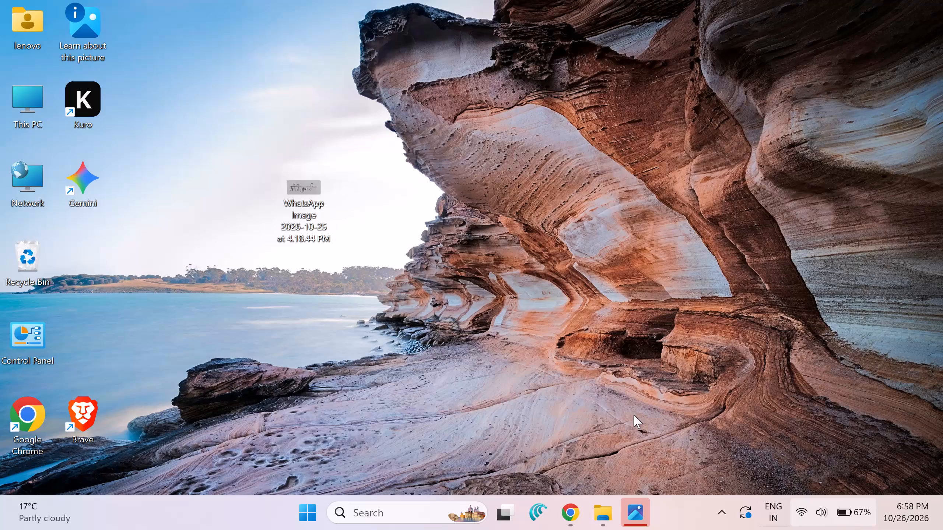
Switch to Google Chrome and search for "e shiksa" in a new tab.
{"action": "left_click", "coordinate": [568, 506]}
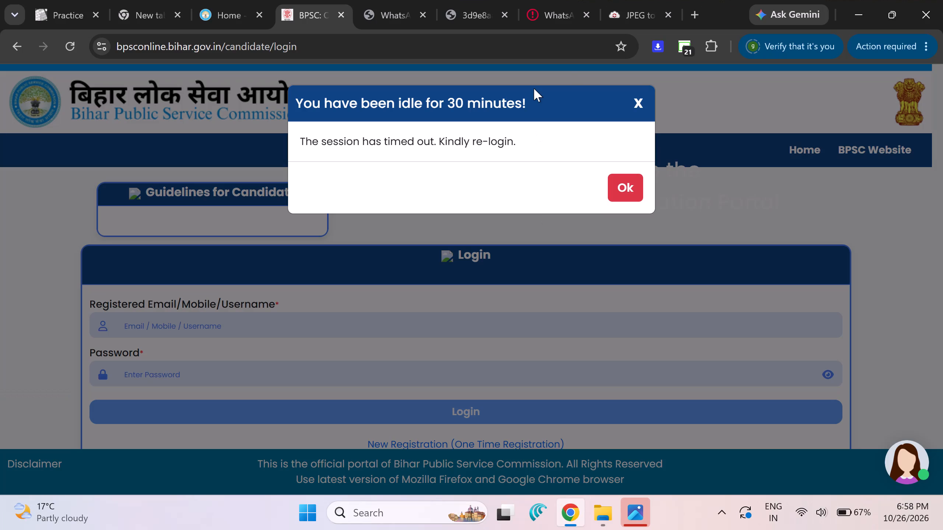
{"action": "left_click", "coordinate": [691, 14]}
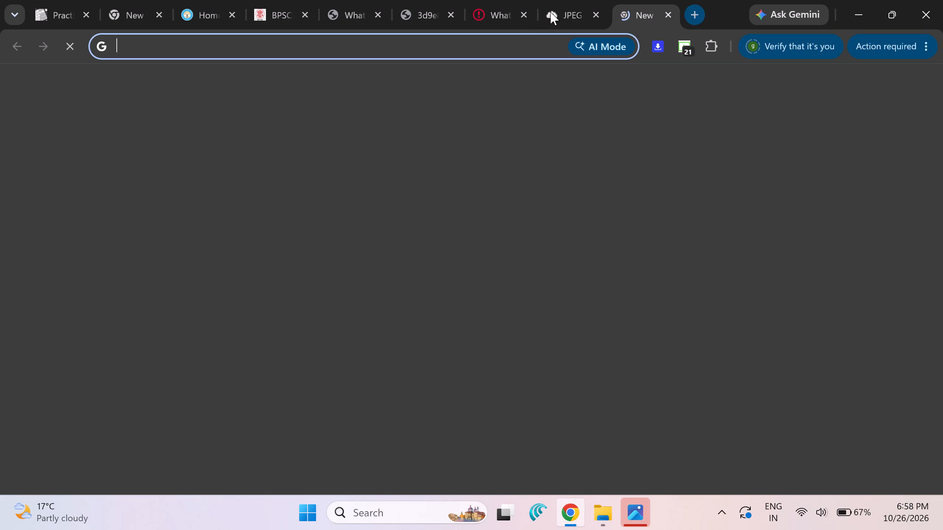
{"action": "left_click", "coordinate": [498, 44]}
{"action": "key", "text": "e"}
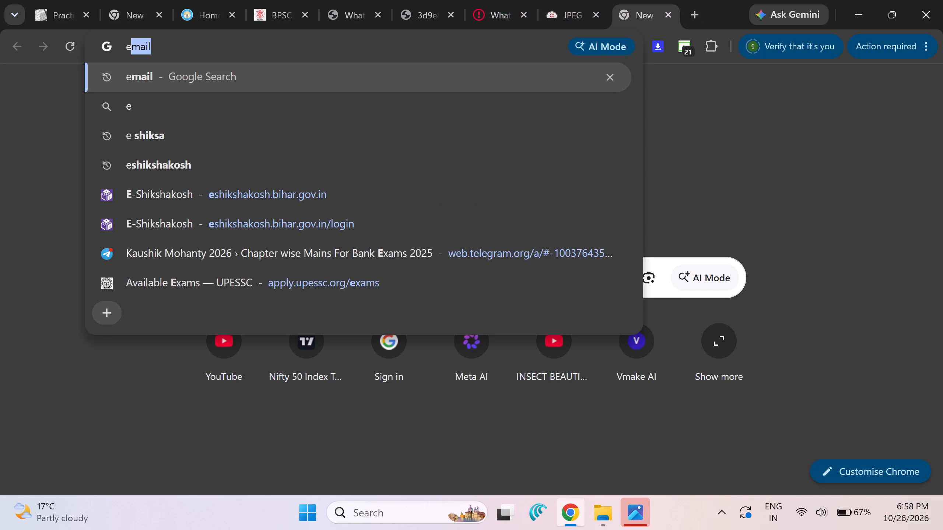
{"action": "left_click", "coordinate": [316, 127]}
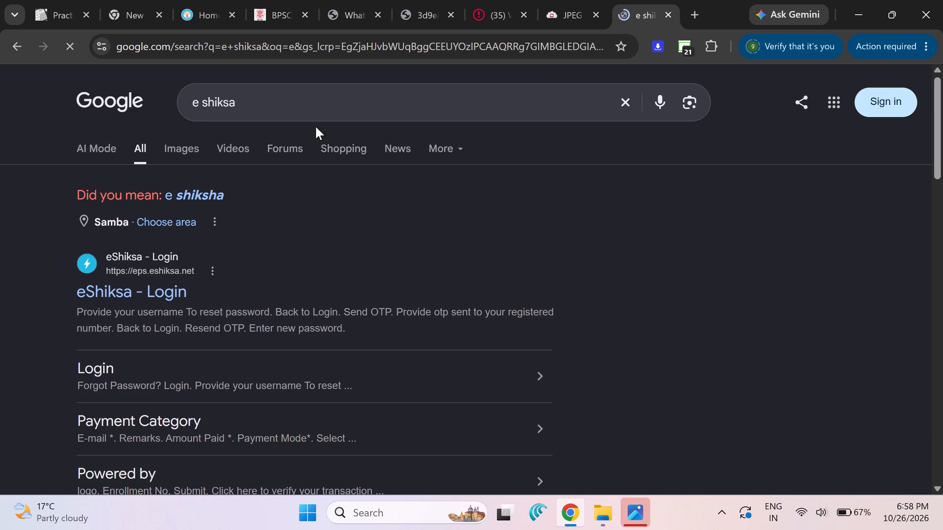
Open the "eShiksa - Login" search result from eps.eshiksa.net.
{"action": "left_click", "coordinate": [160, 298]}
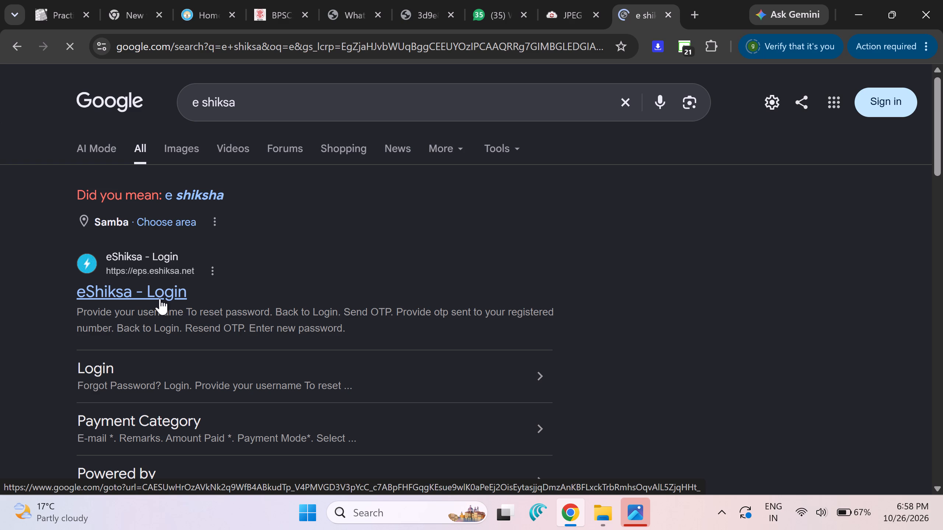
{"action": "left_click", "coordinate": [159, 290]}
{"action": "triple_click", "coordinate": [159, 290]}
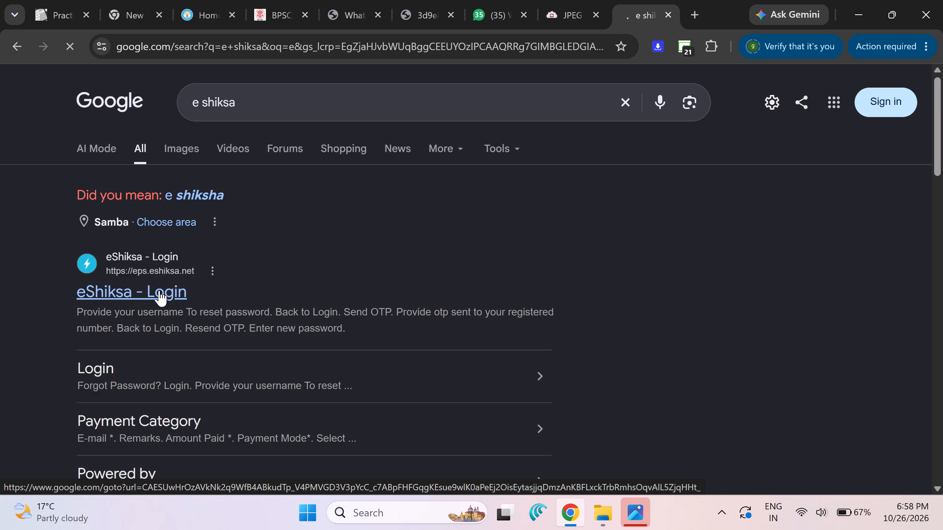
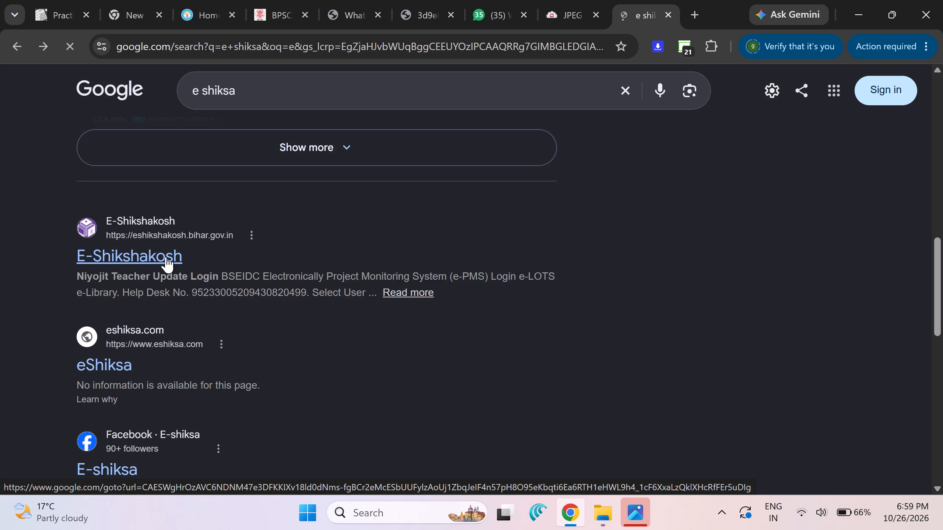
Open the "E-Shikshakosh" search result from eshikshakosh.bihar.gov.in.
{"action": "left_click", "coordinate": [148, 256]}
{"action": "left_click", "coordinate": [148, 256]}
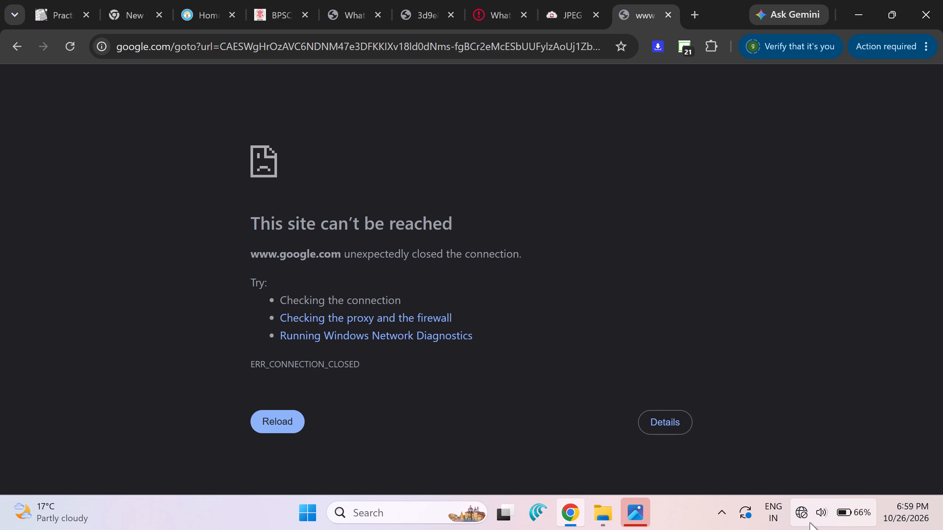
Check the computer's Wi-Fi connection and reload the E-Shikshakosh page.
{"action": "left_click", "coordinate": [806, 515]}
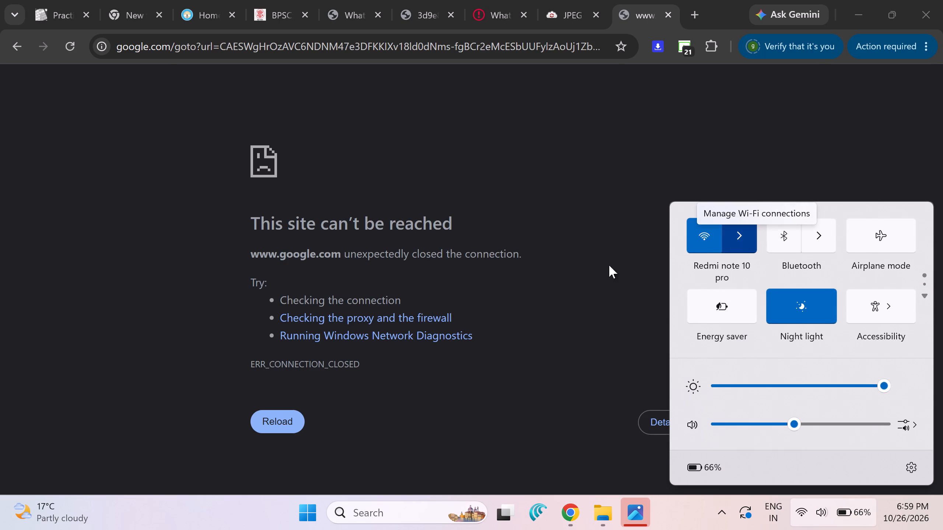
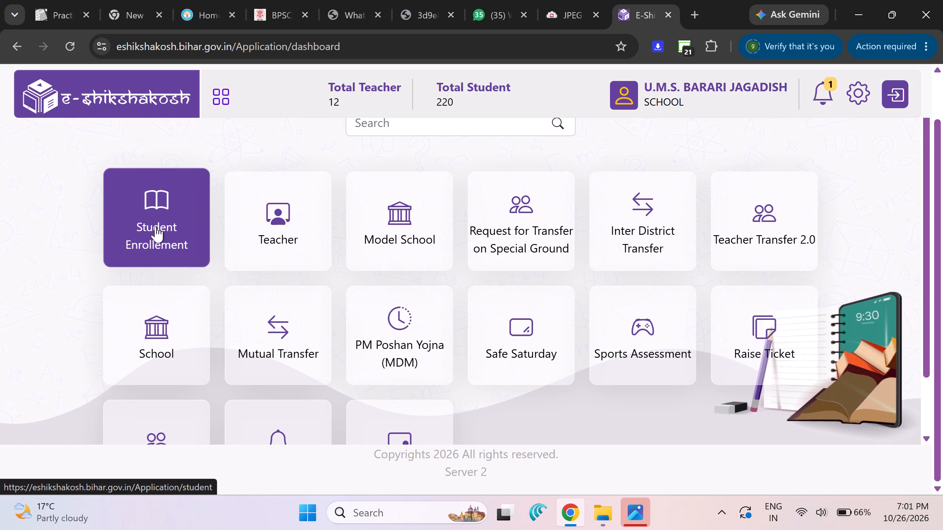
Open the Student Mark page within the Student Enrollement module.
{"action": "left_click", "coordinate": [155, 226]}
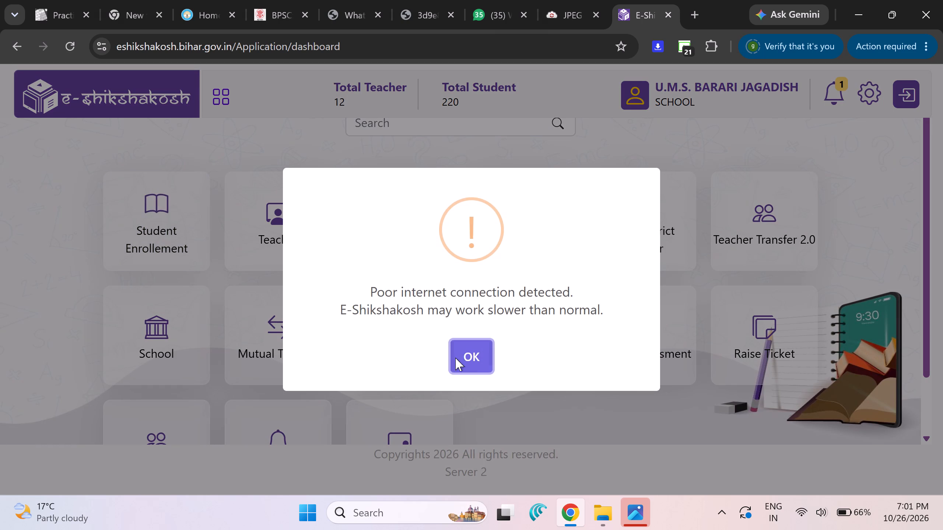
{"action": "left_click", "coordinate": [489, 356]}
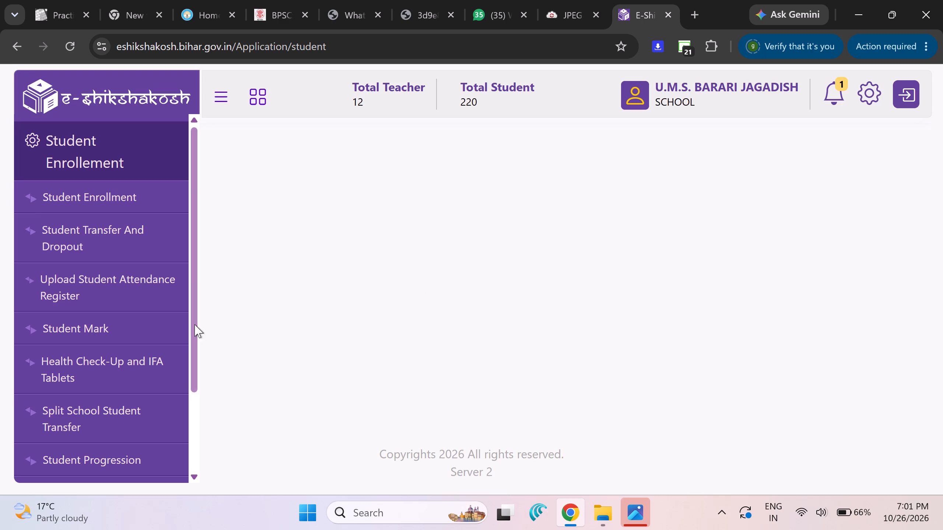
{"action": "left_click", "coordinate": [139, 321]}
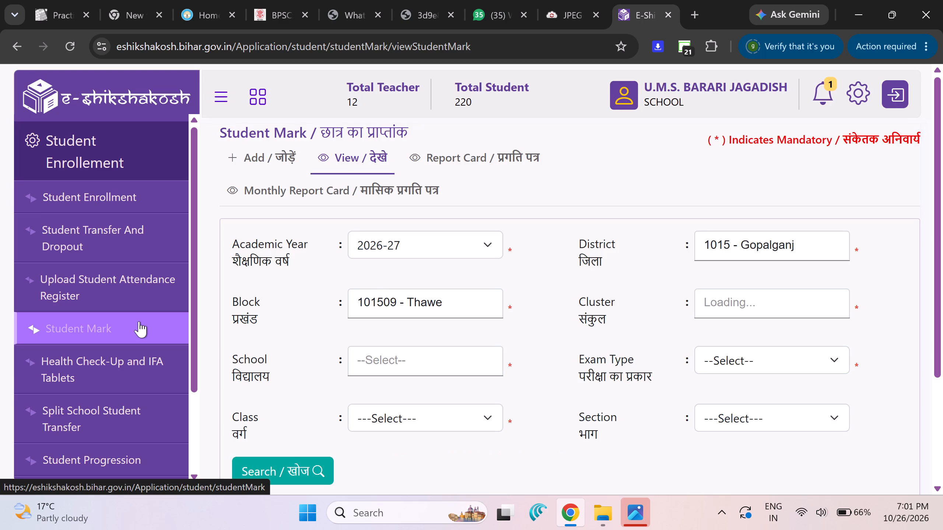
Search the existing student marks for exam type Half Yearly and Class 8, and examine the listed records.
{"action": "scroll", "coordinate": [407, 379], "scroll_direction": "down", "scroll_amount": 4}
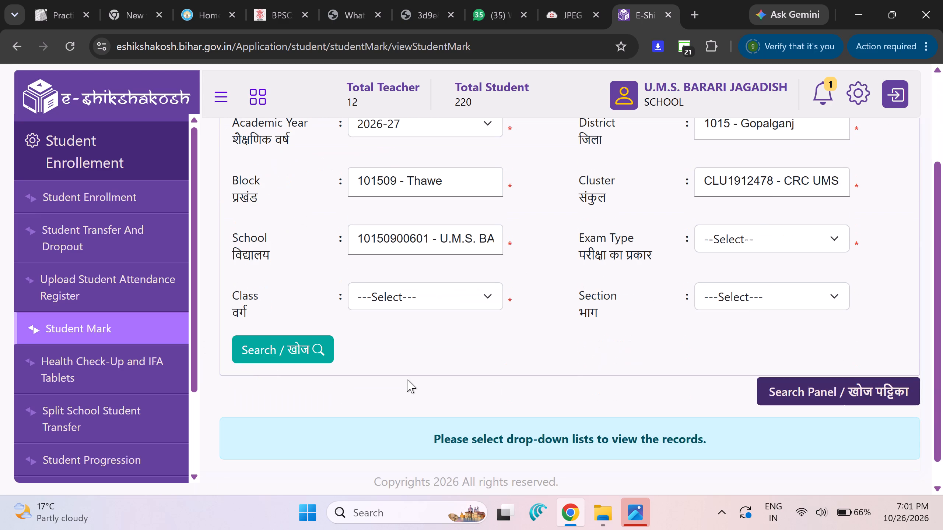
{"action": "scroll", "coordinate": [407, 379], "scroll_direction": "down", "scroll_amount": 1}
{"action": "scroll", "coordinate": [407, 379], "scroll_direction": "up", "scroll_amount": 4}
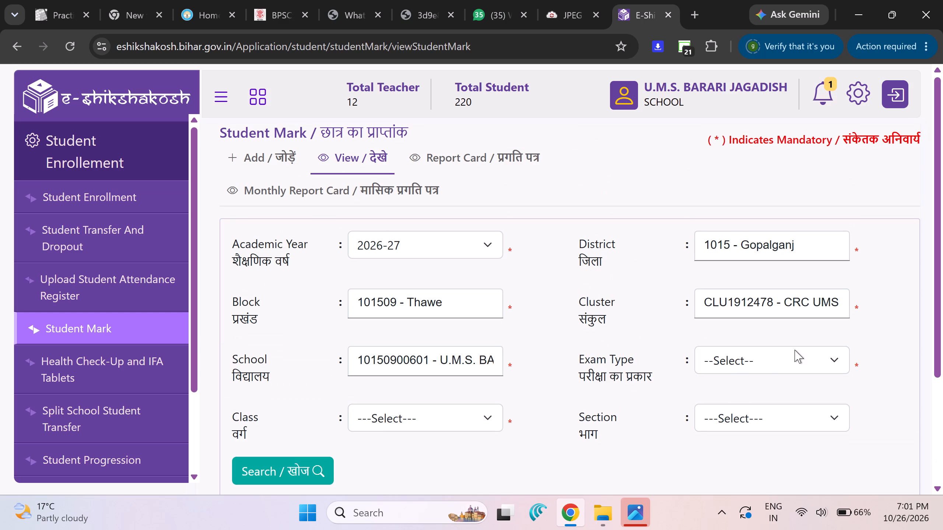
{"action": "left_click", "coordinate": [735, 363]}
{"action": "left_click", "coordinate": [732, 441]}
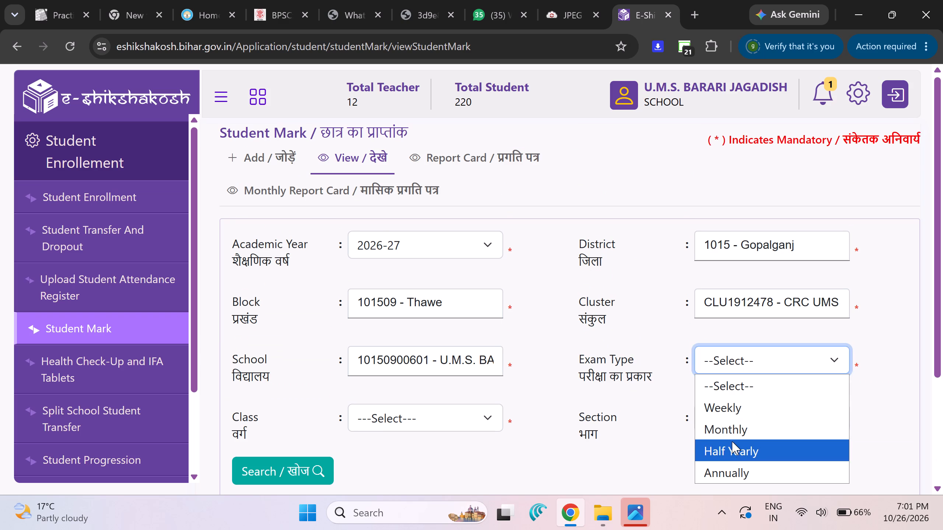
{"action": "left_click", "coordinate": [428, 408]}
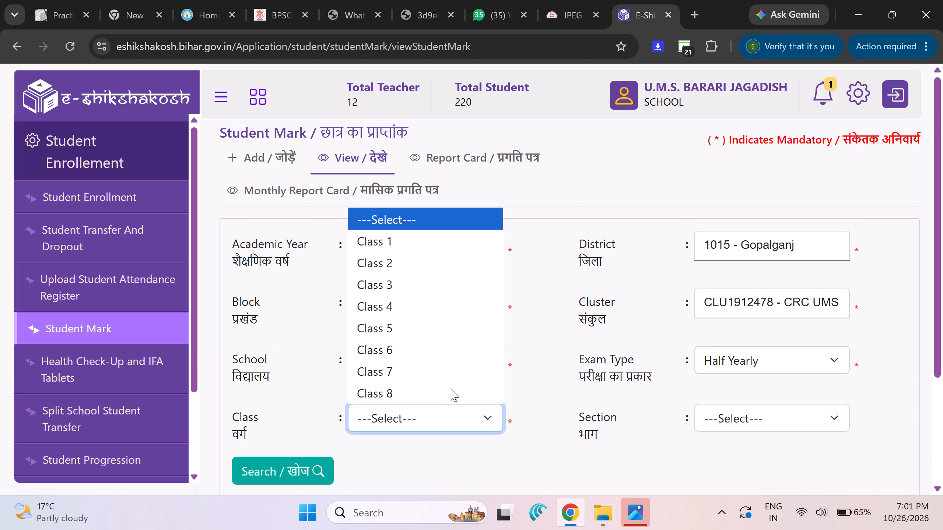
{"action": "left_click", "coordinate": [450, 388]}
{"action": "left_click", "coordinate": [279, 474]}
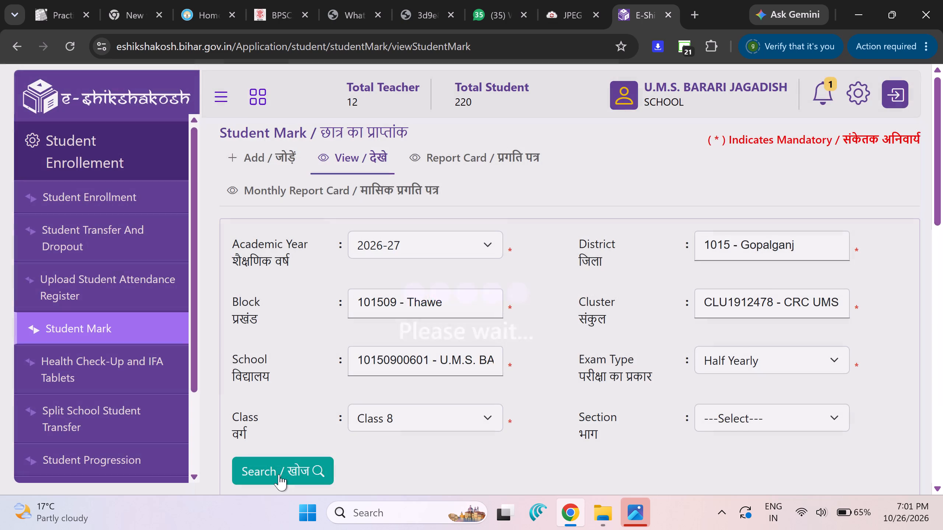
{"action": "scroll", "coordinate": [631, 375], "scroll_direction": "down", "scroll_amount": 1}
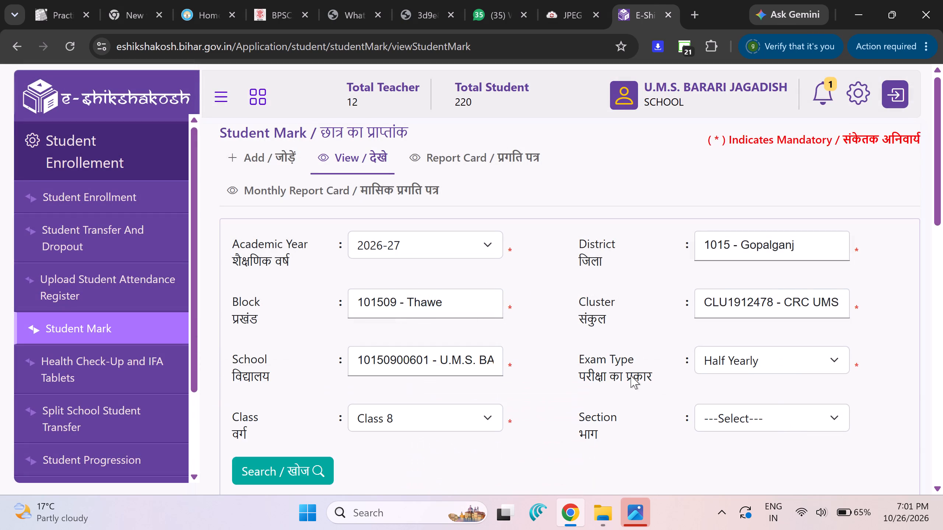
{"action": "scroll", "coordinate": [631, 375], "scroll_direction": "down", "scroll_amount": 4}
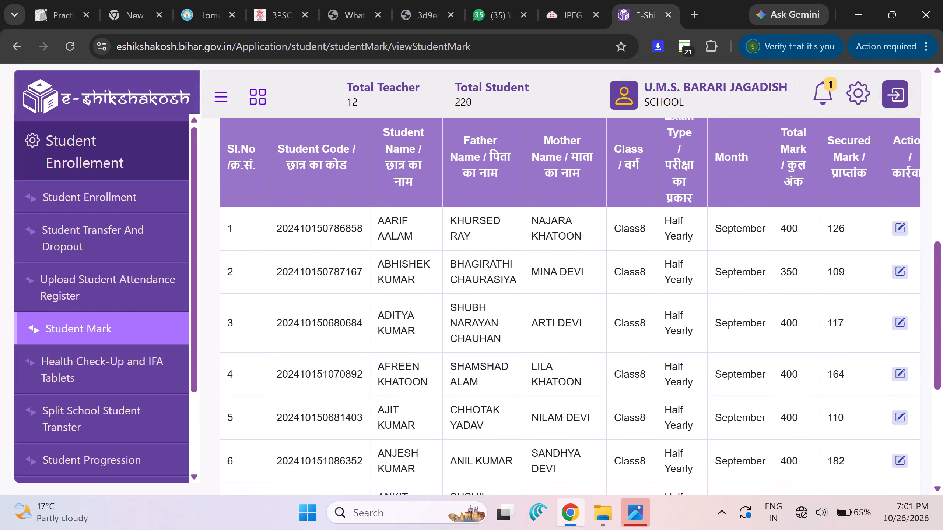
{"action": "scroll", "coordinate": [652, 371], "scroll_direction": "down", "scroll_amount": 5}
{"action": "scroll", "coordinate": [652, 371], "scroll_direction": "up", "scroll_amount": 8}
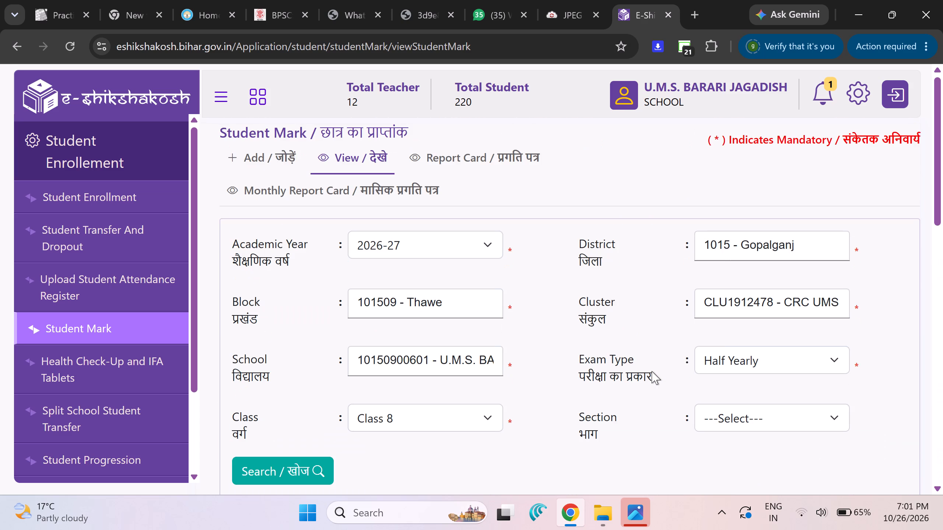
Open the Add form for student marks and search for exam type Half Yearly, Class 6, Section A.
{"action": "left_click", "coordinate": [272, 159]}
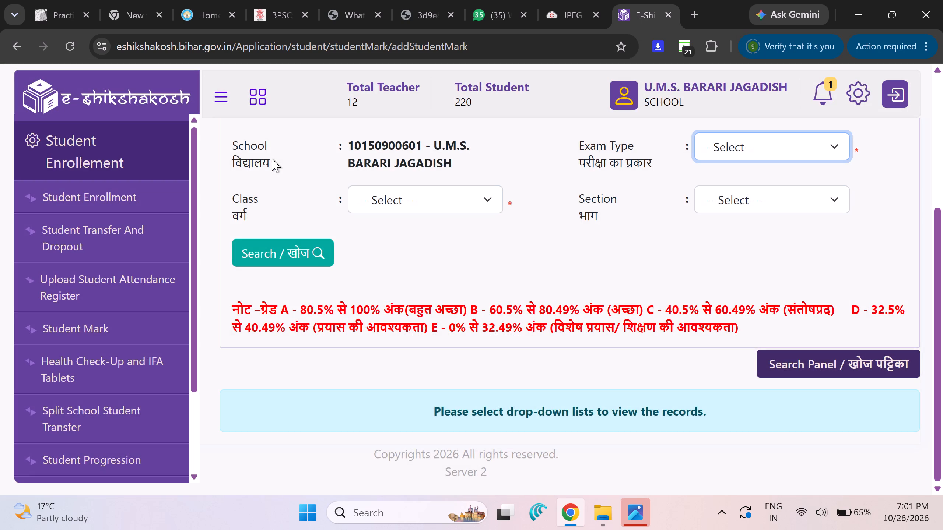
{"action": "scroll", "coordinate": [284, 236], "scroll_direction": "up", "scroll_amount": 2}
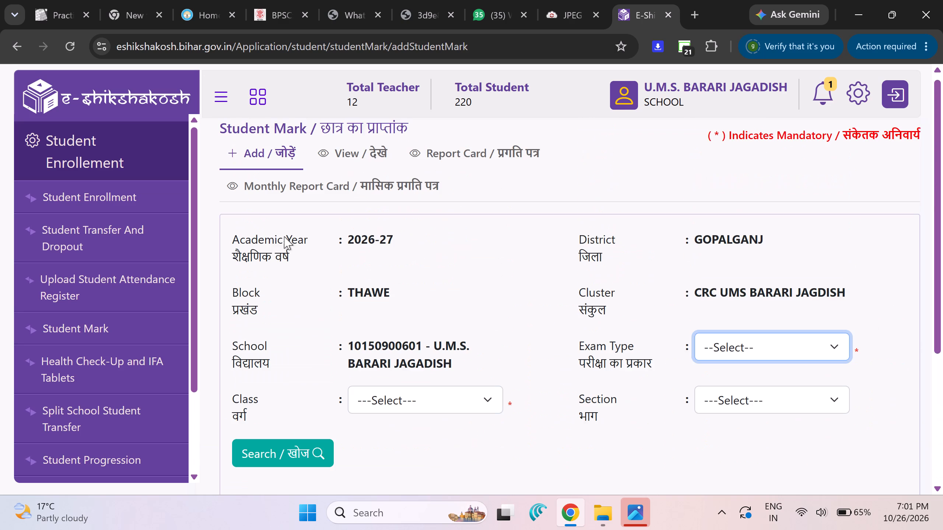
{"action": "scroll", "coordinate": [284, 236], "scroll_direction": "up", "scroll_amount": 1}
{"action": "scroll", "coordinate": [284, 236], "scroll_direction": "down", "scroll_amount": 1}
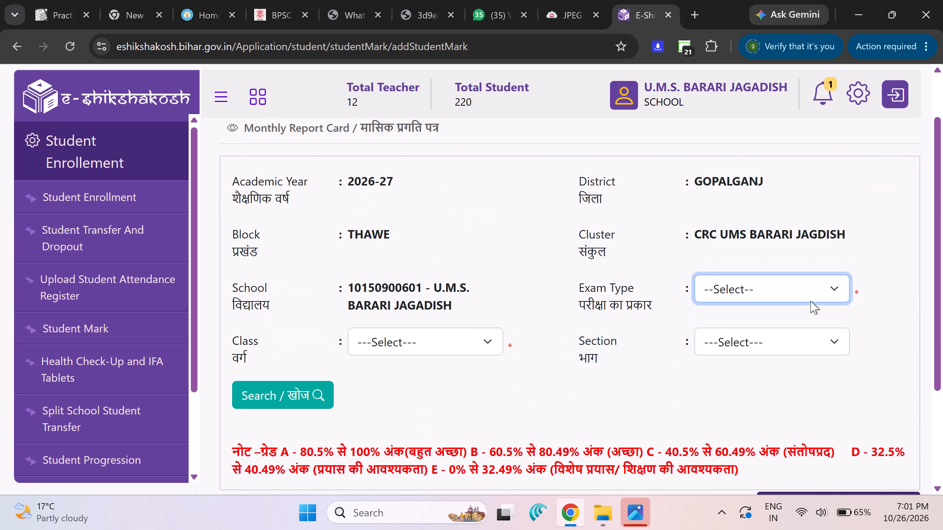
{"action": "left_click", "coordinate": [810, 301]}
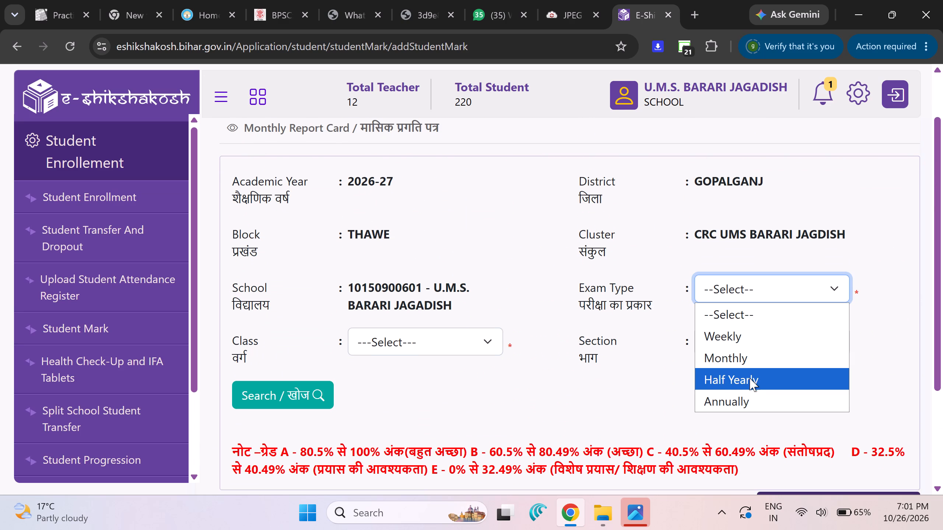
{"action": "left_click", "coordinate": [750, 378]}
{"action": "left_click", "coordinate": [476, 353]}
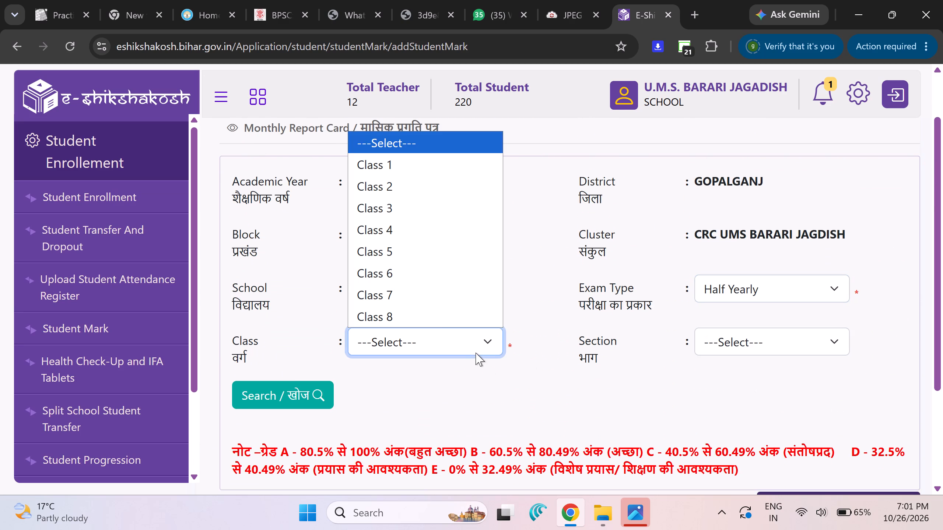
{"action": "left_click", "coordinate": [434, 280]}
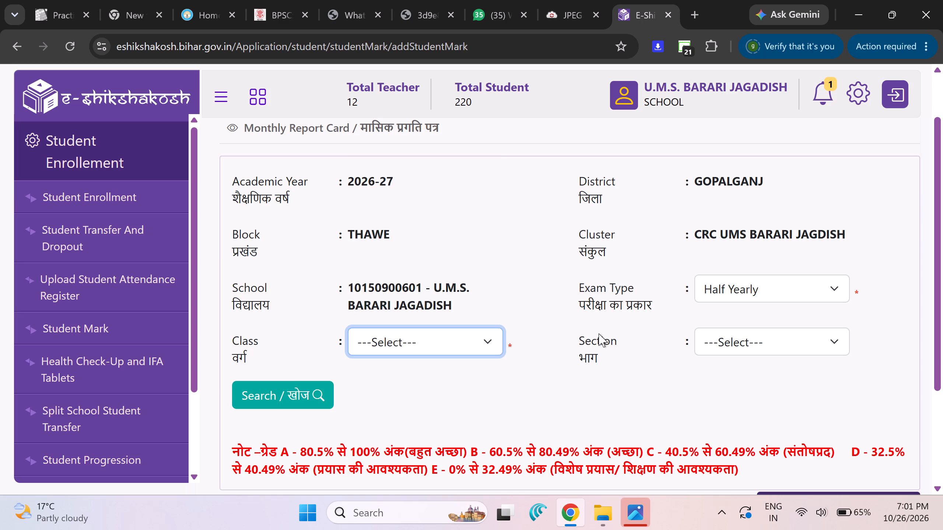
{"action": "left_click", "coordinate": [761, 343]}
{"action": "left_click", "coordinate": [756, 390]}
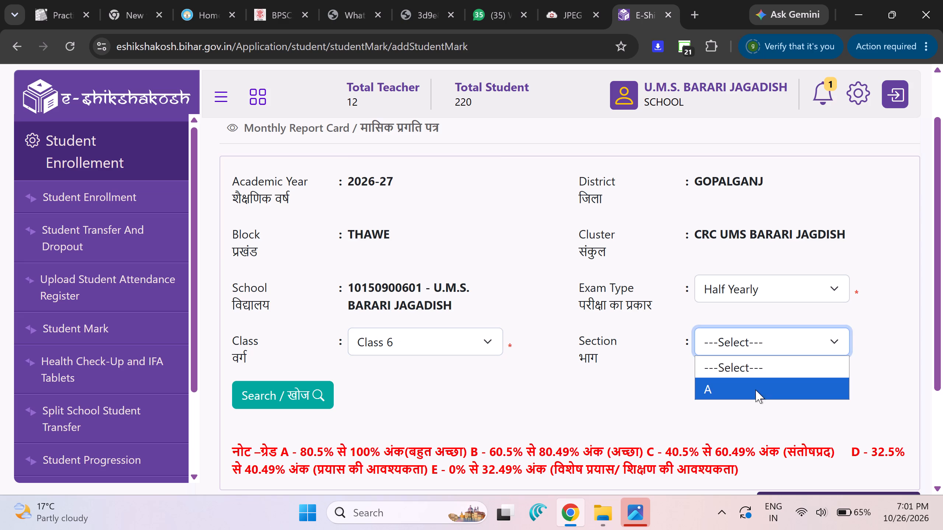
{"action": "scroll", "coordinate": [625, 421], "scroll_direction": "down", "scroll_amount": 1}
{"action": "scroll", "coordinate": [452, 383], "scroll_direction": "down", "scroll_amount": 1}
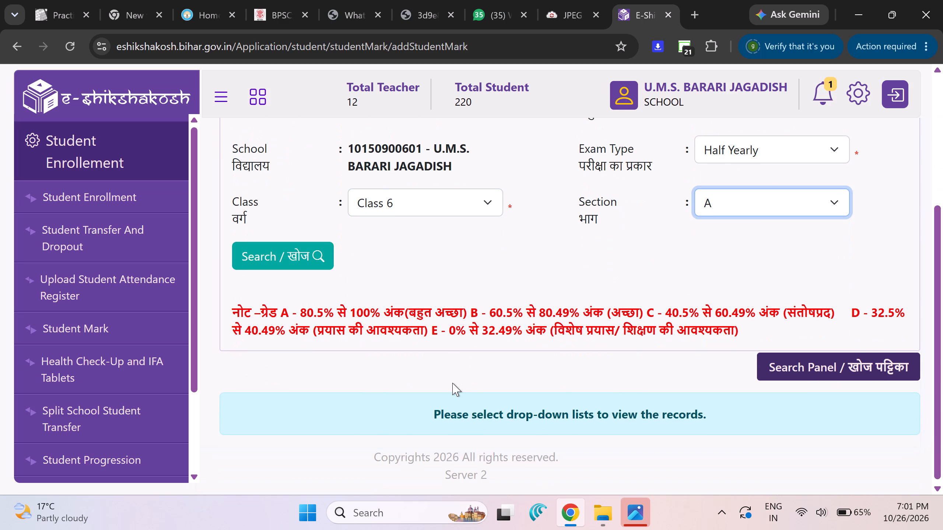
{"action": "scroll", "coordinate": [452, 383], "scroll_direction": "up", "scroll_amount": 3}
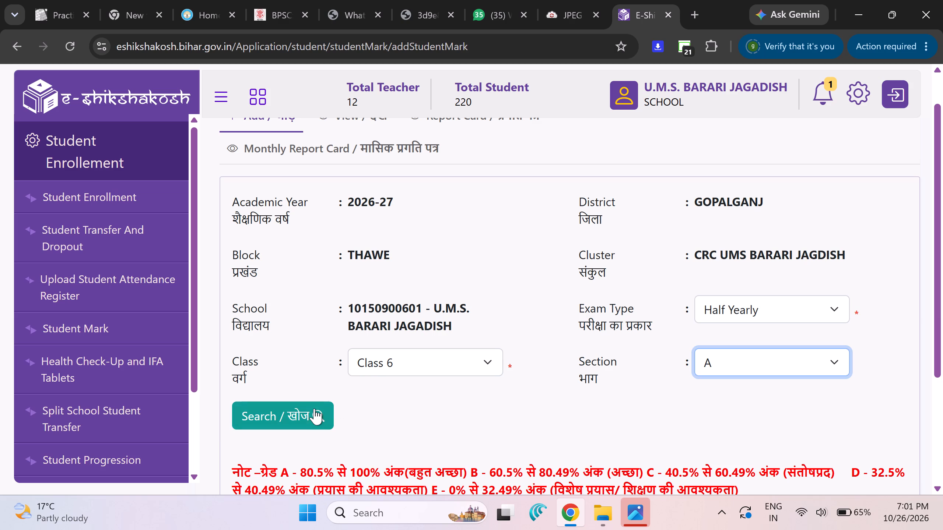
{"action": "left_click", "coordinate": [313, 409]}
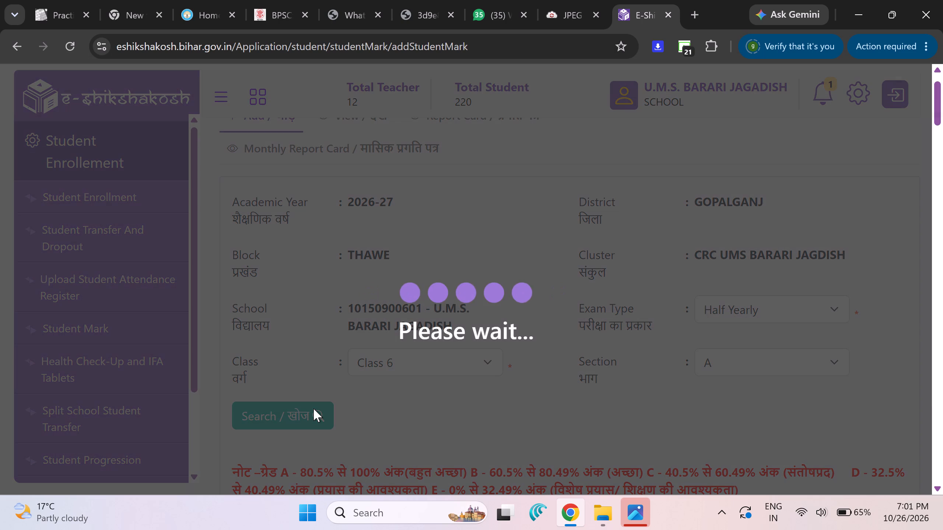
Enter the first listed student's theory marks: Mathematics 18, English 22 and Science 31.
{"action": "scroll", "coordinate": [363, 435], "scroll_direction": "down", "scroll_amount": 3}
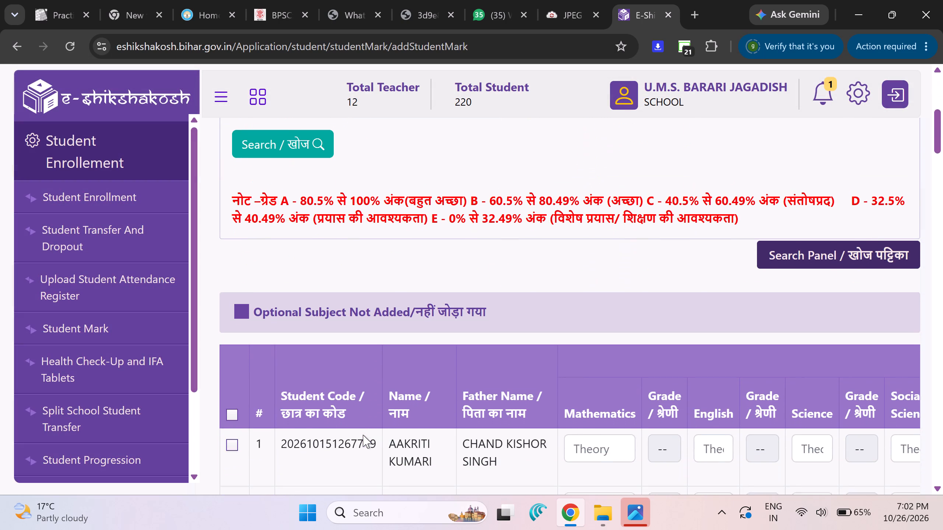
{"action": "scroll", "coordinate": [363, 435], "scroll_direction": "down", "scroll_amount": 3}
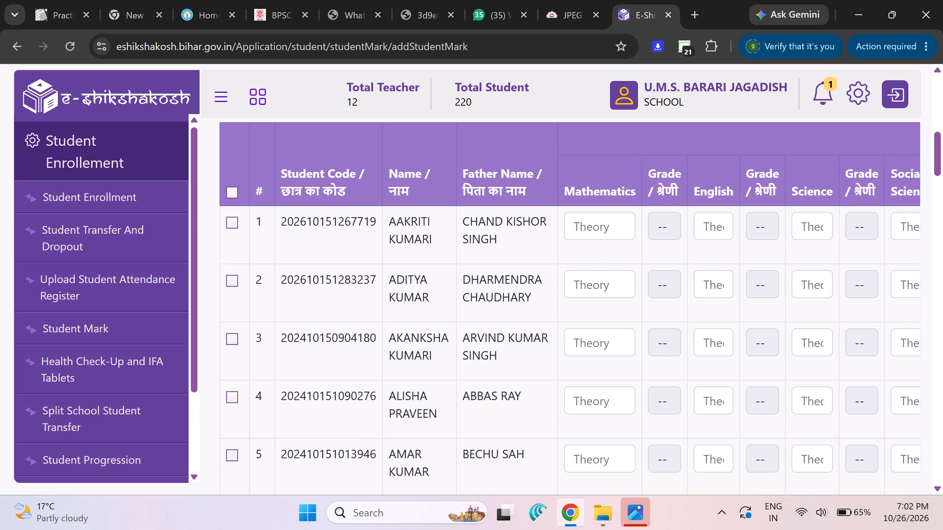
{"action": "left_click", "coordinate": [597, 229]}
{"action": "type", "text": "18"}
{"action": "left_click", "coordinate": [729, 225]}
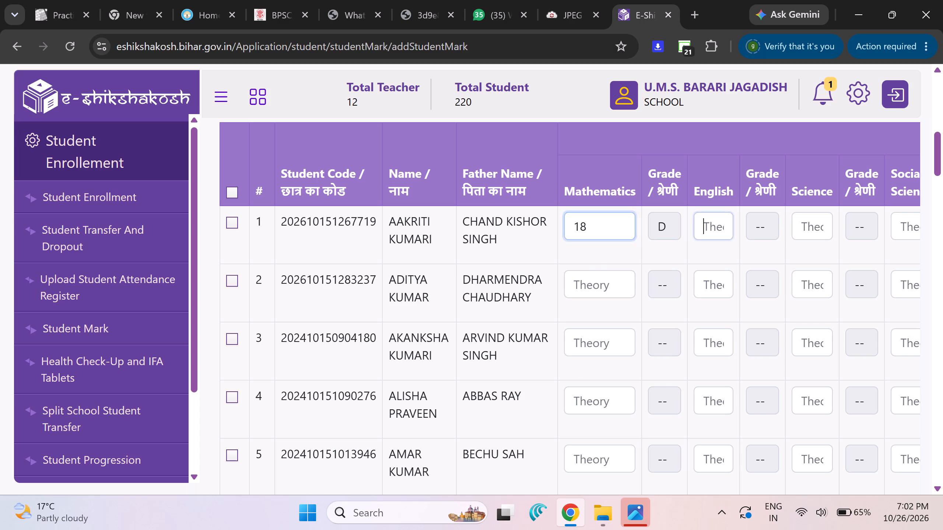
{"action": "type", "text": "22"}
{"action": "scroll", "coordinate": [729, 225], "scroll_direction": "left", "scroll_amount": 1}
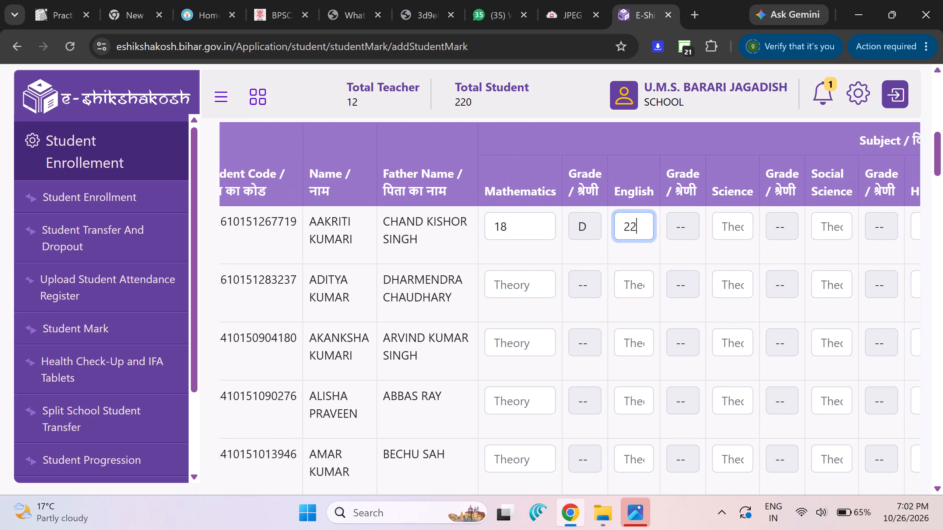
{"action": "scroll", "coordinate": [729, 225], "scroll_direction": "left", "scroll_amount": 2}
{"action": "left_click", "coordinate": [649, 228]}
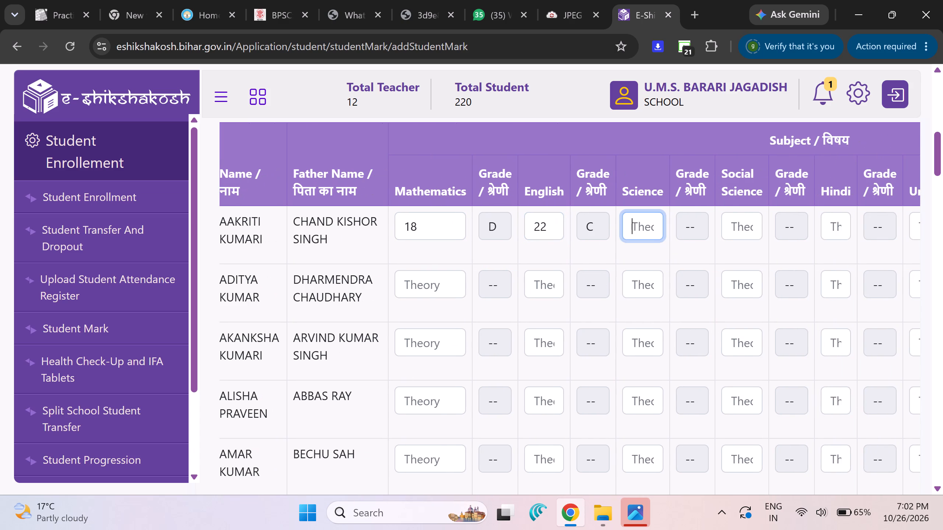
{"action": "type", "text": "31"}
Enter the first listed student's remaining theory marks: Social Science 22, Hindi 30 and Sanskrit 22.
{"action": "scroll", "coordinate": [697, 248], "scroll_direction": "left", "scroll_amount": 4}
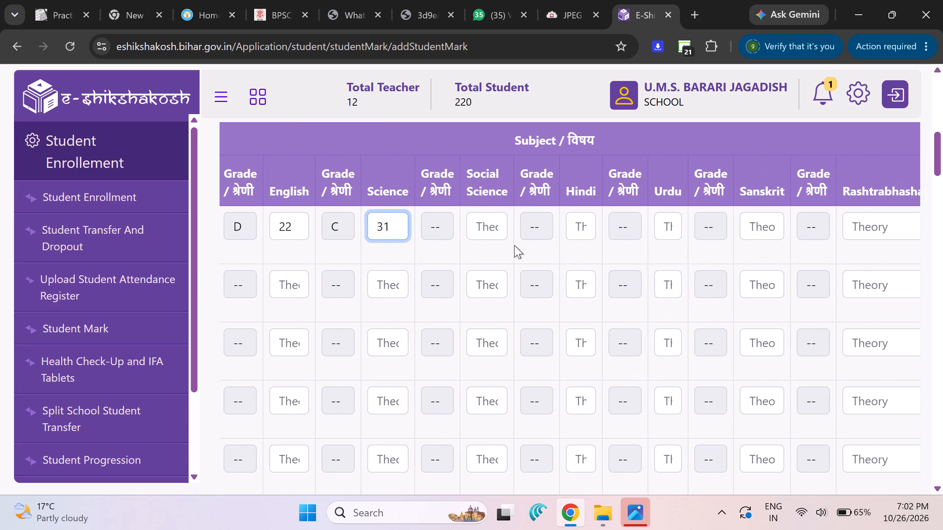
{"action": "left_click", "coordinate": [478, 224]}
{"action": "type", "text": "22"}
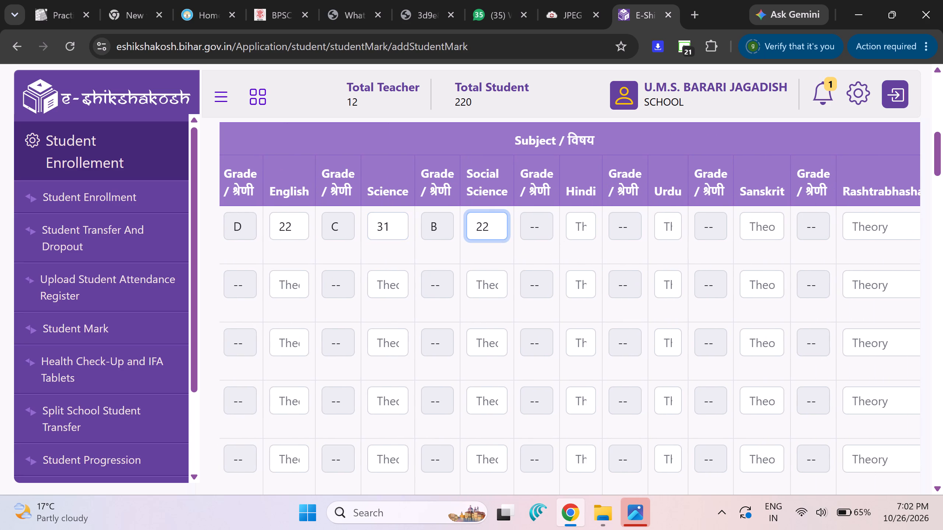
{"action": "left_click", "coordinate": [573, 222]}
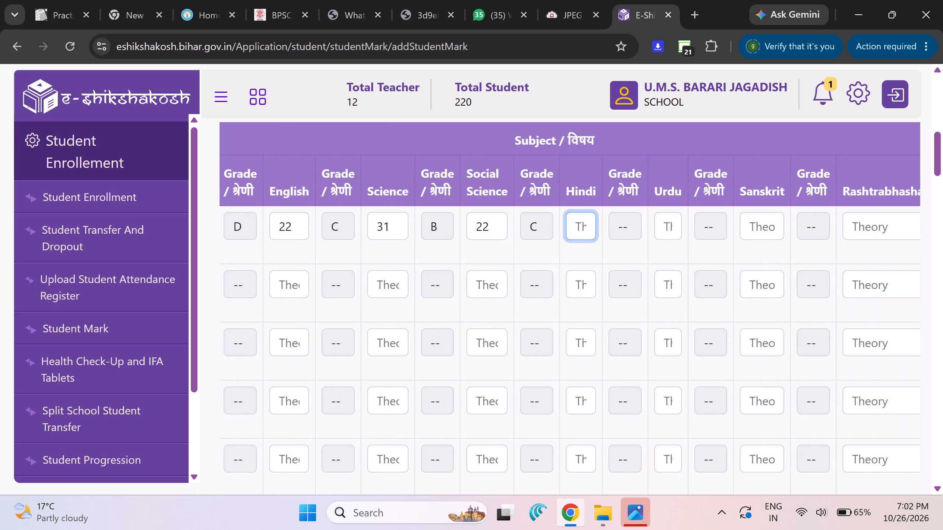
{"action": "type", "text": "33"}
{"action": "key", "text": "BackSpace"}
{"action": "key", "text": "0"}
{"action": "scroll", "coordinate": [573, 222], "scroll_direction": "left", "scroll_amount": 1}
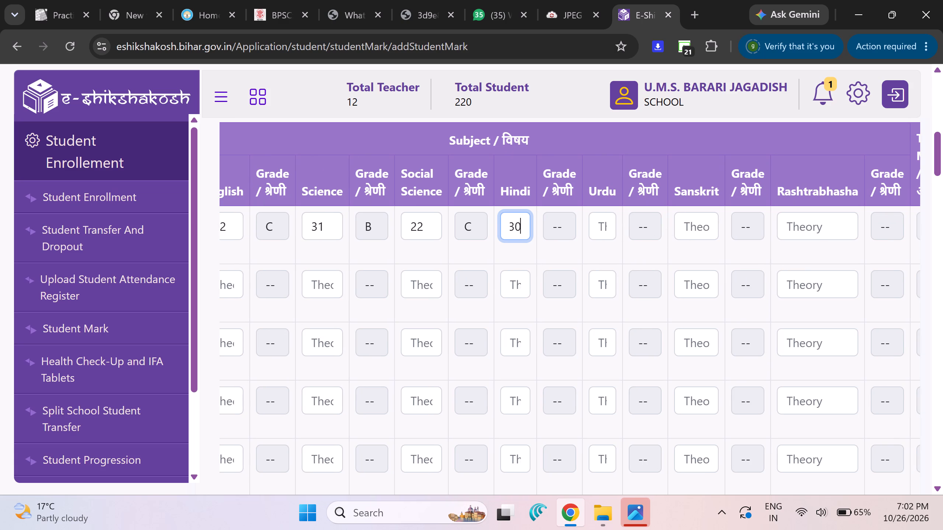
{"action": "left_click", "coordinate": [695, 230]}
{"action": "type", "text": "22"}
{"action": "scroll", "coordinate": [695, 230], "scroll_direction": "left", "scroll_amount": 4}
{"action": "left_click", "coordinate": [643, 248]}
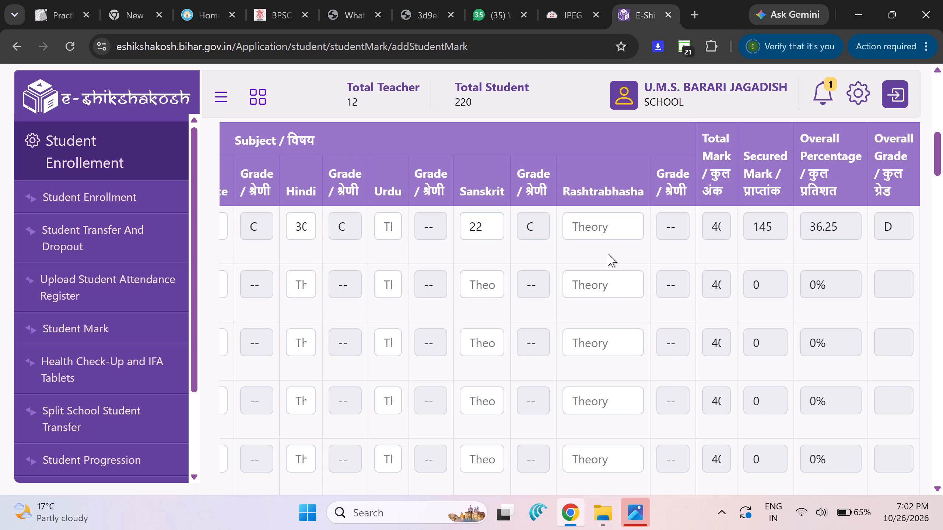
Enter the second listed student's theory marks: Mathematics 17, English 25 and Science 18.
{"action": "scroll", "coordinate": [608, 254], "scroll_direction": "right", "scroll_amount": 4}
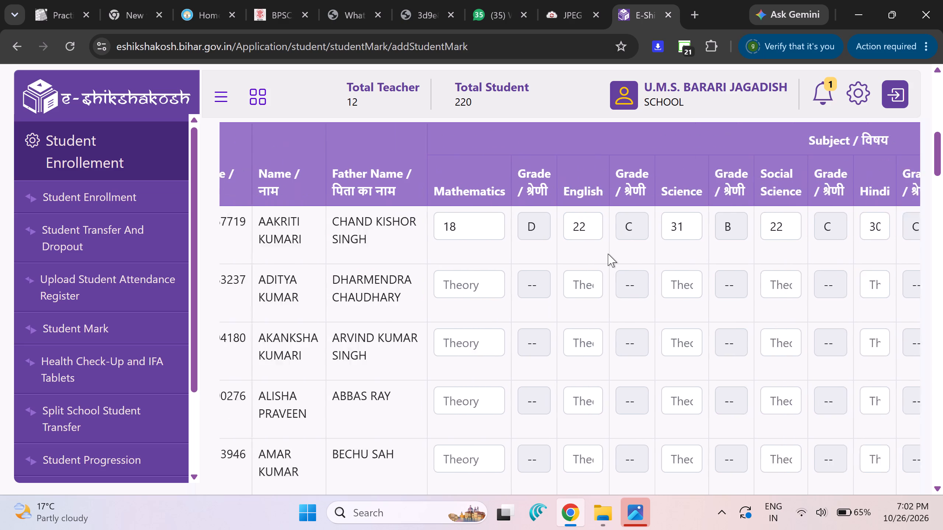
{"action": "scroll", "coordinate": [608, 254], "scroll_direction": "right", "scroll_amount": 2}
{"action": "left_click", "coordinate": [598, 295]}
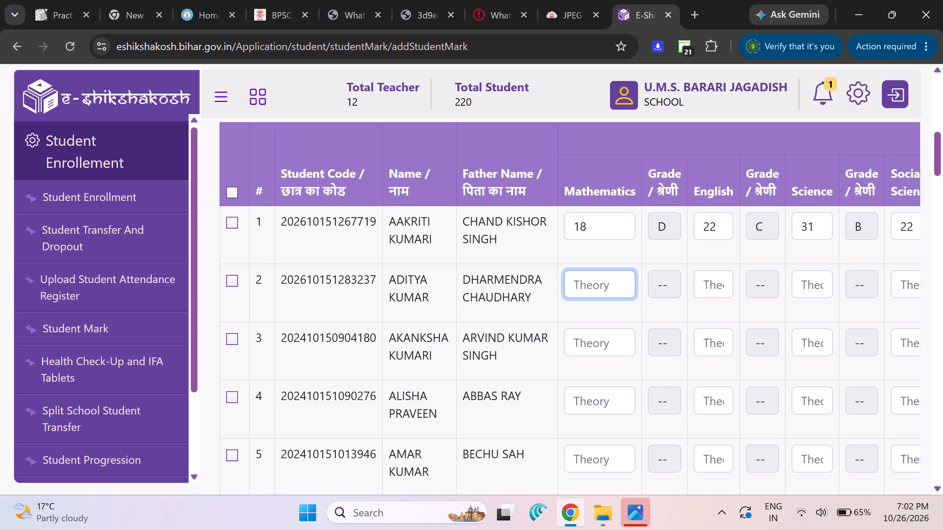
{"action": "type", "text": "17"}
{"action": "scroll", "coordinate": [598, 295], "scroll_direction": "left", "scroll_amount": 2}
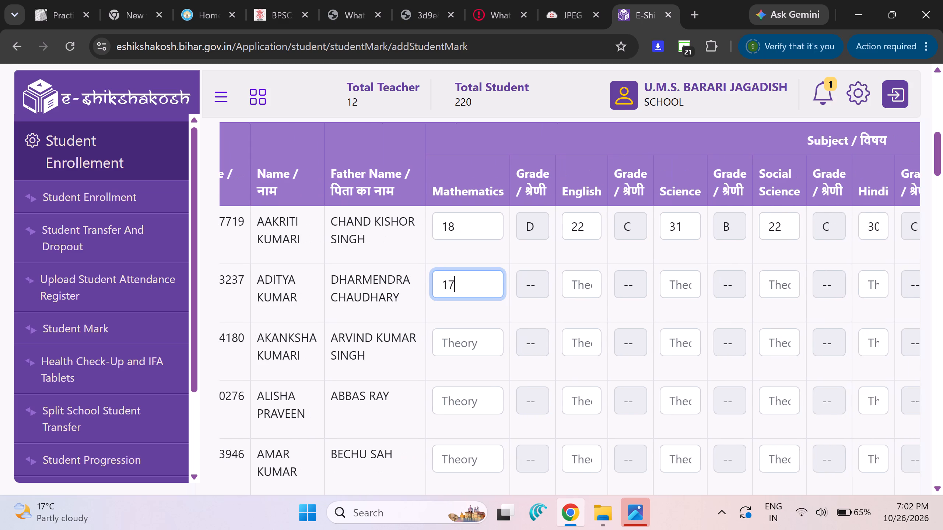
{"action": "left_click", "coordinate": [569, 288]}
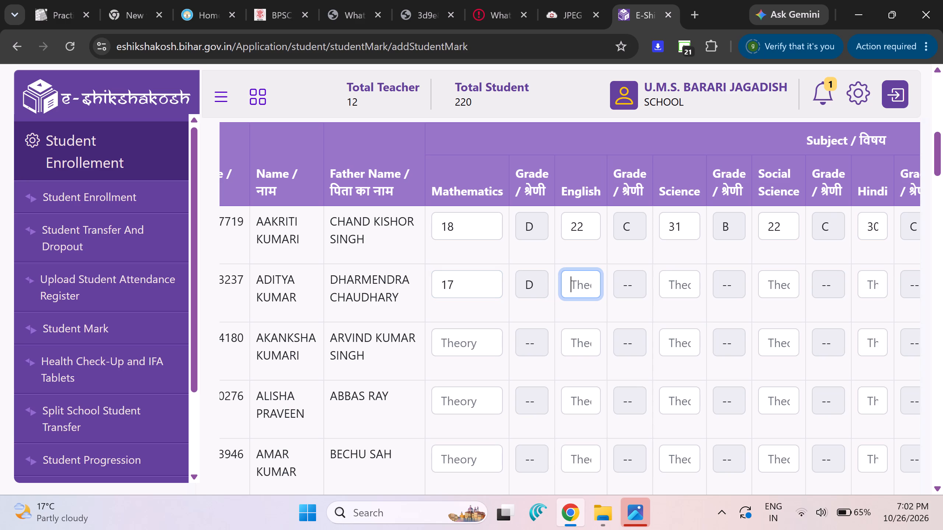
{"action": "type", "text": "25"}
{"action": "scroll", "coordinate": [569, 288], "scroll_direction": "left", "scroll_amount": 2}
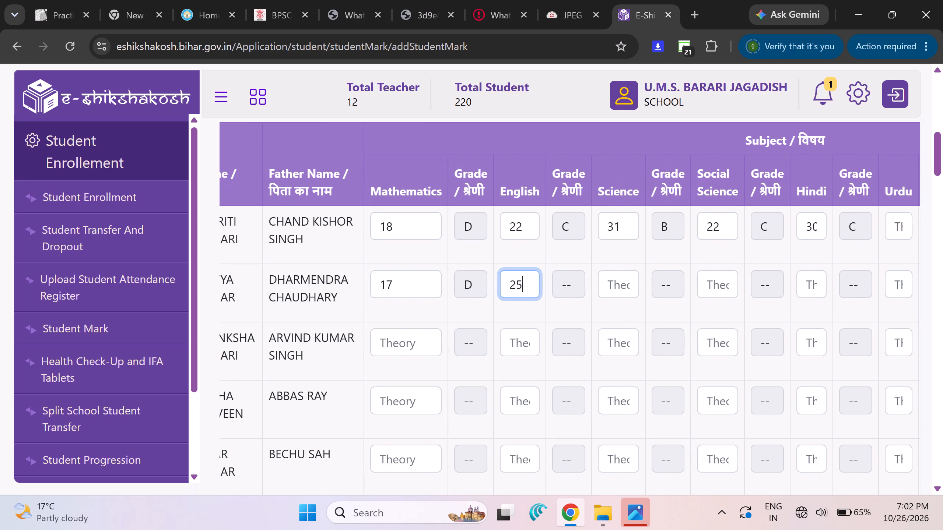
{"action": "left_click", "coordinate": [625, 291]}
{"action": "type", "text": "18"}
Enter the second listed student's remaining theory marks: Social Science 18, Hindi 21 and Sanskrit 17.
{"action": "scroll", "coordinate": [625, 291], "scroll_direction": "left", "scroll_amount": 1}
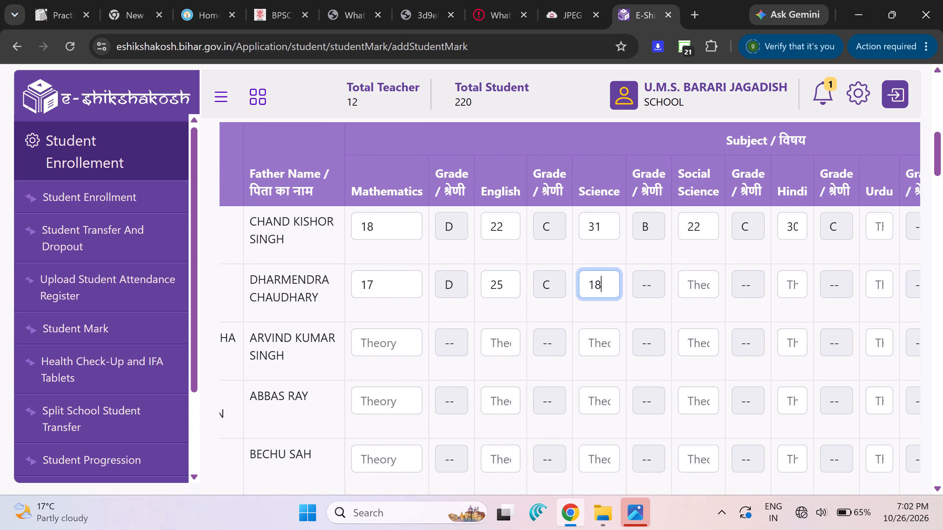
{"action": "scroll", "coordinate": [625, 291], "scroll_direction": "left", "scroll_amount": 1}
{"action": "left_click", "coordinate": [689, 289]}
{"action": "type", "text": "18"}
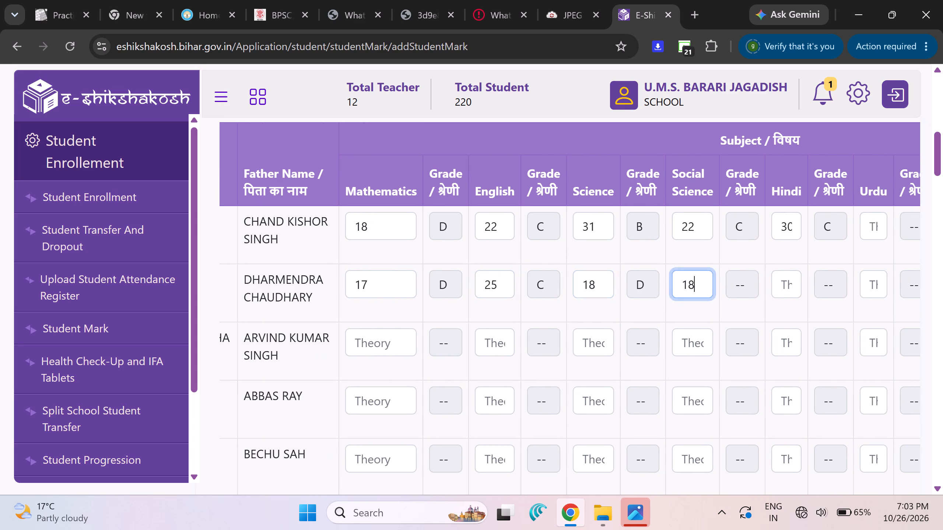
{"action": "scroll", "coordinate": [689, 289], "scroll_direction": "left", "scroll_amount": 2}
{"action": "left_click", "coordinate": [724, 292]}
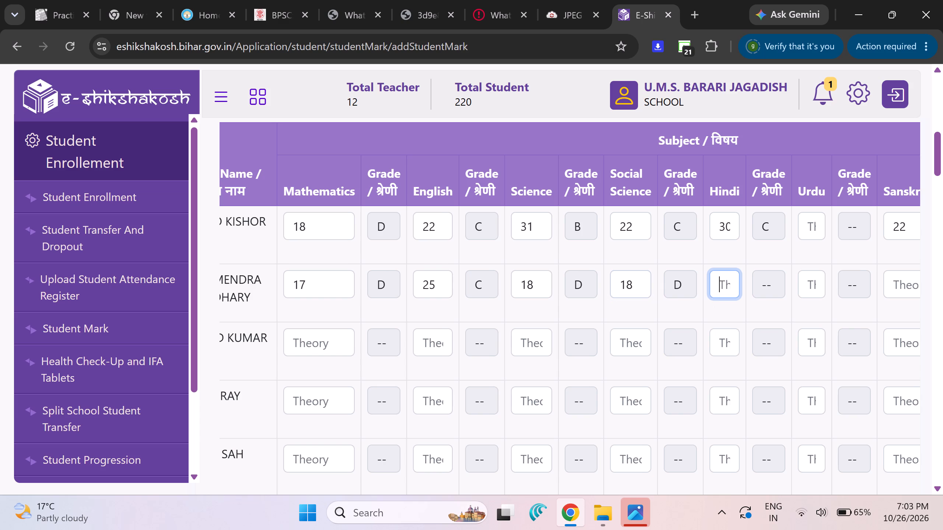
{"action": "type", "text": "21"}
{"action": "left_click", "coordinate": [894, 276]}
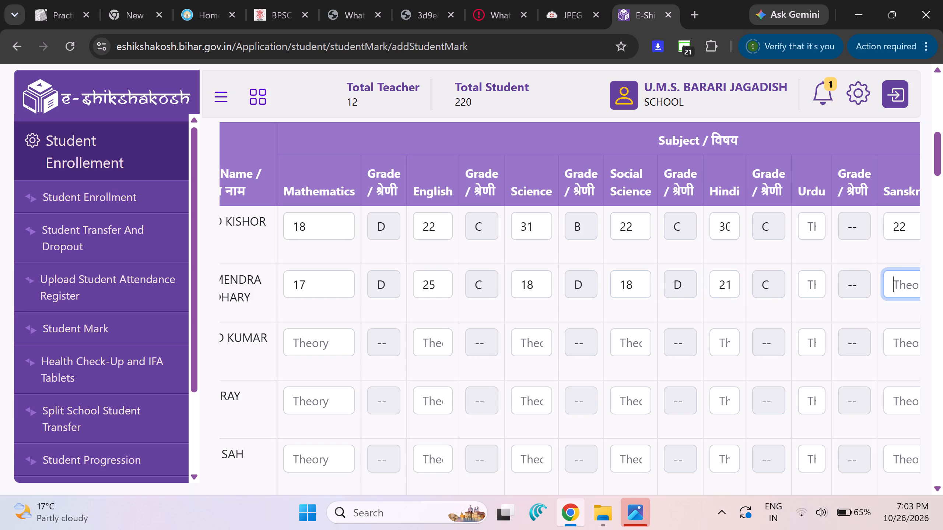
{"action": "type", "text": "17"}
{"action": "scroll", "coordinate": [894, 276], "scroll_direction": "left", "scroll_amount": 4}
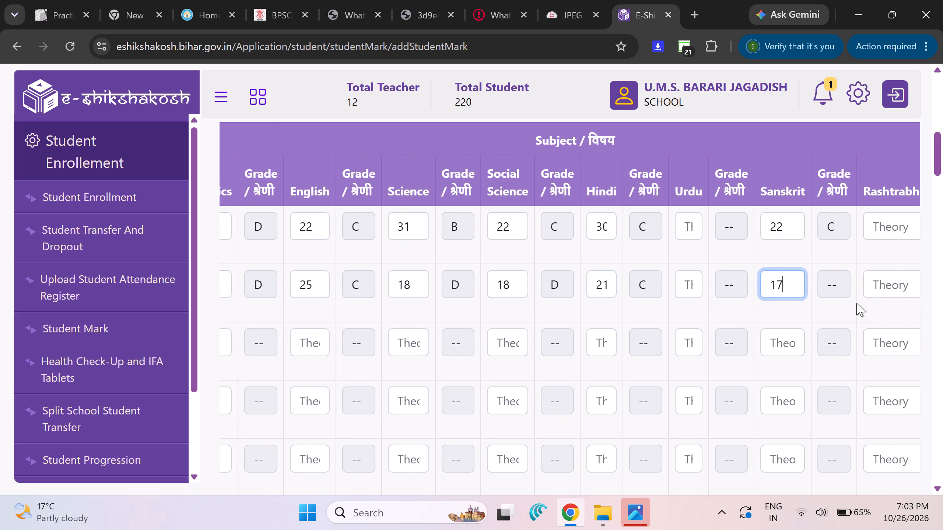
{"action": "left_click", "coordinate": [856, 303]}
Enter the third listed student's theory marks: Mathematics 18, English 33 and Science 32.
{"action": "scroll", "coordinate": [856, 303], "scroll_direction": "left", "scroll_amount": 4}
{"action": "scroll", "coordinate": [664, 304], "scroll_direction": "right", "scroll_amount": 7}
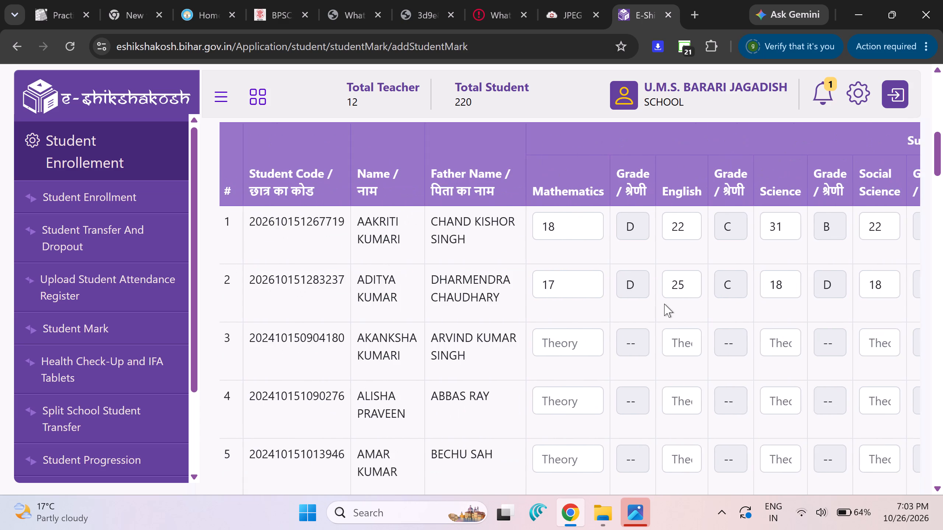
{"action": "left_click", "coordinate": [604, 344]}
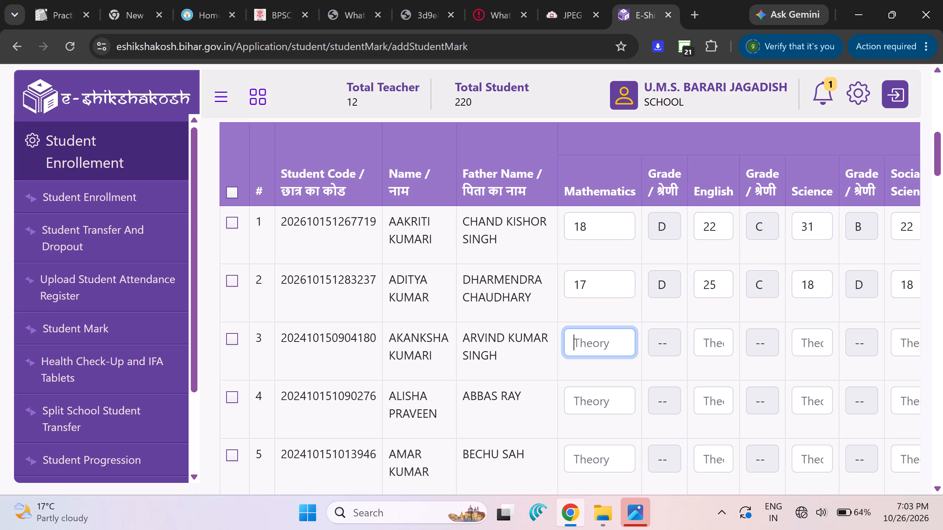
{"action": "type", "text": "18"}
{"action": "scroll", "coordinate": [604, 344], "scroll_direction": "left", "scroll_amount": 2}
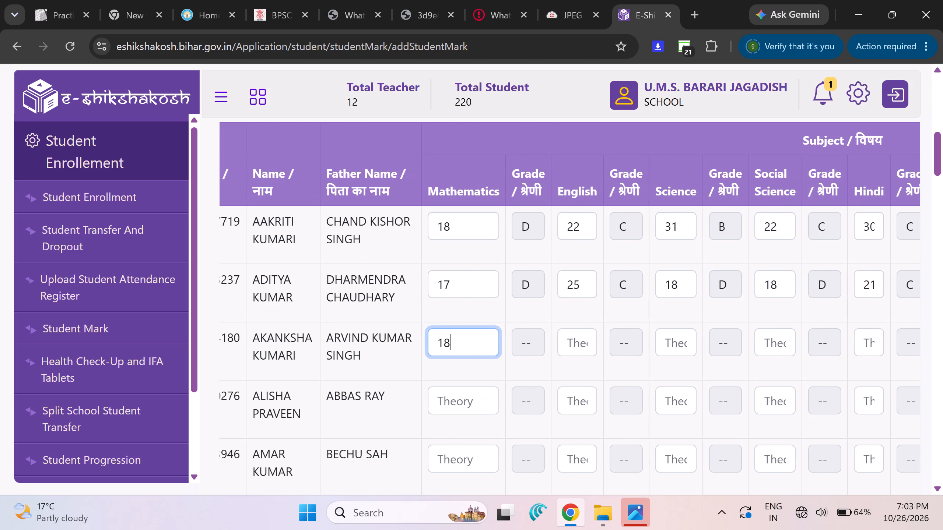
{"action": "left_click", "coordinate": [583, 352]}
{"action": "type", "text": "33"}
{"action": "scroll", "coordinate": [583, 352], "scroll_direction": "left", "scroll_amount": 2}
{"action": "left_click", "coordinate": [596, 345]}
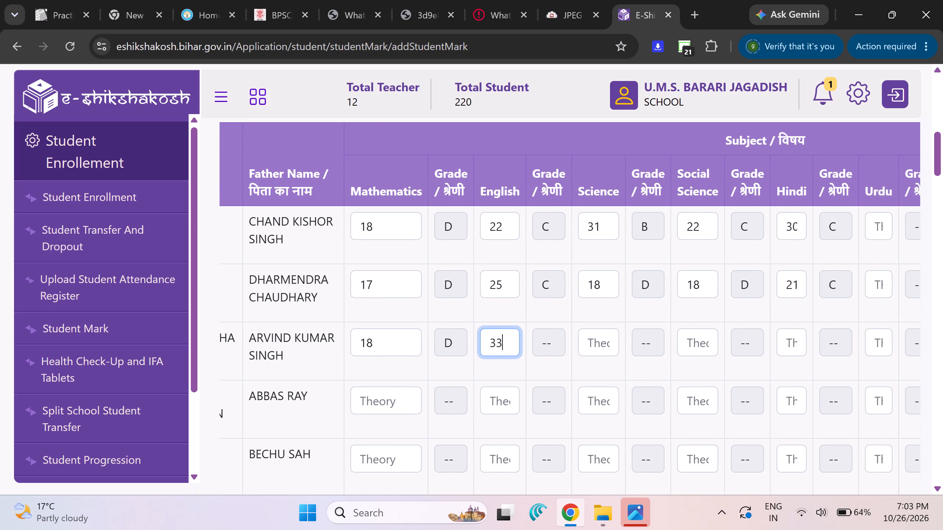
{"action": "type", "text": "32"}
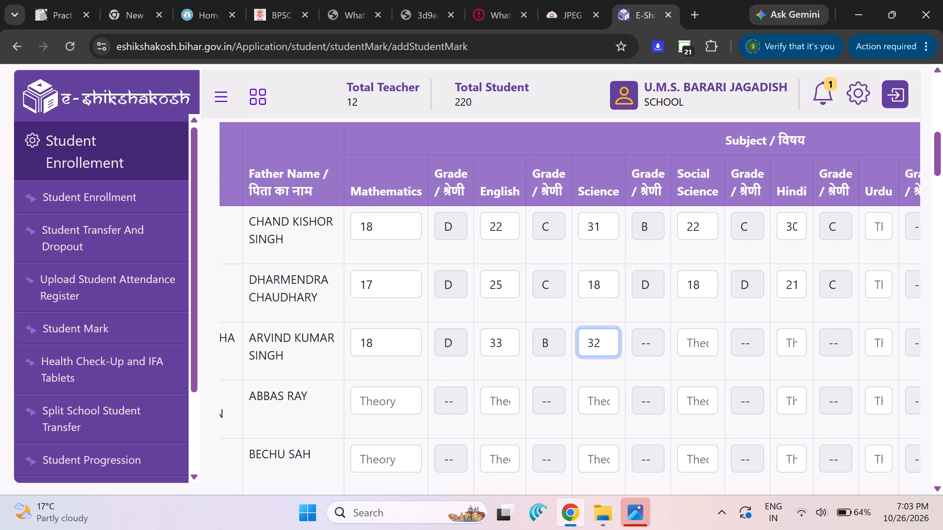
Enter the third listed student's remaining theory marks: Social Science 20, Hindi 28 and Sanskrit 18.
{"action": "scroll", "coordinate": [596, 345], "scroll_direction": "left", "scroll_amount": 1}
{"action": "left_click", "coordinate": [653, 344]}
{"action": "type", "text": "20"}
{"action": "scroll", "coordinate": [653, 344], "scroll_direction": "left", "scroll_amount": 3}
{"action": "left_click", "coordinate": [614, 341]}
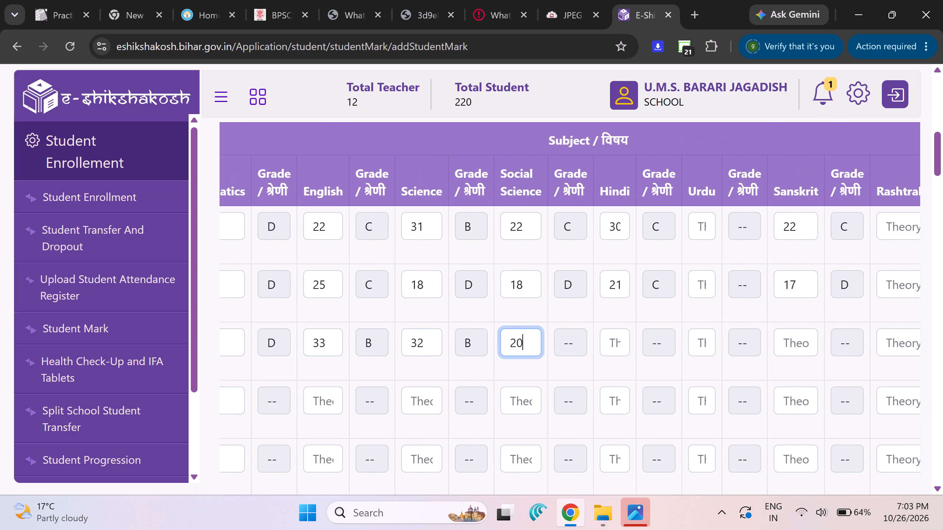
{"action": "type", "text": "28"}
{"action": "scroll", "coordinate": [614, 341], "scroll_direction": "left", "scroll_amount": 3}
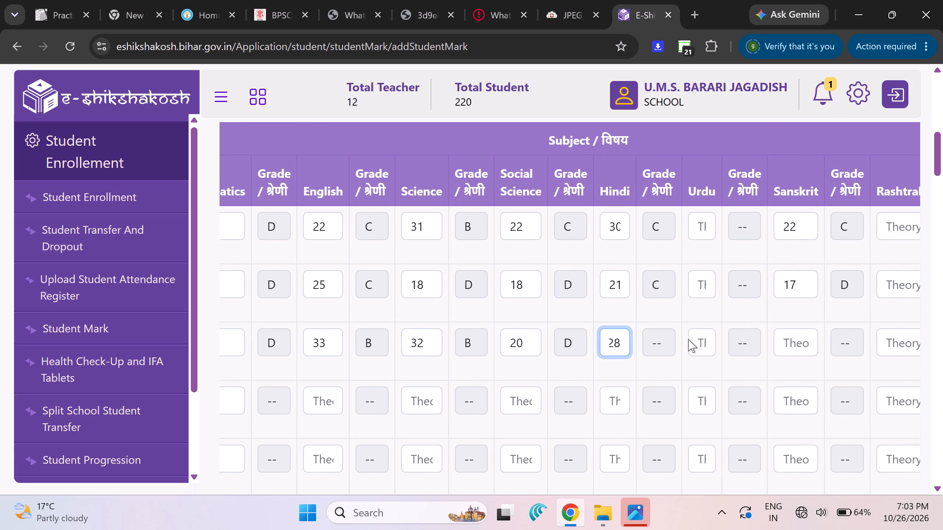
{"action": "left_click", "coordinate": [711, 342]}
{"action": "left_click", "coordinate": [785, 346]}
{"action": "type", "text": "18"}
{"action": "scroll", "coordinate": [785, 346], "scroll_direction": "left", "scroll_amount": 2}
{"action": "left_click", "coordinate": [839, 374]}
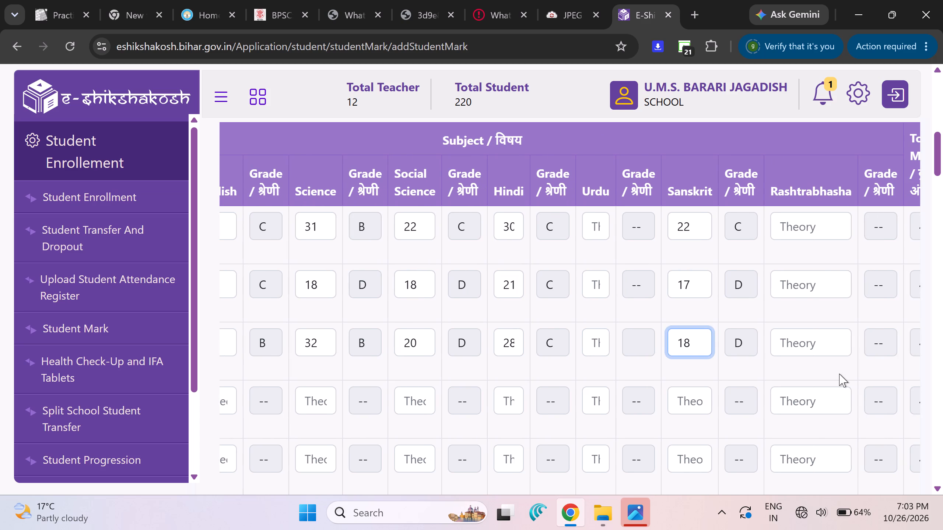
Enter 0 as the fourth listed student's theory marks in Mathematics, English and Science.
{"action": "scroll", "coordinate": [839, 374], "scroll_direction": "left", "scroll_amount": 3}
{"action": "scroll", "coordinate": [637, 387], "scroll_direction": "right", "scroll_amount": 3}
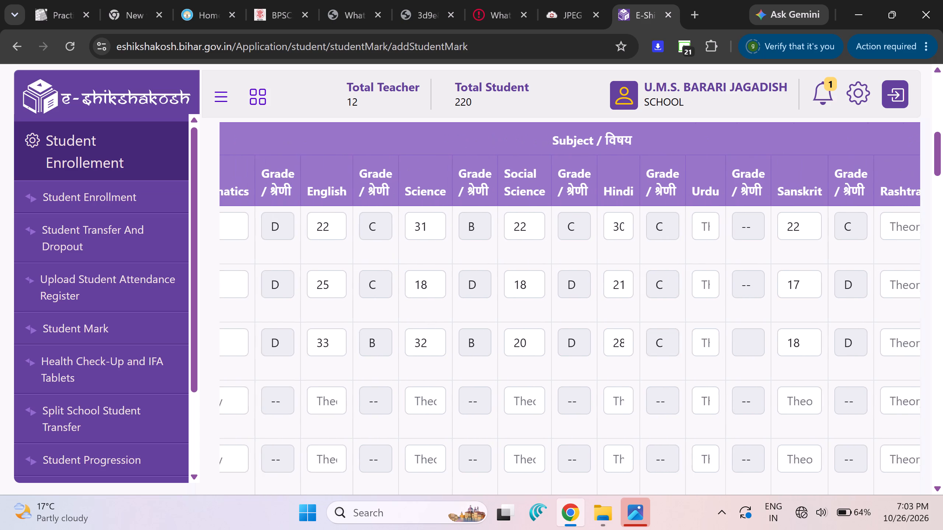
{"action": "scroll", "coordinate": [637, 387], "scroll_direction": "right", "scroll_amount": 2}
{"action": "scroll", "coordinate": [530, 423], "scroll_direction": "down", "scroll_amount": 1}
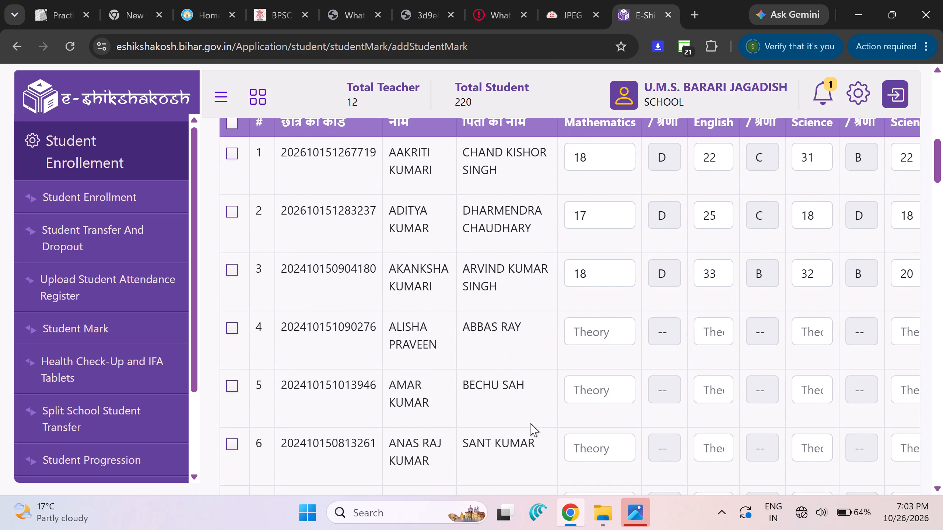
{"action": "left_click", "coordinate": [582, 323]}
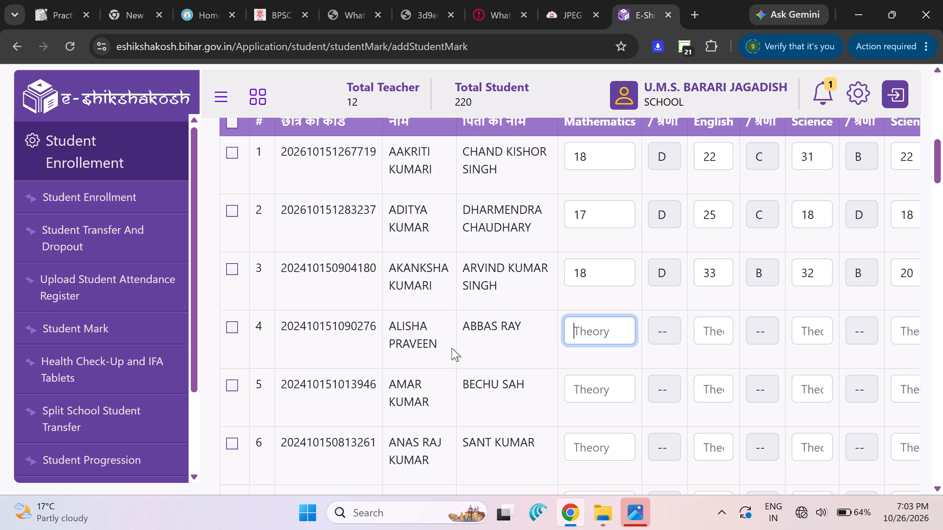
{"action": "left_click", "coordinate": [605, 340]}
{"action": "scroll", "coordinate": [605, 340], "scroll_direction": "down", "scroll_amount": 1}
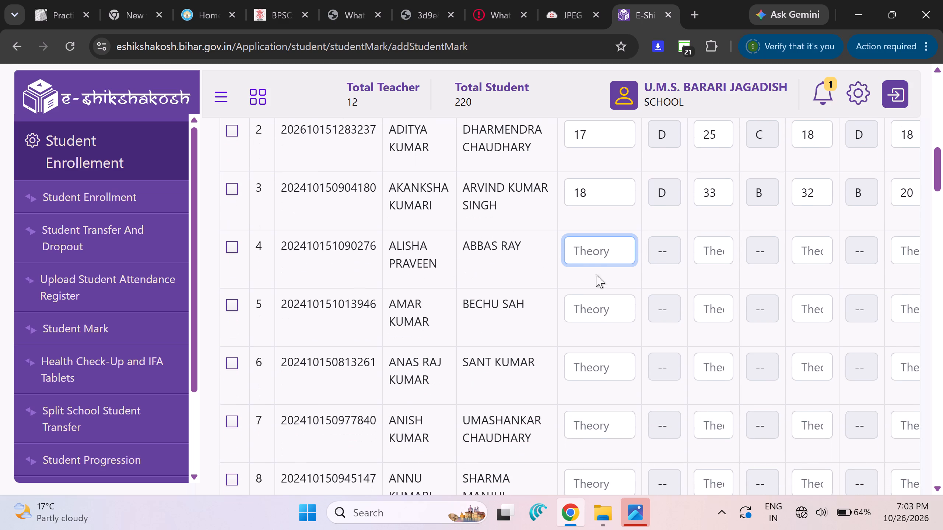
{"action": "key", "text": "0"}
{"action": "scroll", "coordinate": [590, 251], "scroll_direction": "left", "scroll_amount": 1}
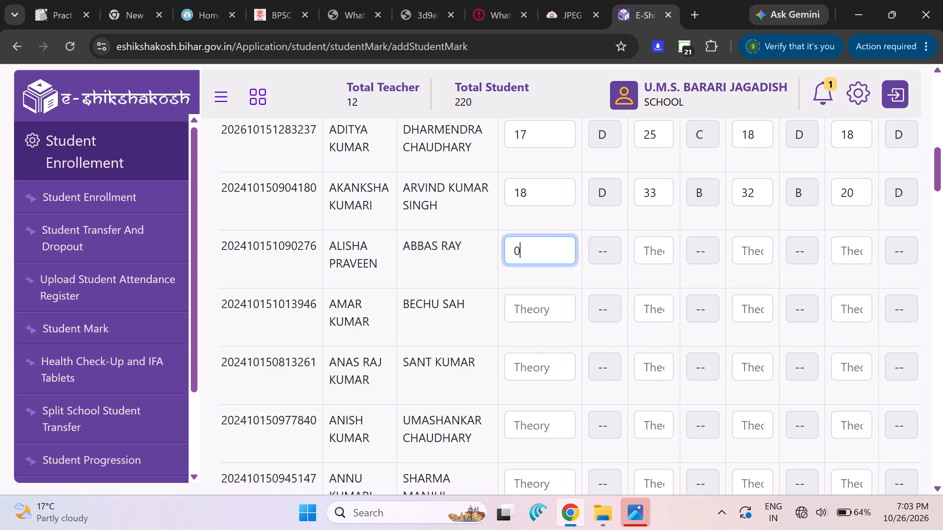
{"action": "scroll", "coordinate": [590, 251], "scroll_direction": "left", "scroll_amount": 1}
{"action": "left_click", "coordinate": [638, 245]}
{"action": "key", "text": "0"}
{"action": "scroll", "coordinate": [638, 245], "scroll_direction": "left", "scroll_amount": 2}
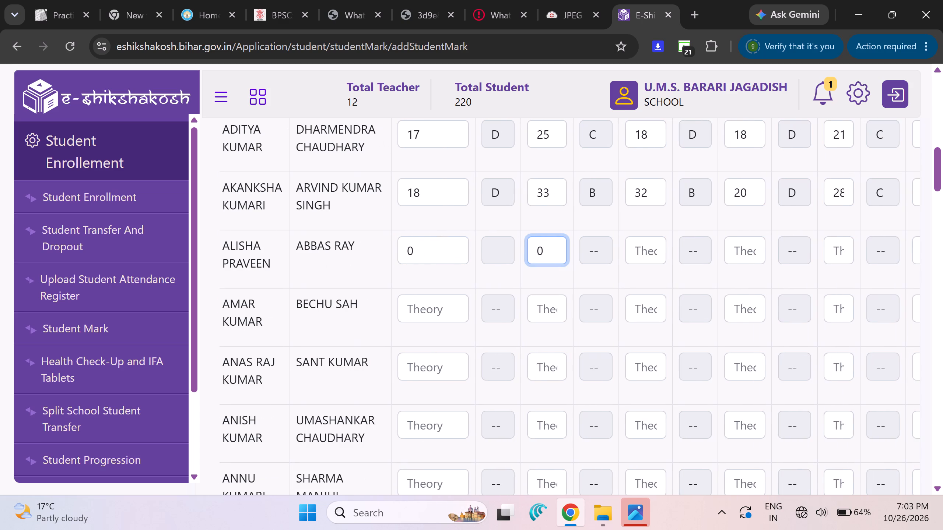
{"action": "left_click", "coordinate": [651, 250]}
{"action": "key", "text": "0"}
Enter 0 as the fourth listed student's theory marks in Social Science, Hindi and Sanskrit.
{"action": "scroll", "coordinate": [651, 250], "scroll_direction": "left", "scroll_amount": 2}
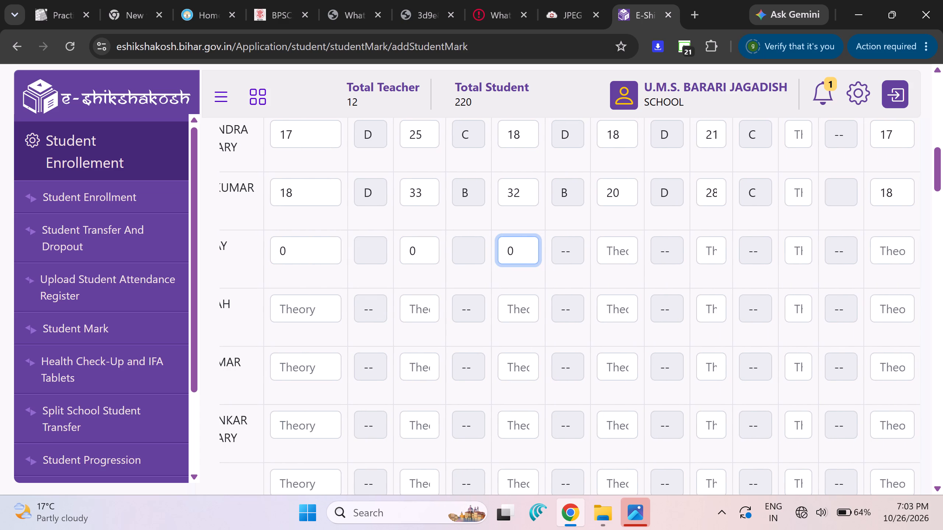
{"action": "left_click", "coordinate": [618, 250]}
{"action": "key", "text": "0"}
{"action": "scroll", "coordinate": [618, 250], "scroll_direction": "left", "scroll_amount": 2}
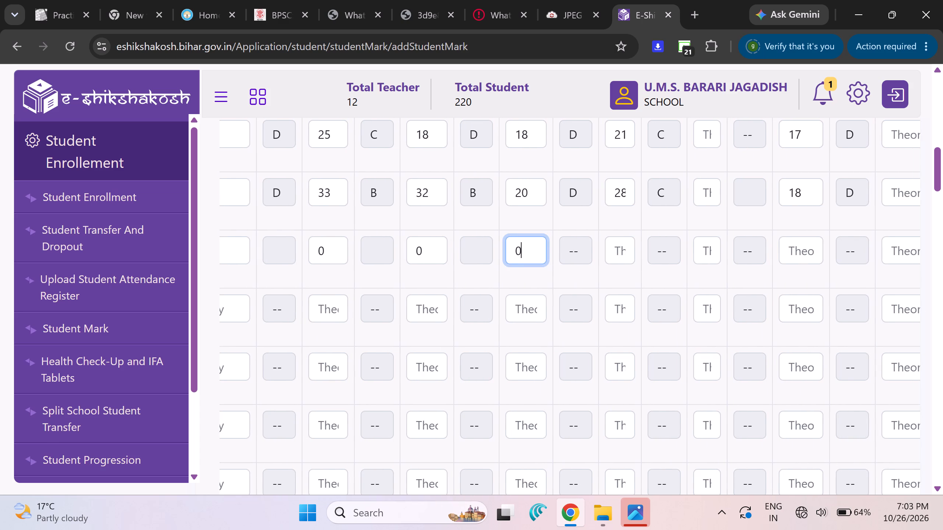
{"action": "left_click", "coordinate": [616, 250]}
{"action": "key", "text": "0"}
{"action": "scroll", "coordinate": [616, 250], "scroll_direction": "left", "scroll_amount": 1}
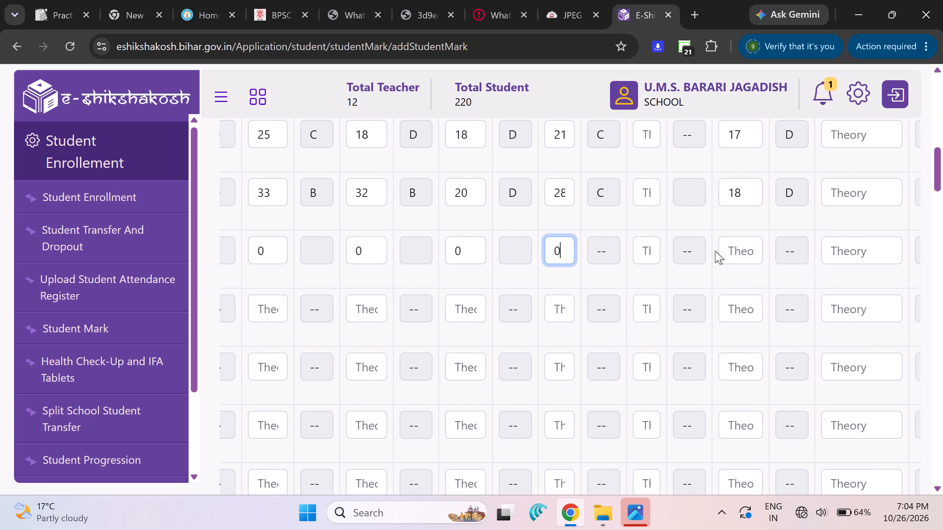
{"action": "left_click", "coordinate": [732, 252]}
{"action": "key", "text": "0"}
{"action": "scroll", "coordinate": [732, 252], "scroll_direction": "left", "scroll_amount": 4}
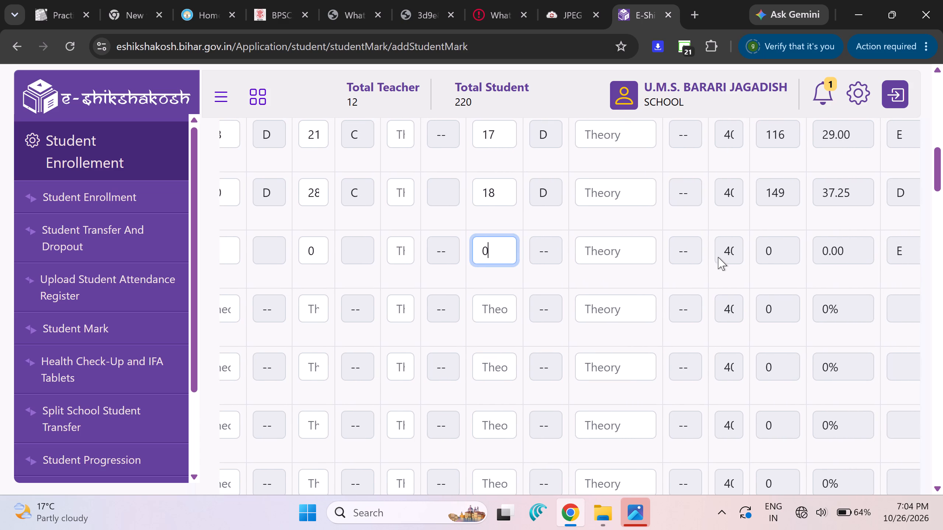
{"action": "left_click", "coordinate": [716, 262]}
Enter the fifth listed student's theory marks: Mathematics 18, English 18 and Science 18.
{"action": "scroll", "coordinate": [616, 287], "scroll_direction": "right", "scroll_amount": 2}
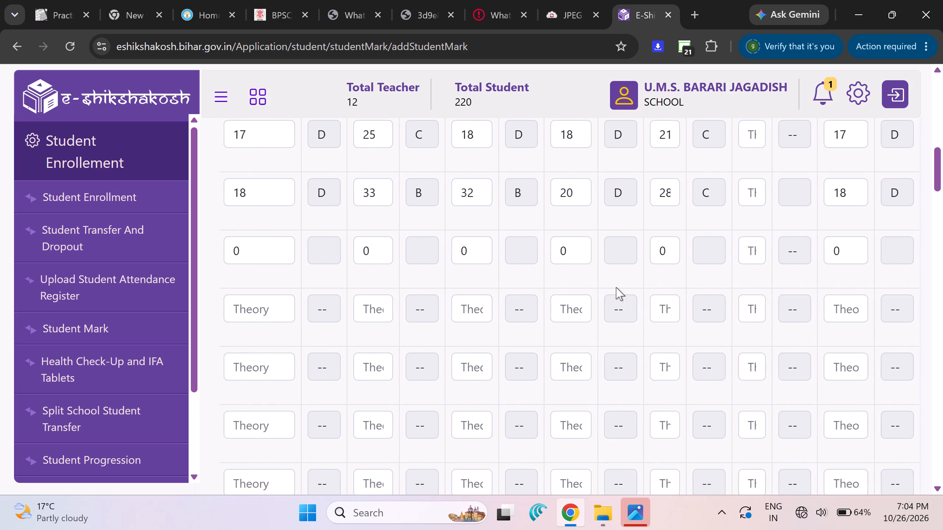
{"action": "scroll", "coordinate": [616, 287], "scroll_direction": "right", "scroll_amount": 4}
{"action": "left_click", "coordinate": [577, 313]}
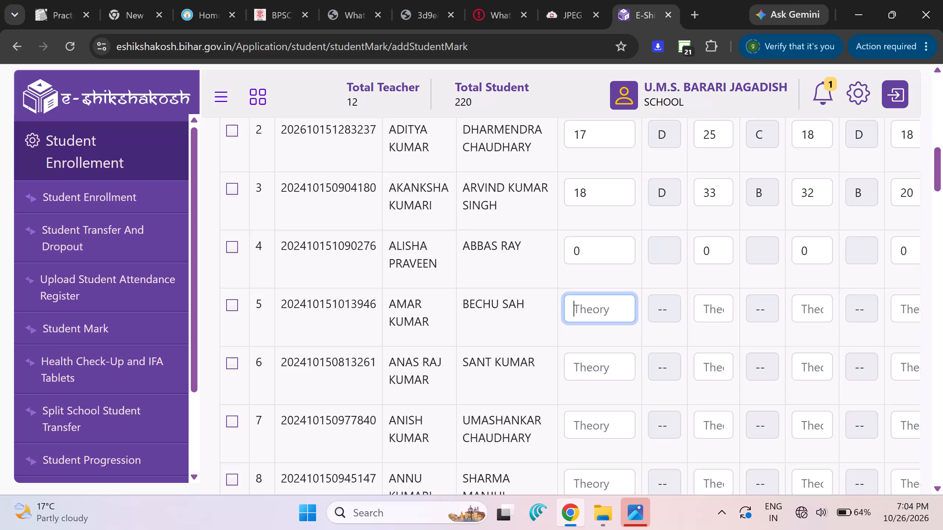
{"action": "key", "text": "1"}
{"action": "key", "text": "8"}
{"action": "scroll", "coordinate": [577, 313], "scroll_direction": "left", "scroll_amount": 3}
{"action": "left_click", "coordinate": [595, 310]}
{"action": "type", "text": "18"}
{"action": "scroll", "coordinate": [595, 310], "scroll_direction": "left", "scroll_amount": 4}
{"action": "left_click", "coordinate": [453, 306]}
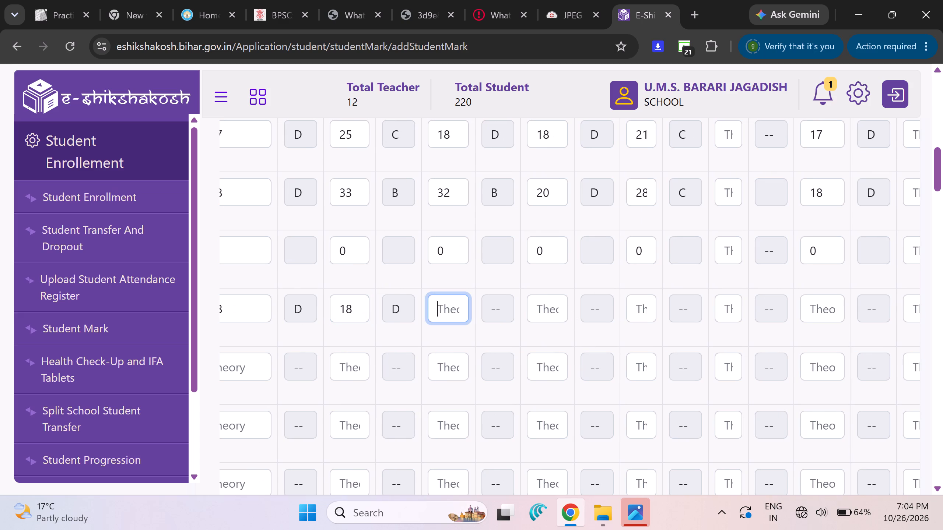
{"action": "type", "text": "18"}
Enter the fifth listed student's remaining theory marks: Social Science 21, Hindi 17 and Sanskrit 18.
{"action": "scroll", "coordinate": [453, 306], "scroll_direction": "left", "scroll_amount": 2}
{"action": "left_click", "coordinate": [409, 311]}
{"action": "type", "text": "21"}
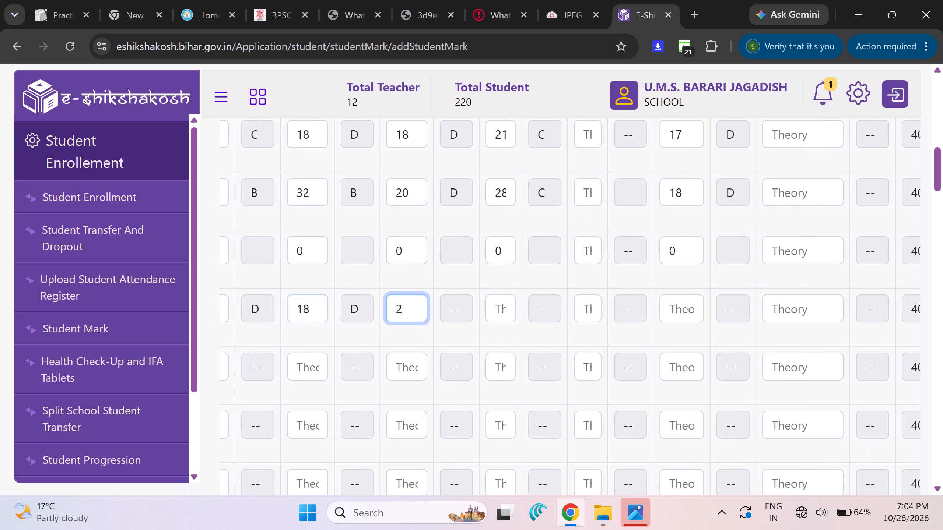
{"action": "left_click", "coordinate": [499, 312]}
{"action": "type", "text": "17"}
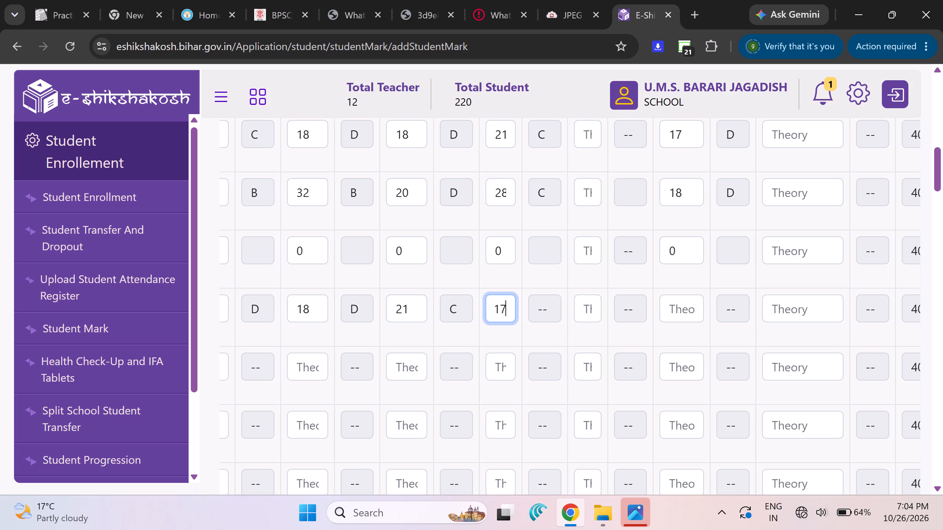
{"action": "scroll", "coordinate": [499, 312], "scroll_direction": "left", "scroll_amount": 2}
{"action": "left_click", "coordinate": [683, 303]}
{"action": "type", "text": "18"}
{"action": "scroll", "coordinate": [683, 303], "scroll_direction": "left", "scroll_amount": 4}
{"action": "left_click", "coordinate": [764, 322]}
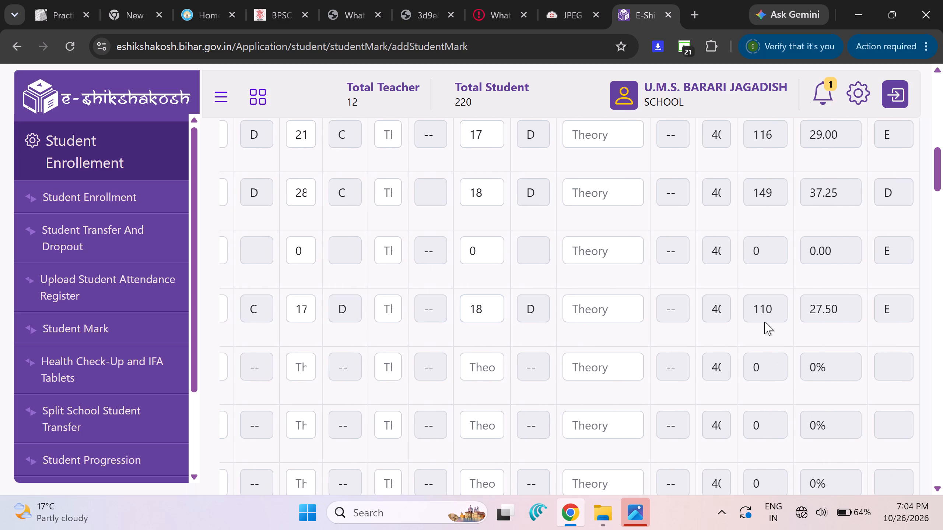
Enter the sixth listed student's theory marks: Mathematics 17, English 18 and Science 18.
{"action": "scroll", "coordinate": [764, 322], "scroll_direction": "right", "scroll_amount": 4}
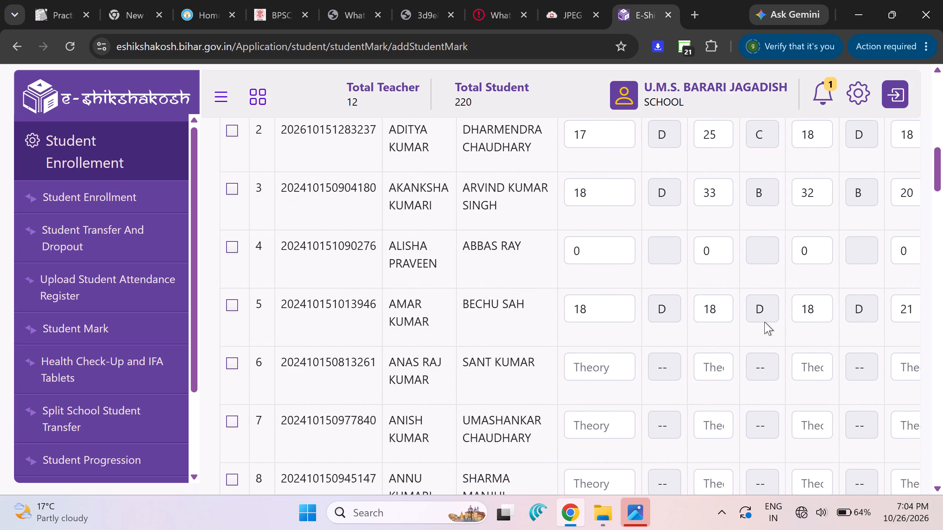
{"action": "scroll", "coordinate": [645, 378], "scroll_direction": "down", "scroll_amount": 1}
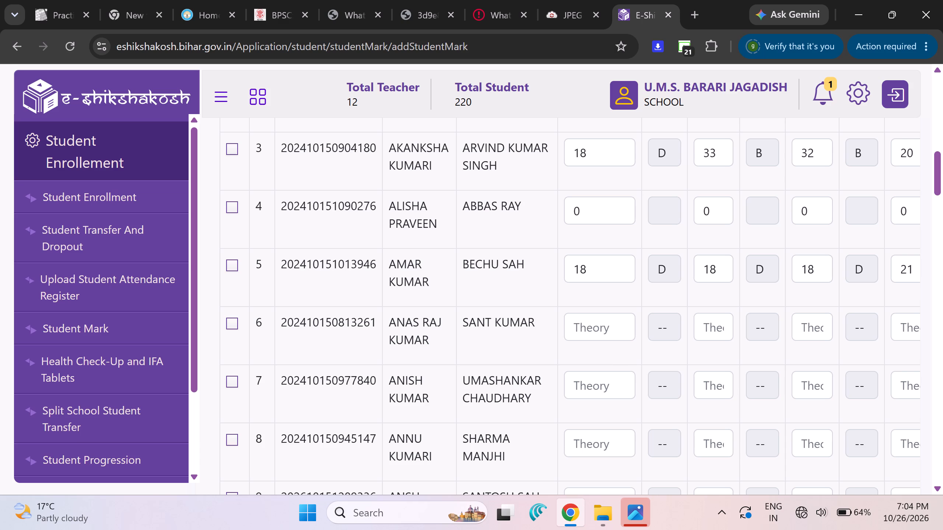
{"action": "left_click", "coordinate": [583, 325]}
{"action": "type", "text": "17"}
{"action": "scroll", "coordinate": [583, 325], "scroll_direction": "left", "scroll_amount": 3}
{"action": "left_click", "coordinate": [574, 329]}
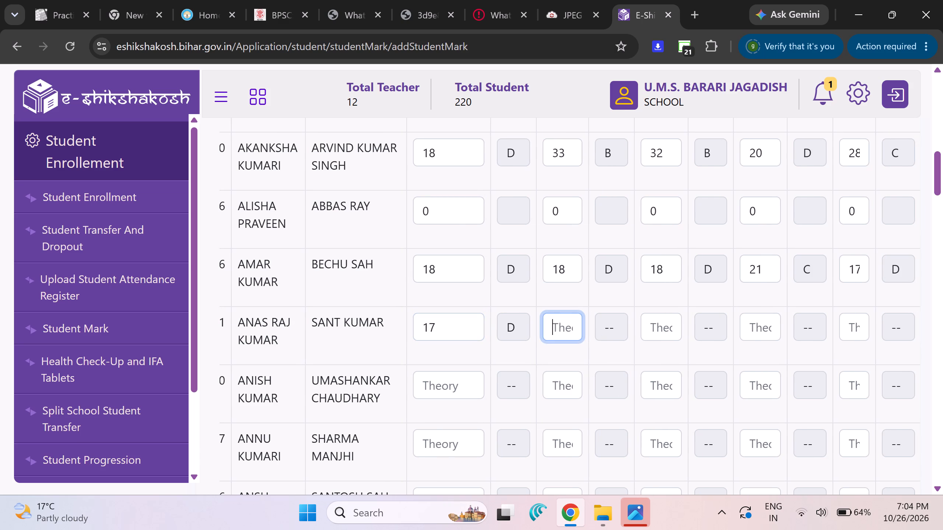
{"action": "key", "text": "1"}
{"action": "key", "text": "8"}
{"action": "scroll", "coordinate": [574, 329], "scroll_direction": "left", "scroll_amount": 2}
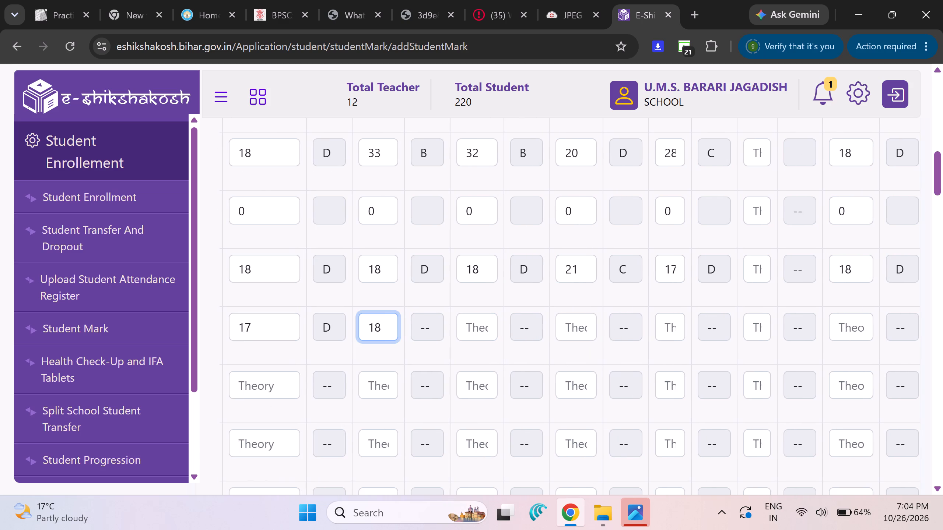
{"action": "left_click", "coordinate": [471, 326]}
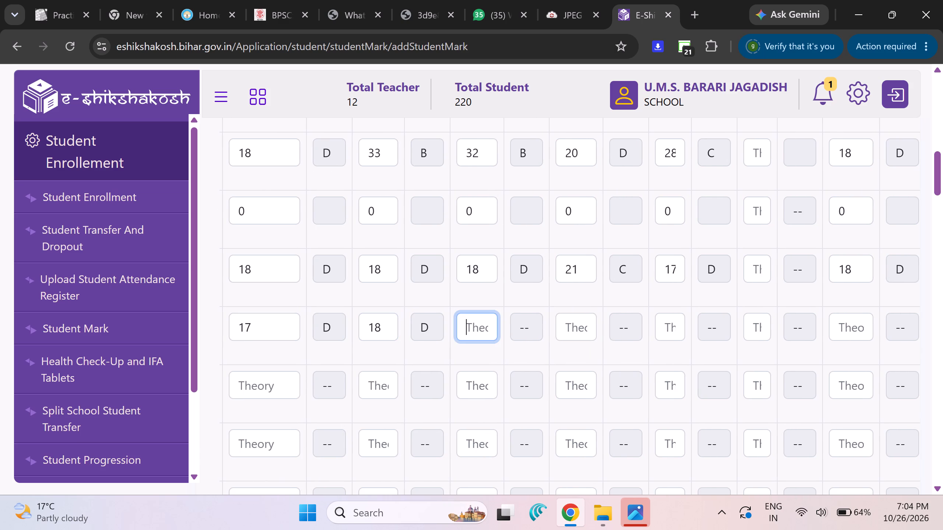
{"action": "type", "text": "18"}
Enter the sixth listed student's remaining theory marks: Social Science 17, Hindi 17 and Sanskrit 17.
{"action": "scroll", "coordinate": [471, 326], "scroll_direction": "left", "scroll_amount": 1}
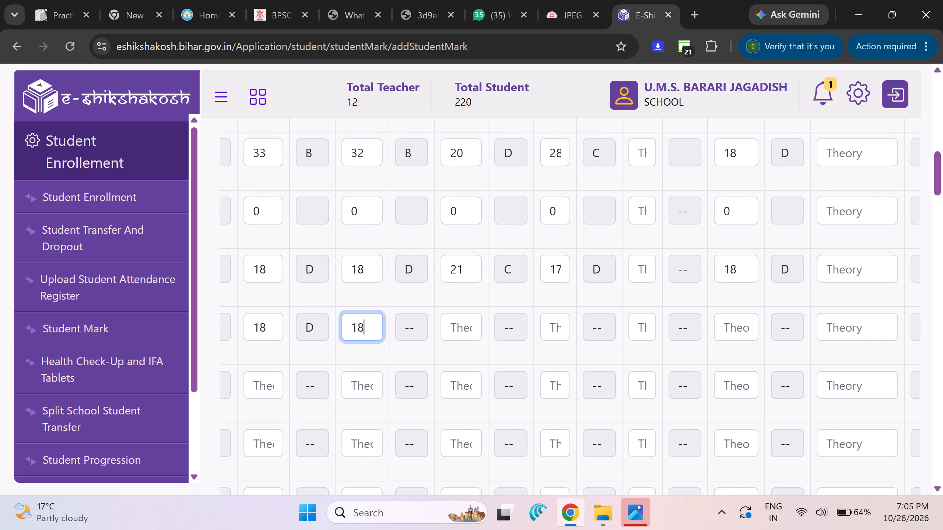
{"action": "scroll", "coordinate": [471, 326], "scroll_direction": "left", "scroll_amount": 1}
{"action": "left_click", "coordinate": [435, 329]}
{"action": "type", "text": "17"}
{"action": "scroll", "coordinate": [435, 329], "scroll_direction": "left", "scroll_amount": 1}
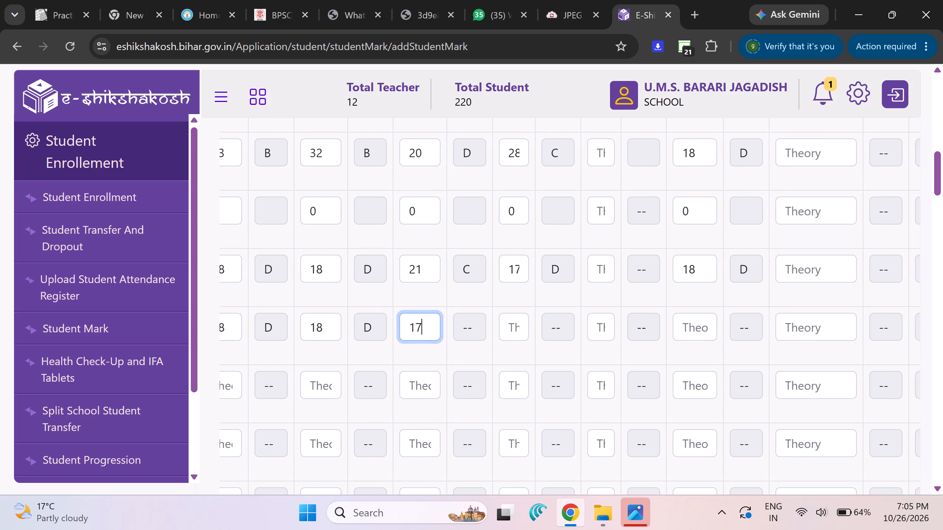
{"action": "scroll", "coordinate": [435, 329], "scroll_direction": "left", "scroll_amount": 1}
{"action": "left_click", "coordinate": [434, 327]}
{"action": "type", "text": "17"}
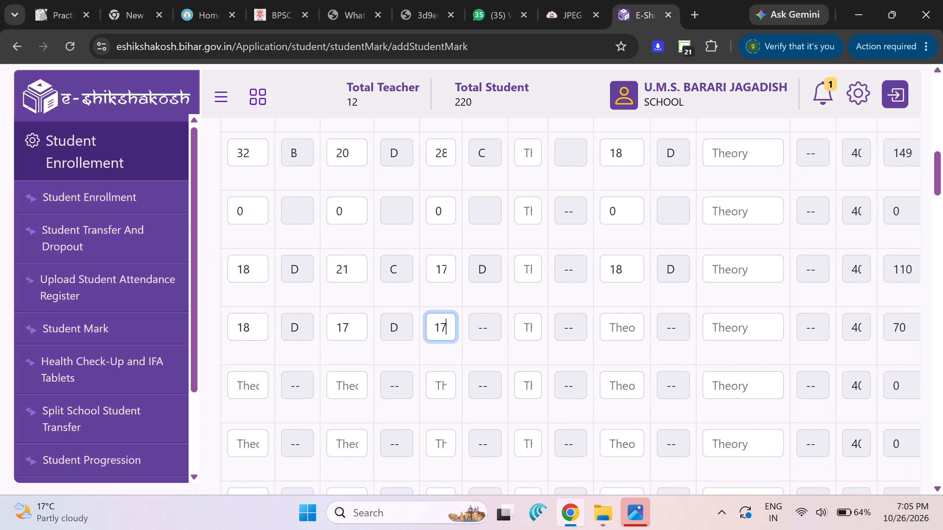
{"action": "scroll", "coordinate": [434, 327], "scroll_direction": "left", "scroll_amount": 1}
{"action": "left_click", "coordinate": [509, 324]}
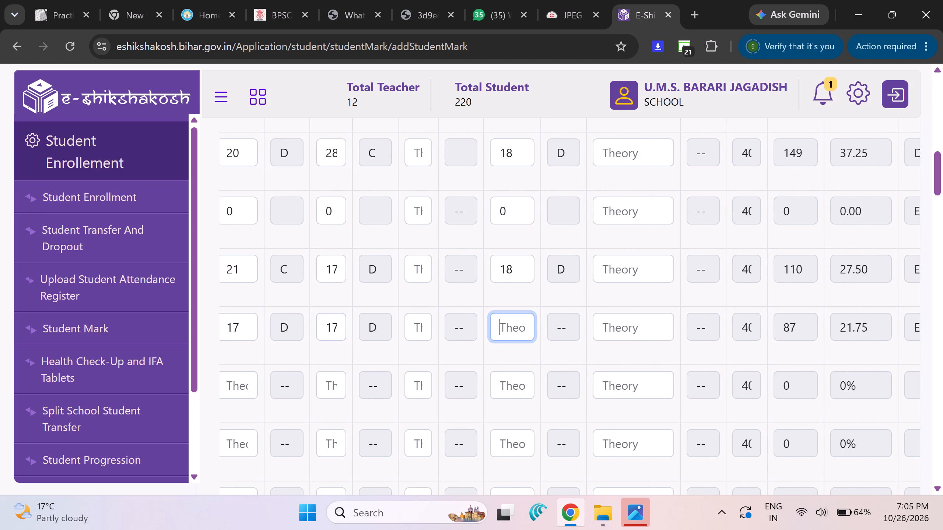
{"action": "type", "text": "17"}
{"action": "scroll", "coordinate": [509, 324], "scroll_direction": "left", "scroll_amount": 2}
{"action": "left_click", "coordinate": [619, 352]}
Enter the seventh listed student's theory marks: Mathematics 18, English 18 and Science 18.
{"action": "scroll", "coordinate": [619, 352], "scroll_direction": "right", "scroll_amount": 3}
{"action": "scroll", "coordinate": [508, 396], "scroll_direction": "down", "scroll_amount": 1}
{"action": "left_click", "coordinate": [556, 384]}
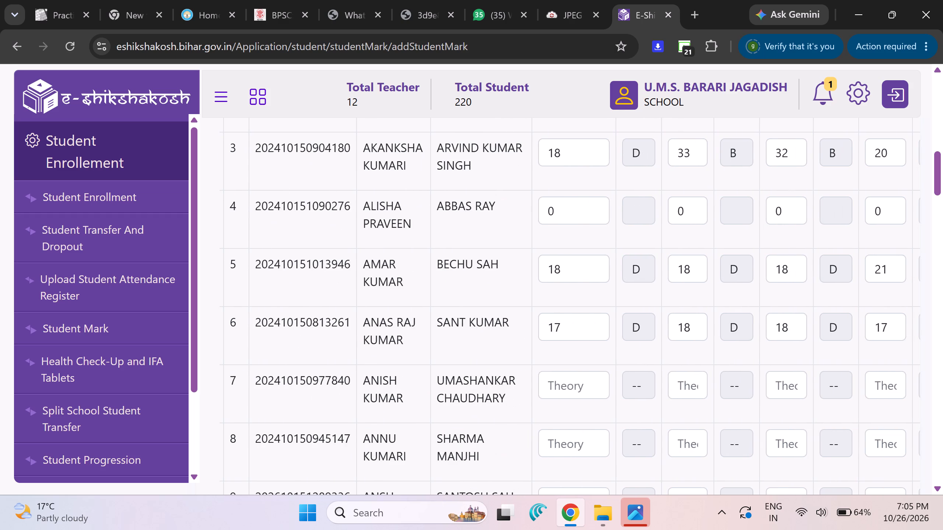
{"action": "scroll", "coordinate": [556, 384], "scroll_direction": "down", "scroll_amount": 2}
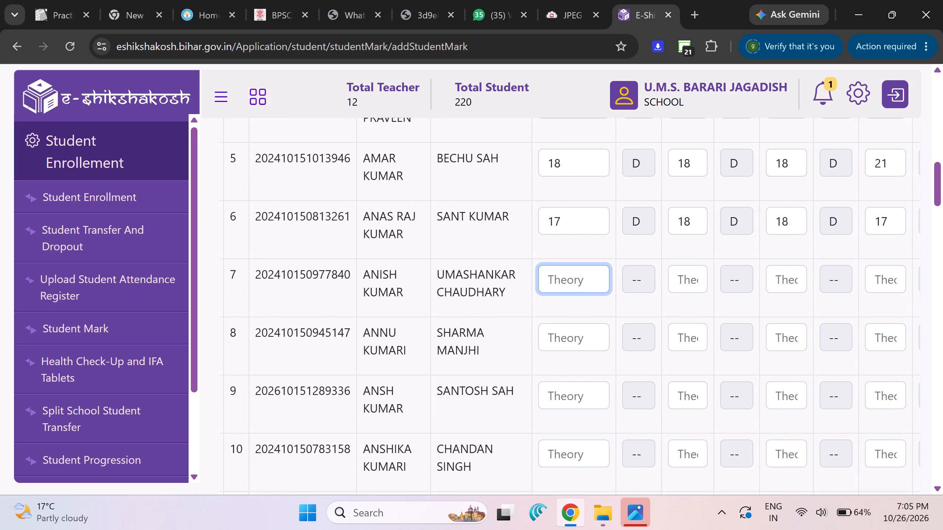
{"action": "type", "text": "18"}
{"action": "scroll", "coordinate": [569, 282], "scroll_direction": "left", "scroll_amount": 2}
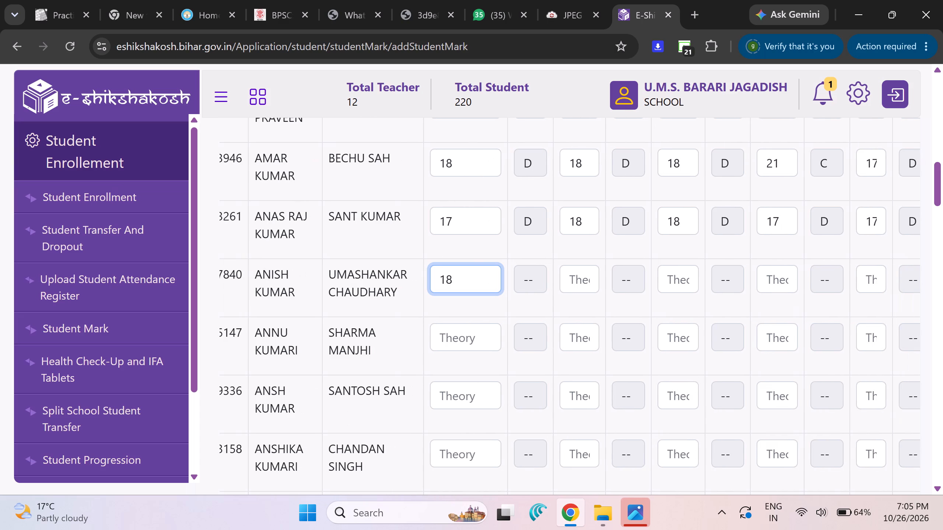
{"action": "left_click", "coordinate": [590, 284]}
{"action": "type", "text": "18"}
{"action": "scroll", "coordinate": [590, 284], "scroll_direction": "left", "scroll_amount": 2}
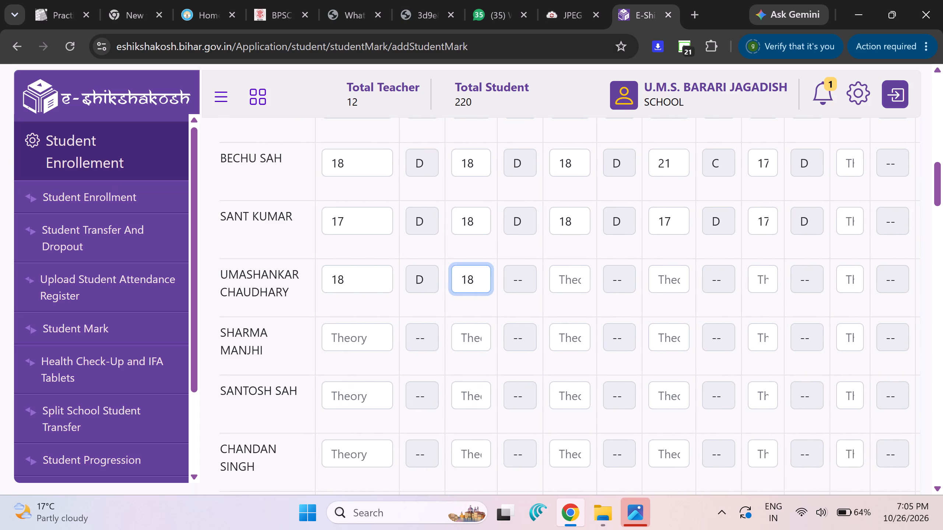
{"action": "left_click", "coordinate": [583, 280]}
{"action": "type", "text": "18"}
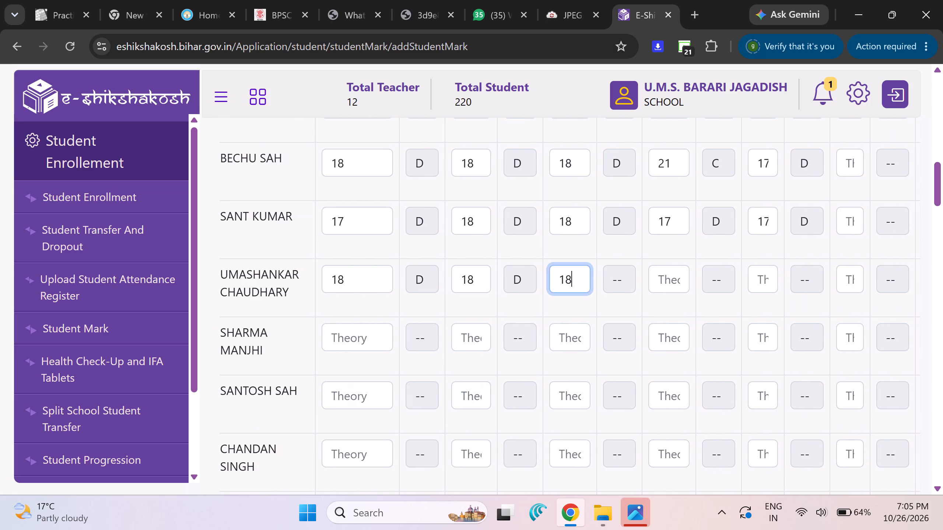
Enter the seventh listed student's remaining theory marks: Social Science 18, Hindi 18 and Sanskrit 18.
{"action": "scroll", "coordinate": [583, 280], "scroll_direction": "left", "scroll_amount": 1}
{"action": "left_click", "coordinate": [573, 282]}
{"action": "type", "text": "18"}
{"action": "scroll", "coordinate": [573, 282], "scroll_direction": "left", "scroll_amount": 1}
{"action": "left_click_drag", "start_coordinate": [604, 286], "coordinate": [598, 285]}
{"action": "left_click", "coordinate": [598, 285]}
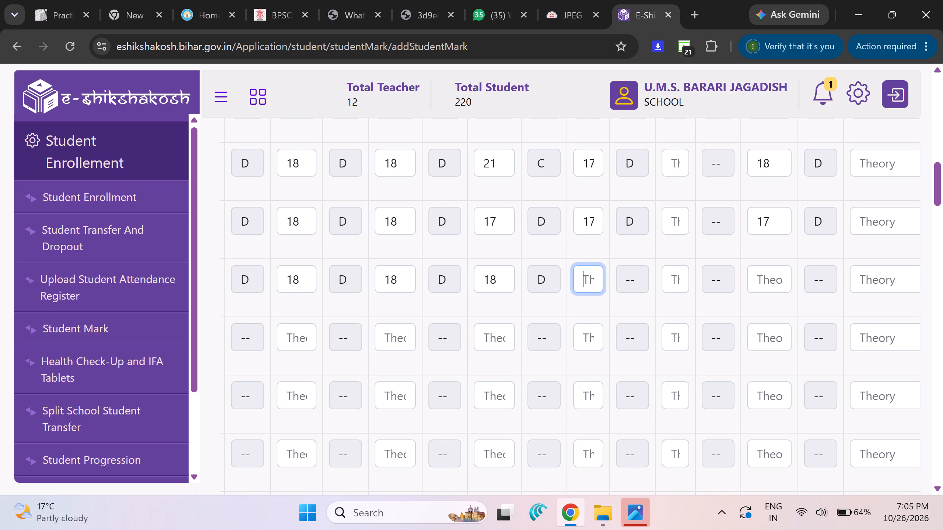
{"action": "type", "text": "18"}
{"action": "scroll", "coordinate": [598, 285], "scroll_direction": "left", "scroll_amount": 2}
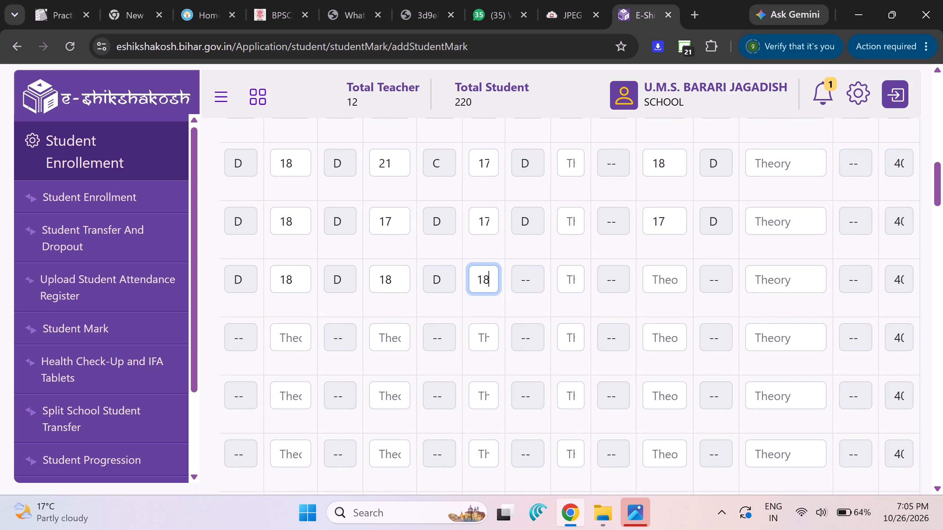
{"action": "left_click", "coordinate": [665, 280]}
{"action": "type", "text": "18"}
{"action": "scroll", "coordinate": [665, 280], "scroll_direction": "left", "scroll_amount": 3}
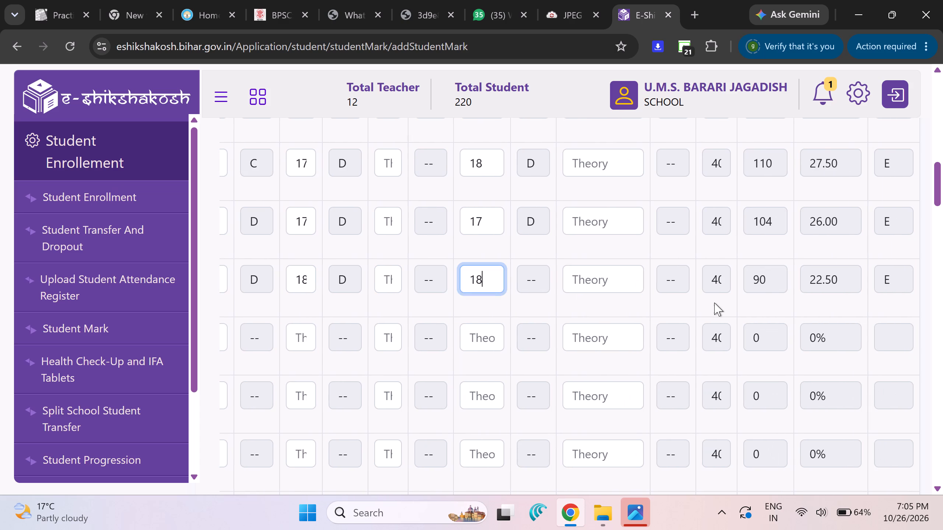
{"action": "left_click", "coordinate": [714, 303]}
Enter the eighth listed student's theory marks: Mathematics 17, English 18 and Science 18.
{"action": "scroll", "coordinate": [714, 303], "scroll_direction": "right", "scroll_amount": 5}
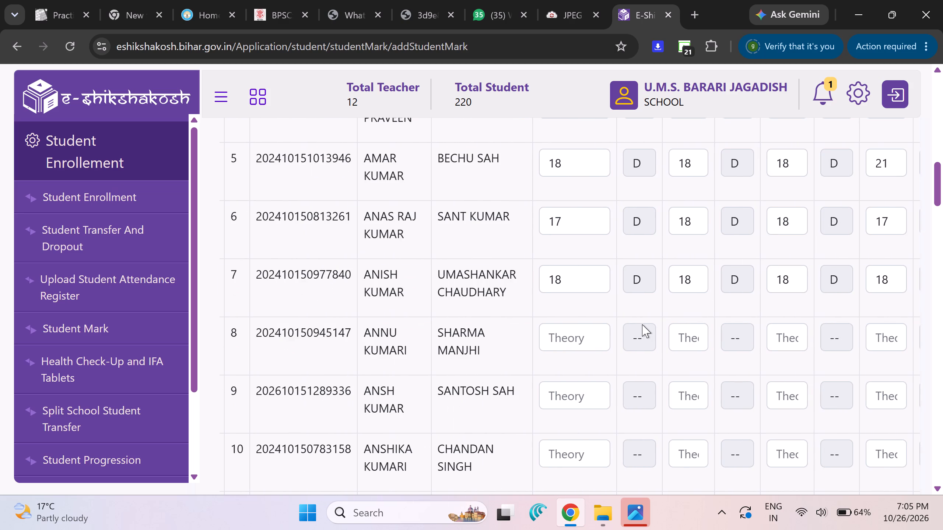
{"action": "scroll", "coordinate": [642, 324], "scroll_direction": "left", "scroll_amount": 5}
{"action": "scroll", "coordinate": [642, 324], "scroll_direction": "right", "scroll_amount": 1}
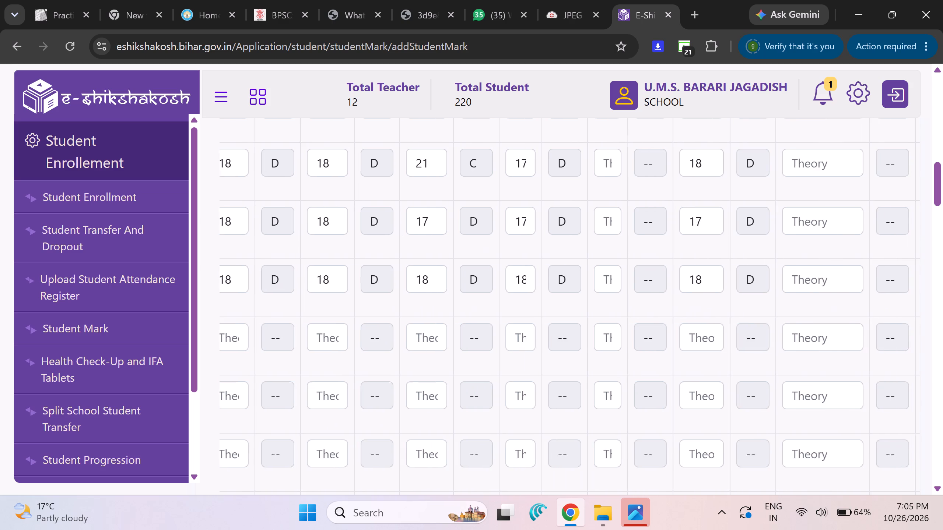
{"action": "scroll", "coordinate": [642, 324], "scroll_direction": "right", "scroll_amount": 1}
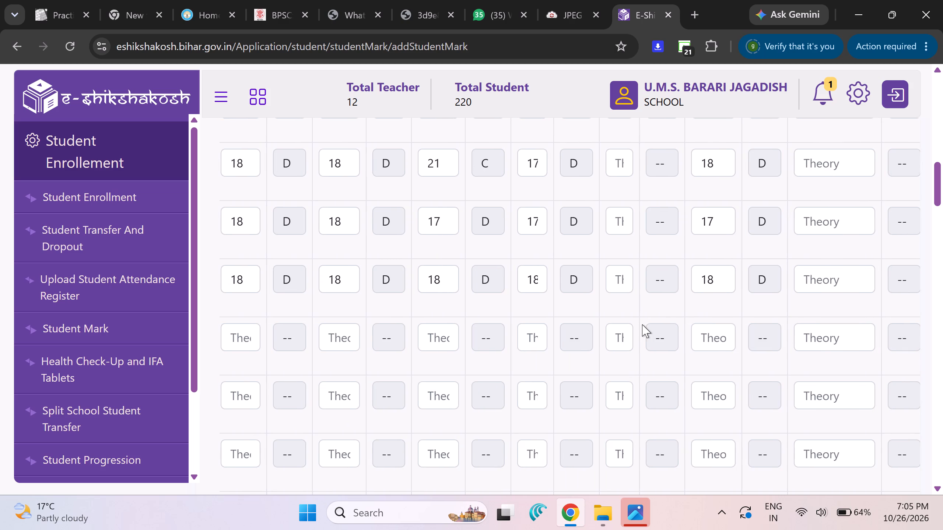
{"action": "scroll", "coordinate": [642, 324], "scroll_direction": "right", "scroll_amount": 3}
{"action": "scroll", "coordinate": [642, 324], "scroll_direction": "down", "scroll_amount": 1}
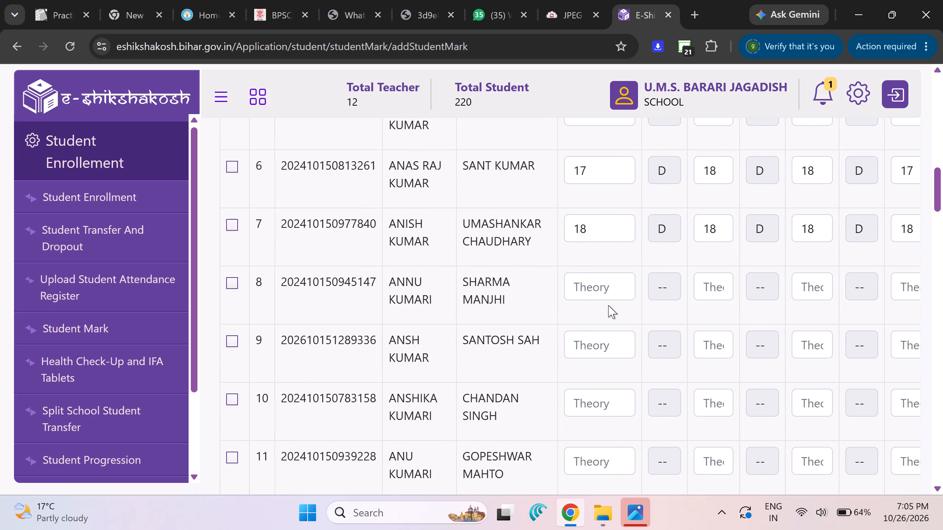
{"action": "left_click", "coordinate": [594, 281]}
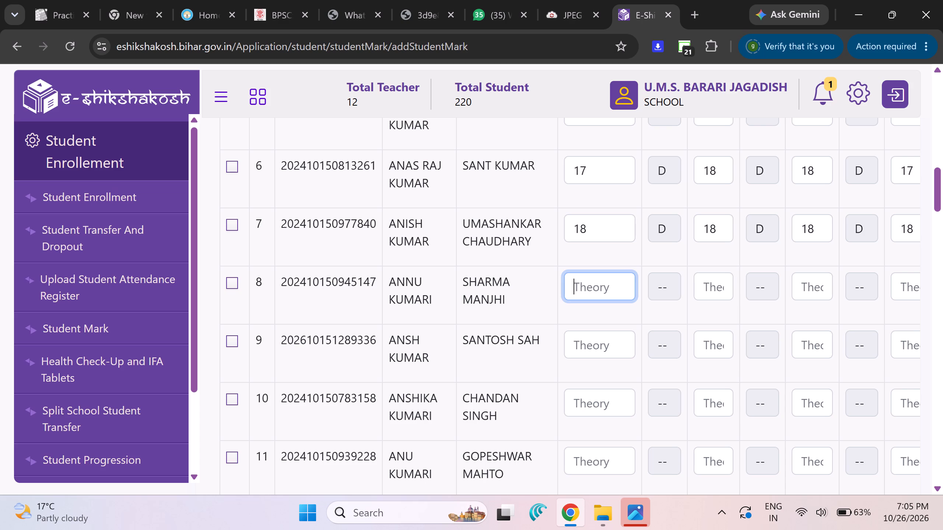
{"action": "type", "text": "17"}
{"action": "scroll", "coordinate": [594, 281], "scroll_direction": "left", "scroll_amount": 2}
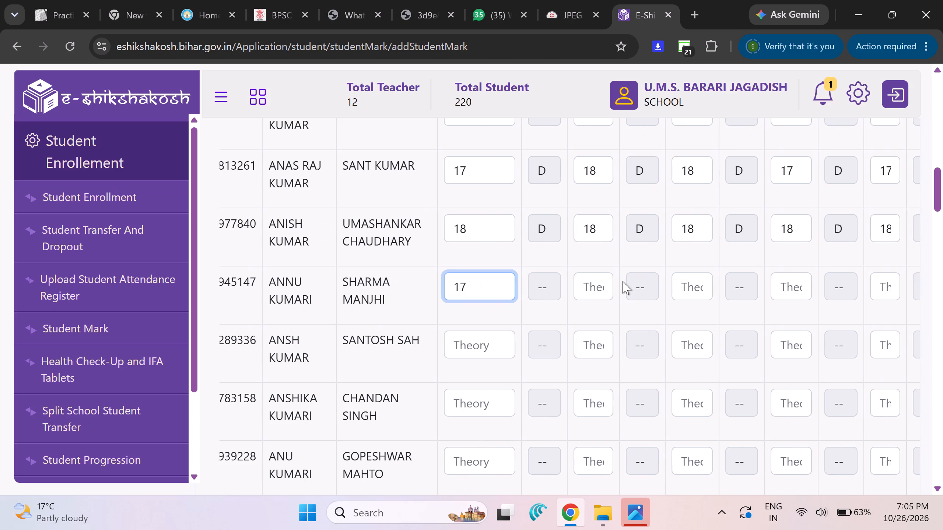
{"action": "left_click", "coordinate": [599, 282]}
{"action": "key", "text": "8"}
{"action": "scroll", "coordinate": [599, 282], "scroll_direction": "left", "scroll_amount": 1}
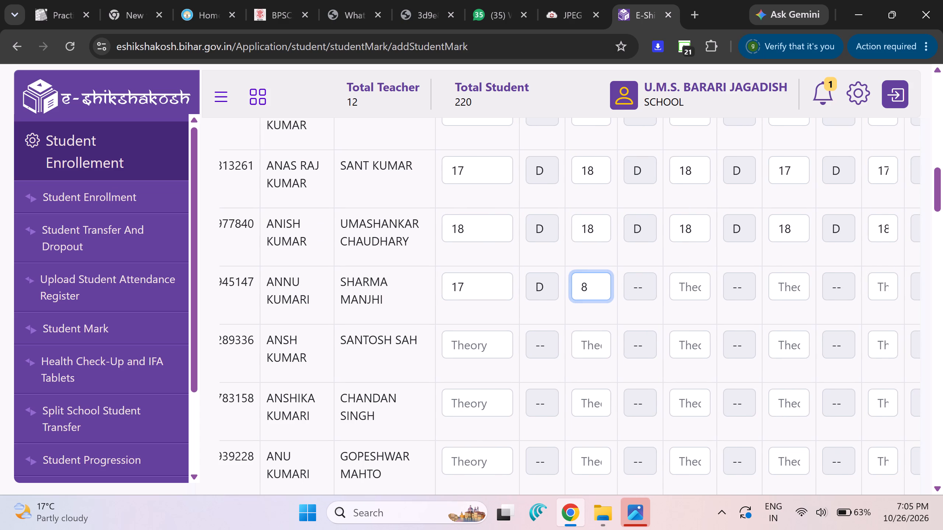
{"action": "key", "text": "BackSpace"}
{"action": "type", "text": "18"}
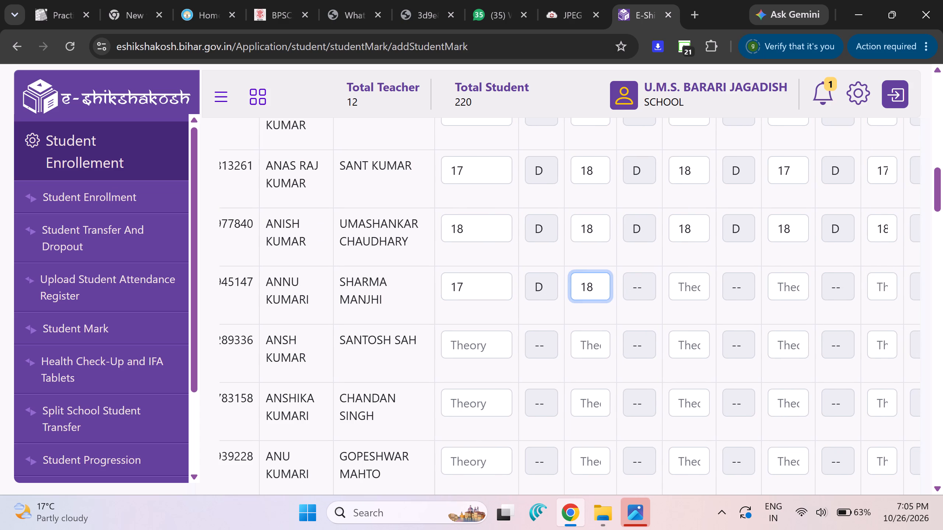
{"action": "left_click", "coordinate": [697, 277]}
{"action": "type", "text": "18"}
Enter the eighth listed student's remaining theory marks: Social Science 18, Hindi 20 and Sanskrit 17.
{"action": "scroll", "coordinate": [697, 277], "scroll_direction": "left", "scroll_amount": 2}
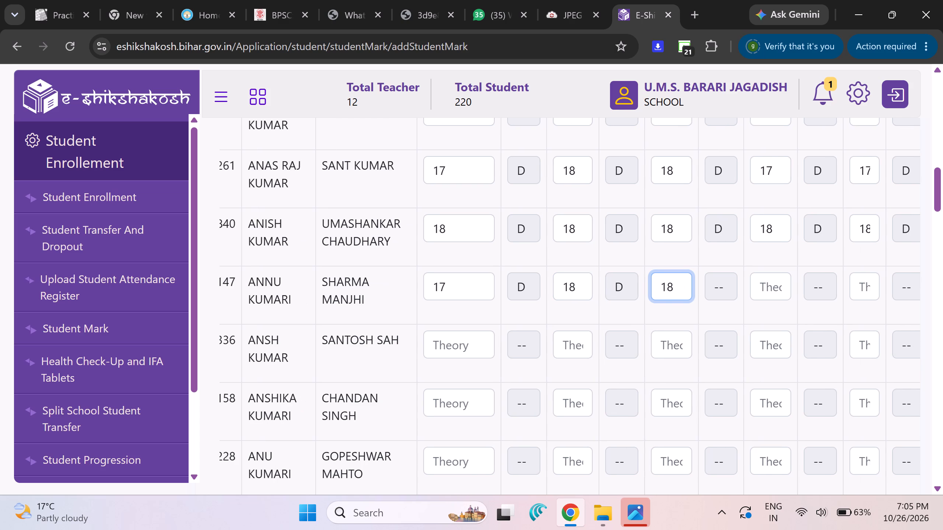
{"action": "left_click", "coordinate": [767, 286]}
{"action": "type", "text": "18"}
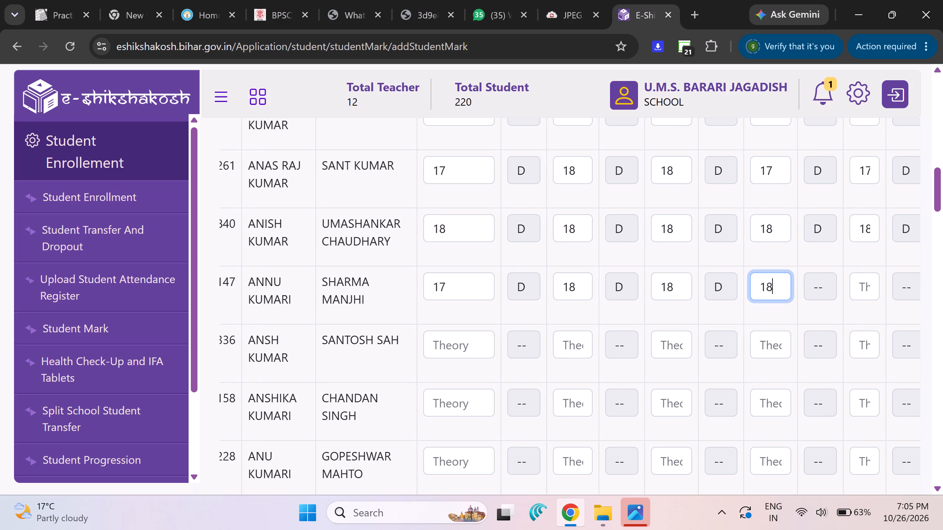
{"action": "scroll", "coordinate": [767, 286], "scroll_direction": "left", "scroll_amount": 4}
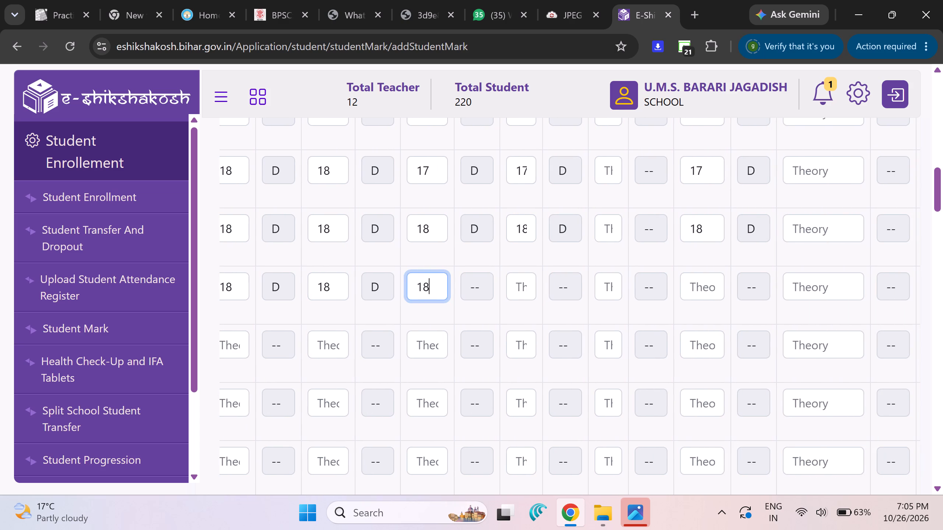
{"action": "left_click", "coordinate": [520, 299]}
{"action": "type", "text": "20"}
{"action": "scroll", "coordinate": [520, 299], "scroll_direction": "left", "scroll_amount": 1}
{"action": "left_click", "coordinate": [663, 283]}
{"action": "type", "text": "16"}
{"action": "key", "text": "BackSpace"}
{"action": "key", "text": "7"}
{"action": "scroll", "coordinate": [663, 283], "scroll_direction": "left", "scroll_amount": 2}
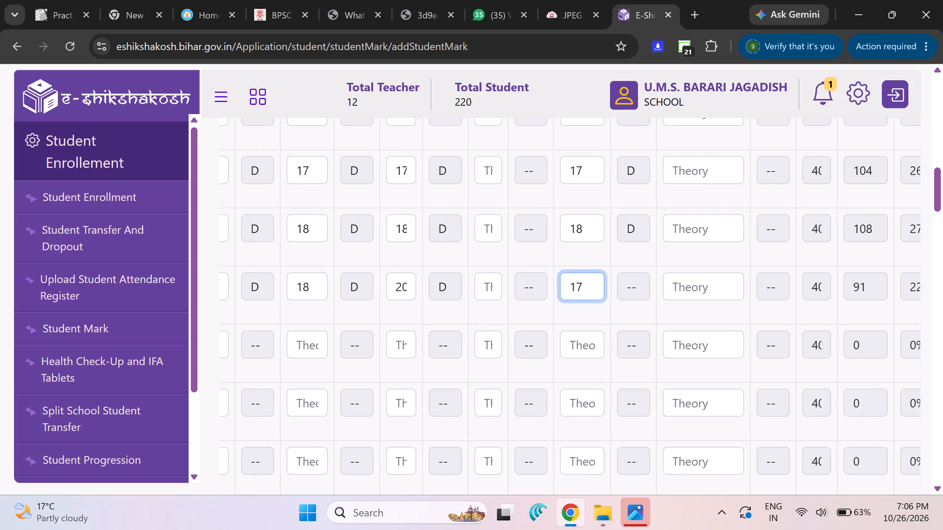
{"action": "scroll", "coordinate": [663, 283], "scroll_direction": "left", "scroll_amount": 1}
{"action": "left_click", "coordinate": [701, 306]}
Enter the ninth listed student's theory marks: Mathematics 18, English 27 and Science 21.
{"action": "scroll", "coordinate": [593, 305], "scroll_direction": "right", "scroll_amount": 8}
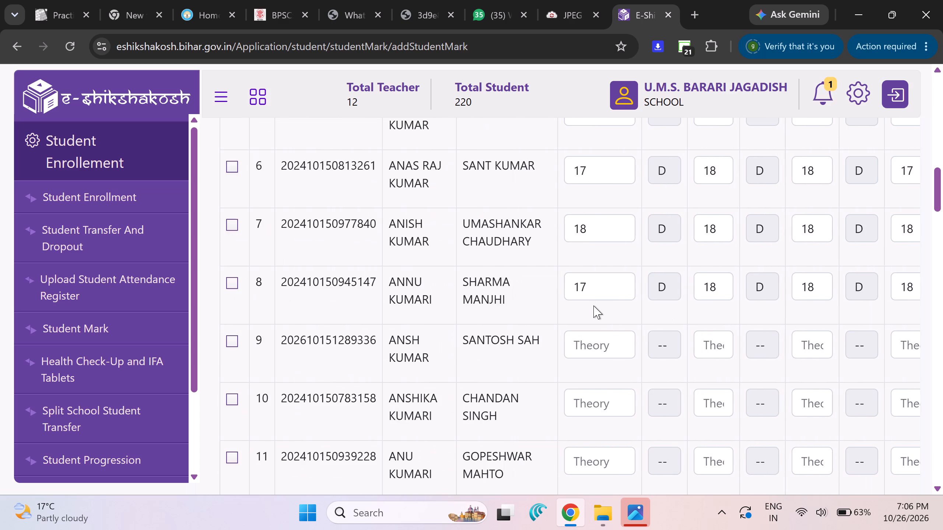
{"action": "scroll", "coordinate": [593, 305], "scroll_direction": "down", "scroll_amount": 1}
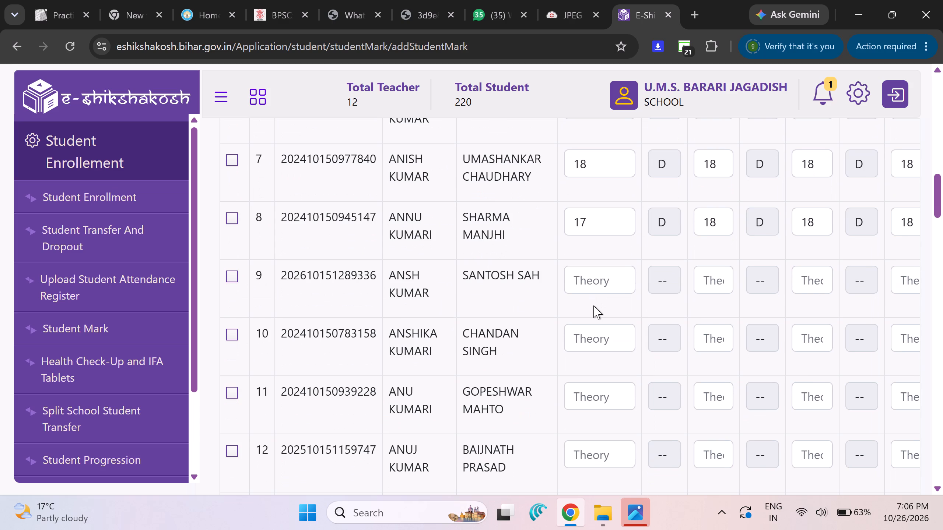
{"action": "left_click", "coordinate": [593, 290]}
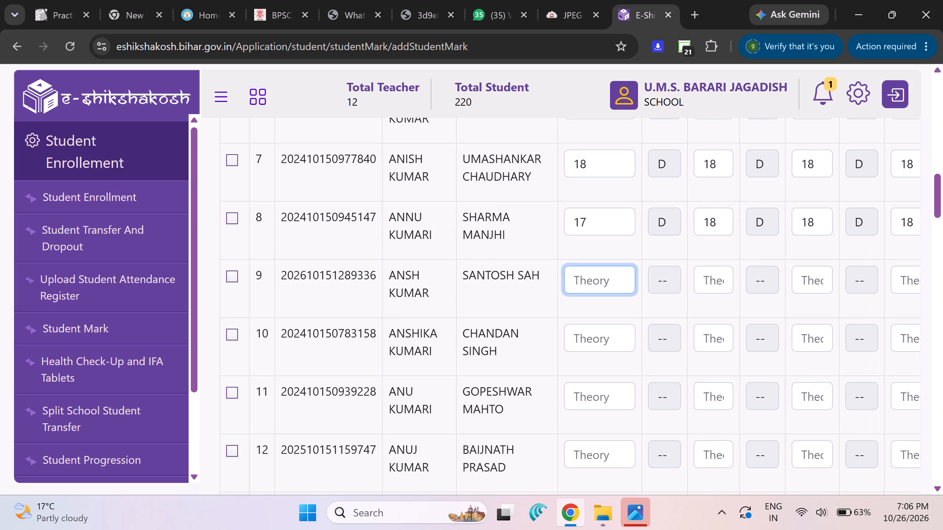
{"action": "type", "text": "18"}
{"action": "scroll", "coordinate": [593, 290], "scroll_direction": "left", "scroll_amount": 2}
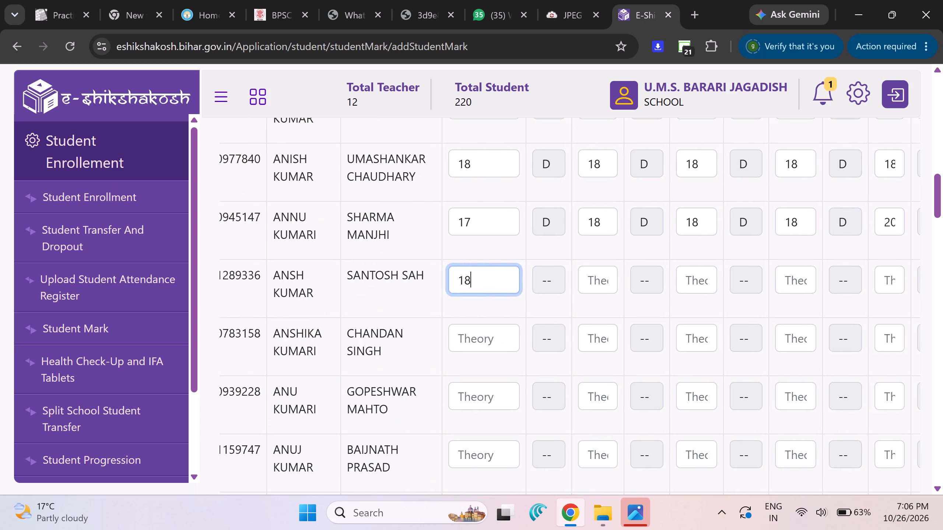
{"action": "left_click", "coordinate": [600, 284]}
{"action": "type", "text": "27"}
{"action": "scroll", "coordinate": [600, 284], "scroll_direction": "left", "scroll_amount": 2}
{"action": "left_click", "coordinate": [567, 276]}
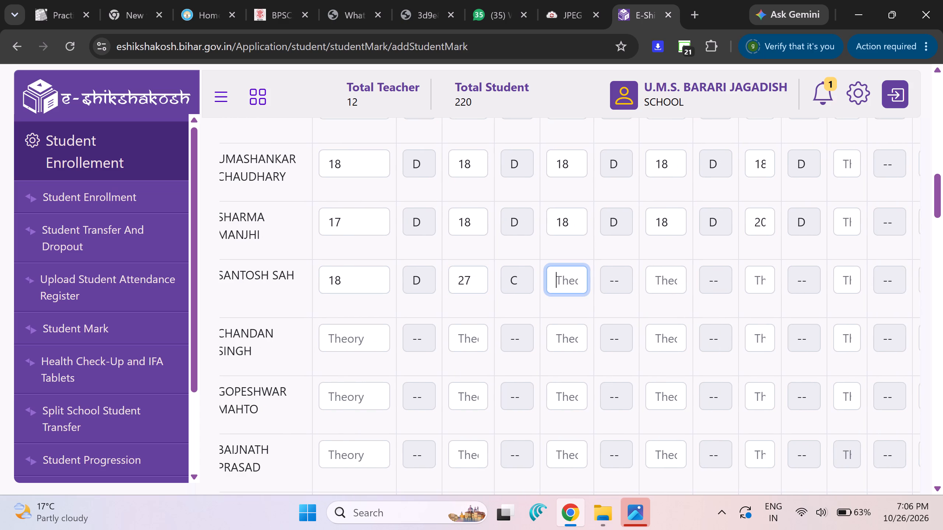
{"action": "type", "text": "21"}
Enter the ninth listed student's remaining theory marks: Social Science 22, Hindi 22 and Sanskrit 20.
{"action": "left_click", "coordinate": [676, 275]}
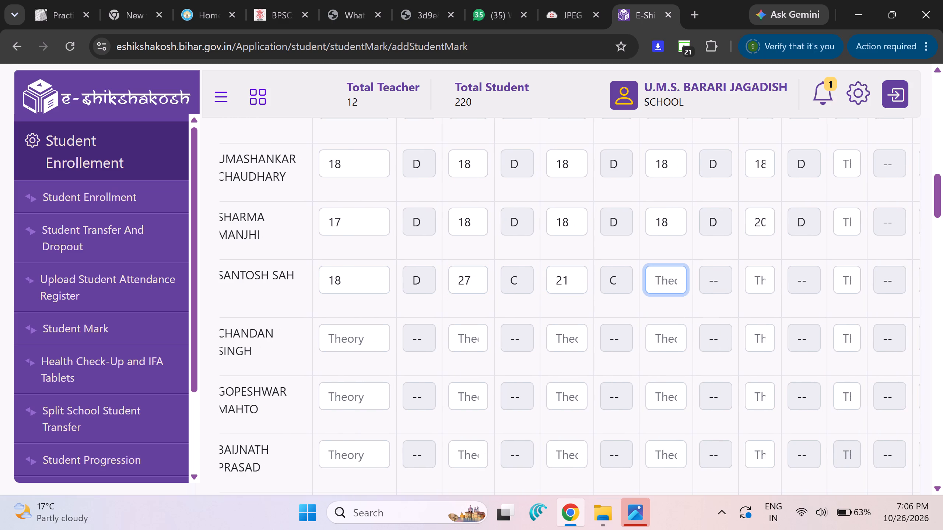
{"action": "type", "text": "22"}
{"action": "scroll", "coordinate": [676, 275], "scroll_direction": "left", "scroll_amount": 2}
{"action": "left_click", "coordinate": [673, 279]}
{"action": "type", "text": "22"}
{"action": "scroll", "coordinate": [673, 279], "scroll_direction": "left", "scroll_amount": 2}
{"action": "left_click", "coordinate": [764, 278]}
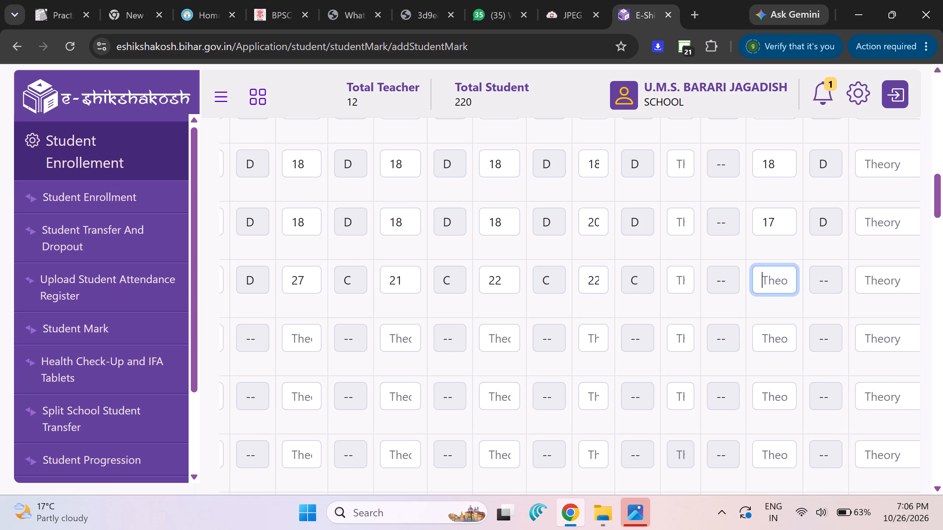
{"action": "type", "text": "20"}
{"action": "scroll", "coordinate": [764, 278], "scroll_direction": "left", "scroll_amount": 3}
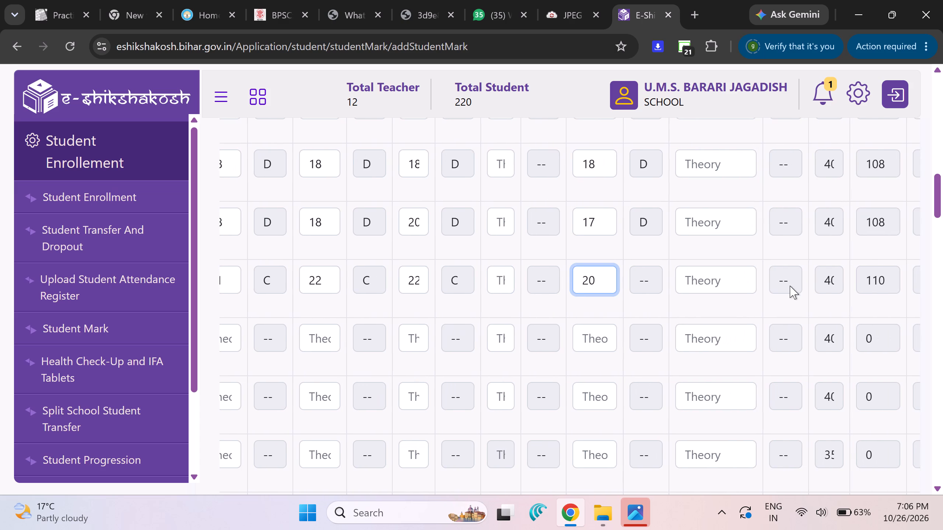
Enter the tenth listed student's theory marks: Mathematics 18, English 19 and Science 22.
{"action": "left_click", "coordinate": [778, 297]}
{"action": "scroll", "coordinate": [607, 298], "scroll_direction": "right", "scroll_amount": 7}
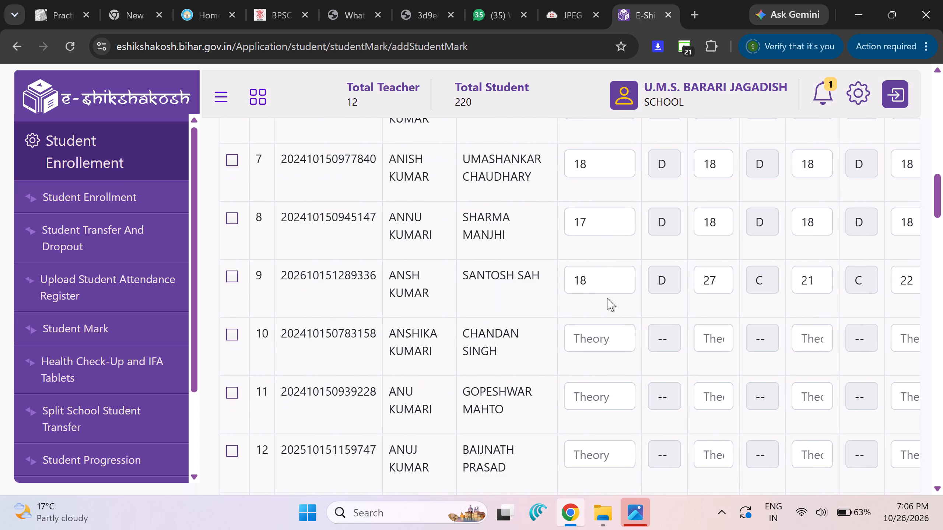
{"action": "left_click", "coordinate": [599, 323]}
{"action": "scroll", "coordinate": [599, 323], "scroll_direction": "down", "scroll_amount": 1}
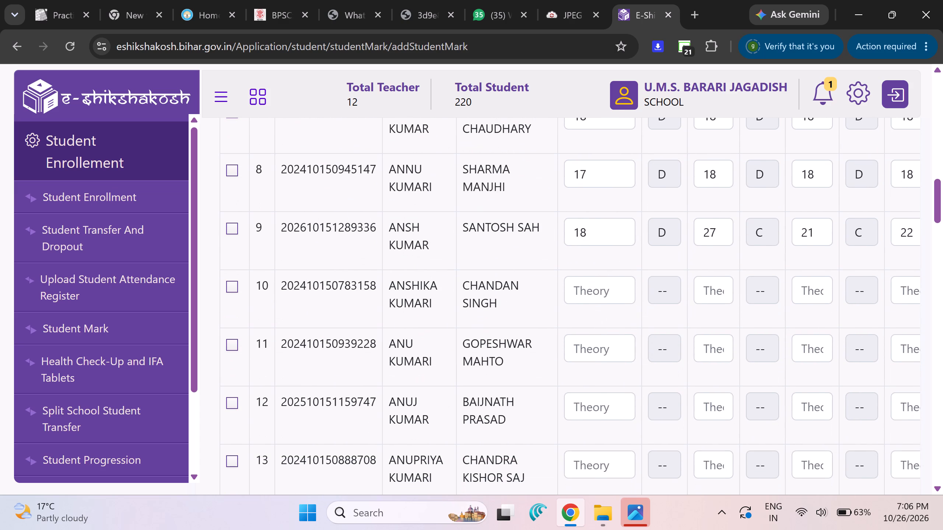
{"action": "left_click", "coordinate": [604, 295]}
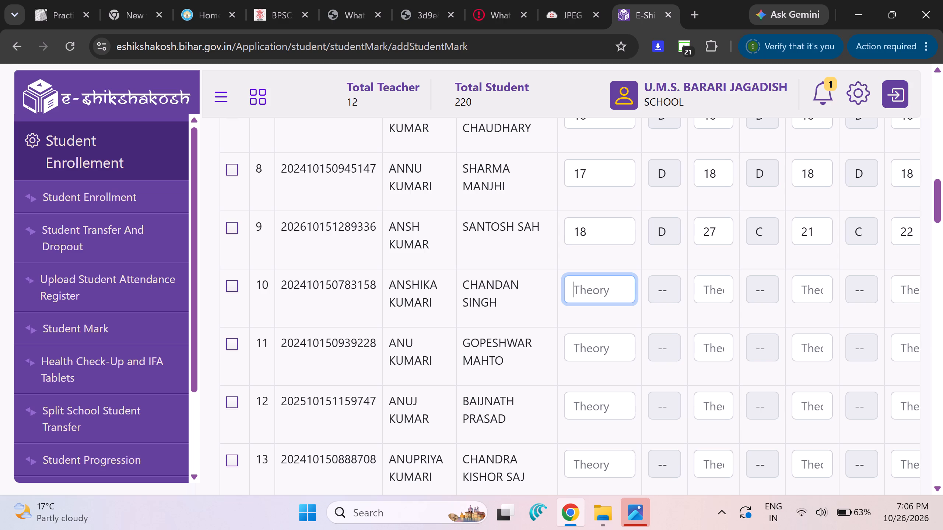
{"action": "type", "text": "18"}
{"action": "left_click", "coordinate": [711, 289]}
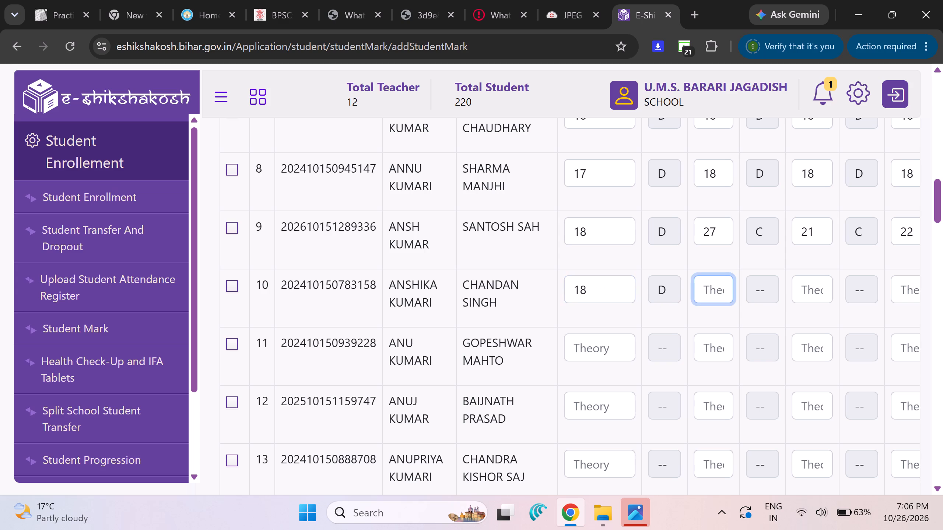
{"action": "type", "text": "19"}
{"action": "scroll", "coordinate": [711, 289], "scroll_direction": "left", "scroll_amount": 1}
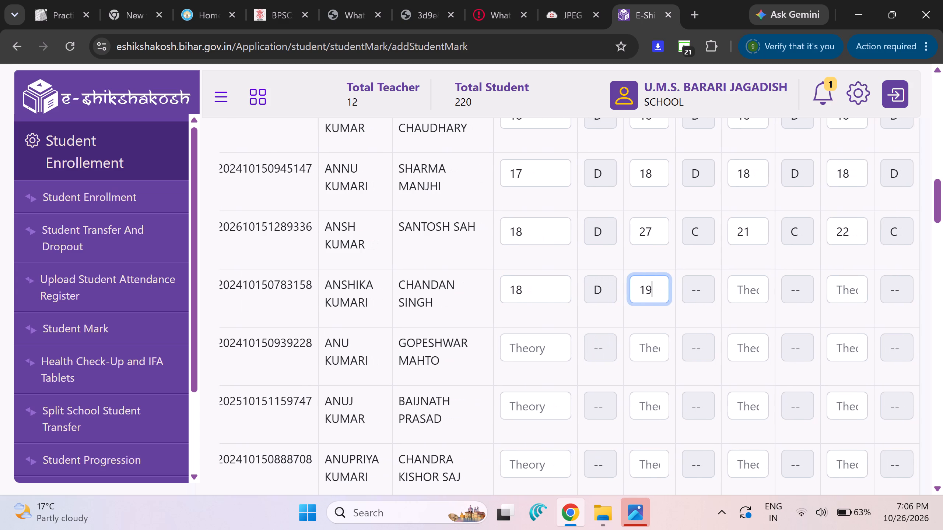
{"action": "left_click", "coordinate": [751, 292]}
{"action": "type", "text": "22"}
Enter the tenth listed student's remaining theory marks, with Social Science 21 and Hindi 19.
{"action": "scroll", "coordinate": [751, 292], "scroll_direction": "left", "scroll_amount": 1}
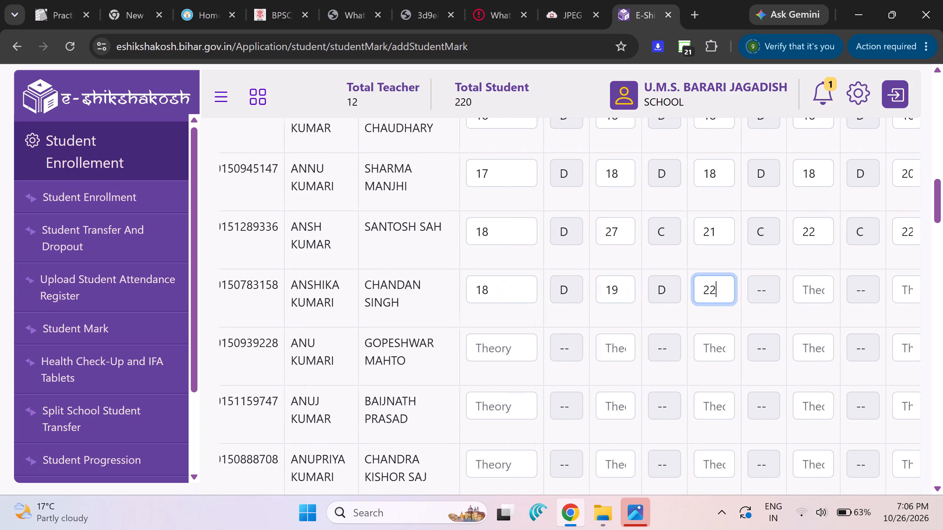
{"action": "scroll", "coordinate": [751, 292], "scroll_direction": "left", "scroll_amount": 1}
{"action": "left_click", "coordinate": [767, 296]}
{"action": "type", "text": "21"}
{"action": "scroll", "coordinate": [767, 296], "scroll_direction": "left", "scroll_amount": 2}
{"action": "left_click", "coordinate": [736, 289]}
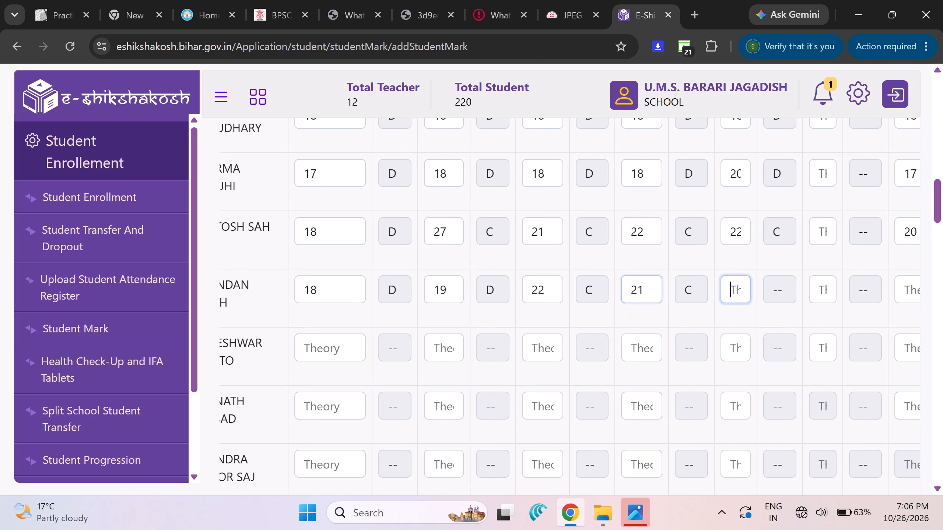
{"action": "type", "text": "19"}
{"action": "scroll", "coordinate": [736, 289], "scroll_direction": "left", "scroll_amount": 2}
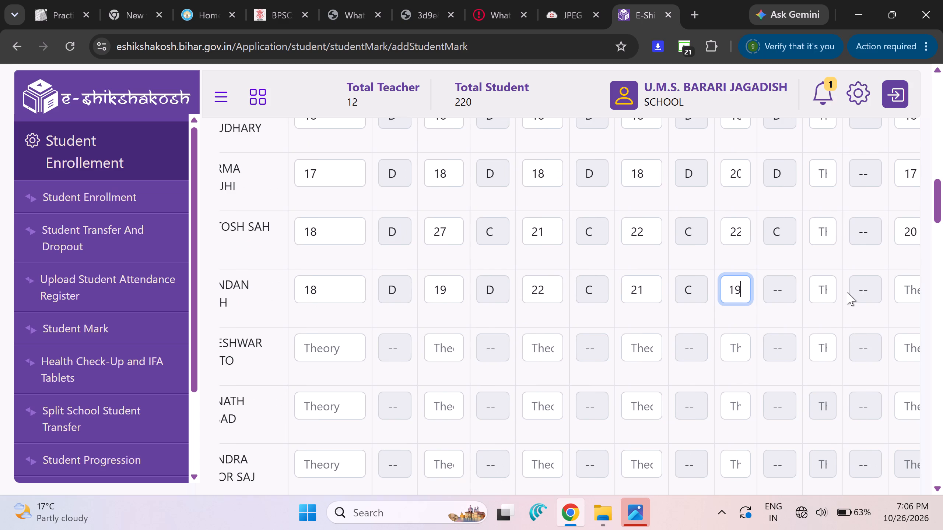
Enter the tenth listed student's Sanskrit theory mark as 22.
{"action": "left_click", "coordinate": [906, 292]}
{"action": "type", "text": "22"}
{"action": "scroll", "coordinate": [906, 292], "scroll_direction": "left", "scroll_amount": 4}
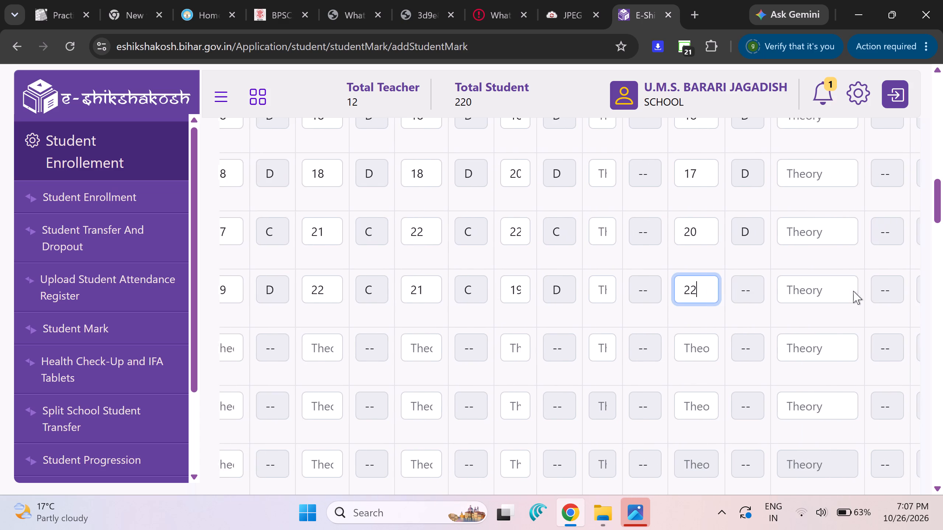
{"action": "left_click", "coordinate": [835, 308]}
{"action": "scroll", "coordinate": [835, 308], "scroll_direction": "left", "scroll_amount": 1}
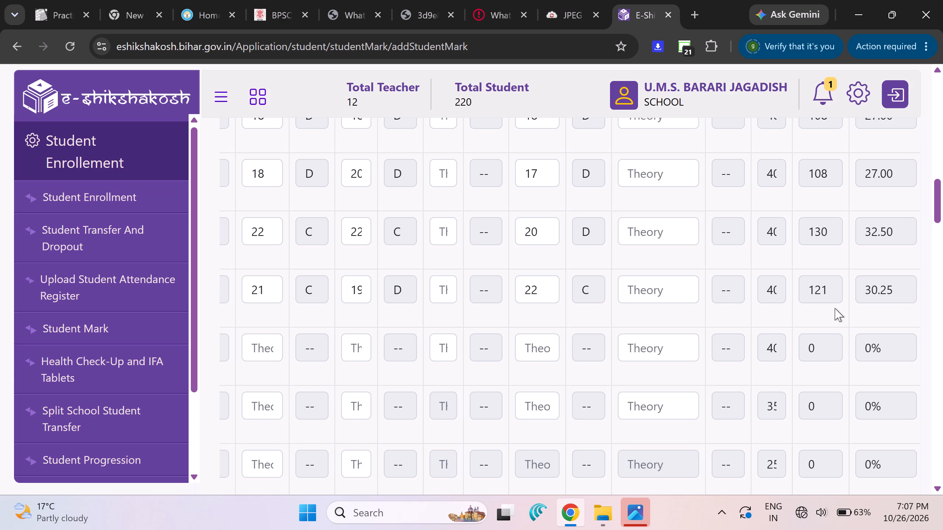
Enter the eleventh listed student's theory marks: Mathematics 18, English 18 and Science 19.
{"action": "scroll", "coordinate": [599, 343], "scroll_direction": "down", "scroll_amount": 1}
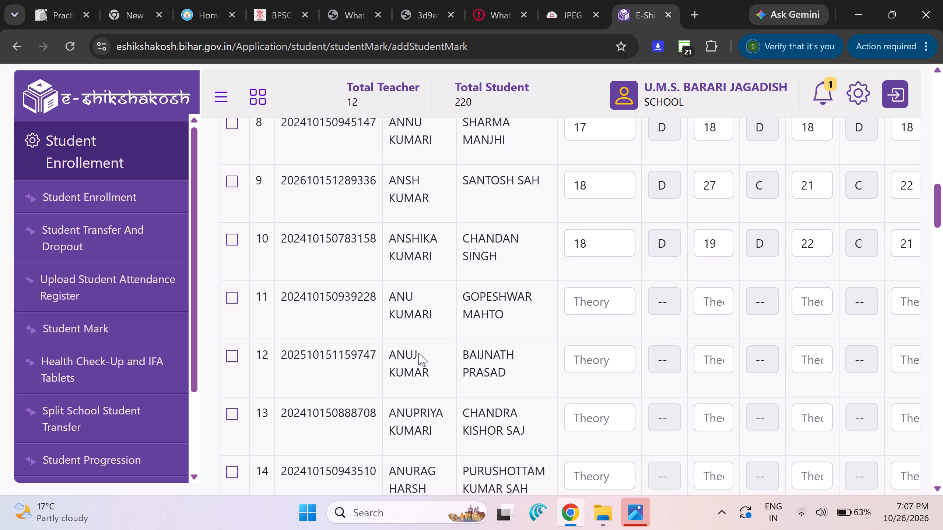
{"action": "left_click", "coordinate": [588, 290]}
{"action": "type", "text": "18"}
{"action": "scroll", "coordinate": [588, 290], "scroll_direction": "left", "scroll_amount": 1}
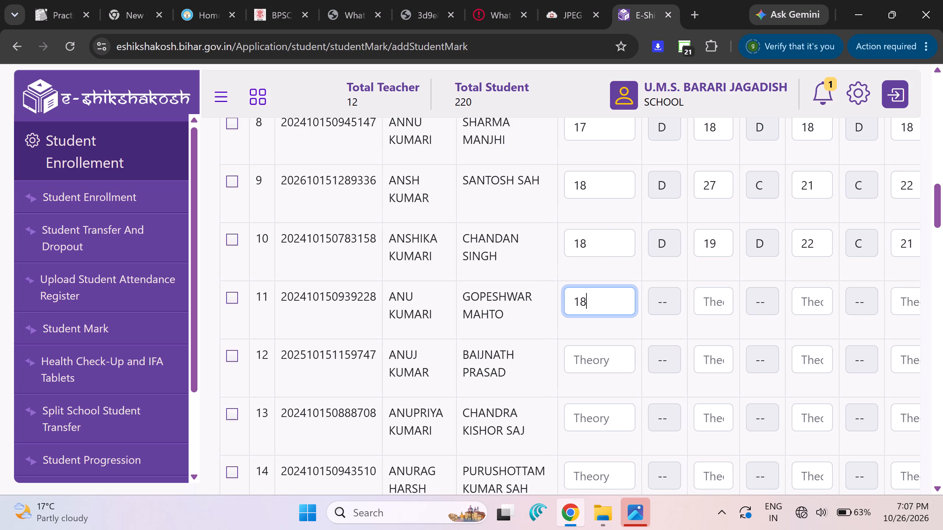
{"action": "scroll", "coordinate": [588, 290], "scroll_direction": "left", "scroll_amount": 1}
{"action": "left_click", "coordinate": [622, 300]}
{"action": "type", "text": "18"}
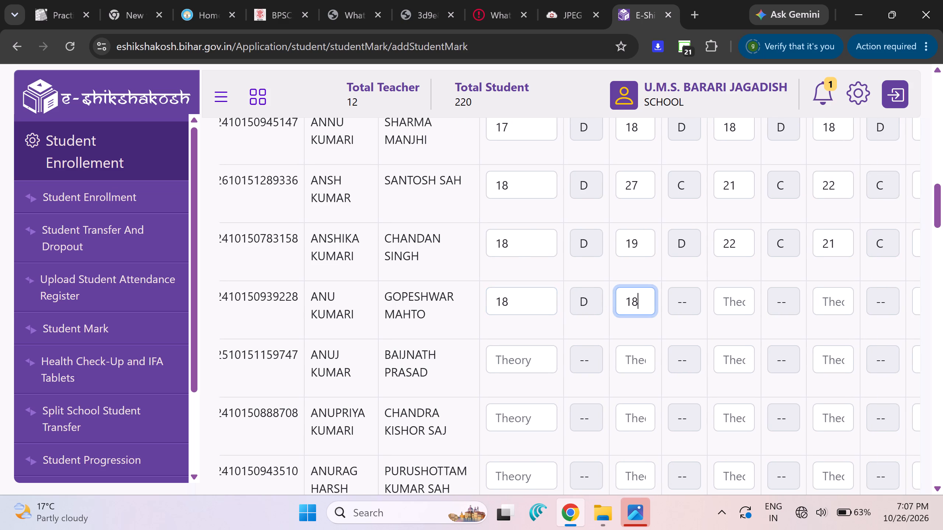
{"action": "scroll", "coordinate": [622, 300], "scroll_direction": "left", "scroll_amount": 3}
{"action": "left_click", "coordinate": [614, 299]}
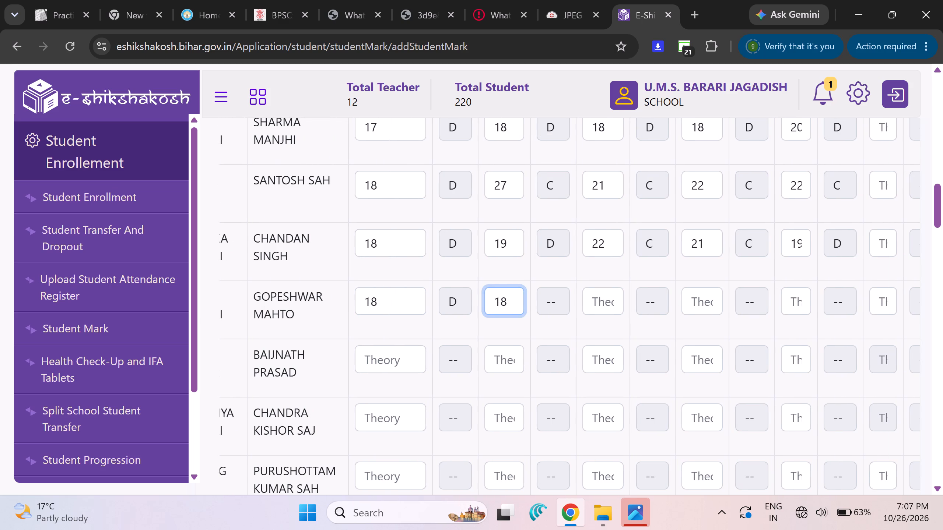
{"action": "type", "text": "19"}
Enter the eleventh listed student's remaining theory marks: Social Science 22, Hindi 21 and Sanskrit 22.
{"action": "scroll", "coordinate": [614, 299], "scroll_direction": "left", "scroll_amount": 2}
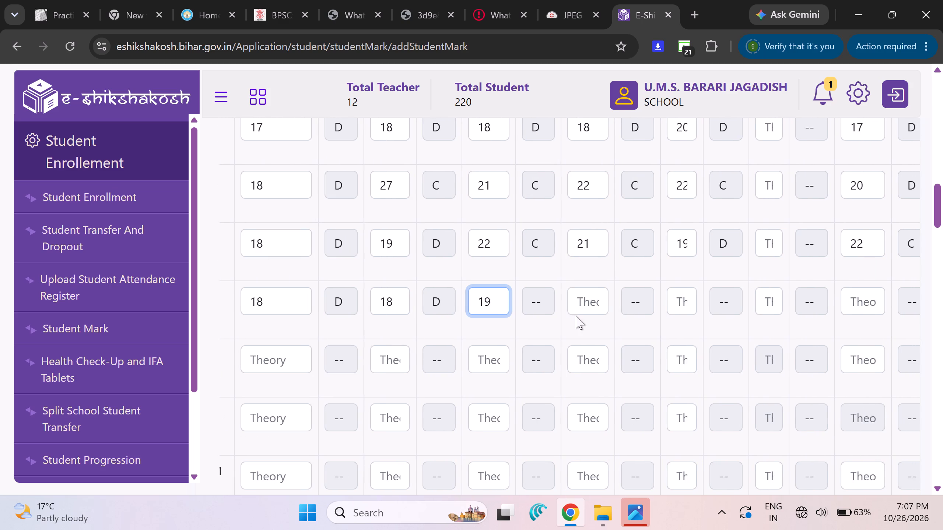
{"action": "left_click", "coordinate": [583, 304]}
{"action": "type", "text": "22"}
{"action": "scroll", "coordinate": [583, 304], "scroll_direction": "left", "scroll_amount": 3}
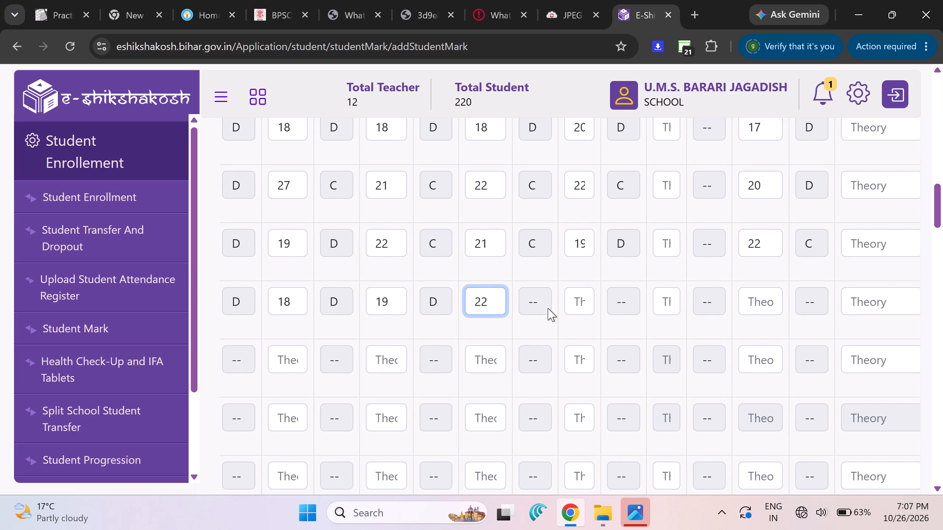
{"action": "left_click", "coordinate": [581, 301]}
{"action": "type", "text": "21"}
{"action": "scroll", "coordinate": [581, 301], "scroll_direction": "left", "scroll_amount": 3}
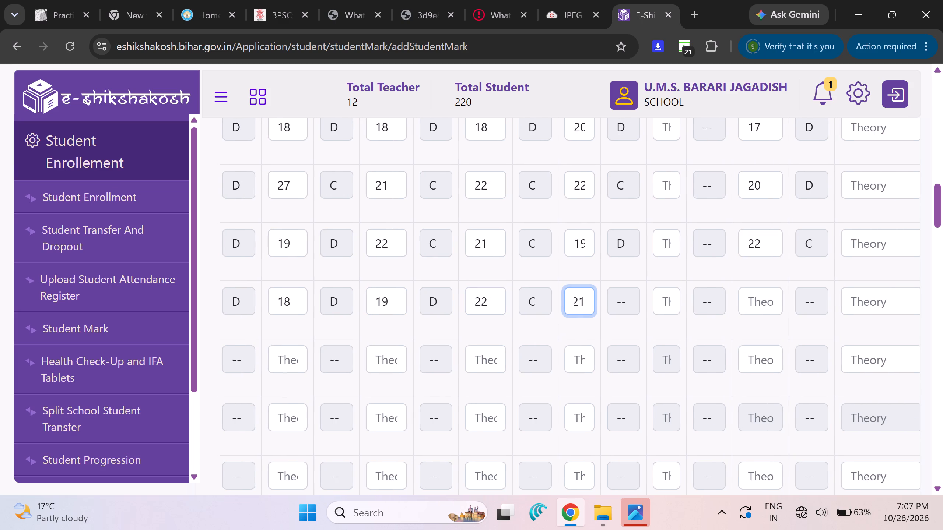
{"action": "scroll", "coordinate": [581, 301], "scroll_direction": "right", "scroll_amount": 2}
{"action": "left_click", "coordinate": [771, 310]}
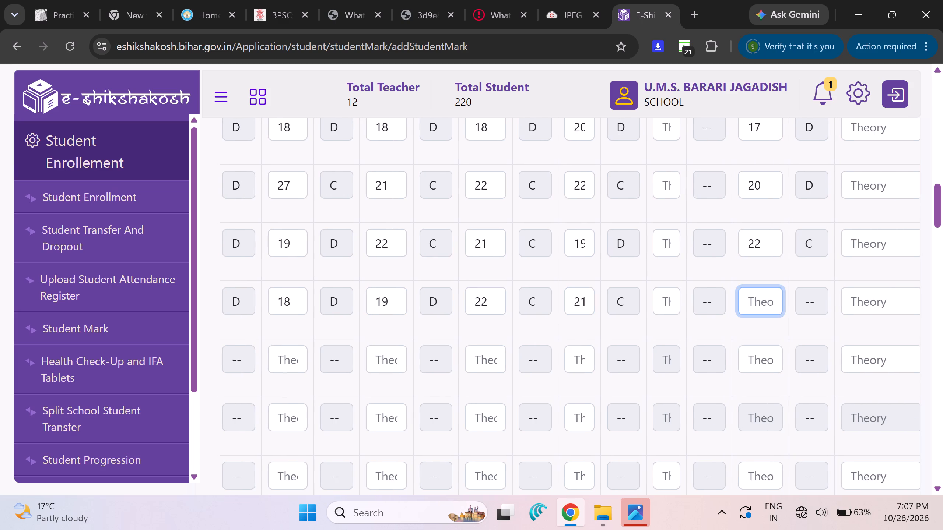
{"action": "type", "text": "22"}
{"action": "scroll", "coordinate": [823, 285], "scroll_direction": "left", "scroll_amount": 4}
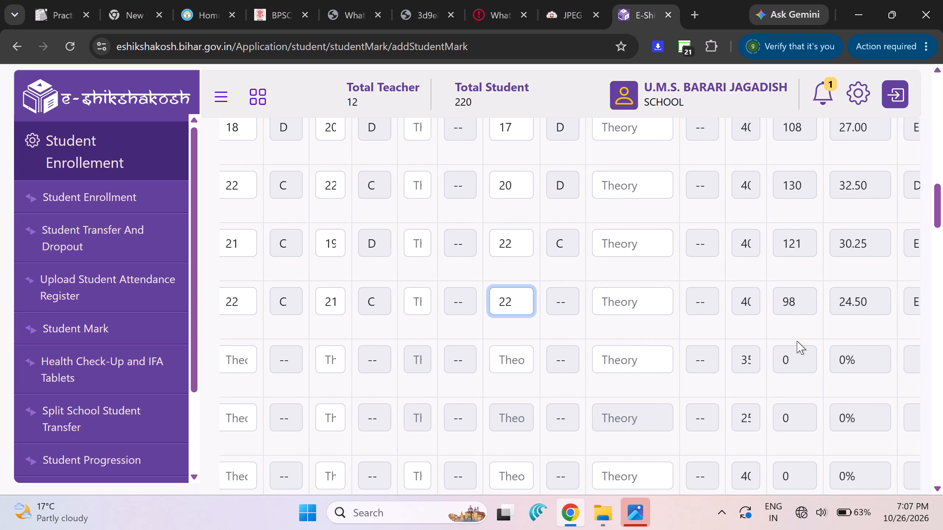
{"action": "left_click", "coordinate": [797, 341]}
Enter the twelfth listed student's theory marks: Mathematics 18, English 25 and Science 20.
{"action": "scroll", "coordinate": [797, 341], "scroll_direction": "up", "scroll_amount": 5}
{"action": "scroll", "coordinate": [797, 341], "scroll_direction": "down", "scroll_amount": 1}
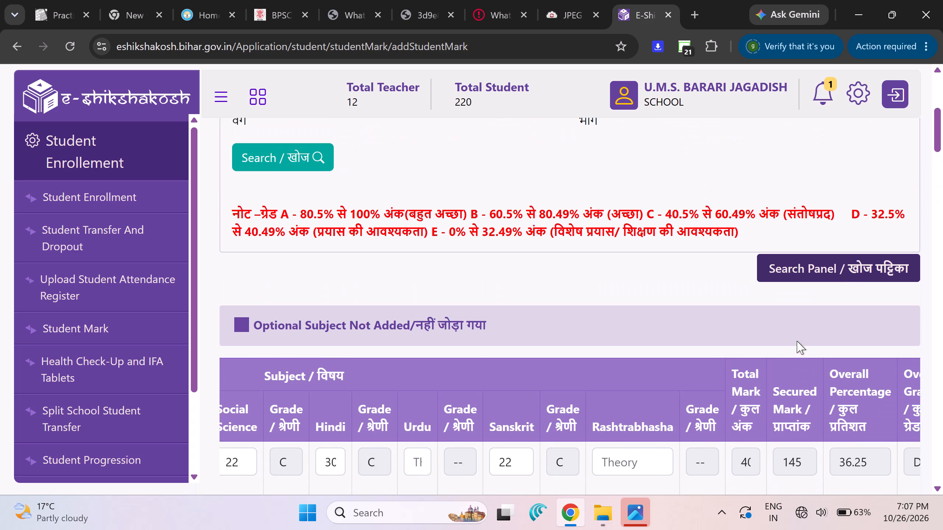
{"action": "scroll", "coordinate": [797, 341], "scroll_direction": "down", "scroll_amount": 1}
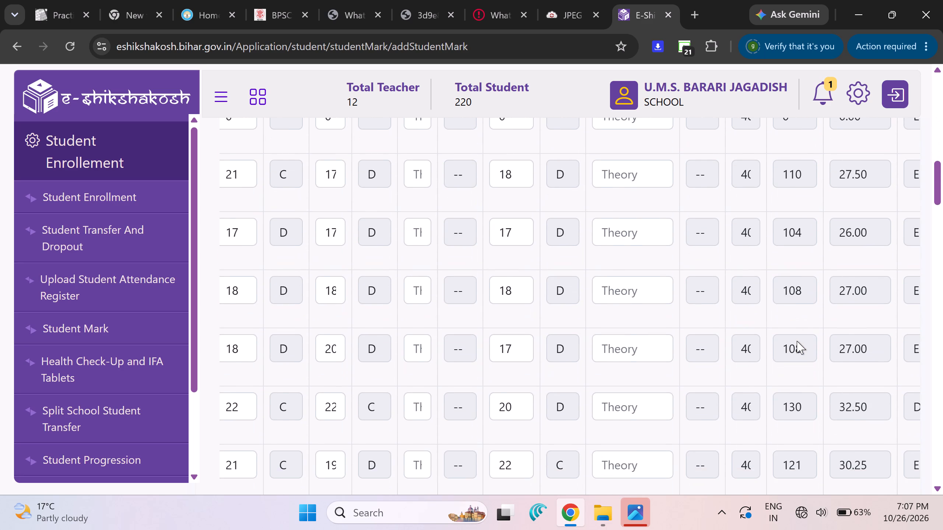
{"action": "scroll", "coordinate": [680, 419], "scroll_direction": "down", "scroll_amount": 2}
{"action": "scroll", "coordinate": [536, 421], "scroll_direction": "right", "scroll_amount": 3}
{"action": "scroll", "coordinate": [536, 421], "scroll_direction": "down", "scroll_amount": 2}
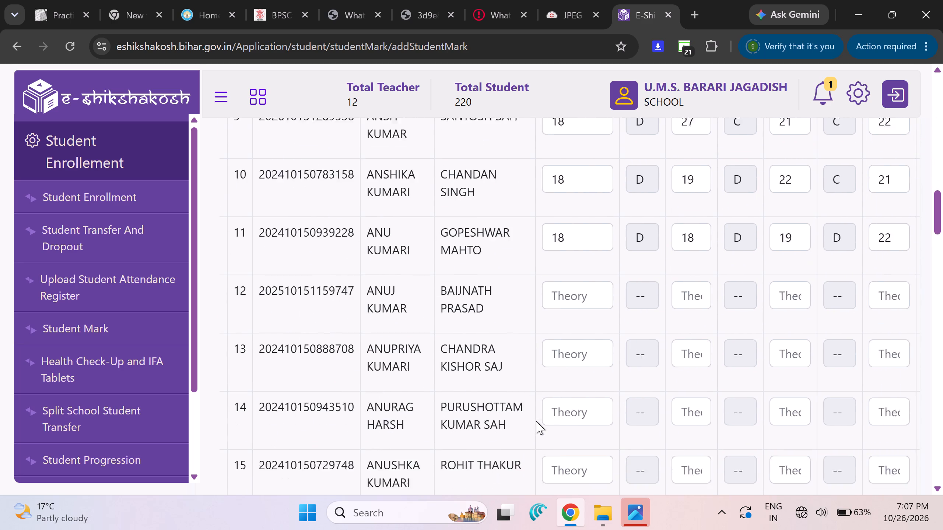
{"action": "scroll", "coordinate": [536, 421], "scroll_direction": "down", "scroll_amount": 1}
{"action": "left_click", "coordinate": [572, 244]}
{"action": "key", "text": "1"}
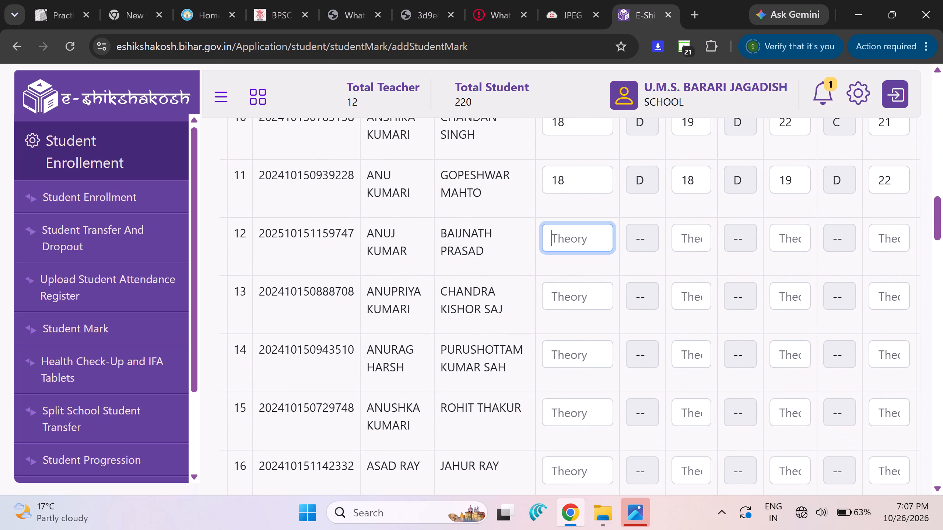
{"action": "key", "text": "8"}
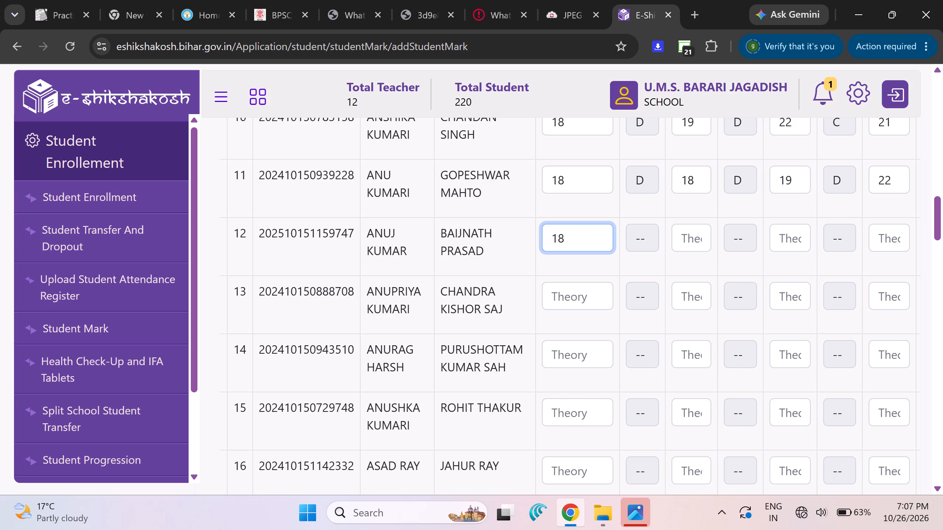
{"action": "left_click", "coordinate": [706, 244]}
{"action": "type", "text": "25"}
{"action": "scroll", "coordinate": [706, 244], "scroll_direction": "left", "scroll_amount": 3}
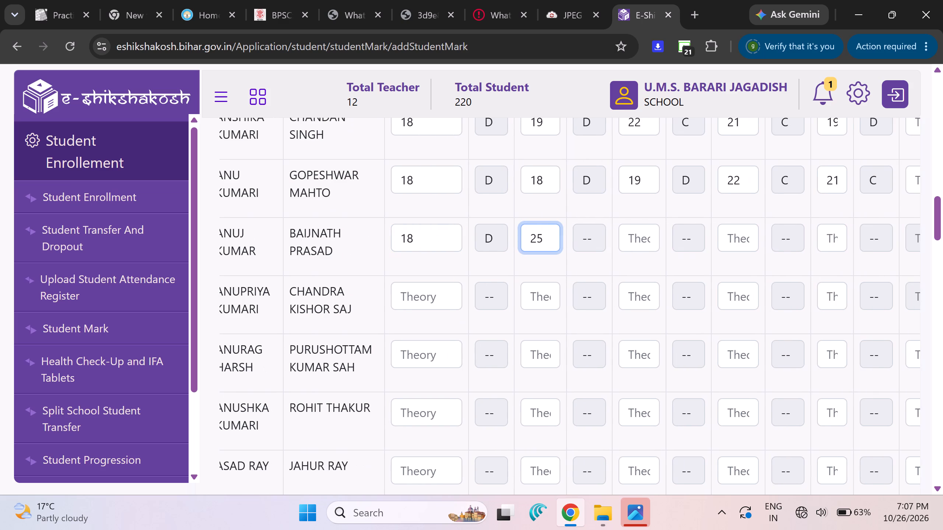
{"action": "left_click", "coordinate": [636, 231]}
{"action": "type", "text": "20"}
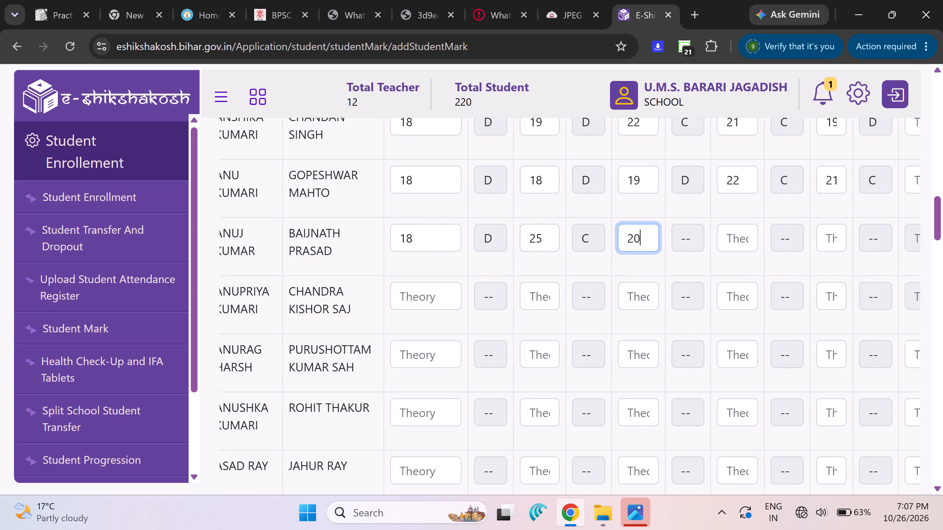
Enter the twelfth listed student's remaining theory marks: Social Science 21, Hindi 20 and Sanskrit 18.
{"action": "scroll", "coordinate": [636, 231], "scroll_direction": "left", "scroll_amount": 1}
{"action": "left_click", "coordinate": [708, 239]}
{"action": "type", "text": "21"}
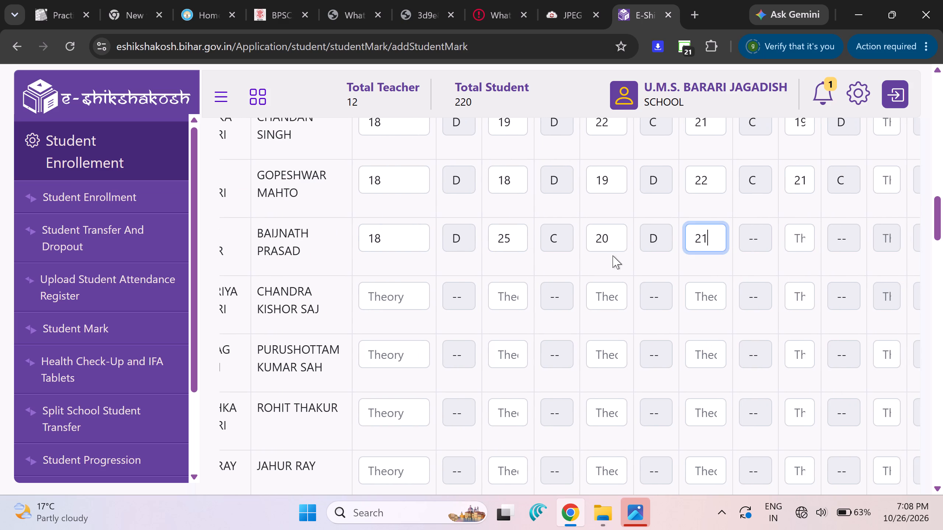
{"action": "scroll", "coordinate": [759, 298], "scroll_direction": "left", "scroll_amount": 2}
{"action": "left_click", "coordinate": [666, 237]}
{"action": "type", "text": "20"}
{"action": "scroll", "coordinate": [666, 237], "scroll_direction": "left", "scroll_amount": 2}
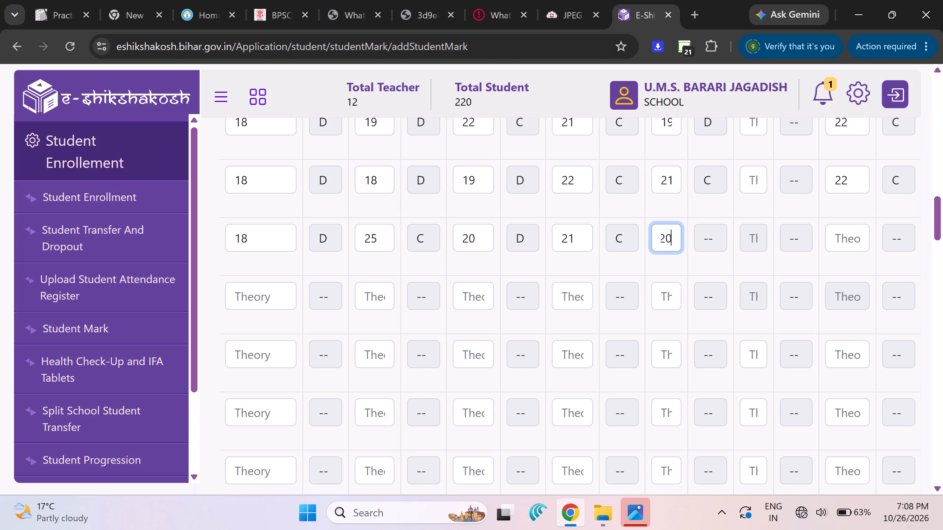
{"action": "left_click", "coordinate": [849, 237]}
{"action": "type", "text": "18"}
{"action": "scroll", "coordinate": [849, 237], "scroll_direction": "left", "scroll_amount": 2}
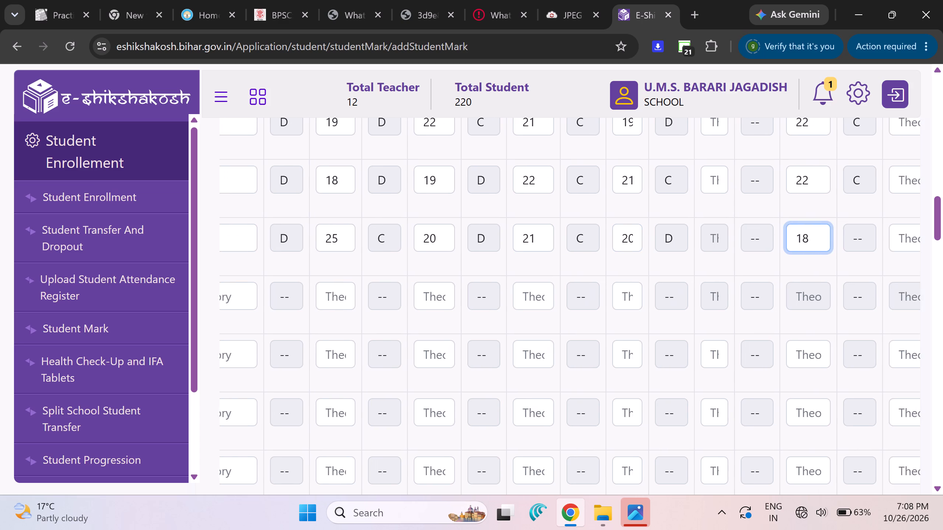
{"action": "scroll", "coordinate": [849, 237], "scroll_direction": "left", "scroll_amount": 2}
{"action": "left_click", "coordinate": [836, 266]}
Enter the thirteenth listed student's theory marks: Mathematics 19, English 20 and Science 18.
{"action": "scroll", "coordinate": [728, 279], "scroll_direction": "right", "scroll_amount": 6}
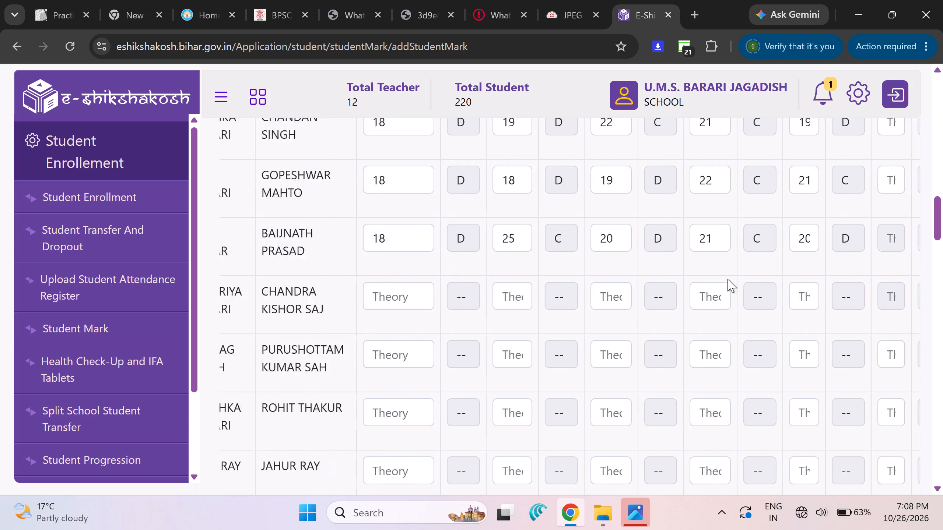
{"action": "left_click", "coordinate": [617, 297]}
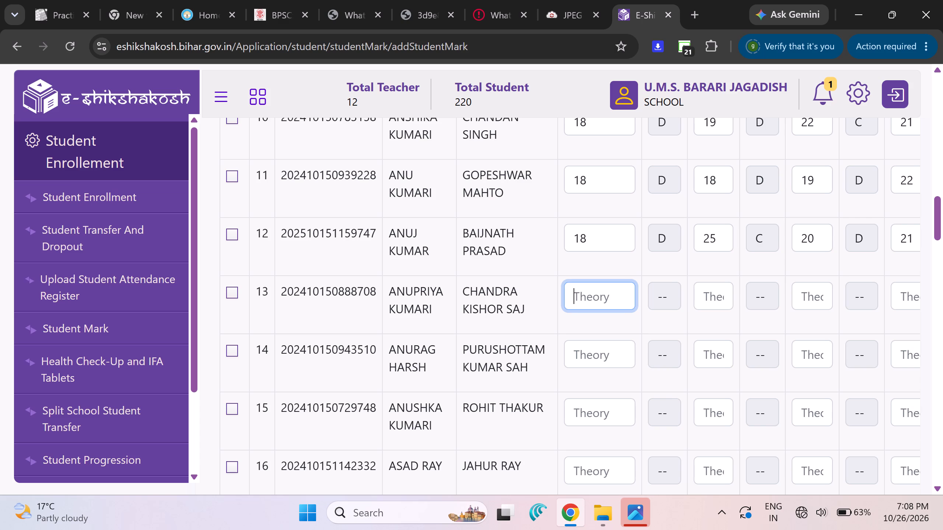
{"action": "type", "text": "19"}
{"action": "scroll", "coordinate": [617, 297], "scroll_direction": "left", "scroll_amount": 2}
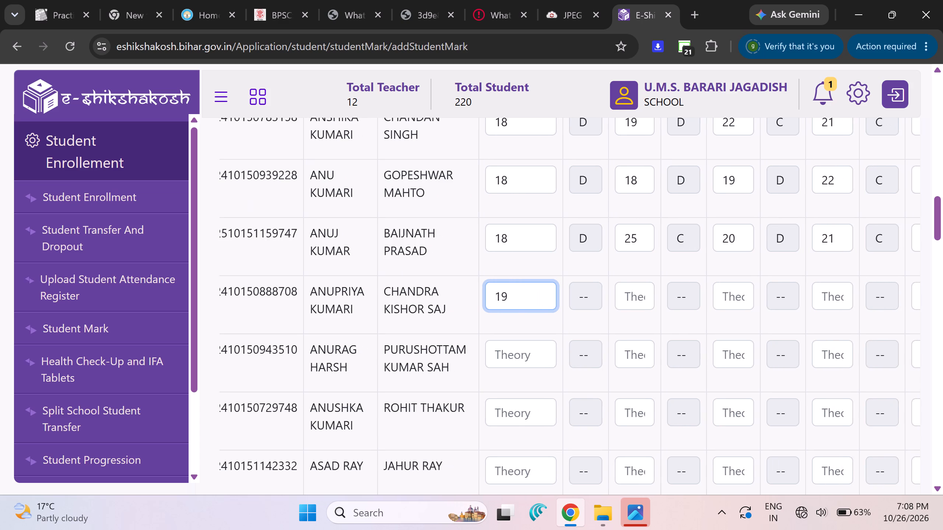
{"action": "left_click", "coordinate": [643, 301]}
{"action": "type", "text": "20"}
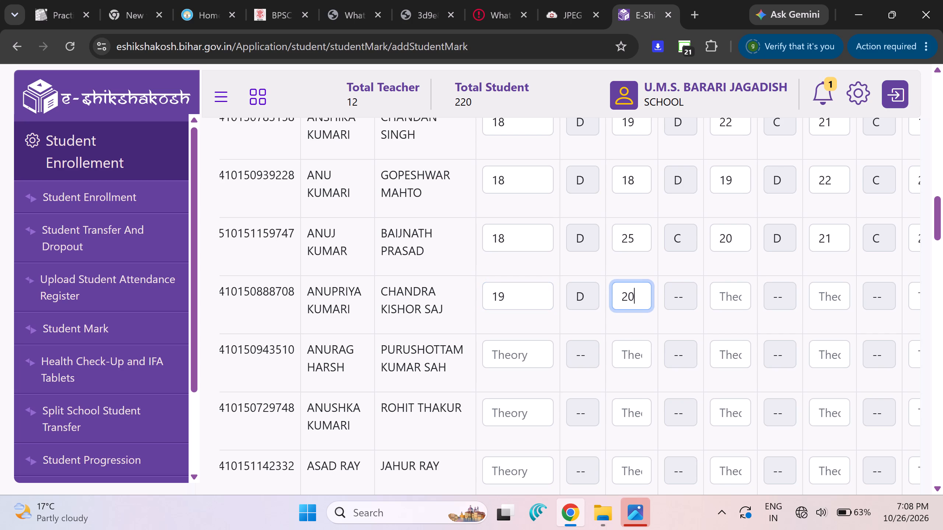
{"action": "scroll", "coordinate": [643, 301], "scroll_direction": "left", "scroll_amount": 2}
{"action": "left_click", "coordinate": [609, 300]}
{"action": "type", "text": "18"}
Enter the thirteenth listed student's theory marks for Social Science 21 and Hindi 19.
{"action": "scroll", "coordinate": [609, 300], "scroll_direction": "left", "scroll_amount": 3}
{"action": "left_click", "coordinate": [629, 300]}
{"action": "type", "text": "21"}
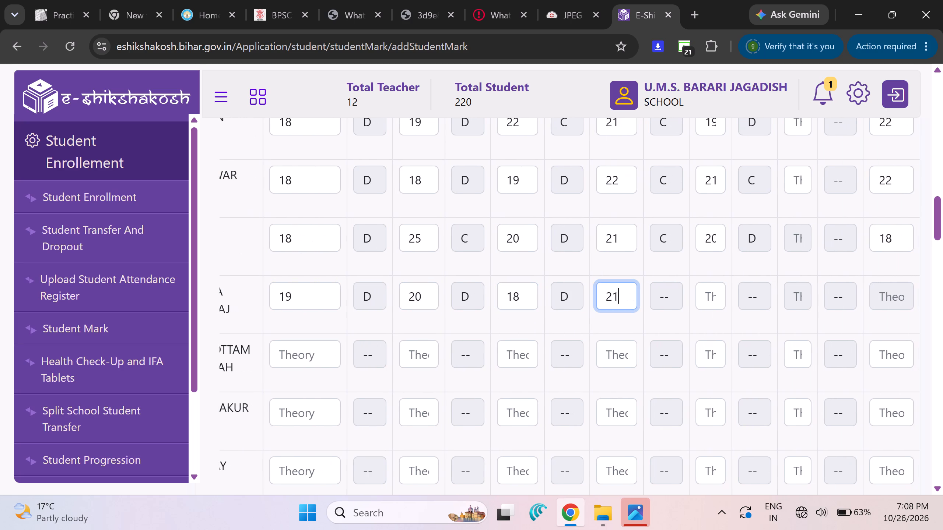
{"action": "left_click", "coordinate": [725, 303]}
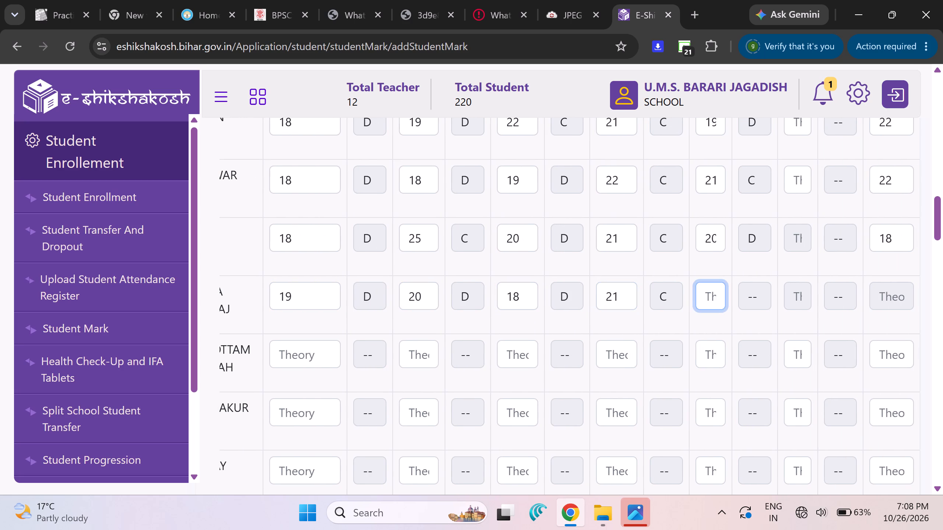
{"action": "type", "text": "19"}
{"action": "scroll", "coordinate": [725, 303], "scroll_direction": "left", "scroll_amount": 2}
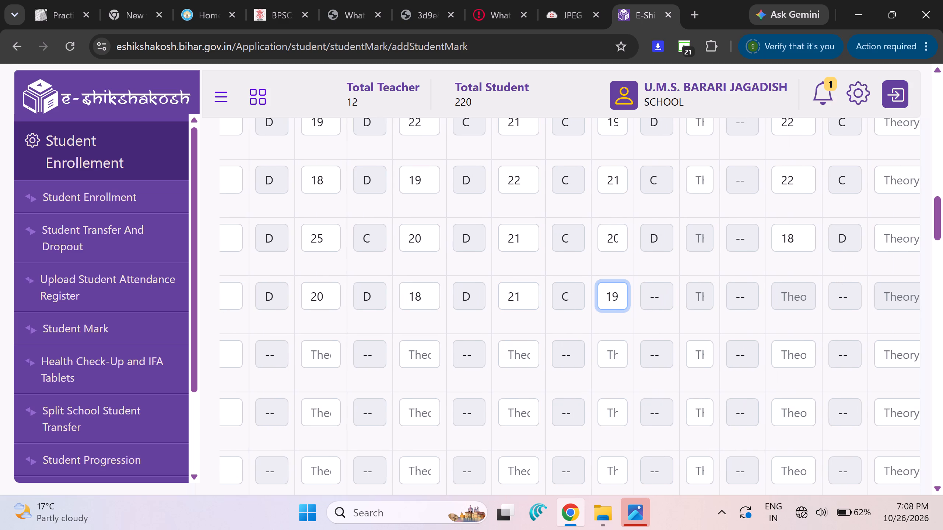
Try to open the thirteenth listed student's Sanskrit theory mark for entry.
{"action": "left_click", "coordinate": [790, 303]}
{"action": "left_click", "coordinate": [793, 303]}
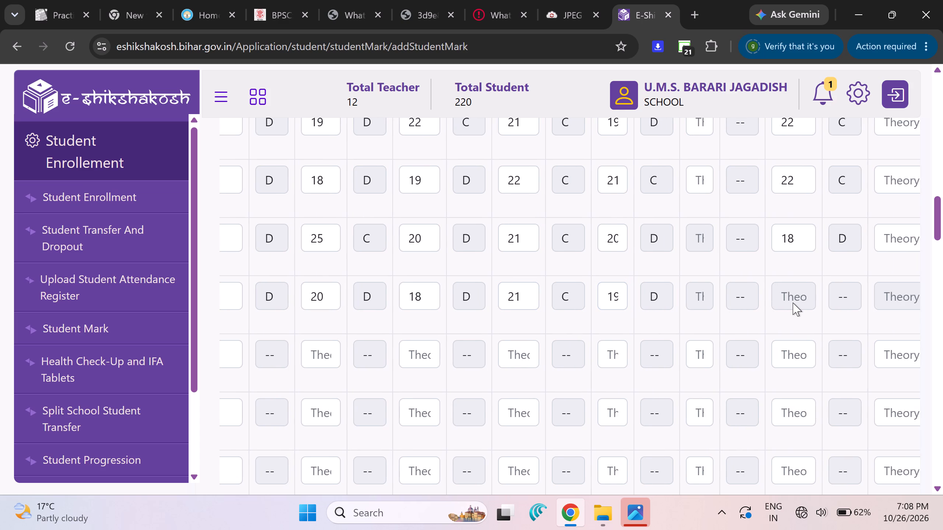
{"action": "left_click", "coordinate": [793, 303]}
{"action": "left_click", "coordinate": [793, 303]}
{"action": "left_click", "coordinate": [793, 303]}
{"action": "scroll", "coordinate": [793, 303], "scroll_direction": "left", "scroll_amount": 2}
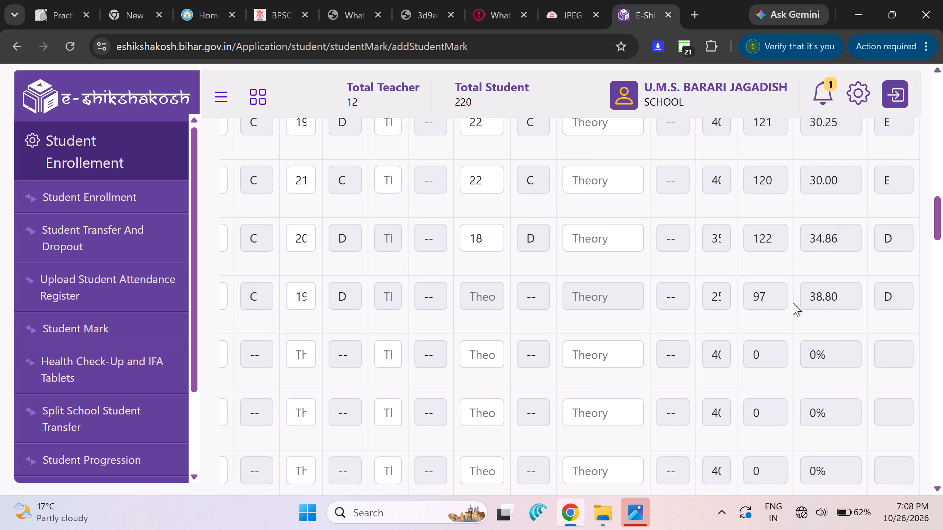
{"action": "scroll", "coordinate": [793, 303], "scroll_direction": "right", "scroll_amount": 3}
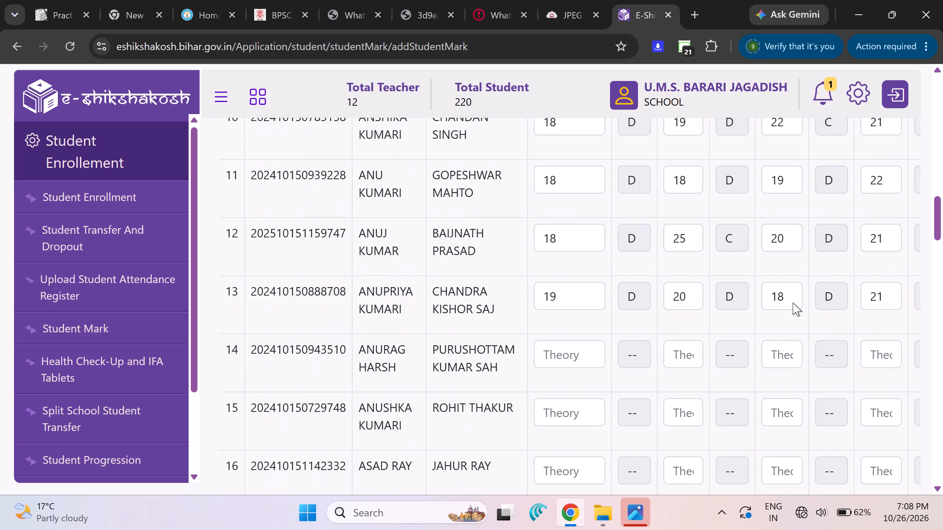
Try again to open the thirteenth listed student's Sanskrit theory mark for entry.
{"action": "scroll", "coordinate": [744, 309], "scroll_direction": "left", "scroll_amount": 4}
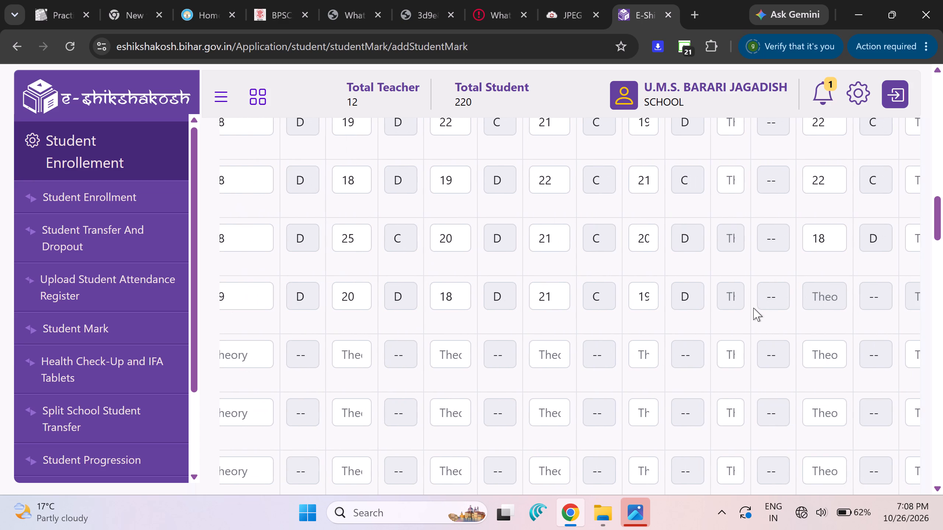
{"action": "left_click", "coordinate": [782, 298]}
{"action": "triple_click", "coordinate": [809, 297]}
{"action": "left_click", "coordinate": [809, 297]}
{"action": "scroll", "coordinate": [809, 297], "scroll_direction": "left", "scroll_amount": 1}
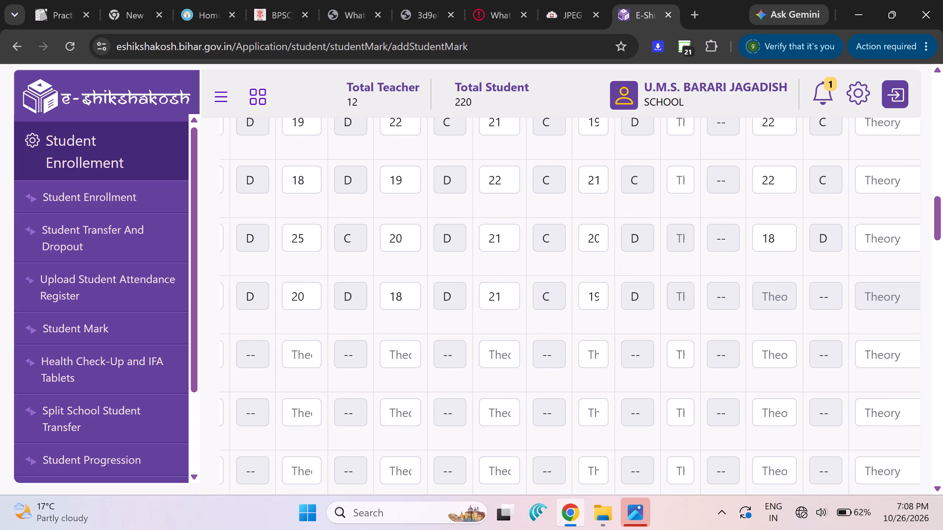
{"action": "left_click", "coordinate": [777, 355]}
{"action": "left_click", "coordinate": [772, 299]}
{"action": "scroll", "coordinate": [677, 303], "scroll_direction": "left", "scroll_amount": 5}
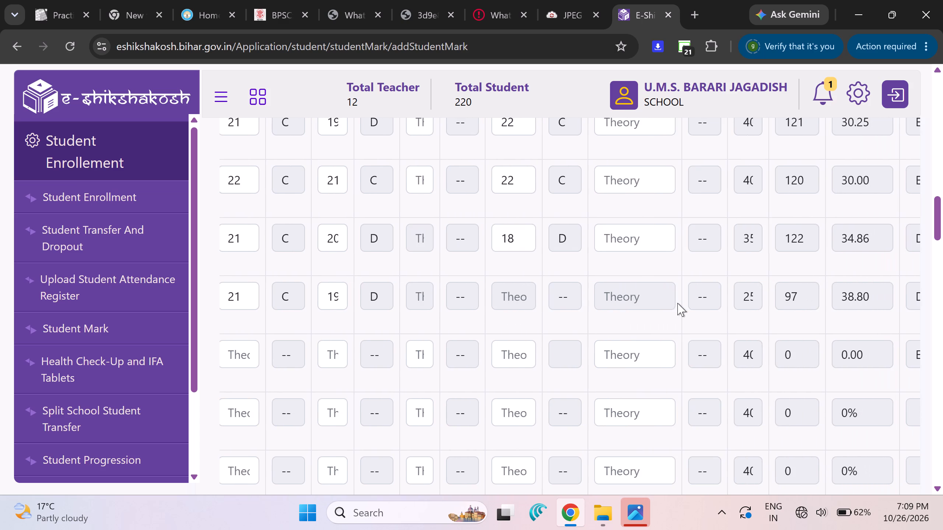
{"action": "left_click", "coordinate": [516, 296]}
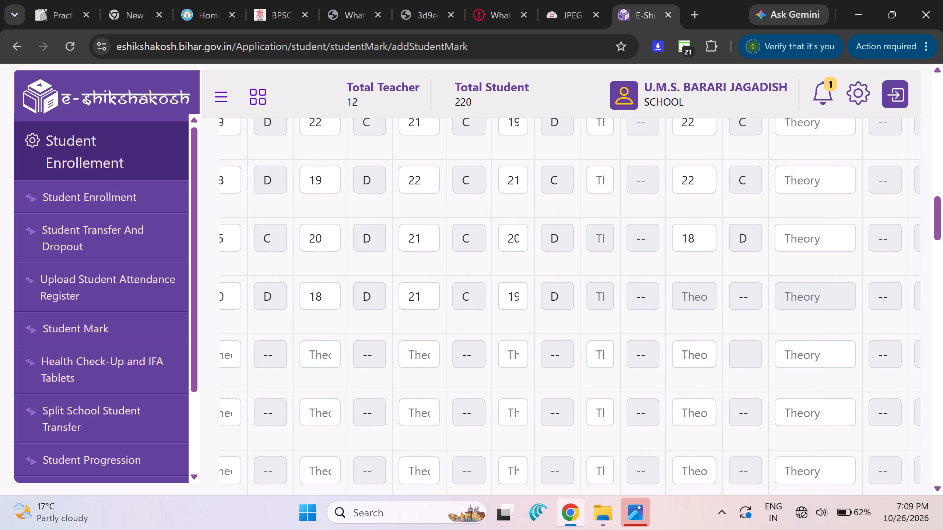
Replace the thirteenth listed student's Hindi theory mark with 40.
{"action": "left_click", "coordinate": [519, 296]}
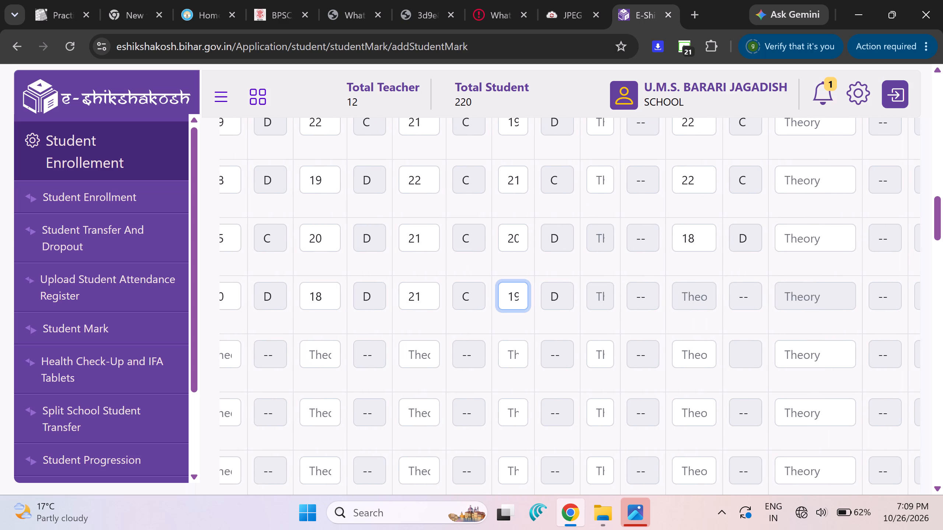
{"action": "left_click", "coordinate": [519, 296]}
{"action": "left_click_drag", "start_coordinate": [523, 295], "coordinate": [519, 295]}
{"action": "left_click", "coordinate": [519, 295]}
{"action": "left_click", "coordinate": [518, 295]}
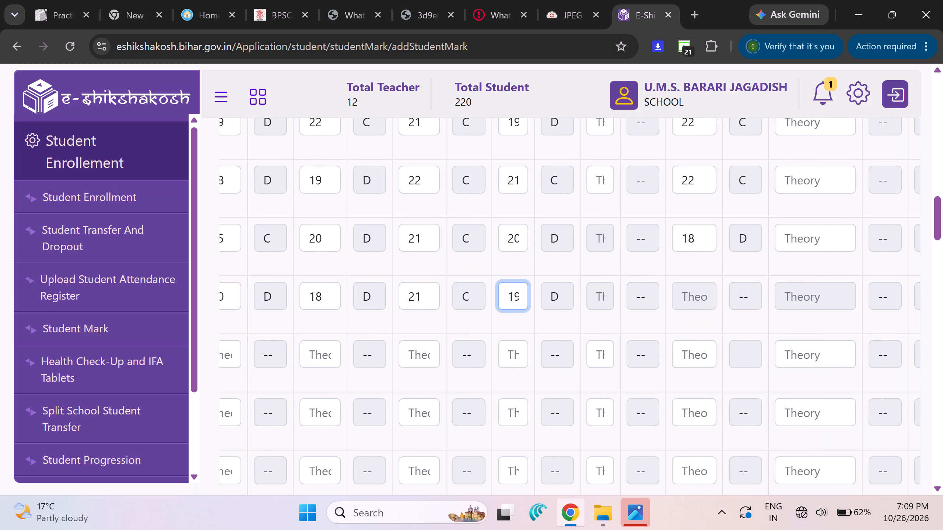
{"action": "left_click", "coordinate": [514, 295]}
{"action": "left_click", "coordinate": [515, 295]}
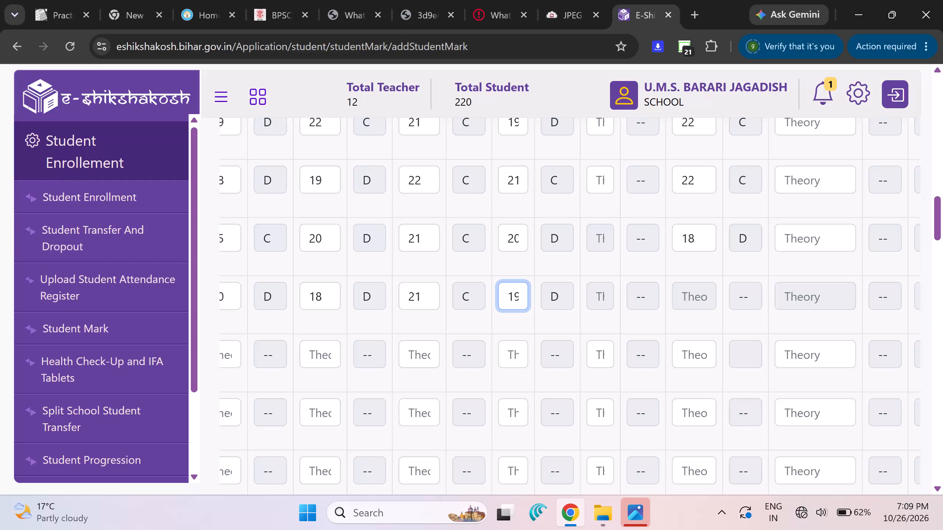
{"action": "key", "text": "BackSpace"}
{"action": "key", "text": "BackSpace"}
{"action": "left_click", "coordinate": [515, 299]}
{"action": "key", "text": "BackSpace"}
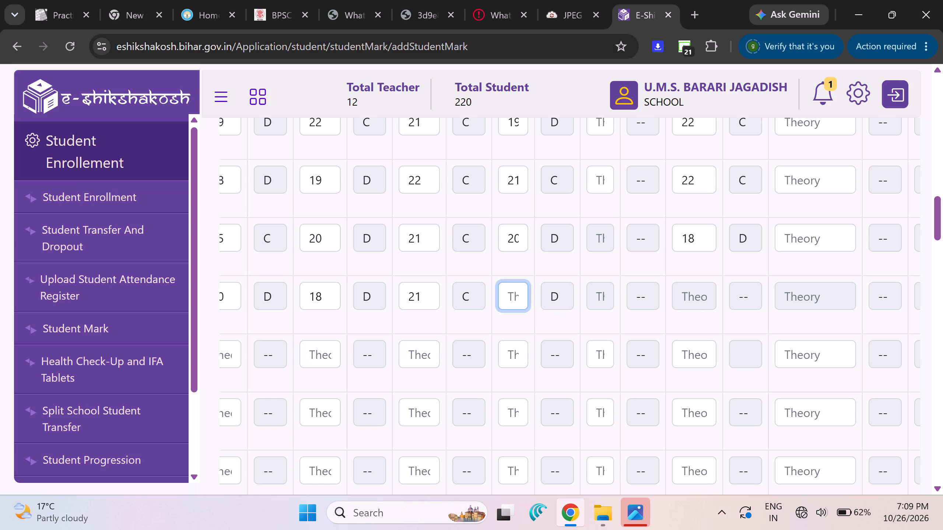
{"action": "type", "text": "40"}
{"action": "scroll", "coordinate": [491, 311], "scroll_direction": "left", "scroll_amount": 1}
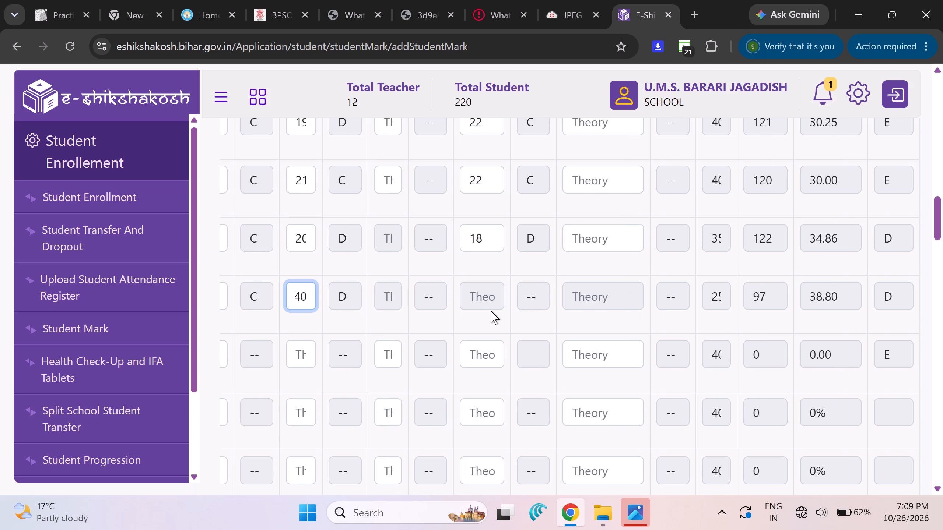
{"action": "scroll", "coordinate": [491, 311], "scroll_direction": "left", "scroll_amount": 1}
{"action": "left_click", "coordinate": [504, 316]}
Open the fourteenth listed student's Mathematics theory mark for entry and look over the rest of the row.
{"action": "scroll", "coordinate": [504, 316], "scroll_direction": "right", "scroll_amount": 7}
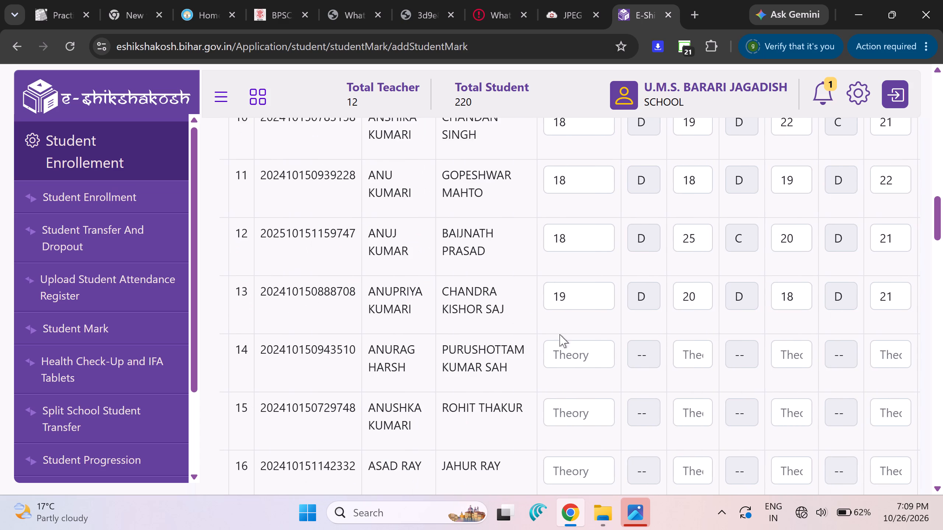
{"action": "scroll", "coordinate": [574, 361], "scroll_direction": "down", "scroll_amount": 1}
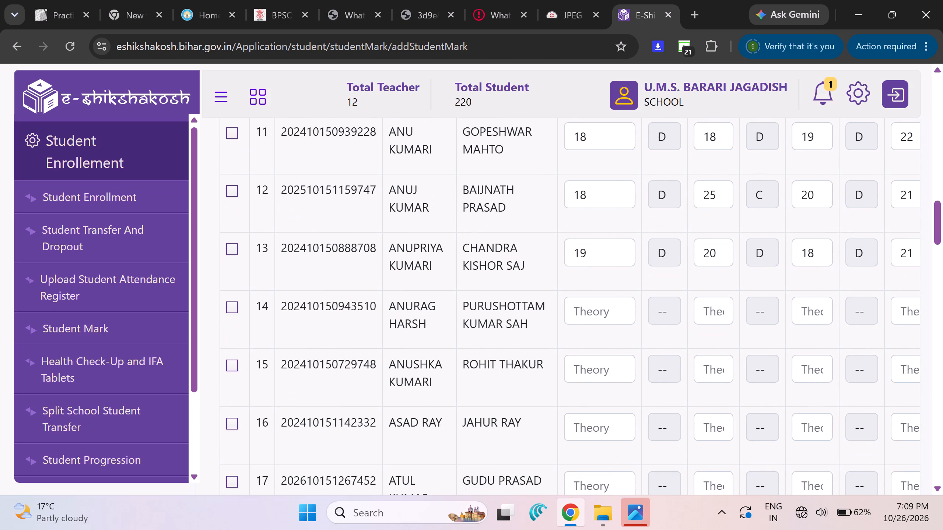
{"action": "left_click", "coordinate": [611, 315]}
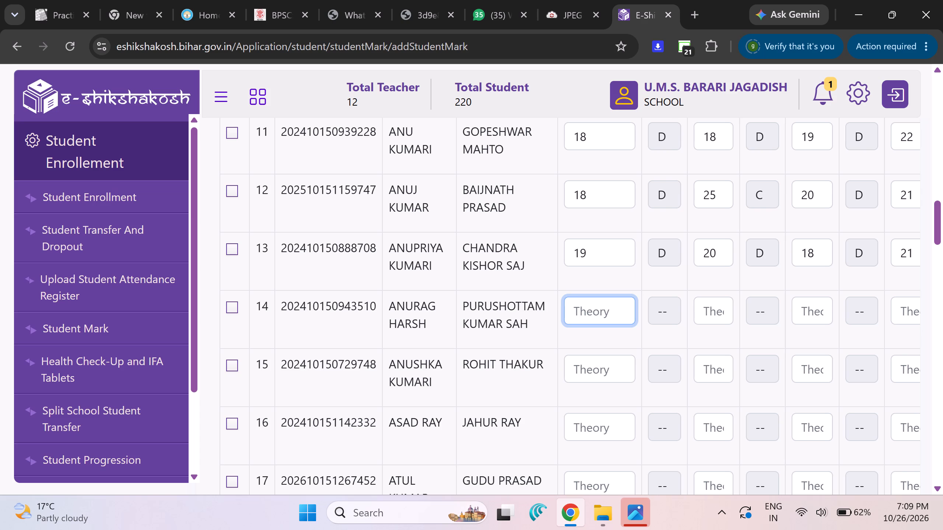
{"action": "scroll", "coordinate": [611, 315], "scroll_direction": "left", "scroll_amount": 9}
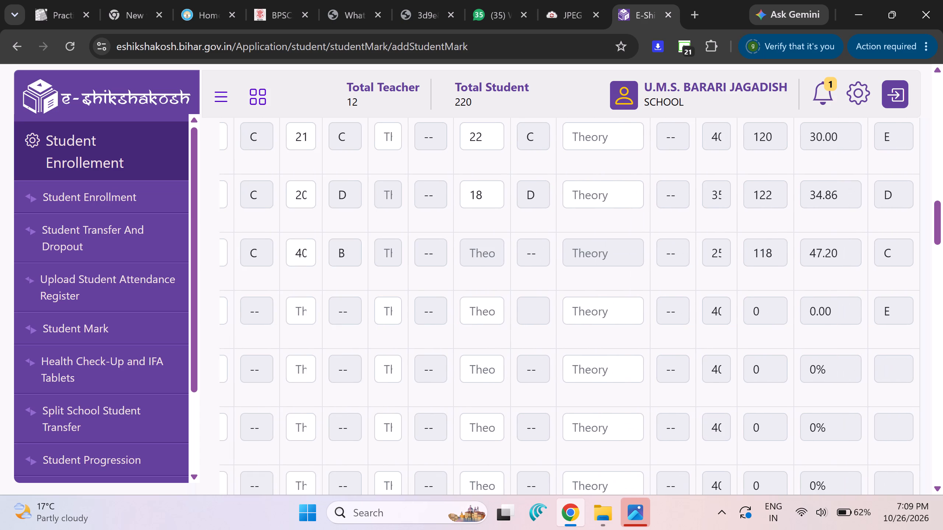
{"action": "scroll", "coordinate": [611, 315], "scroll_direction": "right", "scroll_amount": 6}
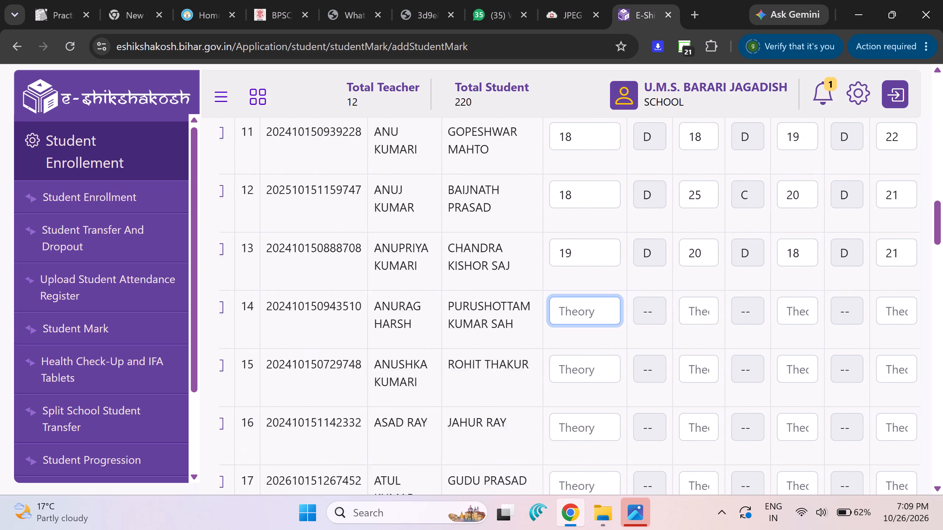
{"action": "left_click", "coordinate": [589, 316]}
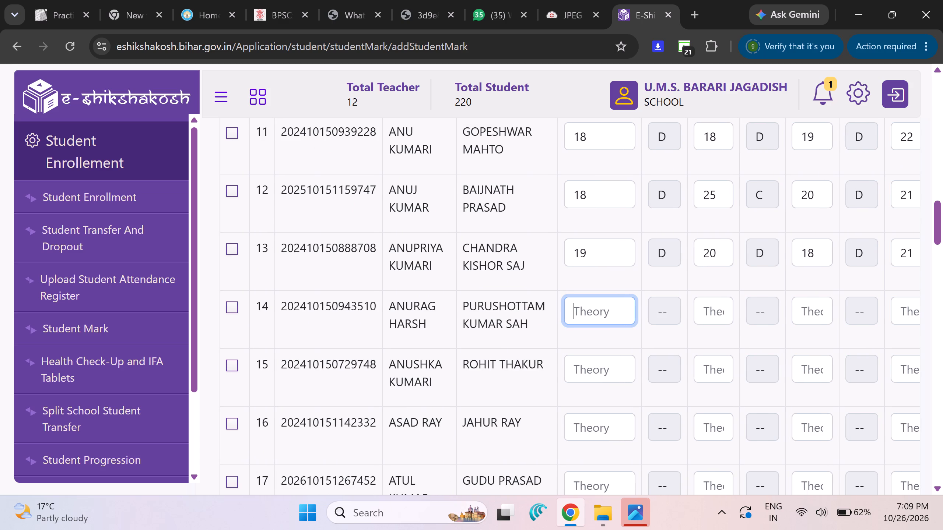
Select all listed students and try to submit their marks.
{"action": "scroll", "coordinate": [589, 316], "scroll_direction": "down", "scroll_amount": 7}
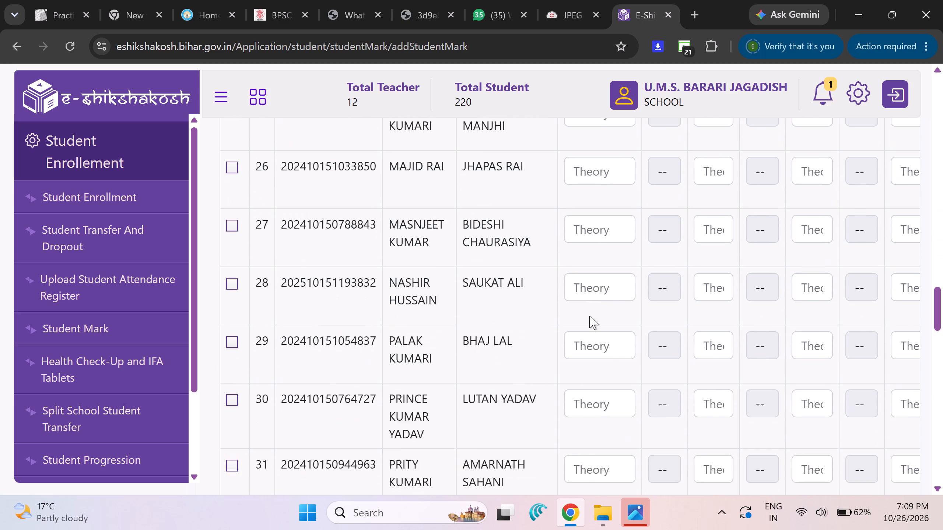
{"action": "scroll", "coordinate": [589, 316], "scroll_direction": "down", "scroll_amount": 7}
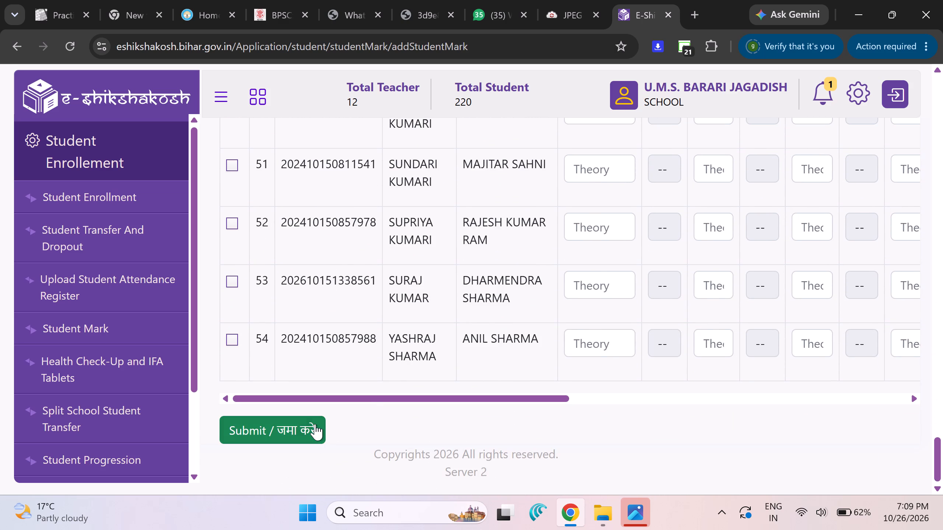
{"action": "scroll", "coordinate": [257, 226], "scroll_direction": "up", "scroll_amount": 9}
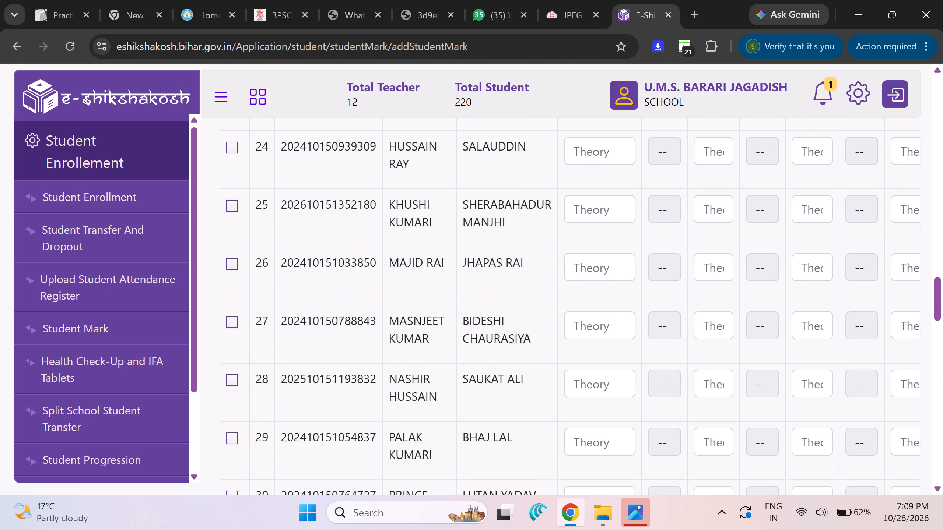
{"action": "scroll", "coordinate": [257, 226], "scroll_direction": "up", "scroll_amount": 13}
{"action": "scroll", "coordinate": [299, 364], "scroll_direction": "down", "scroll_amount": 4}
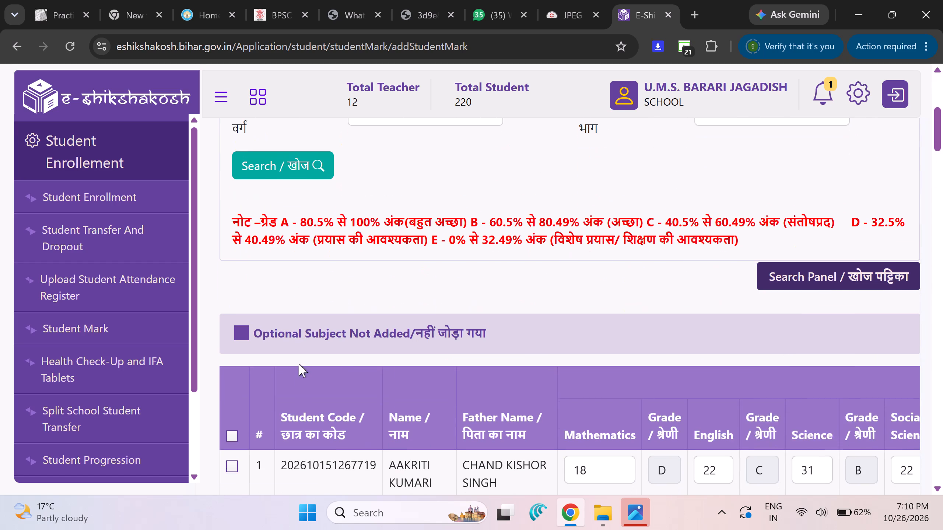
{"action": "left_click", "coordinate": [230, 428]}
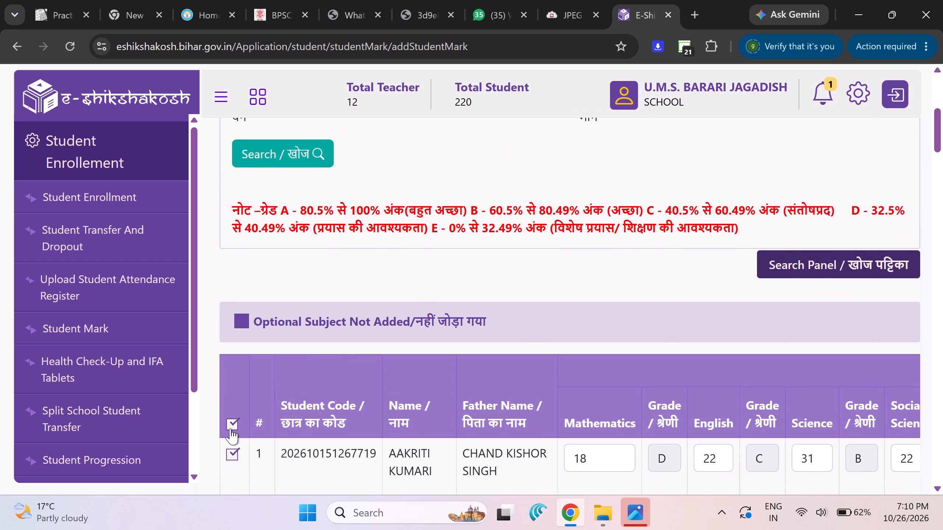
{"action": "scroll", "coordinate": [411, 475], "scroll_direction": "down", "scroll_amount": 11}
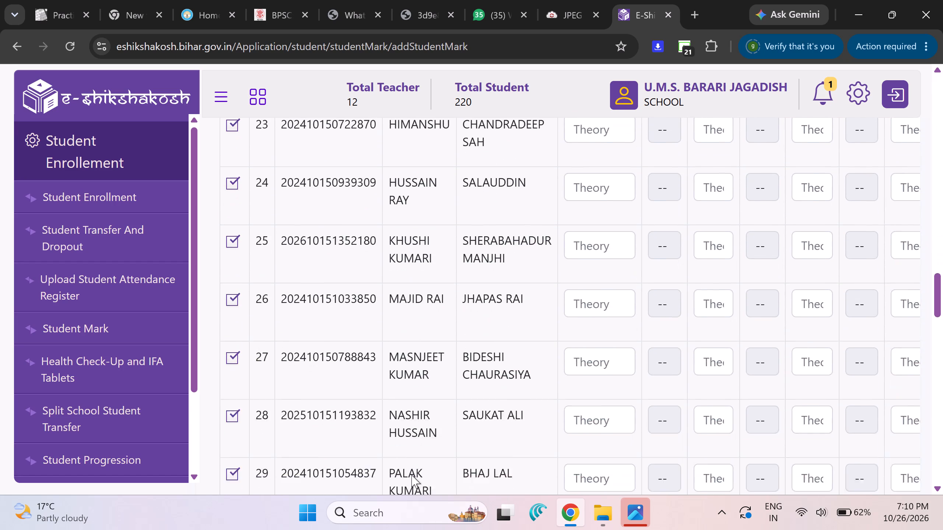
{"action": "scroll", "coordinate": [411, 475], "scroll_direction": "down", "scroll_amount": 7}
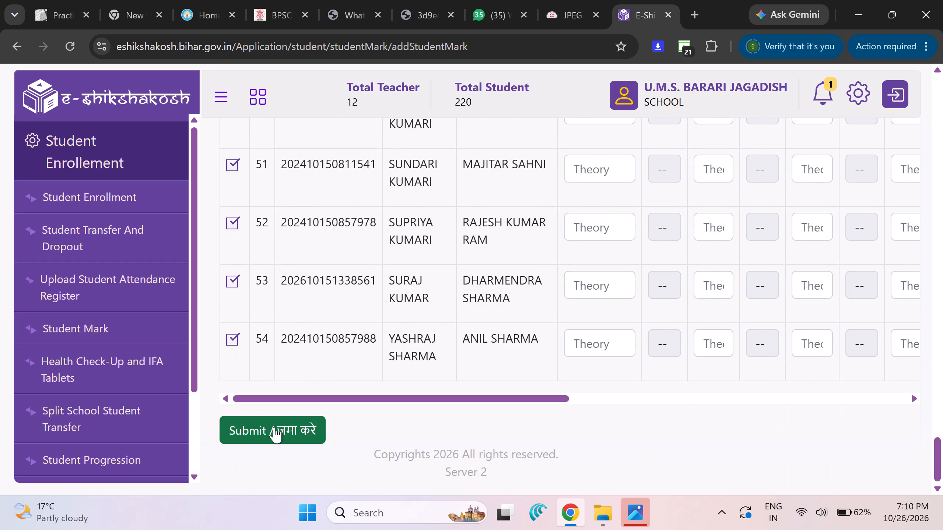
{"action": "left_click", "coordinate": [274, 427]}
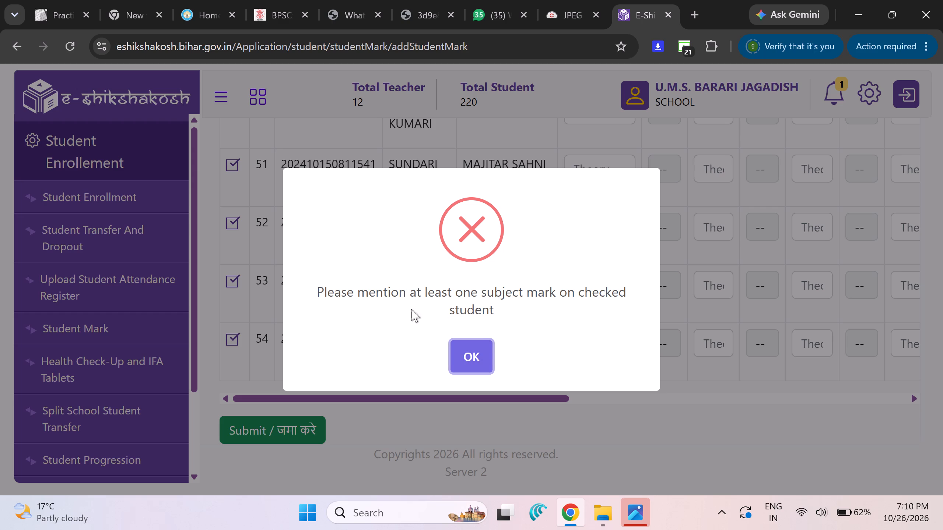
{"action": "left_click", "coordinate": [478, 356]}
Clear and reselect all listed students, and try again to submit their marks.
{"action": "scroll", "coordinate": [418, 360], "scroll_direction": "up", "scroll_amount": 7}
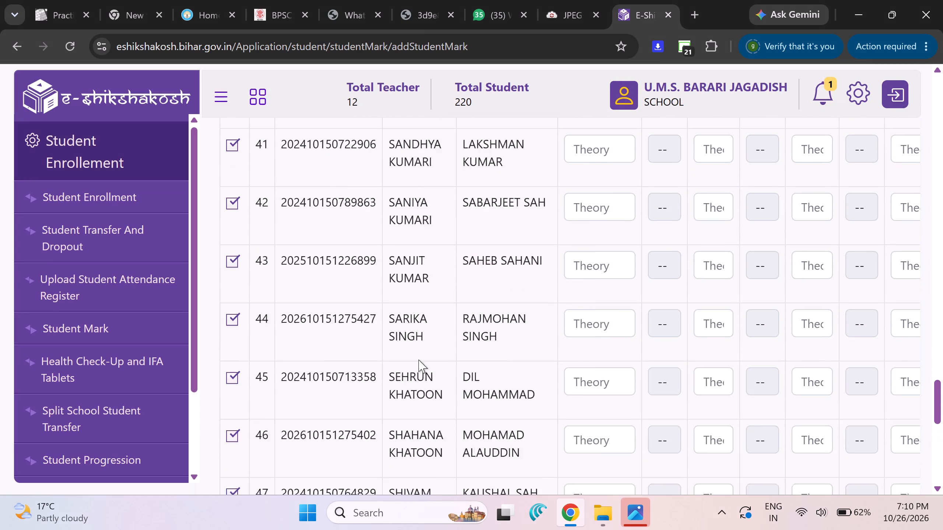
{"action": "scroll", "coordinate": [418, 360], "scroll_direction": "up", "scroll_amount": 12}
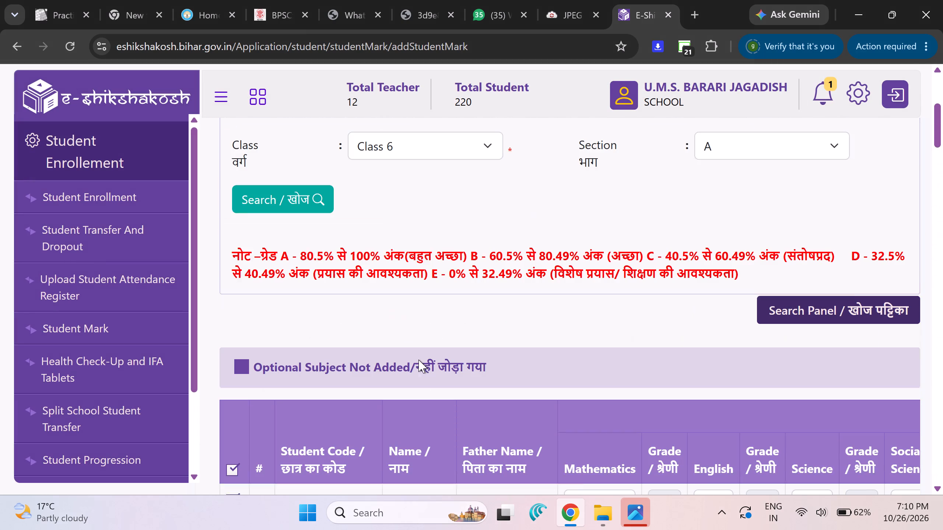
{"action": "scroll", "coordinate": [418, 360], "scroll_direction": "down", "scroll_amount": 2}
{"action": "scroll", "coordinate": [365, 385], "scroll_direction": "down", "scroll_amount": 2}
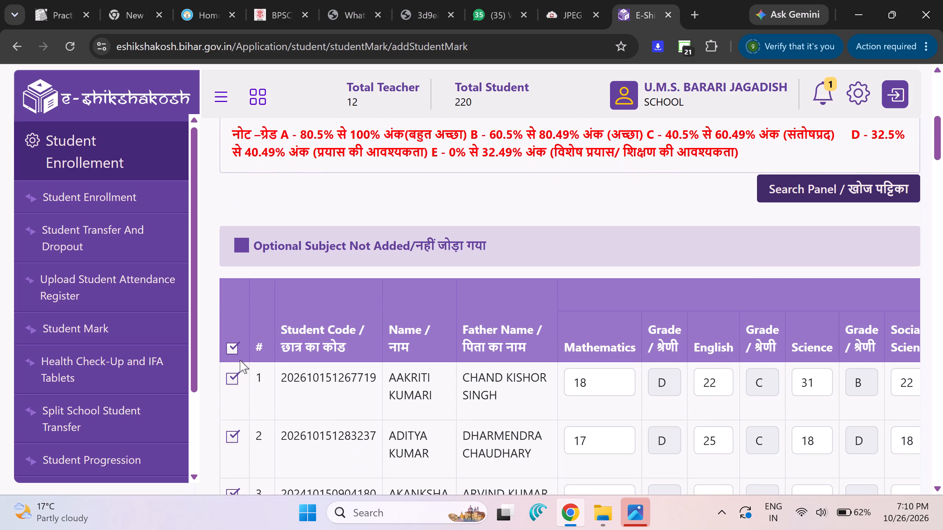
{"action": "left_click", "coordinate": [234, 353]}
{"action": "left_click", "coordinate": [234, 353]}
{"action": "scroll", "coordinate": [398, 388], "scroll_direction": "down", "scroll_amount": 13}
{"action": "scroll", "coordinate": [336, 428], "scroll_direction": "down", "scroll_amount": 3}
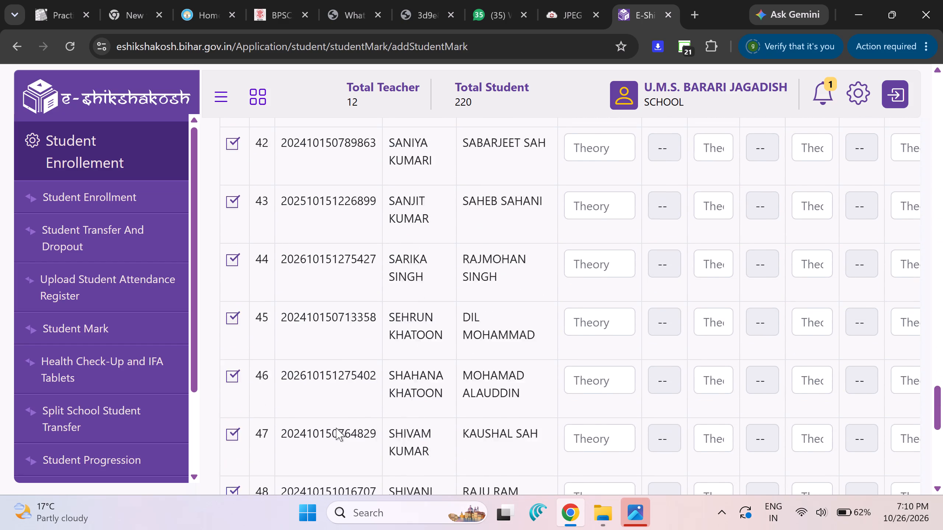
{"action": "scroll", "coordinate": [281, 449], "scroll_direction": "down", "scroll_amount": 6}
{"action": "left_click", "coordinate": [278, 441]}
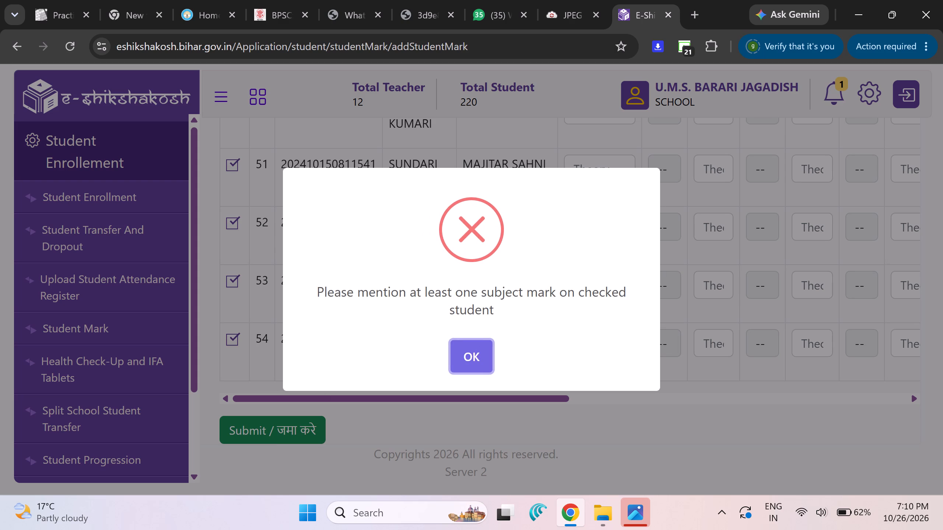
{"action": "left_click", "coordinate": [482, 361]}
Look through the marks table to check which listed students still have empty theory marks, from the fourteenth student on.
{"action": "scroll", "coordinate": [561, 329], "scroll_direction": "up", "scroll_amount": 16}
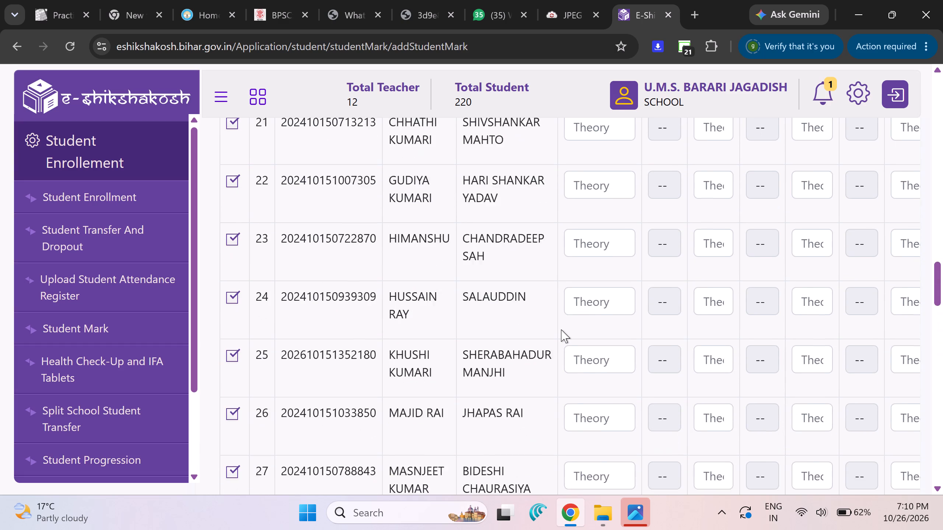
{"action": "scroll", "coordinate": [561, 329], "scroll_direction": "up", "scroll_amount": 7}
{"action": "scroll", "coordinate": [561, 329], "scroll_direction": "down", "scroll_amount": 2}
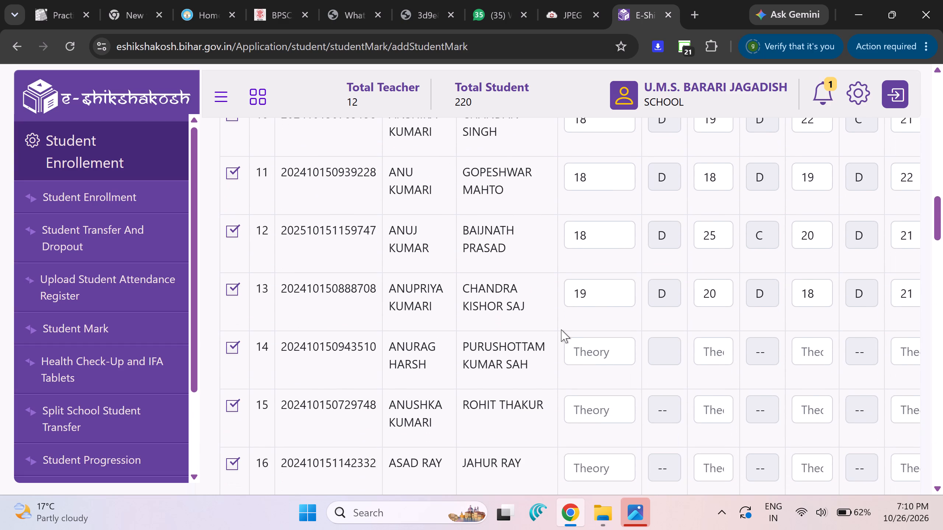
{"action": "left_click", "coordinate": [602, 349]}
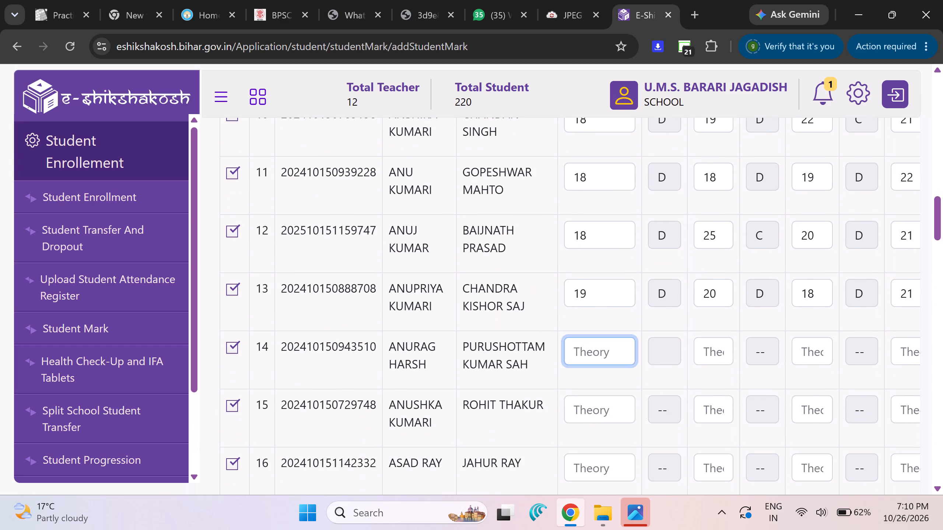
{"action": "scroll", "coordinate": [602, 349], "scroll_direction": "down", "scroll_amount": 1}
{"action": "scroll", "coordinate": [602, 349], "scroll_direction": "left", "scroll_amount": 1}
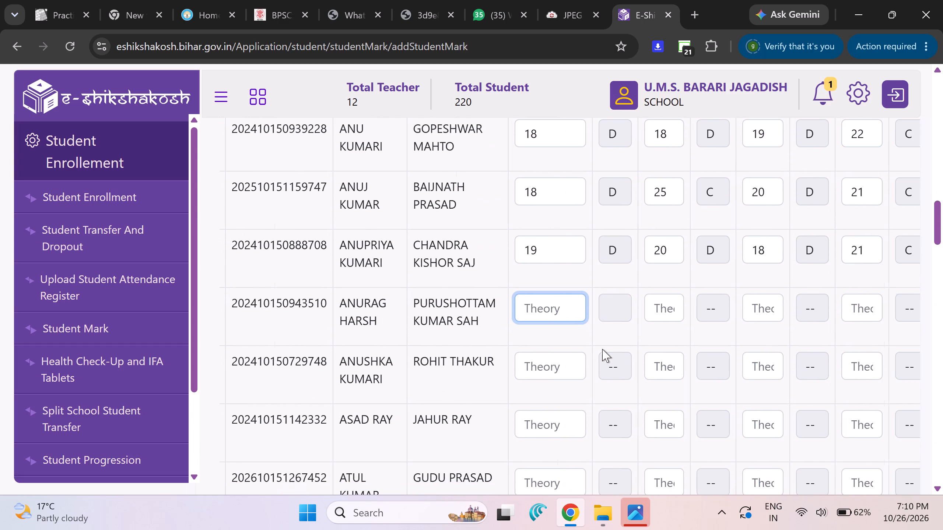
{"action": "scroll", "coordinate": [602, 349], "scroll_direction": "left", "scroll_amount": 1}
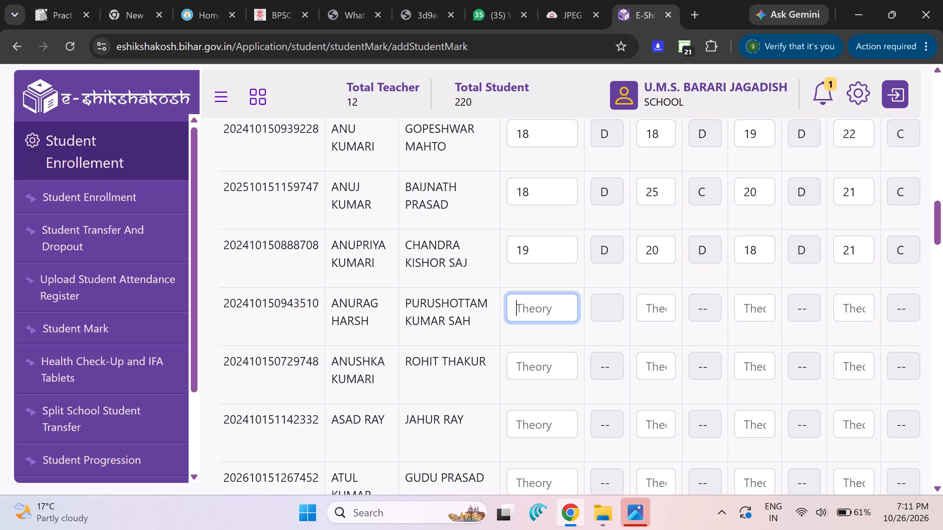
{"action": "scroll", "coordinate": [425, 305], "scroll_direction": "down", "scroll_amount": 5}
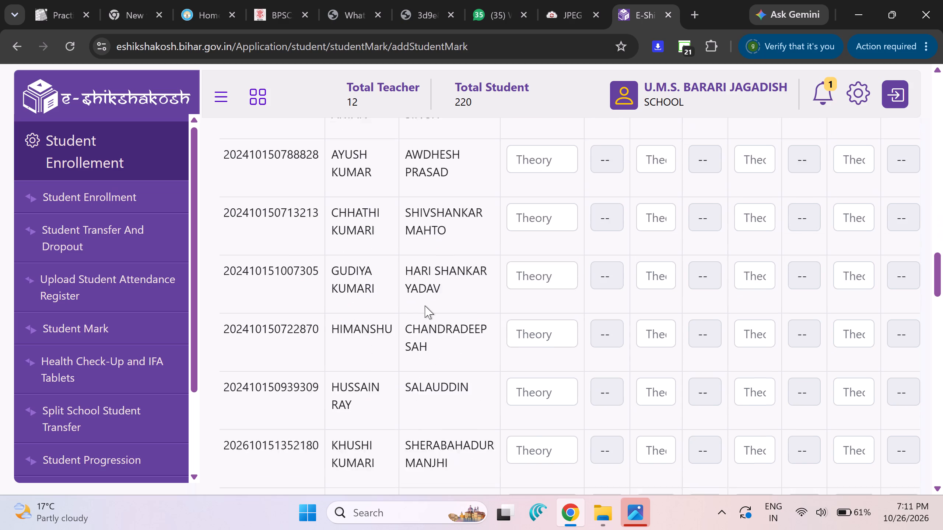
{"action": "scroll", "coordinate": [425, 305], "scroll_direction": "down", "scroll_amount": 10}
{"action": "scroll", "coordinate": [425, 305], "scroll_direction": "up", "scroll_amount": 5}
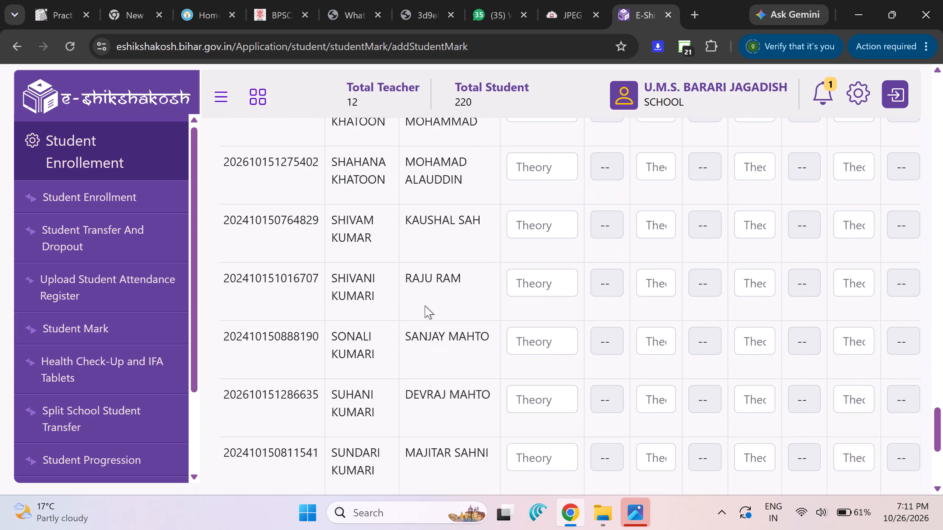
{"action": "scroll", "coordinate": [425, 305], "scroll_direction": "up", "scroll_amount": 8}
{"action": "scroll", "coordinate": [425, 305], "scroll_direction": "down", "scroll_amount": 3}
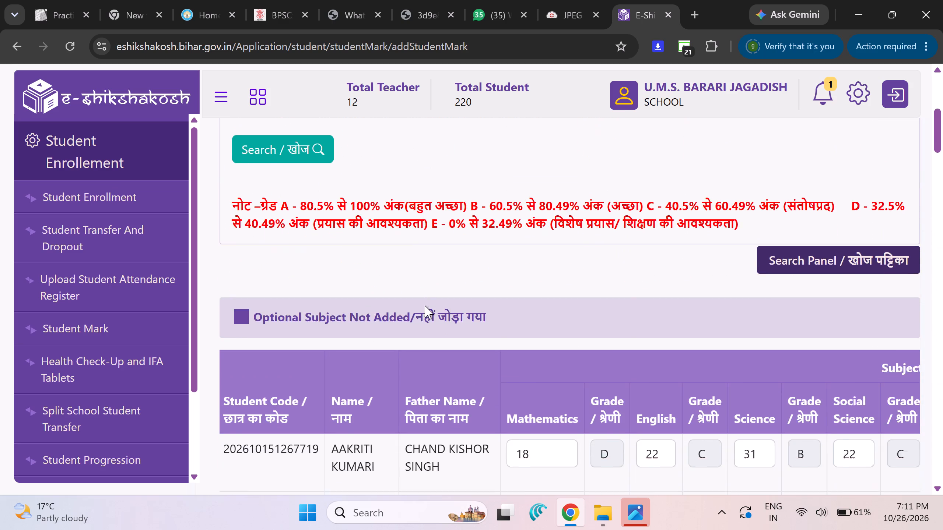
{"action": "scroll", "coordinate": [425, 305], "scroll_direction": "down", "scroll_amount": 10}
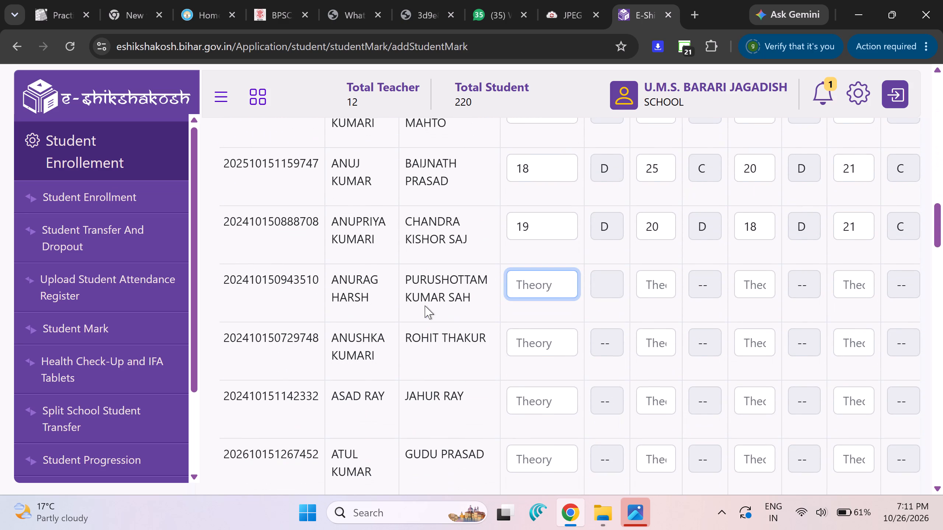
Enter the fourteenth listed student's theory marks: Mathematics 18, English 22, Science 17 and Social Science 18.
{"action": "left_click", "coordinate": [528, 284]}
{"action": "type", "text": "18"}
{"action": "scroll", "coordinate": [528, 284], "scroll_direction": "left", "scroll_amount": 3}
{"action": "left_click", "coordinate": [451, 273]}
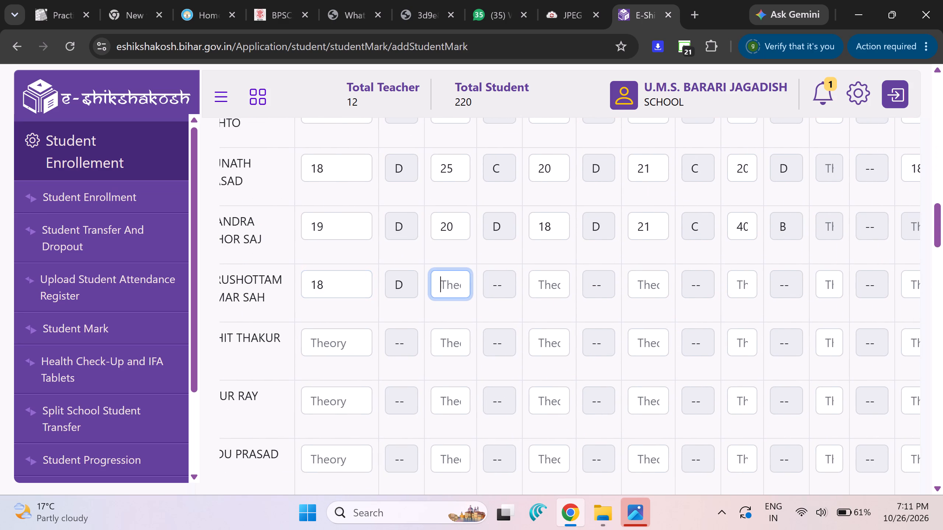
{"action": "type", "text": "22"}
{"action": "scroll", "coordinate": [451, 273], "scroll_direction": "left", "scroll_amount": 1}
{"action": "left_click", "coordinate": [464, 284]}
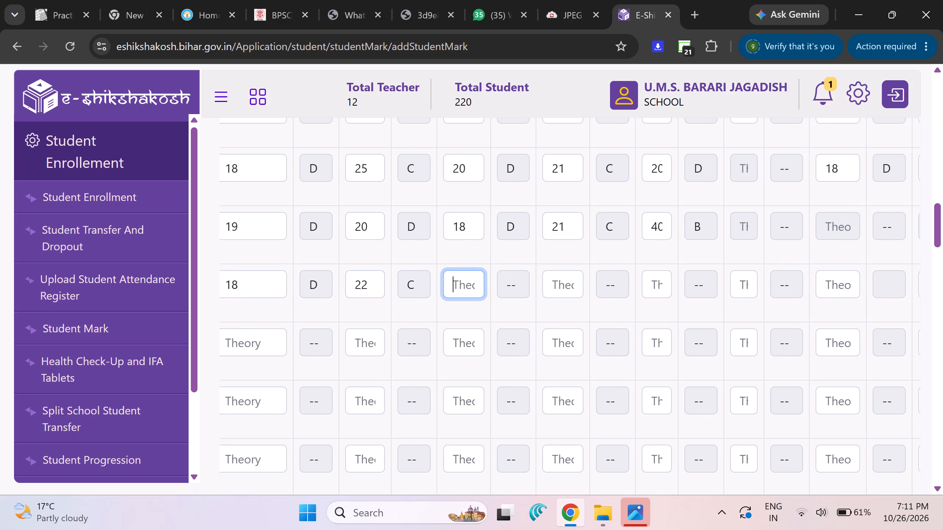
{"action": "type", "text": "17"}
{"action": "scroll", "coordinate": [464, 284], "scroll_direction": "left", "scroll_amount": 1}
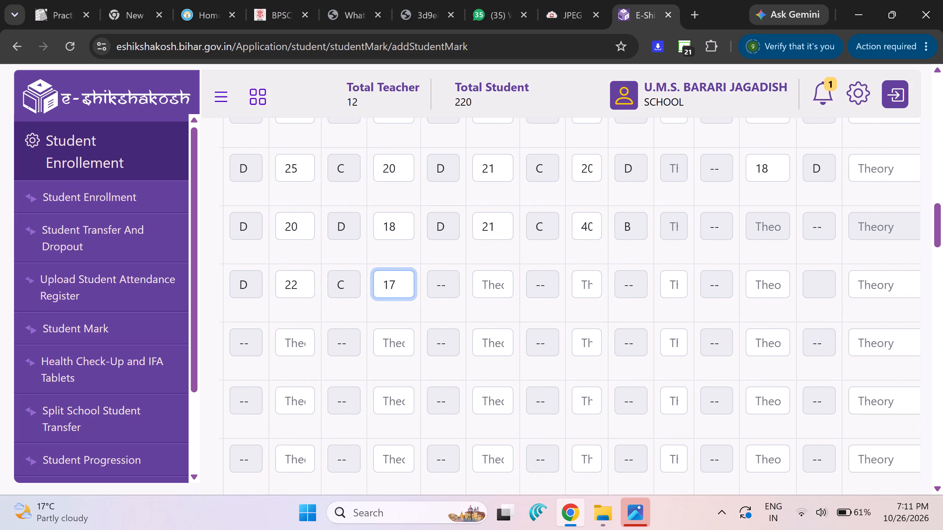
{"action": "left_click", "coordinate": [488, 293]}
{"action": "type", "text": "18"}
Enter the fourteenth listed student's Hindi theory mark as 20 and the seventh subject's mark as 24, leaving the sixth subject blank.
{"action": "scroll", "coordinate": [488, 293], "scroll_direction": "left", "scroll_amount": 2}
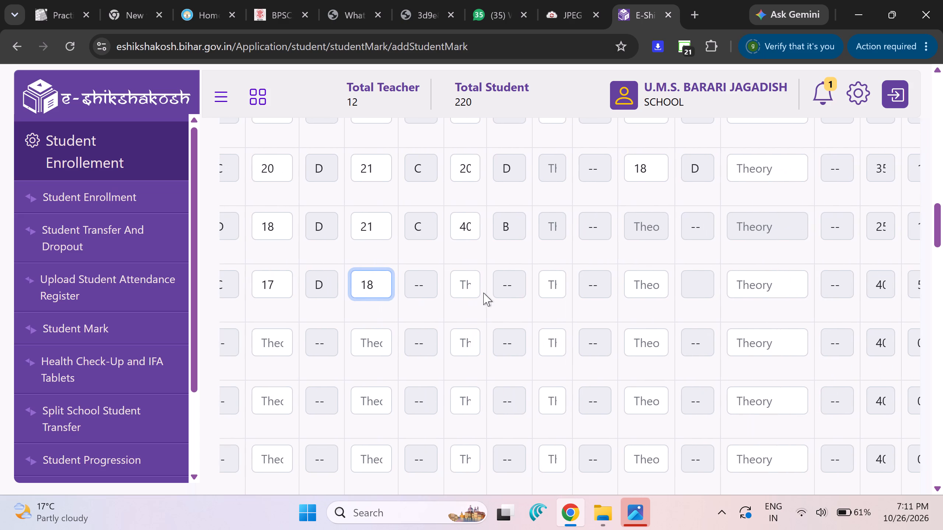
{"action": "left_click", "coordinate": [461, 285]}
{"action": "type", "text": "20"}
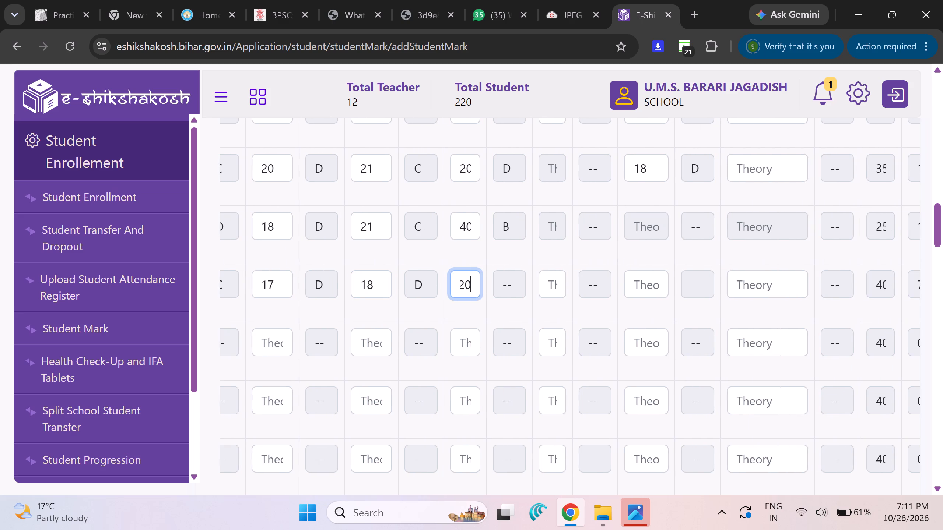
{"action": "left_click", "coordinate": [649, 287]}
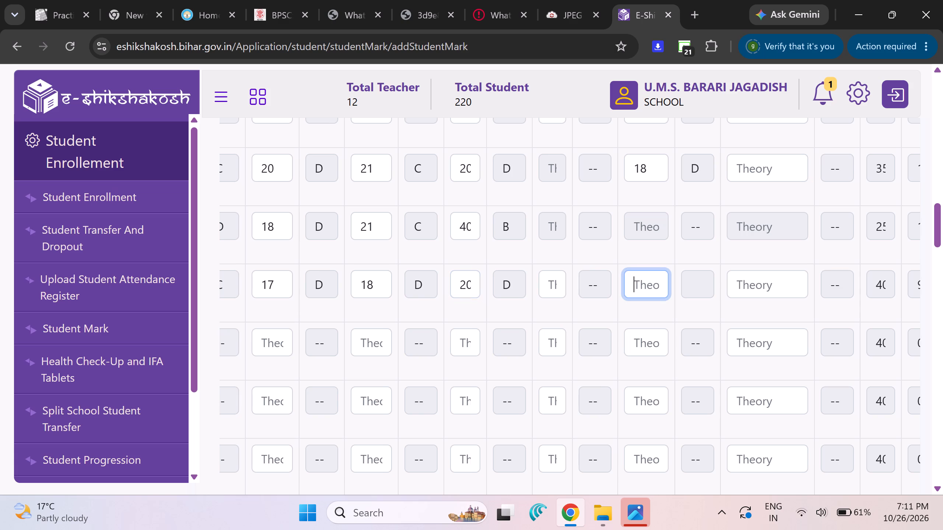
{"action": "key", "text": "2"}
{"action": "key", "text": "5"}
{"action": "key", "text": "BackSpace"}
{"action": "key", "text": "4"}
{"action": "scroll", "coordinate": [649, 287], "scroll_direction": "left", "scroll_amount": 3}
{"action": "left_click", "coordinate": [715, 318]}
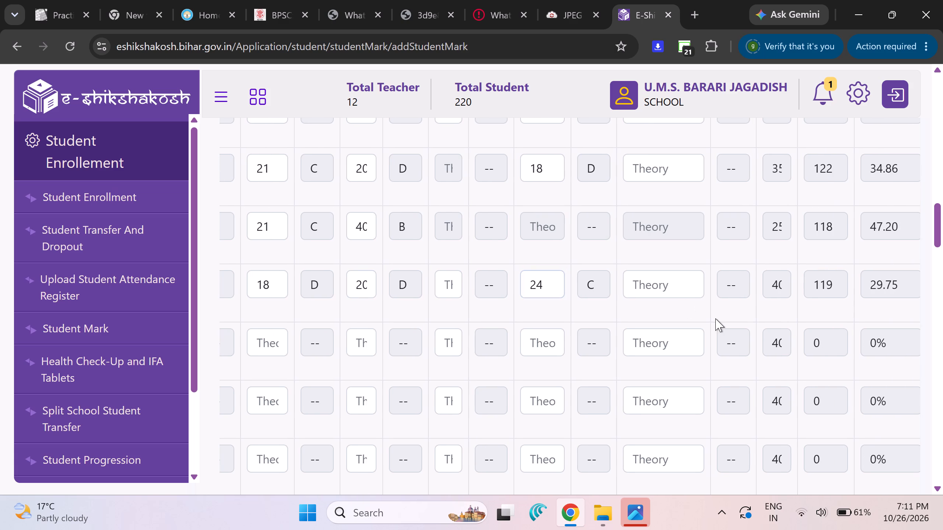
Open the fifteenth listed student's Mathematics theory mark for entry.
{"action": "scroll", "coordinate": [570, 348], "scroll_direction": "right", "scroll_amount": 4}
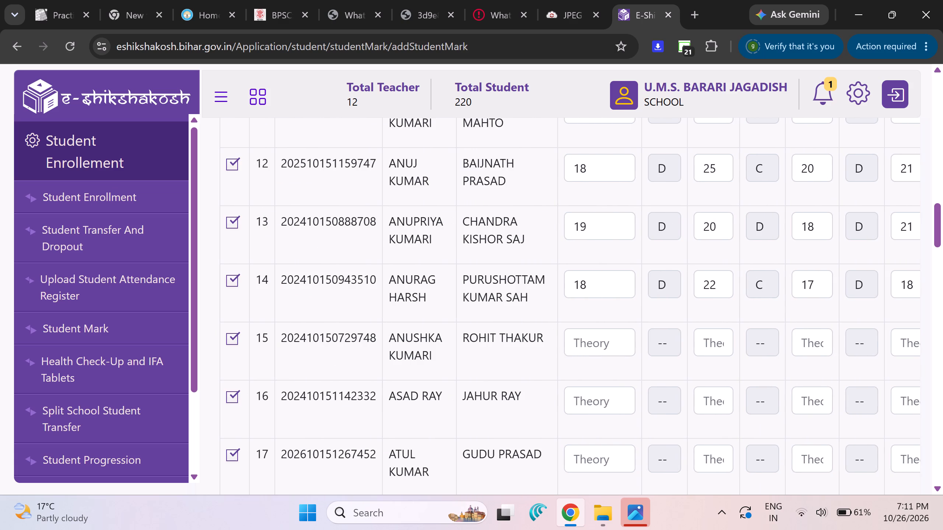
{"action": "left_click", "coordinate": [588, 336]}
{"action": "scroll", "coordinate": [588, 336], "scroll_direction": "down", "scroll_amount": 1}
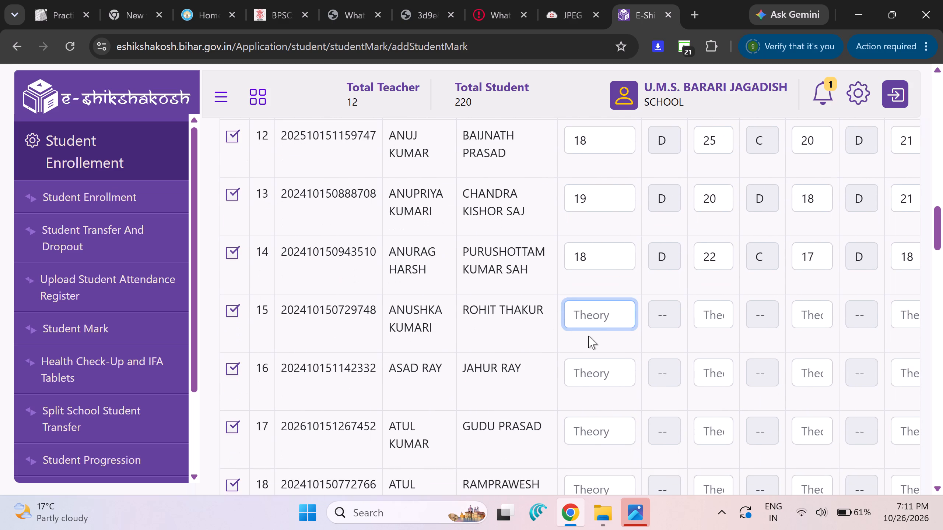
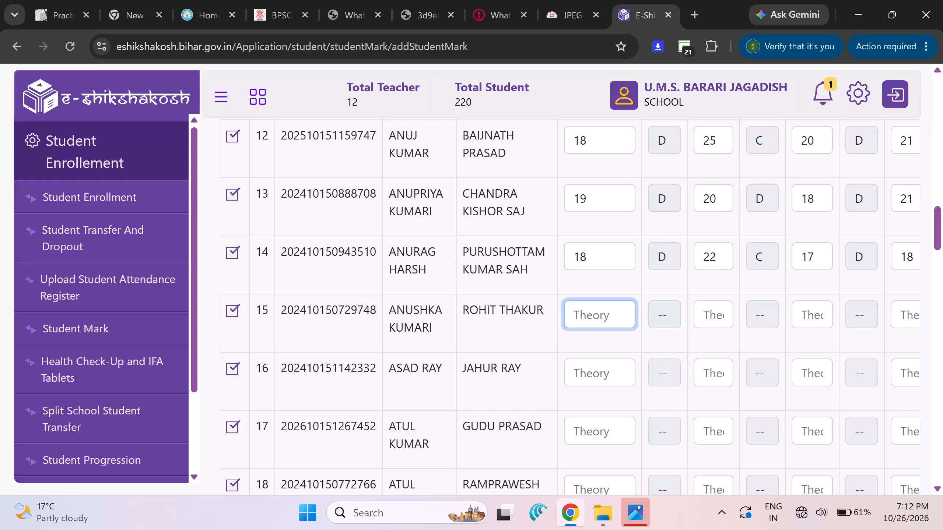
Enter the fifteenth listed student's theory marks: Mathematics 18, English 18, Science 18 and Social Science 17.
{"action": "type", "text": "18"}
{"action": "scroll", "coordinate": [587, 316], "scroll_direction": "left", "scroll_amount": 3}
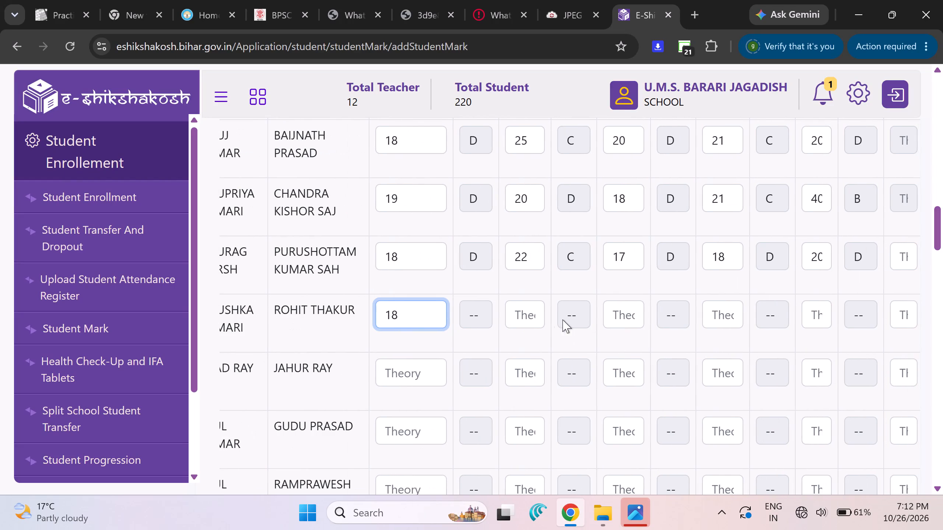
{"action": "left_click", "coordinate": [526, 316]}
{"action": "type", "text": "18"}
{"action": "scroll", "coordinate": [526, 316], "scroll_direction": "left", "scroll_amount": 2}
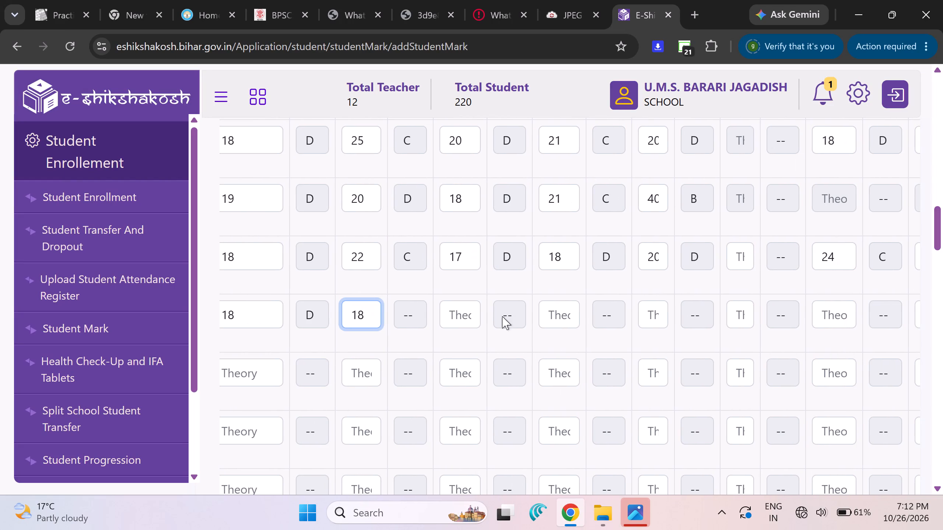
{"action": "left_click", "coordinate": [460, 317]}
{"action": "type", "text": "18"}
{"action": "scroll", "coordinate": [460, 317], "scroll_direction": "left", "scroll_amount": 1}
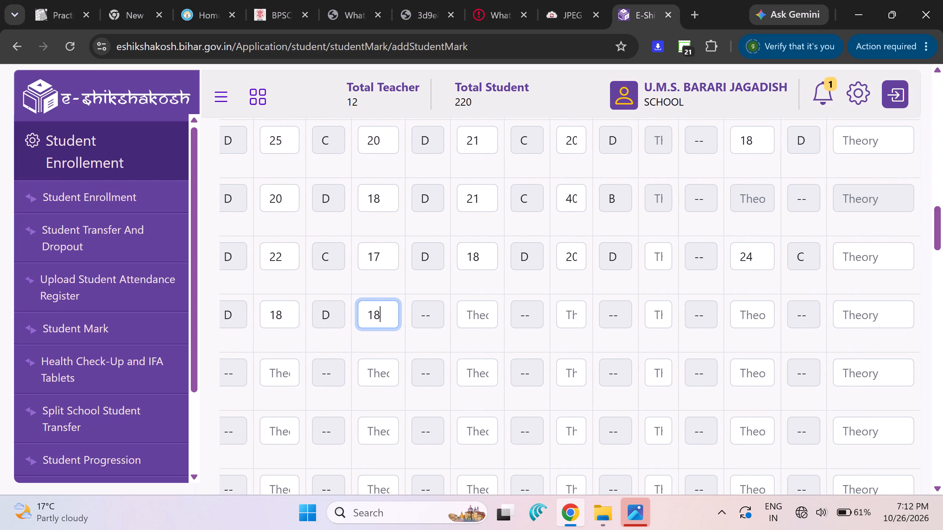
{"action": "scroll", "coordinate": [460, 317], "scroll_direction": "left", "scroll_amount": 1}
{"action": "left_click", "coordinate": [483, 312]}
{"action": "type", "text": "17"}
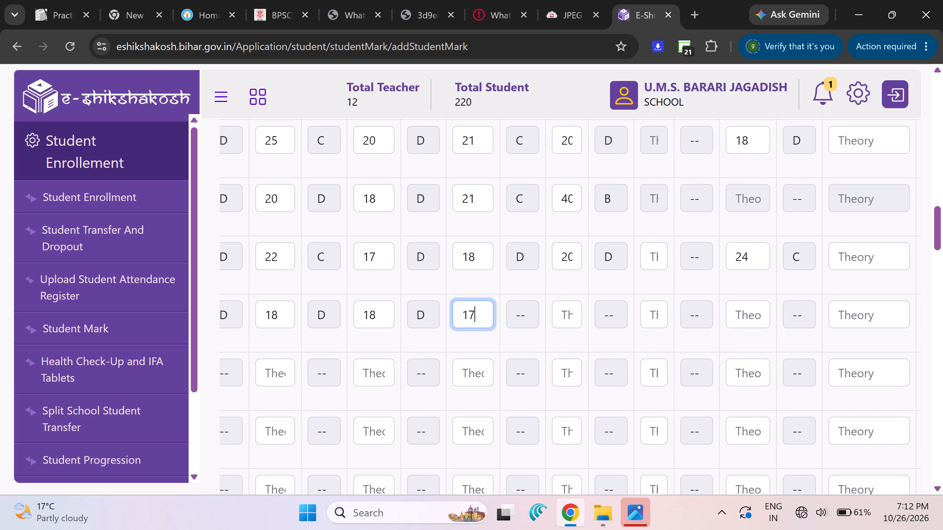
Enter the fifteenth listed student's Hindi theory mark as 17 and the seventh subject's mark as 17, leaving the sixth subject blank.
{"action": "scroll", "coordinate": [483, 312], "scroll_direction": "left", "scroll_amount": 2}
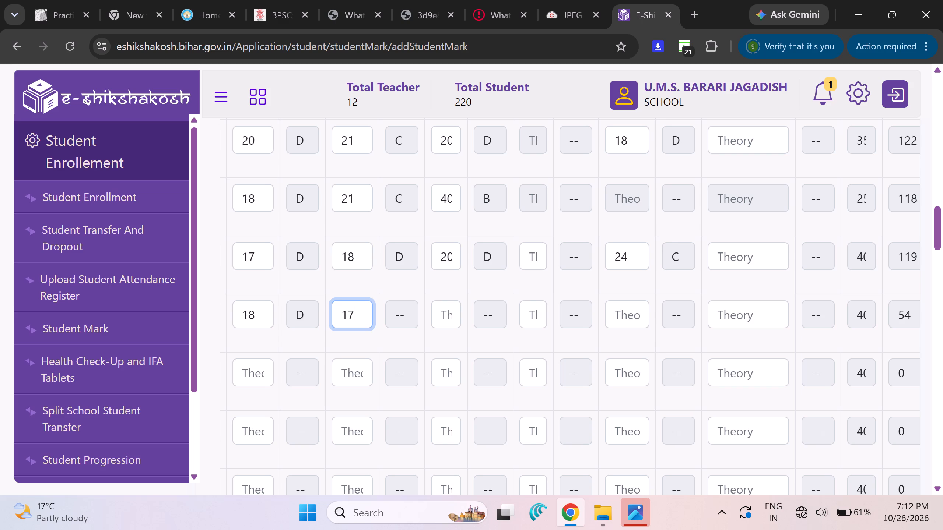
{"action": "left_click", "coordinate": [444, 311]}
{"action": "type", "text": "17"}
{"action": "scroll", "coordinate": [444, 311], "scroll_direction": "left", "scroll_amount": 1}
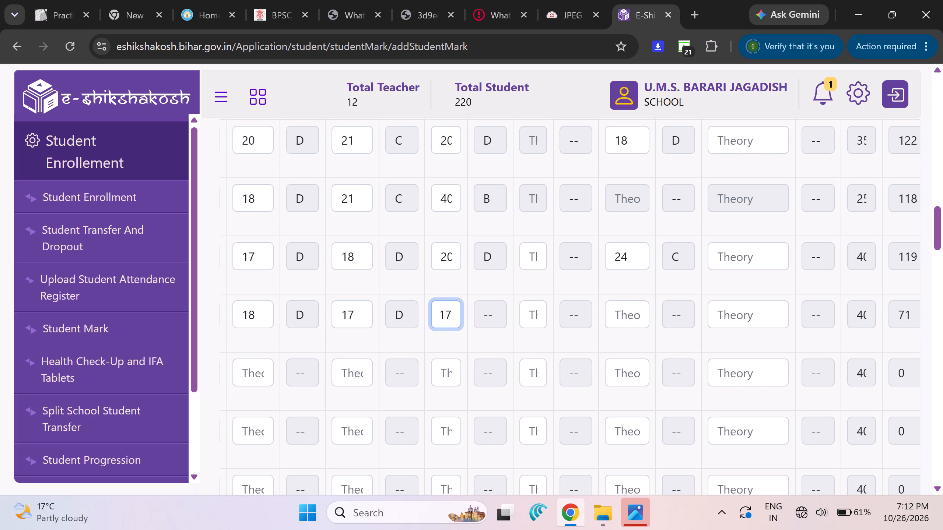
{"action": "left_click", "coordinate": [612, 320]}
{"action": "type", "text": "17"}
{"action": "scroll", "coordinate": [612, 320], "scroll_direction": "left", "scroll_amount": 3}
{"action": "left_click", "coordinate": [688, 336]}
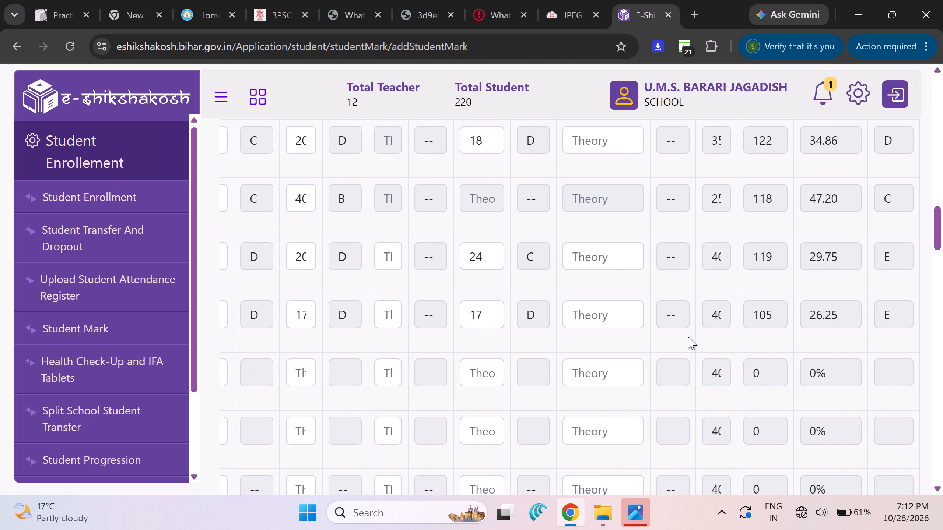
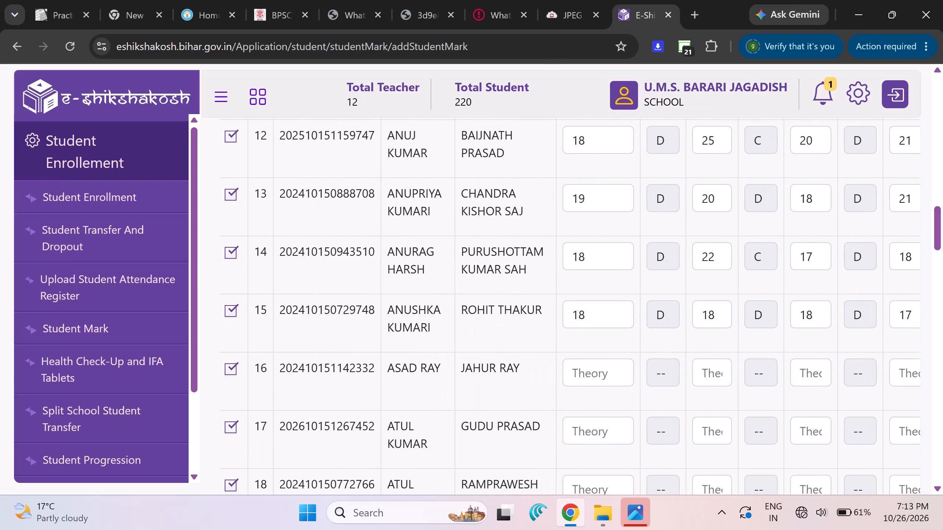
Enter the sixteenth listed student's theory marks: Mathematics 17, English 18, Science 18 and Social Science 20.
{"action": "left_click", "coordinate": [612, 372]}
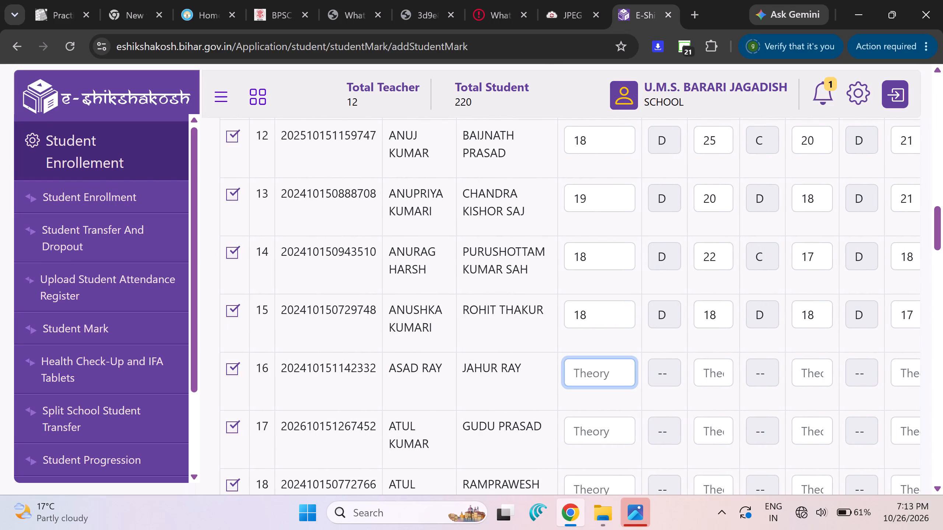
{"action": "type", "text": "17"}
{"action": "scroll", "coordinate": [612, 372], "scroll_direction": "left", "scroll_amount": 1}
{"action": "left_click", "coordinate": [606, 373]}
{"action": "type", "text": "18"}
{"action": "scroll", "coordinate": [606, 373], "scroll_direction": "left", "scroll_amount": 3}
{"action": "left_click", "coordinate": [496, 364]}
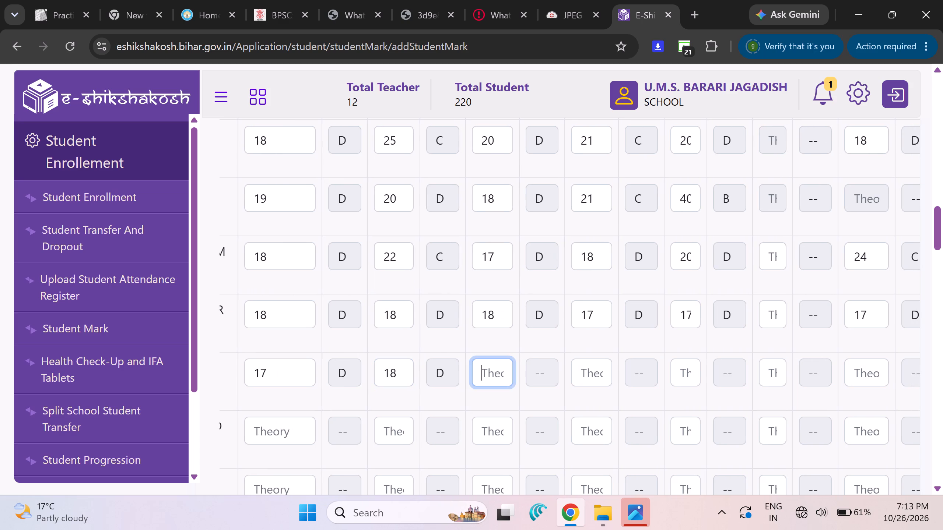
{"action": "type", "text": "18"}
{"action": "scroll", "coordinate": [496, 364], "scroll_direction": "left", "scroll_amount": 1}
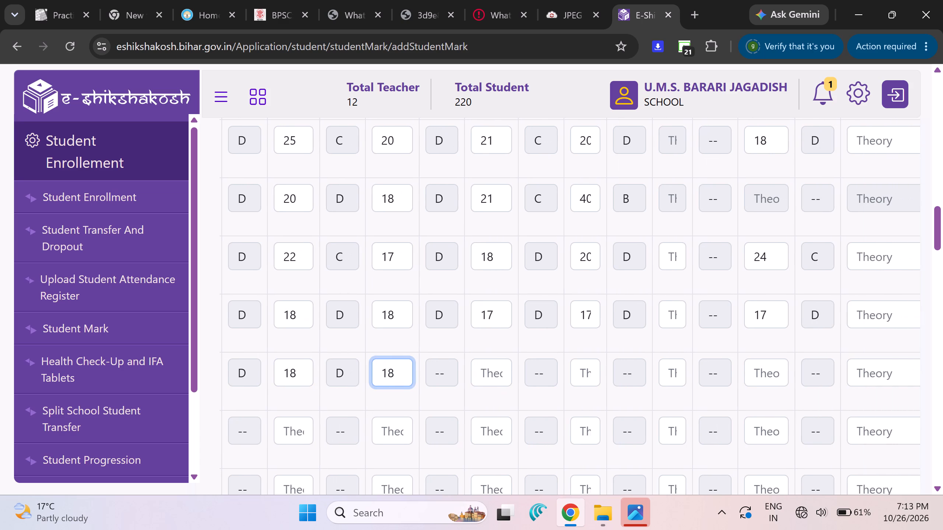
{"action": "left_click", "coordinate": [486, 382]}
{"action": "type", "text": "20"}
Enter the sixteenth listed student's Hindi theory mark as 21 and the seventh subject's mark as 17, leaving the sixth subject blank.
{"action": "scroll", "coordinate": [486, 382], "scroll_direction": "left", "scroll_amount": 1}
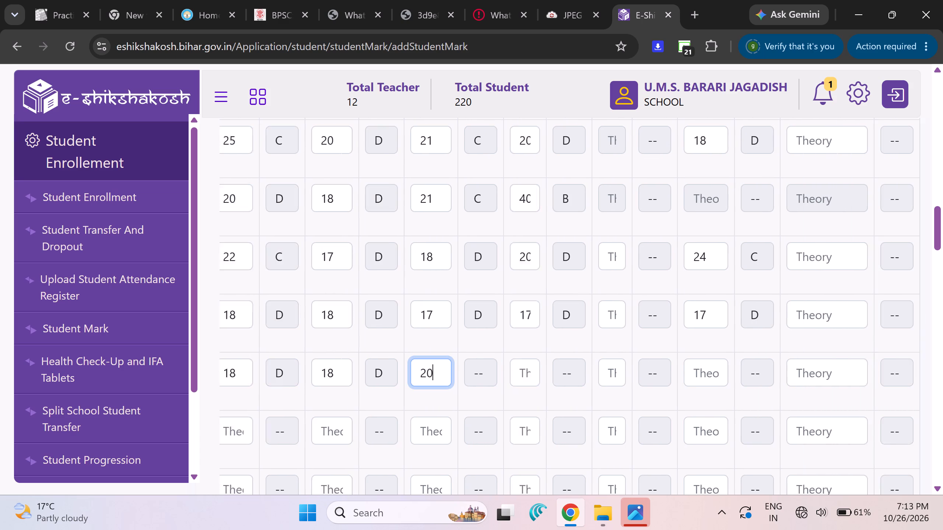
{"action": "scroll", "coordinate": [486, 382], "scroll_direction": "left", "scroll_amount": 1}
{"action": "left_click", "coordinate": [454, 378]}
{"action": "type", "text": "21"}
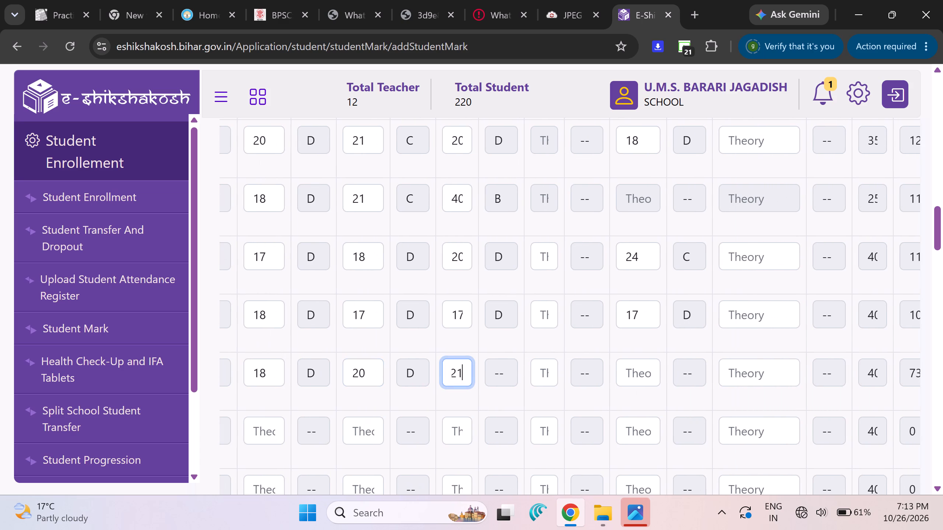
{"action": "left_click", "coordinate": [632, 368]}
{"action": "type", "text": "17"}
{"action": "scroll", "coordinate": [632, 368], "scroll_direction": "left", "scroll_amount": 3}
{"action": "left_click", "coordinate": [652, 377]}
Enter the seventeenth listed student's theory marks: Mathematics 18, English 18, Science 18 and Social Science 20.
{"action": "scroll", "coordinate": [652, 377], "scroll_direction": "right", "scroll_amount": 4}
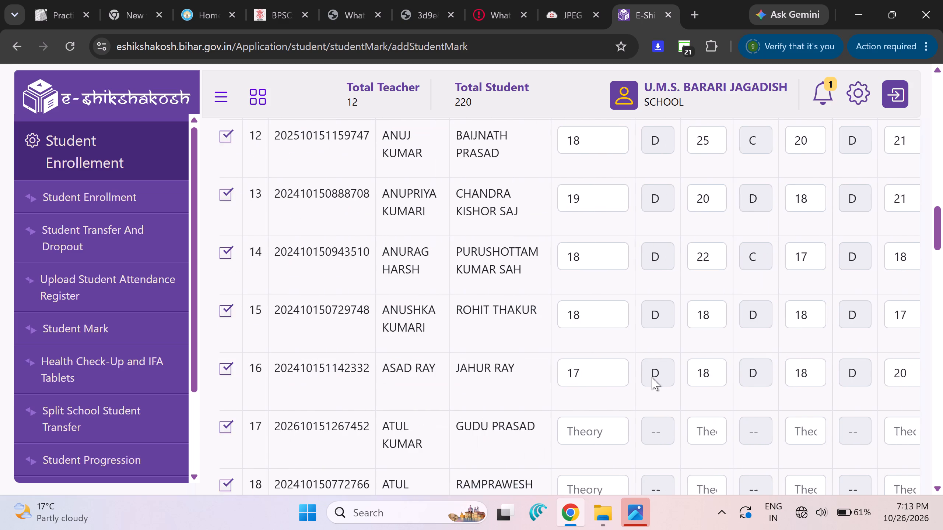
{"action": "scroll", "coordinate": [652, 377], "scroll_direction": "down", "scroll_amount": 2}
{"action": "scroll", "coordinate": [613, 418], "scroll_direction": "down", "scroll_amount": 1}
{"action": "left_click", "coordinate": [596, 353]}
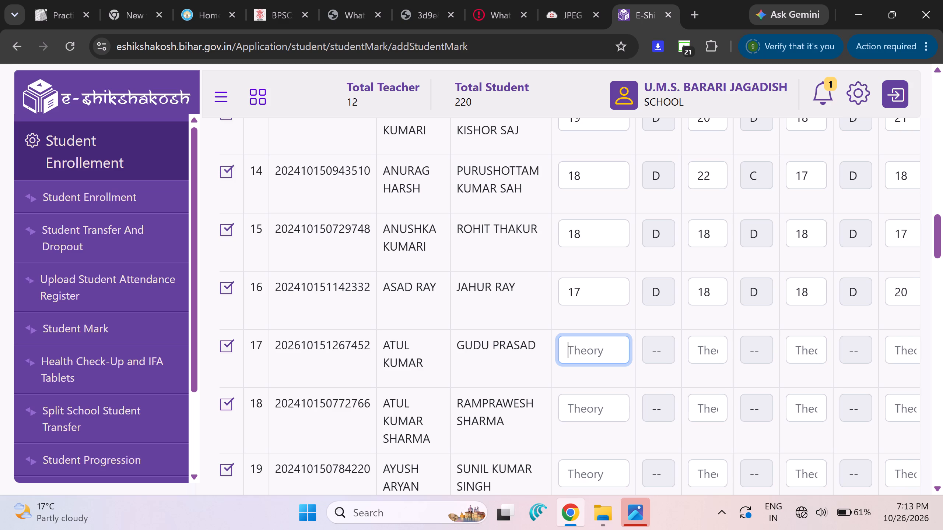
{"action": "type", "text": "18"}
{"action": "scroll", "coordinate": [596, 353], "scroll_direction": "left", "scroll_amount": 2}
{"action": "left_click", "coordinate": [569, 351]}
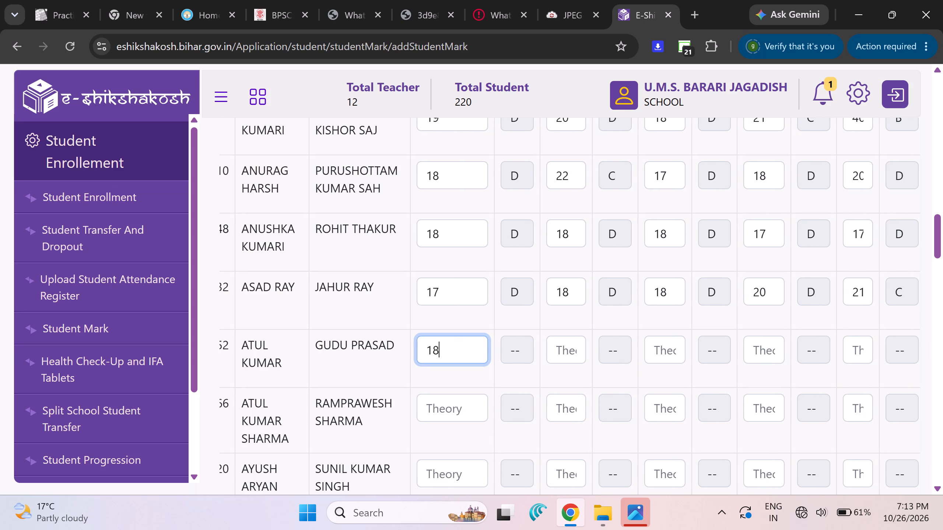
{"action": "type", "text": "18"}
{"action": "scroll", "coordinate": [569, 351], "scroll_direction": "left", "scroll_amount": 2}
{"action": "left_click", "coordinate": [543, 351]}
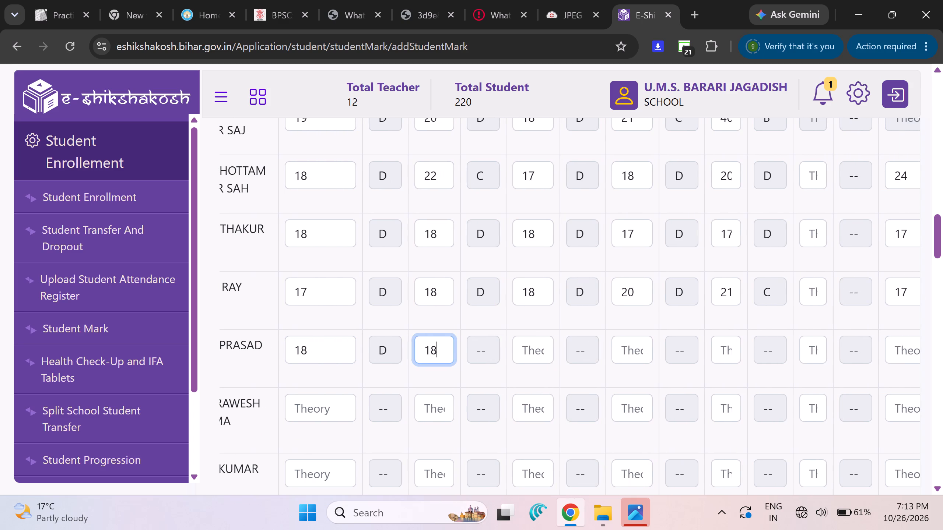
{"action": "type", "text": "18"}
{"action": "scroll", "coordinate": [543, 351], "scroll_direction": "left", "scroll_amount": 2}
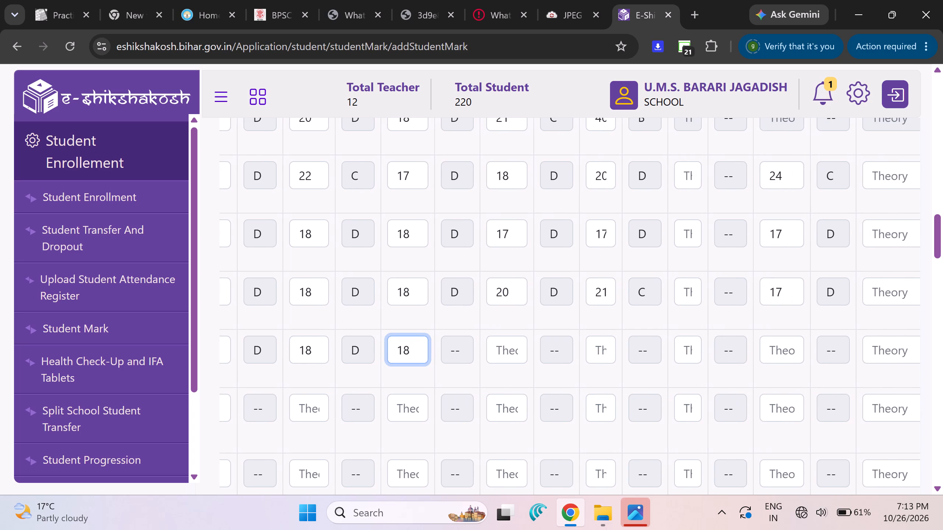
{"action": "left_click", "coordinate": [506, 352]}
{"action": "type", "text": "20"}
Enter the seventeenth listed student's Hindi theory mark as 20 and the seventh subject's mark as 18, leaving the sixth subject blank.
{"action": "scroll", "coordinate": [506, 352], "scroll_direction": "left", "scroll_amount": 1}
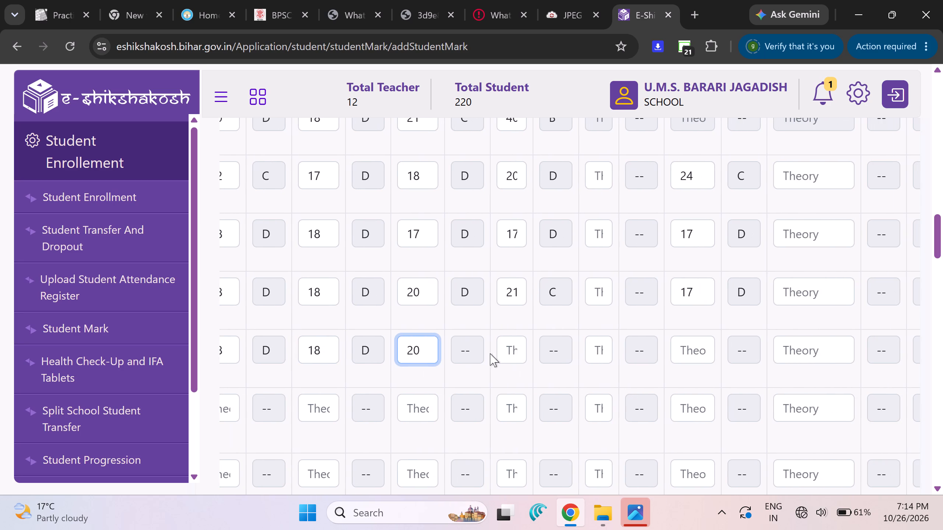
{"action": "left_click", "coordinate": [509, 351]}
{"action": "type", "text": "20"}
{"action": "scroll", "coordinate": [509, 351], "scroll_direction": "left", "scroll_amount": 2}
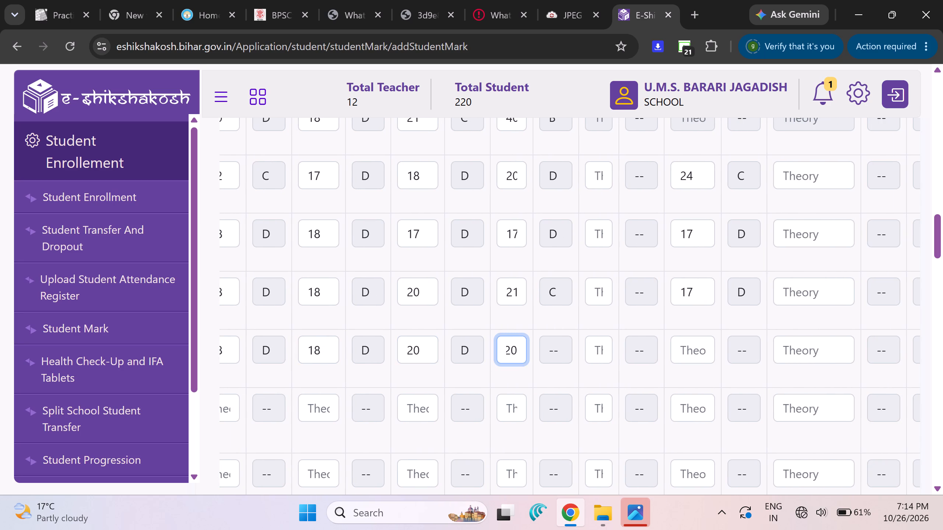
{"action": "left_click", "coordinate": [616, 347]}
{"action": "left_click", "coordinate": [677, 352]}
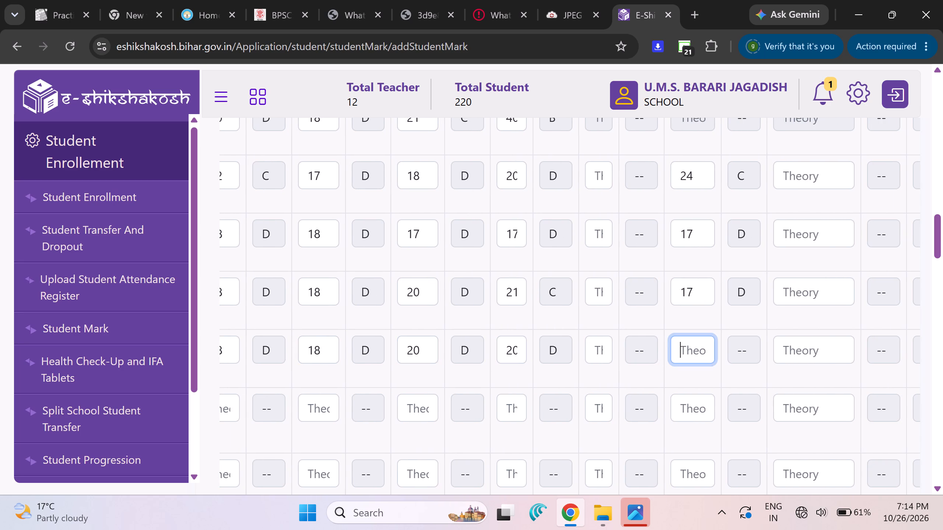
{"action": "type", "text": "18"}
{"action": "scroll", "coordinate": [677, 352], "scroll_direction": "left", "scroll_amount": 3}
{"action": "left_click", "coordinate": [771, 383]}
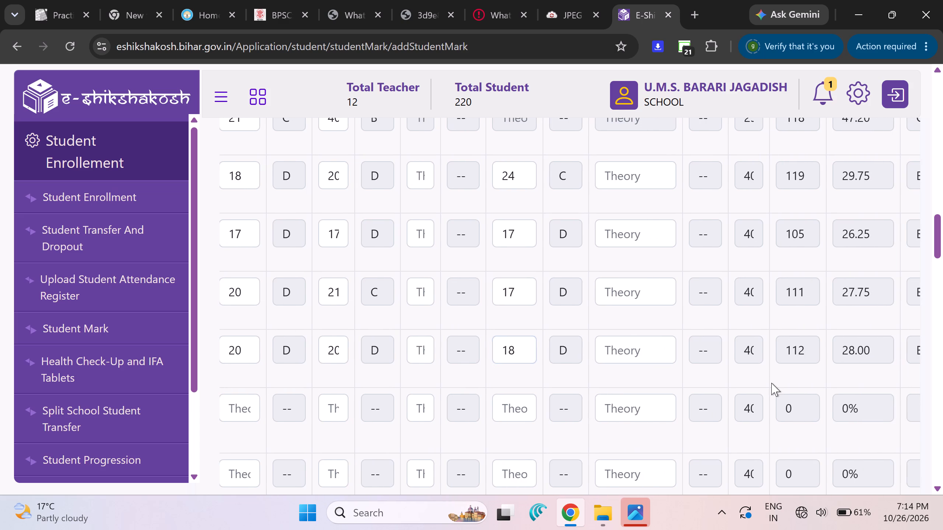
Enter the eighteenth listed student's theory marks: Mathematics 18, English 18, Science 18 and Social Science 17.
{"action": "scroll", "coordinate": [571, 387], "scroll_direction": "right", "scroll_amount": 3}
{"action": "scroll", "coordinate": [571, 387], "scroll_direction": "down", "scroll_amount": 3}
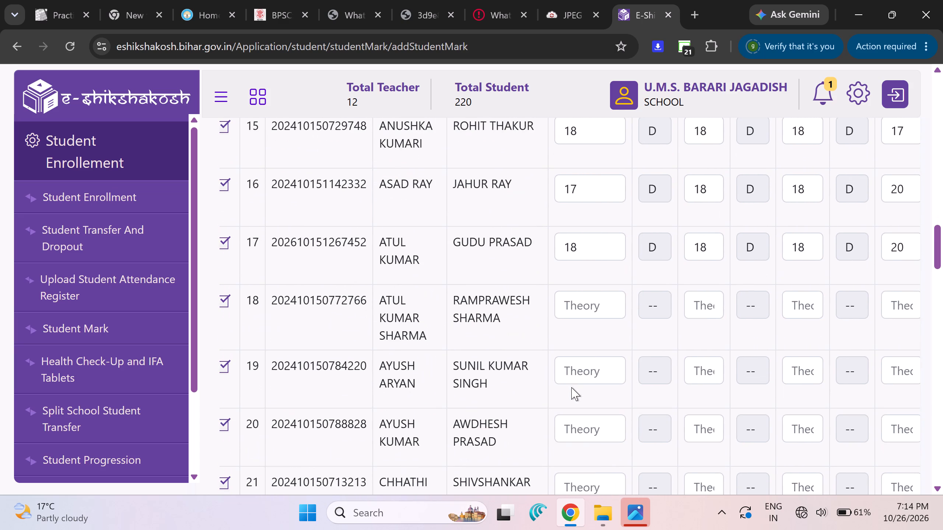
{"action": "left_click", "coordinate": [576, 301]}
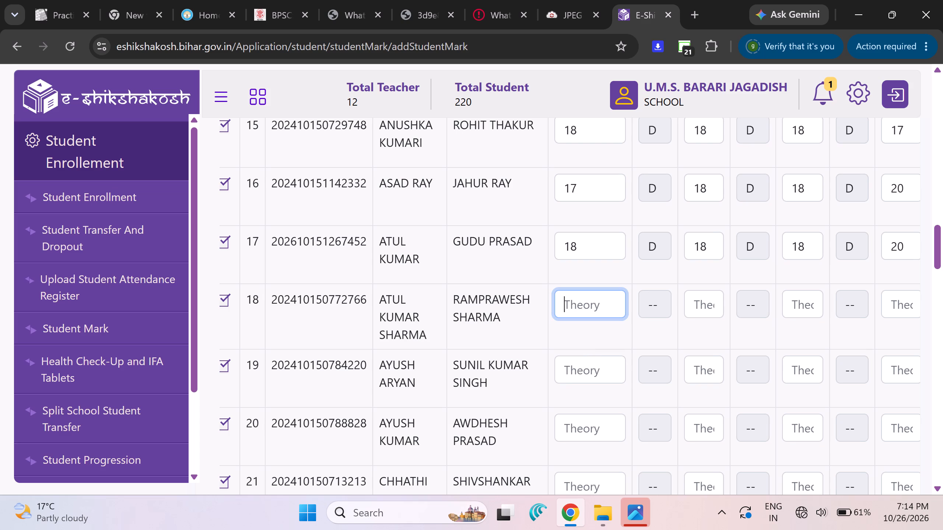
{"action": "type", "text": "18"}
{"action": "scroll", "coordinate": [576, 301], "scroll_direction": "left", "scroll_amount": 2}
{"action": "left_click", "coordinate": [648, 304]}
{"action": "type", "text": "18"}
{"action": "scroll", "coordinate": [648, 304], "scroll_direction": "left", "scroll_amount": 2}
{"action": "left_click", "coordinate": [598, 306]}
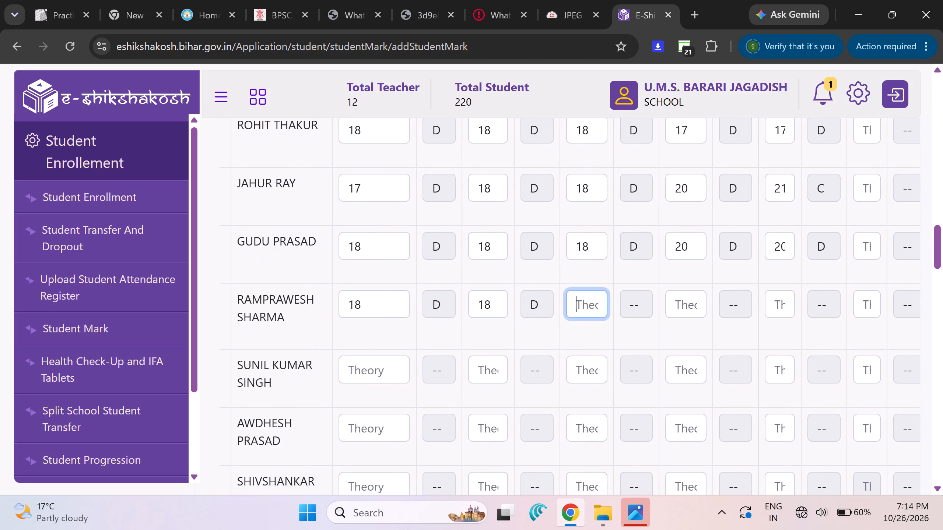
{"action": "type", "text": "18"}
{"action": "scroll", "coordinate": [598, 306], "scroll_direction": "left", "scroll_amount": 2}
{"action": "left_click", "coordinate": [545, 301]}
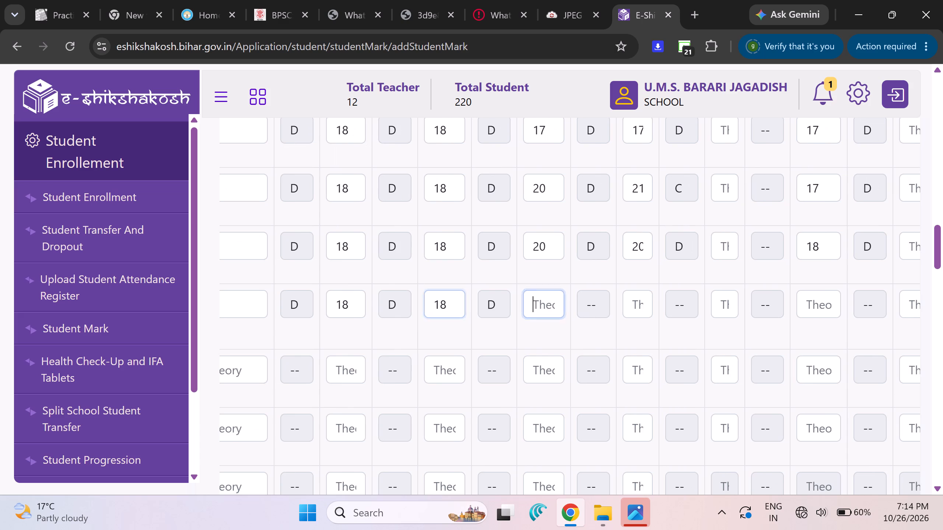
{"action": "type", "text": "17"}
Enter the eighteenth listed student's Hindi theory mark as 17 and the seventh subject's mark as 19, leaving the sixth subject blank.
{"action": "scroll", "coordinate": [545, 301], "scroll_direction": "left", "scroll_amount": 1}
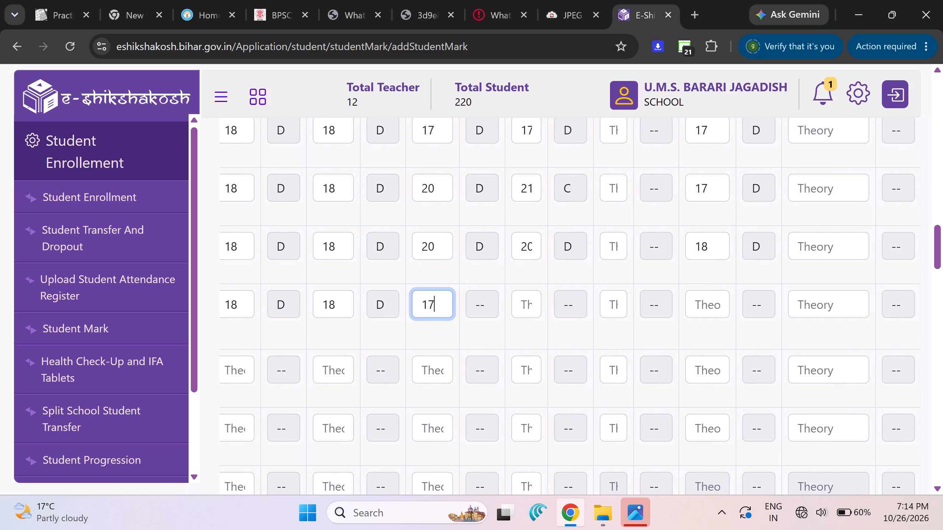
{"action": "left_click", "coordinate": [526, 304]}
{"action": "type", "text": "17"}
{"action": "scroll", "coordinate": [526, 304], "scroll_direction": "left", "scroll_amount": 2}
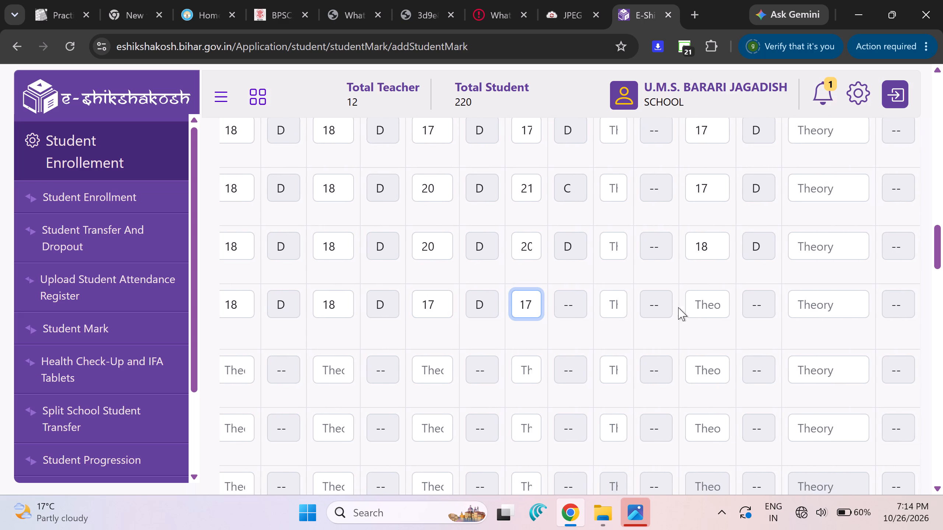
{"action": "left_click", "coordinate": [698, 307]}
{"action": "type", "text": "19"}
{"action": "scroll", "coordinate": [698, 307], "scroll_direction": "left", "scroll_amount": 2}
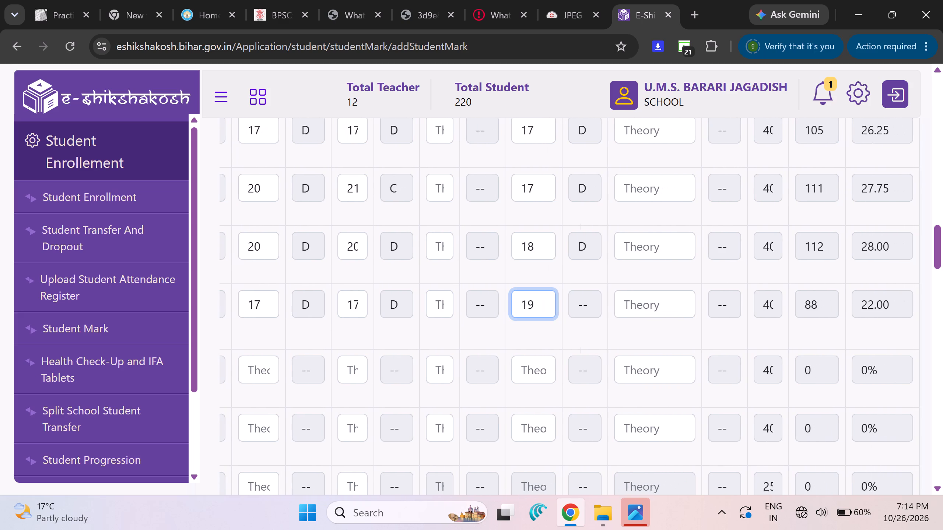
{"action": "left_click", "coordinate": [786, 318]}
Enter the nineteenth listed student's theory marks for the first two subjects: Mathematics 20 and English 32.
{"action": "scroll", "coordinate": [609, 352], "scroll_direction": "right", "scroll_amount": 7}
{"action": "scroll", "coordinate": [609, 352], "scroll_direction": "down", "scroll_amount": 1}
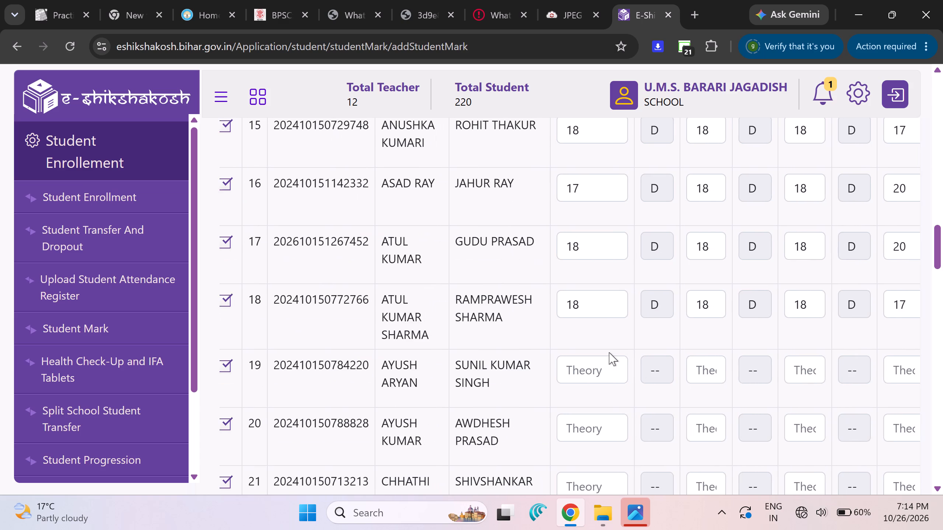
{"action": "scroll", "coordinate": [609, 352], "scroll_direction": "down", "scroll_amount": 3}
{"action": "left_click", "coordinate": [569, 240]}
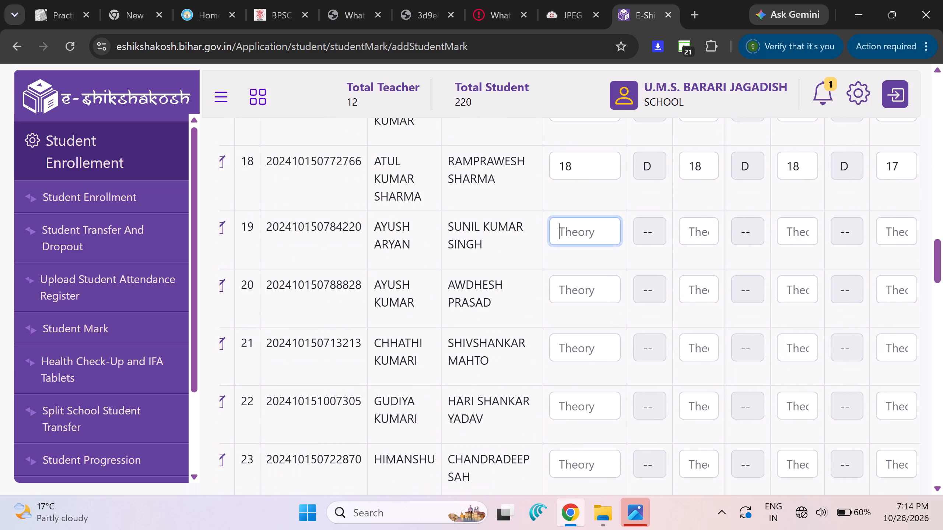
{"action": "left_click_drag", "start_coordinate": [569, 240], "coordinate": [618, 246]}
{"action": "scroll", "coordinate": [618, 246], "scroll_direction": "left", "scroll_amount": 4}
{"action": "scroll", "coordinate": [618, 246], "scroll_direction": "right", "scroll_amount": 1}
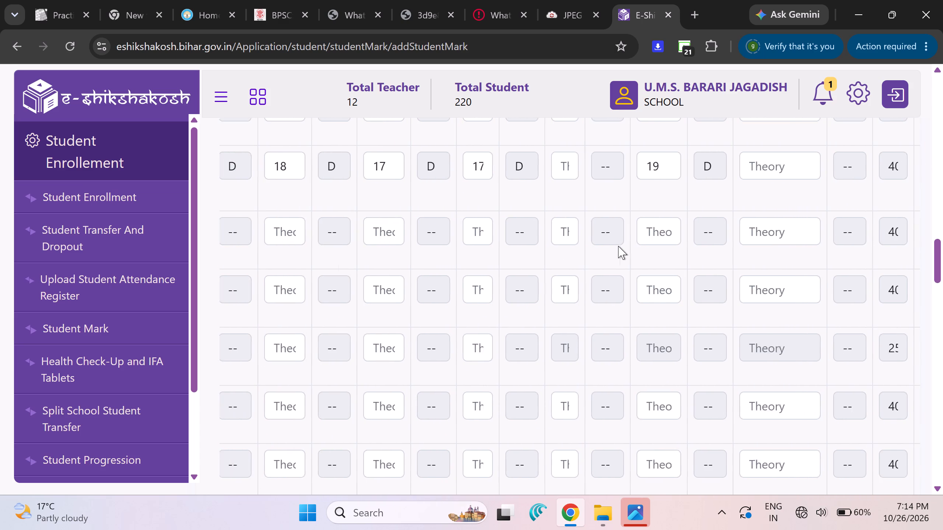
{"action": "scroll", "coordinate": [618, 246], "scroll_direction": "right", "scroll_amount": 4}
{"action": "left_click", "coordinate": [598, 237]}
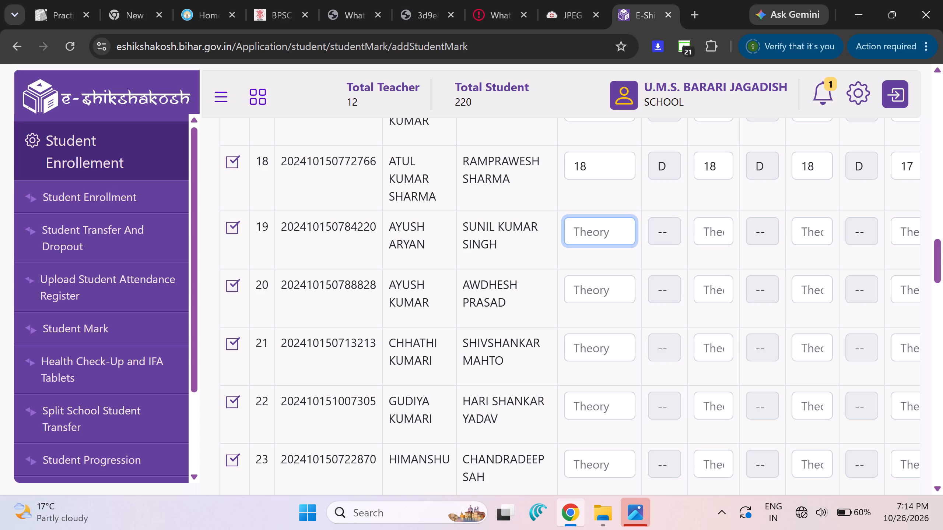
{"action": "type", "text": "20"}
{"action": "scroll", "coordinate": [598, 237], "scroll_direction": "left", "scroll_amount": 2}
{"action": "left_click", "coordinate": [629, 238]}
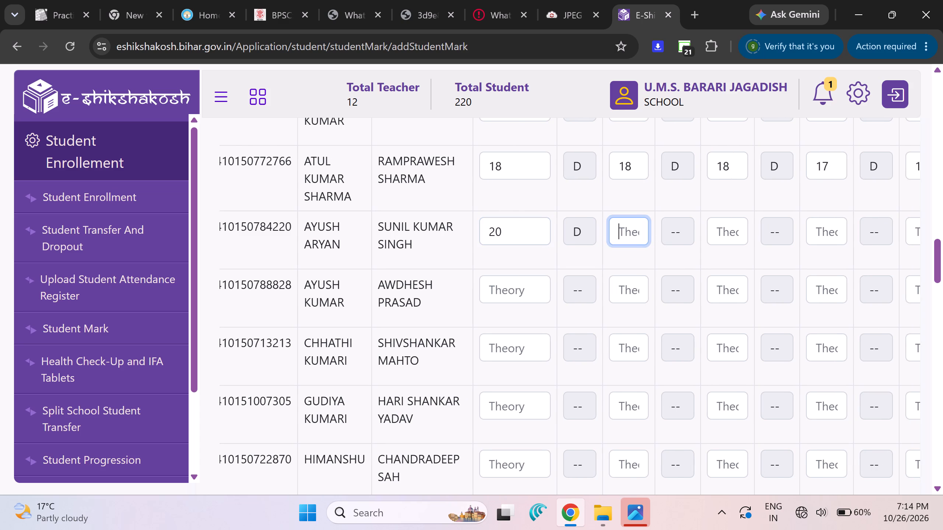
{"action": "type", "text": "32"}
Enter the nineteenth listed student's theory marks: Science 33, Social Science 40 and Hindi 26.
{"action": "left_click_drag", "start_coordinate": [706, 241], "coordinate": [722, 232]}
{"action": "left_click", "coordinate": [722, 232]}
{"action": "type", "text": "33"}
{"action": "scroll", "coordinate": [722, 232], "scroll_direction": "left", "scroll_amount": 4}
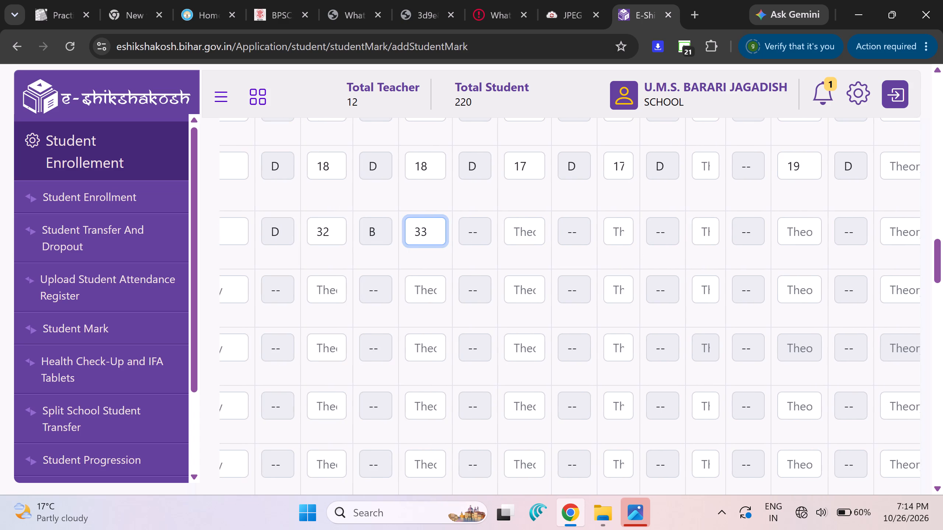
{"action": "left_click", "coordinate": [515, 237]}
{"action": "key", "text": "2"}
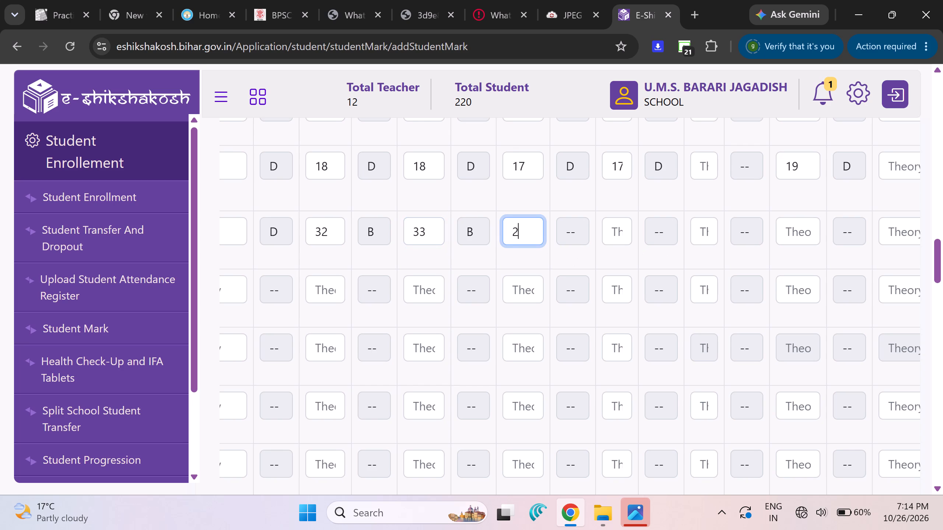
{"action": "key", "text": "BackSpace"}
{"action": "type", "text": "40"}
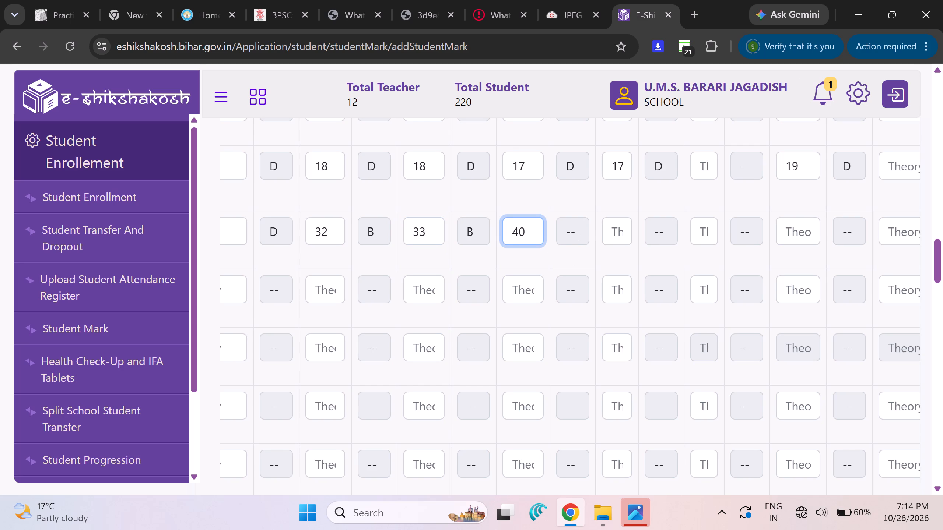
{"action": "left_click", "coordinate": [627, 223]}
{"action": "type", "text": "26"}
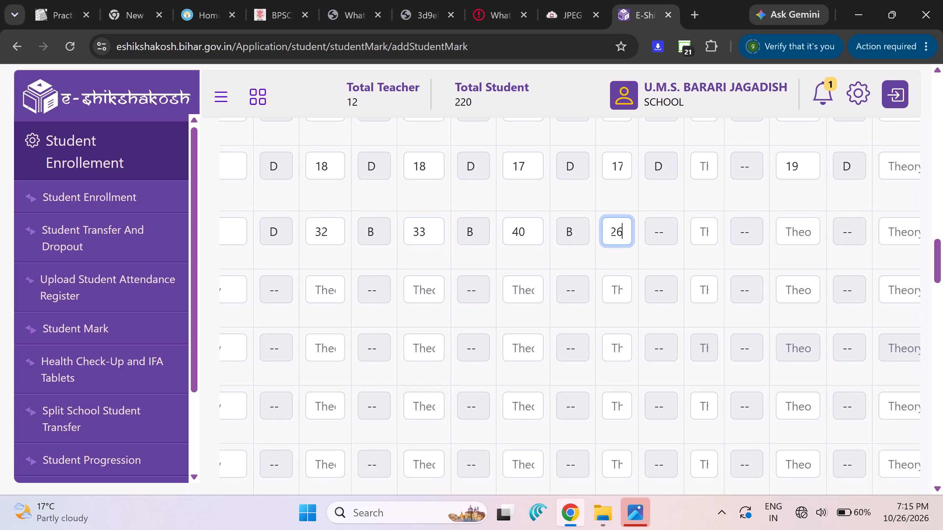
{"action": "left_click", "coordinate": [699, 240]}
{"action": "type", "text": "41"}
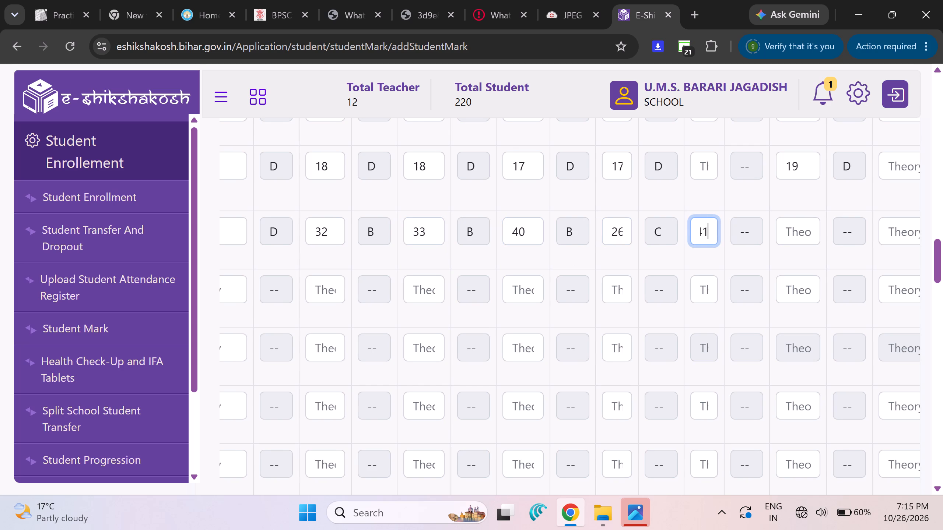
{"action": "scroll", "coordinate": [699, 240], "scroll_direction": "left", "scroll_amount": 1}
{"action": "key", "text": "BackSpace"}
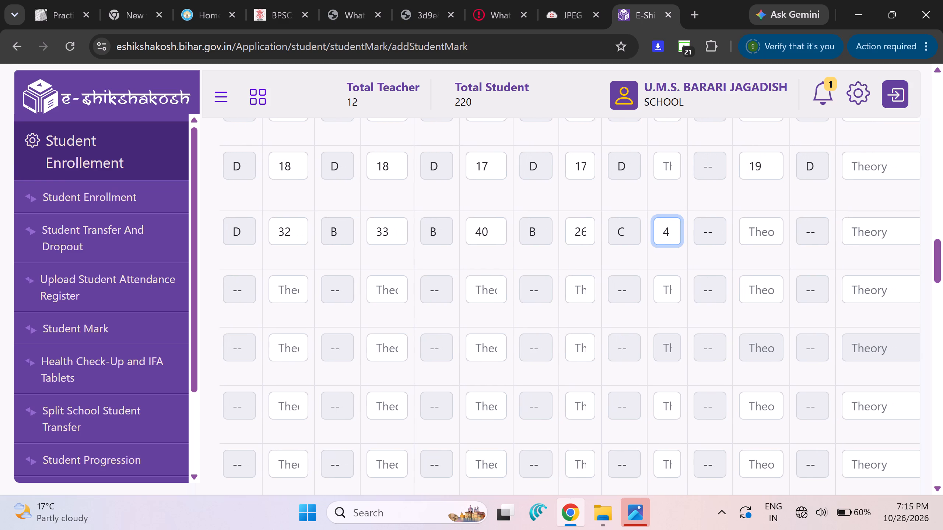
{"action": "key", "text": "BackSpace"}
Enter the nineteenth listed student's theory mark for the seventh subject as 41, leaving the sixth subject blank.
{"action": "left_click", "coordinate": [772, 235]}
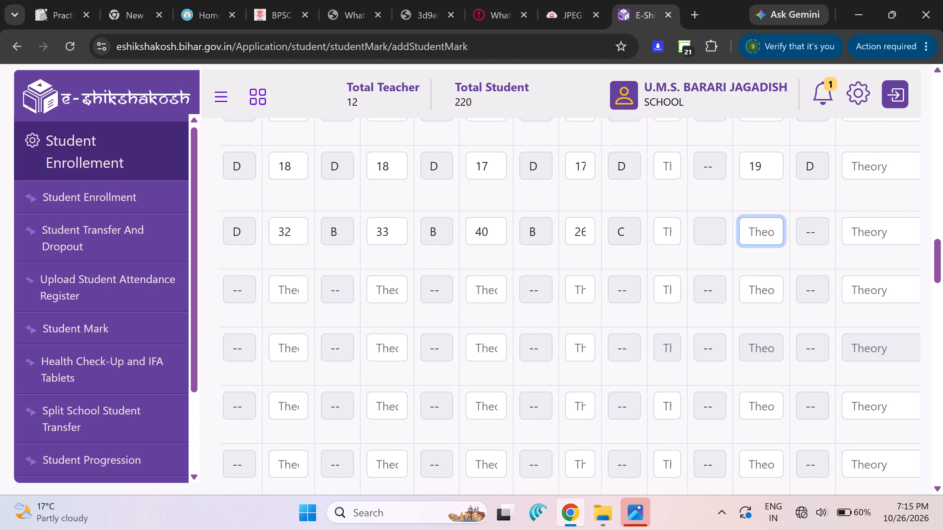
{"action": "type", "text": "41"}
{"action": "scroll", "coordinate": [772, 235], "scroll_direction": "left", "scroll_amount": 4}
{"action": "left_click", "coordinate": [801, 246]}
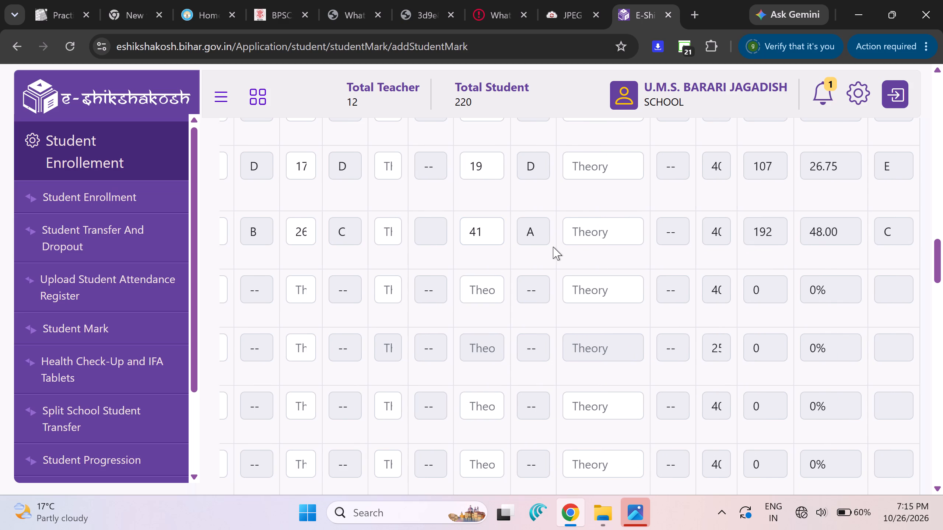
{"action": "scroll", "coordinate": [553, 247], "scroll_direction": "right", "scroll_amount": 8}
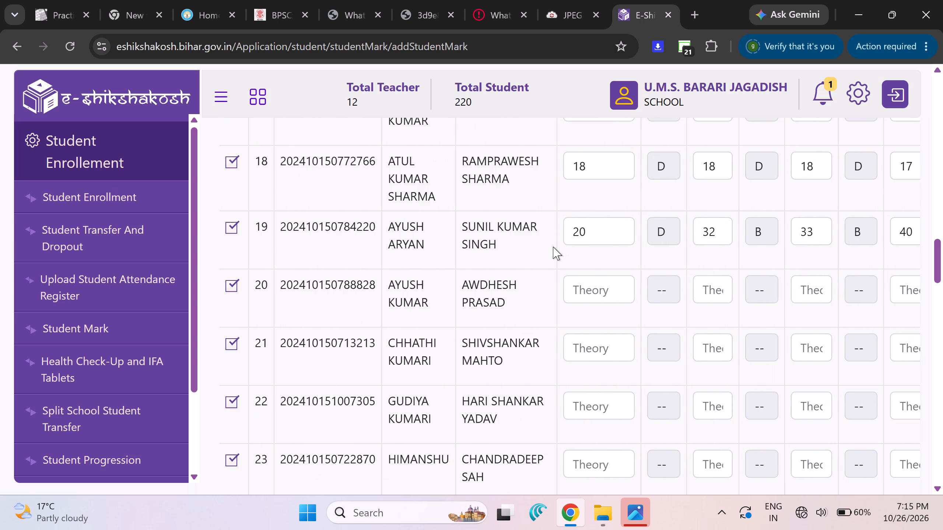
Change the nineteenth listed student's Social Science theory mark to 30.
{"action": "scroll", "coordinate": [553, 247], "scroll_direction": "right", "scroll_amount": 2}
{"action": "scroll", "coordinate": [635, 248], "scroll_direction": "left", "scroll_amount": 4}
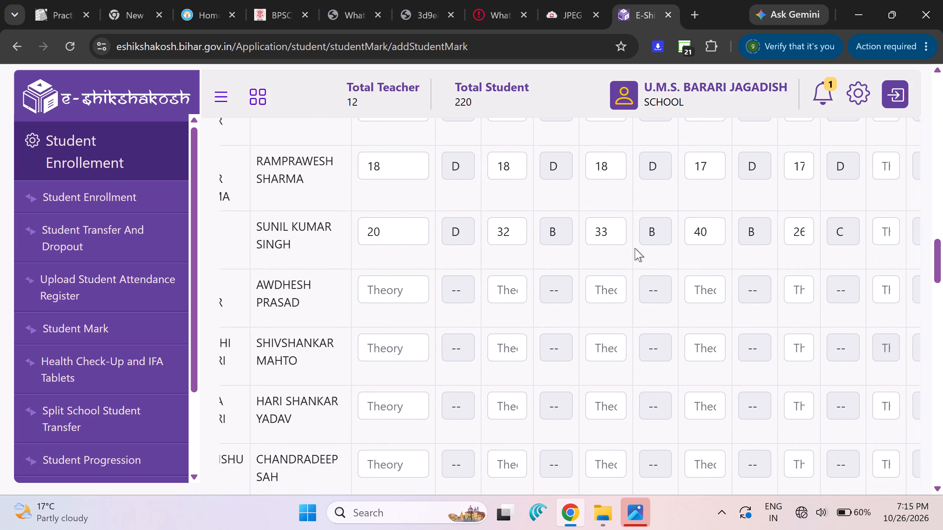
{"action": "scroll", "coordinate": [635, 248], "scroll_direction": "left", "scroll_amount": 1}
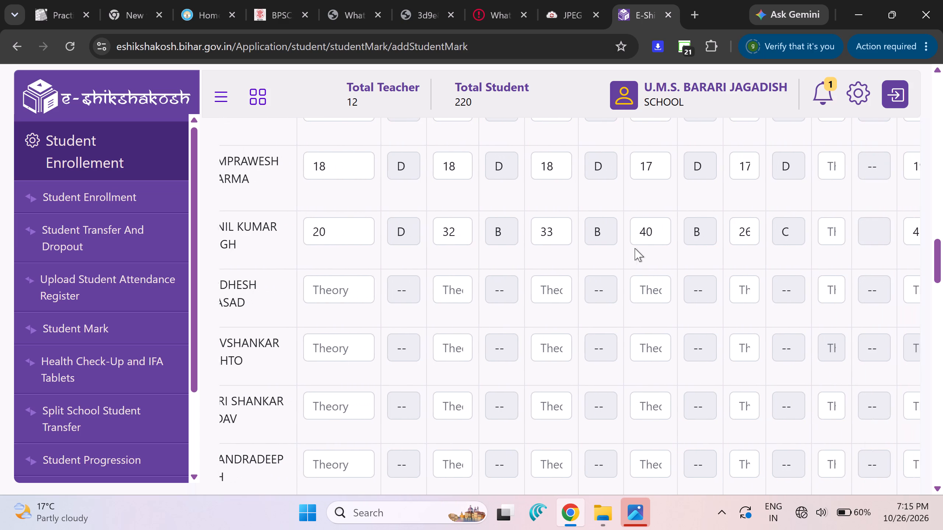
{"action": "scroll", "coordinate": [635, 248], "scroll_direction": "left", "scroll_amount": 1}
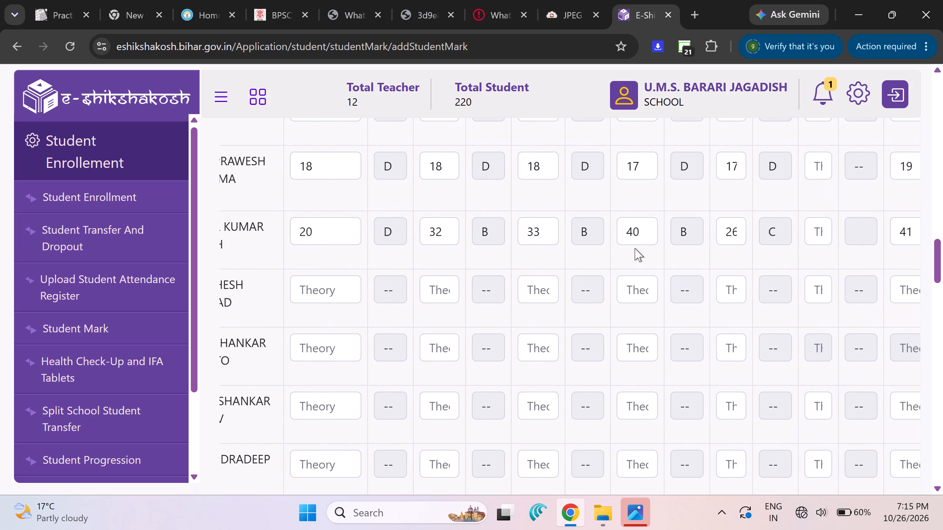
{"action": "left_click", "coordinate": [632, 235]}
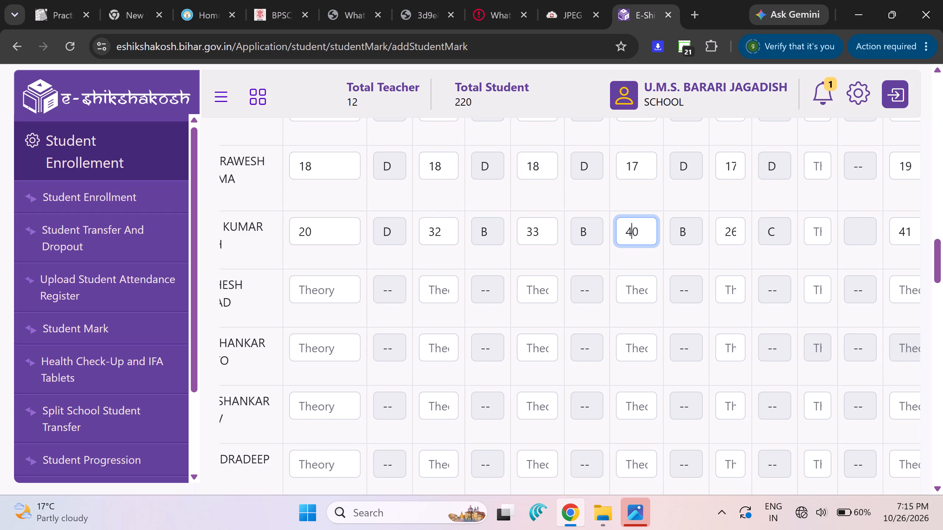
{"action": "key", "text": "BackSpace"}
{"action": "key", "text": "3"}
{"action": "scroll", "coordinate": [632, 235], "scroll_direction": "left", "scroll_amount": 3}
{"action": "left_click", "coordinate": [579, 251]}
Enter the twentieth listed student's theory marks for the first two subjects: Mathematics 18 and English 18.
{"action": "scroll", "coordinate": [579, 251], "scroll_direction": "up", "scroll_amount": 2}
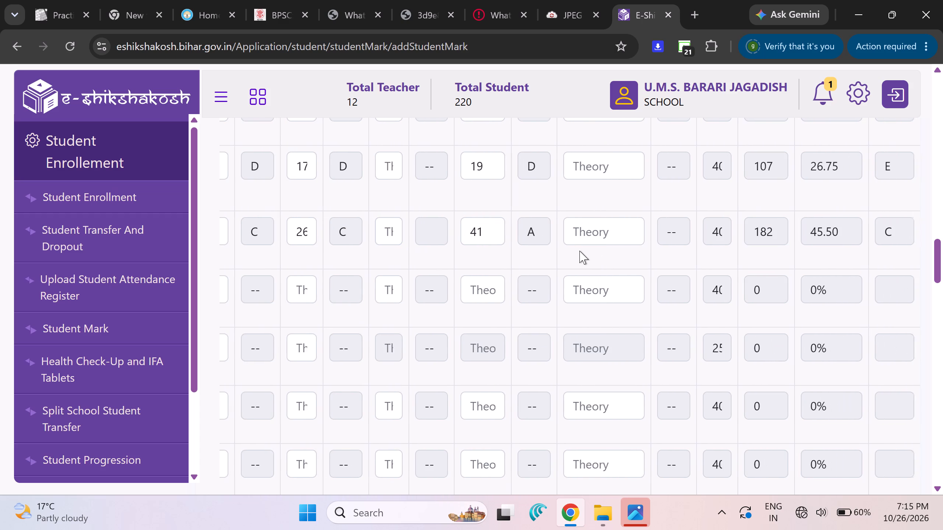
{"action": "scroll", "coordinate": [579, 251], "scroll_direction": "up", "scroll_amount": 1}
{"action": "left_click", "coordinate": [583, 290]}
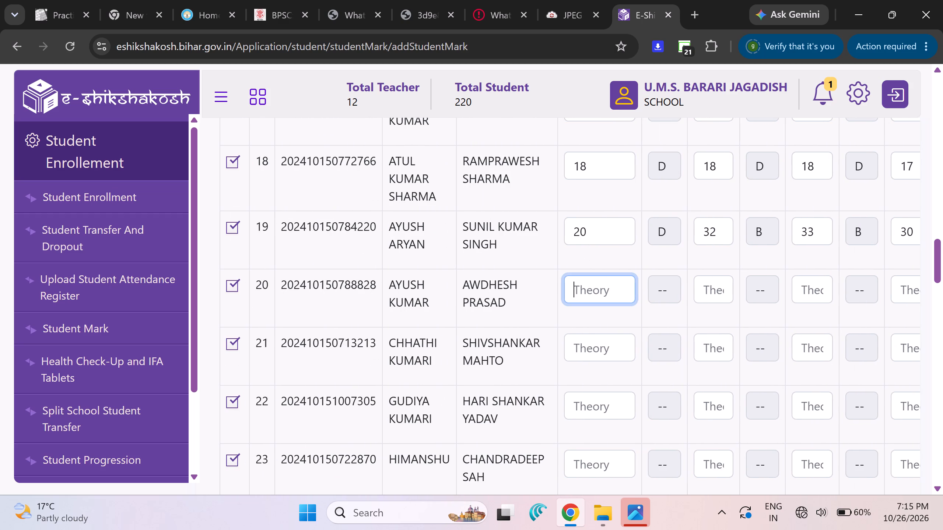
{"action": "type", "text": "18"}
{"action": "left_click", "coordinate": [728, 290]}
{"action": "type", "text": "18"}
Enter the twentieth listed student's theory marks: Science 24, Social Science 20, Hindi 20 and seventh subject 18, leaving the sixth subject blank.
{"action": "scroll", "coordinate": [728, 290], "scroll_direction": "left", "scroll_amount": 5}
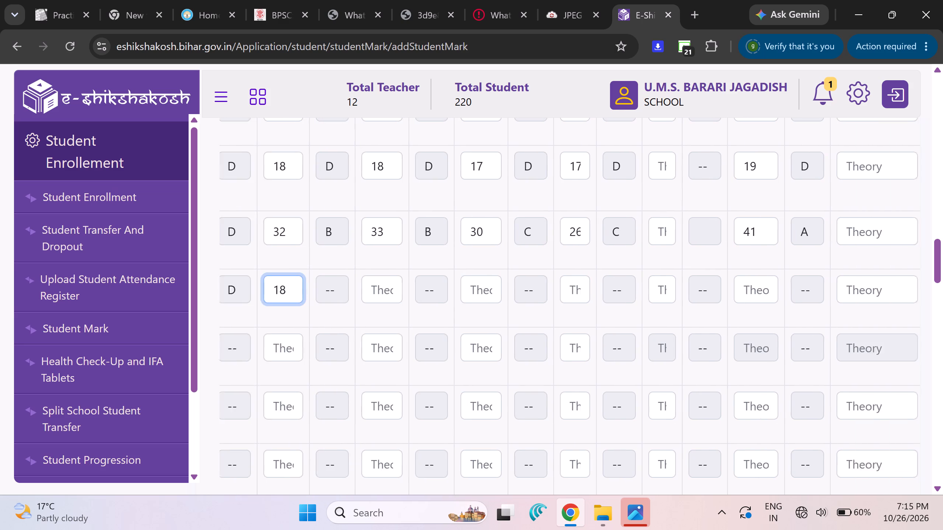
{"action": "left_click", "coordinate": [294, 293]}
{"action": "type", "text": "24"}
{"action": "left_click", "coordinate": [427, 293]}
{"action": "type", "text": "20"}
{"action": "left_click", "coordinate": [499, 298]}
{"action": "type", "text": "20"}
{"action": "left_click", "coordinate": [677, 296]}
{"action": "type", "text": "18"}
{"action": "scroll", "coordinate": [677, 296], "scroll_direction": "left", "scroll_amount": 5}
{"action": "left_click", "coordinate": [639, 305]}
{"action": "scroll", "coordinate": [639, 305], "scroll_direction": "right", "scroll_amount": 4}
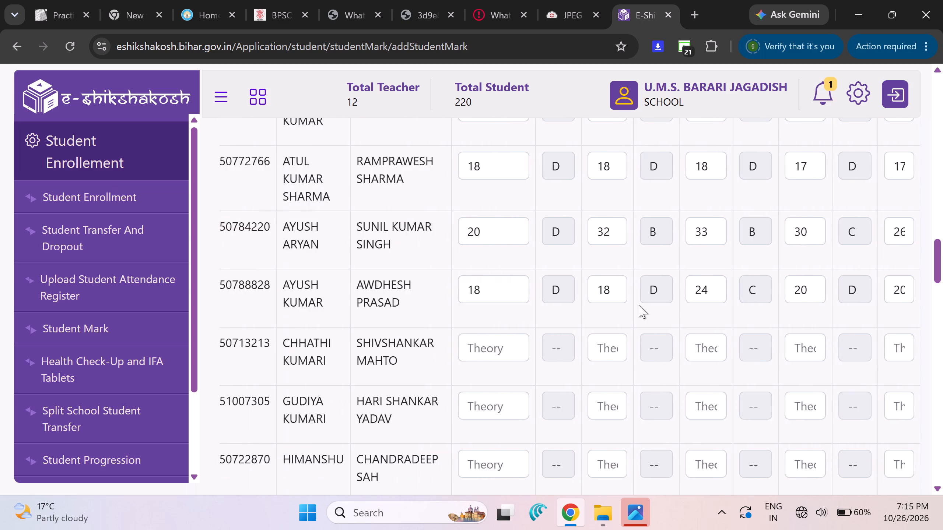
Enter the twenty-first listed student's theory marks: Mathematics 18, English 17 and Science 18.
{"action": "scroll", "coordinate": [639, 305], "scroll_direction": "down", "scroll_amount": 1}
{"action": "left_click", "coordinate": [576, 278]}
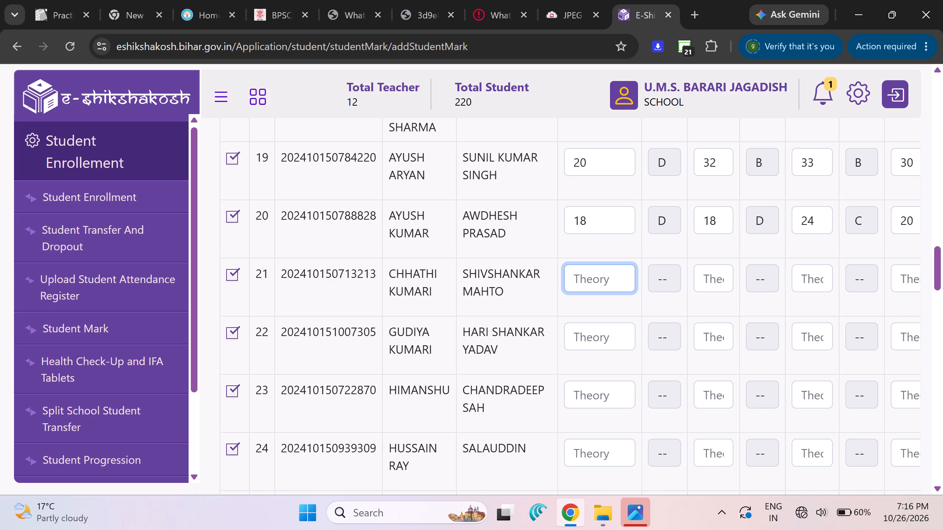
{"action": "key", "text": "1"}
{"action": "key", "text": "8"}
{"action": "scroll", "coordinate": [576, 278], "scroll_direction": "left", "scroll_amount": 2}
{"action": "left_click", "coordinate": [649, 279]}
{"action": "type", "text": "17"}
{"action": "scroll", "coordinate": [649, 279], "scroll_direction": "left", "scroll_amount": 2}
{"action": "left_click", "coordinate": [614, 279]}
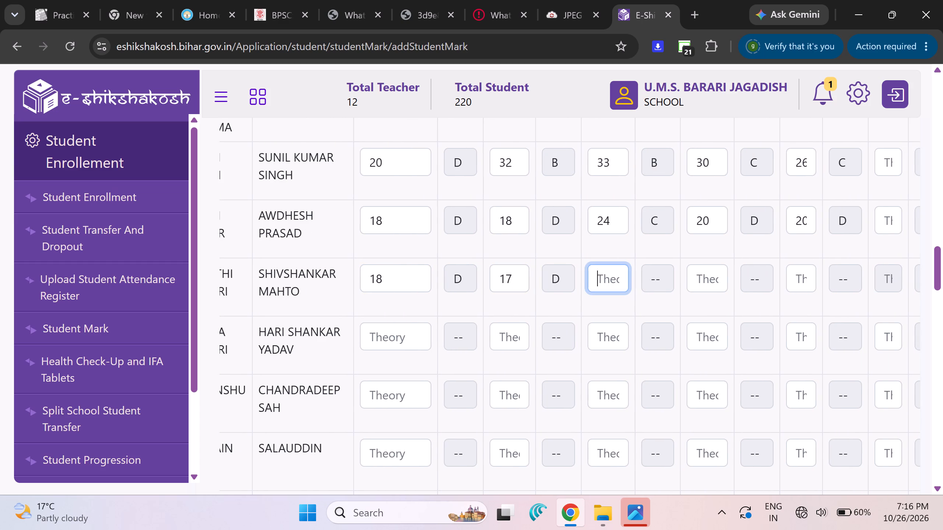
{"action": "type", "text": "17"}
{"action": "scroll", "coordinate": [614, 279], "scroll_direction": "left", "scroll_amount": 2}
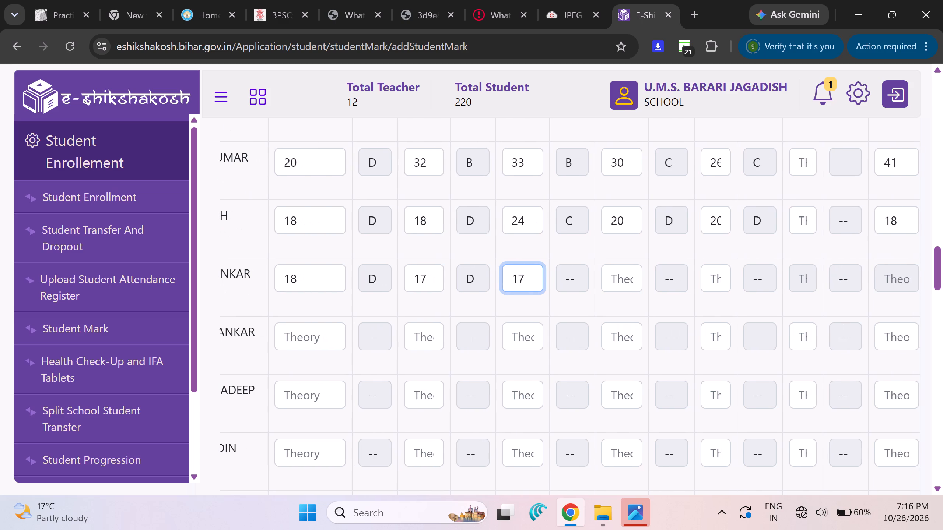
{"action": "key", "text": "BackSpace"}
{"action": "key", "text": "8"}
Enter the twenty-first listed student's theory marks: Social Science 17 and Hindi 24.
{"action": "left_click", "coordinate": [614, 278]}
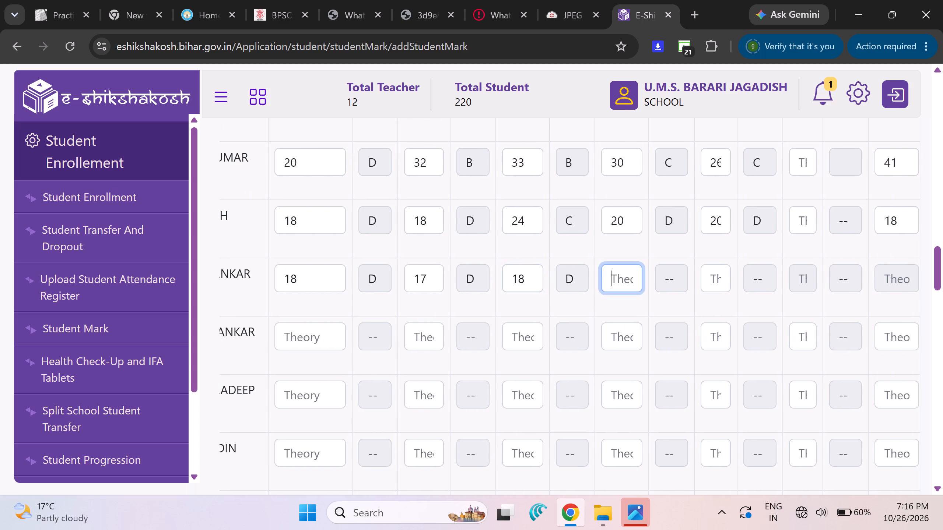
{"action": "type", "text": "17"}
{"action": "left_click", "coordinate": [712, 277]}
{"action": "type", "text": "24"}
Check whether the twenty-first listed student's seventh-subject theory mark can be entered, comparing that column with the other students' rows.
{"action": "scroll", "coordinate": [712, 277], "scroll_direction": "left", "scroll_amount": 4}
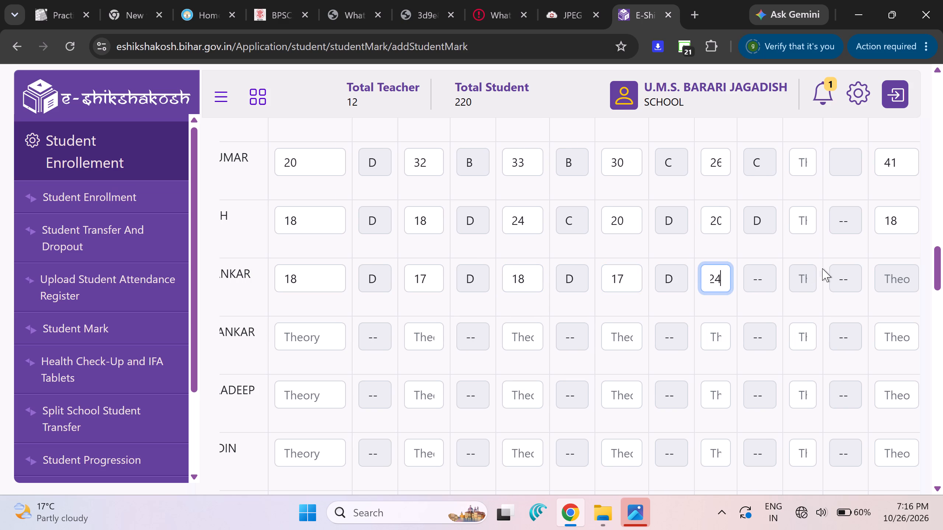
{"action": "scroll", "coordinate": [822, 268], "scroll_direction": "left", "scroll_amount": 3}
{"action": "scroll", "coordinate": [717, 290], "scroll_direction": "left", "scroll_amount": 2}
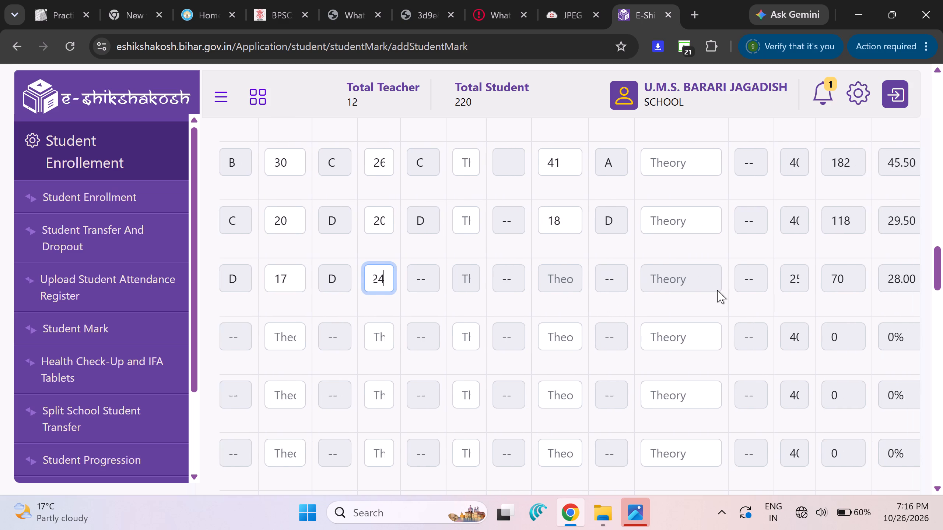
{"action": "scroll", "coordinate": [717, 290], "scroll_direction": "left", "scroll_amount": 1}
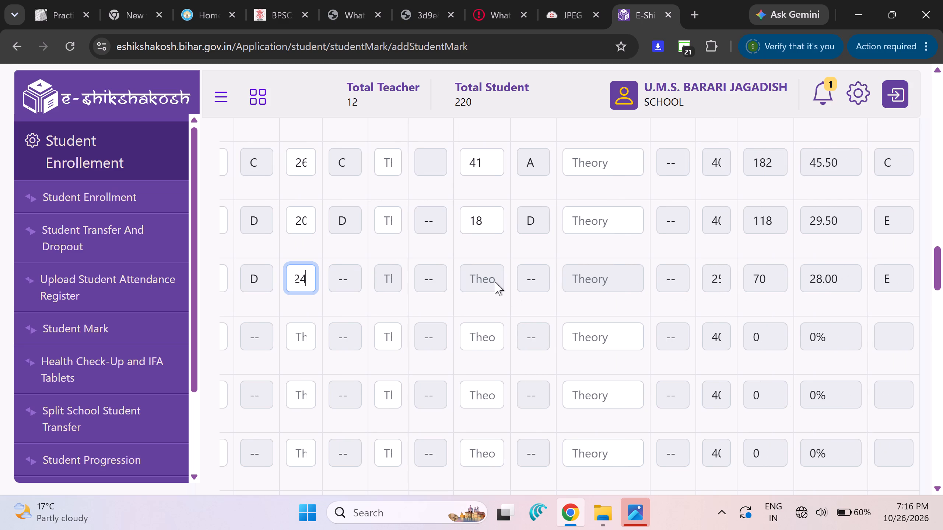
{"action": "left_click", "coordinate": [491, 281]}
{"action": "scroll", "coordinate": [491, 281], "scroll_direction": "up", "scroll_amount": 4}
{"action": "scroll", "coordinate": [491, 281], "scroll_direction": "down", "scroll_amount": 1}
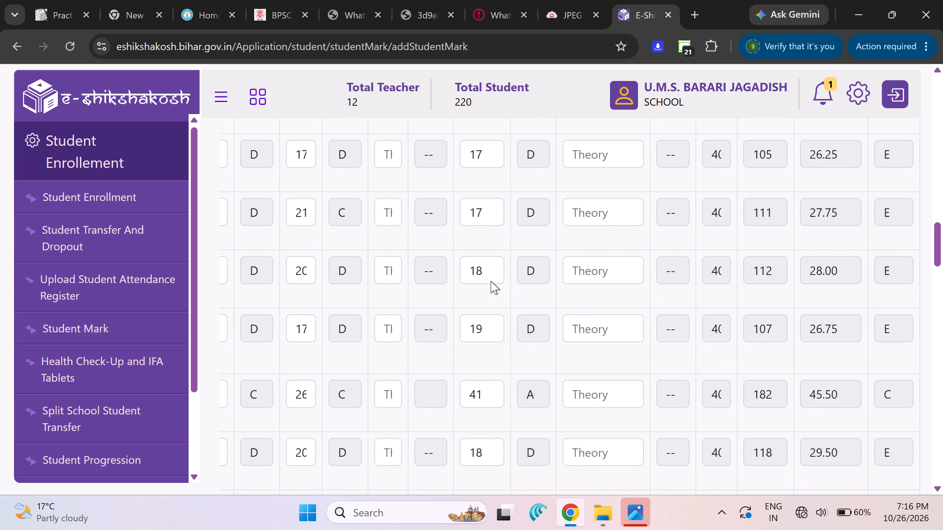
{"action": "scroll", "coordinate": [491, 281], "scroll_direction": "down", "scroll_amount": 5}
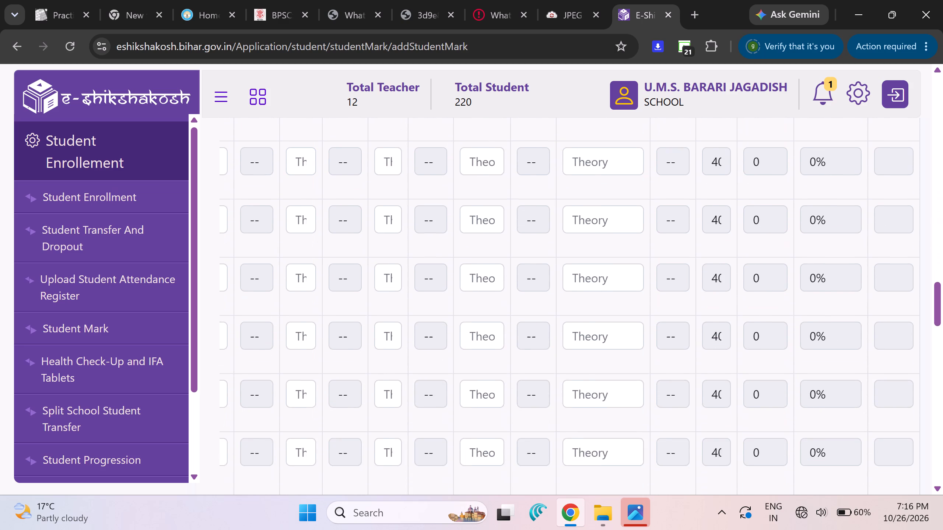
{"action": "scroll", "coordinate": [491, 281], "scroll_direction": "down", "scroll_amount": 6}
{"action": "scroll", "coordinate": [491, 281], "scroll_direction": "up", "scroll_amount": 3}
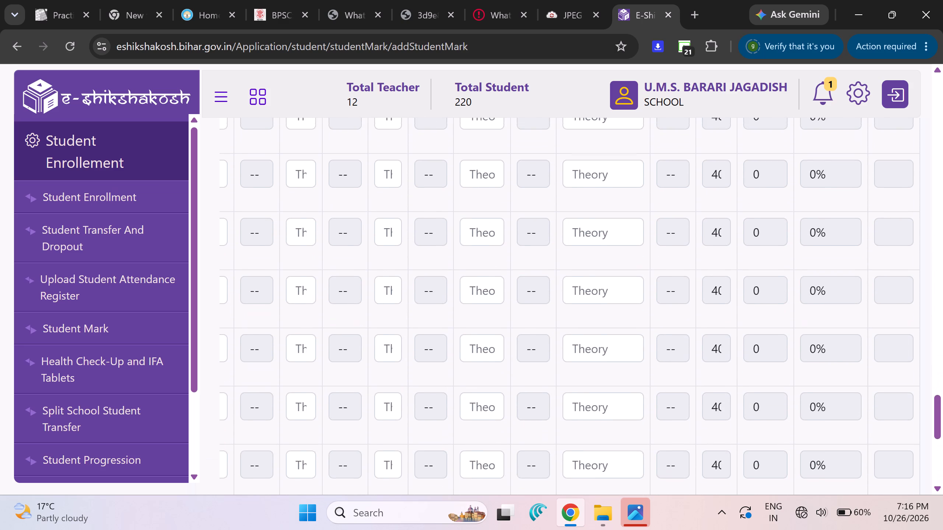
{"action": "scroll", "coordinate": [491, 281], "scroll_direction": "up", "scroll_amount": 10}
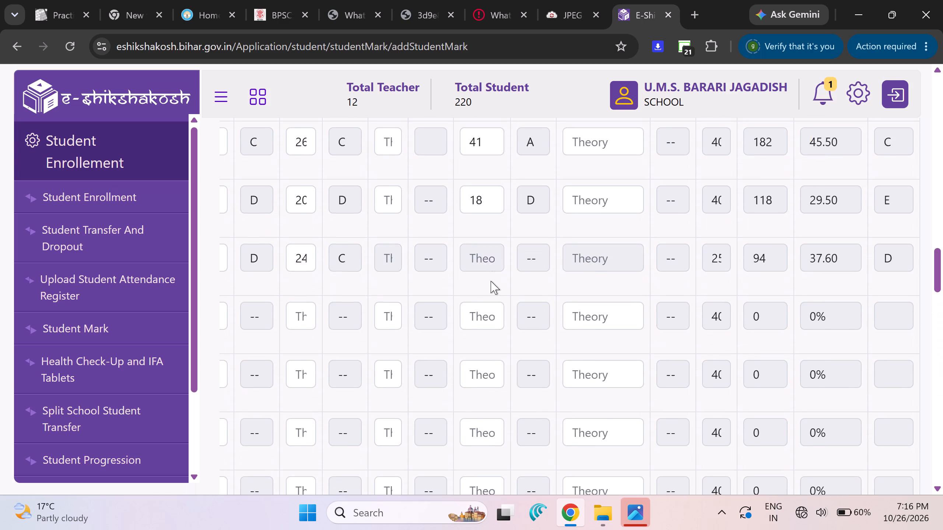
{"action": "scroll", "coordinate": [491, 281], "scroll_direction": "up", "scroll_amount": 2}
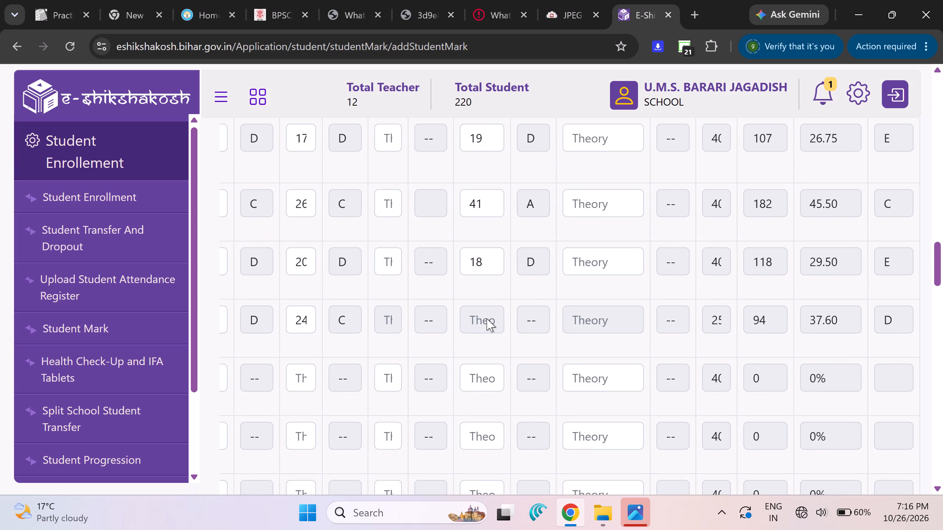
Change the twenty-first listed student's Hindi theory mark to 44.
{"action": "scroll", "coordinate": [487, 318], "scroll_direction": "right", "scroll_amount": 4}
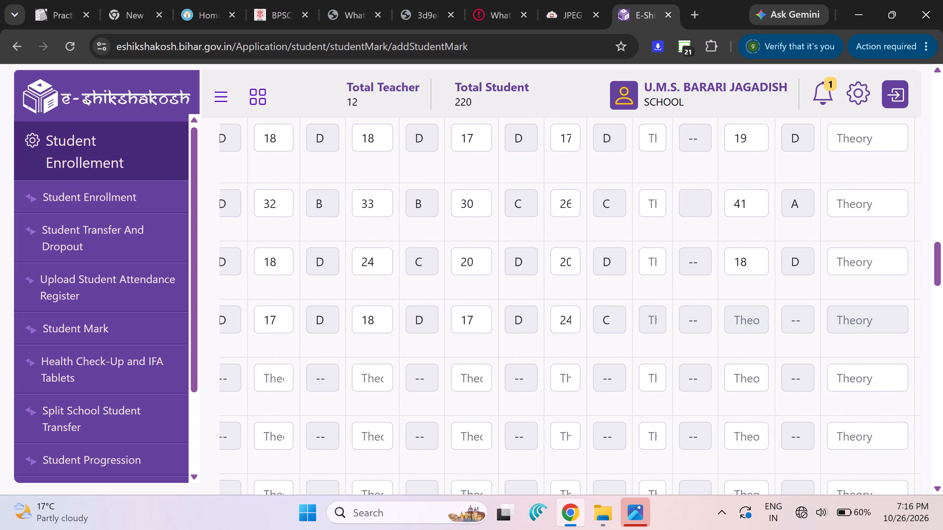
{"action": "left_click", "coordinate": [576, 324]}
{"action": "left_click", "coordinate": [574, 321]}
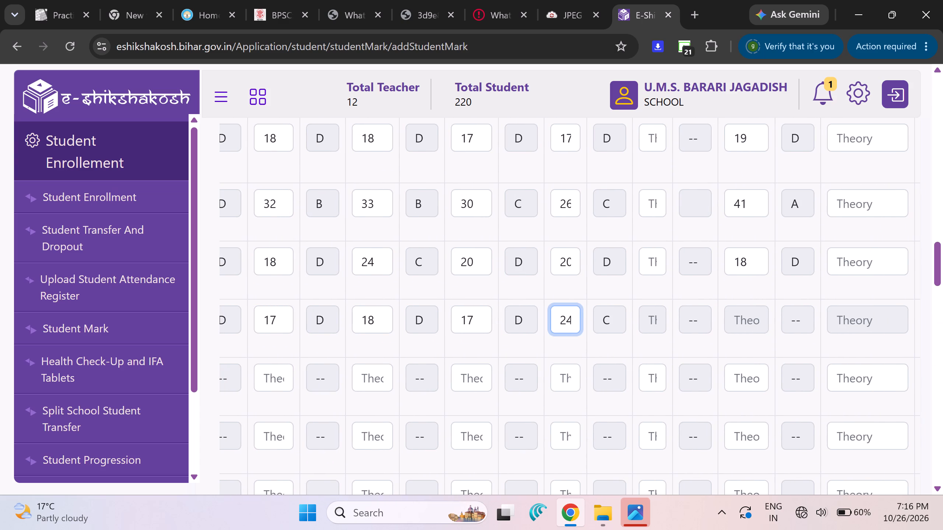
{"action": "left_click", "coordinate": [569, 321]}
{"action": "key", "text": "BackSpace"}
{"action": "key", "text": "BackSpace"}
{"action": "type", "text": "44"}
{"action": "scroll", "coordinate": [569, 321], "scroll_direction": "left", "scroll_amount": 5}
{"action": "scroll", "coordinate": [633, 332], "scroll_direction": "left", "scroll_amount": 4}
{"action": "left_click", "coordinate": [642, 342]}
{"action": "scroll", "coordinate": [489, 373], "scroll_direction": "right", "scroll_amount": 5}
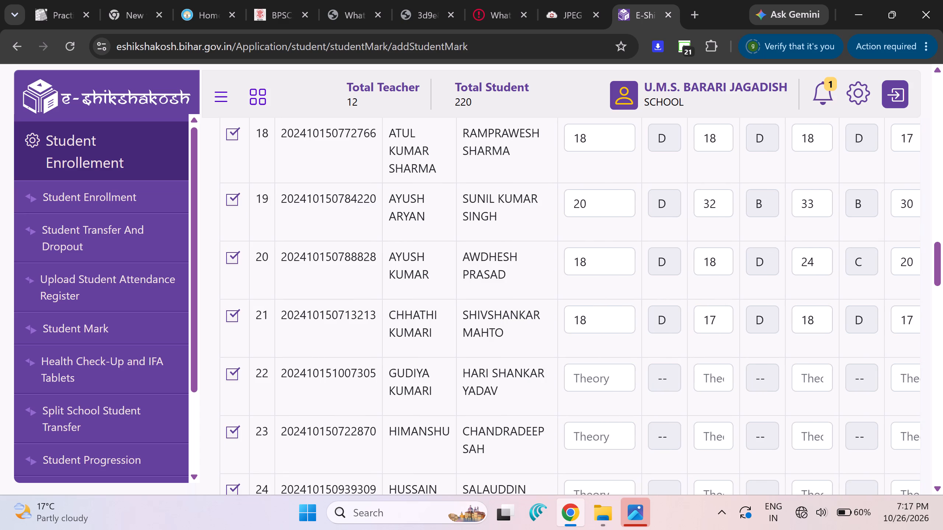
Enter the twenty-second listed student's theory marks for the first two subjects: Mathematics 18 and English 18.
{"action": "scroll", "coordinate": [489, 373], "scroll_direction": "down", "scroll_amount": 2}
{"action": "left_click", "coordinate": [583, 381]}
{"action": "scroll", "coordinate": [583, 381], "scroll_direction": "down", "scroll_amount": 3}
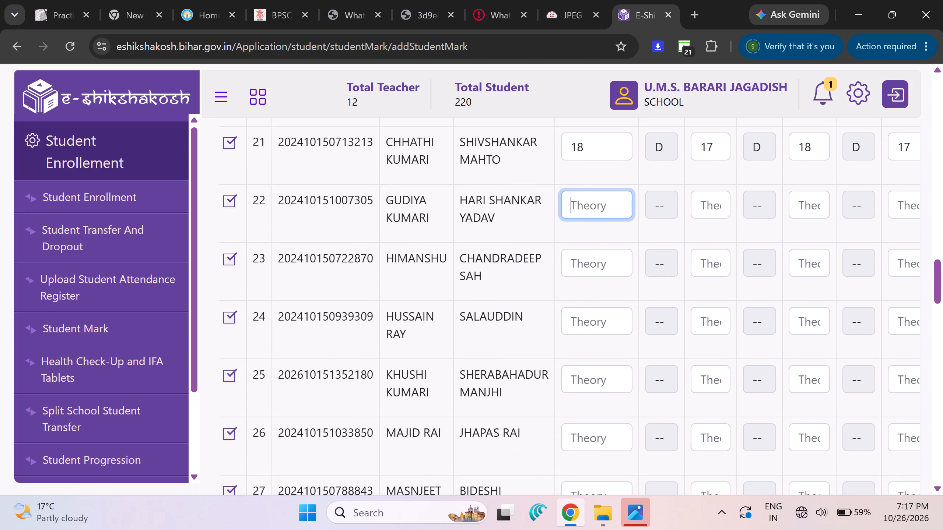
{"action": "type", "text": "18"}
{"action": "key", "text": "Right"}
{"action": "left_click", "coordinate": [721, 201]}
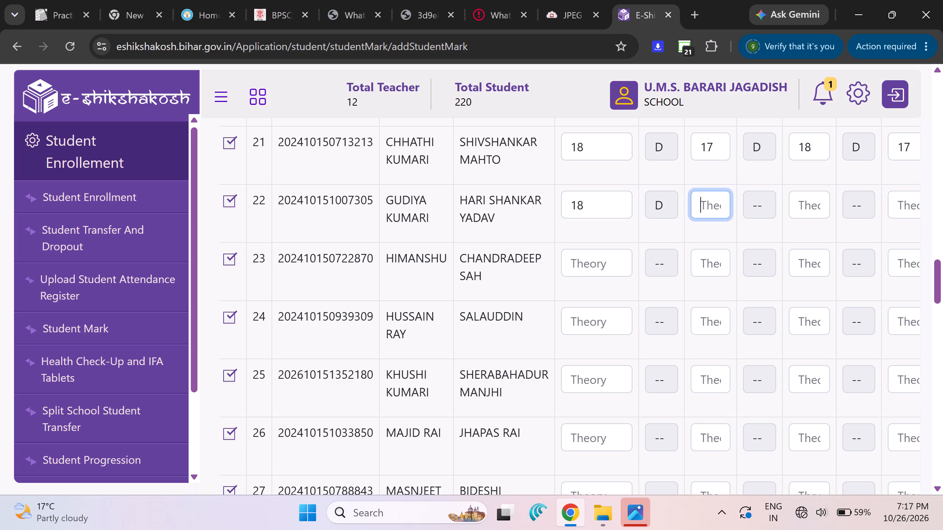
{"action": "type", "text": "18"}
{"action": "scroll", "coordinate": [721, 201], "scroll_direction": "left", "scroll_amount": 4}
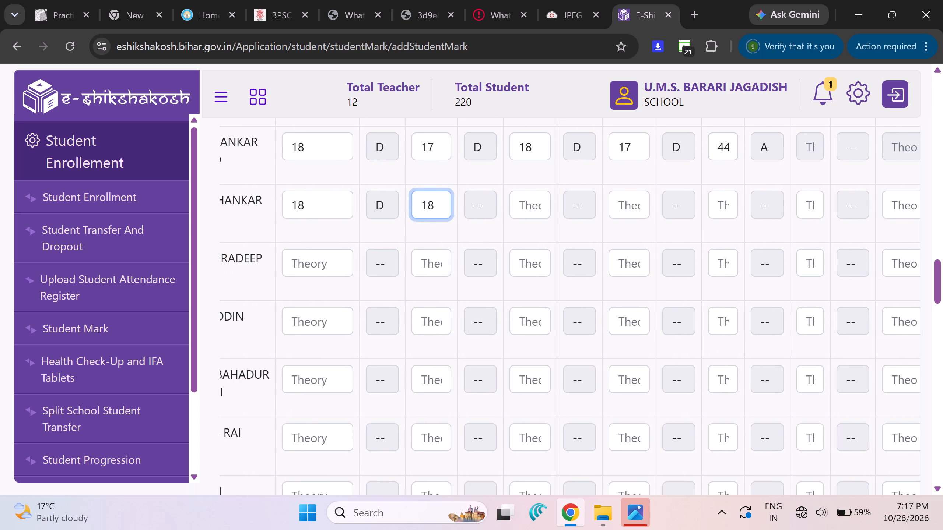
Enter the twenty-second listed student's theory marks for the third and fourth subjects: 18 and Social Science 18.
{"action": "left_click", "coordinate": [529, 206]}
{"action": "type", "text": "18"}
{"action": "scroll", "coordinate": [529, 206], "scroll_direction": "left", "scroll_amount": 1}
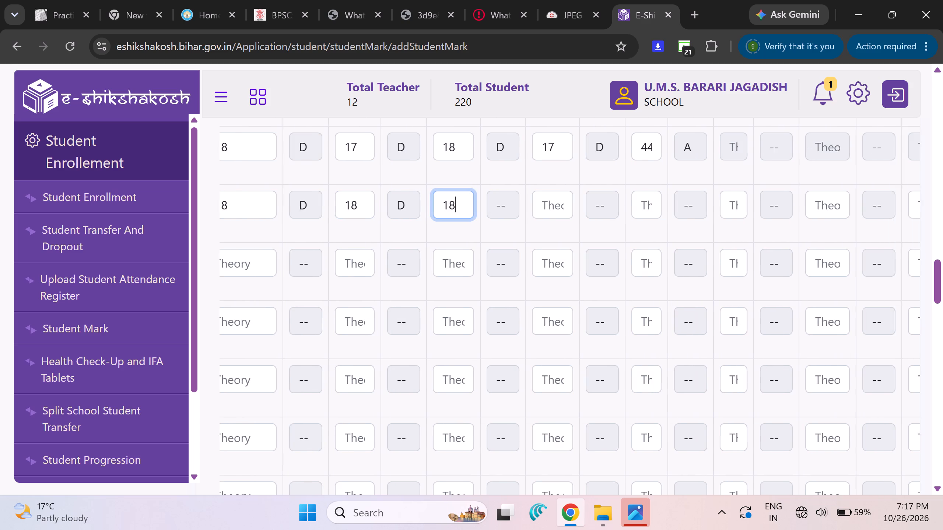
{"action": "scroll", "coordinate": [529, 206], "scroll_direction": "left", "scroll_amount": 1}
{"action": "left_click", "coordinate": [533, 208]}
{"action": "type", "text": "18"}
Enter the twenty-second listed student's theory marks for Hindi, 21, and the seventh subject, 18.
{"action": "scroll", "coordinate": [533, 208], "scroll_direction": "left", "scroll_amount": 1}
{"action": "left_click", "coordinate": [509, 208]}
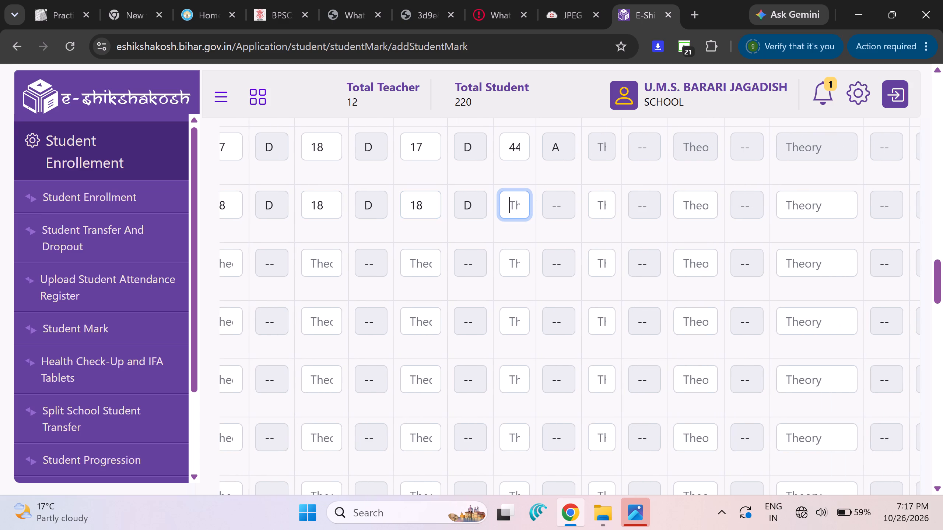
{"action": "scroll", "coordinate": [509, 208], "scroll_direction": "right", "scroll_amount": 3}
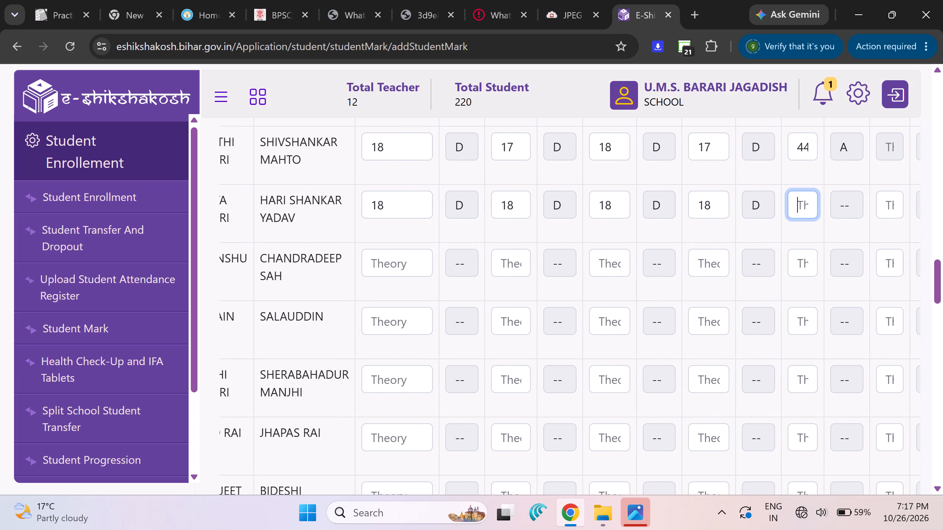
{"action": "scroll", "coordinate": [509, 208], "scroll_direction": "left", "scroll_amount": 3}
{"action": "type", "text": "21"}
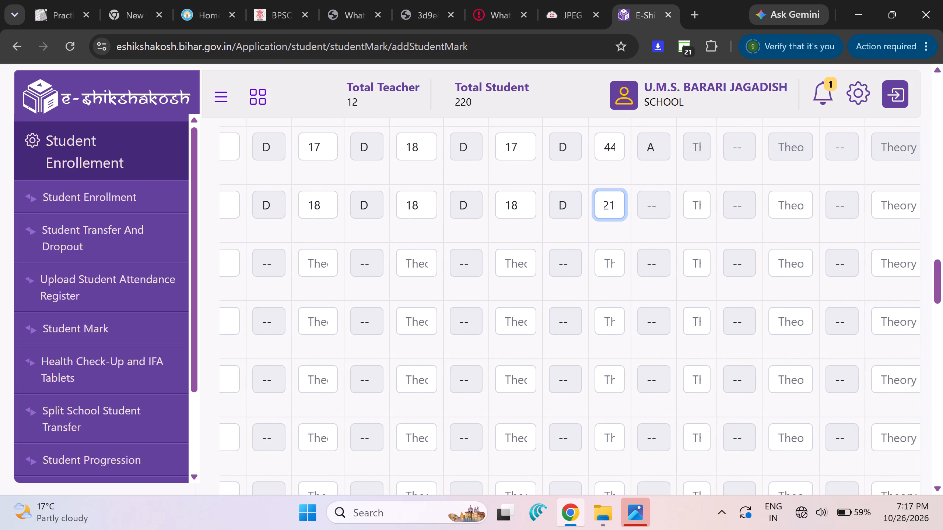
{"action": "left_click", "coordinate": [783, 213]}
{"action": "key", "text": "1"}
{"action": "key", "text": "8"}
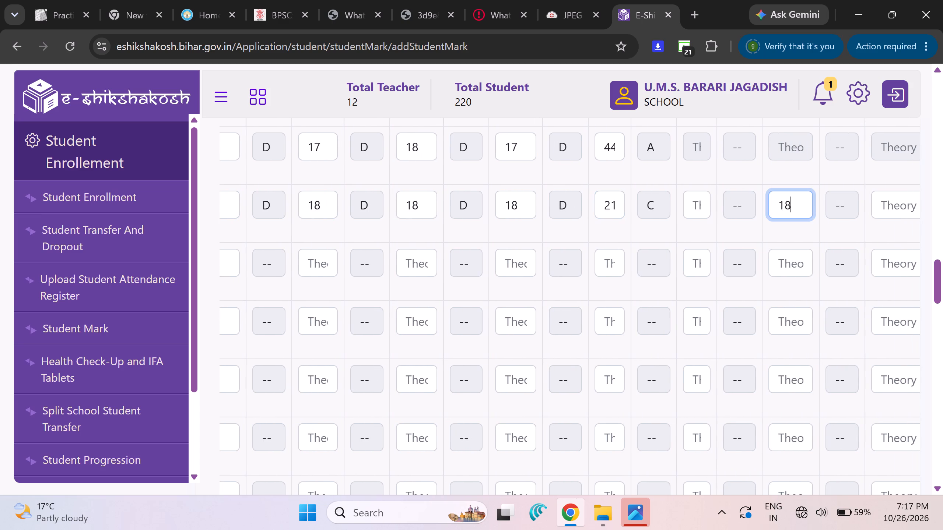
{"action": "scroll", "coordinate": [783, 213], "scroll_direction": "left", "scroll_amount": 4}
{"action": "left_click", "coordinate": [807, 219]}
{"action": "scroll", "coordinate": [689, 253], "scroll_direction": "right", "scroll_amount": 7}
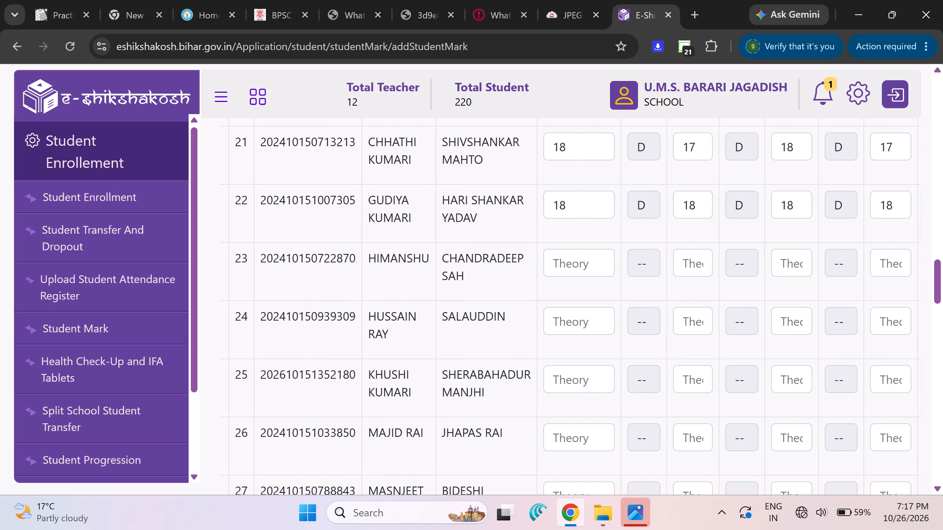
Look through the student list to check which rows have theory marks and which are still empty.
{"action": "scroll", "coordinate": [689, 253], "scroll_direction": "down", "scroll_amount": 11}
{"action": "scroll", "coordinate": [689, 253], "scroll_direction": "up", "scroll_amount": 1}
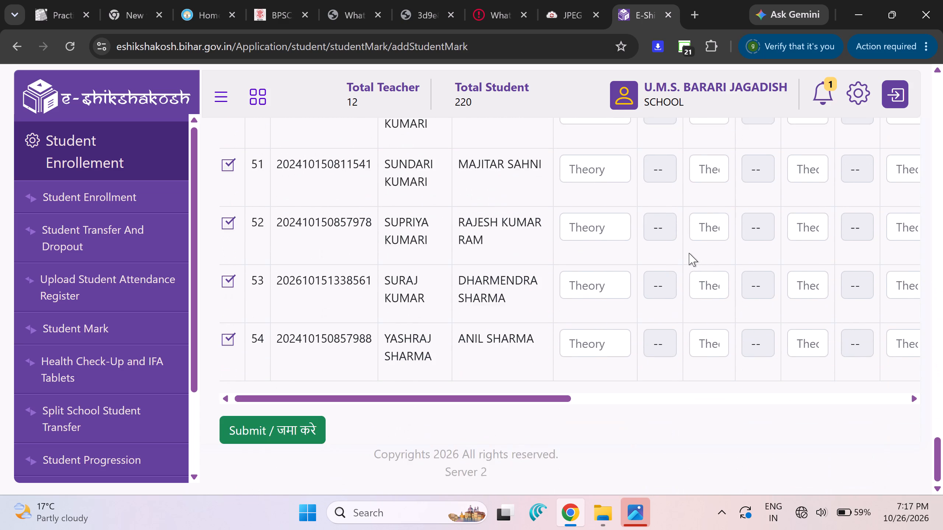
{"action": "scroll", "coordinate": [689, 253], "scroll_direction": "up", "scroll_amount": 3}
{"action": "scroll", "coordinate": [689, 253], "scroll_direction": "down", "scroll_amount": 9}
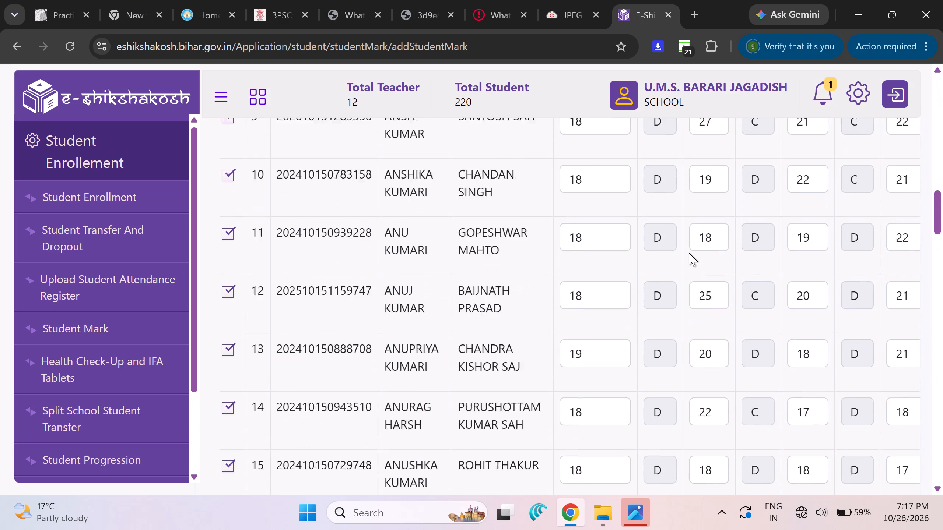
{"action": "scroll", "coordinate": [689, 253], "scroll_direction": "down", "scroll_amount": 6}
{"action": "scroll", "coordinate": [689, 253], "scroll_direction": "up", "scroll_amount": 1}
{"action": "scroll", "coordinate": [689, 253], "scroll_direction": "down", "scroll_amount": 1}
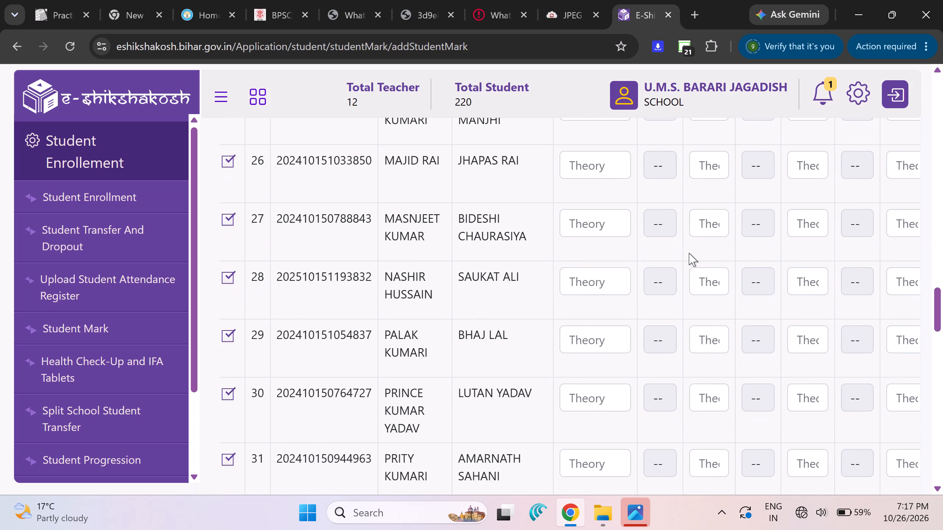
{"action": "scroll", "coordinate": [689, 253], "scroll_direction": "down", "scroll_amount": 1}
{"action": "scroll", "coordinate": [453, 193], "scroll_direction": "up", "scroll_amount": 2}
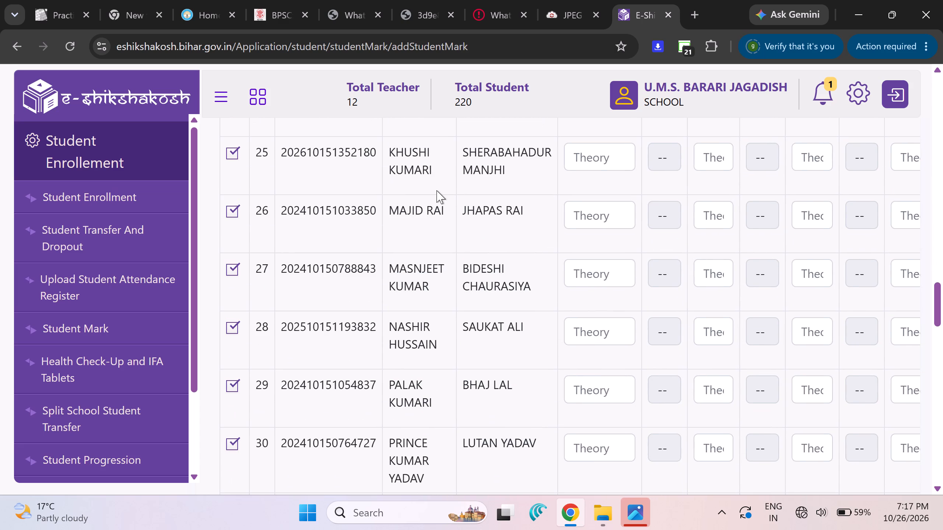
{"action": "scroll", "coordinate": [437, 190], "scroll_direction": "up", "scroll_amount": 1}
{"action": "scroll", "coordinate": [459, 235], "scroll_direction": "up", "scroll_amount": 1}
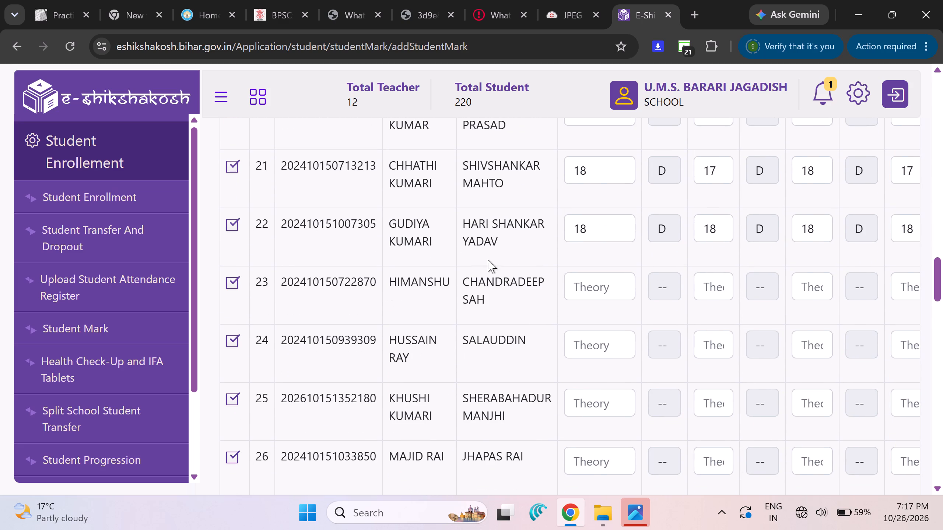
Enter the twenty-third listed student's theory marks for the first three subjects: Mathematics 18, English 19 and third subject 18.
{"action": "left_click", "coordinate": [614, 296]}
{"action": "type", "text": "18"}
{"action": "scroll", "coordinate": [614, 296], "scroll_direction": "left", "scroll_amount": 2}
{"action": "left_click", "coordinate": [569, 298]}
{"action": "type", "text": "19"}
{"action": "scroll", "coordinate": [569, 298], "scroll_direction": "left", "scroll_amount": 1}
{"action": "left_click_drag", "start_coordinate": [593, 293], "coordinate": [585, 291]}
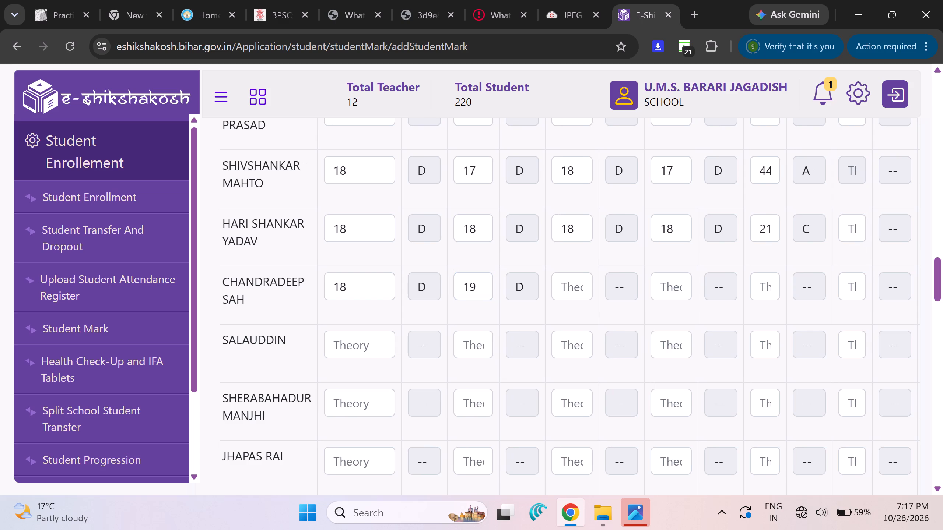
{"action": "left_click", "coordinate": [585, 291]}
{"action": "type", "text": "18"}
Enter the twenty-third listed student's remaining theory marks: Social Science 18, Hindi 18 and seventh subject 19.
{"action": "scroll", "coordinate": [585, 291], "scroll_direction": "left", "scroll_amount": 1}
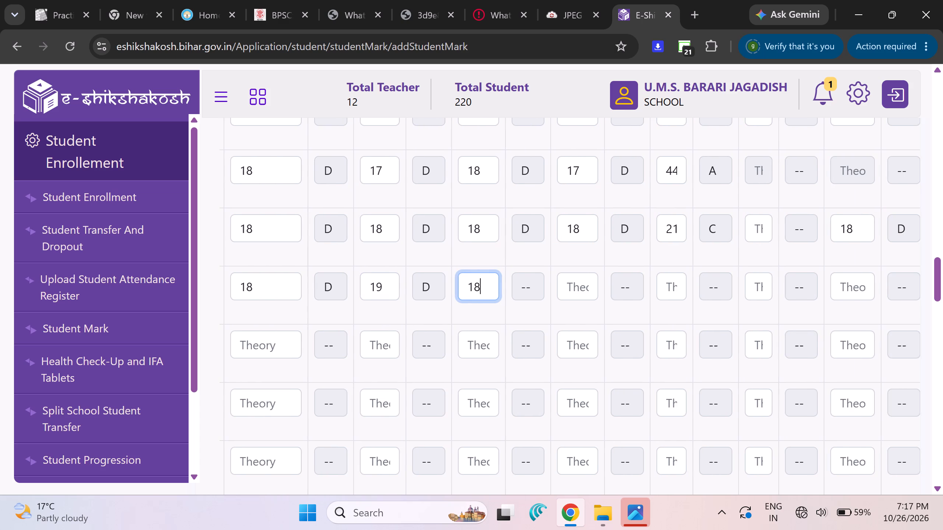
{"action": "left_click", "coordinate": [579, 278]}
{"action": "type", "text": "18"}
{"action": "scroll", "coordinate": [579, 278], "scroll_direction": "left", "scroll_amount": 2}
{"action": "left_click", "coordinate": [561, 283]}
{"action": "type", "text": "18"}
{"action": "scroll", "coordinate": [561, 283], "scroll_direction": "left", "scroll_amount": 2}
{"action": "left_click", "coordinate": [642, 289]}
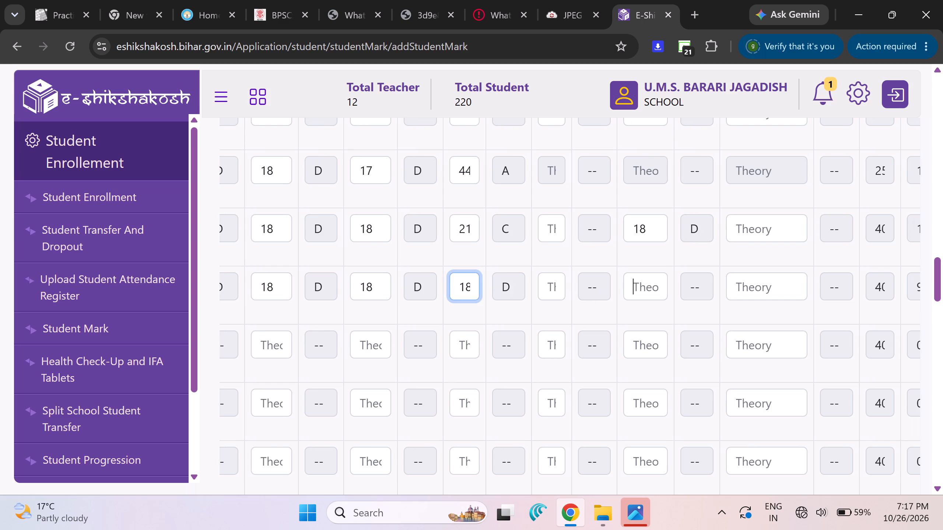
{"action": "type", "text": "19"}
{"action": "scroll", "coordinate": [642, 289], "scroll_direction": "left", "scroll_amount": 4}
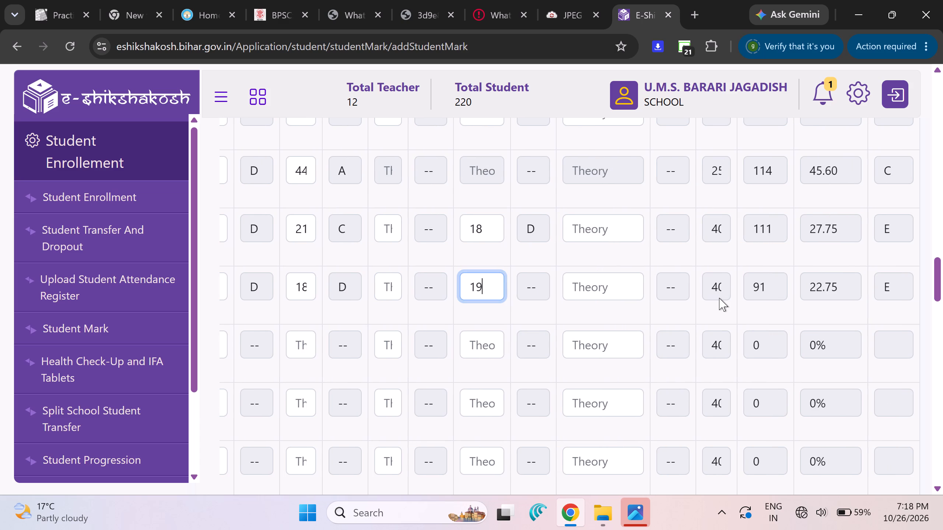
{"action": "left_click", "coordinate": [719, 300]}
Enter the twenty-fourth listed student's theory marks for the first three subjects: Mathematics 21, English 18 and third subject 18.
{"action": "scroll", "coordinate": [539, 339], "scroll_direction": "right", "scroll_amount": 7}
{"action": "scroll", "coordinate": [539, 339], "scroll_direction": "down", "scroll_amount": 2}
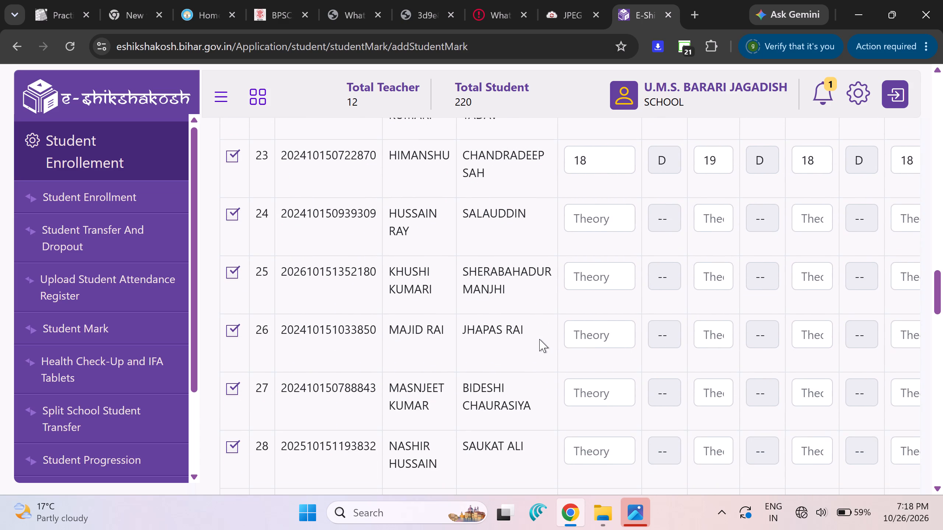
{"action": "left_click", "coordinate": [599, 222]}
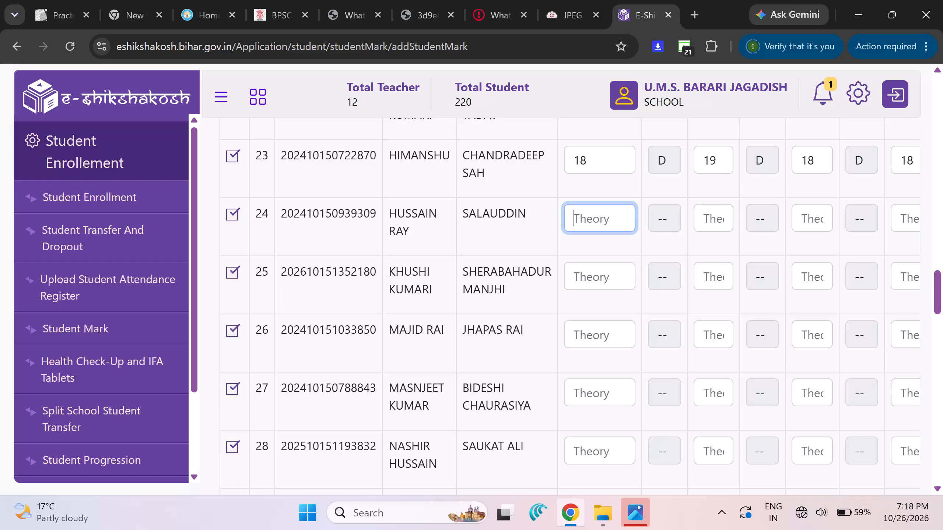
{"action": "type", "text": "21"}
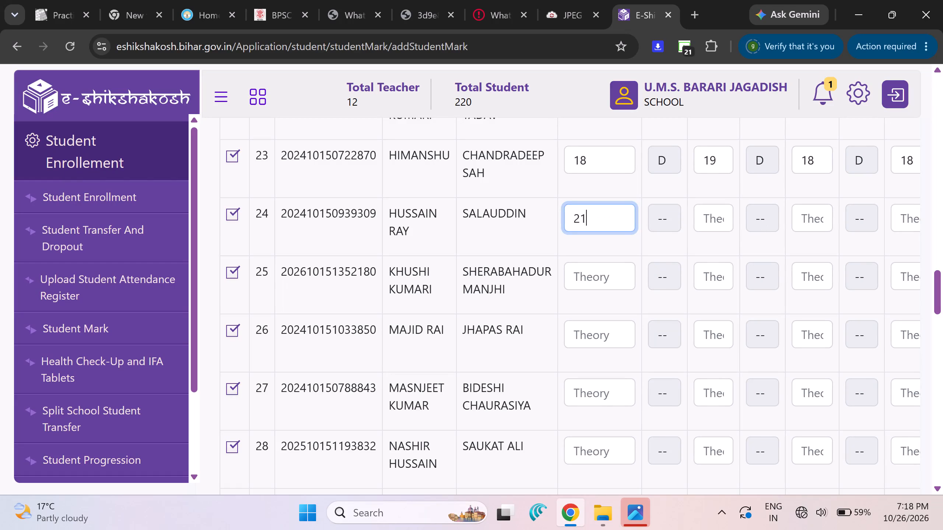
{"action": "left_click", "coordinate": [726, 225]}
{"action": "key", "text": "1"}
{"action": "key", "text": "8"}
{"action": "scroll", "coordinate": [726, 225], "scroll_direction": "left", "scroll_amount": 4}
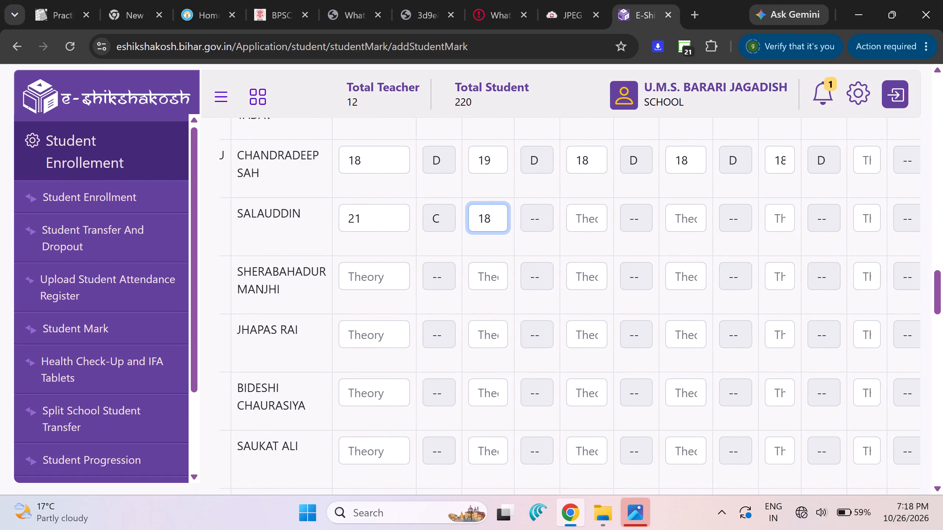
{"action": "left_click", "coordinate": [589, 222]}
{"action": "key", "text": "1"}
{"action": "key", "text": "8"}
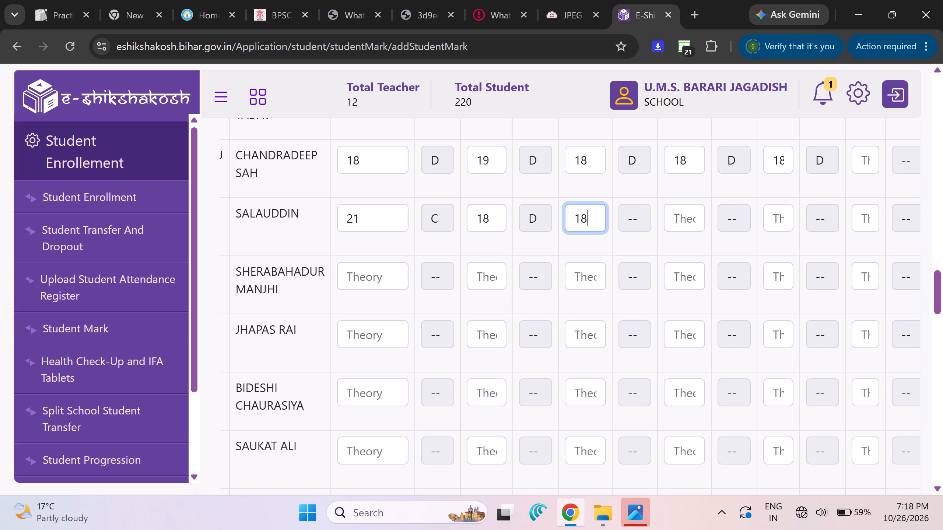
Enter the twenty-fourth listed student's remaining theory marks: Social Science 22, Hindi 17 and seventh subject 17.
{"action": "scroll", "coordinate": [589, 222], "scroll_direction": "left", "scroll_amount": 2}
{"action": "left_click", "coordinate": [544, 227]}
{"action": "type", "text": "22"}
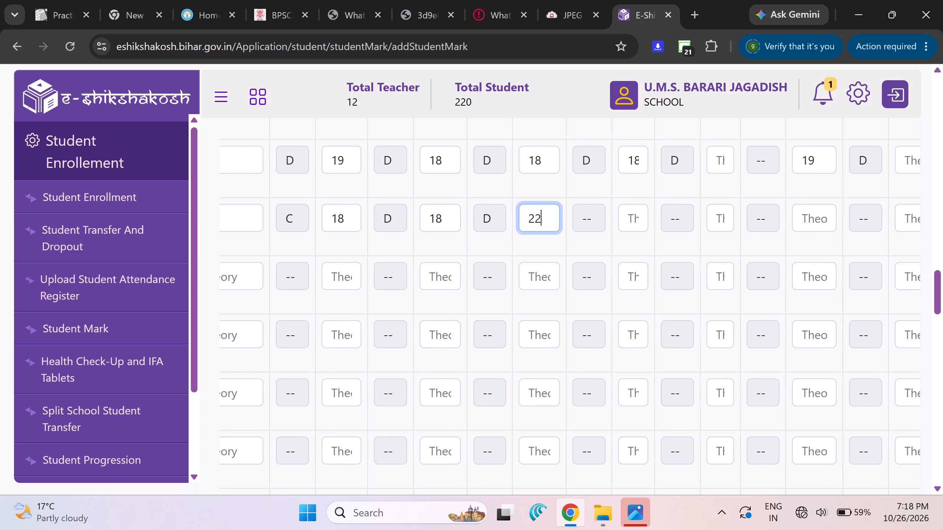
{"action": "left_click", "coordinate": [635, 215]}
{"action": "key", "text": "1"}
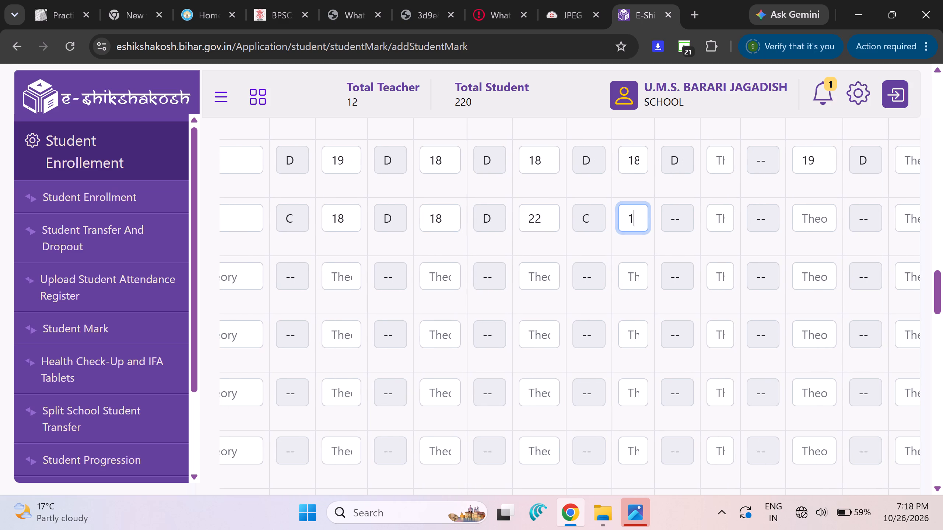
{"action": "key", "text": "7"}
{"action": "scroll", "coordinate": [635, 215], "scroll_direction": "left", "scroll_amount": 1}
{"action": "left_click", "coordinate": [827, 227]}
{"action": "key", "text": "1"}
{"action": "key", "text": "7"}
{"action": "scroll", "coordinate": [827, 227], "scroll_direction": "left", "scroll_amount": 4}
{"action": "left_click", "coordinate": [784, 245]}
Enter the twenty-fifth listed student's theory marks for the first two subjects: Mathematics 18 and English 18.
{"action": "scroll", "coordinate": [784, 245], "scroll_direction": "right", "scroll_amount": 2}
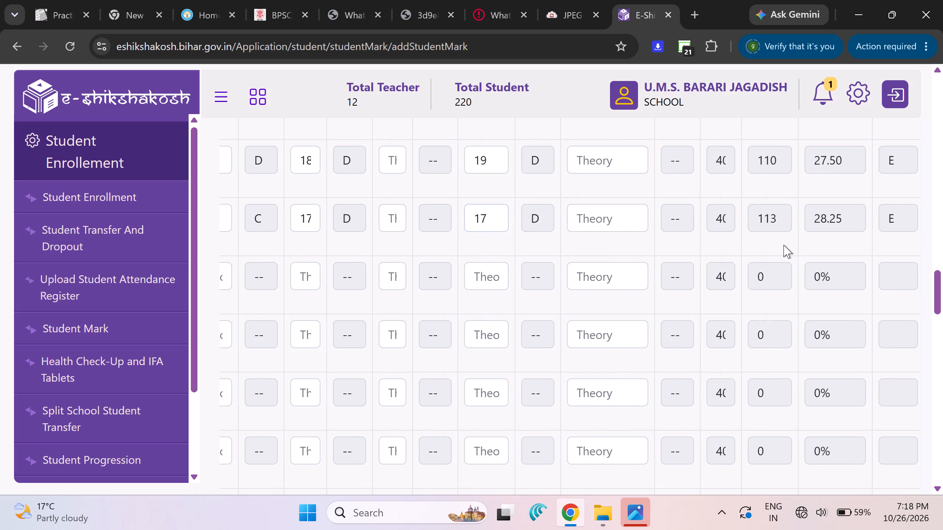
{"action": "scroll", "coordinate": [784, 245], "scroll_direction": "right", "scroll_amount": 4}
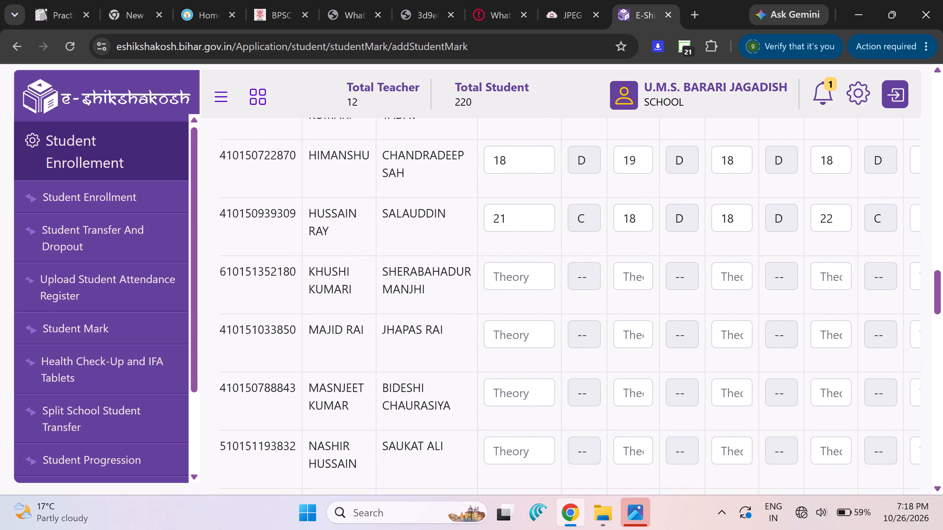
{"action": "left_click", "coordinate": [525, 272]}
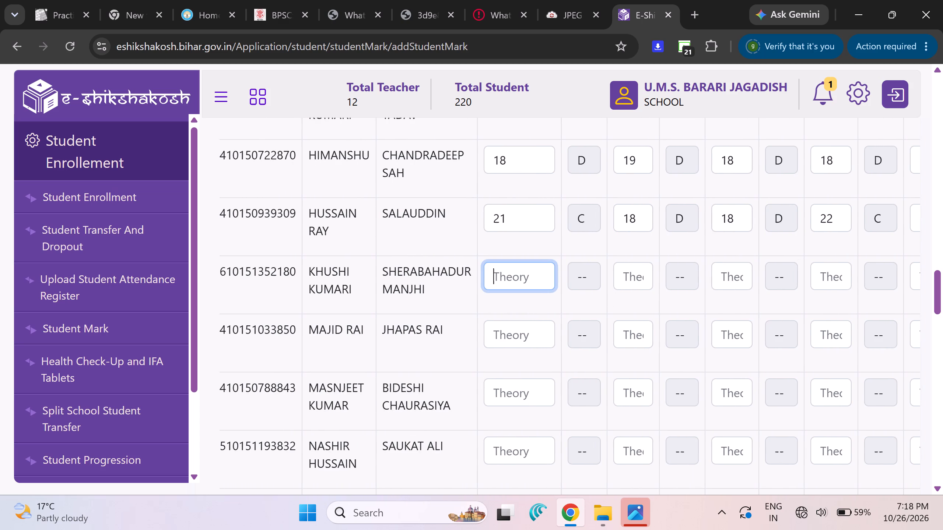
{"action": "key", "text": "1"}
{"action": "key", "text": "BackSpace"}
{"action": "key", "text": "1"}
{"action": "scroll", "coordinate": [525, 272], "scroll_direction": "right", "scroll_amount": 1}
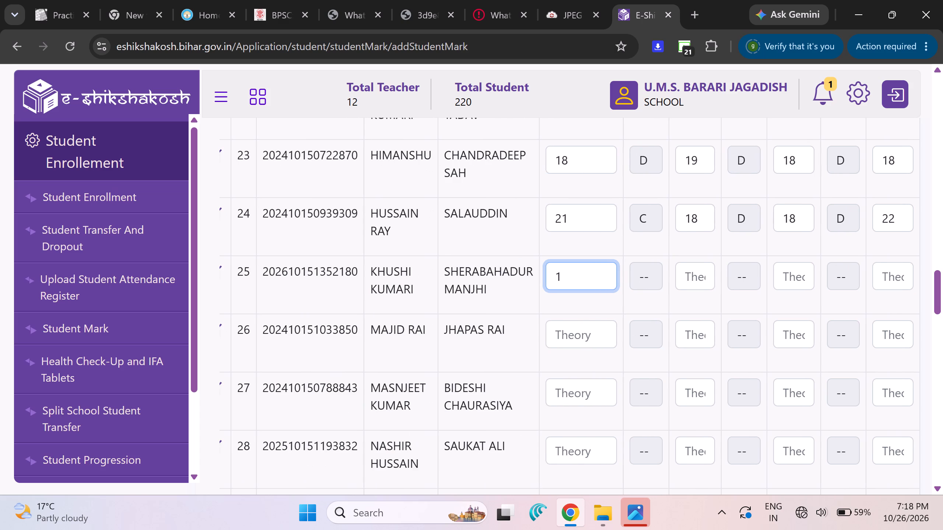
{"action": "key", "text": "8"}
{"action": "scroll", "coordinate": [525, 272], "scroll_direction": "left", "scroll_amount": 2}
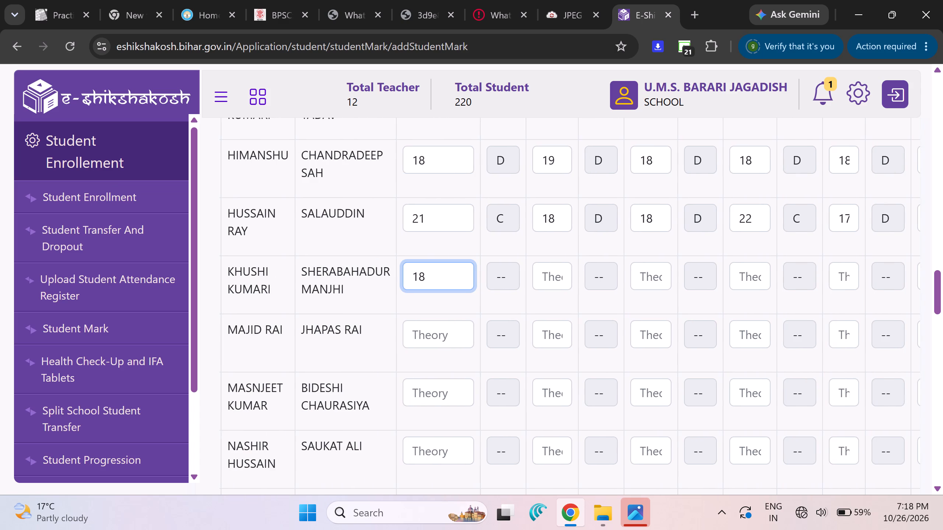
{"action": "left_click", "coordinate": [544, 277]}
{"action": "key", "text": "1"}
{"action": "key", "text": "8"}
Enter the twenty-fifth listed student's theory marks for the third subject, 18, and Social Science, 17.
{"action": "scroll", "coordinate": [544, 277], "scroll_direction": "left", "scroll_amount": 2}
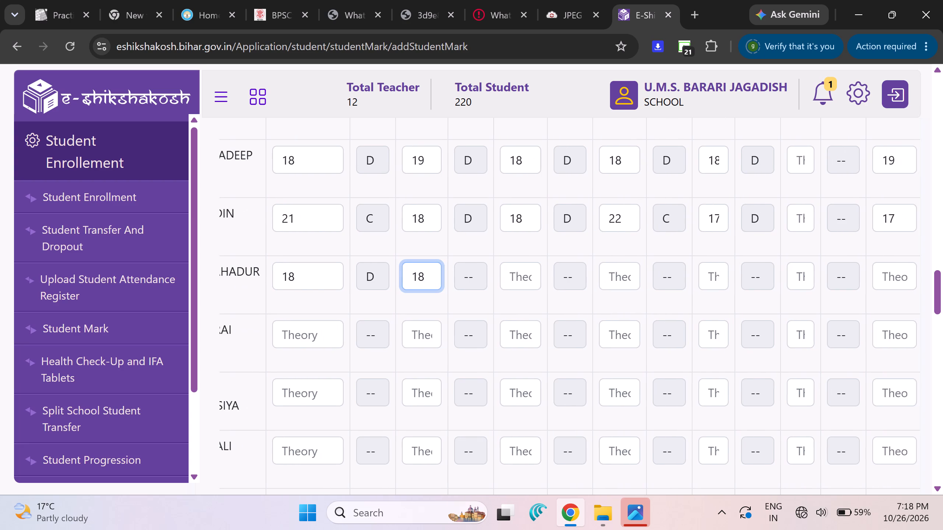
{"action": "left_click", "coordinate": [518, 269]}
{"action": "type", "text": "18"}
{"action": "scroll", "coordinate": [518, 269], "scroll_direction": "left", "scroll_amount": 1}
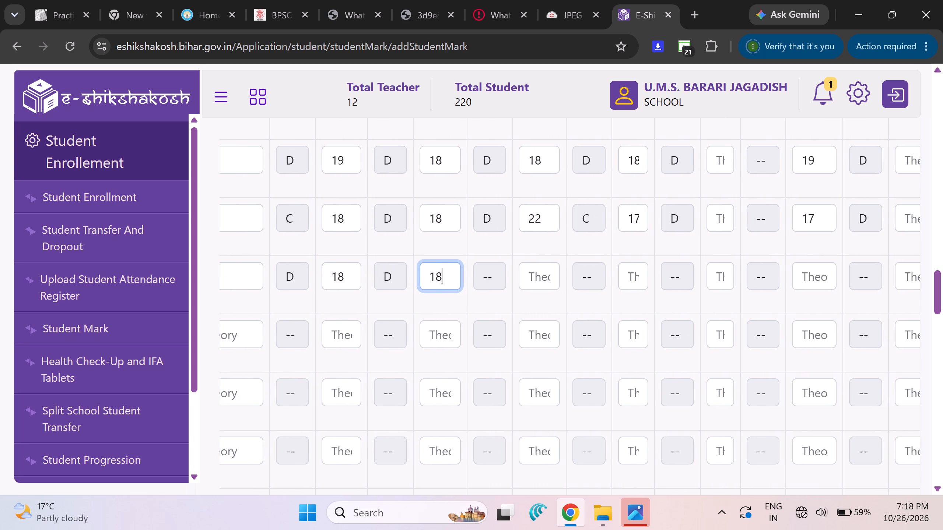
{"action": "left_click", "coordinate": [532, 271]}
{"action": "key", "text": "1"}
{"action": "key", "text": "7"}
Enter the twenty-fifth listed student's theory marks for Hindi, 17, and the seventh subject, 18.
{"action": "scroll", "coordinate": [532, 271], "scroll_direction": "left", "scroll_amount": 1}
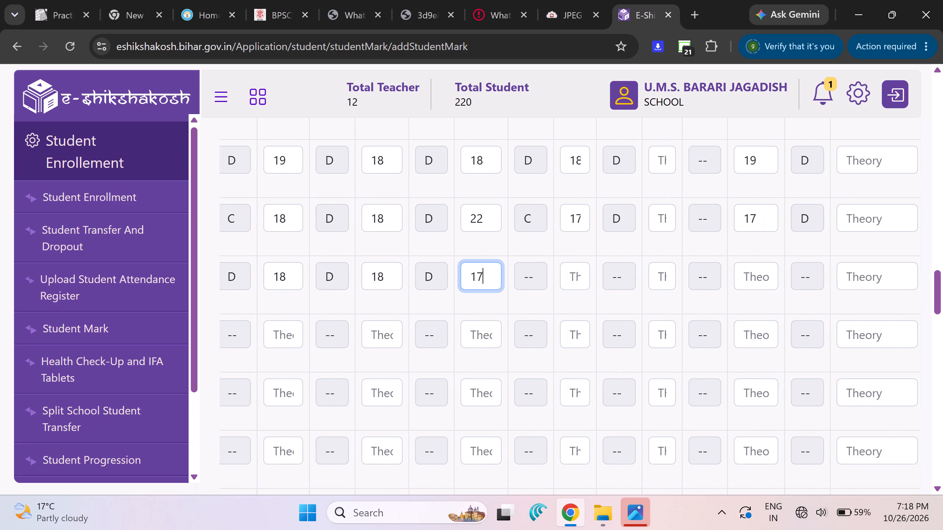
{"action": "scroll", "coordinate": [532, 271], "scroll_direction": "left", "scroll_amount": 1}
{"action": "left_click", "coordinate": [555, 276]}
{"action": "key", "text": "1"}
{"action": "key", "text": "7"}
{"action": "scroll", "coordinate": [555, 276], "scroll_direction": "left", "scroll_amount": 1}
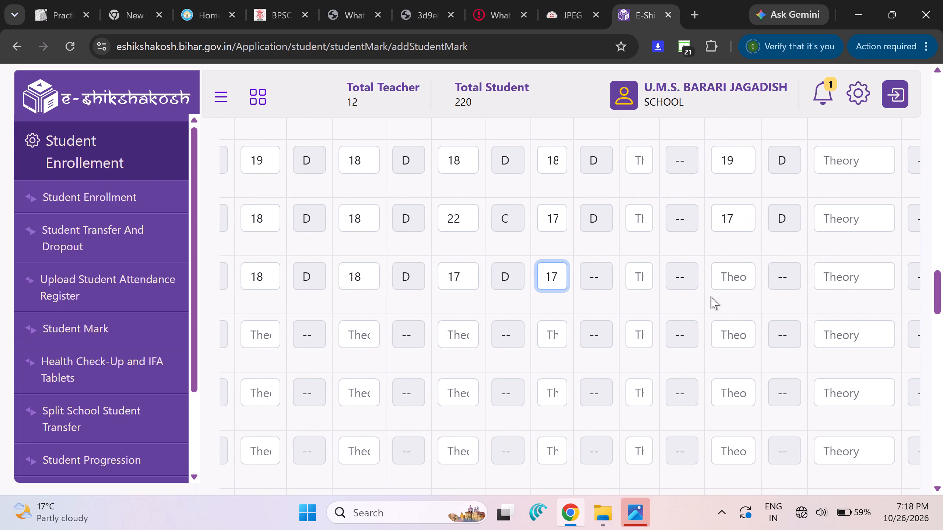
{"action": "left_click", "coordinate": [741, 285]}
{"action": "key", "text": "1"}
{"action": "key", "text": "8"}
{"action": "scroll", "coordinate": [741, 285], "scroll_direction": "left", "scroll_amount": 1}
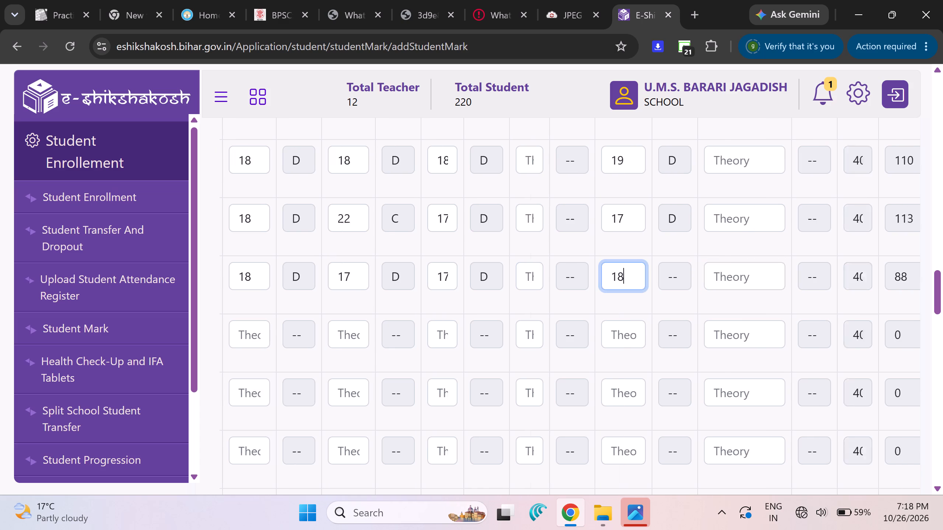
Check the twenty-fifth listed student's entered marks and set the seventh subject's theory mark to 19.
{"action": "scroll", "coordinate": [741, 285], "scroll_direction": "left", "scroll_amount": 2}
{"action": "left_click", "coordinate": [741, 285]}
{"action": "scroll", "coordinate": [741, 285], "scroll_direction": "right", "scroll_amount": 4}
{"action": "scroll", "coordinate": [741, 285], "scroll_direction": "down", "scroll_amount": 1}
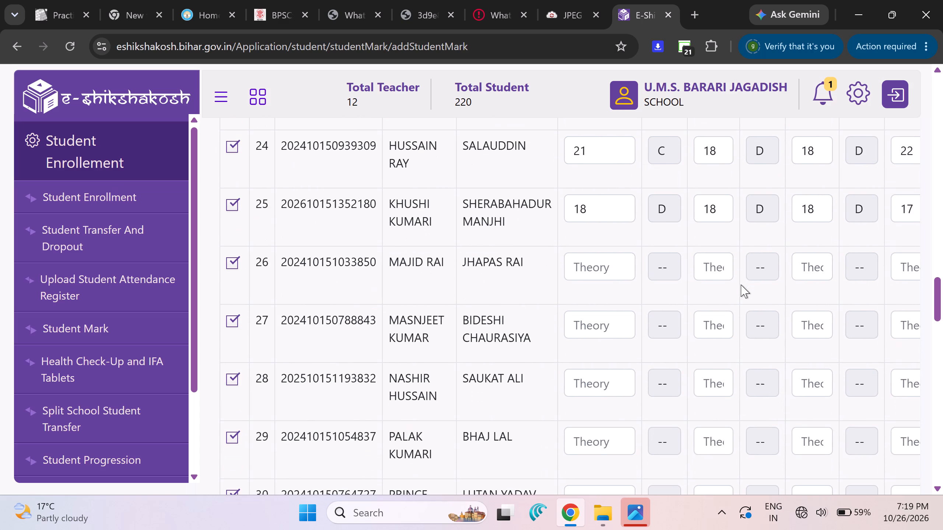
{"action": "scroll", "coordinate": [799, 231], "scroll_direction": "left", "scroll_amount": 5}
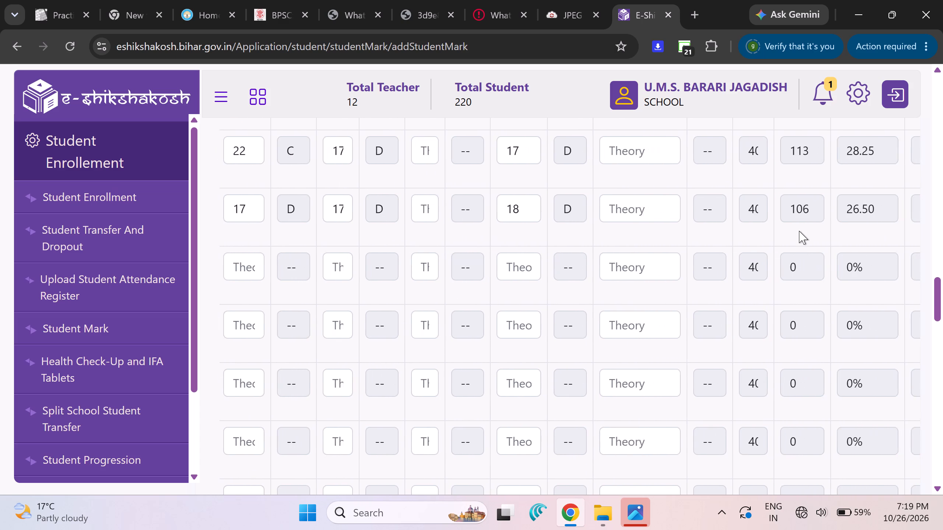
{"action": "scroll", "coordinate": [610, 240], "scroll_direction": "right", "scroll_amount": 6}
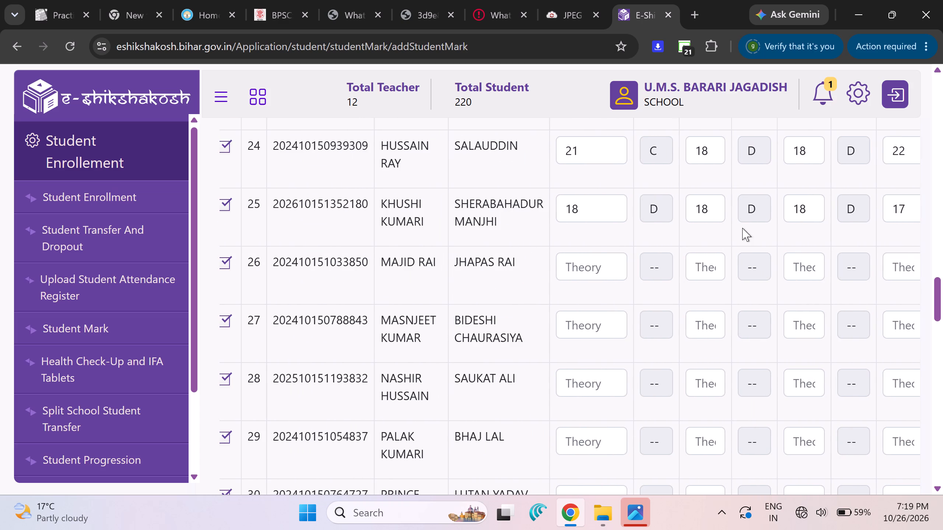
{"action": "scroll", "coordinate": [743, 228], "scroll_direction": "left", "scroll_amount": 7}
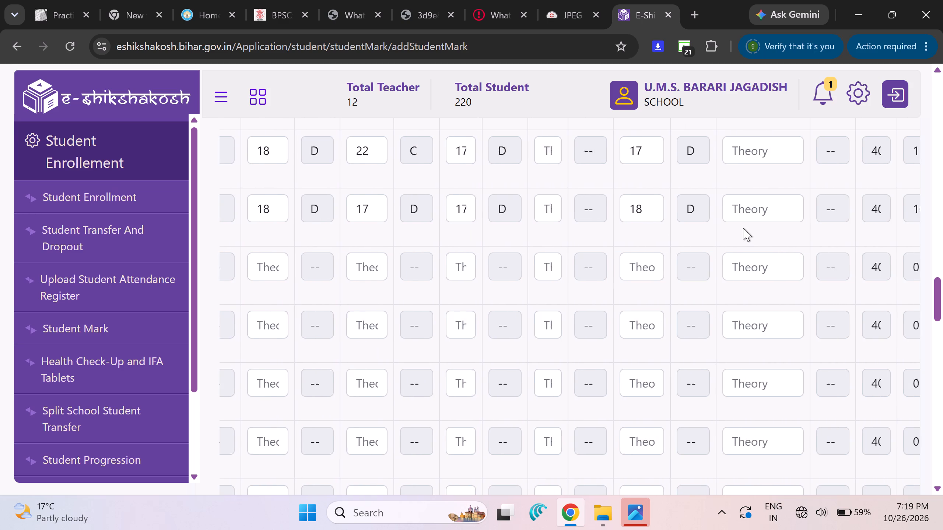
{"action": "scroll", "coordinate": [743, 228], "scroll_direction": "left", "scroll_amount": 3}
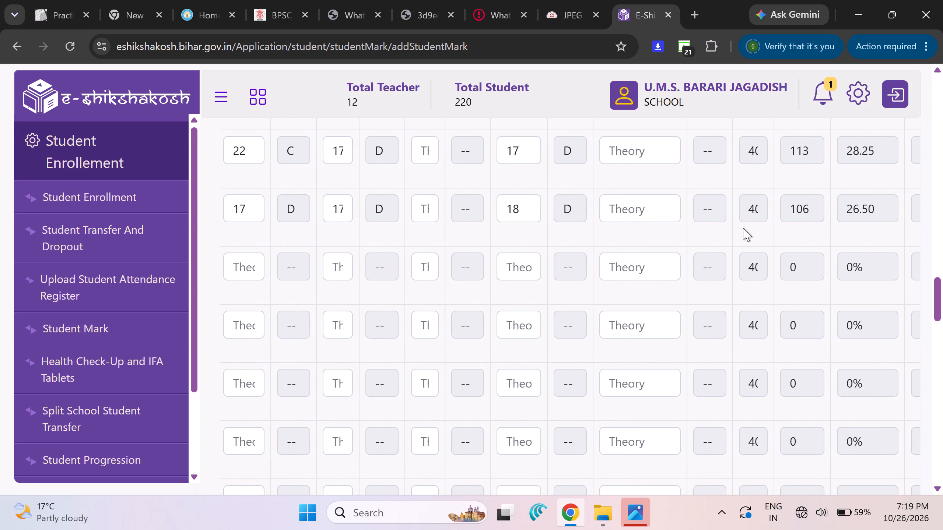
{"action": "scroll", "coordinate": [743, 228], "scroll_direction": "left", "scroll_amount": 1}
{"action": "left_click", "coordinate": [522, 201]}
{"action": "key", "text": "BackSpace"}
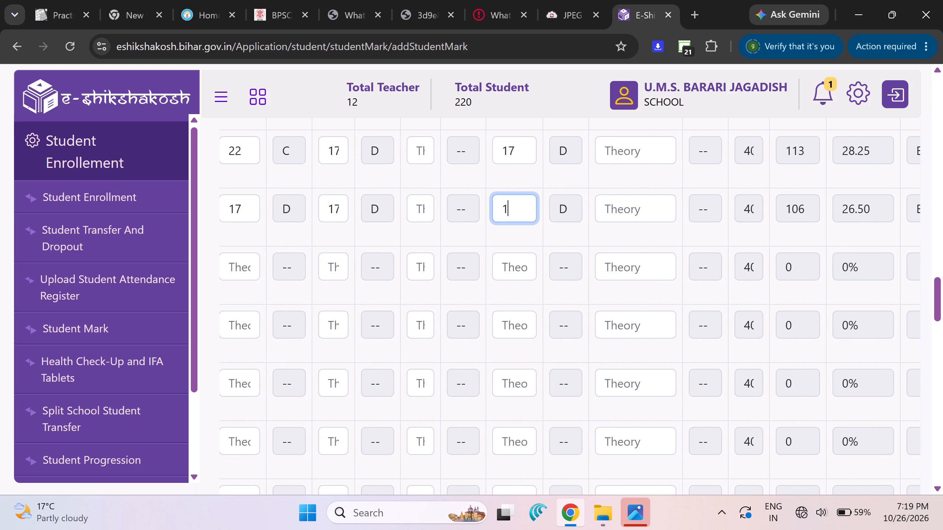
{"action": "key", "text": "8"}
{"action": "key", "text": "BackSpace"}
{"action": "key", "text": "9"}
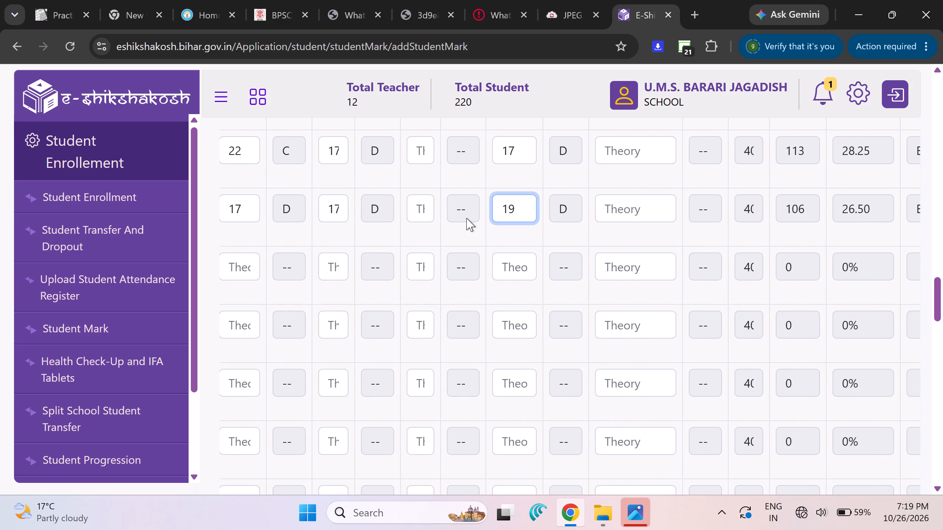
{"action": "left_click", "coordinate": [466, 218]}
Enter the twenty-sixth listed student's theory marks for the first two subjects: Mathematics 18 and English 18.
{"action": "scroll", "coordinate": [466, 218], "scroll_direction": "right", "scroll_amount": 6}
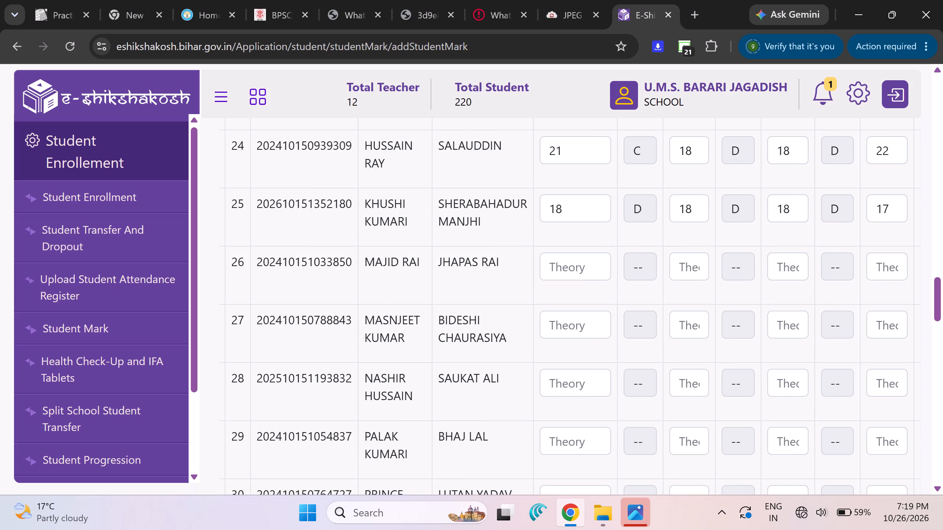
{"action": "left_click", "coordinate": [595, 273]}
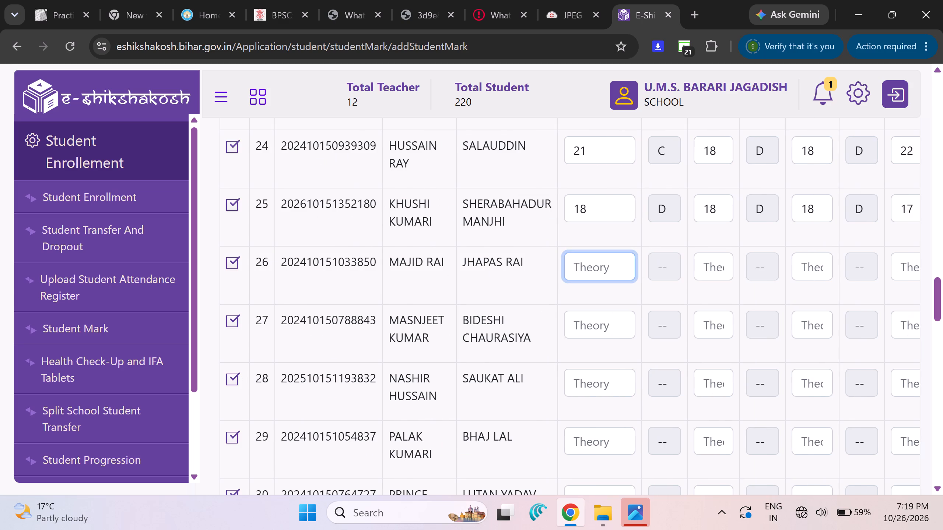
{"action": "type", "text": "18"}
{"action": "scroll", "coordinate": [595, 273], "scroll_direction": "left", "scroll_amount": 1}
{"action": "scroll", "coordinate": [235, 236], "scroll_direction": "left", "scroll_amount": 3}
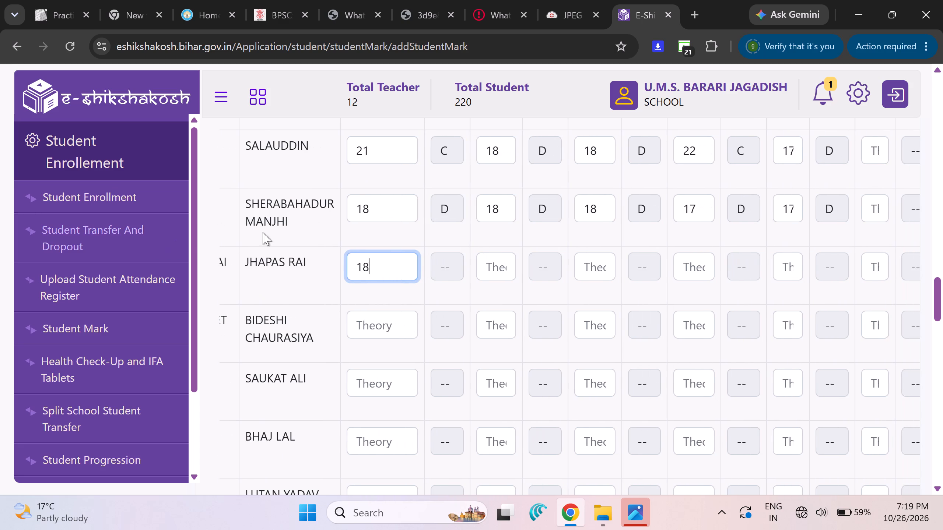
{"action": "left_click", "coordinate": [485, 266]}
{"action": "key", "text": "1"}
{"action": "key", "text": "8"}
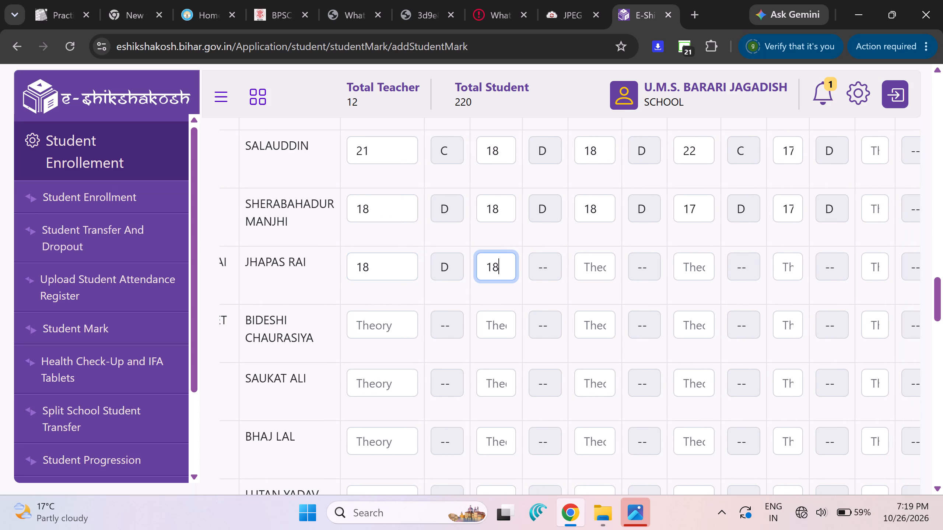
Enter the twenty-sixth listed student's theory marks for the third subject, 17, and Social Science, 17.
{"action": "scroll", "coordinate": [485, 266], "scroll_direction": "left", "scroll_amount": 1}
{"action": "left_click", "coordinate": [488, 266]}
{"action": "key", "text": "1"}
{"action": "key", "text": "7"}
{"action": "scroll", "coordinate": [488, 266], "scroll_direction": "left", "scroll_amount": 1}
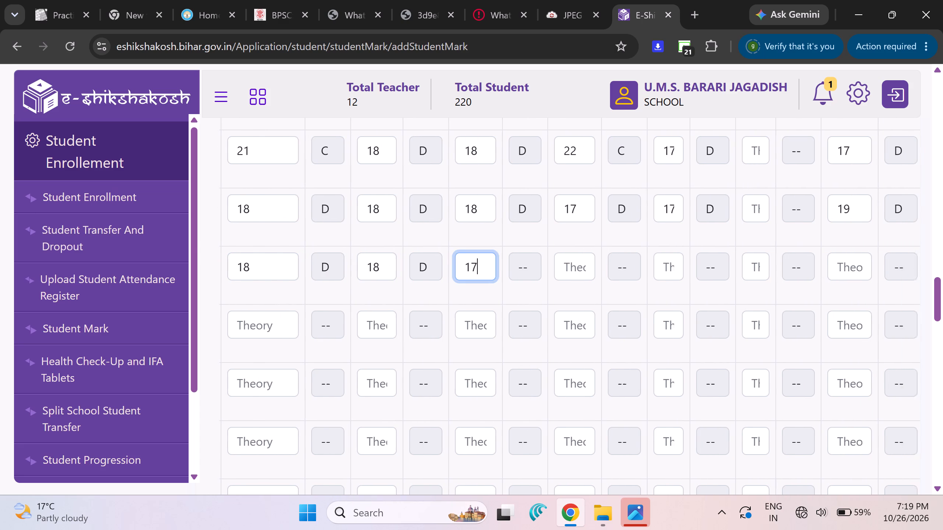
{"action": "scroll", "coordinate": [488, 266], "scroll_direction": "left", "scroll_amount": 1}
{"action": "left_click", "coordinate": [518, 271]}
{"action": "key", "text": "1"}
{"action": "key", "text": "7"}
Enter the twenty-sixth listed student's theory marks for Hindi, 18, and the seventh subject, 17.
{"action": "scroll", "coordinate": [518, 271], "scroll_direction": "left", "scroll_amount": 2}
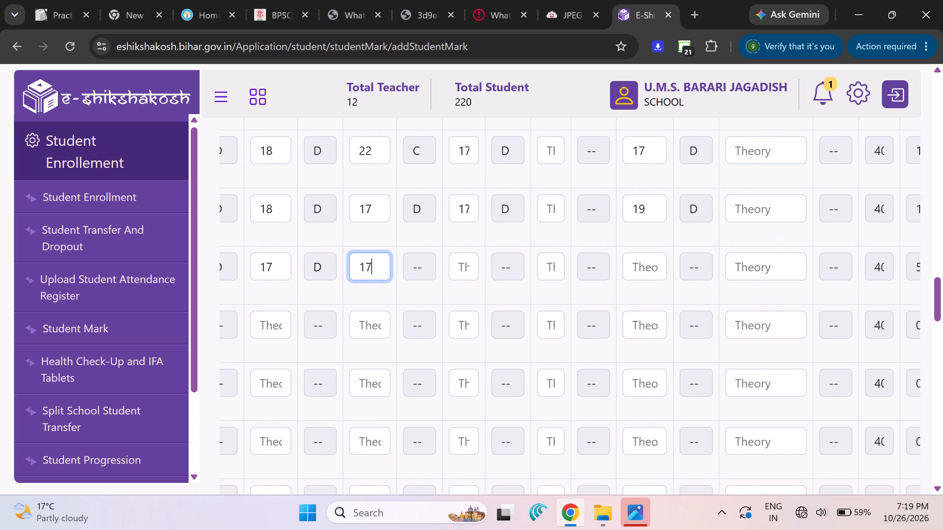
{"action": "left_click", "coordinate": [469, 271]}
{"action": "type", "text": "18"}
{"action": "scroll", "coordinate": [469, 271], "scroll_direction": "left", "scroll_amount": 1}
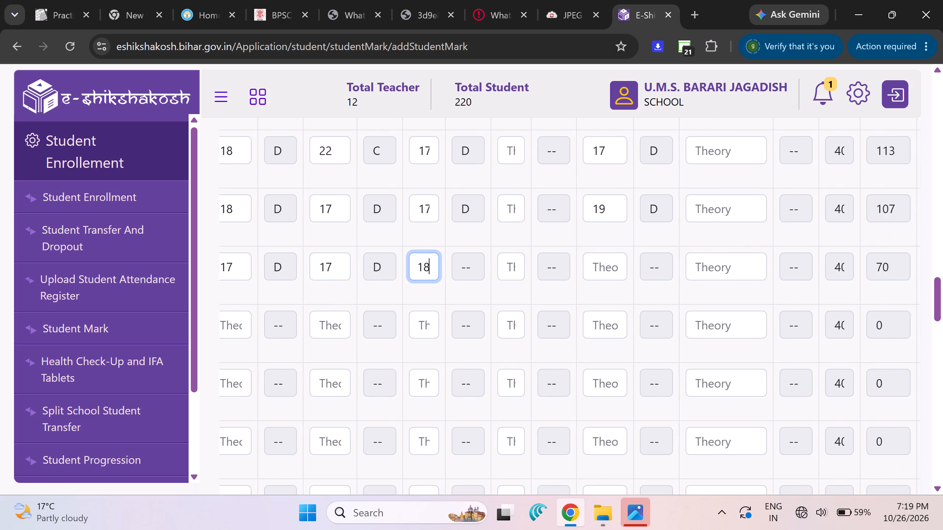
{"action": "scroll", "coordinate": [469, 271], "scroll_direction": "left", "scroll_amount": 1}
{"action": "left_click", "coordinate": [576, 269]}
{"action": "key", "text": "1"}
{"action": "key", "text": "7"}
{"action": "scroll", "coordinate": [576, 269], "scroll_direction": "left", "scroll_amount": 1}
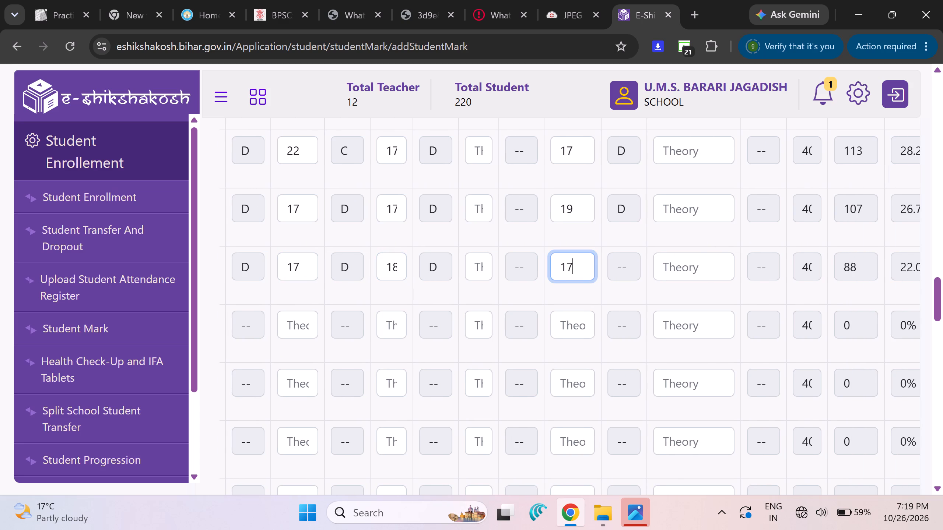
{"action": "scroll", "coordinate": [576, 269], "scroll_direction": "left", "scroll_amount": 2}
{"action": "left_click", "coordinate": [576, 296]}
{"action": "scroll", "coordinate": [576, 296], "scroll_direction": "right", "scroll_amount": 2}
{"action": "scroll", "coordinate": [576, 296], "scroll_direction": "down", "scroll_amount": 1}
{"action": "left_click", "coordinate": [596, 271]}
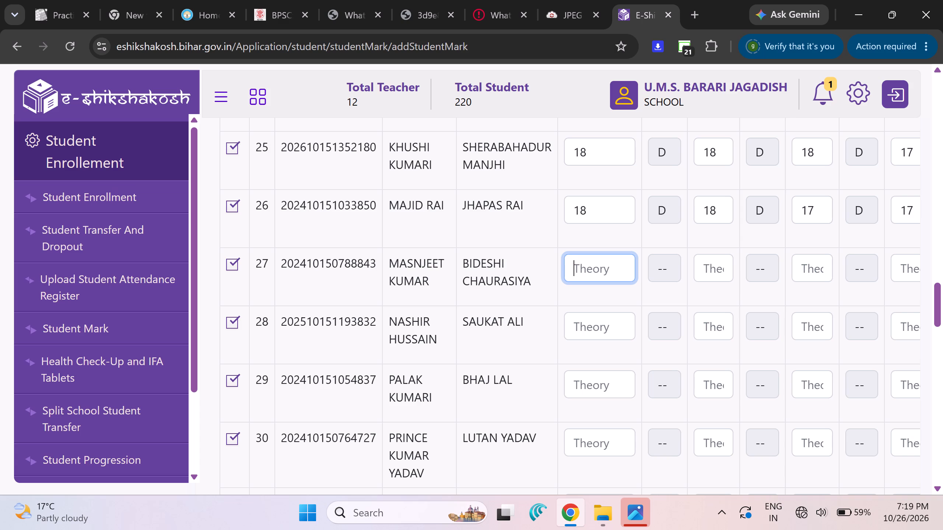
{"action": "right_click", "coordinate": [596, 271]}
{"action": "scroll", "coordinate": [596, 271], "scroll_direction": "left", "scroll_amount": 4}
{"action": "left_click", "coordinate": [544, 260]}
Correct the twenty-sixth listed student's theory marks: set the third subject to 18 and Social Science to 21.
{"action": "scroll", "coordinate": [544, 260], "scroll_direction": "left", "scroll_amount": 3}
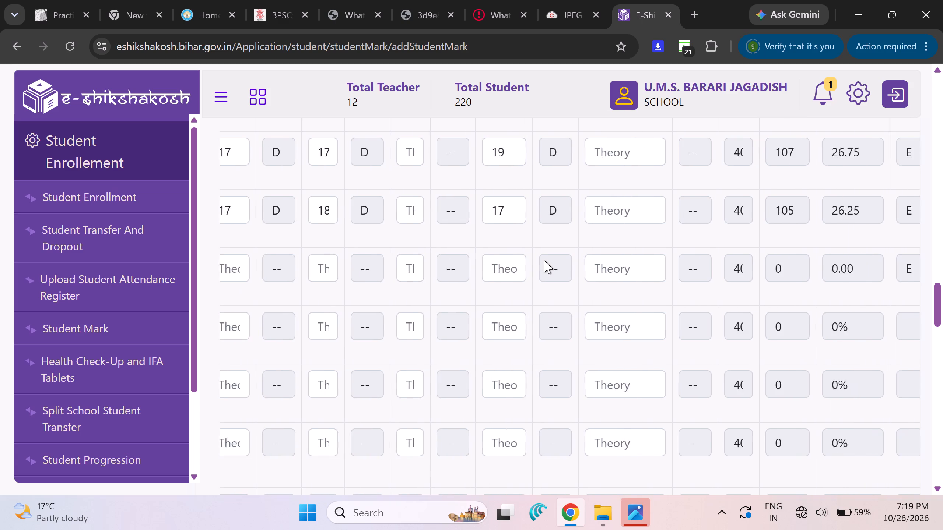
{"action": "scroll", "coordinate": [544, 260], "scroll_direction": "up", "scroll_amount": 1}
{"action": "scroll", "coordinate": [544, 260], "scroll_direction": "left", "scroll_amount": 2}
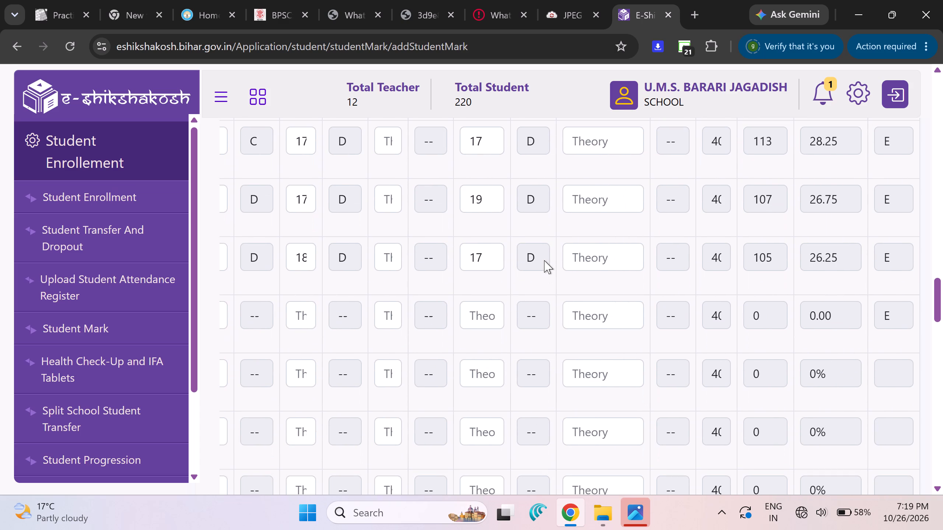
{"action": "scroll", "coordinate": [547, 270], "scroll_direction": "right", "scroll_amount": 5}
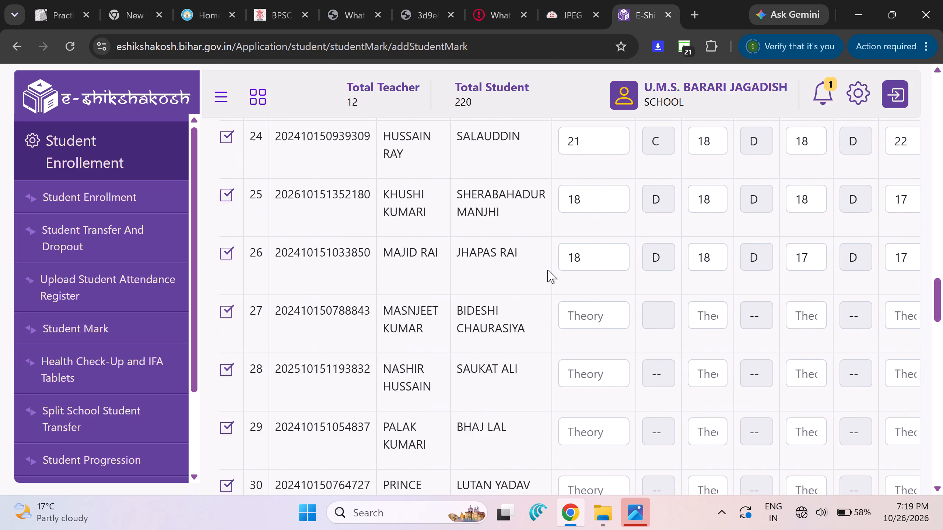
{"action": "scroll", "coordinate": [665, 280], "scroll_direction": "left", "scroll_amount": 4}
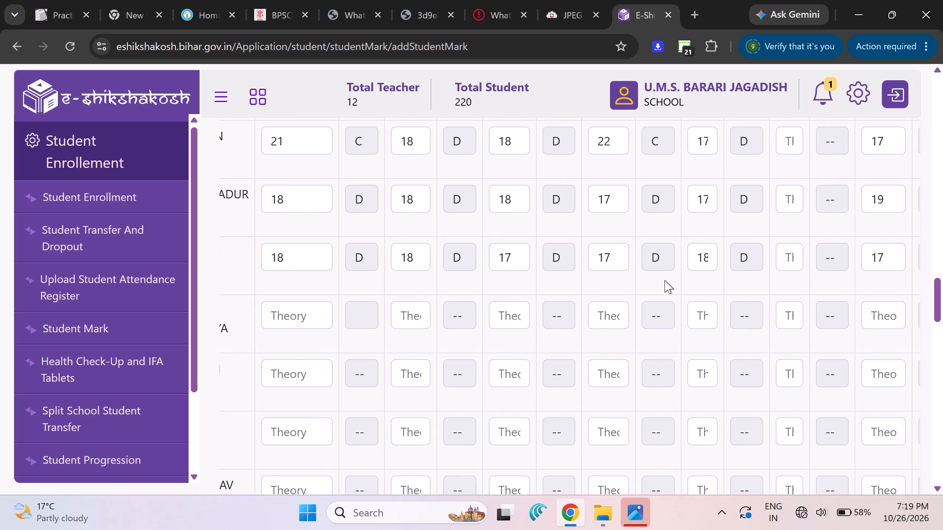
{"action": "scroll", "coordinate": [665, 280], "scroll_direction": "left", "scroll_amount": 2}
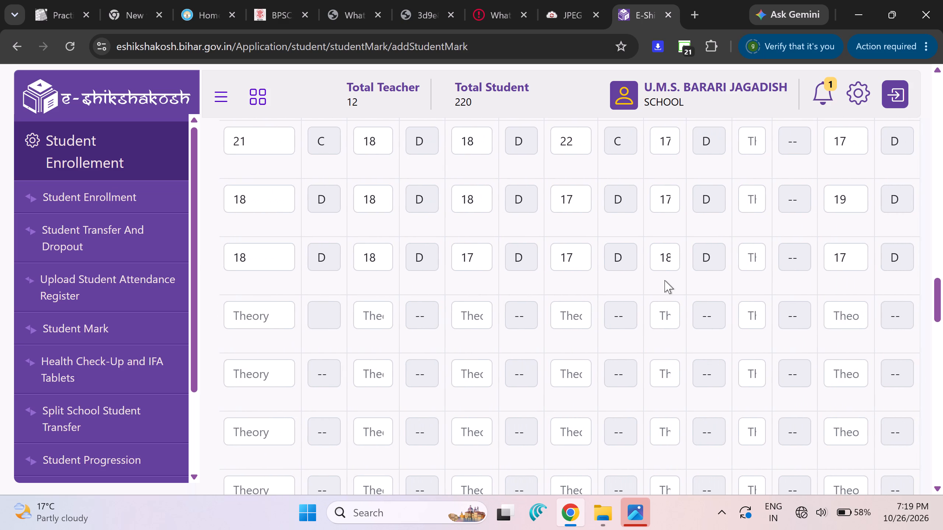
{"action": "scroll", "coordinate": [665, 280], "scroll_direction": "right", "scroll_amount": 1}
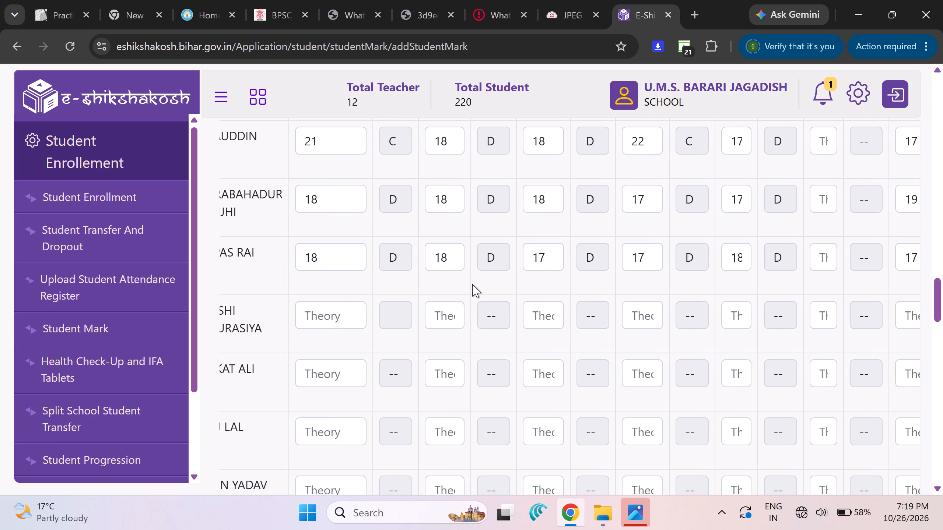
{"action": "left_click", "coordinate": [550, 258]}
{"action": "key", "text": "BackSpace"}
{"action": "key", "text": "8"}
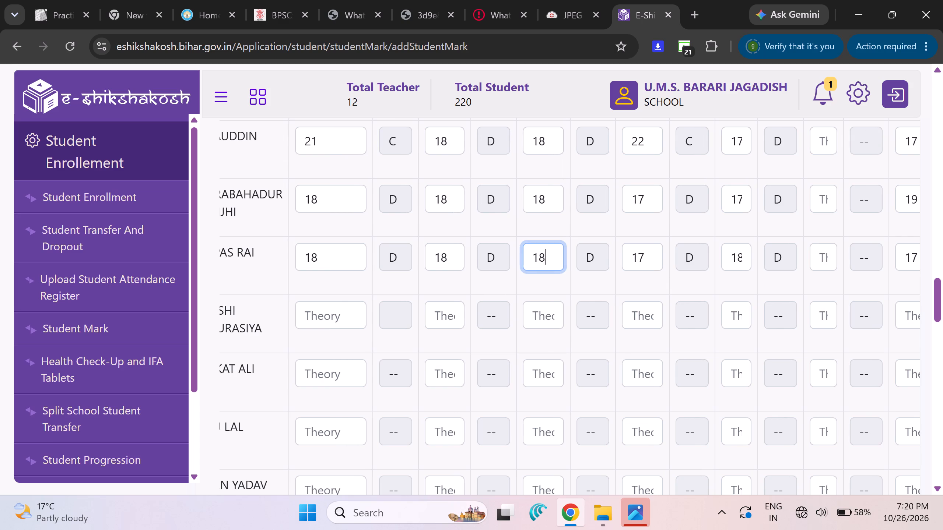
{"action": "left_click", "coordinate": [646, 259]}
{"action": "key", "text": "BackSpace"}
{"action": "key", "text": "BackSpace"}
{"action": "type", "text": "21"}
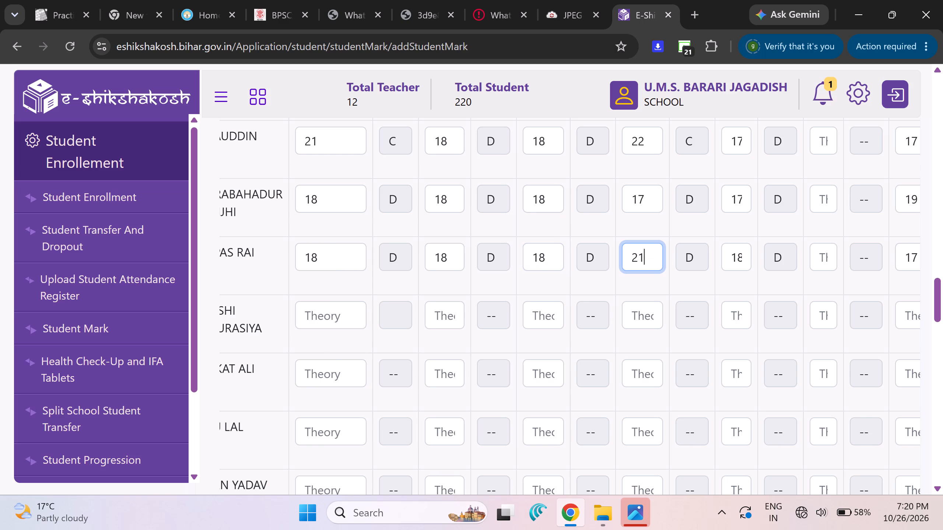
Correct the twenty-sixth listed student's theory marks: set Hindi to 17 and the seventh subject to 22.
{"action": "scroll", "coordinate": [646, 259], "scroll_direction": "left", "scroll_amount": 3}
{"action": "left_click", "coordinate": [482, 261]}
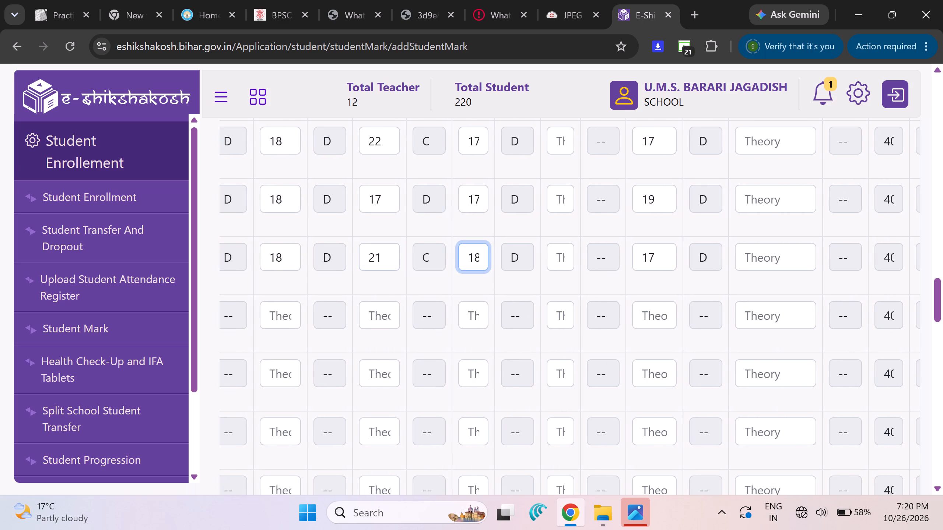
{"action": "key", "text": "BackSpace"}
{"action": "key", "text": "7"}
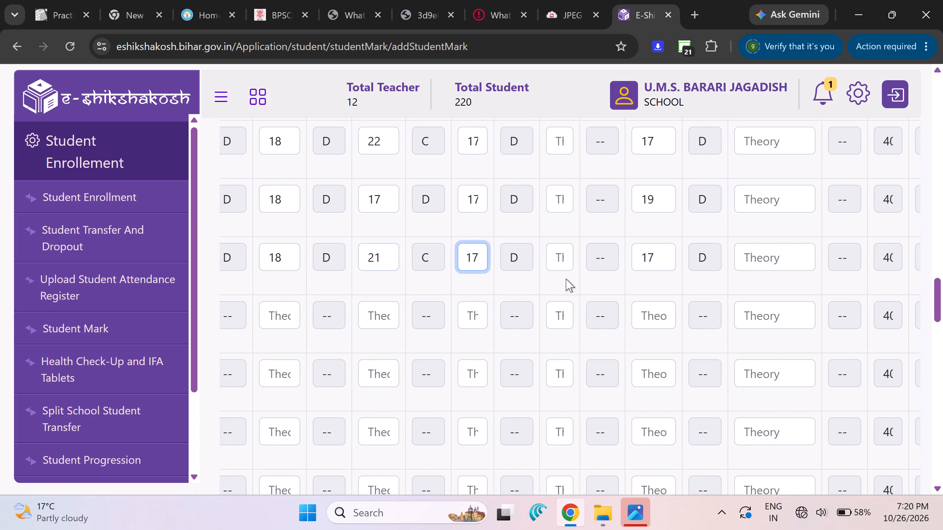
{"action": "left_click", "coordinate": [662, 259]}
{"action": "key", "text": "BackSpace"}
{"action": "key", "text": "BackSpace"}
{"action": "type", "text": "22"}
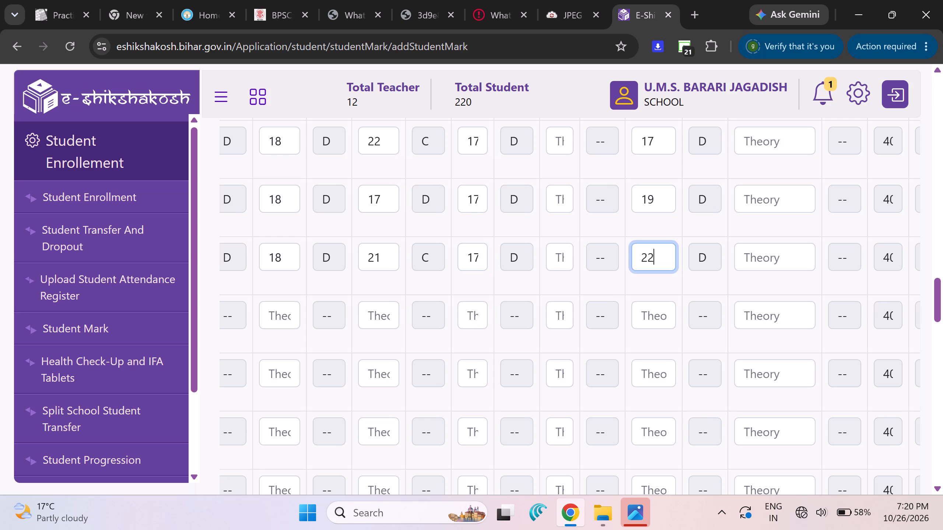
{"action": "scroll", "coordinate": [662, 259], "scroll_direction": "left", "scroll_amount": 4}
{"action": "left_click", "coordinate": [633, 264]}
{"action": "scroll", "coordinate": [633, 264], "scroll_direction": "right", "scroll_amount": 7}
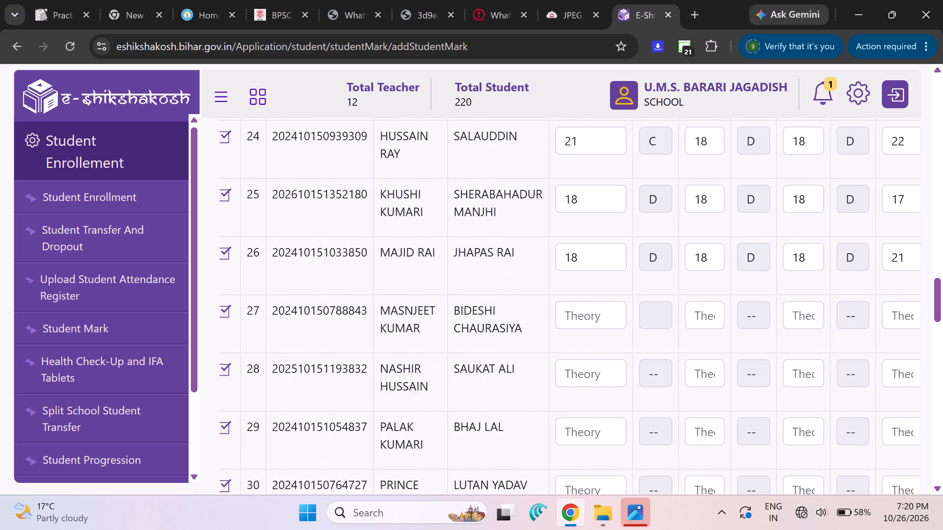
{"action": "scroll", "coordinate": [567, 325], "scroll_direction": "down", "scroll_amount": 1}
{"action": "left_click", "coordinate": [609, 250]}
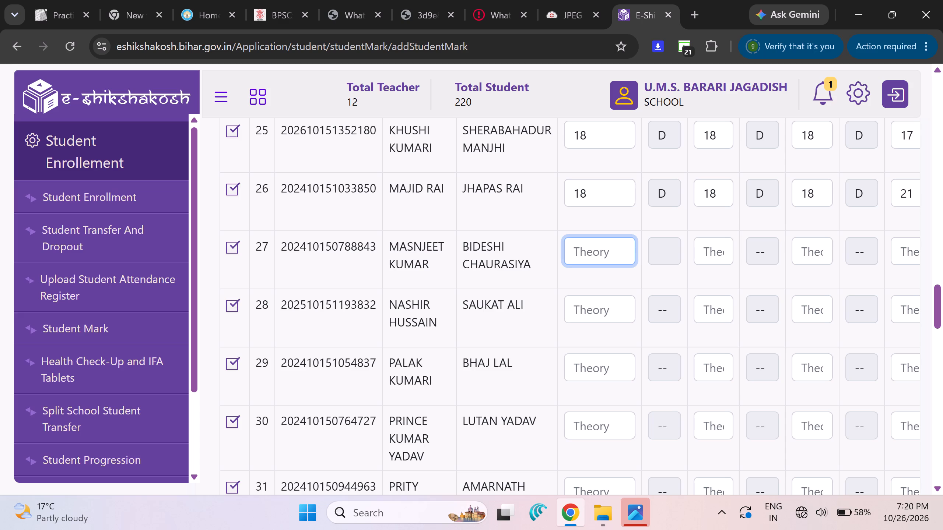
Correct the twenty-sixth listed student's Social Science theory mark to 18.
{"action": "scroll", "coordinate": [577, 242], "scroll_direction": "up", "scroll_amount": 1}
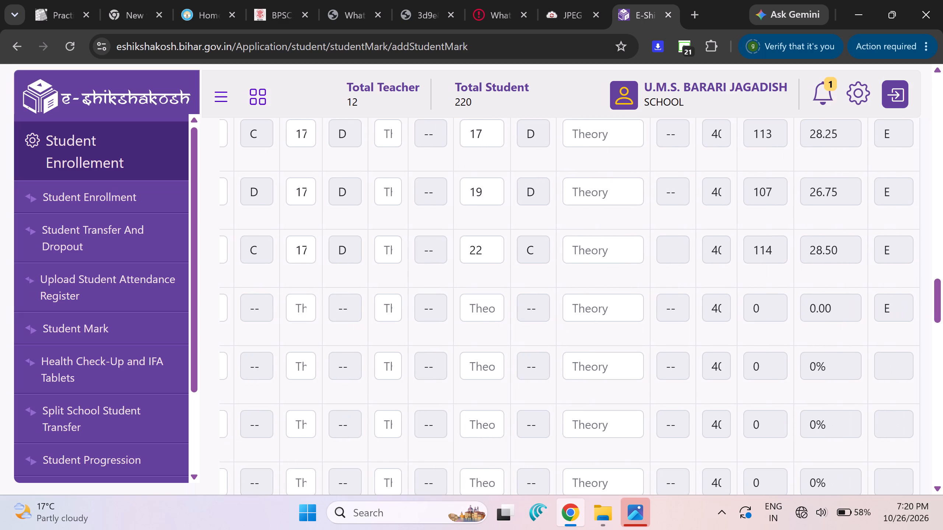
{"action": "scroll", "coordinate": [577, 242], "scroll_direction": "right", "scroll_amount": 3}
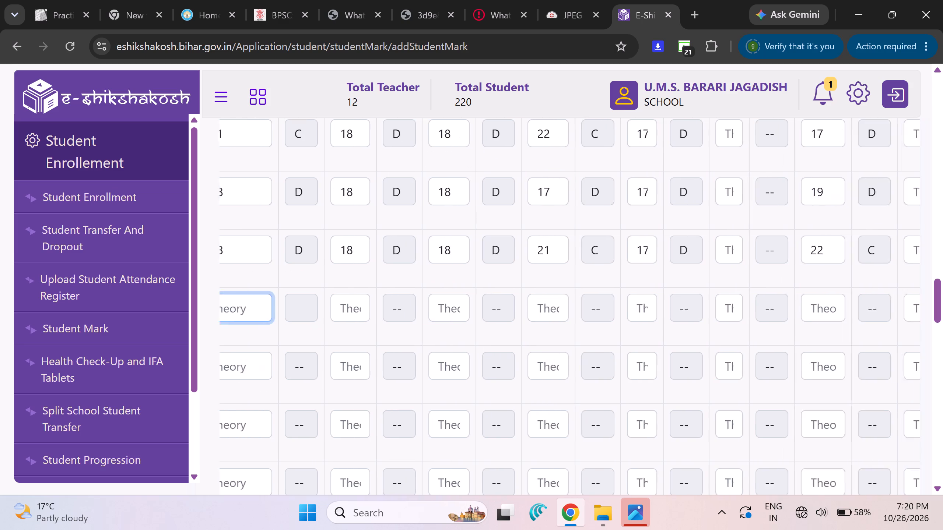
{"action": "scroll", "coordinate": [577, 242], "scroll_direction": "right", "scroll_amount": 3}
{"action": "left_click", "coordinate": [611, 247]}
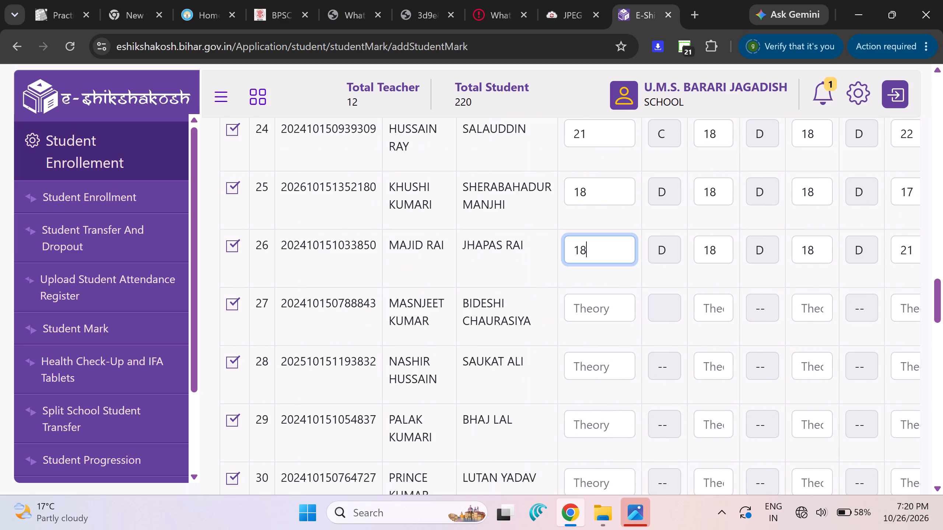
{"action": "scroll", "coordinate": [611, 247], "scroll_direction": "left", "scroll_amount": 3}
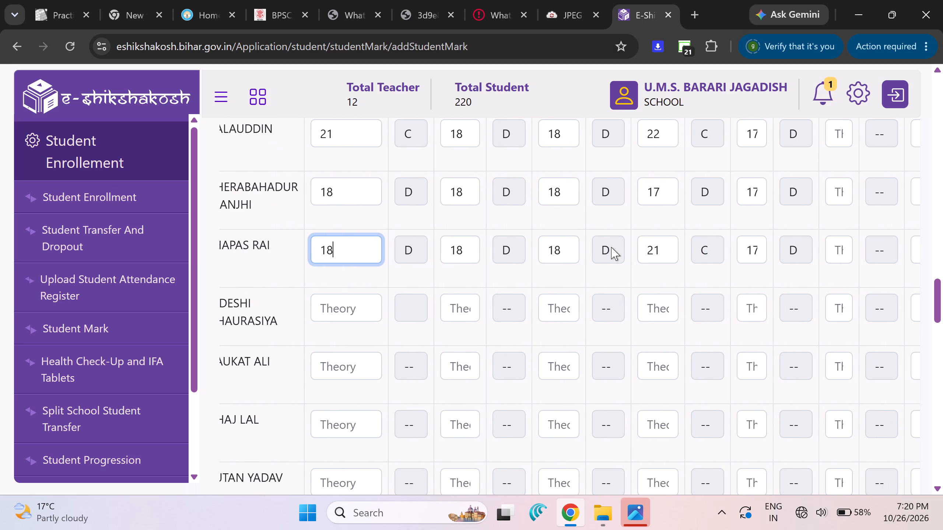
{"action": "left_click", "coordinate": [562, 250]}
{"action": "scroll", "coordinate": [562, 250], "scroll_direction": "left", "scroll_amount": 1}
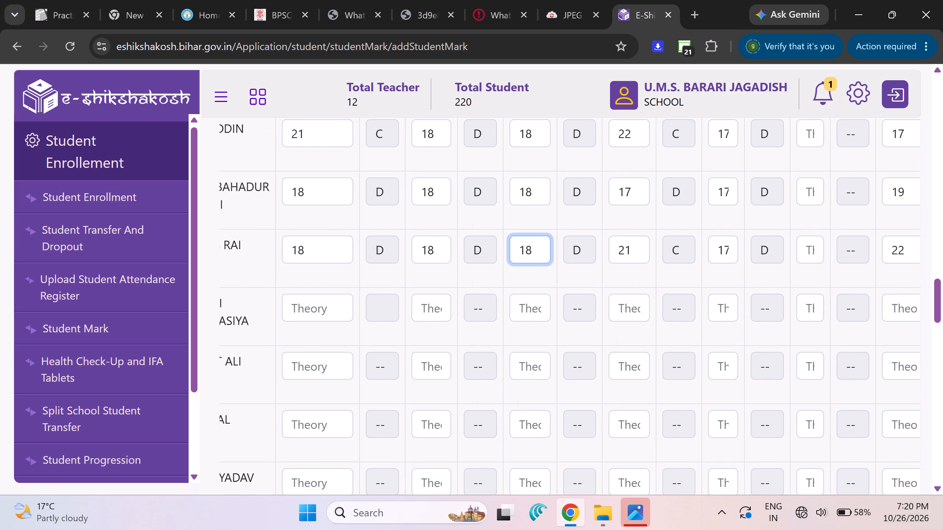
{"action": "scroll", "coordinate": [562, 250], "scroll_direction": "left", "scroll_amount": 1}
{"action": "left_click", "coordinate": [621, 249]}
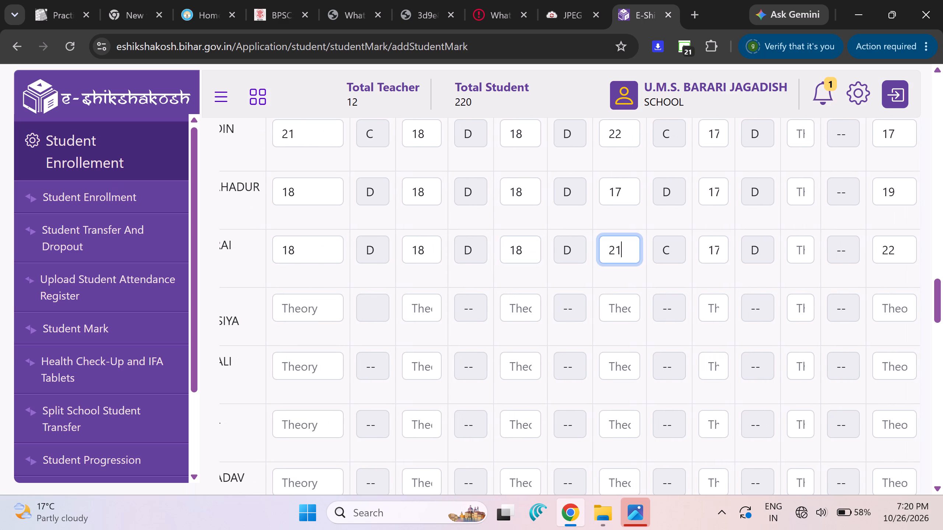
{"action": "key", "text": "BackSpace"}
{"action": "key", "text": "BackSpace"}
{"action": "type", "text": "18"}
Correct the twenty-sixth listed student's theory marks: set Hindi to 21 and the seventh subject to 17.
{"action": "scroll", "coordinate": [621, 249], "scroll_direction": "left", "scroll_amount": 1}
{"action": "scroll", "coordinate": [693, 268], "scroll_direction": "left", "scroll_amount": 3}
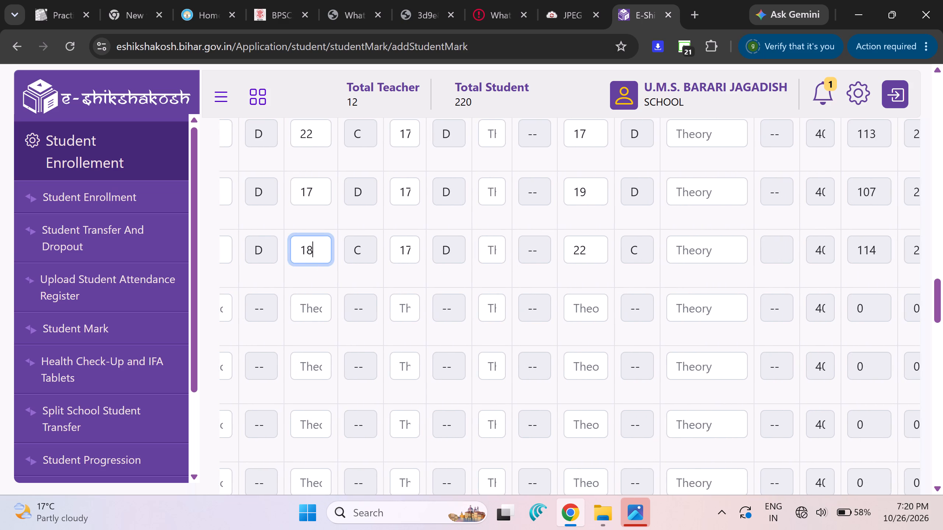
{"action": "left_click", "coordinate": [411, 251]}
{"action": "key", "text": "BackSpace"}
{"action": "key", "text": "BackSpace"}
{"action": "type", "text": "21"}
{"action": "left_click", "coordinate": [592, 247]}
{"action": "key", "text": "BackSpace"}
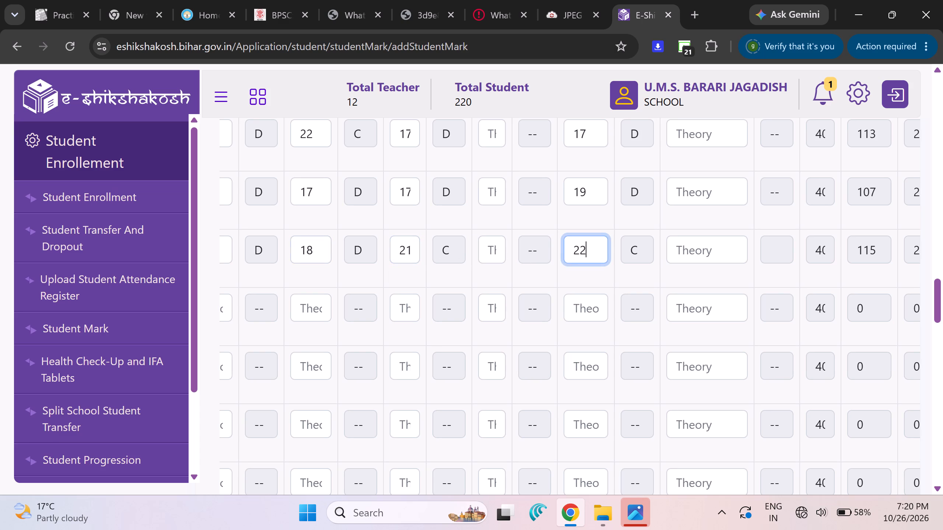
{"action": "key", "text": "BackSpace"}
{"action": "type", "text": "17"}
{"action": "scroll", "coordinate": [652, 264], "scroll_direction": "left", "scroll_amount": 2}
{"action": "left_click", "coordinate": [691, 272]}
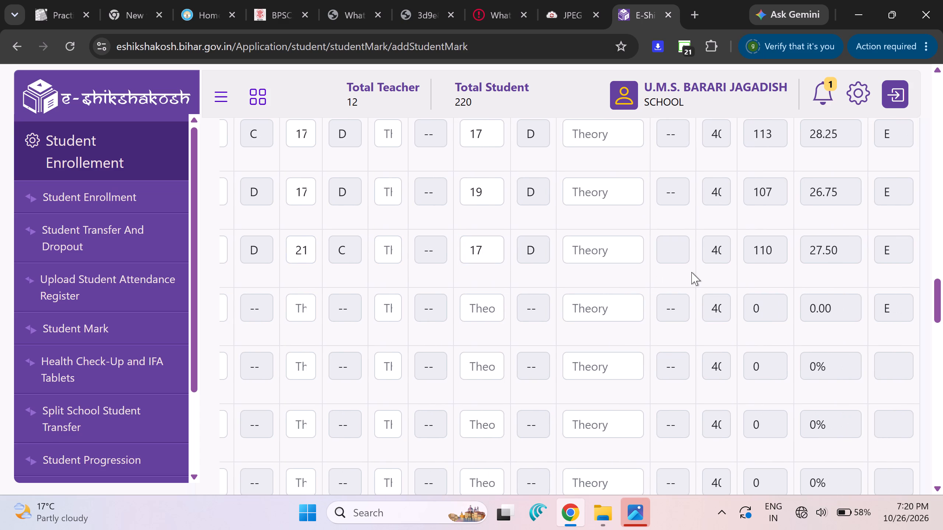
Enter the twenty-seventh listed student's theory marks for the first three subjects: 18, 18 and 18.
{"action": "scroll", "coordinate": [691, 272], "scroll_direction": "right", "scroll_amount": 8}
{"action": "left_click", "coordinate": [615, 317]}
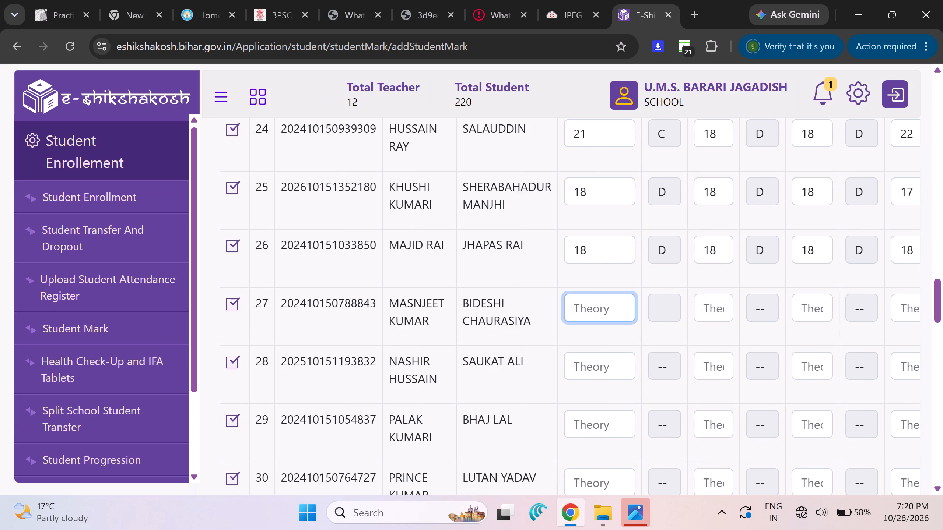
{"action": "type", "text": "18"}
{"action": "scroll", "coordinate": [615, 317], "scroll_direction": "left", "scroll_amount": 1}
{"action": "left_click", "coordinate": [627, 310]}
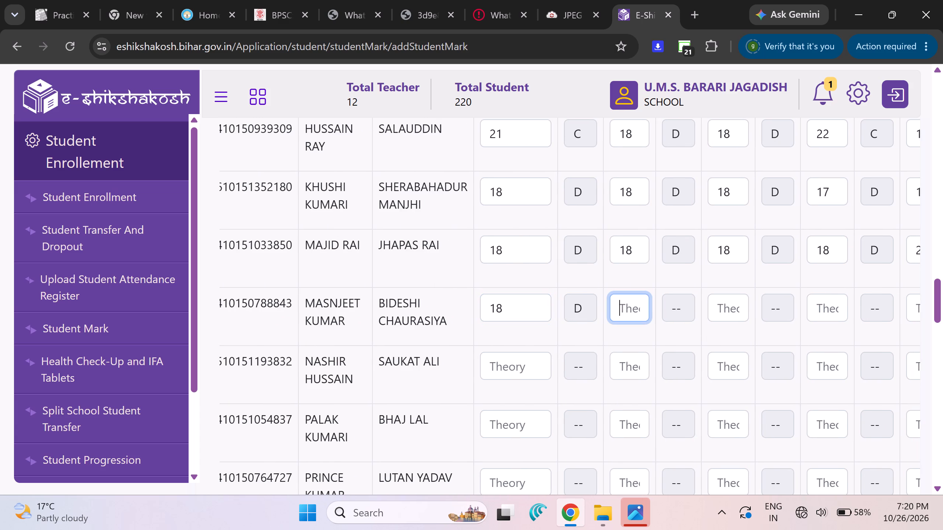
{"action": "type", "text": "18"}
{"action": "scroll", "coordinate": [627, 310], "scroll_direction": "left", "scroll_amount": 3}
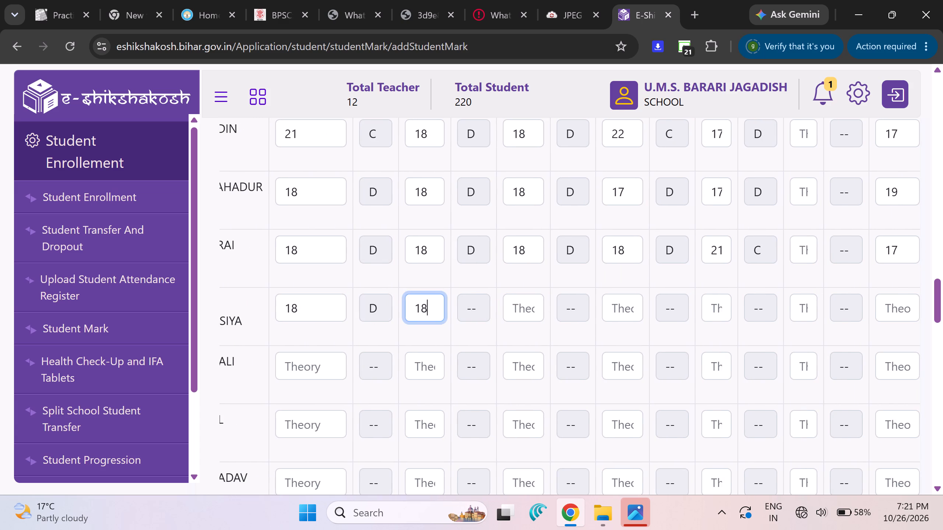
{"action": "left_click", "coordinate": [540, 311]}
{"action": "type", "text": "18"}
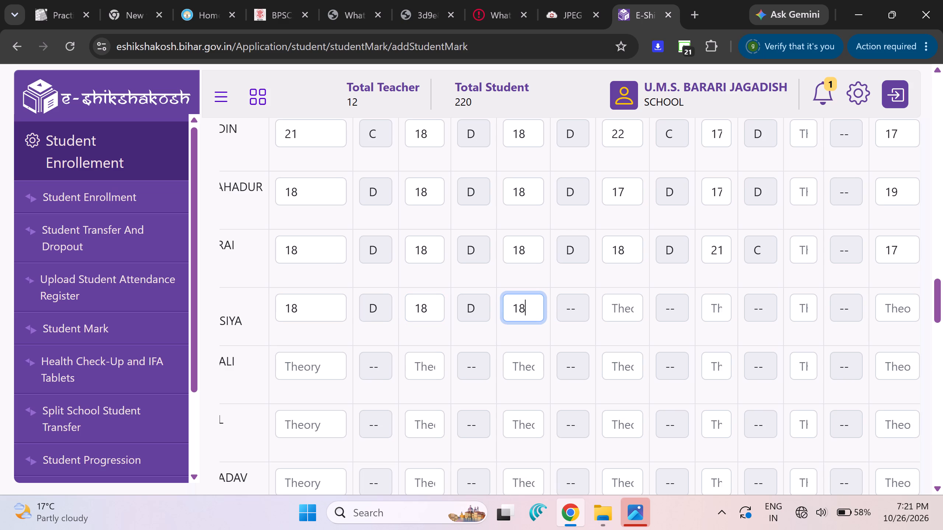
Enter the twenty-seventh listed student's theory marks for Social Science, 21, and Hindi, 17.
{"action": "scroll", "coordinate": [540, 311], "scroll_direction": "left", "scroll_amount": 2}
{"action": "left_click", "coordinate": [560, 319]}
{"action": "key", "text": "1"}
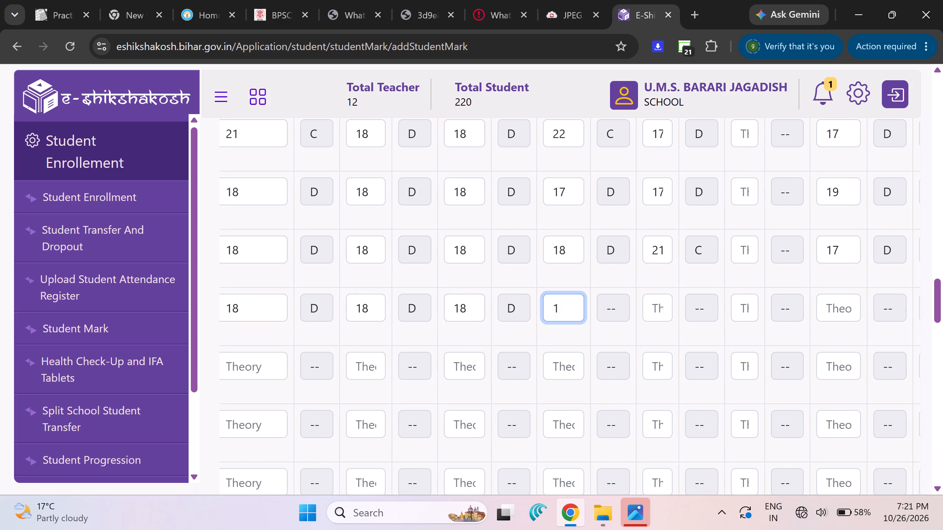
{"action": "key", "text": "BackSpace"}
{"action": "type", "text": "31"}
{"action": "key", "text": "BackSpace"}
{"action": "key", "text": "BackSpace"}
{"action": "type", "text": "21"}
{"action": "left_click", "coordinate": [653, 313]}
{"action": "type", "text": "17"}
Enter 22 as the twenty-seventh listed student's theory mark for the seventh subject.
{"action": "scroll", "coordinate": [653, 313], "scroll_direction": "left", "scroll_amount": 3}
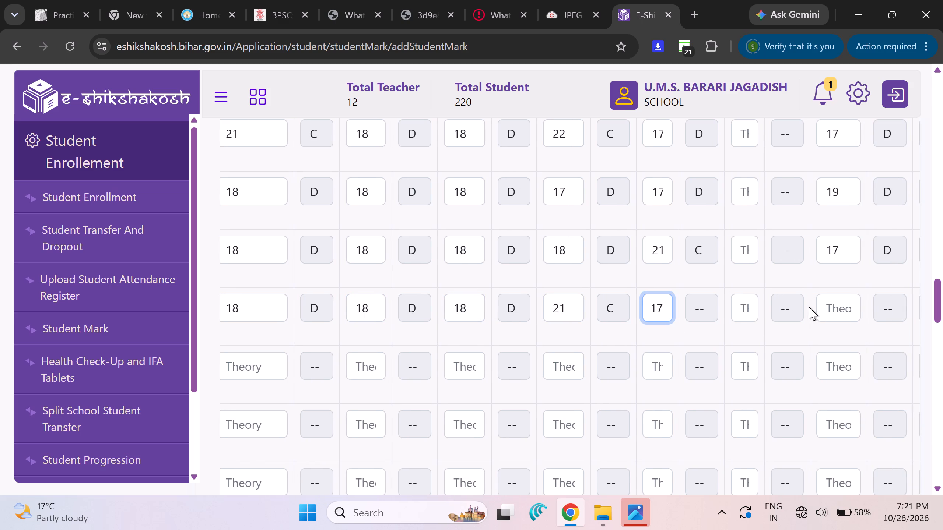
{"action": "left_click", "coordinate": [809, 307]}
{"action": "left_click", "coordinate": [818, 310]}
{"action": "type", "text": "22"}
{"action": "scroll", "coordinate": [818, 310], "scroll_direction": "left", "scroll_amount": 5}
{"action": "left_click", "coordinate": [839, 324]}
Enter the twenty-eighth listed student's theory marks for the first three subjects: 18, 18 and 18.
{"action": "scroll", "coordinate": [562, 367], "scroll_direction": "right", "scroll_amount": 2}
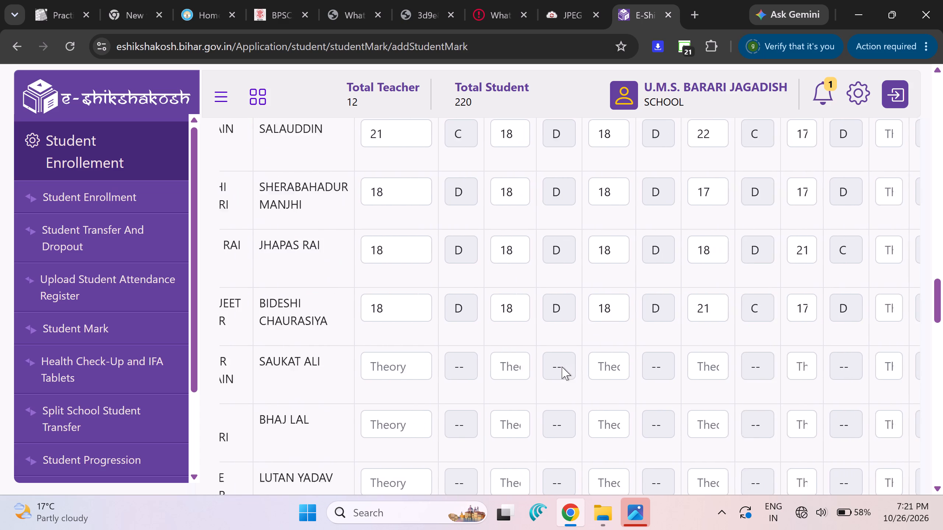
{"action": "scroll", "coordinate": [562, 367], "scroll_direction": "down", "scroll_amount": 1}
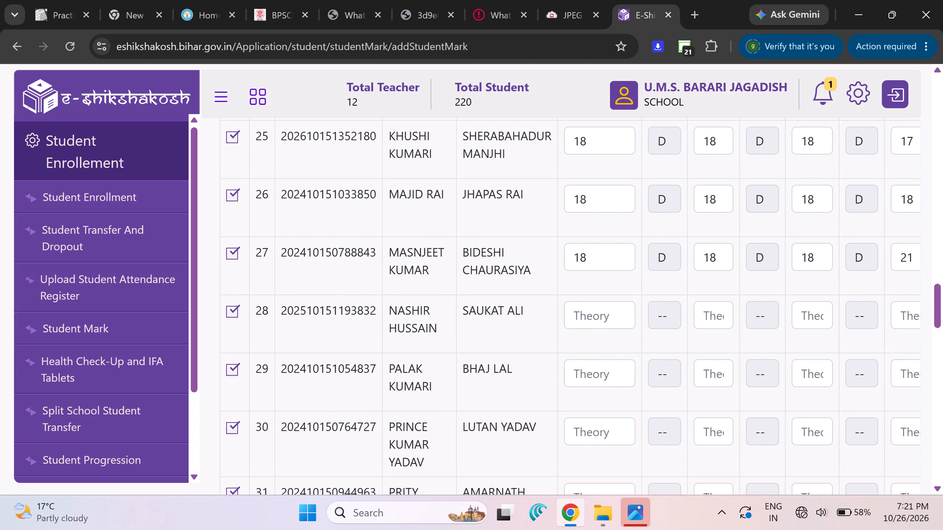
{"action": "left_click", "coordinate": [610, 321]}
{"action": "type", "text": "18"}
{"action": "scroll", "coordinate": [610, 321], "scroll_direction": "left", "scroll_amount": 2}
{"action": "left_click", "coordinate": [600, 322]}
{"action": "key", "text": "1"}
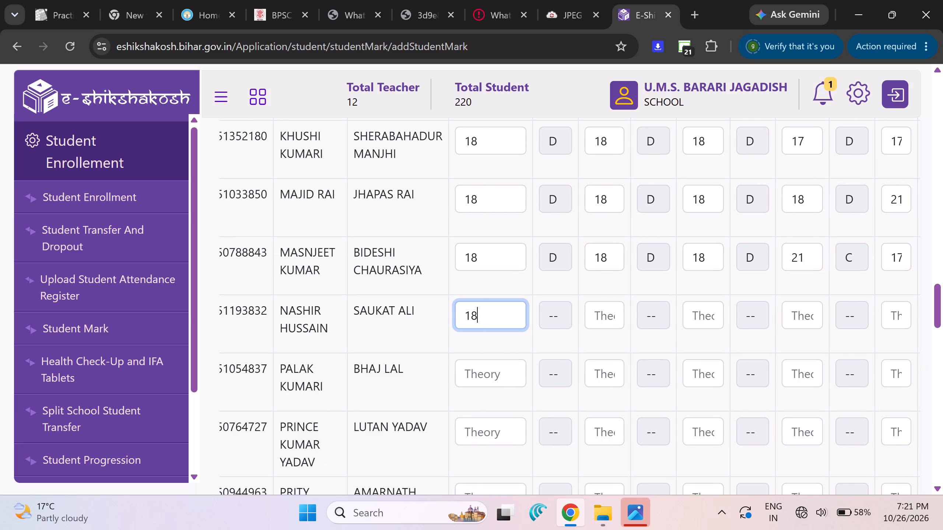
{"action": "key", "text": "8"}
{"action": "scroll", "coordinate": [600, 322], "scroll_direction": "left", "scroll_amount": 3}
{"action": "left_click", "coordinate": [560, 313]}
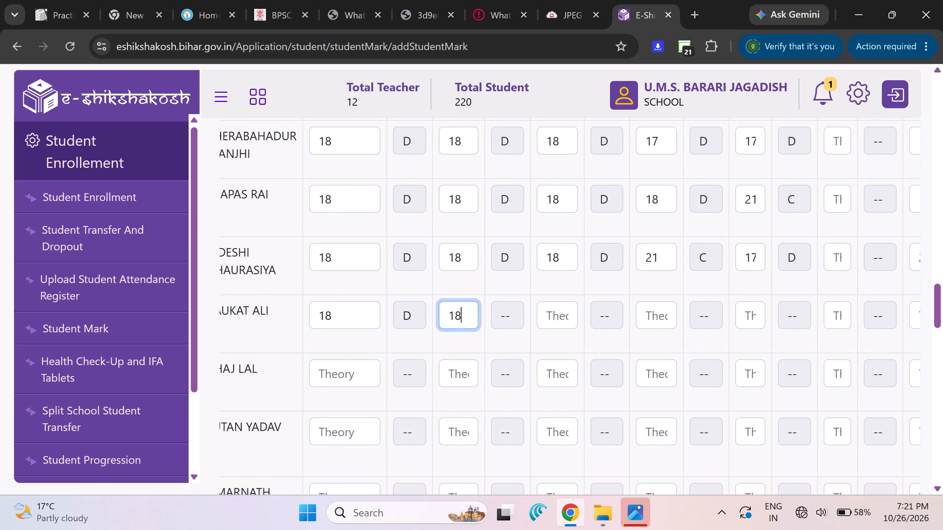
{"action": "key", "text": "1"}
{"action": "key", "text": "8"}
Enter the twenty-eighth listed student's theory marks for Social Science, 17, and Hindi, 19.
{"action": "scroll", "coordinate": [560, 313], "scroll_direction": "left", "scroll_amount": 1}
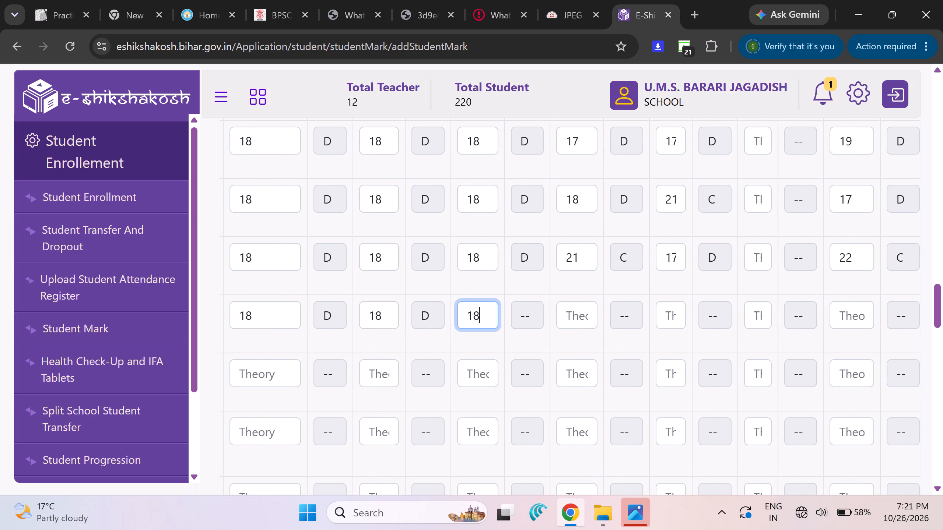
{"action": "left_click", "coordinate": [571, 312]}
{"action": "key", "text": "1"}
{"action": "key", "text": "7"}
{"action": "scroll", "coordinate": [571, 312], "scroll_direction": "left", "scroll_amount": 2}
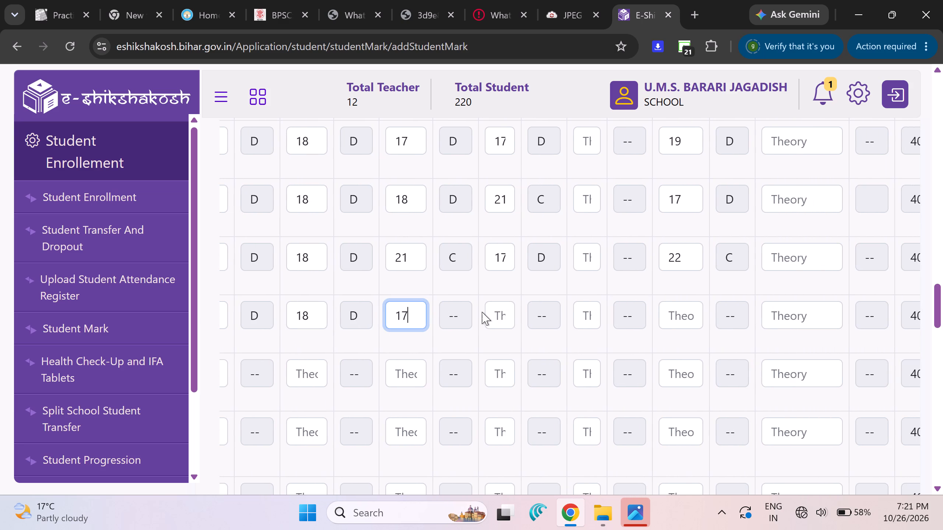
{"action": "left_click", "coordinate": [482, 312]}
{"action": "left_click", "coordinate": [493, 314]}
{"action": "key", "text": "1"}
{"action": "key", "text": "9"}
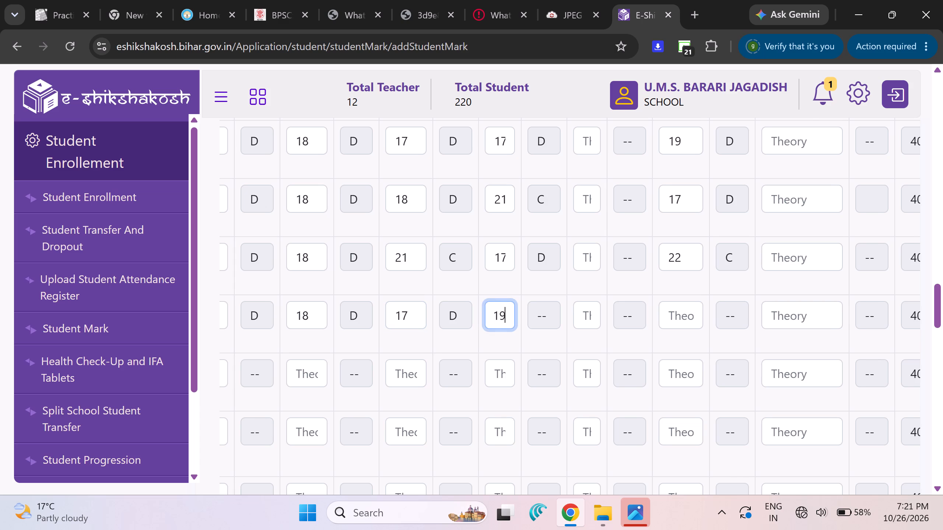
Enter 17 as the twenty-eighth listed student's theory mark for the seventh subject.
{"action": "scroll", "coordinate": [493, 314], "scroll_direction": "left", "scroll_amount": 1}
{"action": "left_click", "coordinate": [622, 317]}
{"action": "key", "text": "1"}
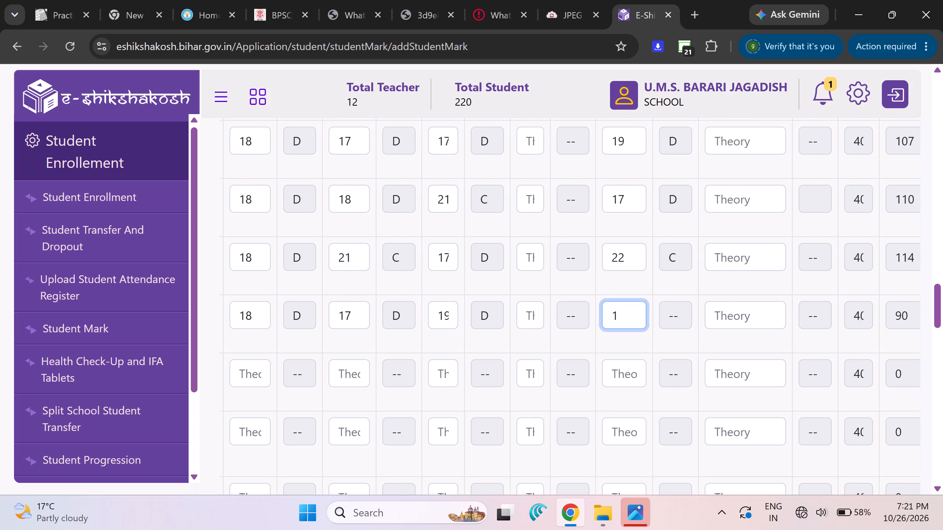
{"action": "key", "text": "7"}
{"action": "scroll", "coordinate": [622, 317], "scroll_direction": "left", "scroll_amount": 4}
{"action": "left_click", "coordinate": [663, 349]}
Enter the twenty-ninth listed student's theory marks for the first three subjects: 18, 20 and 17.
{"action": "scroll", "coordinate": [663, 349], "scroll_direction": "right", "scroll_amount": 4}
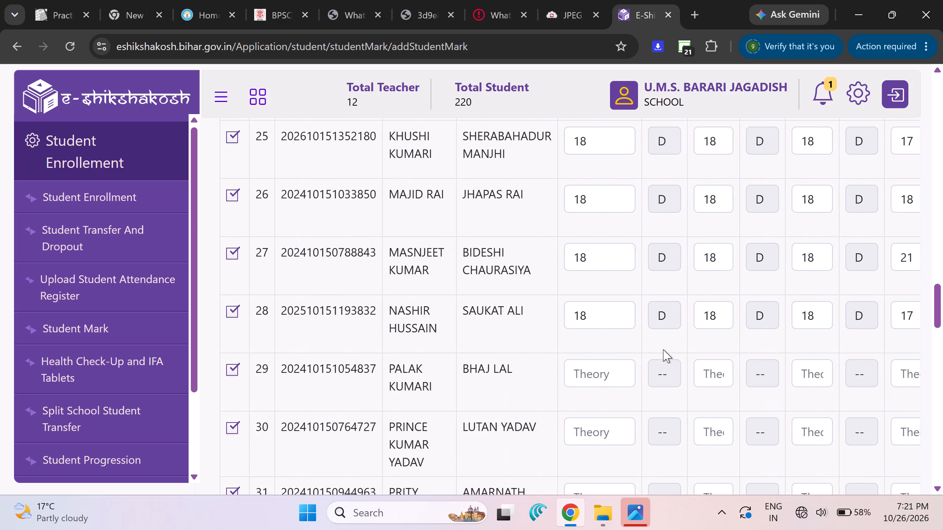
{"action": "scroll", "coordinate": [663, 349], "scroll_direction": "down", "scroll_amount": 1}
{"action": "left_click", "coordinate": [581, 278]}
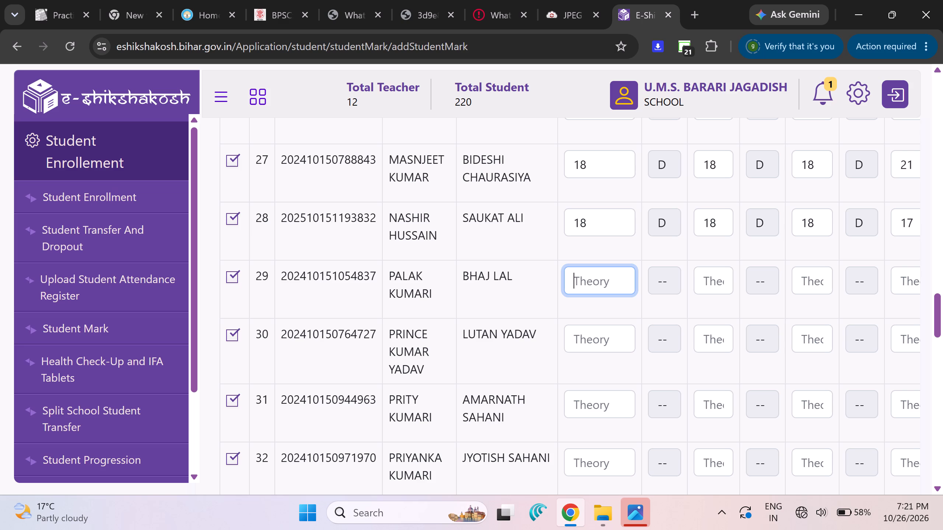
{"action": "type", "text": "18"}
{"action": "scroll", "coordinate": [581, 278], "scroll_direction": "left", "scroll_amount": 1}
{"action": "left_click", "coordinate": [629, 282]}
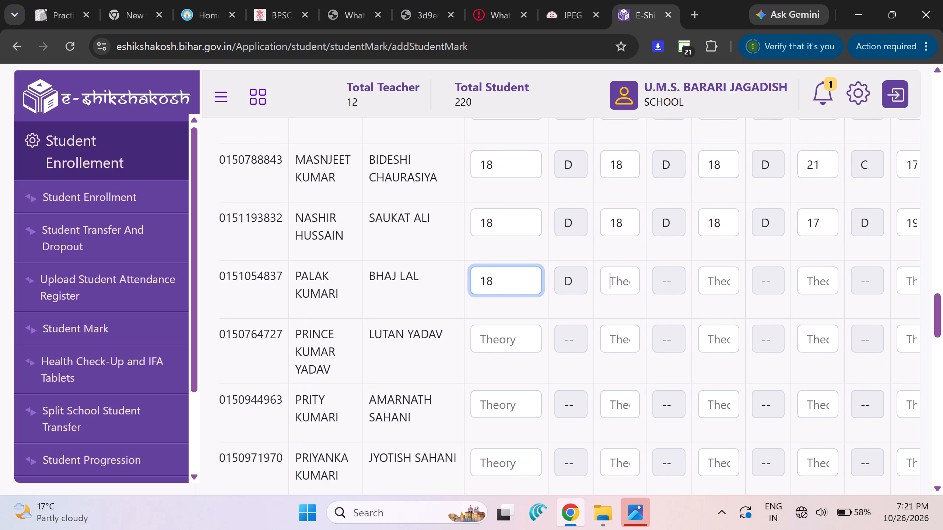
{"action": "key", "text": "2"}
{"action": "key", "text": "0"}
{"action": "scroll", "coordinate": [629, 282], "scroll_direction": "left", "scroll_amount": 3}
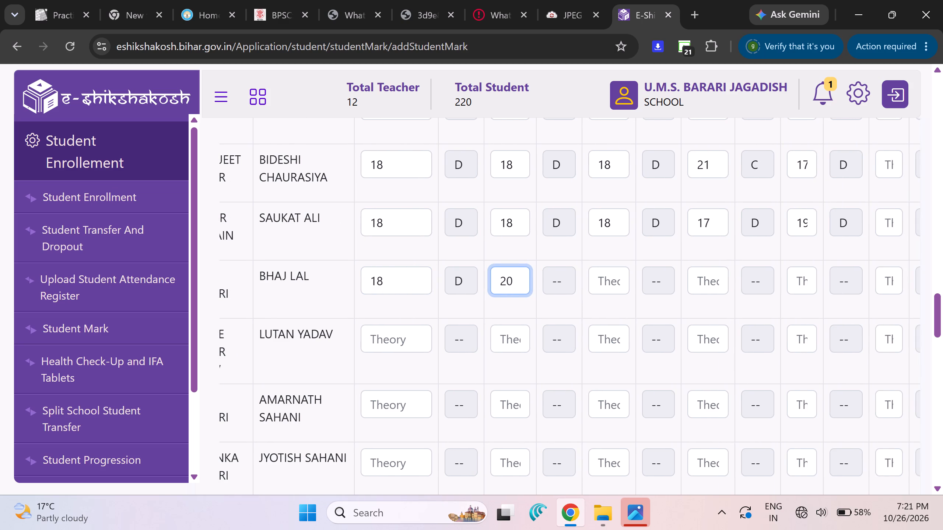
{"action": "left_click", "coordinate": [610, 279]}
{"action": "type", "text": "117"}
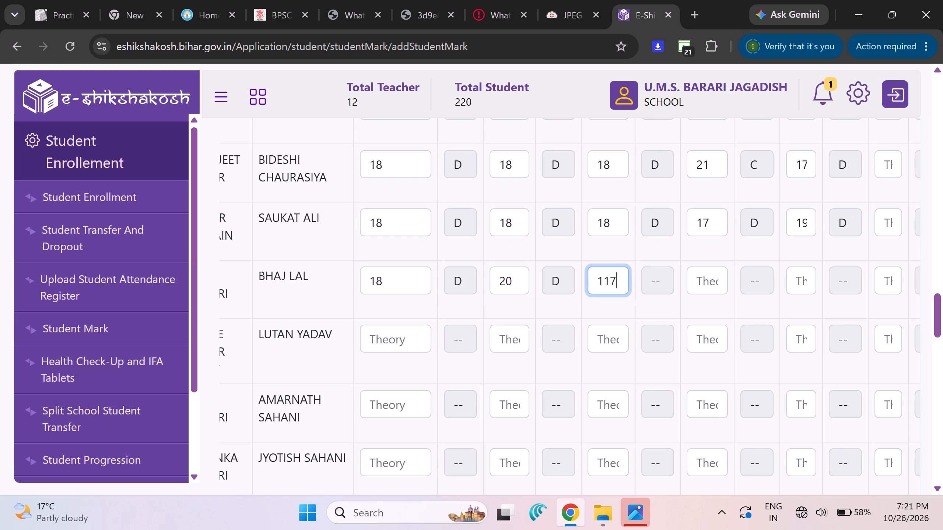
{"action": "key", "text": "BackSpace"}
{"action": "key", "text": "BackSpace"}
{"action": "key", "text": "7"}
Enter the twenty-ninth listed student's theory marks for Social Science, 17, and Hindi, 17.
{"action": "scroll", "coordinate": [610, 279], "scroll_direction": "left", "scroll_amount": 2}
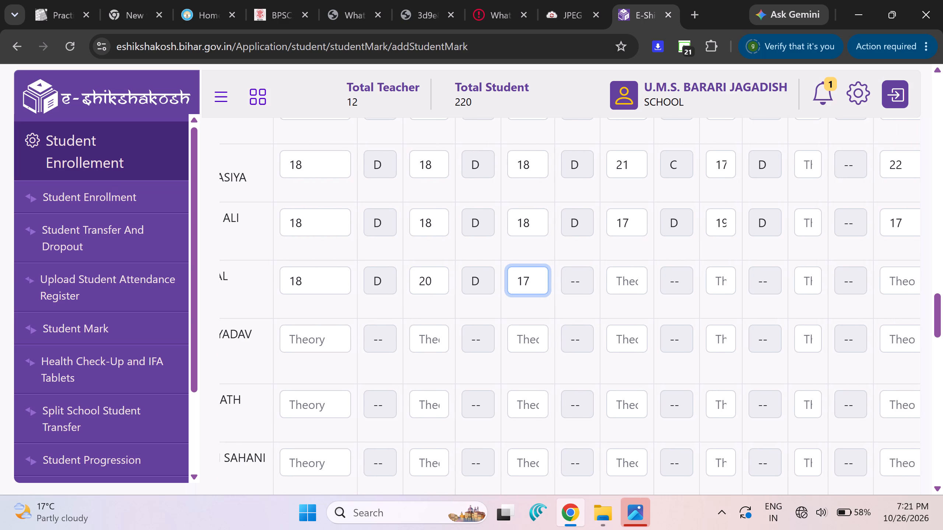
{"action": "left_click", "coordinate": [642, 282]}
{"action": "type", "text": "17"}
{"action": "scroll", "coordinate": [642, 282], "scroll_direction": "left", "scroll_amount": 2}
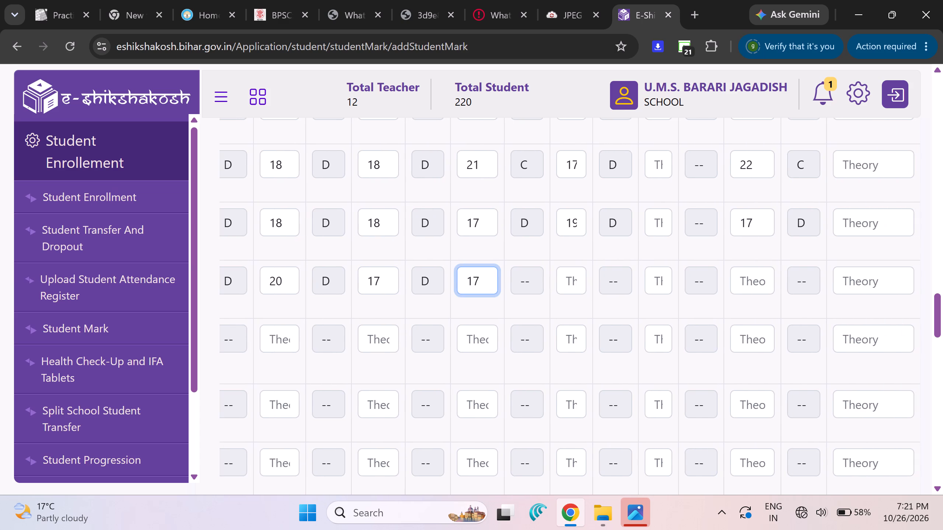
{"action": "left_click", "coordinate": [580, 282]}
{"action": "key", "text": "1"}
{"action": "key", "text": "7"}
Enter 17 as the twenty-ninth listed student's theory mark for the sixth subject.
{"action": "scroll", "coordinate": [580, 282], "scroll_direction": "left", "scroll_amount": 2}
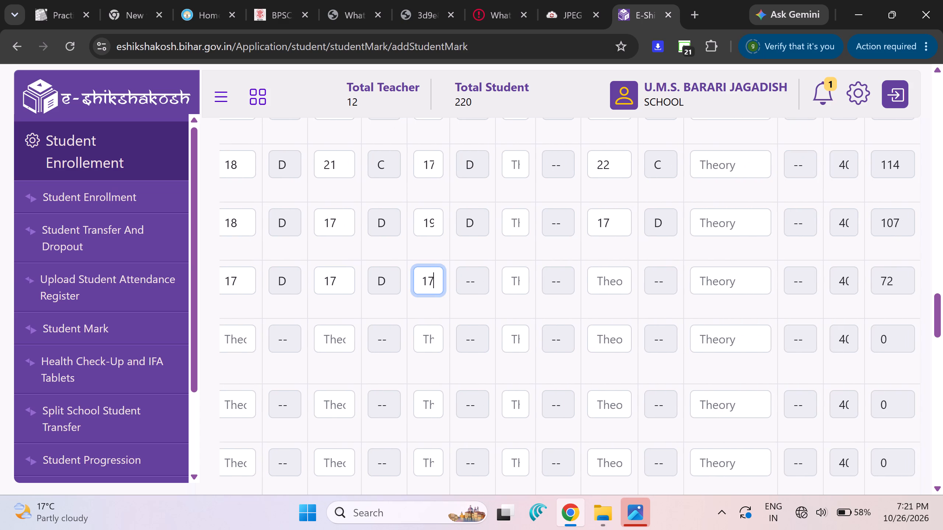
{"action": "left_click", "coordinate": [513, 276]}
{"action": "key", "text": "1"}
{"action": "key", "text": "7"}
{"action": "scroll", "coordinate": [513, 276], "scroll_direction": "left", "scroll_amount": 1}
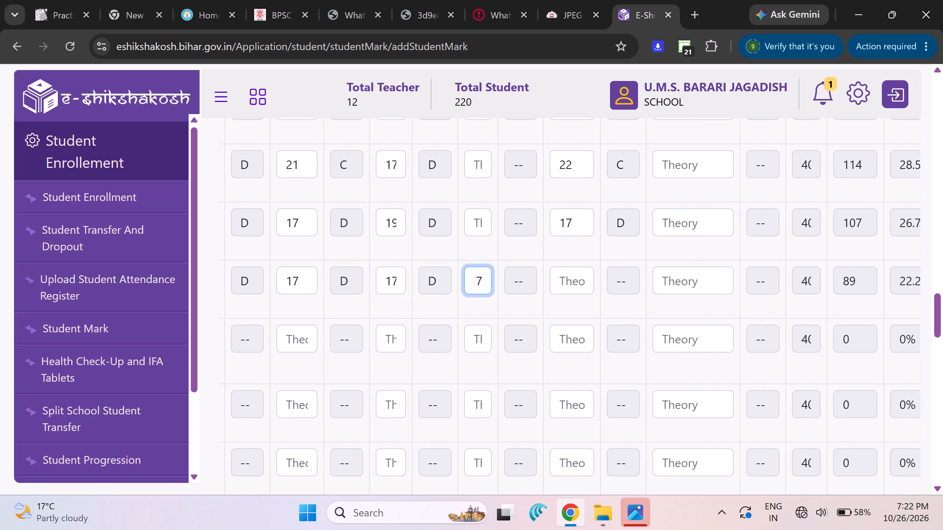
Clear the twenty-ninth listed student's theory mark for the sixth subject.
{"action": "scroll", "coordinate": [513, 276], "scroll_direction": "left", "scroll_amount": 1}
{"action": "key", "text": "BackSpace"}
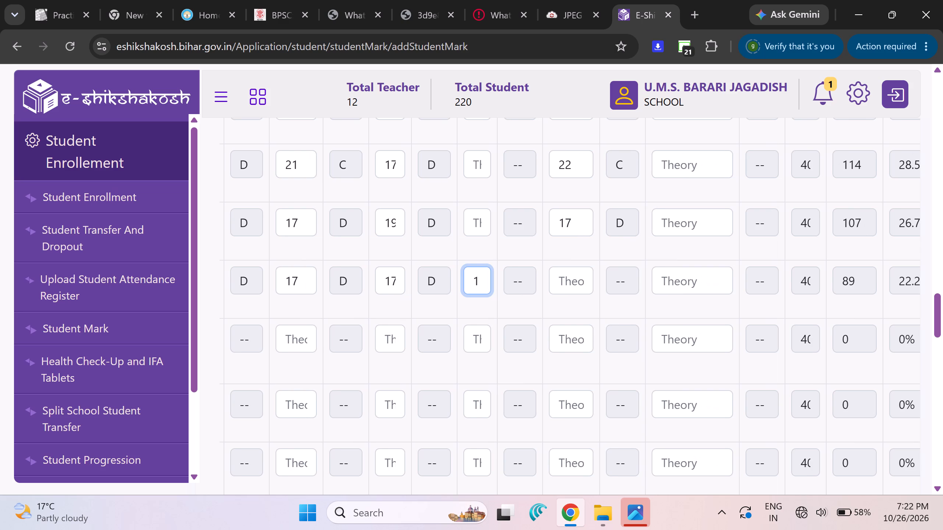
{"action": "key", "text": "BackSpace"}
Change the twenty-ninth listed student's theory marks for the third subject, Social Science and Hindi to 18 each.
{"action": "scroll", "coordinate": [422, 280], "scroll_direction": "right", "scroll_amount": 3}
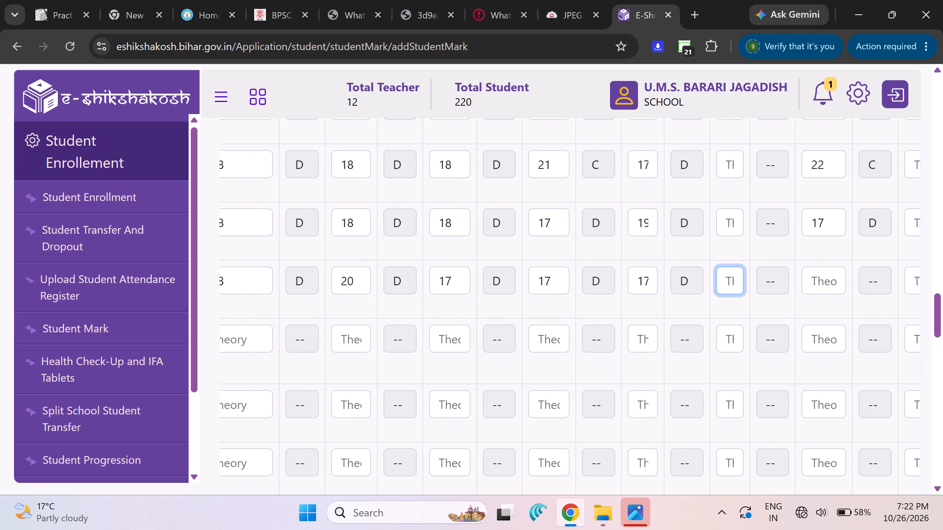
{"action": "scroll", "coordinate": [442, 283], "scroll_direction": "up", "scroll_amount": 1}
{"action": "scroll", "coordinate": [442, 283], "scroll_direction": "right", "scroll_amount": 1}
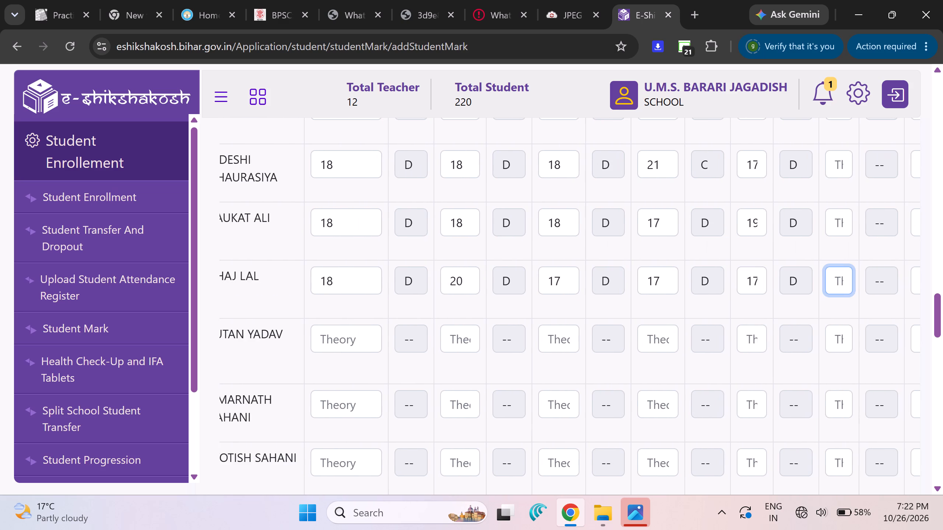
{"action": "scroll", "coordinate": [442, 283], "scroll_direction": "left", "scroll_amount": 1}
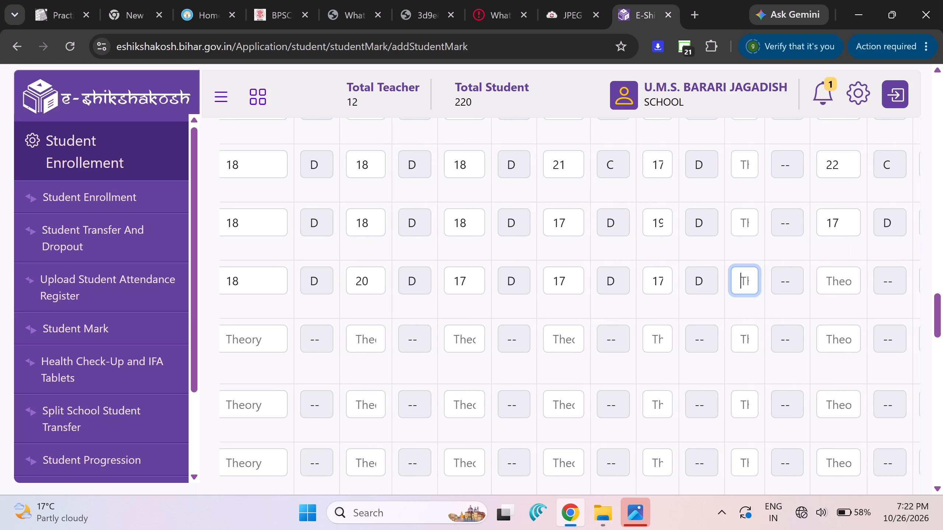
{"action": "left_click", "coordinate": [464, 282]}
{"action": "key", "text": "BackSpace"}
{"action": "key", "text": "8"}
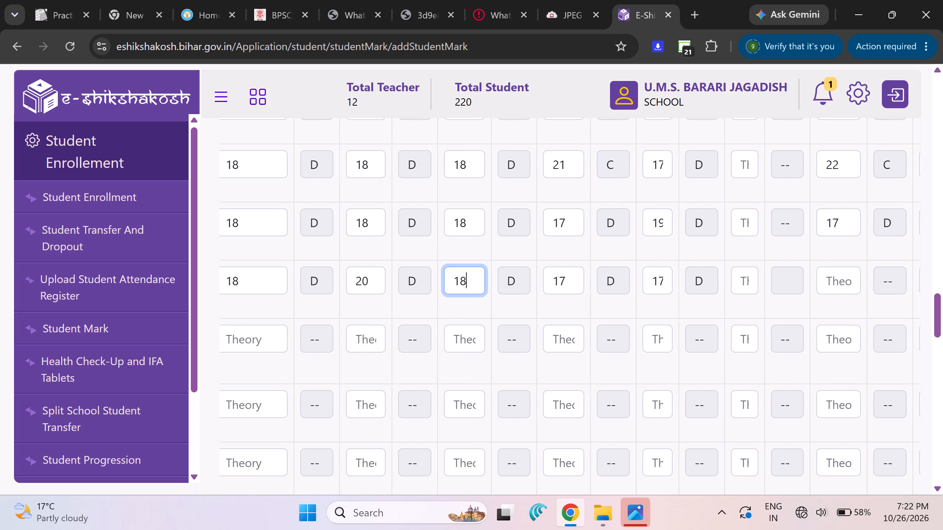
{"action": "scroll", "coordinate": [464, 282], "scroll_direction": "left", "scroll_amount": 1}
{"action": "left_click", "coordinate": [479, 285]}
{"action": "key", "text": "BackSpace"}
{"action": "key", "text": "8"}
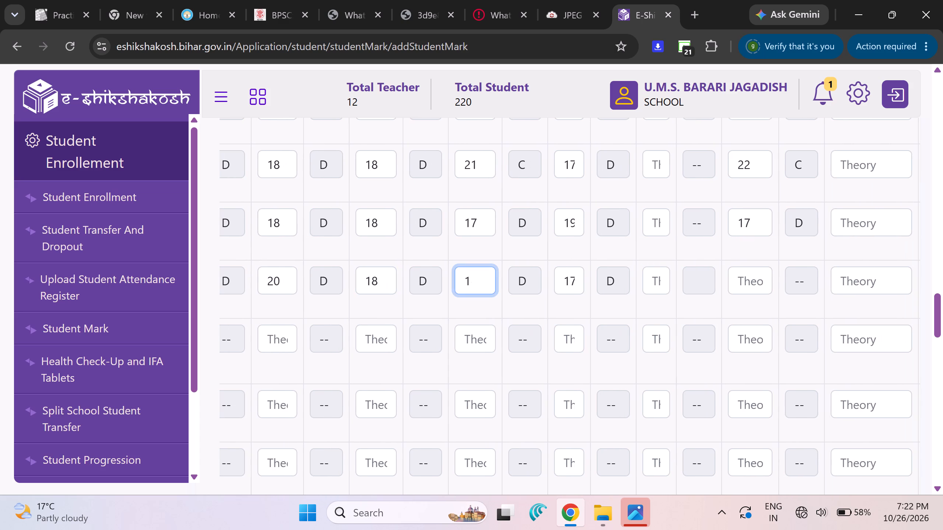
{"action": "scroll", "coordinate": [479, 285], "scroll_direction": "left", "scroll_amount": 1}
{"action": "left_click", "coordinate": [495, 281]}
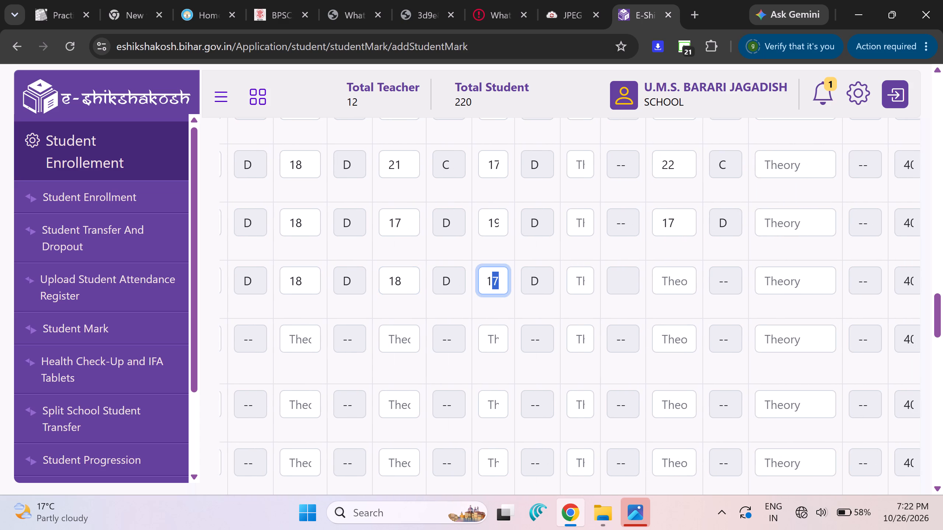
{"action": "left_click", "coordinate": [498, 281]}
{"action": "key", "text": "BackSpace"}
{"action": "key", "text": "8"}
Enter 18 as the twenty-ninth listed student's theory mark for the seventh subject.
{"action": "scroll", "coordinate": [498, 281], "scroll_direction": "left", "scroll_amount": 1}
{"action": "left_click", "coordinate": [667, 280]}
{"action": "key", "text": "1"}
{"action": "key", "text": "8"}
{"action": "scroll", "coordinate": [667, 280], "scroll_direction": "left", "scroll_amount": 4}
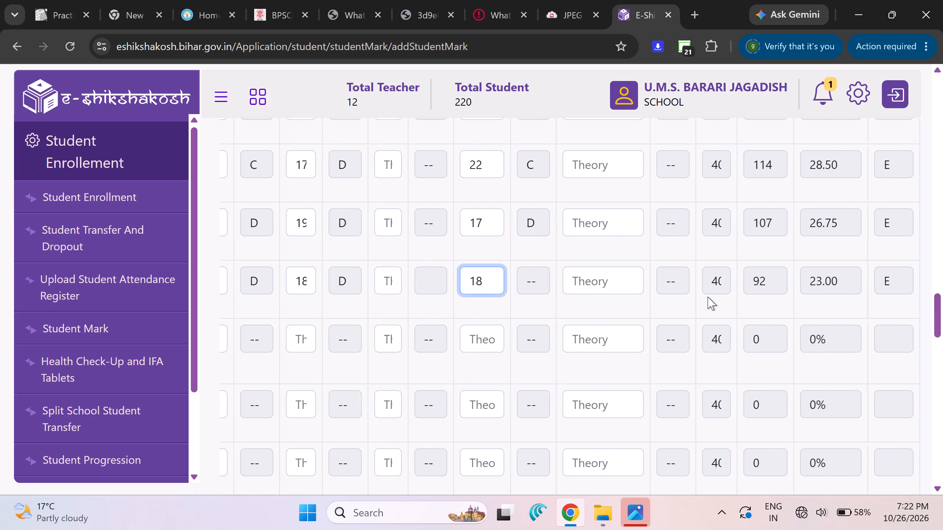
{"action": "left_click", "coordinate": [708, 297]}
Open the thirtieth listed student's theory mark for the first subject for entry.
{"action": "scroll", "coordinate": [708, 297], "scroll_direction": "right", "scroll_amount": 3}
{"action": "scroll", "coordinate": [639, 359], "scroll_direction": "down", "scroll_amount": 1}
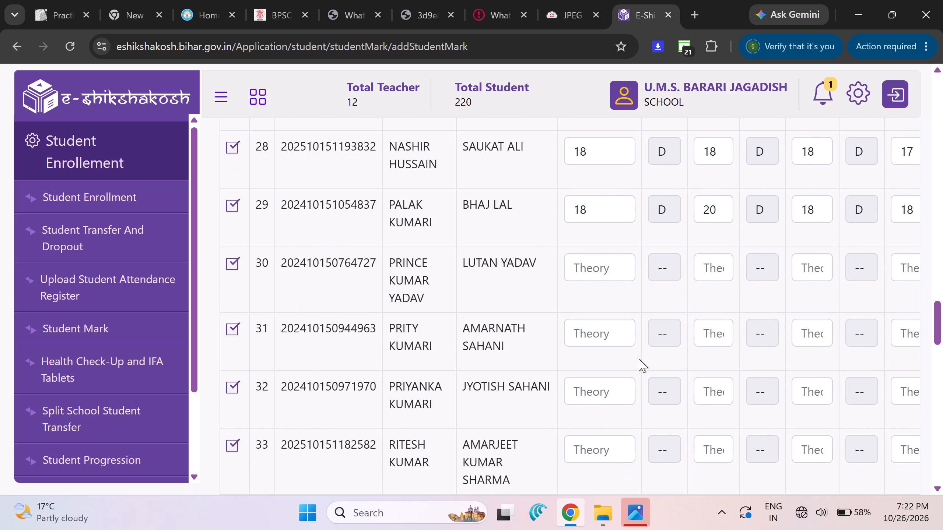
{"action": "left_click", "coordinate": [584, 269]}
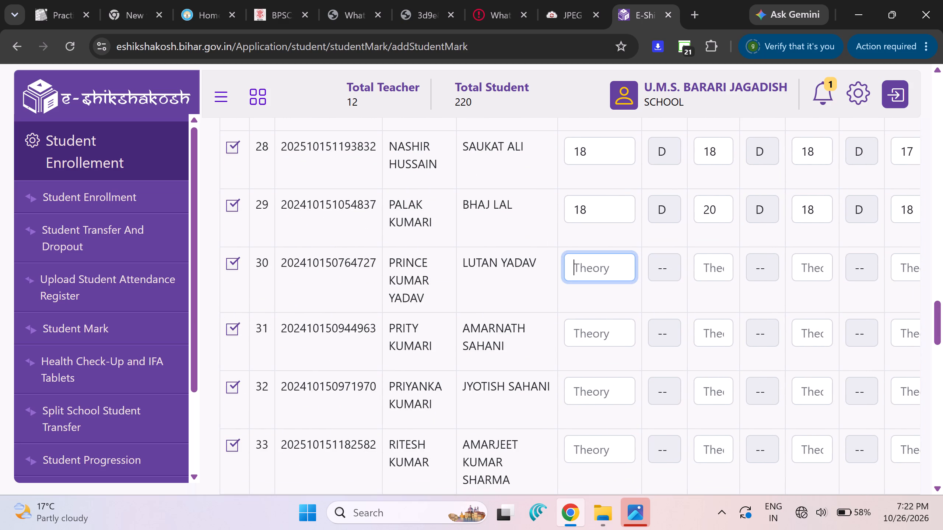
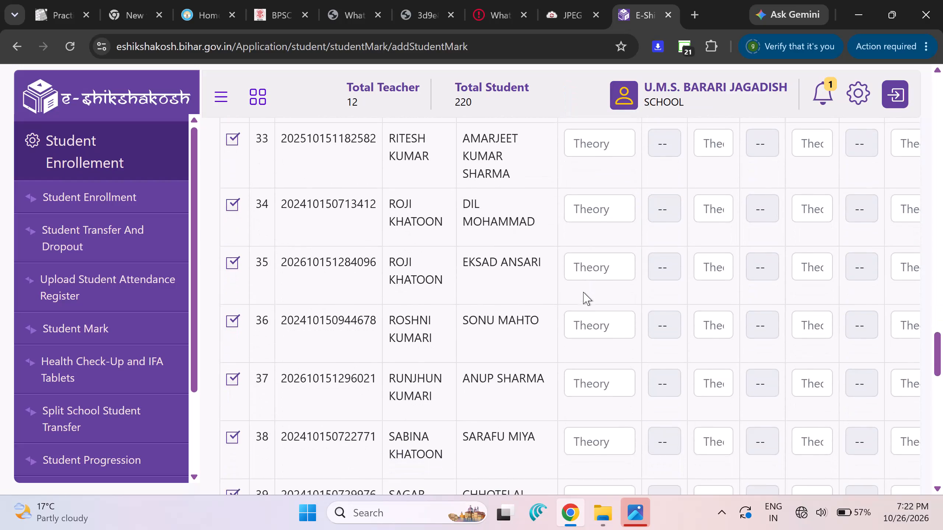
Look over the listed students' mark rows to find where the completed theory marks end.
{"action": "scroll", "coordinate": [583, 292], "scroll_direction": "down", "scroll_amount": 2}
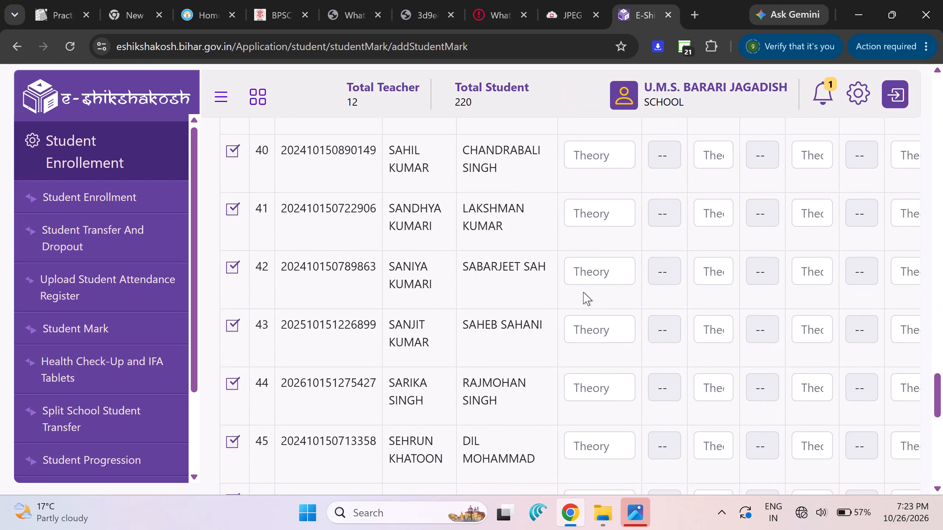
{"action": "scroll", "coordinate": [583, 292], "scroll_direction": "up", "scroll_amount": 7}
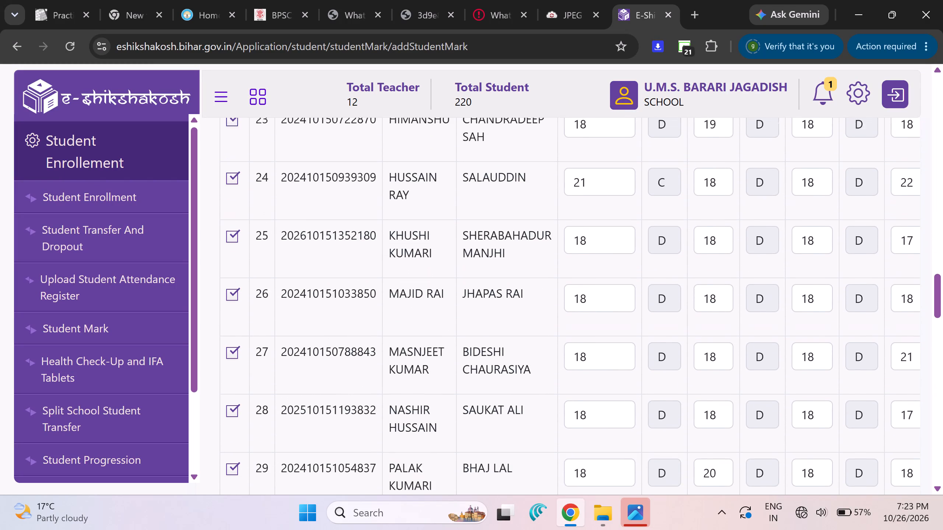
{"action": "scroll", "coordinate": [583, 292], "scroll_direction": "up", "scroll_amount": 1}
{"action": "scroll", "coordinate": [477, 303], "scroll_direction": "down", "scroll_amount": 3}
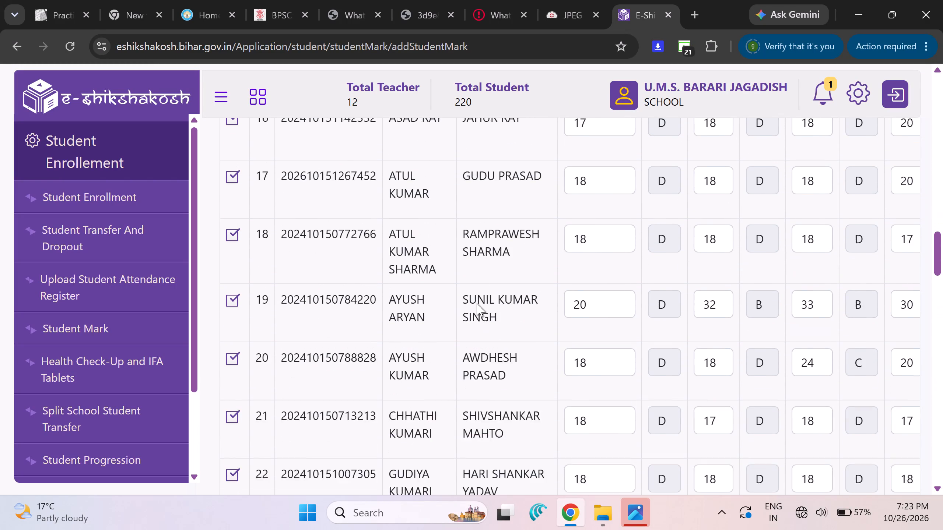
{"action": "scroll", "coordinate": [477, 303], "scroll_direction": "down", "scroll_amount": 6}
{"action": "scroll", "coordinate": [477, 303], "scroll_direction": "up", "scroll_amount": 1}
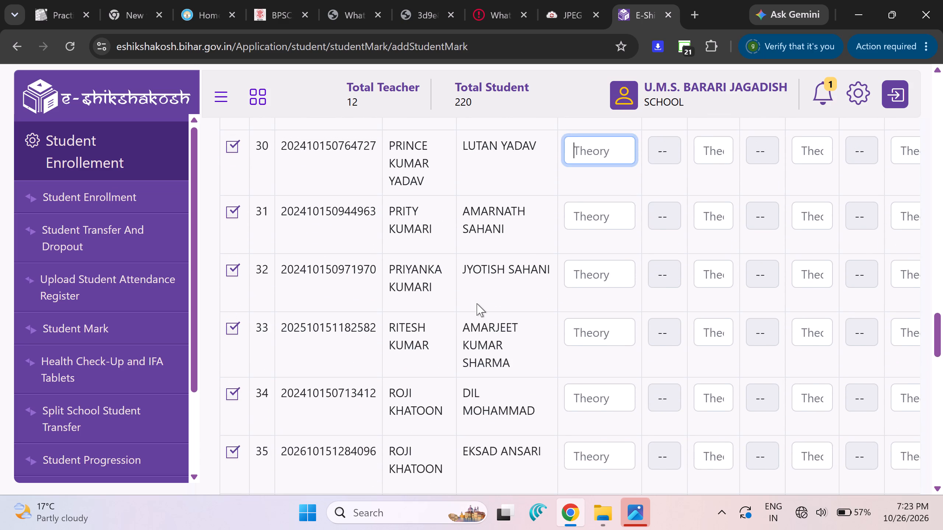
{"action": "scroll", "coordinate": [477, 303], "scroll_direction": "up", "scroll_amount": 1}
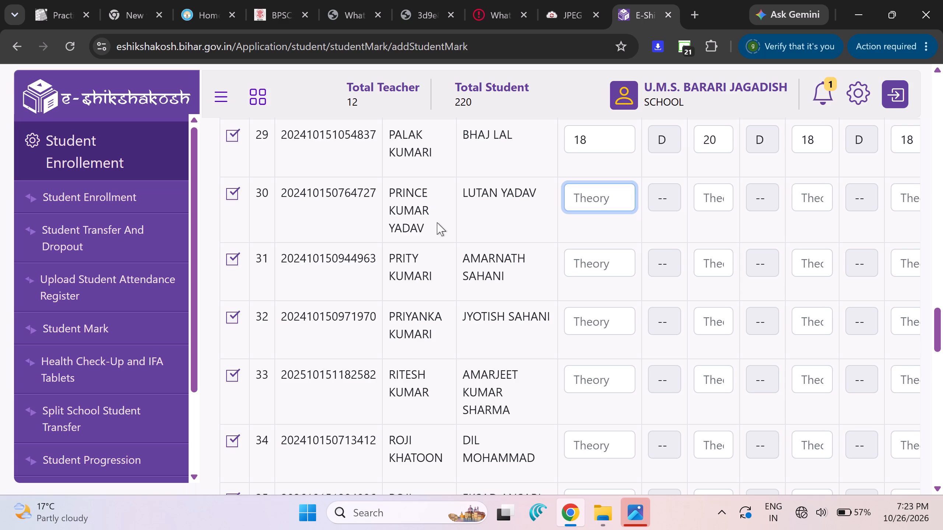
Enter the thirtieth listed student's theory marks for the first four subjects as 17, 18, 18 and 17.
{"action": "scroll", "coordinate": [437, 222], "scroll_direction": "up", "scroll_amount": 1}
{"action": "left_click", "coordinate": [600, 228]}
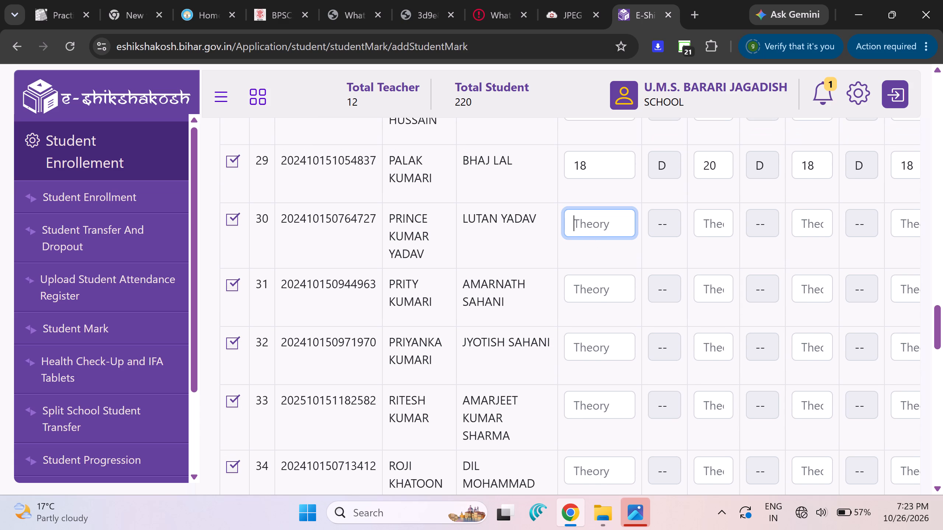
{"action": "type", "text": "17"}
{"action": "scroll", "coordinate": [600, 228], "scroll_direction": "left", "scroll_amount": 1}
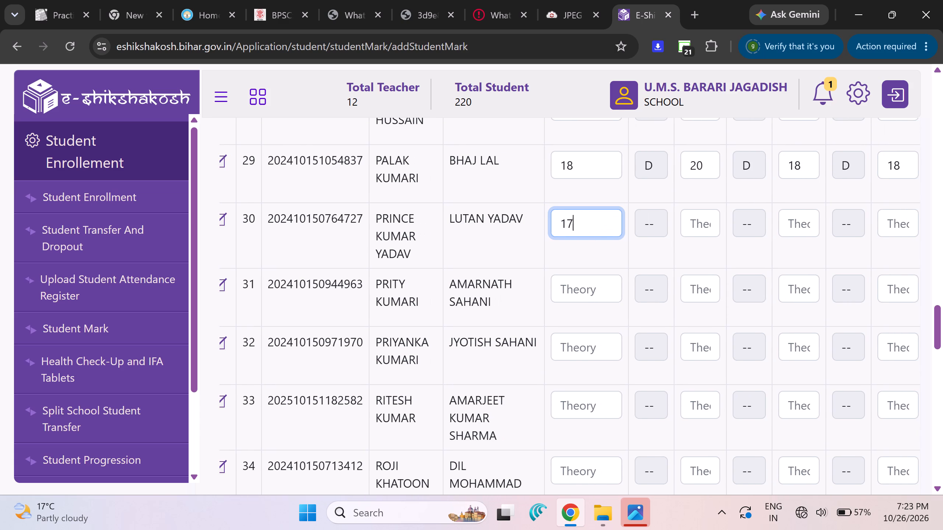
{"action": "left_click", "coordinate": [700, 231]}
{"action": "type", "text": "18"}
{"action": "scroll", "coordinate": [700, 231], "scroll_direction": "left", "scroll_amount": 3}
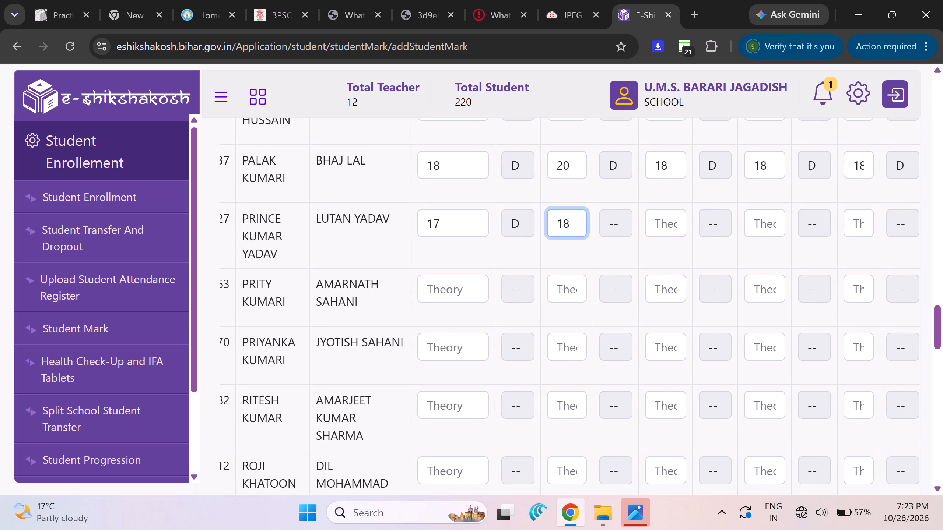
{"action": "left_click", "coordinate": [672, 226]}
{"action": "key", "text": "1"}
{"action": "key", "text": "8"}
{"action": "scroll", "coordinate": [672, 226], "scroll_direction": "left", "scroll_amount": 3}
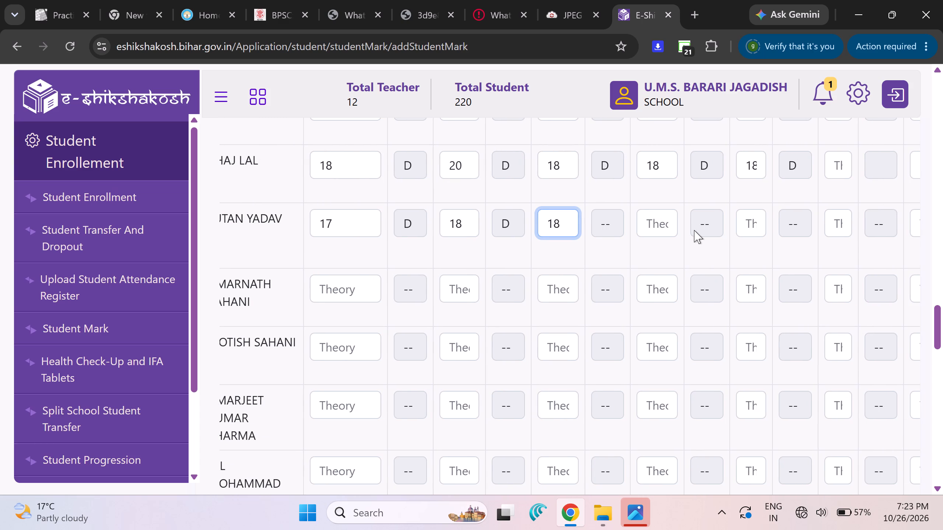
{"action": "left_click", "coordinate": [656, 225]}
{"action": "key", "text": "1"}
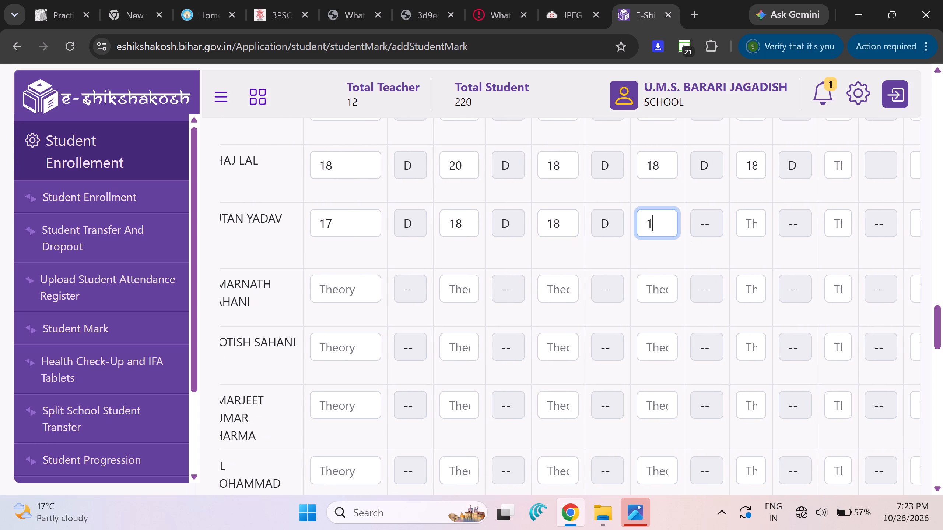
{"action": "key", "text": "7"}
Enter 17 as the thirtieth listed student's theory mark for both the fifth and seventh subjects.
{"action": "scroll", "coordinate": [656, 225], "scroll_direction": "left", "scroll_amount": 2}
{"action": "left_click", "coordinate": [596, 224]}
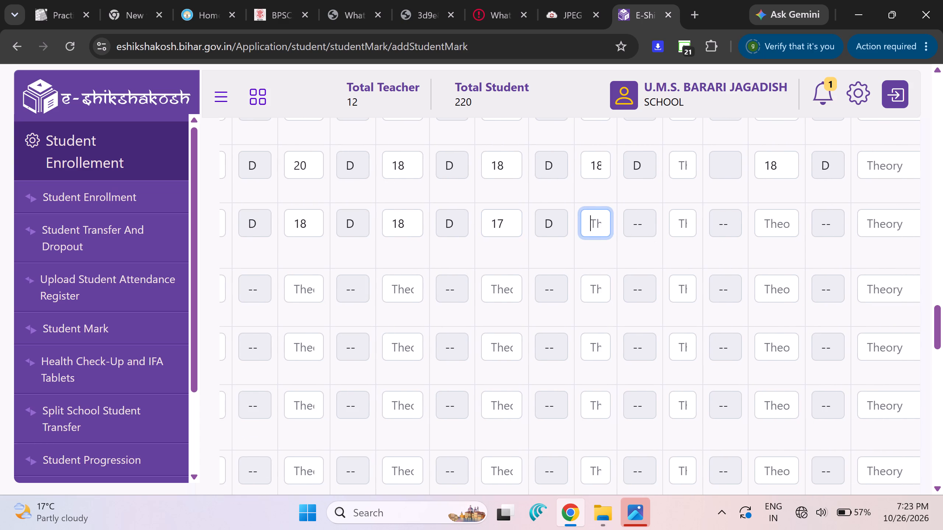
{"action": "type", "text": "17"}
{"action": "scroll", "coordinate": [596, 224], "scroll_direction": "left", "scroll_amount": 2}
{"action": "left_click", "coordinate": [765, 225]}
{"action": "key", "text": "1"}
{"action": "key", "text": "7"}
{"action": "scroll", "coordinate": [765, 225], "scroll_direction": "left", "scroll_amount": 4}
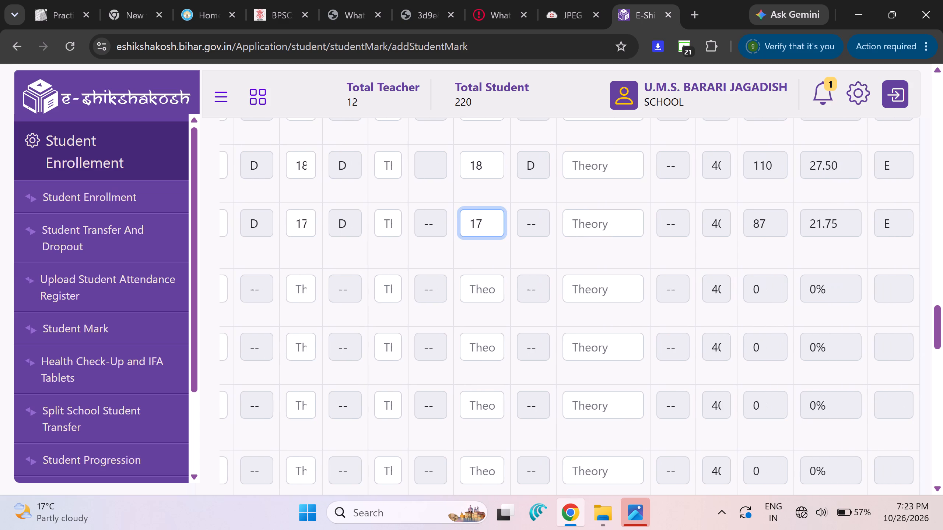
{"action": "left_click", "coordinate": [787, 238]}
Enter the thirty-first listed student's theory marks for the first four subjects as 18, 18, 18 and 19.
{"action": "scroll", "coordinate": [553, 261], "scroll_direction": "right", "scroll_amount": 5}
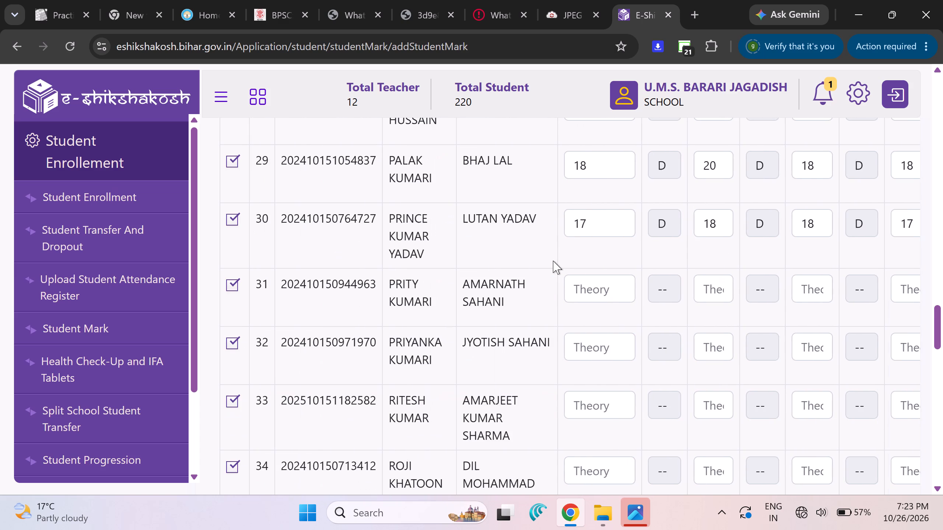
{"action": "scroll", "coordinate": [513, 295], "scroll_direction": "down", "scroll_amount": 1}
{"action": "left_click", "coordinate": [587, 235]}
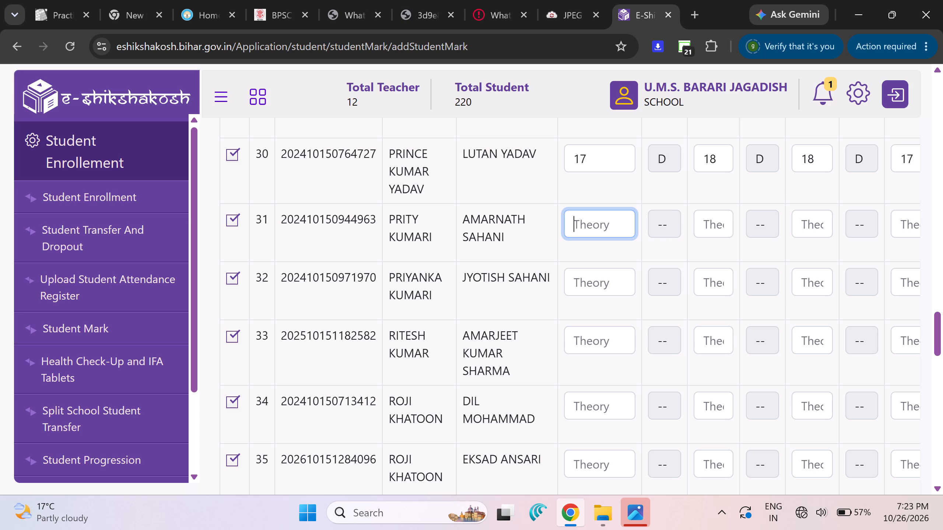
{"action": "key", "text": "1"}
{"action": "key", "text": "8"}
{"action": "scroll", "coordinate": [587, 235], "scroll_direction": "left", "scroll_amount": 2}
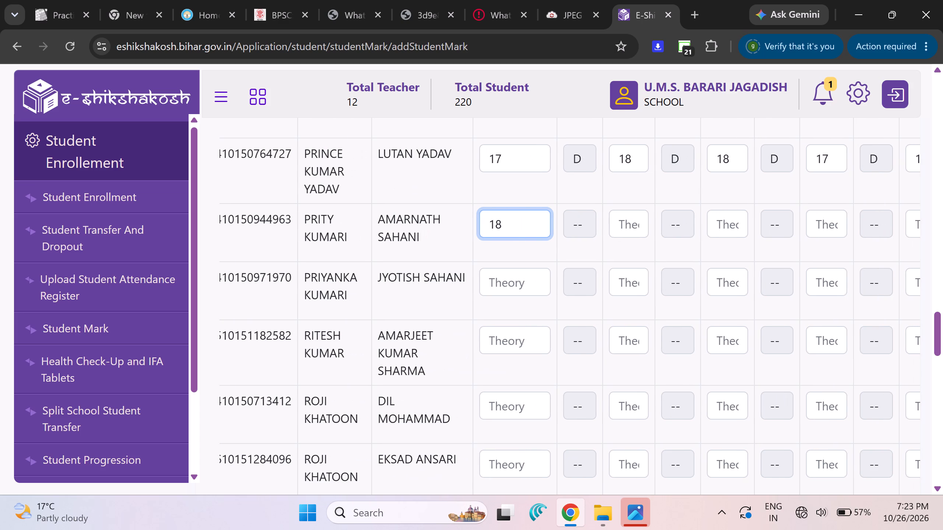
{"action": "left_click", "coordinate": [644, 231]}
{"action": "key", "text": "1"}
{"action": "key", "text": "8"}
{"action": "scroll", "coordinate": [644, 231], "scroll_direction": "left", "scroll_amount": 1}
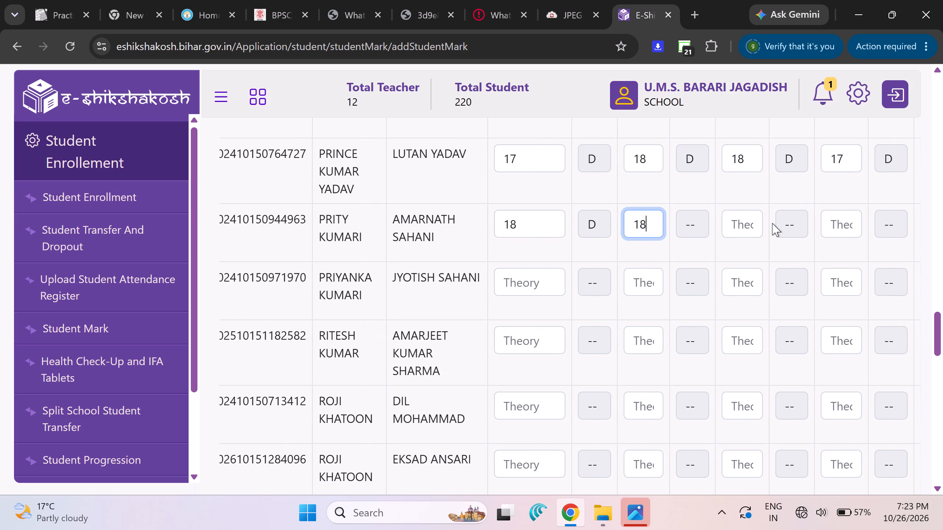
{"action": "left_click_drag", "start_coordinate": [772, 223], "coordinate": [747, 225]}
{"action": "left_click", "coordinate": [747, 225]}
{"action": "key", "text": "1"}
{"action": "key", "text": "8"}
{"action": "scroll", "coordinate": [747, 225], "scroll_direction": "left", "scroll_amount": 3}
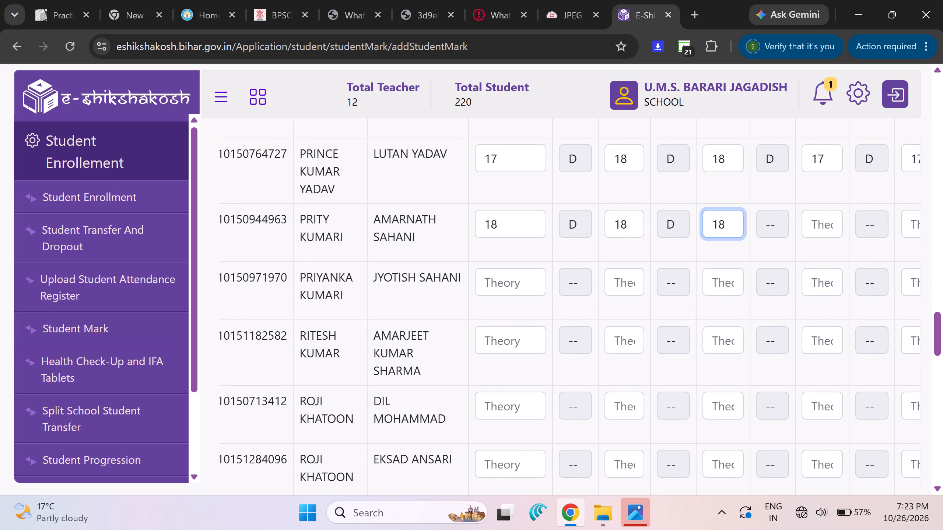
{"action": "left_click", "coordinate": [824, 221]}
{"action": "key", "text": "1"}
{"action": "key", "text": "9"}
Enter 18 as the thirty-first listed student's theory mark for the sixth subject.
{"action": "scroll", "coordinate": [824, 221], "scroll_direction": "left", "scroll_amount": 2}
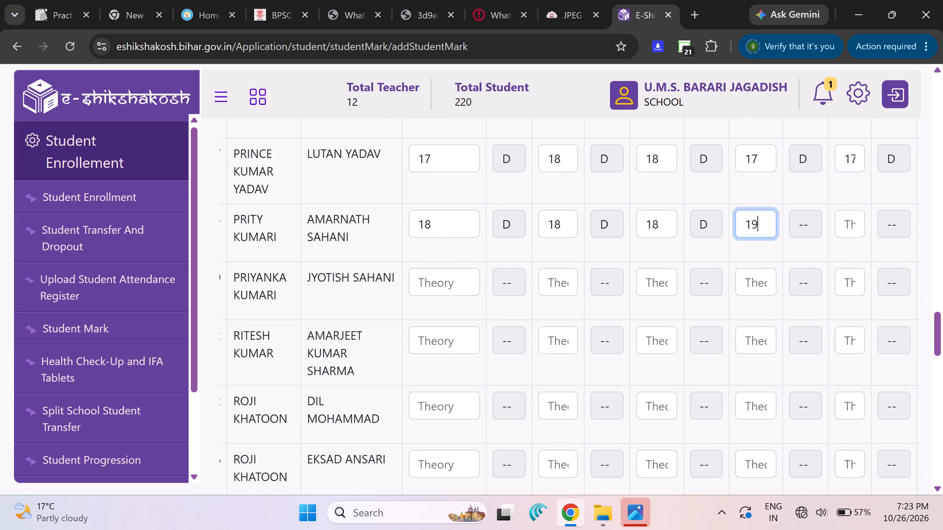
{"action": "scroll", "coordinate": [824, 221], "scroll_direction": "left", "scroll_amount": 4}
{"action": "left_click", "coordinate": [567, 218]}
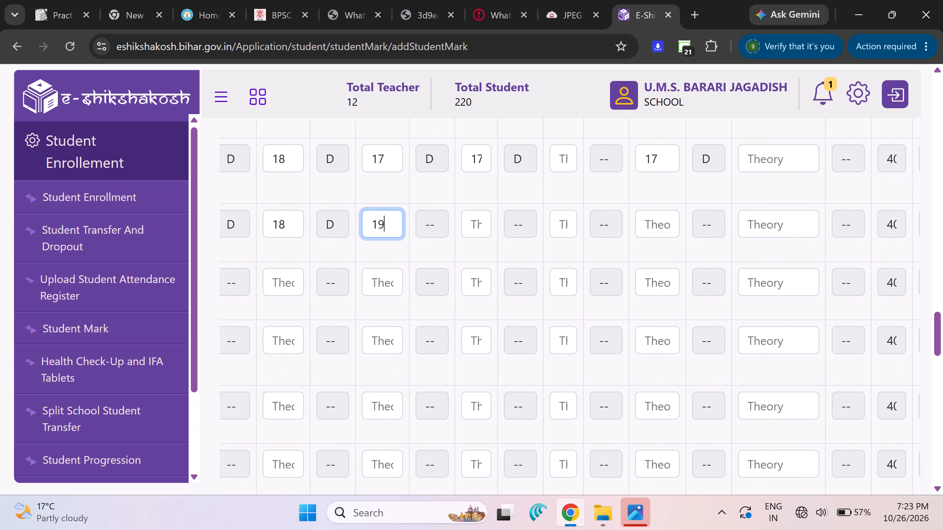
{"action": "type", "text": "18"}
{"action": "scroll", "coordinate": [567, 218], "scroll_direction": "left", "scroll_amount": 1}
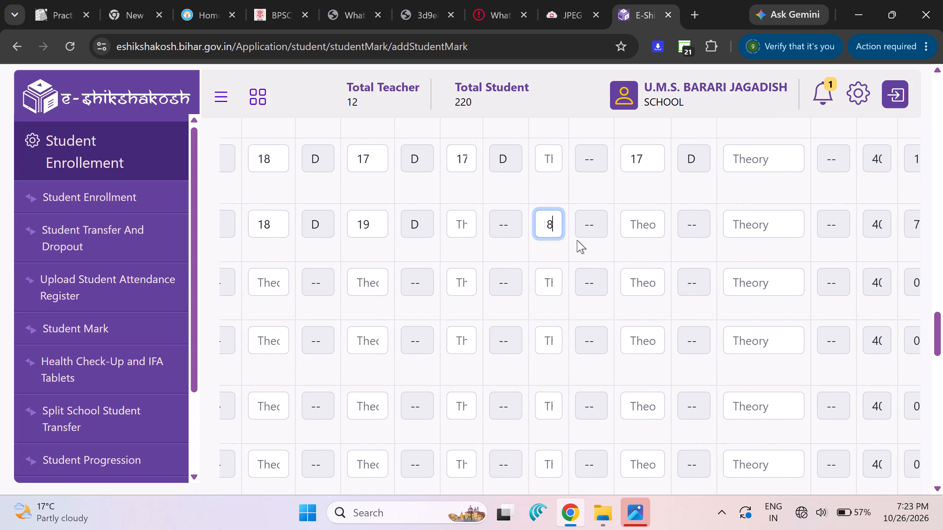
{"action": "key", "text": "BackSpace"}
{"action": "key", "text": "BackSpace"}
{"action": "type", "text": "18"}
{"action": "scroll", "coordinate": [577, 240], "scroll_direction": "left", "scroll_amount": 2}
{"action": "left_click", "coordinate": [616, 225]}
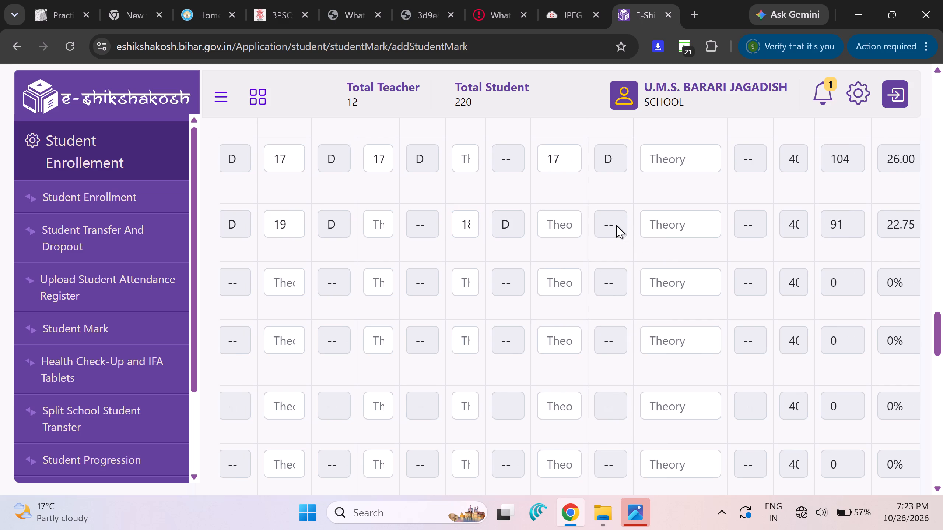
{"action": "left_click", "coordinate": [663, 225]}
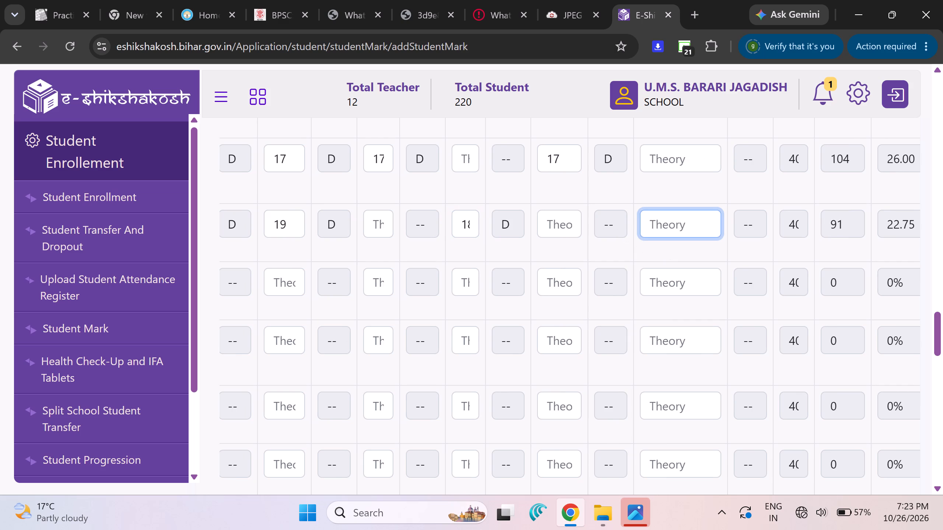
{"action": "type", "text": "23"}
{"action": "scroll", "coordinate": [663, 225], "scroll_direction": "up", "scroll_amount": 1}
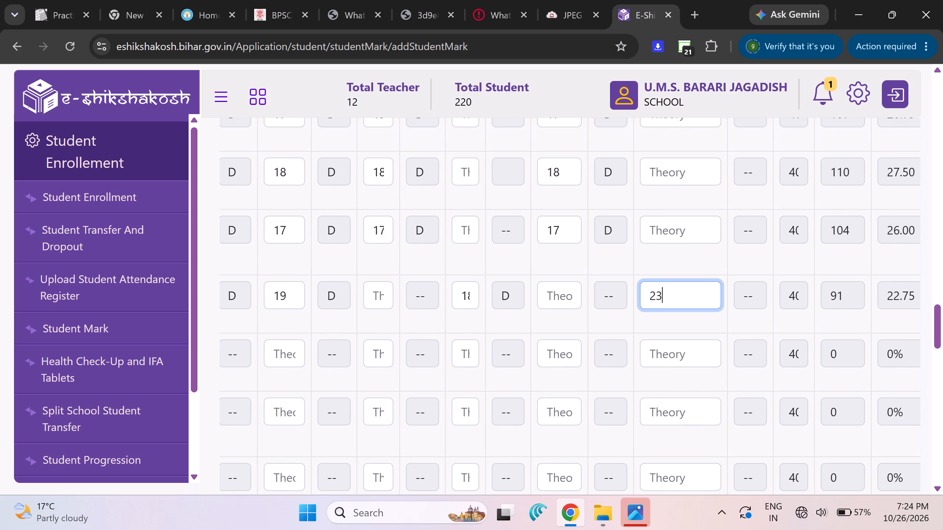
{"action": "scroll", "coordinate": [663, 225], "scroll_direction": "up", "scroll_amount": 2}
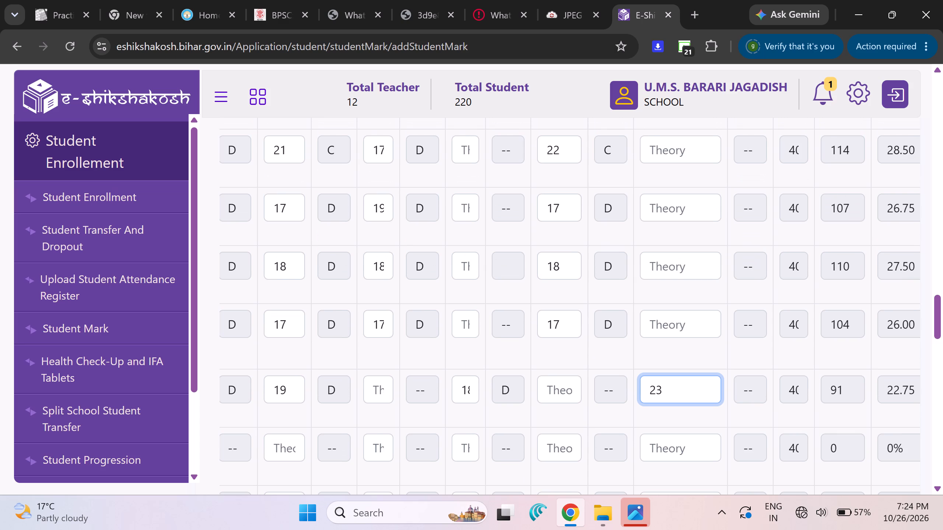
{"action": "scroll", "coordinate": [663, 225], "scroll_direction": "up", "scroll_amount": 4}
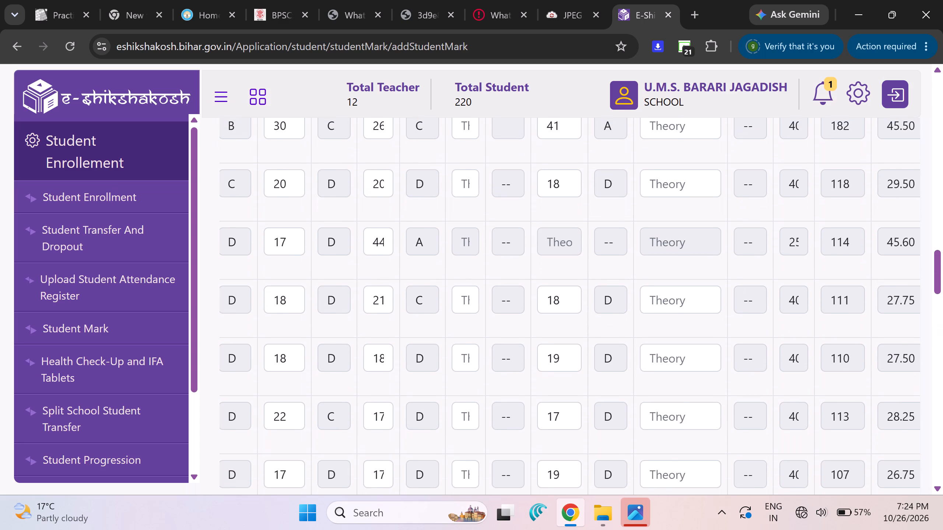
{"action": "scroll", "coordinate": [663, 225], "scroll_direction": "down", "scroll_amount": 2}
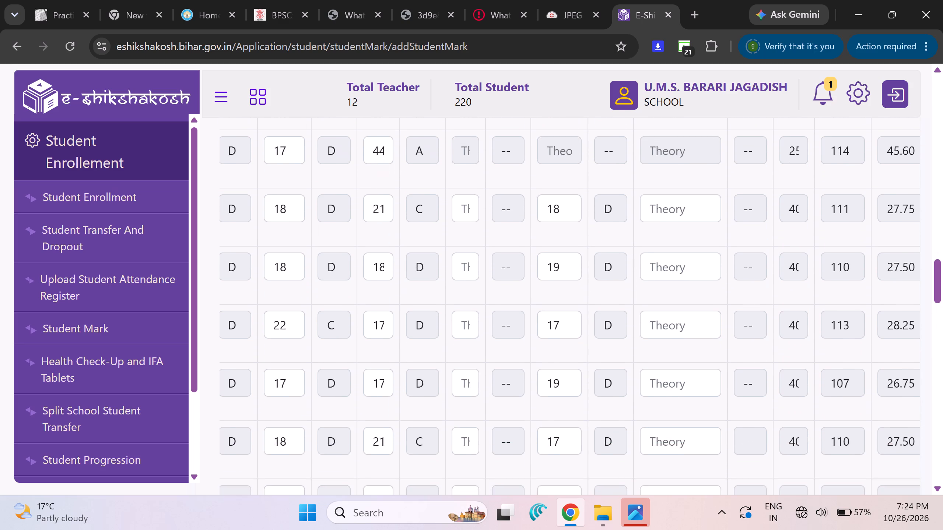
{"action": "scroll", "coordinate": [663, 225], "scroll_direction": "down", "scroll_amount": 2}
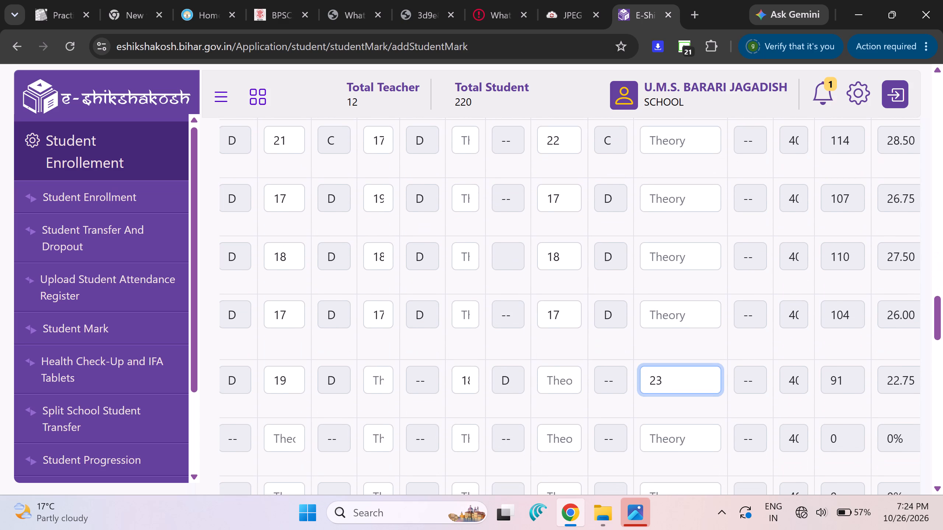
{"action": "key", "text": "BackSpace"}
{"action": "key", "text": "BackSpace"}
Enter 23 as the thirty-first listed student's theory mark for the seventh subject.
{"action": "left_click", "coordinate": [557, 381]}
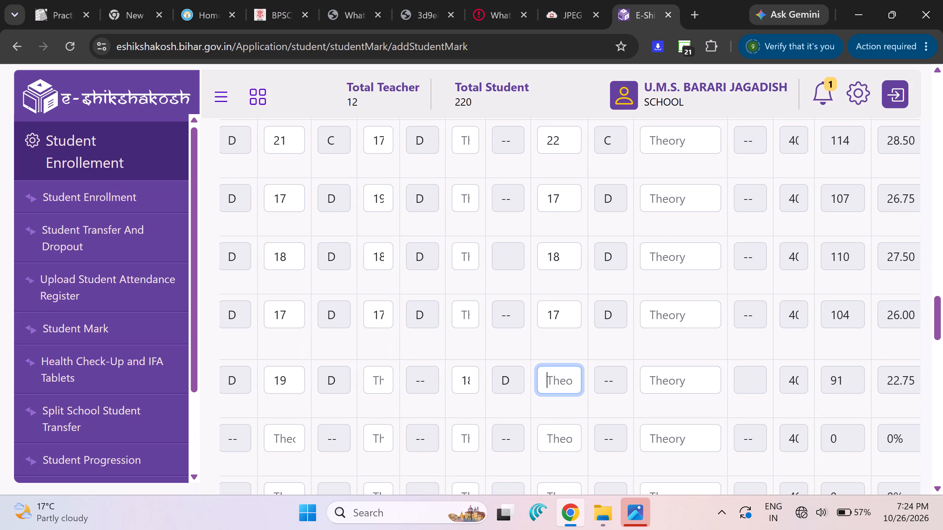
{"action": "type", "text": "23"}
{"action": "scroll", "coordinate": [557, 381], "scroll_direction": "right", "scroll_amount": 2}
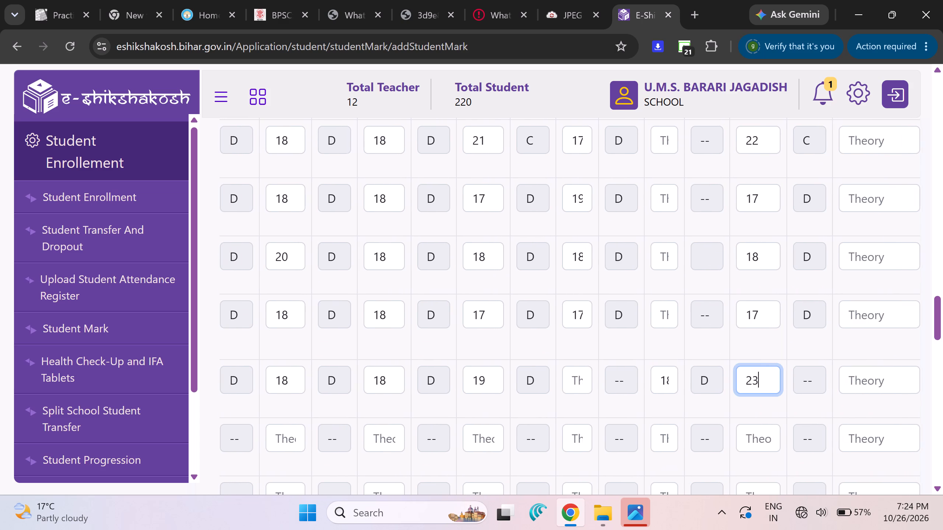
{"action": "left_click", "coordinate": [635, 340]}
{"action": "scroll", "coordinate": [635, 340], "scroll_direction": "left", "scroll_amount": 3}
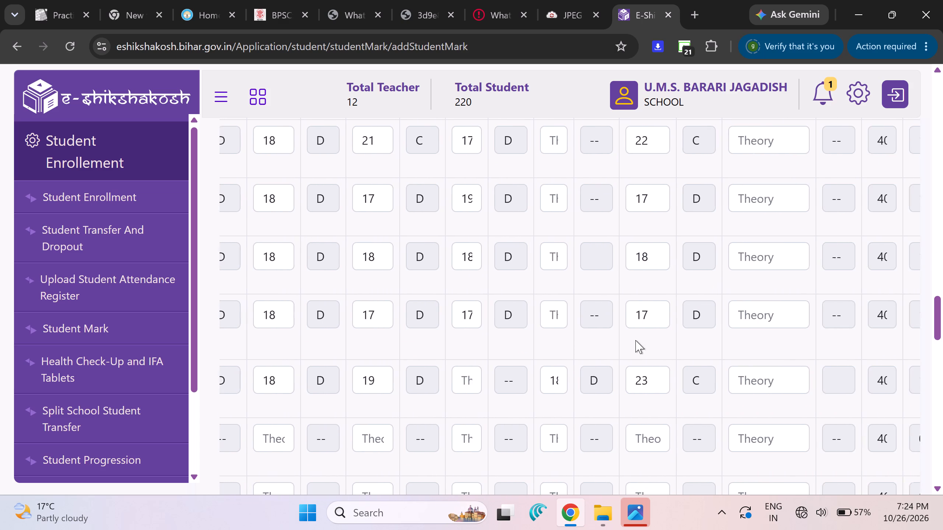
{"action": "scroll", "coordinate": [635, 340], "scroll_direction": "left", "scroll_amount": 3}
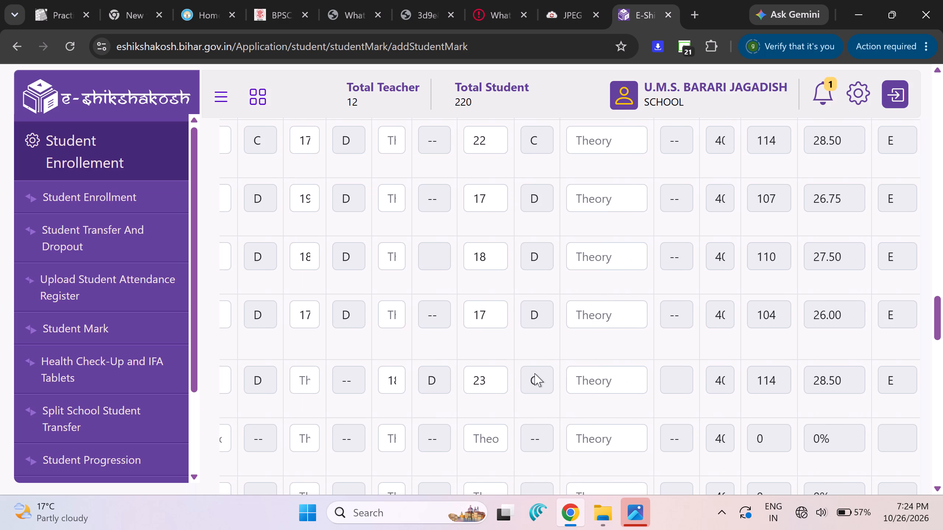
Clear the thirty-first listed student's sixth-subject theory mark and enter 18 for the fifth subject instead.
{"action": "scroll", "coordinate": [534, 373], "scroll_direction": "right", "scroll_amount": 3}
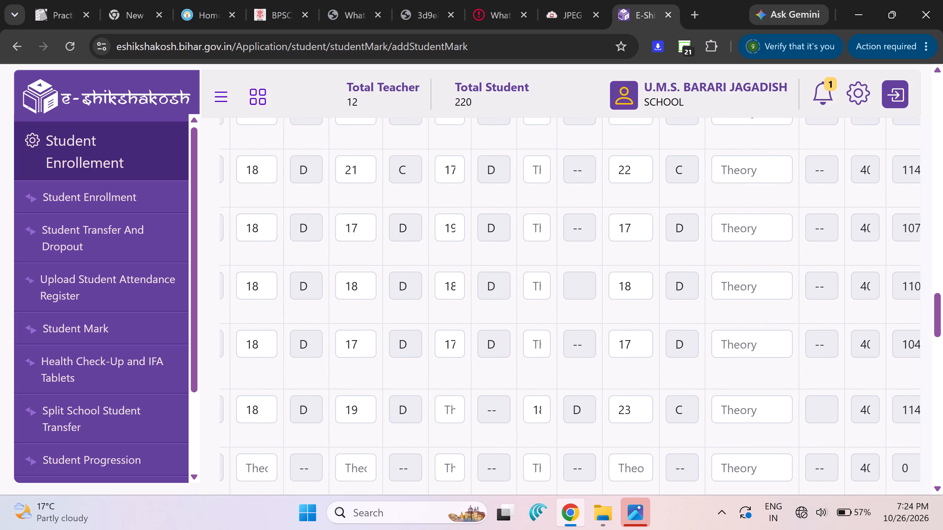
{"action": "key", "text": "BackSpace"}
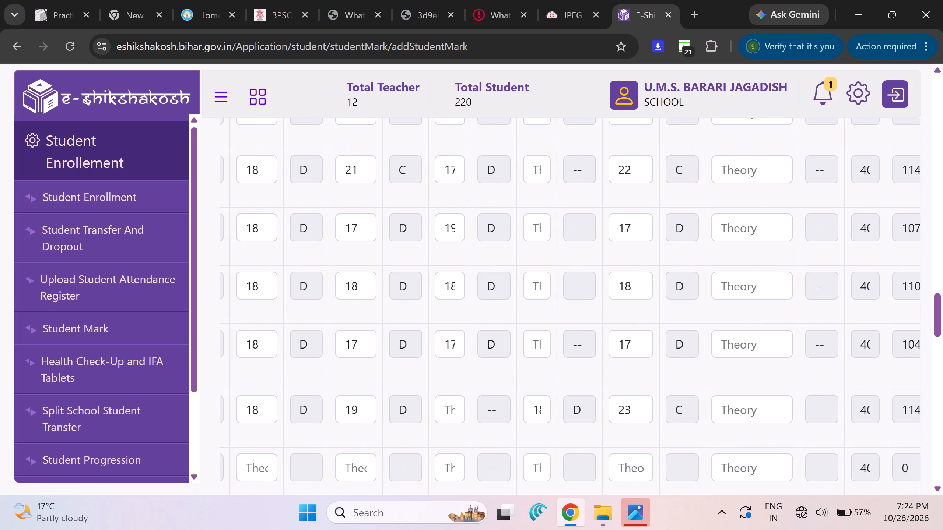
{"action": "left_click", "coordinate": [541, 411]}
{"action": "key", "text": "BackSpace"}
{"action": "key", "text": "BackSpace"}
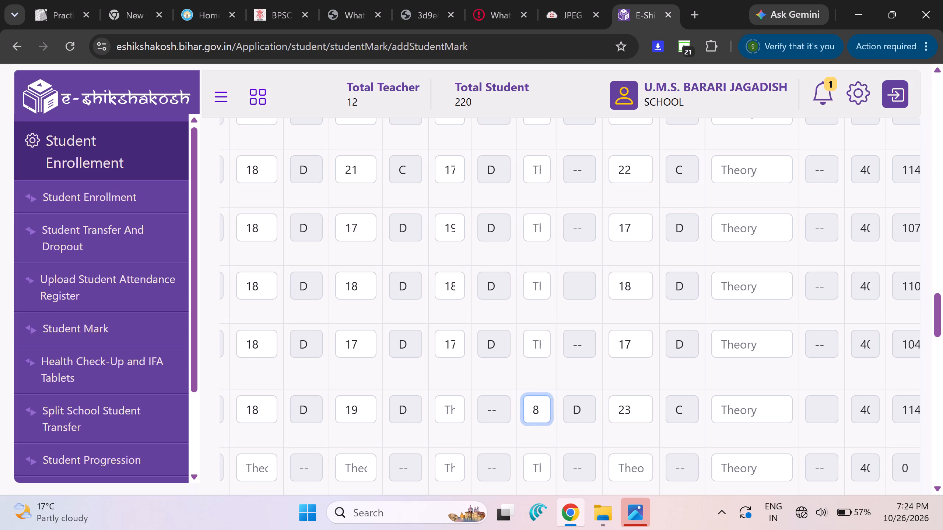
{"action": "left_click", "coordinate": [541, 410]}
{"action": "key", "text": "BackSpace"}
{"action": "left_click", "coordinate": [448, 413]}
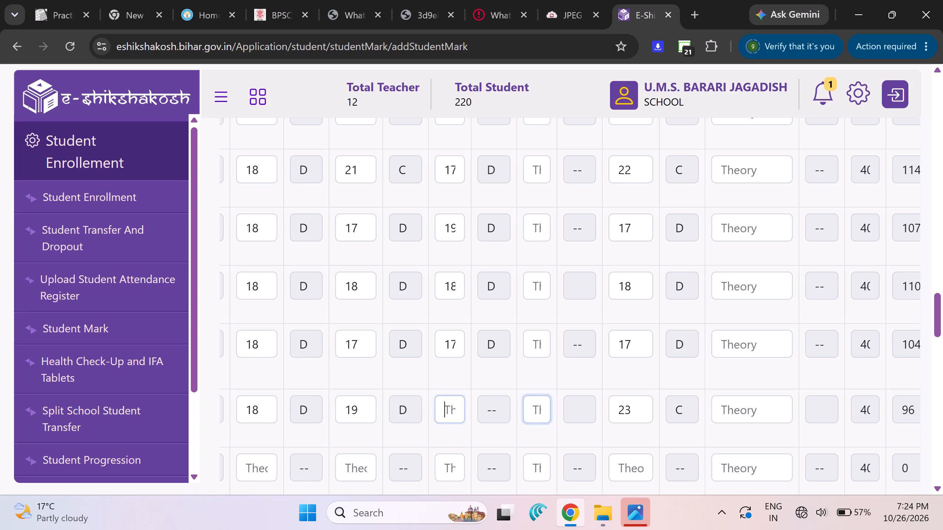
{"action": "type", "text": "18"}
{"action": "scroll", "coordinate": [448, 413], "scroll_direction": "left", "scroll_amount": 1}
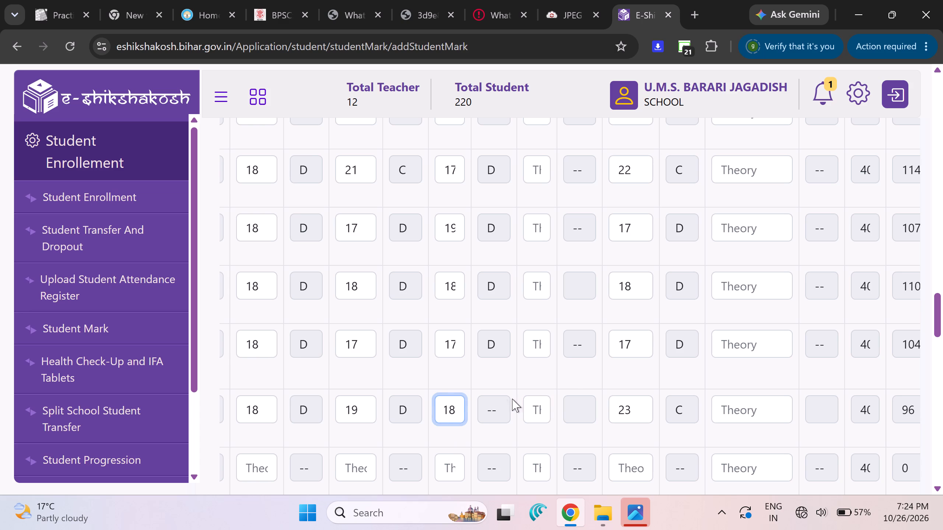
{"action": "left_click", "coordinate": [568, 384]}
{"action": "scroll", "coordinate": [568, 384], "scroll_direction": "left", "scroll_amount": 3}
{"action": "scroll", "coordinate": [568, 384], "scroll_direction": "right", "scroll_amount": 5}
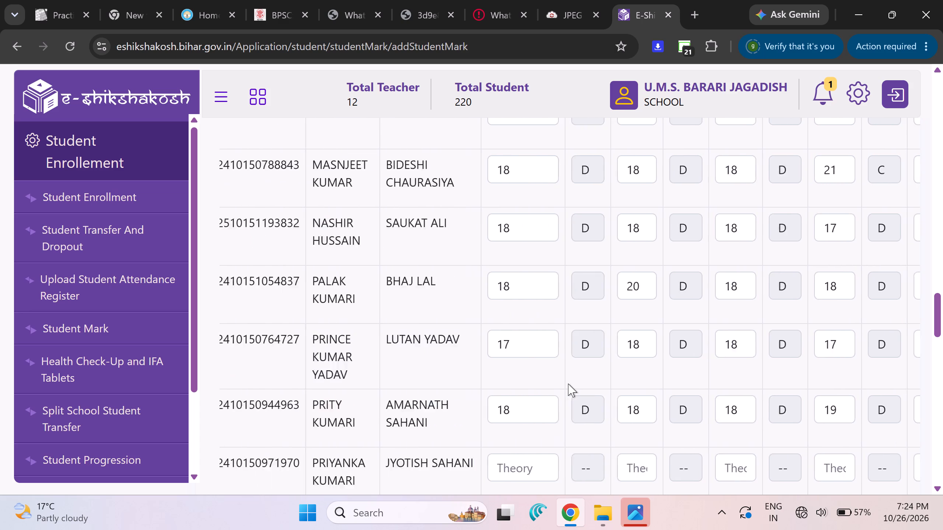
Enter 18 as the thirty-second listed student's theory mark for each of the first four subjects.
{"action": "scroll", "coordinate": [568, 384], "scroll_direction": "down", "scroll_amount": 2}
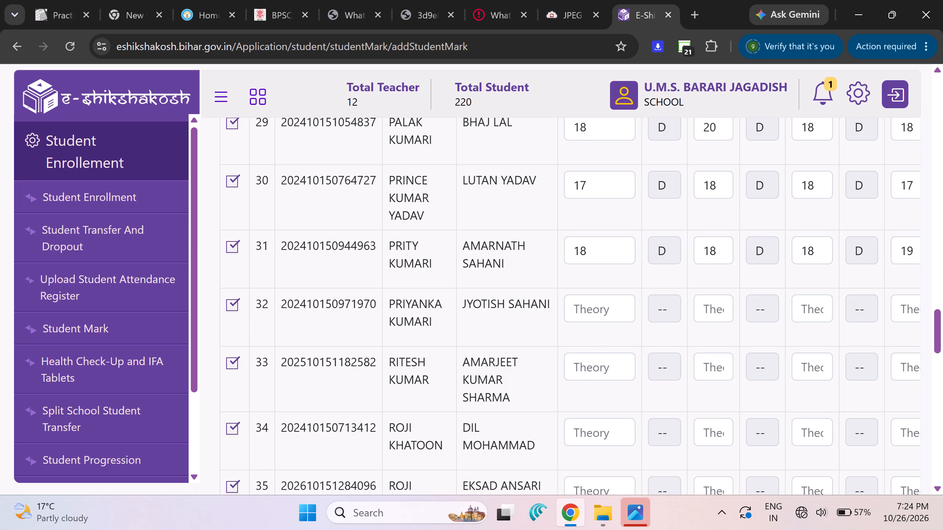
{"action": "left_click", "coordinate": [598, 315]}
{"action": "key", "text": "1"}
{"action": "key", "text": "8"}
{"action": "scroll", "coordinate": [598, 315], "scroll_direction": "left", "scroll_amount": 1}
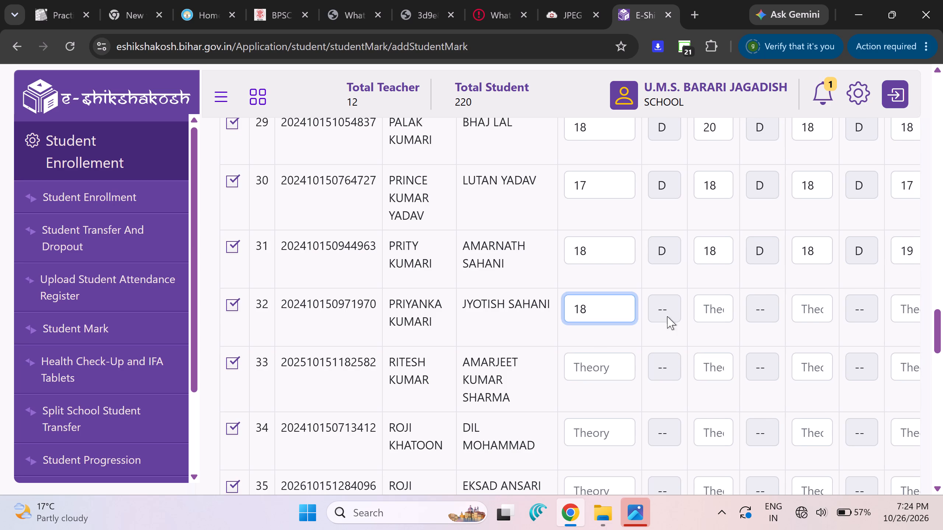
{"action": "left_click", "coordinate": [719, 304]}
{"action": "type", "text": "18"}
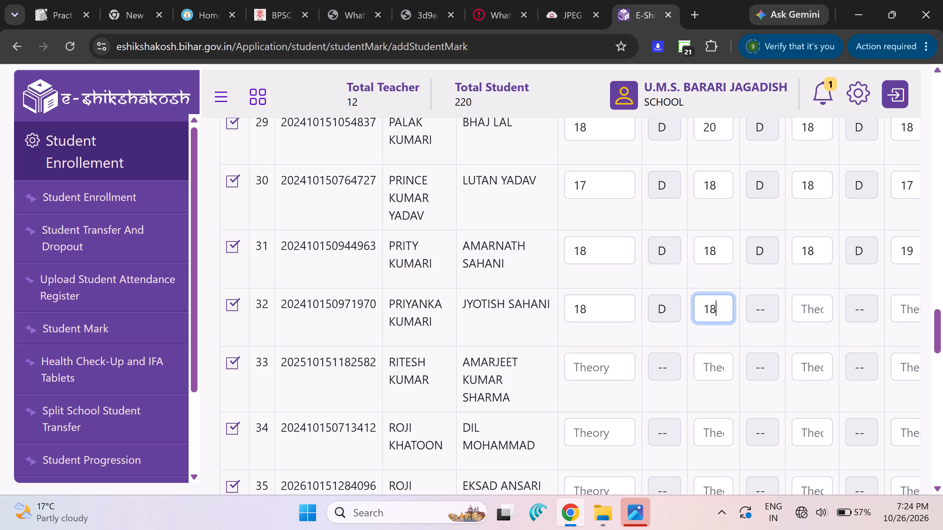
{"action": "scroll", "coordinate": [719, 304], "scroll_direction": "left", "scroll_amount": 3}
{"action": "left_click", "coordinate": [757, 303]}
{"action": "key", "text": "1"}
{"action": "key", "text": "8"}
{"action": "scroll", "coordinate": [757, 303], "scroll_direction": "left", "scroll_amount": 4}
{"action": "scroll", "coordinate": [561, 339], "scroll_direction": "left", "scroll_amount": 4}
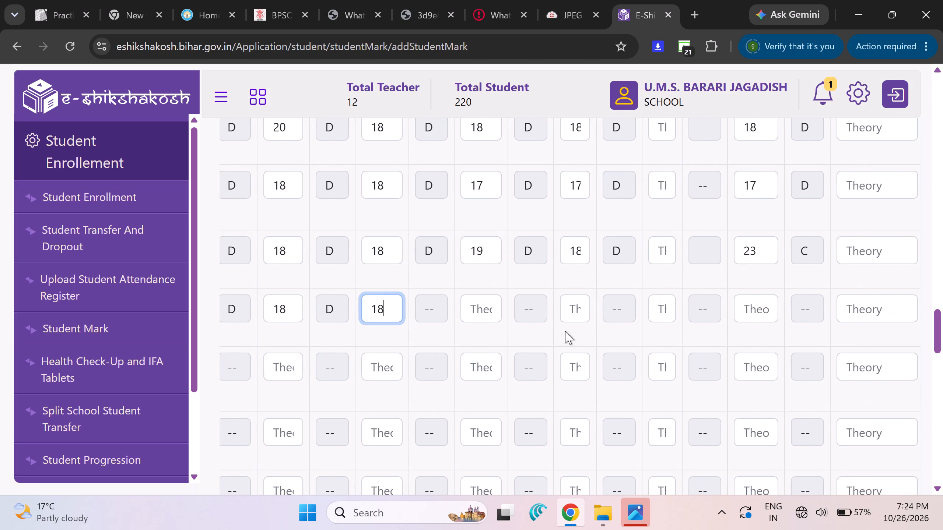
{"action": "left_click", "coordinate": [569, 315]}
{"action": "left_click", "coordinate": [479, 312]}
{"action": "key", "text": "1"}
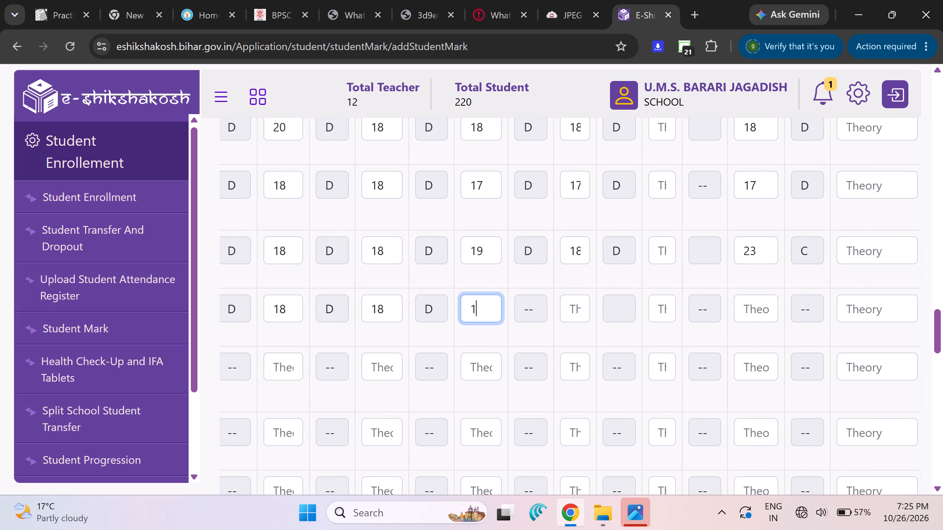
{"action": "key", "text": "8"}
Enter 19 as the thirty-second listed student's theory mark for both the fifth and seventh subjects.
{"action": "scroll", "coordinate": [479, 312], "scroll_direction": "left", "scroll_amount": 1}
{"action": "left_click", "coordinate": [568, 305]}
{"action": "key", "text": "1"}
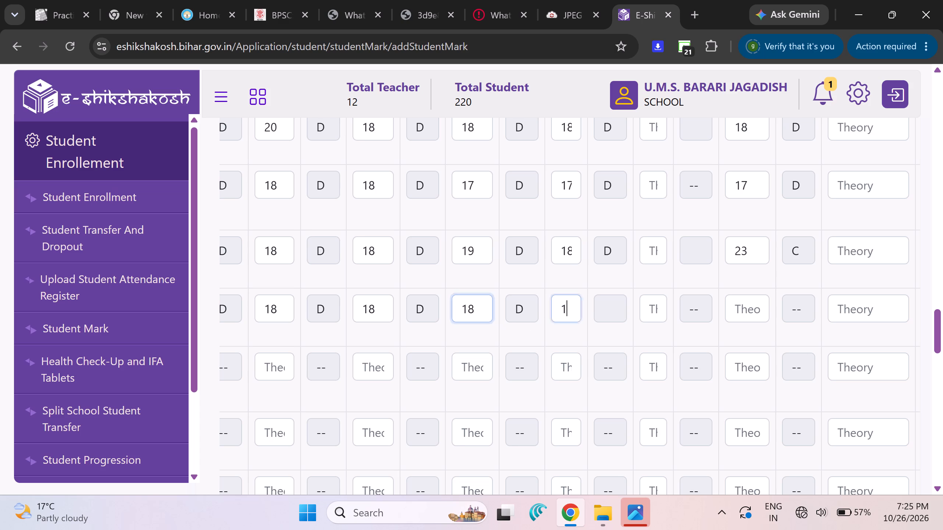
{"action": "key", "text": "9"}
{"action": "scroll", "coordinate": [568, 305], "scroll_direction": "left", "scroll_amount": 2}
{"action": "left_click", "coordinate": [754, 311]}
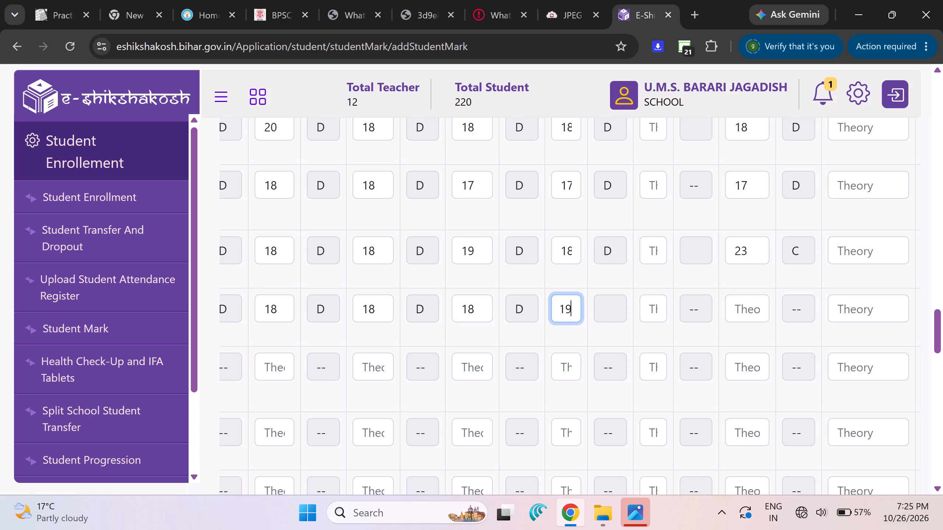
{"action": "key", "text": "1"}
{"action": "key", "text": "9"}
{"action": "scroll", "coordinate": [754, 311], "scroll_direction": "left", "scroll_amount": 3}
{"action": "scroll", "coordinate": [734, 357], "scroll_direction": "left", "scroll_amount": 1}
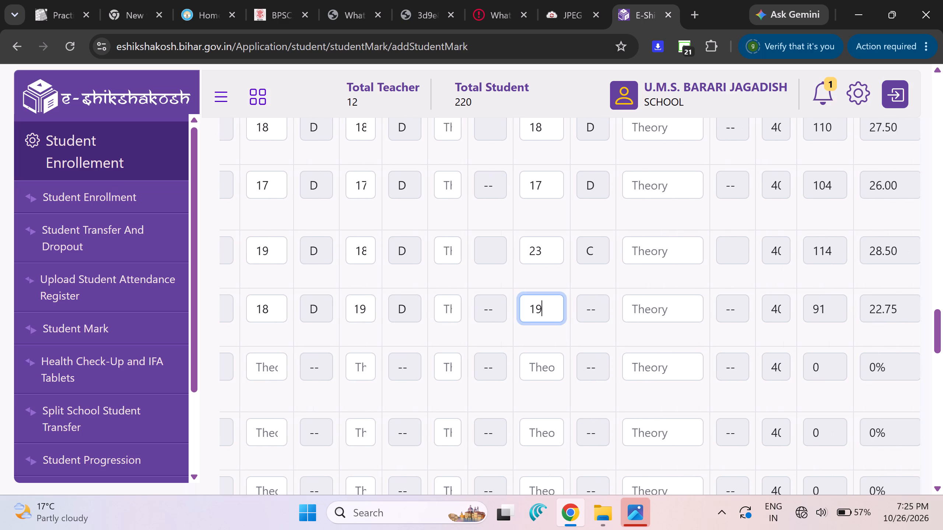
{"action": "scroll", "coordinate": [734, 357], "scroll_direction": "left", "scroll_amount": 1}
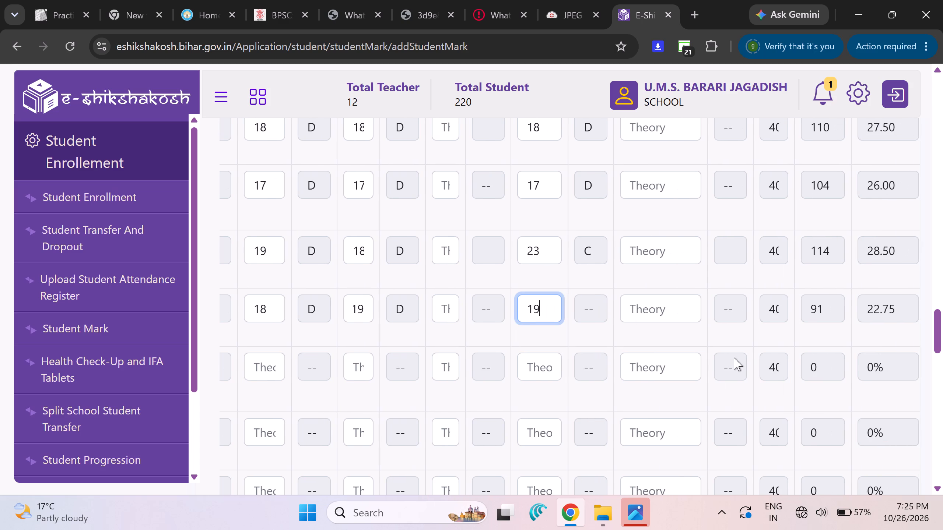
{"action": "left_click", "coordinate": [722, 338]}
Change the thirty-second listed student's fourth-subject theory mark to 19.
{"action": "scroll", "coordinate": [722, 338], "scroll_direction": "right", "scroll_amount": 5}
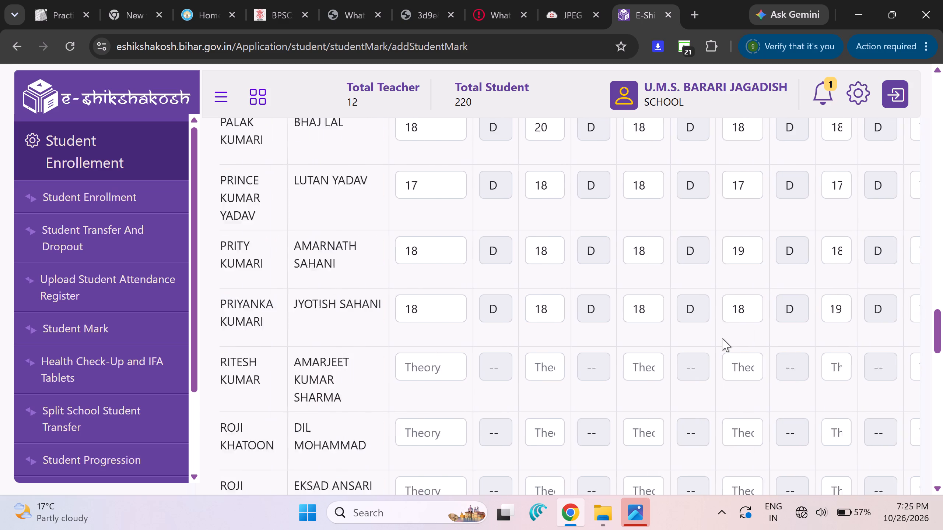
{"action": "scroll", "coordinate": [687, 342], "scroll_direction": "left", "scroll_amount": 3}
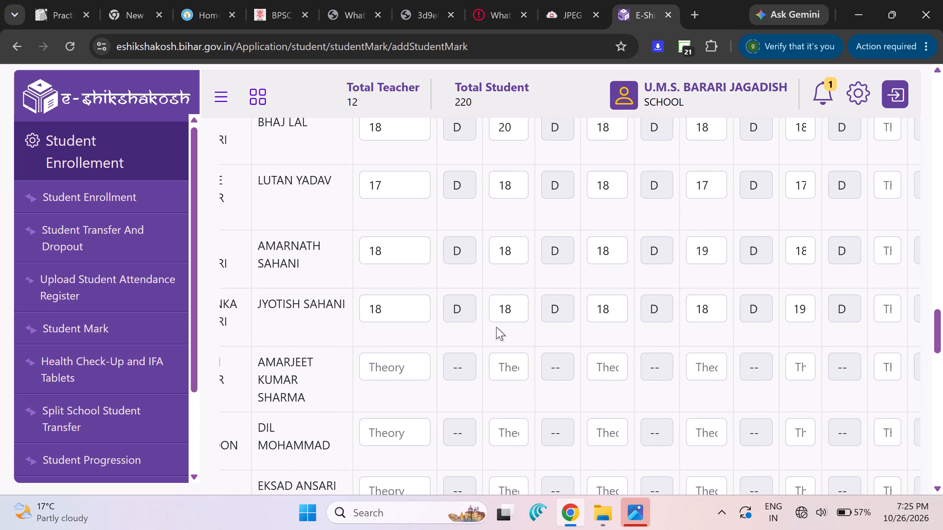
{"action": "left_click", "coordinate": [708, 310]}
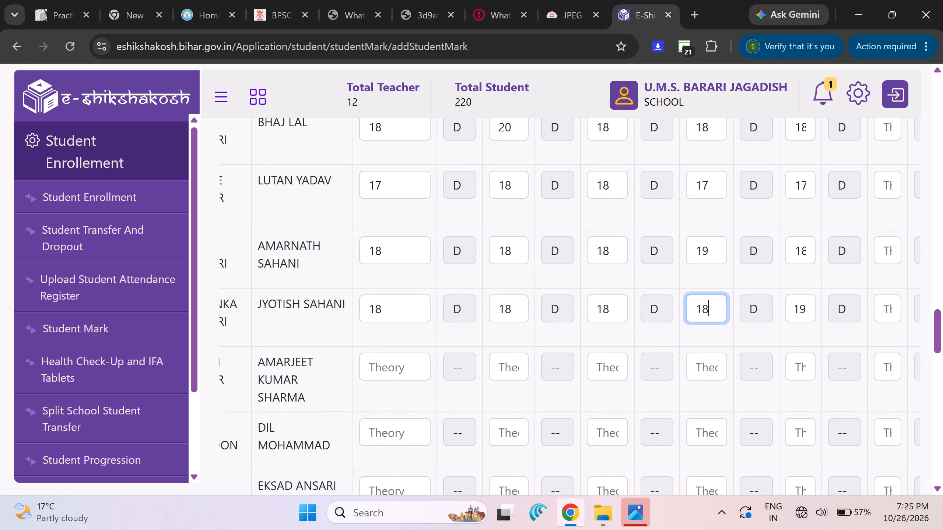
{"action": "key", "text": "BackSpace"}
{"action": "key", "text": "9"}
{"action": "scroll", "coordinate": [708, 310], "scroll_direction": "left", "scroll_amount": 3}
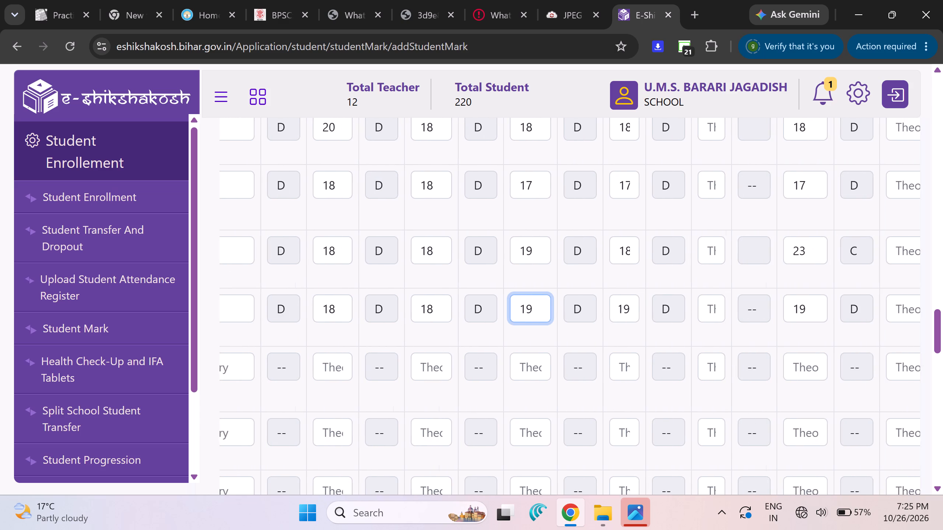
Change the thirty-second listed student's seventh-subject theory mark to 22.
{"action": "scroll", "coordinate": [708, 310], "scroll_direction": "left", "scroll_amount": 1}
{"action": "left_click", "coordinate": [793, 314]}
{"action": "key", "text": "BackSpace"}
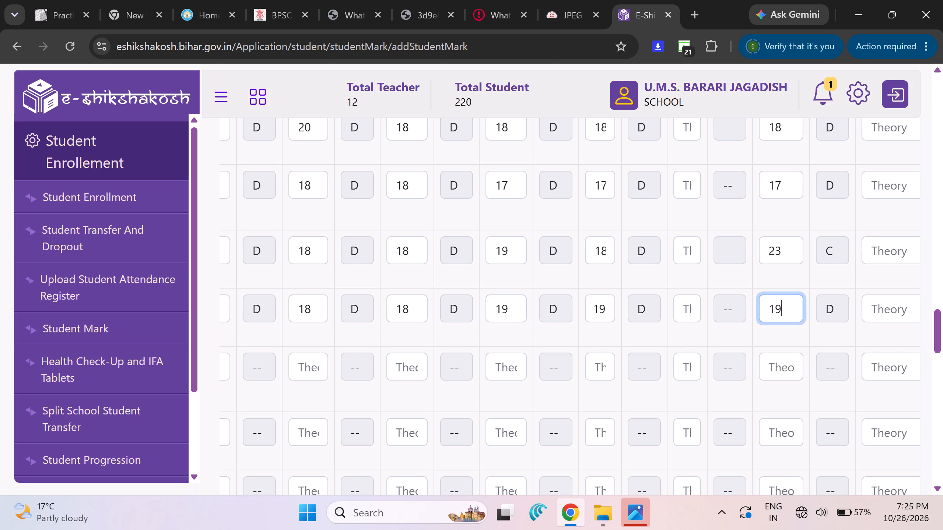
{"action": "key", "text": "BackSpace"}
{"action": "type", "text": "22"}
{"action": "scroll", "coordinate": [793, 314], "scroll_direction": "left", "scroll_amount": 2}
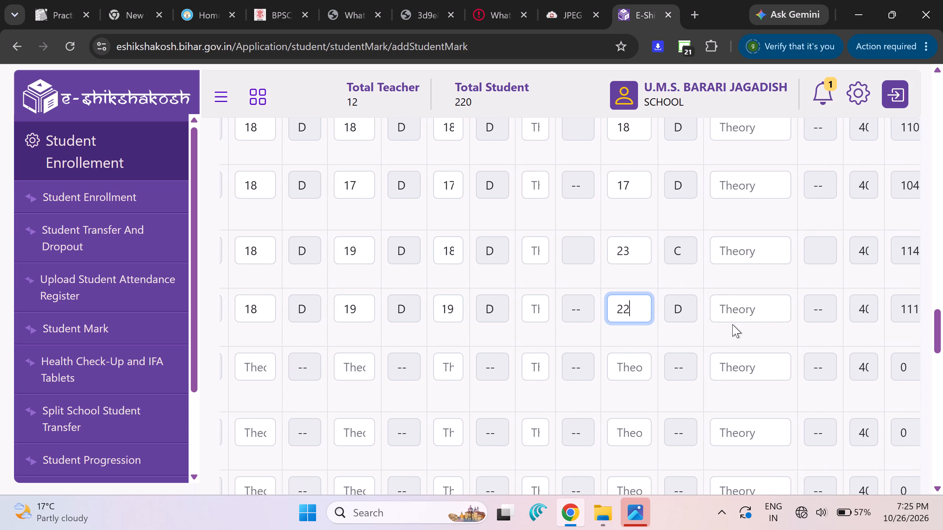
{"action": "left_click", "coordinate": [732, 324]}
Enter the thirty-third listed student's theory marks for the first two subjects as 18 and 25.
{"action": "scroll", "coordinate": [682, 338], "scroll_direction": "right", "scroll_amount": 6}
{"action": "scroll", "coordinate": [682, 338], "scroll_direction": "down", "scroll_amount": 5}
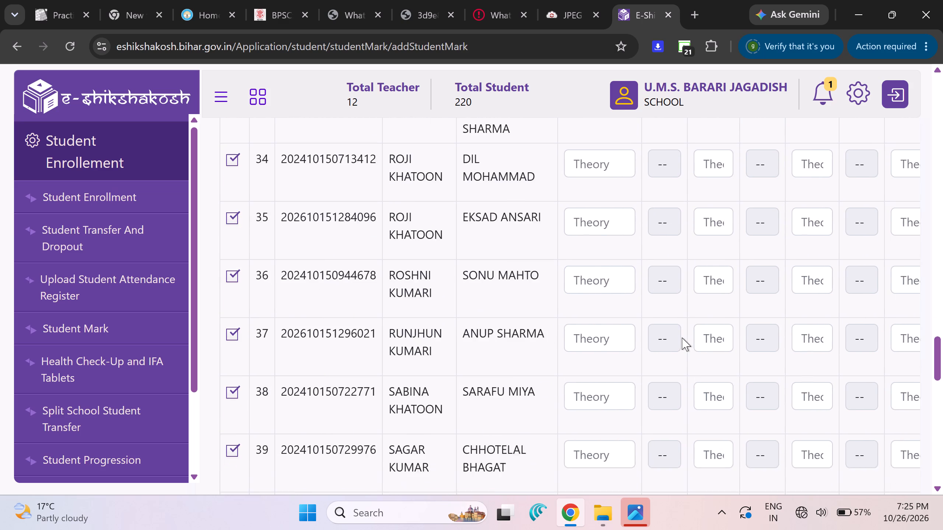
{"action": "scroll", "coordinate": [682, 338], "scroll_direction": "down", "scroll_amount": 6}
{"action": "scroll", "coordinate": [682, 338], "scroll_direction": "up", "scroll_amount": 3}
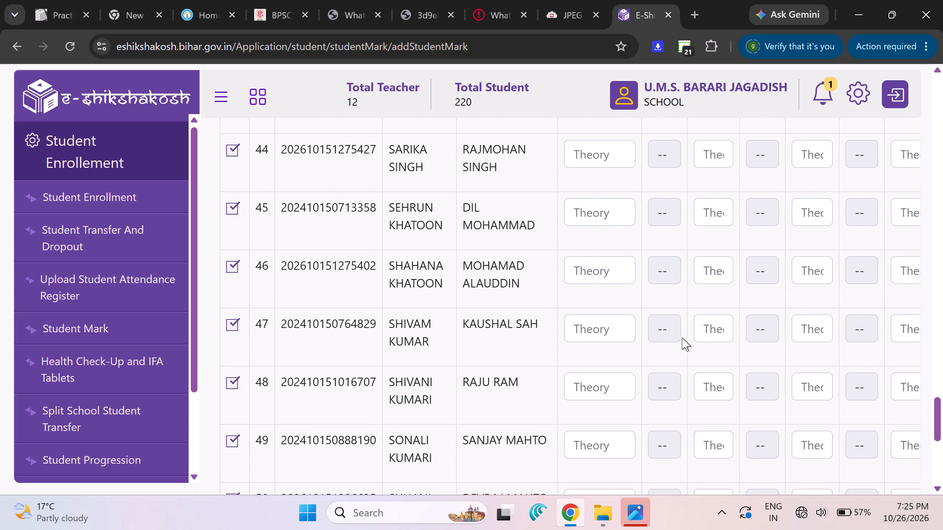
{"action": "scroll", "coordinate": [682, 338], "scroll_direction": "up", "scroll_amount": 4}
{"action": "scroll", "coordinate": [682, 338], "scroll_direction": "down", "scroll_amount": 1}
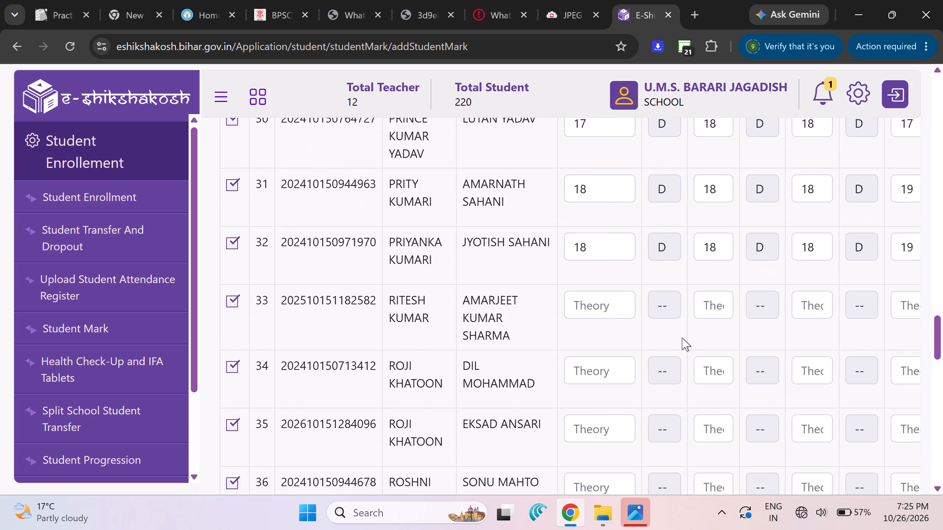
{"action": "scroll", "coordinate": [682, 338], "scroll_direction": "down", "scroll_amount": 1}
{"action": "left_click", "coordinate": [603, 298]}
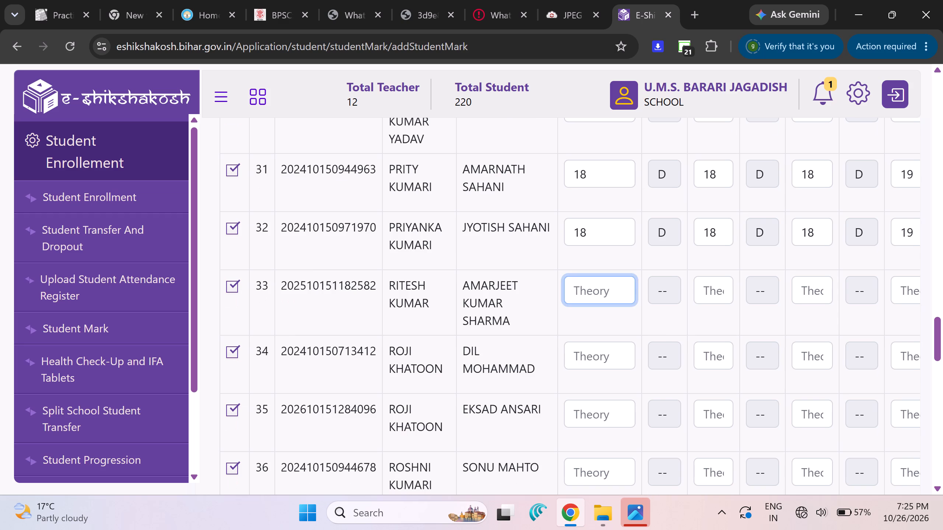
{"action": "key", "text": "1"}
{"action": "key", "text": "8"}
{"action": "scroll", "coordinate": [603, 298], "scroll_direction": "left", "scroll_amount": 2}
{"action": "left_click", "coordinate": [642, 297]}
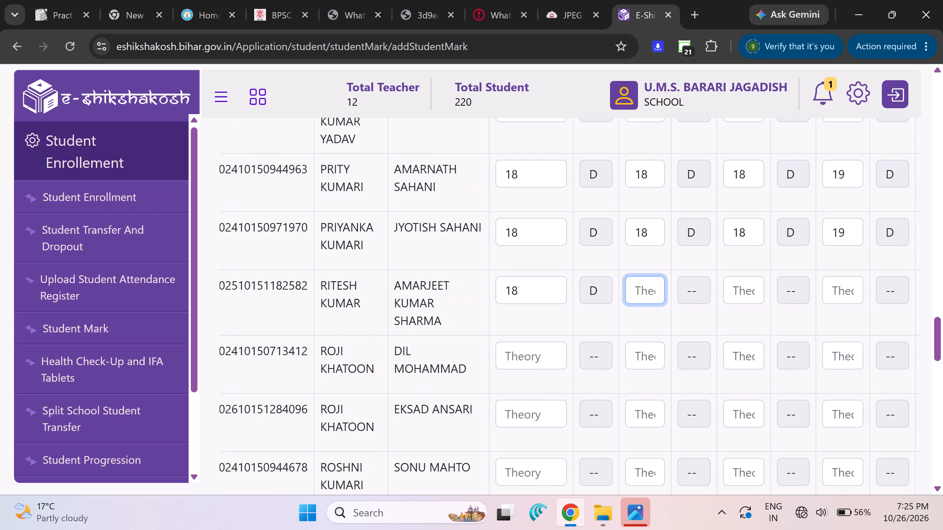
{"action": "type", "text": "25"}
Enter the thirty-third listed student's theory marks for the third and fourth subjects as 18 and 20.
{"action": "scroll", "coordinate": [642, 297], "scroll_direction": "left", "scroll_amount": 2}
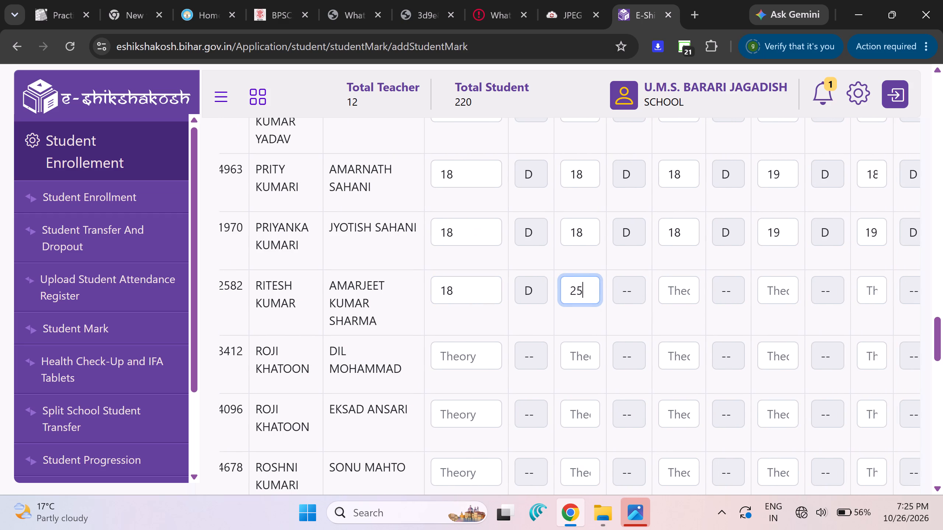
{"action": "left_click", "coordinate": [682, 283]}
{"action": "key", "text": "2"}
{"action": "key", "text": "BackSpace"}
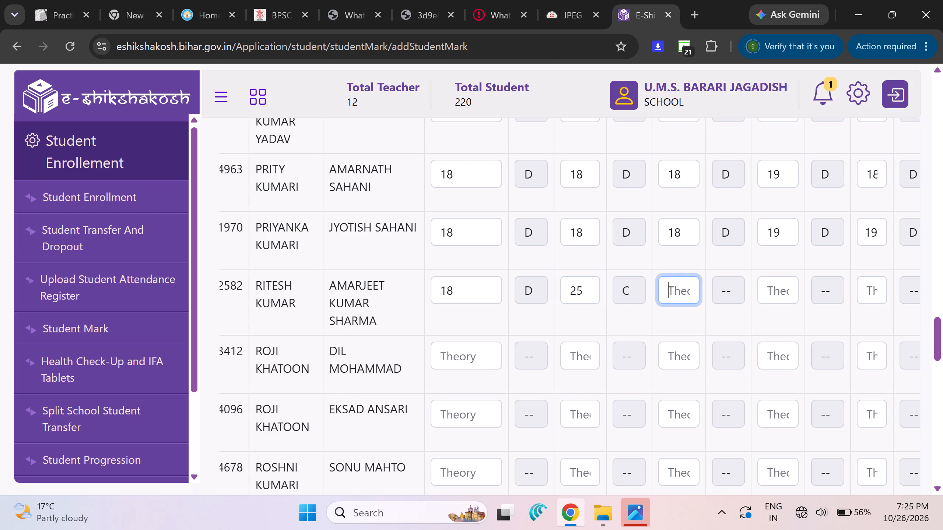
{"action": "key", "text": "grave"}
{"action": "key", "text": "BackSpace"}
{"action": "type", "text": "18"}
{"action": "scroll", "coordinate": [682, 283], "scroll_direction": "left", "scroll_amount": 1}
{"action": "left_click", "coordinate": [685, 293]}
{"action": "key", "text": "2"}
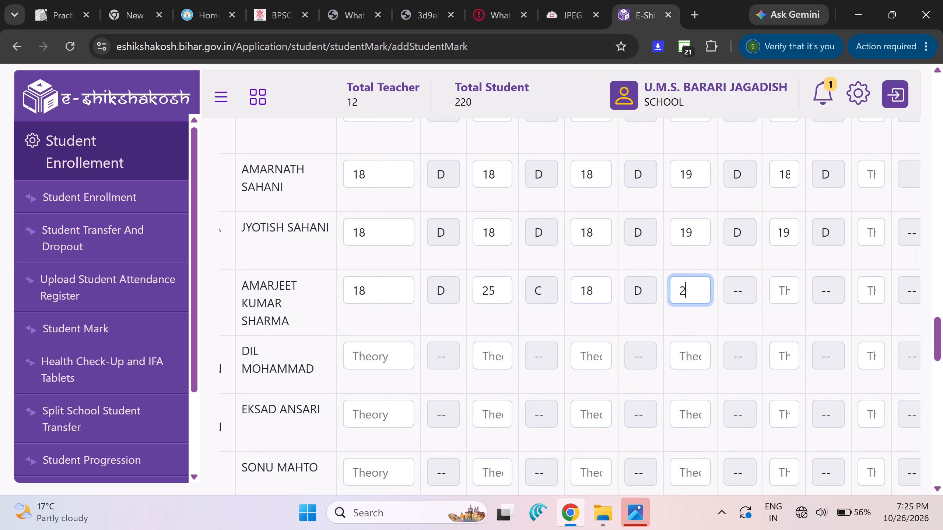
{"action": "key", "text": "0"}
Enter 21 as the thirty-third listed student's theory mark for both the fifth and seventh subjects.
{"action": "scroll", "coordinate": [685, 293], "scroll_direction": "left", "scroll_amount": 2}
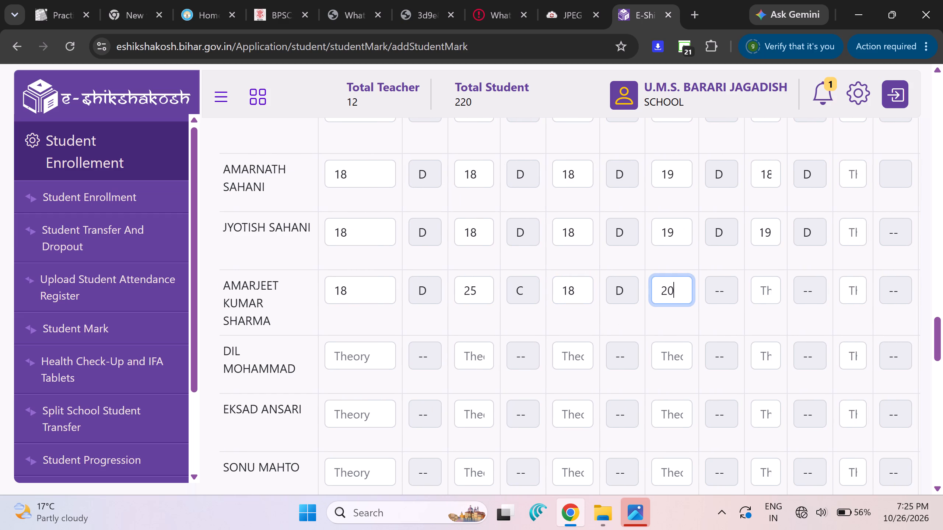
{"action": "left_click", "coordinate": [779, 288]}
{"action": "type", "text": "21"}
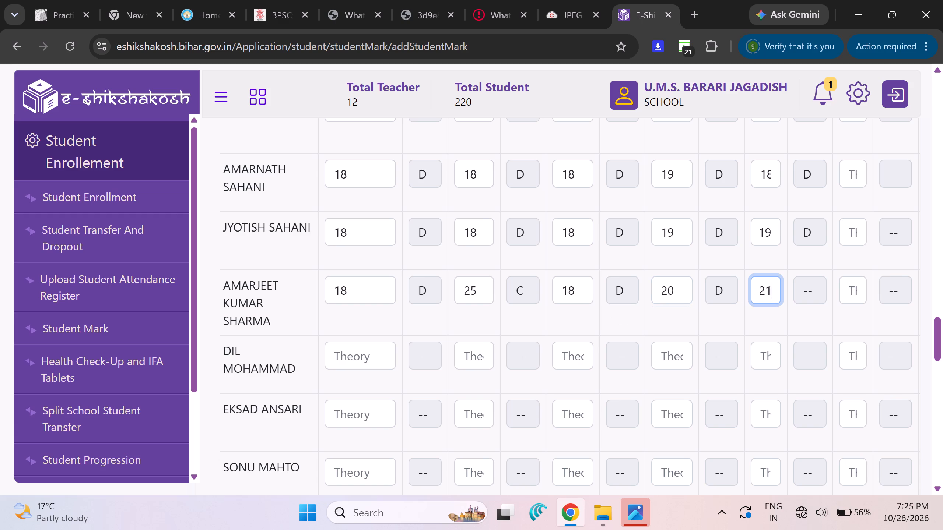
{"action": "scroll", "coordinate": [768, 291], "scroll_direction": "left", "scroll_amount": 6}
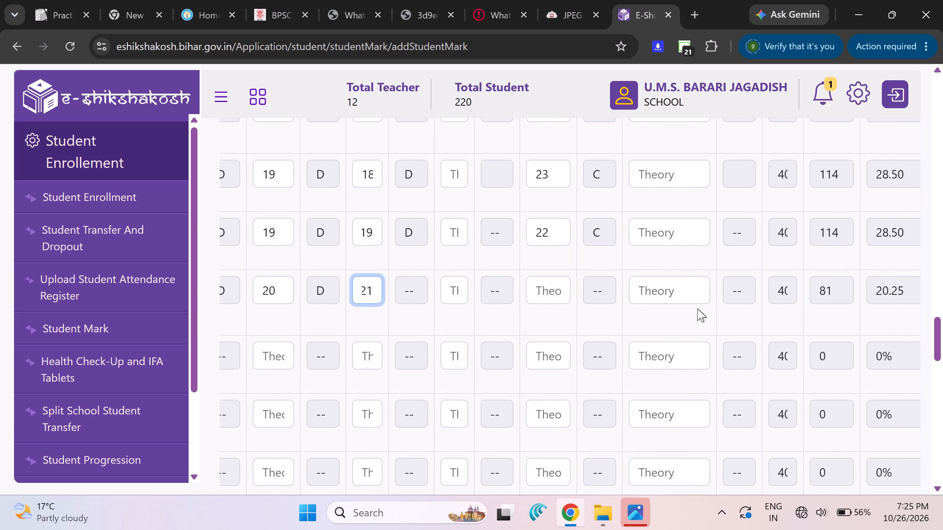
{"action": "left_click", "coordinate": [561, 293]}
{"action": "key", "text": "1"}
{"action": "key", "text": "2"}
{"action": "key", "text": "BackSpace"}
{"action": "key", "text": "BackSpace"}
{"action": "type", "text": "21"}
{"action": "left_click", "coordinate": [604, 329]}
{"action": "scroll", "coordinate": [604, 329], "scroll_direction": "right", "scroll_amount": 5}
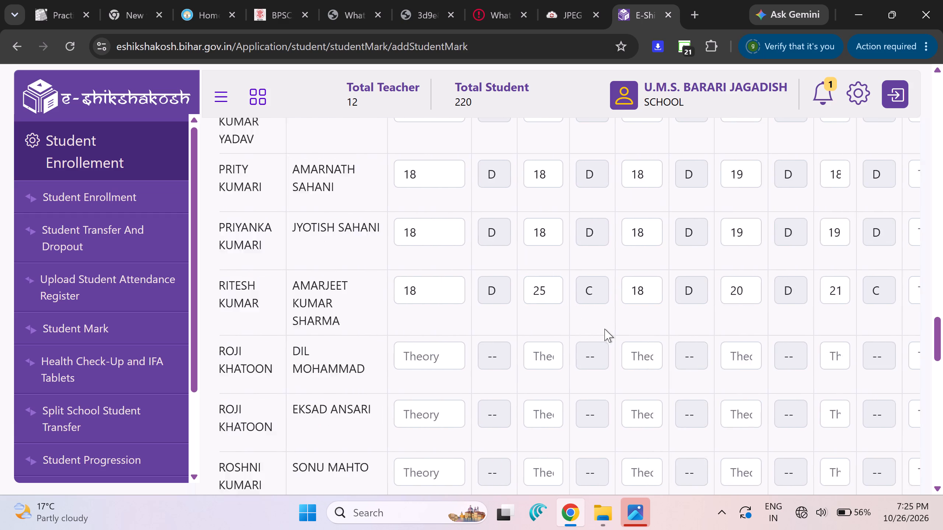
Enter 18 as the thirty-fourth listed student's theory mark for both the first and second subjects.
{"action": "scroll", "coordinate": [604, 329], "scroll_direction": "down", "scroll_amount": 1}
{"action": "left_click", "coordinate": [600, 305]}
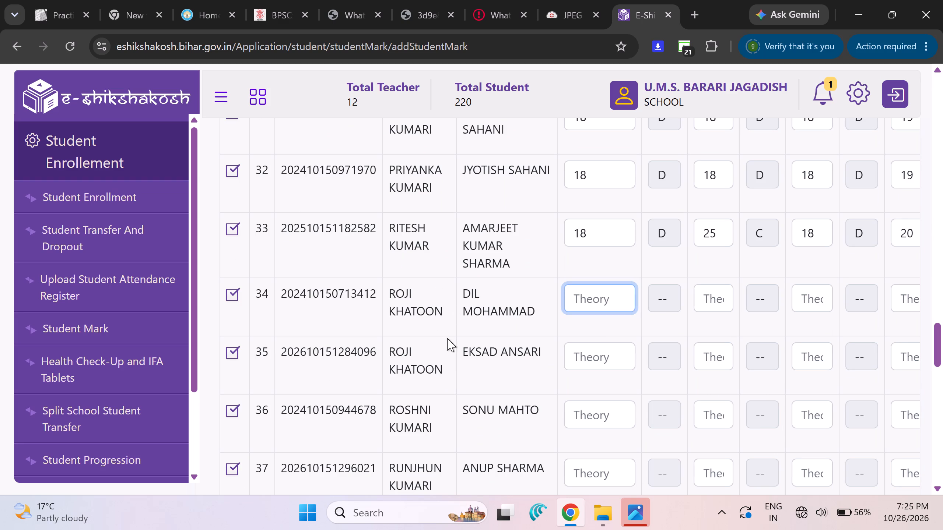
{"action": "scroll", "coordinate": [439, 360], "scroll_direction": "down", "scroll_amount": 1}
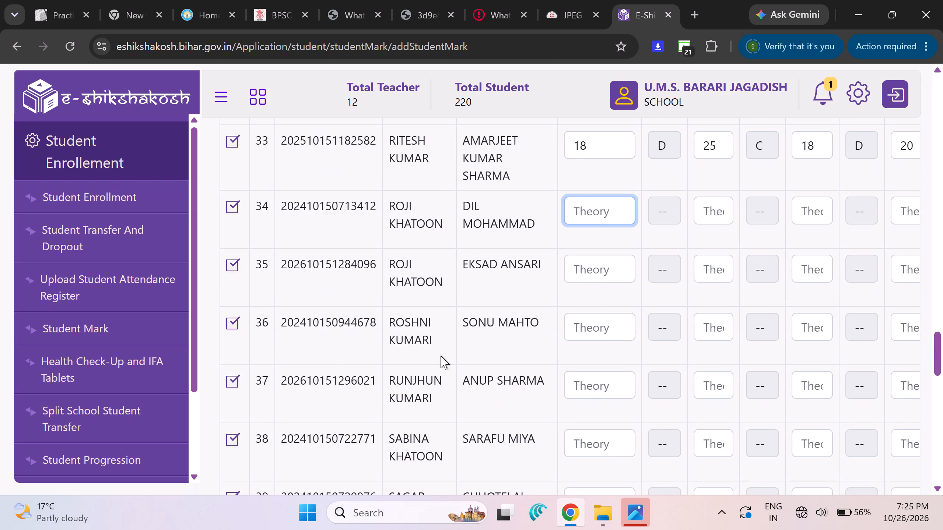
{"action": "scroll", "coordinate": [438, 364], "scroll_direction": "up", "scroll_amount": 1}
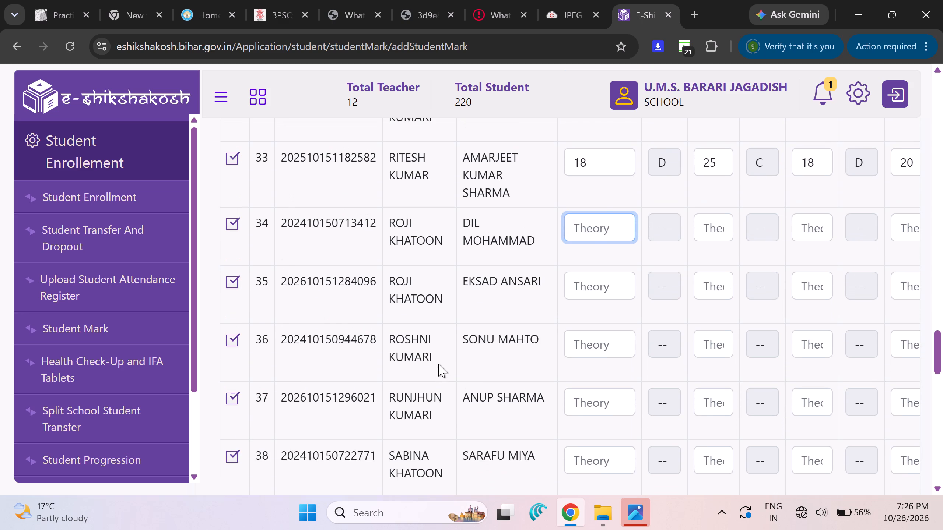
{"action": "scroll", "coordinate": [458, 345], "scroll_direction": "up", "scroll_amount": 1}
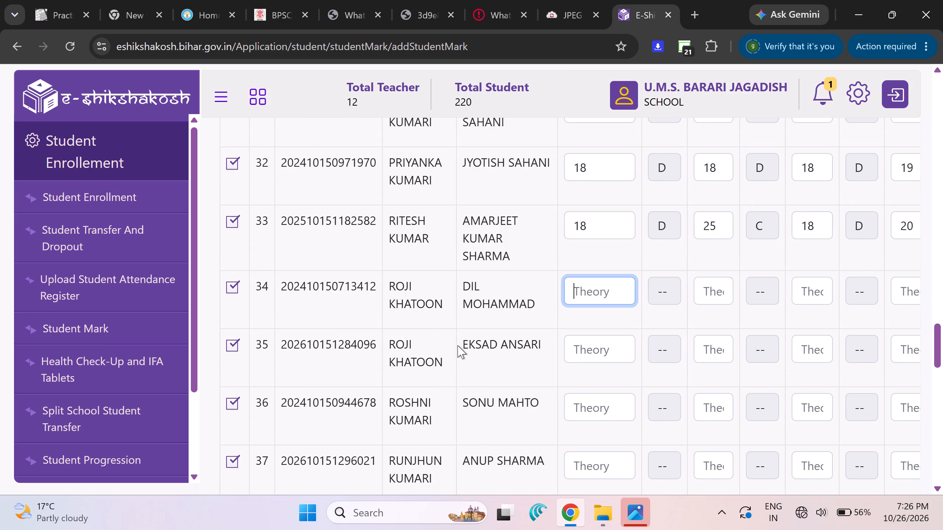
{"action": "left_click", "coordinate": [593, 303]}
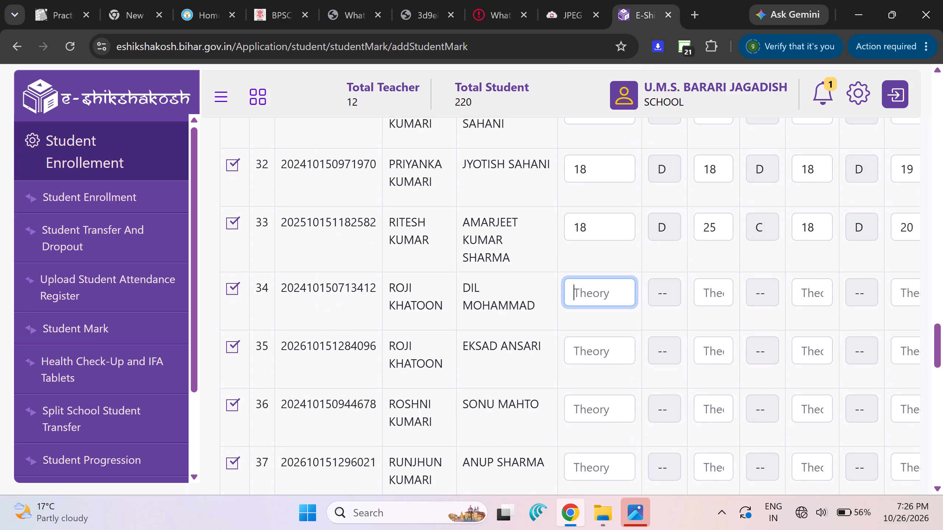
{"action": "type", "text": "18"}
{"action": "scroll", "coordinate": [593, 303], "scroll_direction": "left", "scroll_amount": 2}
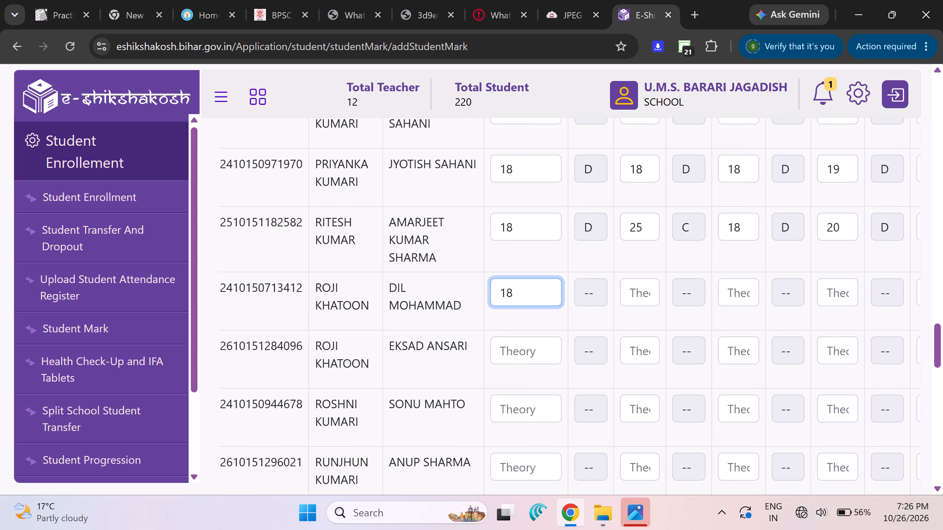
{"action": "left_click", "coordinate": [645, 301]}
{"action": "key", "text": "2"}
{"action": "key", "text": "BackSpace"}
{"action": "type", "text": "18"}
Enter the thirty-fourth listed student's theory marks for the third and fourth subjects as 18 and 19.
{"action": "scroll", "coordinate": [645, 301], "scroll_direction": "left", "scroll_amount": 3}
{"action": "left_click", "coordinate": [630, 300]}
{"action": "key", "text": "1"}
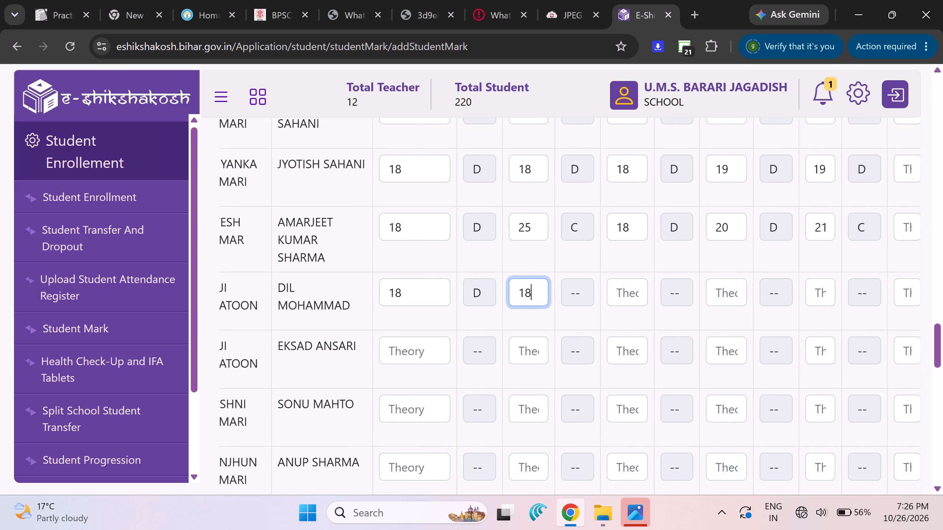
{"action": "key", "text": "8"}
{"action": "scroll", "coordinate": [630, 300], "scroll_direction": "left", "scroll_amount": 1}
{"action": "left_click", "coordinate": [603, 291]}
{"action": "key", "text": "1"}
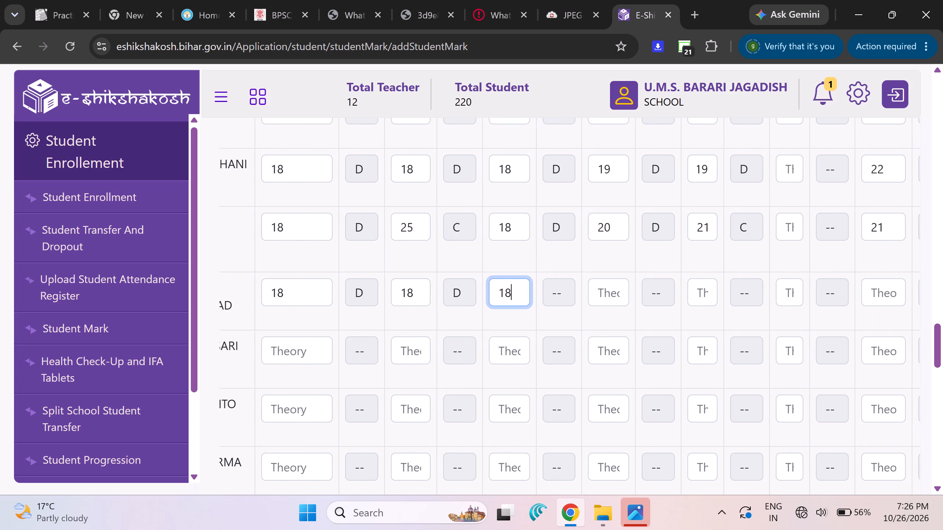
{"action": "key", "text": "9"}
Enter the thirty-fourth listed student's theory marks for the fifth and seventh subjects as 17 and 18.
{"action": "scroll", "coordinate": [603, 291], "scroll_direction": "left", "scroll_amount": 2}
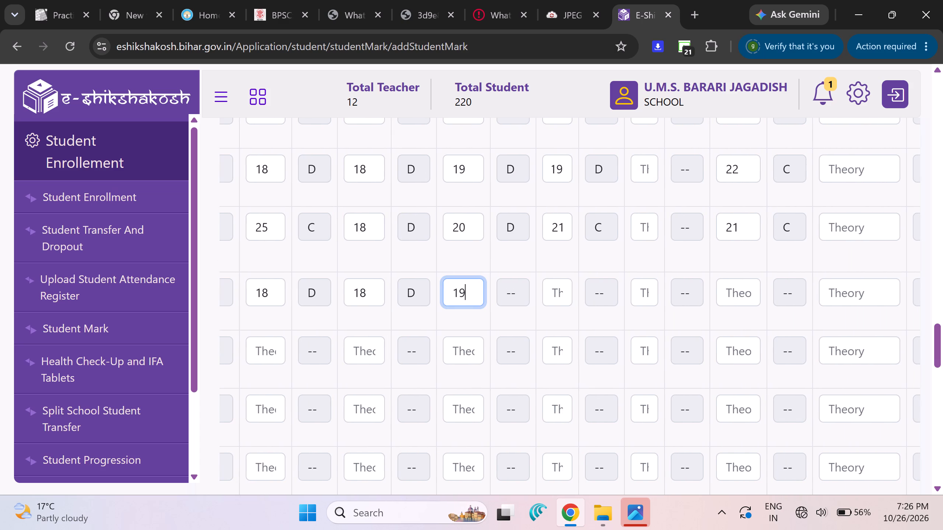
{"action": "left_click", "coordinate": [551, 292]}
{"action": "type", "text": "17"}
{"action": "scroll", "coordinate": [551, 292], "scroll_direction": "left", "scroll_amount": 1}
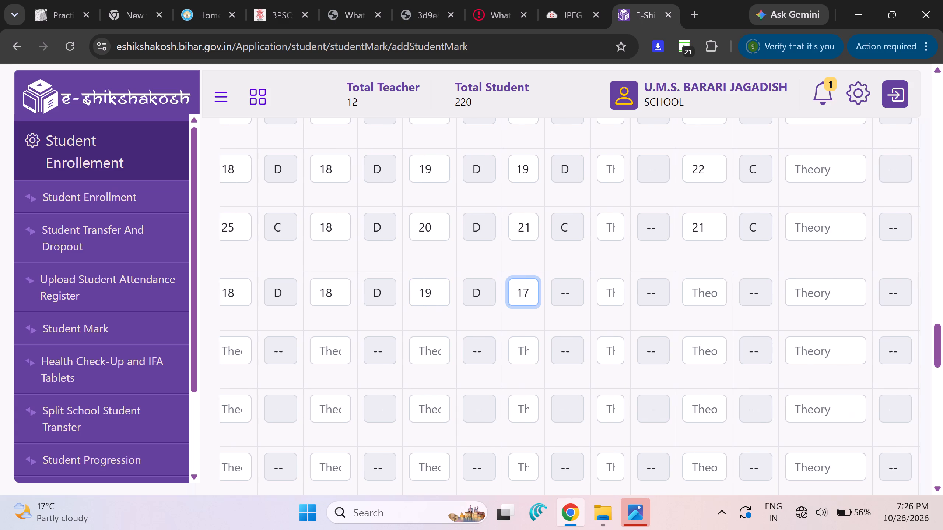
{"action": "scroll", "coordinate": [551, 292], "scroll_direction": "left", "scroll_amount": 1}
{"action": "left_click", "coordinate": [668, 285]}
{"action": "key", "text": "1"}
{"action": "key", "text": "8"}
{"action": "scroll", "coordinate": [668, 285], "scroll_direction": "left", "scroll_amount": 2}
{"action": "left_click", "coordinate": [770, 317]}
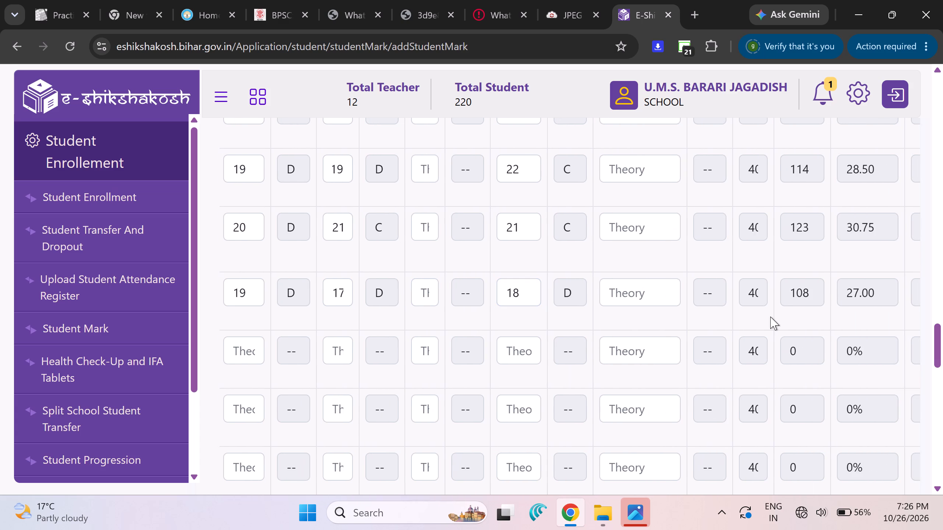
Enter 18 as the thirty-fifth listed student's theory mark for both the first and second subjects.
{"action": "scroll", "coordinate": [770, 317], "scroll_direction": "left", "scroll_amount": 3}
{"action": "scroll", "coordinate": [770, 317], "scroll_direction": "right", "scroll_amount": 3}
{"action": "scroll", "coordinate": [770, 317], "scroll_direction": "down", "scroll_amount": 2}
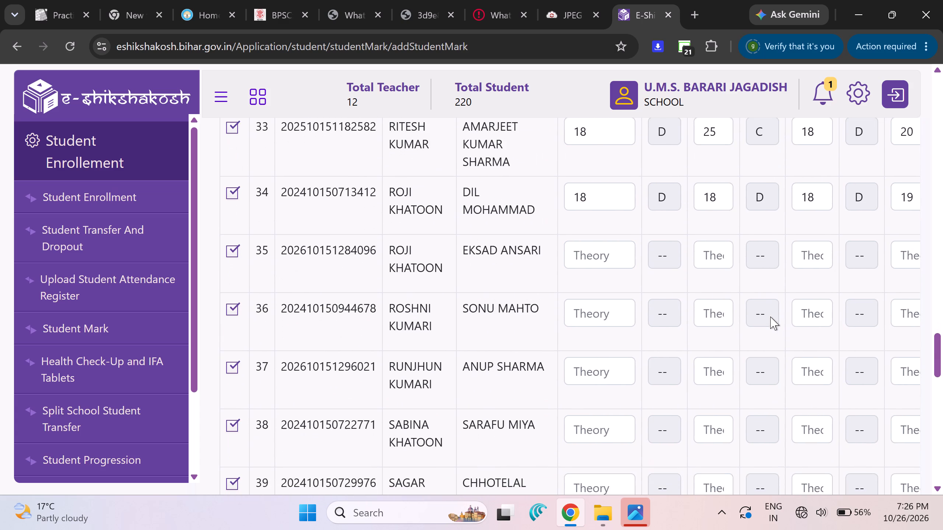
{"action": "left_click", "coordinate": [599, 258]}
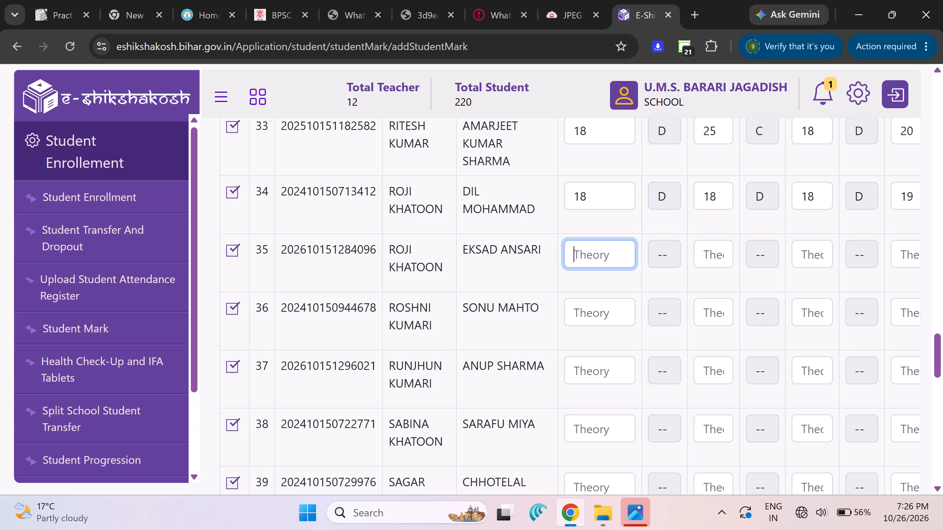
{"action": "type", "text": "18"}
{"action": "scroll", "coordinate": [599, 258], "scroll_direction": "left", "scroll_amount": 2}
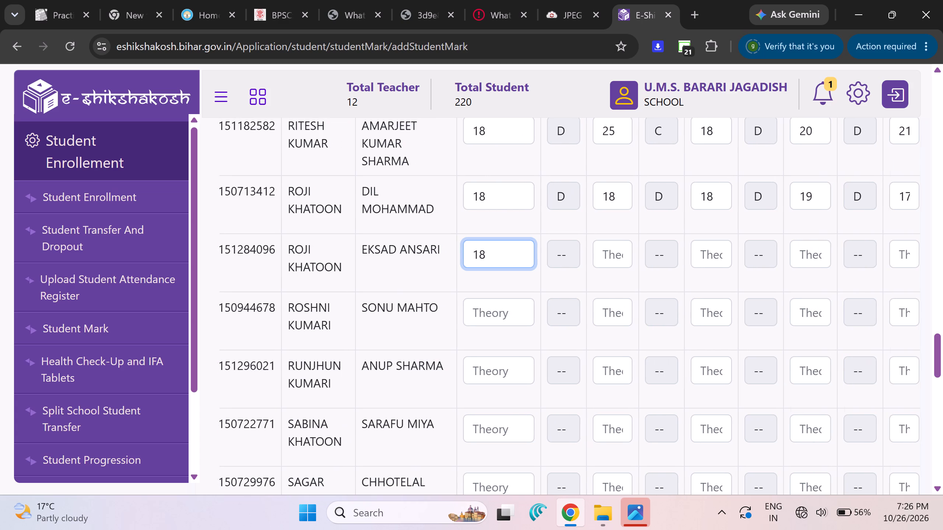
{"action": "left_click", "coordinate": [617, 258]}
{"action": "type", "text": "18"}
Enter 18 as the thirty-fifth listed student's theory mark for both the third and fourth subjects.
{"action": "scroll", "coordinate": [617, 258], "scroll_direction": "left", "scroll_amount": 2}
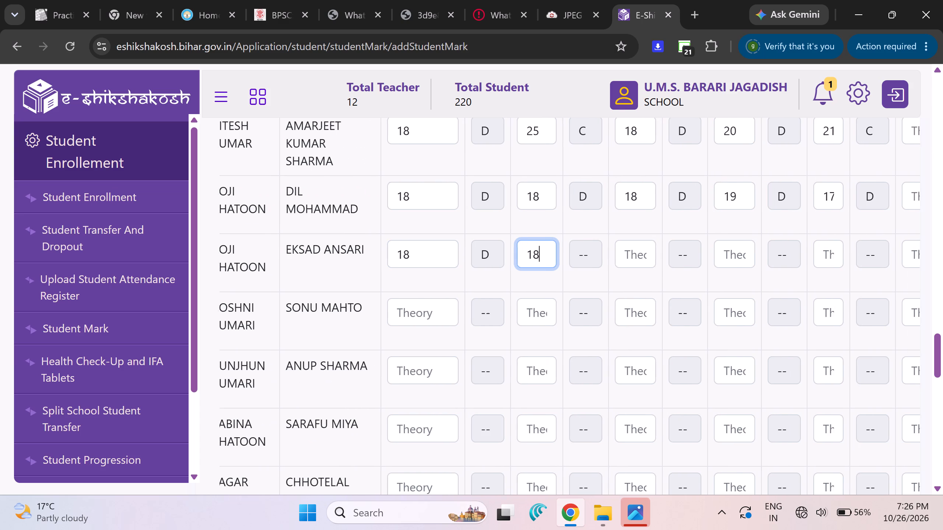
{"action": "scroll", "coordinate": [617, 258], "scroll_direction": "left", "scroll_amount": 1}
{"action": "left_click", "coordinate": [625, 258]}
{"action": "key", "text": "1"}
{"action": "key", "text": "8"}
{"action": "scroll", "coordinate": [625, 258], "scroll_direction": "left", "scroll_amount": 1}
{"action": "left_click", "coordinate": [663, 253]}
{"action": "type", "text": "18"}
Enter the thirty-fifth listed student's theory marks for the fifth and seventh subjects as 25 and 18.
{"action": "scroll", "coordinate": [663, 253], "scroll_direction": "left", "scroll_amount": 4}
{"action": "left_click", "coordinate": [644, 254]}
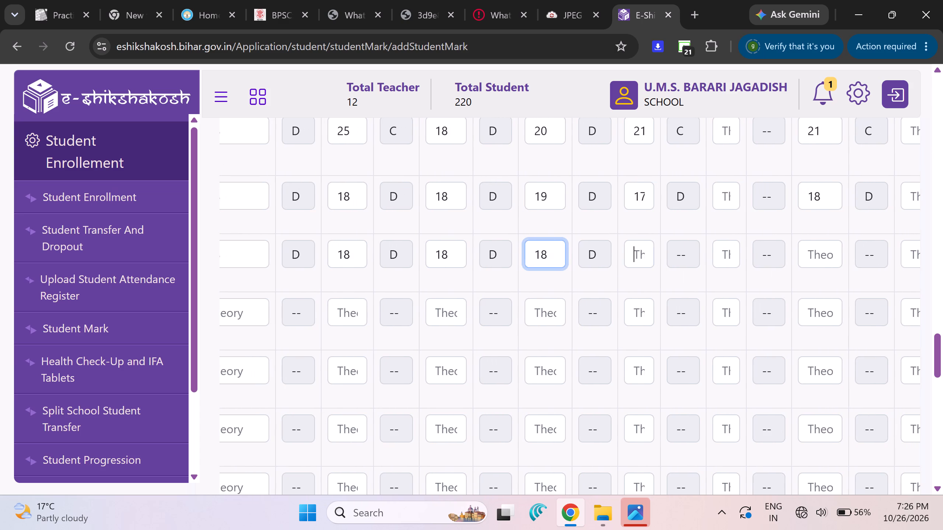
{"action": "key", "text": "2"}
{"action": "key", "text": "5"}
{"action": "scroll", "coordinate": [644, 254], "scroll_direction": "left", "scroll_amount": 1}
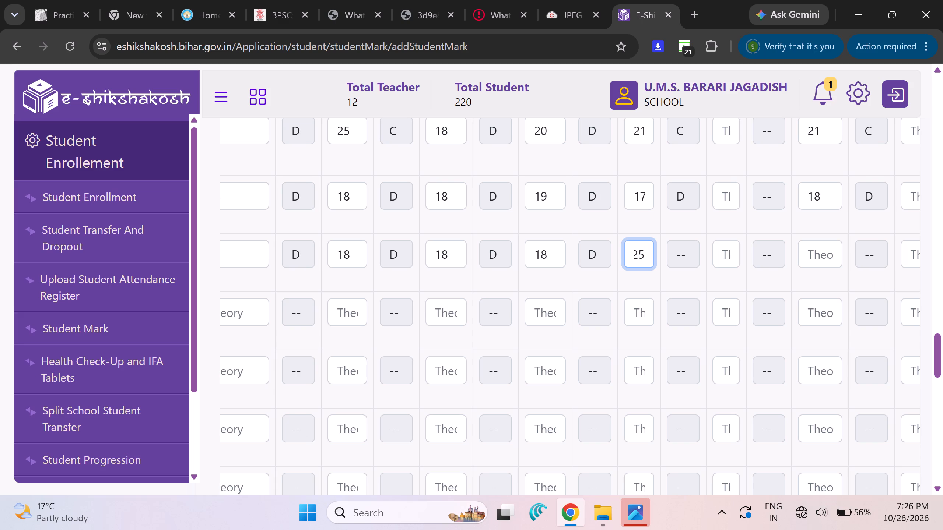
{"action": "scroll", "coordinate": [644, 254], "scroll_direction": "left", "scroll_amount": 1}
{"action": "left_click", "coordinate": [809, 257]}
{"action": "key", "text": "1"}
{"action": "key", "text": "8"}
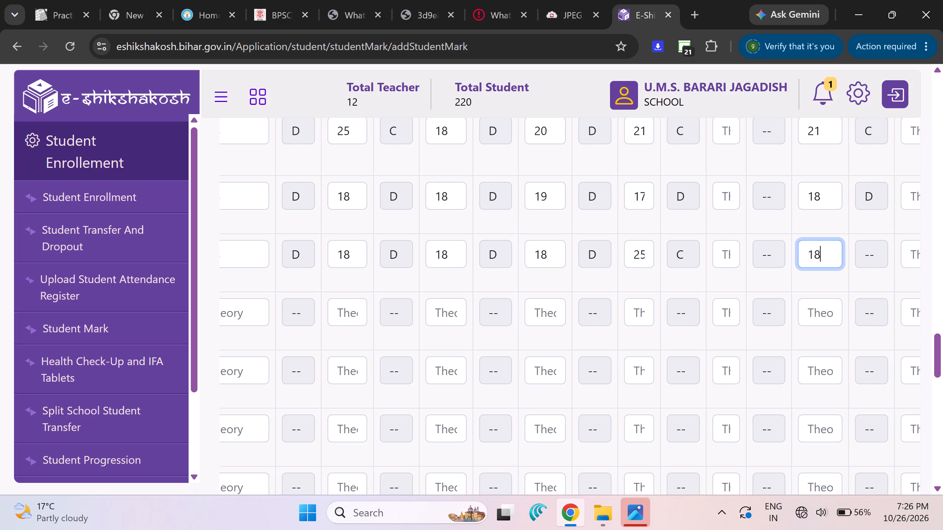
{"action": "scroll", "coordinate": [809, 257], "scroll_direction": "left", "scroll_amount": 3}
{"action": "left_click", "coordinate": [818, 266]}
{"action": "scroll", "coordinate": [818, 266], "scroll_direction": "left", "scroll_amount": 3}
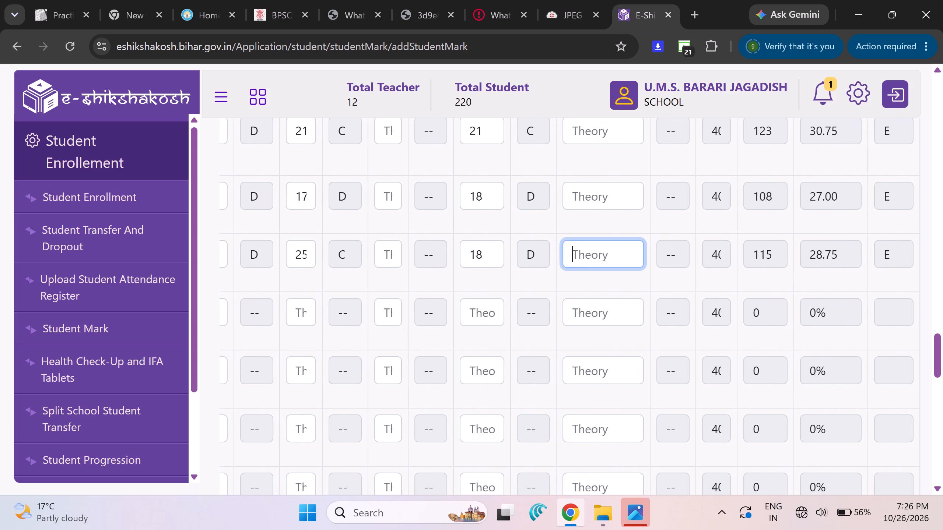
Enter 18 as the thirty-sixth listed student's theory mark for both the first and second subjects.
{"action": "scroll", "coordinate": [818, 266], "scroll_direction": "right", "scroll_amount": 9}
{"action": "scroll", "coordinate": [669, 340], "scroll_direction": "down", "scroll_amount": 1}
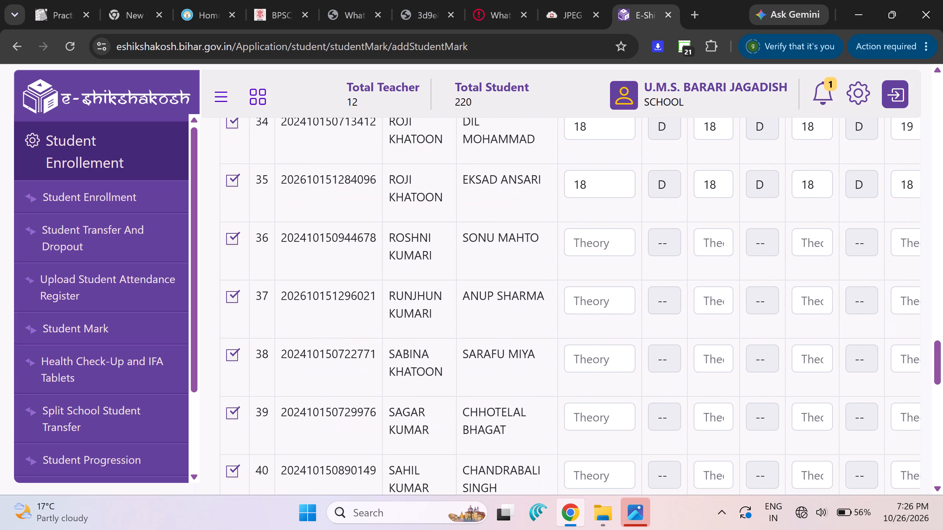
{"action": "left_click", "coordinate": [592, 252]}
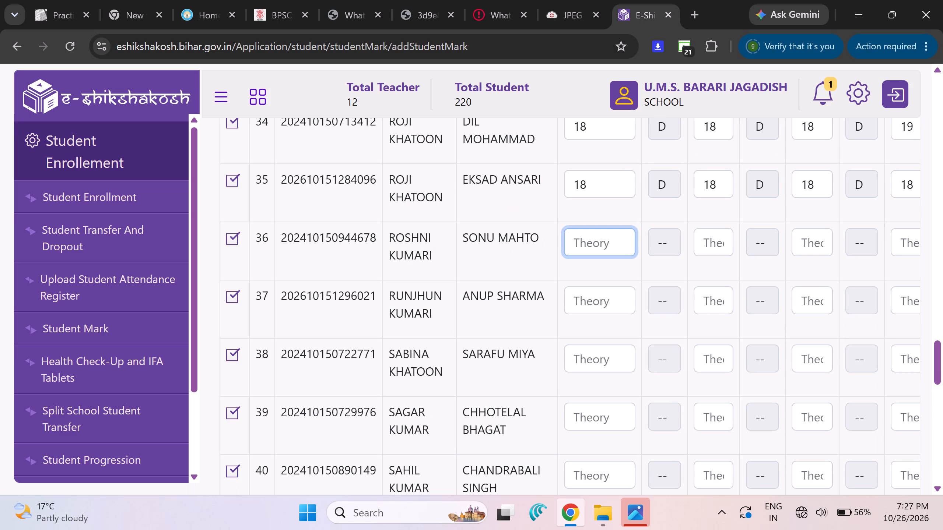
{"action": "type", "text": "18"}
{"action": "scroll", "coordinate": [592, 252], "scroll_direction": "left", "scroll_amount": 2}
{"action": "left_click", "coordinate": [687, 249]}
{"action": "key", "text": "1"}
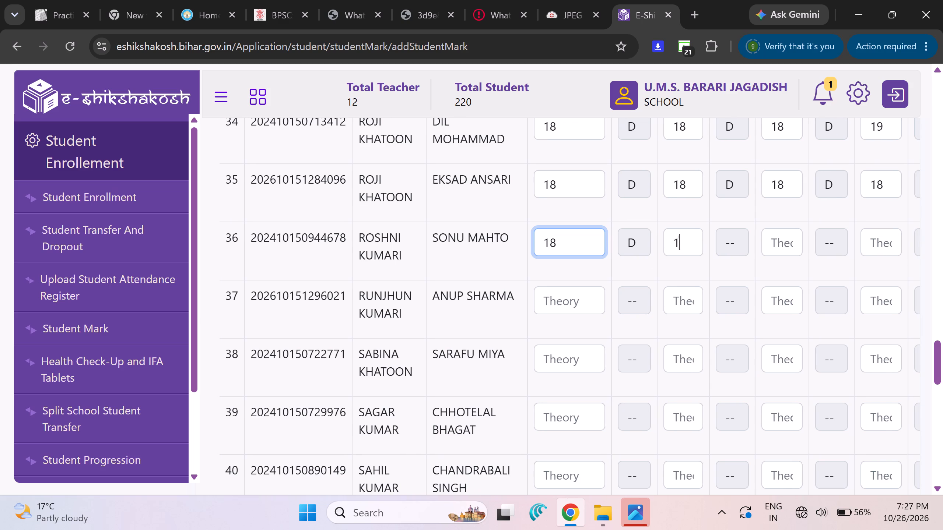
{"action": "key", "text": "8"}
Enter the thirty-sixth listed student's theory marks for the third and fourth subjects as 18 and 25.
{"action": "scroll", "coordinate": [687, 249], "scroll_direction": "left", "scroll_amount": 2}
{"action": "left_click", "coordinate": [752, 236]}
{"action": "key", "text": "1"}
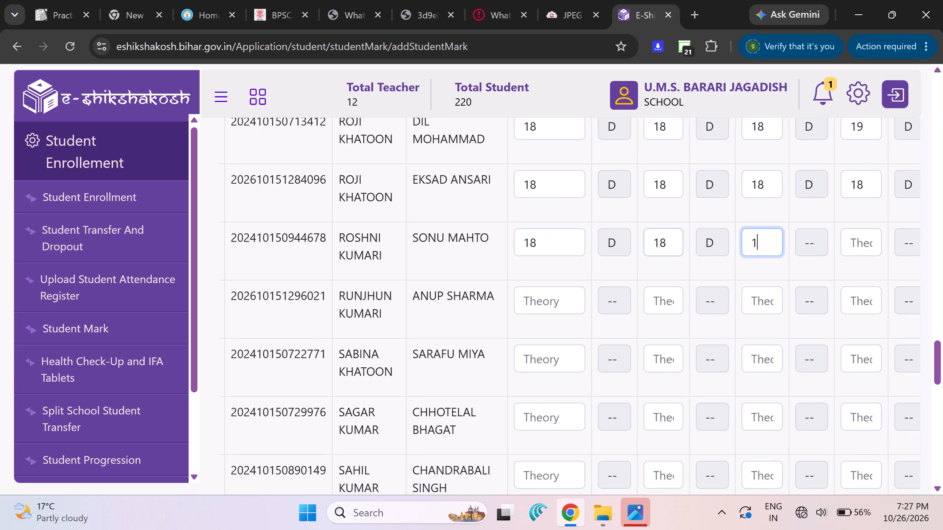
{"action": "key", "text": "8"}
{"action": "scroll", "coordinate": [752, 236], "scroll_direction": "left", "scroll_amount": 4}
{"action": "left_click", "coordinate": [549, 246]}
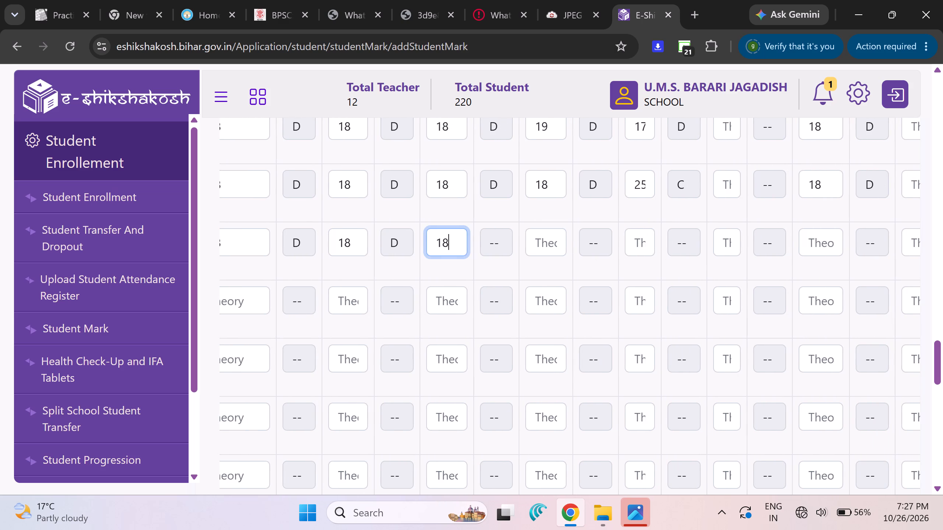
{"action": "type", "text": "25"}
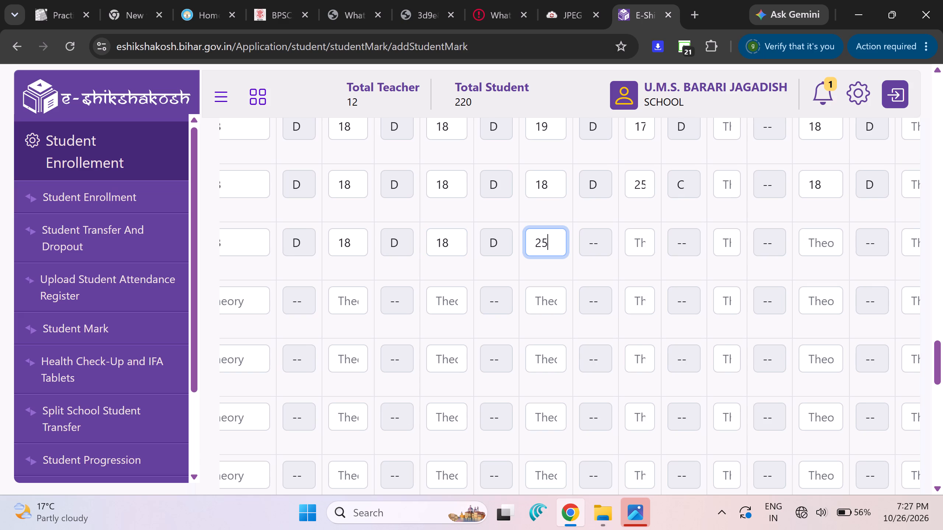
Enter the thirty-sixth listed student's theory marks for the fifth and seventh subjects as 19 and 18.
{"action": "left_click", "coordinate": [636, 234]}
{"action": "key", "text": "1"}
{"action": "key", "text": "9"}
{"action": "scroll", "coordinate": [636, 234], "scroll_direction": "left", "scroll_amount": 3}
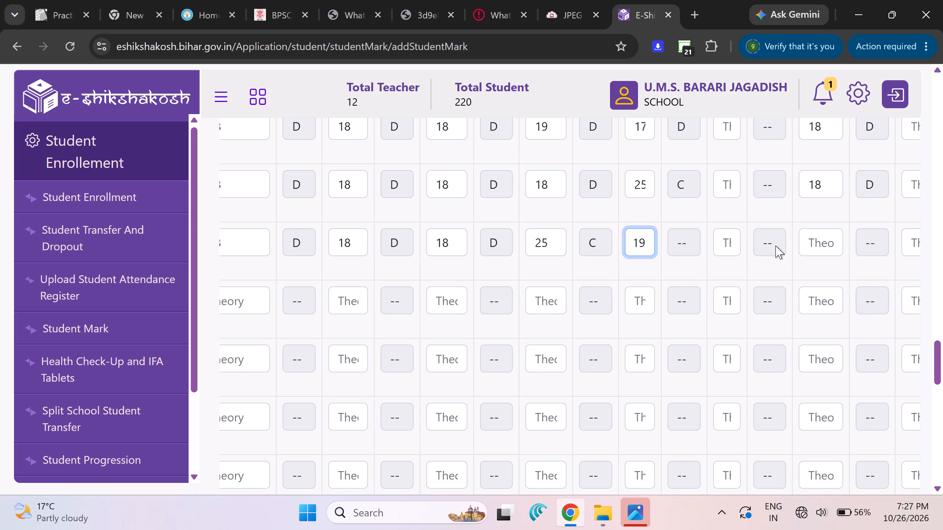
{"action": "left_click", "coordinate": [801, 245]}
{"action": "type", "text": "18"}
{"action": "scroll", "coordinate": [801, 245], "scroll_direction": "left", "scroll_amount": 6}
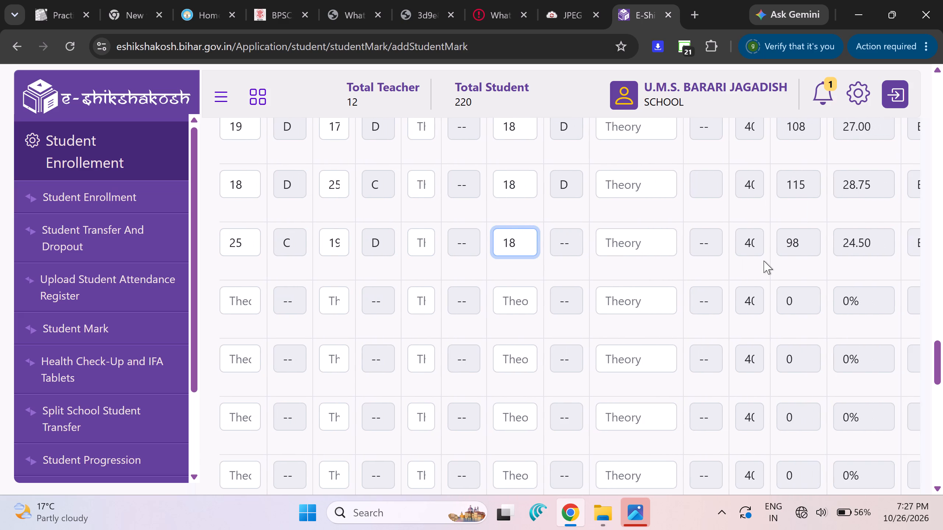
{"action": "left_click", "coordinate": [764, 261]}
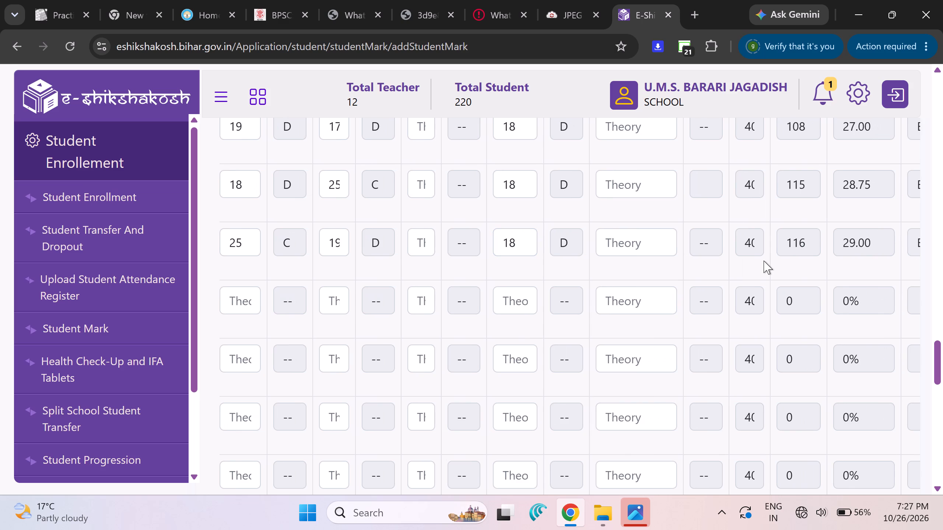
Enter the thirty-seventh listed student's theory marks for the first two subjects as 18 and 20.
{"action": "scroll", "coordinate": [764, 261], "scroll_direction": "right", "scroll_amount": 6}
{"action": "scroll", "coordinate": [557, 338], "scroll_direction": "down", "scroll_amount": 1}
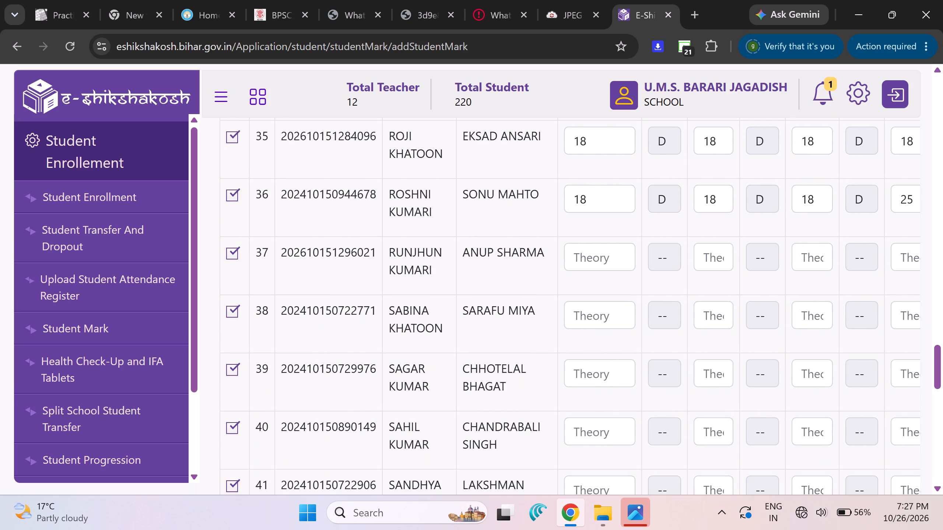
{"action": "left_click", "coordinate": [602, 257]}
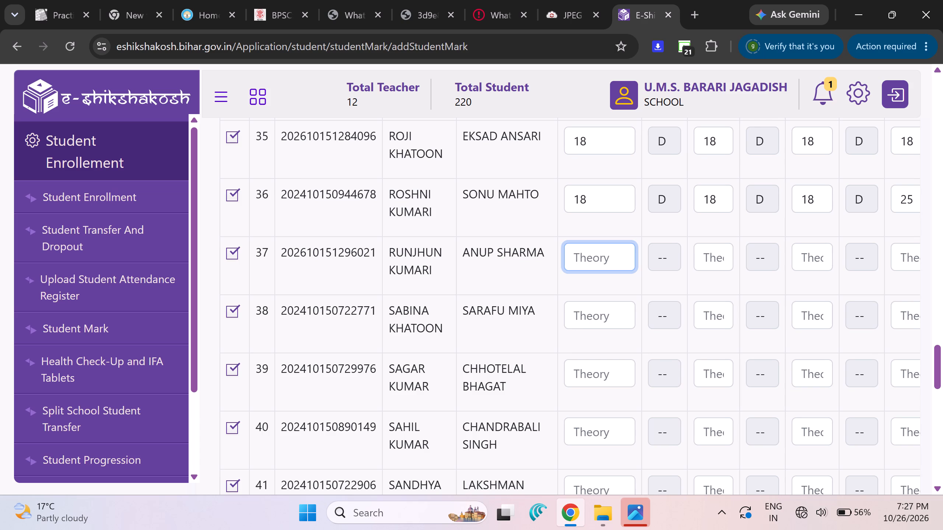
{"action": "type", "text": "18"}
{"action": "scroll", "coordinate": [602, 257], "scroll_direction": "left", "scroll_amount": 2}
{"action": "left_click", "coordinate": [635, 259]}
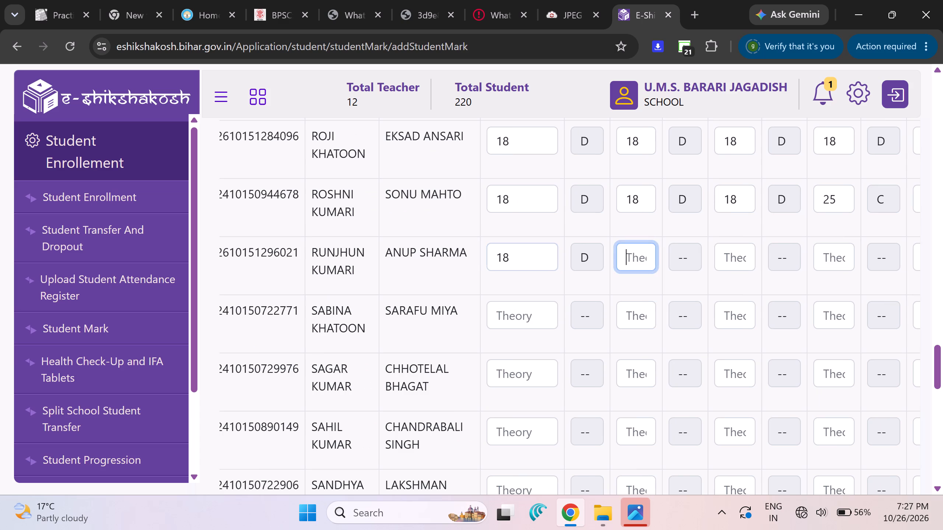
{"action": "type", "text": "20"}
Enter the thirty-seventh listed student's theory marks for the third and fourth subjects as 26 and 21.
{"action": "scroll", "coordinate": [635, 259], "scroll_direction": "left", "scroll_amount": 2}
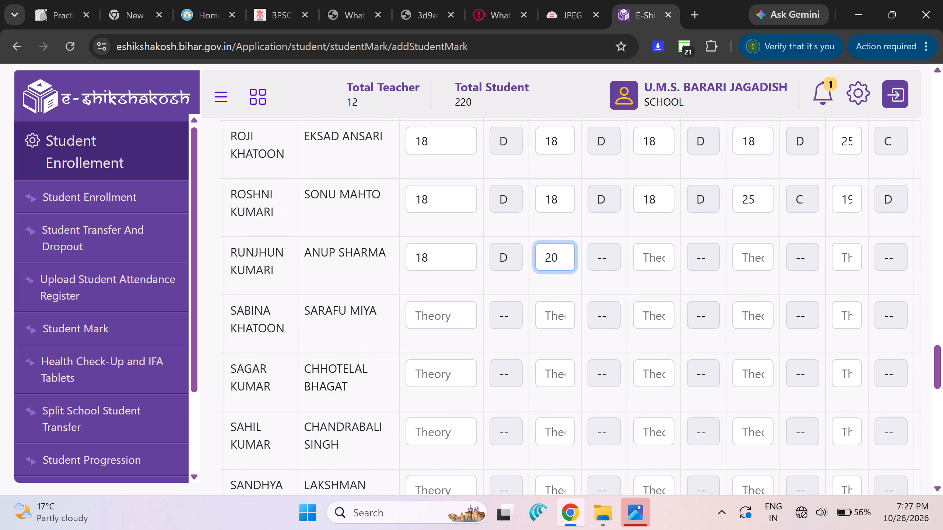
{"action": "left_click", "coordinate": [655, 263]}
{"action": "type", "text": "26"}
{"action": "scroll", "coordinate": [655, 263], "scroll_direction": "left", "scroll_amount": 2}
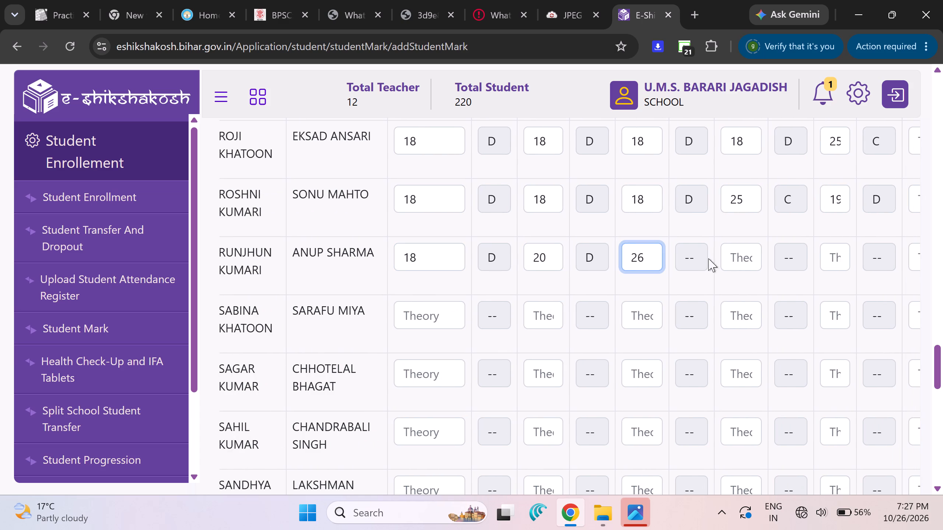
{"action": "left_click", "coordinate": [746, 258]}
{"action": "type", "text": "21"}
Enter the thirty-seventh listed student's theory marks for the fifth and seventh subjects as 30 and 23.
{"action": "scroll", "coordinate": [746, 258], "scroll_direction": "left", "scroll_amount": 3}
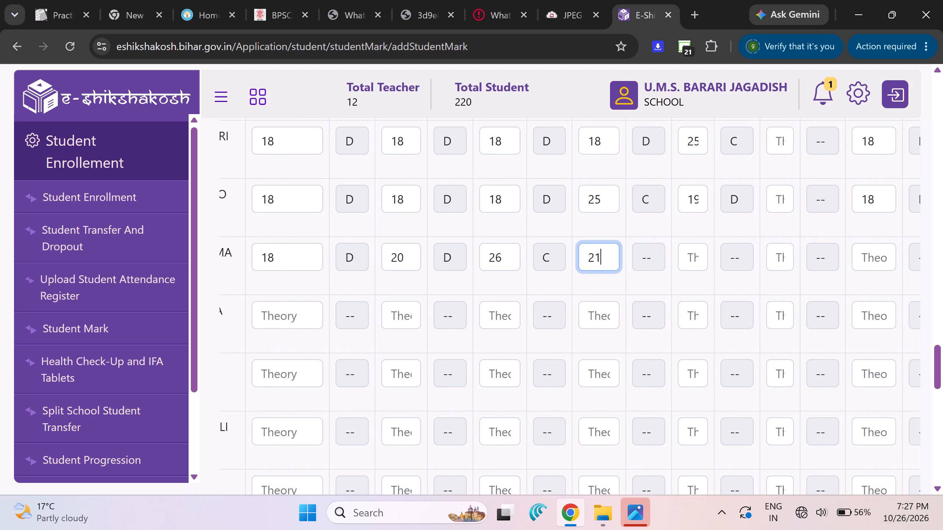
{"action": "left_click", "coordinate": [690, 255]}
{"action": "type", "text": "30"}
{"action": "scroll", "coordinate": [690, 255], "scroll_direction": "left", "scroll_amount": 5}
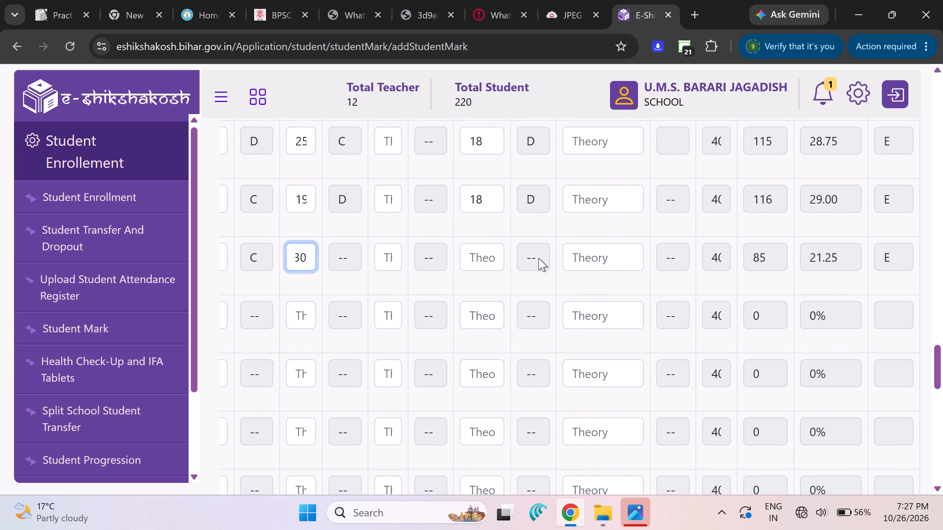
{"action": "left_click", "coordinate": [469, 255]}
{"action": "type", "text": "23"}
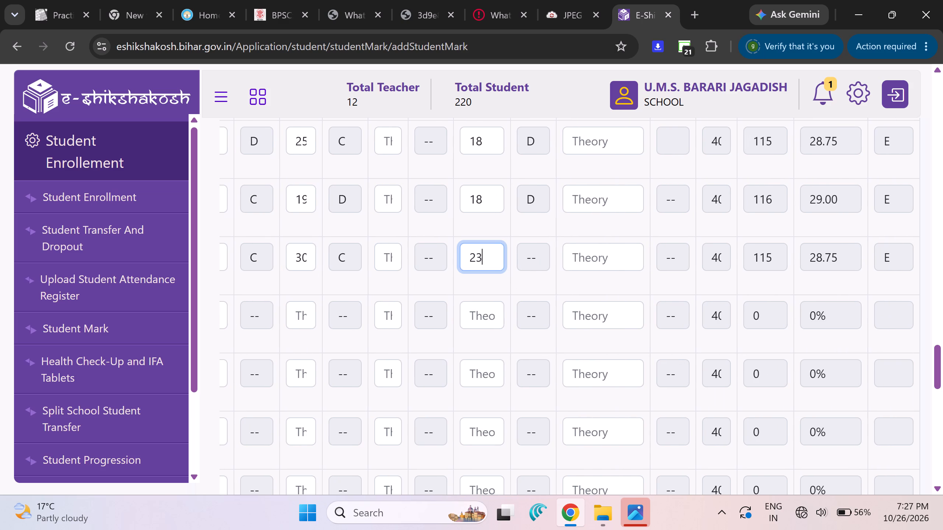
{"action": "left_click", "coordinate": [530, 285]}
Enter the thirty-eighth listed student's theory marks for the first two subjects as 18 and 18.
{"action": "scroll", "coordinate": [530, 285], "scroll_direction": "right", "scroll_amount": 4}
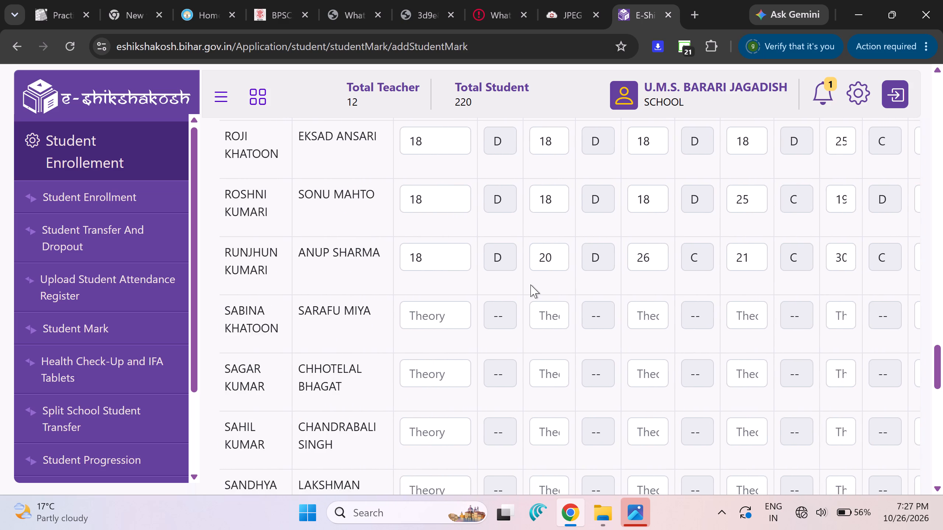
{"action": "scroll", "coordinate": [644, 293], "scroll_direction": "right", "scroll_amount": 5}
{"action": "scroll", "coordinate": [621, 332], "scroll_direction": "down", "scroll_amount": 1}
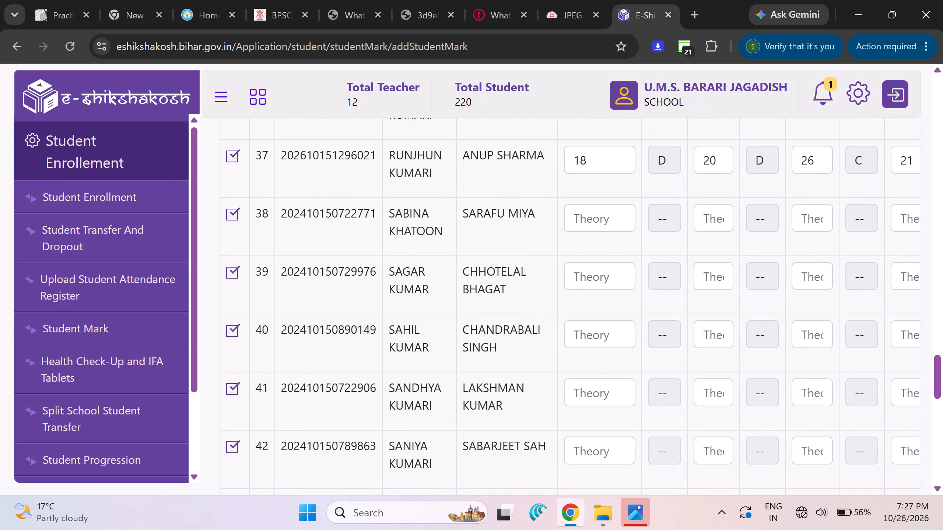
{"action": "left_click", "coordinate": [589, 219]}
{"action": "scroll", "coordinate": [589, 219], "scroll_direction": "down", "scroll_amount": 1}
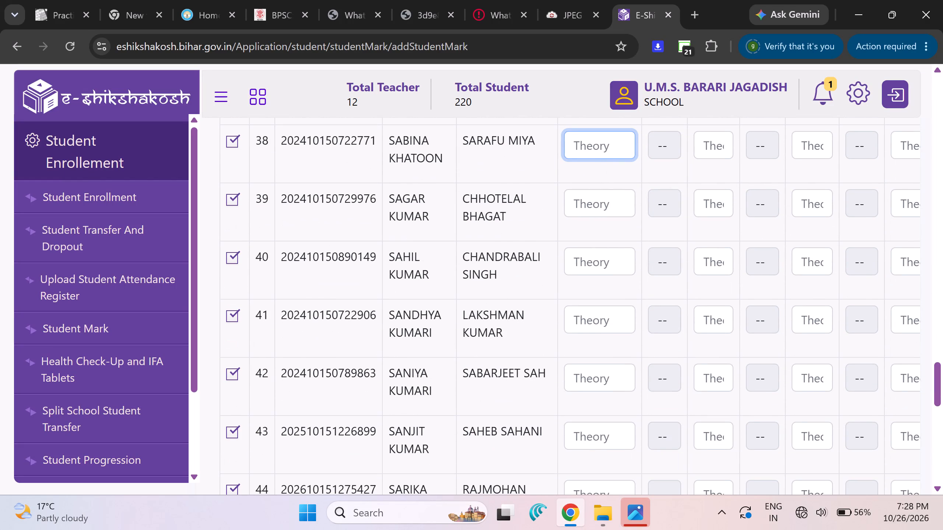
{"action": "type", "text": "18"}
{"action": "scroll", "coordinate": [605, 155], "scroll_direction": "left", "scroll_amount": 2}
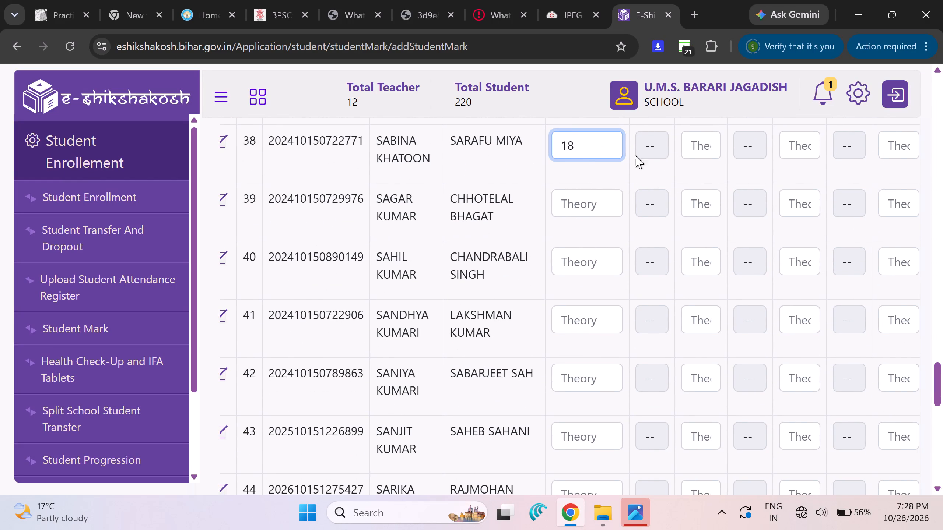
{"action": "left_click", "coordinate": [698, 154]}
{"action": "type", "text": "18"}
Enter the thirty-eighth listed student's theory marks for the third, fourth and fifth subjects as 18 each.
{"action": "scroll", "coordinate": [698, 154], "scroll_direction": "left", "scroll_amount": 1}
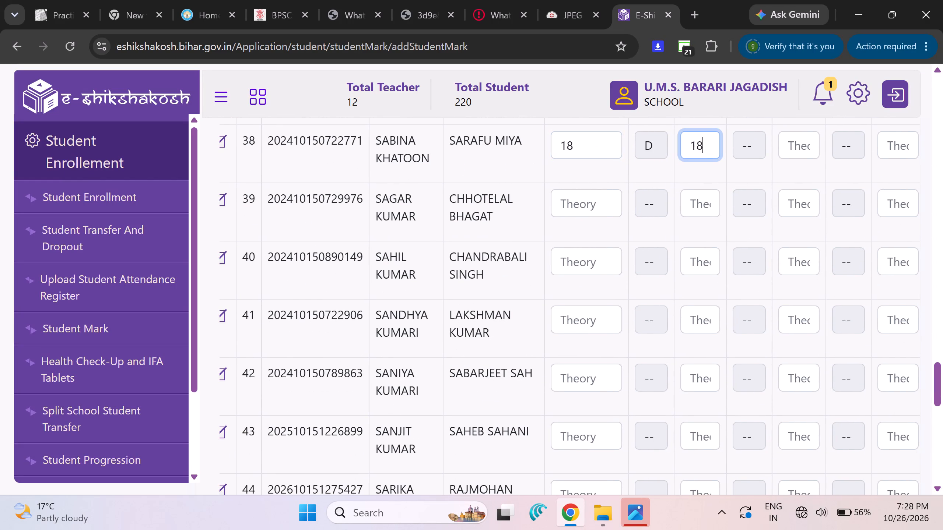
{"action": "scroll", "coordinate": [698, 154], "scroll_direction": "left", "scroll_amount": 1}
{"action": "left_click", "coordinate": [759, 148]}
{"action": "type", "text": "18"}
{"action": "scroll", "coordinate": [759, 148], "scroll_direction": "left", "scroll_amount": 2}
{"action": "left_click", "coordinate": [769, 157]}
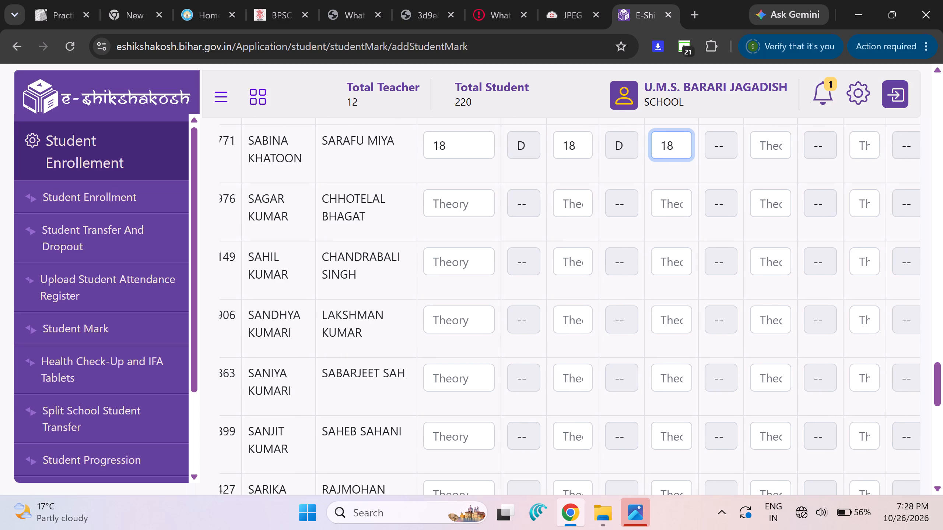
{"action": "type", "text": "18"}
{"action": "scroll", "coordinate": [769, 157], "scroll_direction": "left", "scroll_amount": 3}
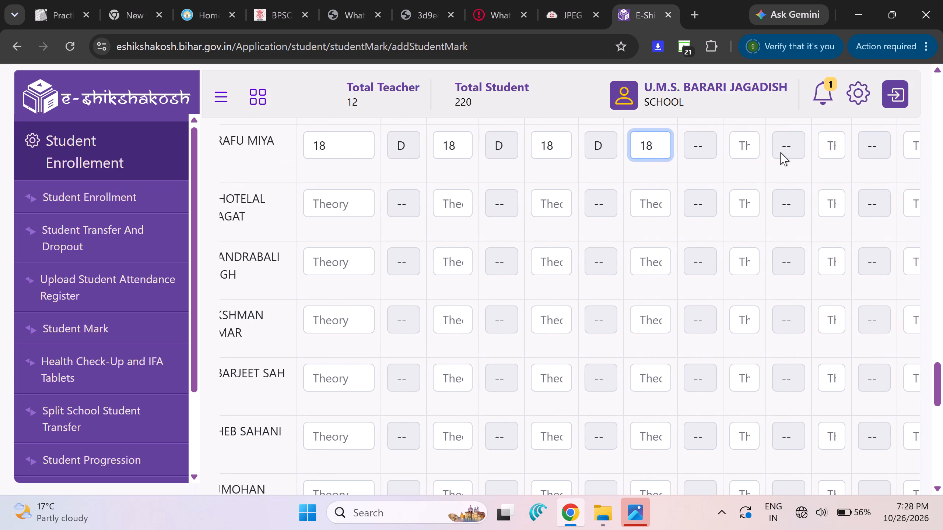
{"action": "left_click", "coordinate": [750, 142]}
{"action": "scroll", "coordinate": [750, 142], "scroll_direction": "up", "scroll_amount": 1}
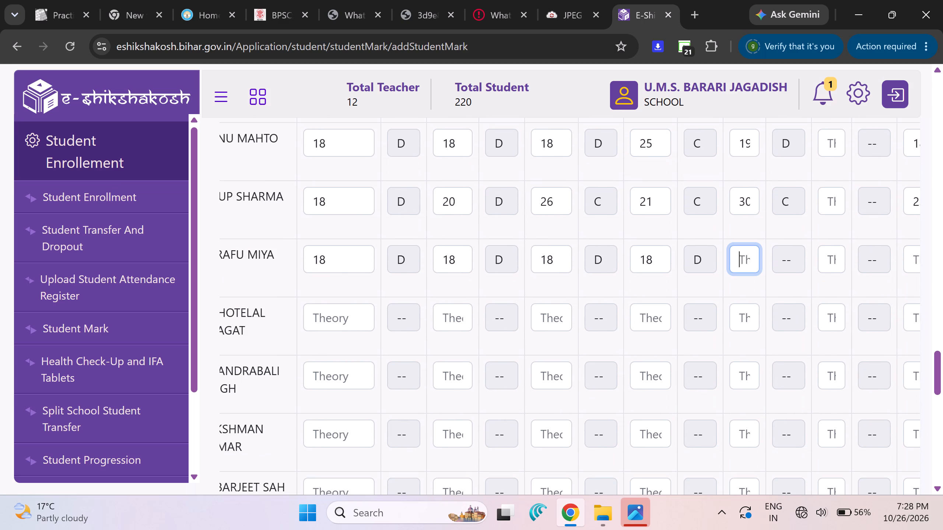
{"action": "type", "text": "18"}
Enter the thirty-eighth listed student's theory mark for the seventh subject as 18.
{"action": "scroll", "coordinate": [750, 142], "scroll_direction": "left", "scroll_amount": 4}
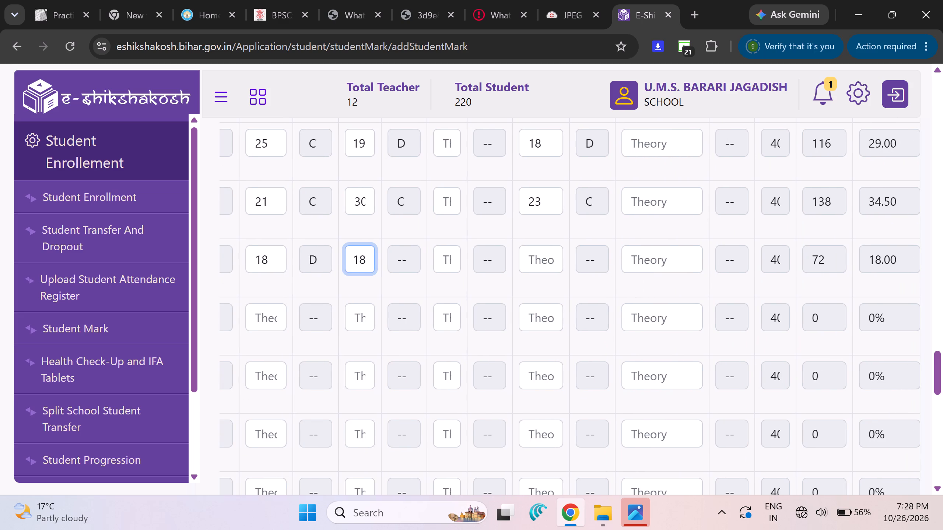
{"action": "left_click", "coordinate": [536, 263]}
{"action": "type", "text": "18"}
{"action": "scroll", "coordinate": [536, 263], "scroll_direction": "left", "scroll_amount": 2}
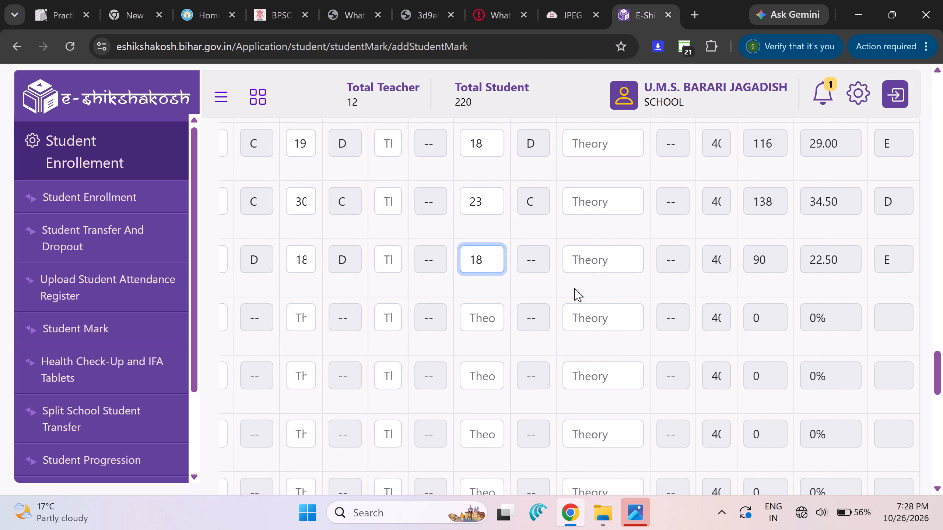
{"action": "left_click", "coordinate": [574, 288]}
Change the thirty-eighth listed student's theory mark for the seventh subject to 21.
{"action": "scroll", "coordinate": [574, 288], "scroll_direction": "right", "scroll_amount": 4}
{"action": "scroll", "coordinate": [574, 288], "scroll_direction": "down", "scroll_amount": 1}
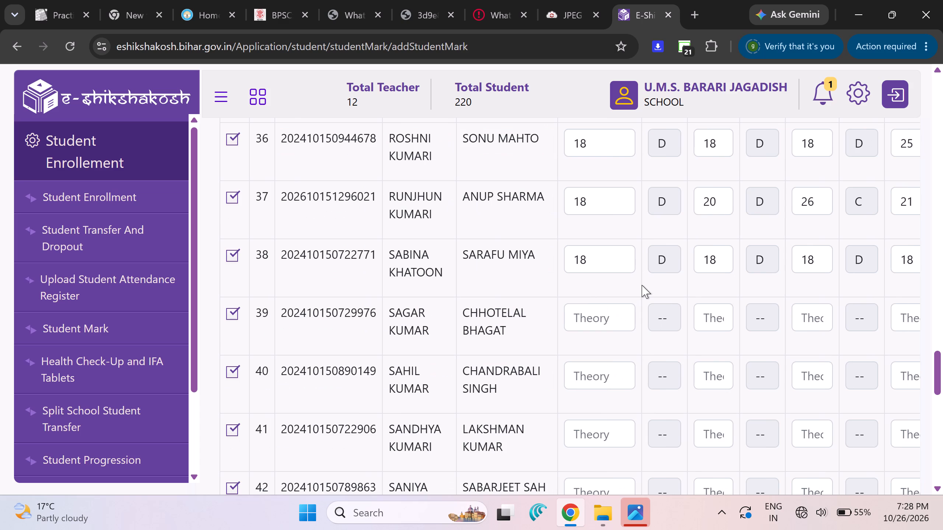
{"action": "scroll", "coordinate": [642, 285], "scroll_direction": "left", "scroll_amount": 7}
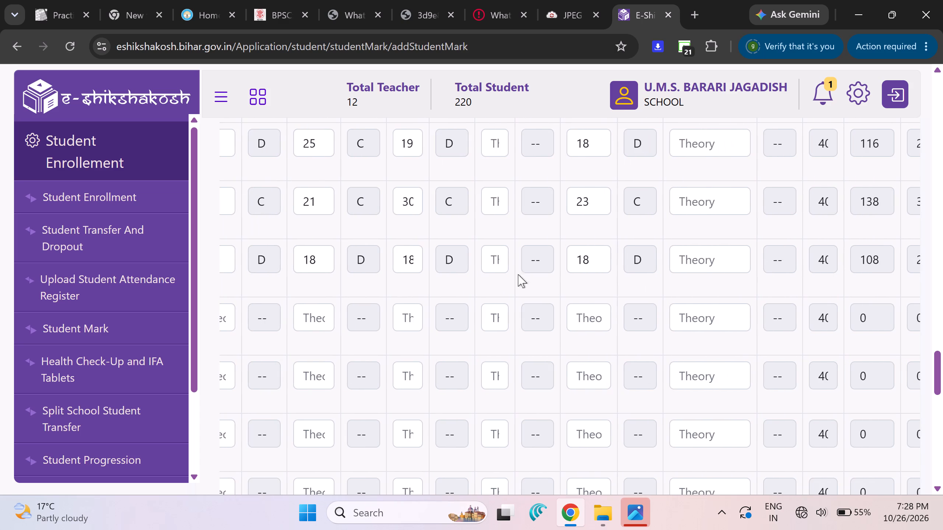
{"action": "left_click", "coordinate": [485, 263]}
{"action": "key", "text": "BackSpace"}
{"action": "key", "text": "BackSpace"}
{"action": "type", "text": "21"}
{"action": "left_click", "coordinate": [431, 265]}
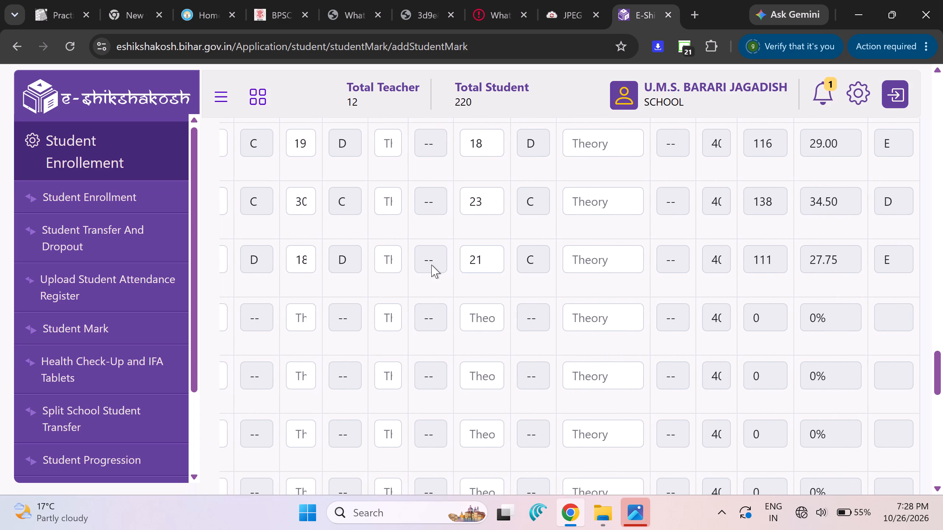
Enter the thirty-ninth listed student's theory marks for the first two subjects as 18 and 26.
{"action": "scroll", "coordinate": [431, 265], "scroll_direction": "right", "scroll_amount": 6}
{"action": "scroll", "coordinate": [506, 303], "scroll_direction": "down", "scroll_amount": 1}
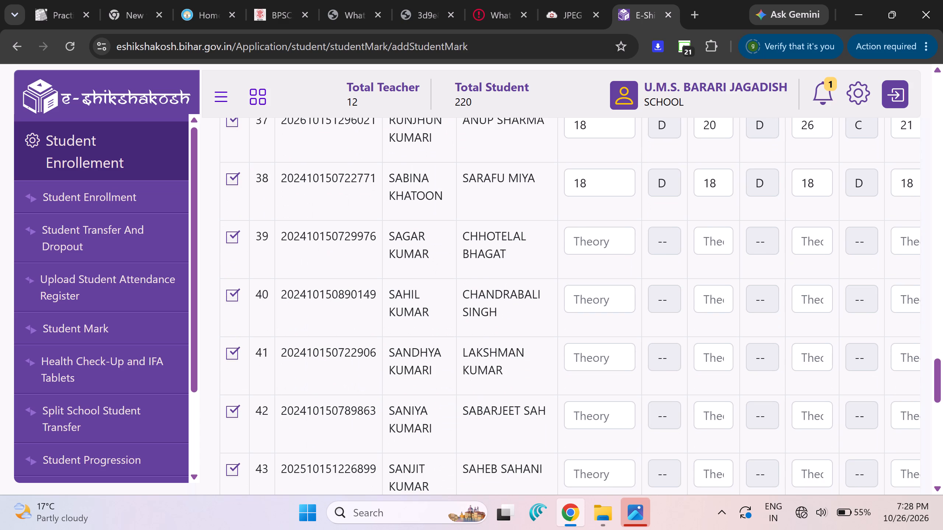
{"action": "left_click", "coordinate": [612, 235]}
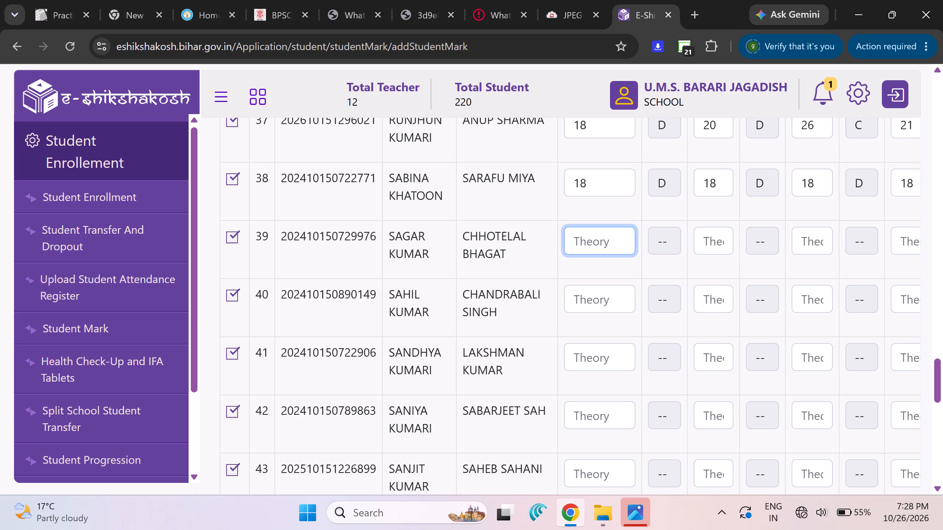
{"action": "type", "text": "18"}
{"action": "scroll", "coordinate": [612, 235], "scroll_direction": "left", "scroll_amount": 3}
{"action": "left_click", "coordinate": [576, 241]}
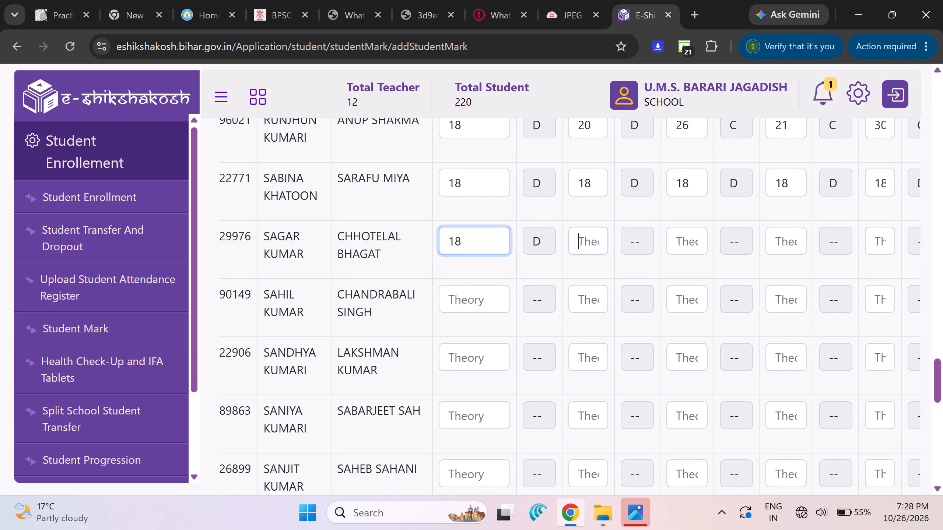
{"action": "type", "text": "26"}
Enter the thirty-ninth listed student's theory marks for the third and fourth subjects as 23 and 18.
{"action": "scroll", "coordinate": [576, 241], "scroll_direction": "left", "scroll_amount": 2}
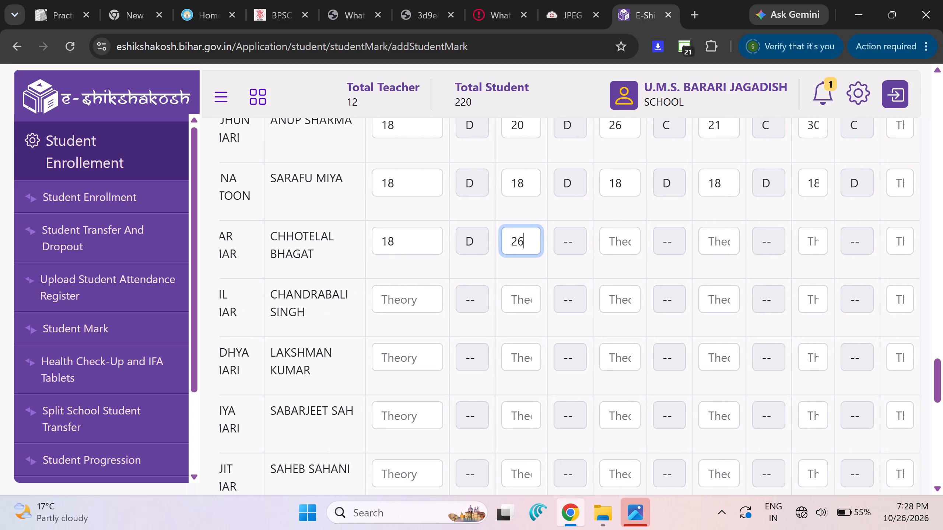
{"action": "left_click", "coordinate": [614, 246]}
{"action": "type", "text": "23"}
{"action": "scroll", "coordinate": [614, 246], "scroll_direction": "left", "scroll_amount": 1}
{"action": "left_click", "coordinate": [723, 249]}
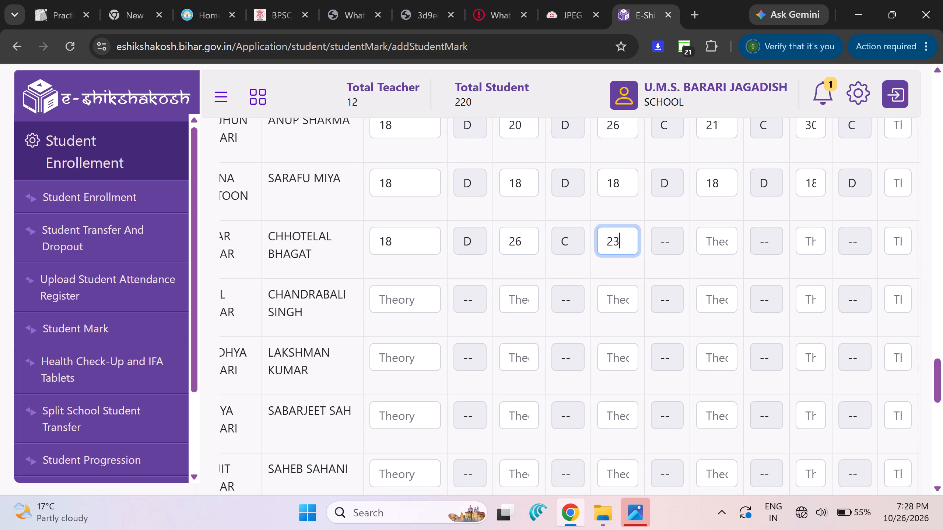
{"action": "key", "text": "1"}
{"action": "key", "text": "8"}
Enter the thirty-ninth listed student's theory marks for the fifth and seventh subjects as 20 and 21.
{"action": "scroll", "coordinate": [723, 249], "scroll_direction": "left", "scroll_amount": 3}
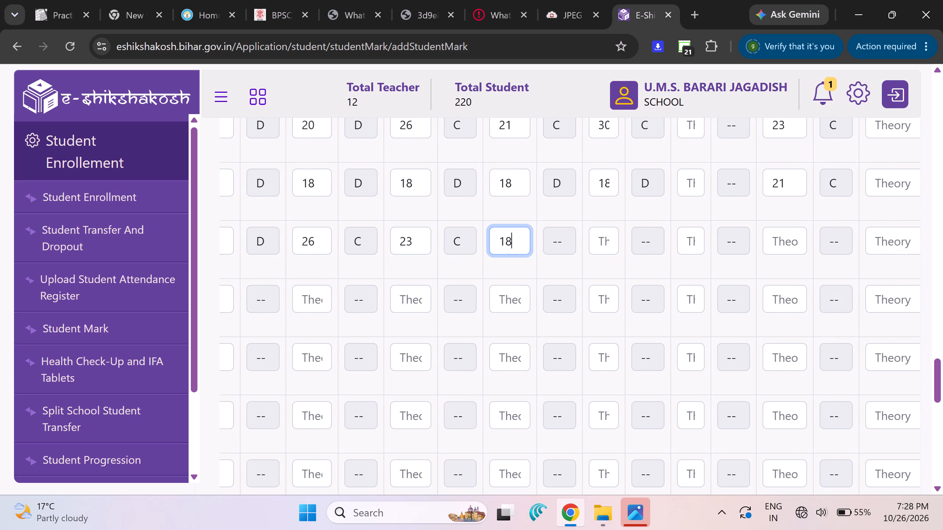
{"action": "left_click", "coordinate": [603, 244]}
{"action": "type", "text": "20"}
{"action": "scroll", "coordinate": [603, 244], "scroll_direction": "left", "scroll_amount": 2}
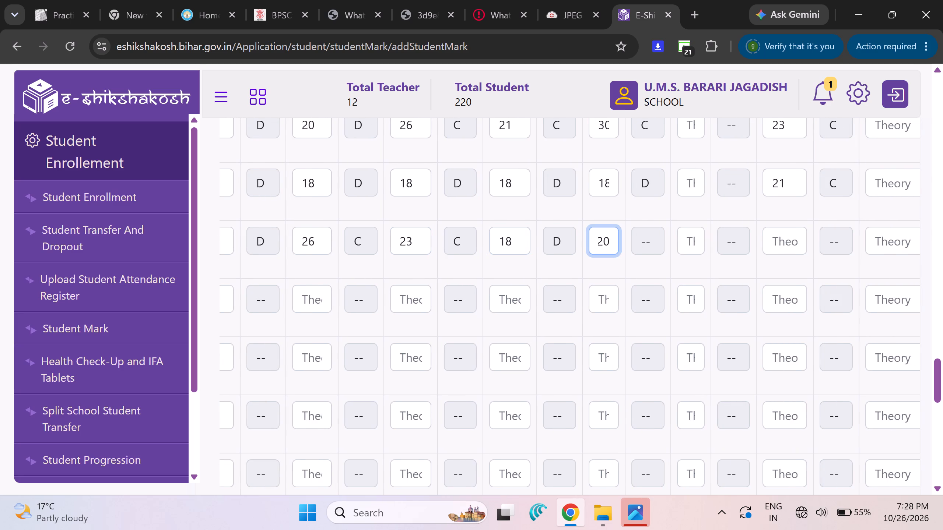
{"action": "left_click", "coordinate": [775, 230]}
{"action": "type", "text": "21"}
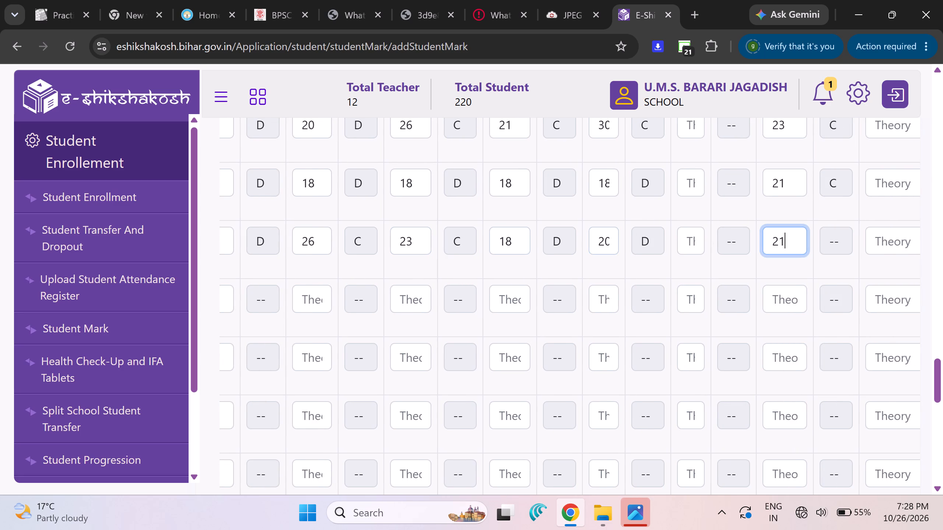
{"action": "scroll", "coordinate": [775, 230], "scroll_direction": "left", "scroll_amount": 2}
{"action": "left_click", "coordinate": [718, 304]}
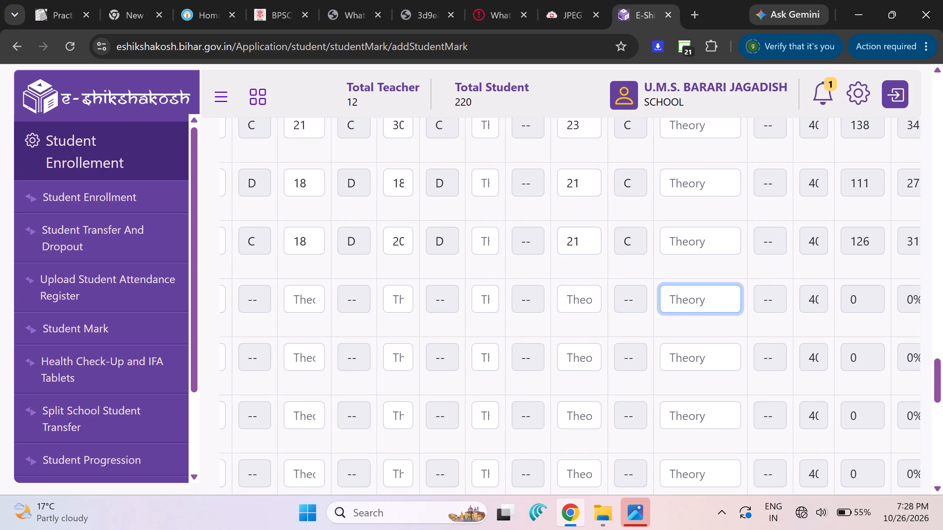
Enter the fortieth listed student's theory marks for the first two subjects as 18 and 20.
{"action": "scroll", "coordinate": [718, 304], "scroll_direction": "right", "scroll_amount": 4}
{"action": "scroll", "coordinate": [636, 326], "scroll_direction": "down", "scroll_amount": 1}
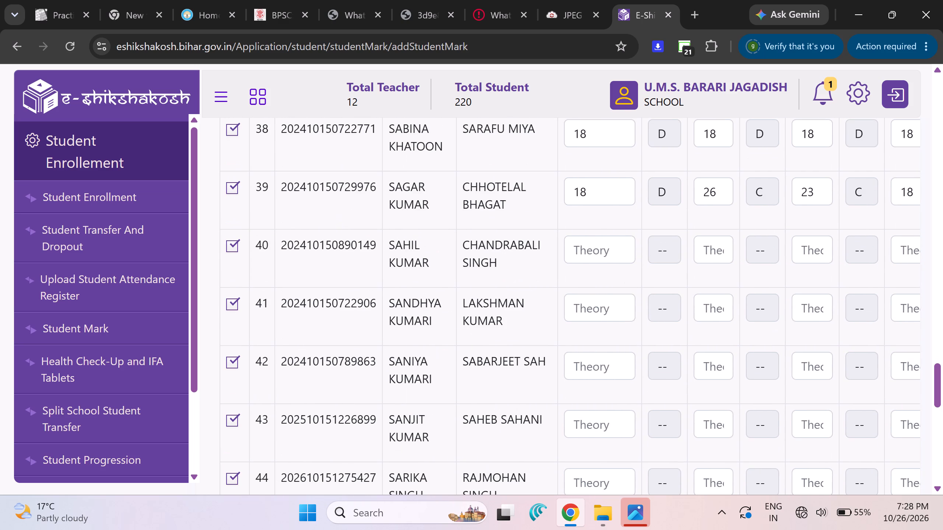
{"action": "left_click", "coordinate": [594, 249]}
{"action": "type", "text": "18"}
{"action": "scroll", "coordinate": [594, 249], "scroll_direction": "left", "scroll_amount": 2}
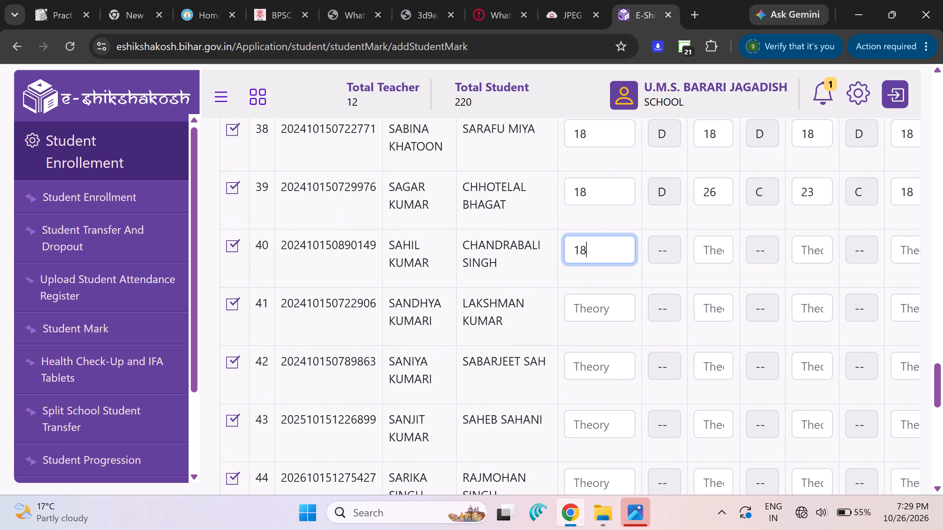
{"action": "left_click", "coordinate": [709, 254]}
{"action": "type", "text": "20"}
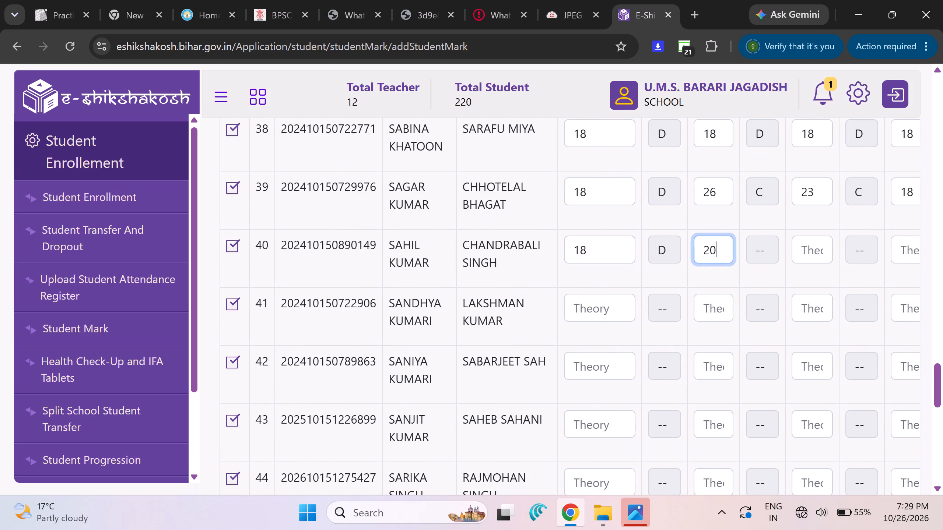
Enter the fortieth listed student's theory marks for the third and fourth subjects as 27 and 20.
{"action": "scroll", "coordinate": [709, 254], "scroll_direction": "left", "scroll_amount": 2}
{"action": "left_click", "coordinate": [659, 251]}
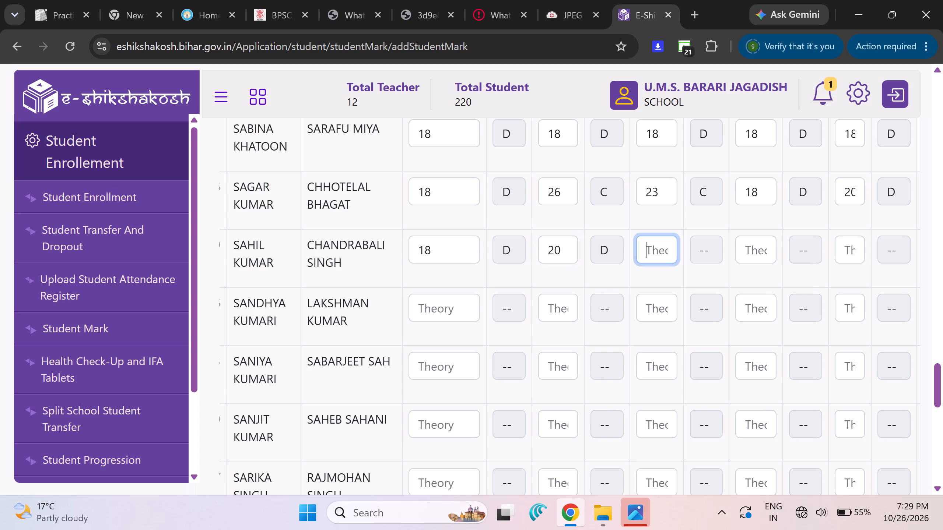
{"action": "key", "text": "2"}
{"action": "key", "text": "7"}
{"action": "scroll", "coordinate": [659, 251], "scroll_direction": "left", "scroll_amount": 1}
{"action": "left_click", "coordinate": [714, 252]}
{"action": "type", "text": "20"}
Enter the fortieth listed student's theory marks for the fifth and seventh subjects as 26 and 22.
{"action": "scroll", "coordinate": [714, 252], "scroll_direction": "left", "scroll_amount": 2}
{"action": "left_click", "coordinate": [746, 251]}
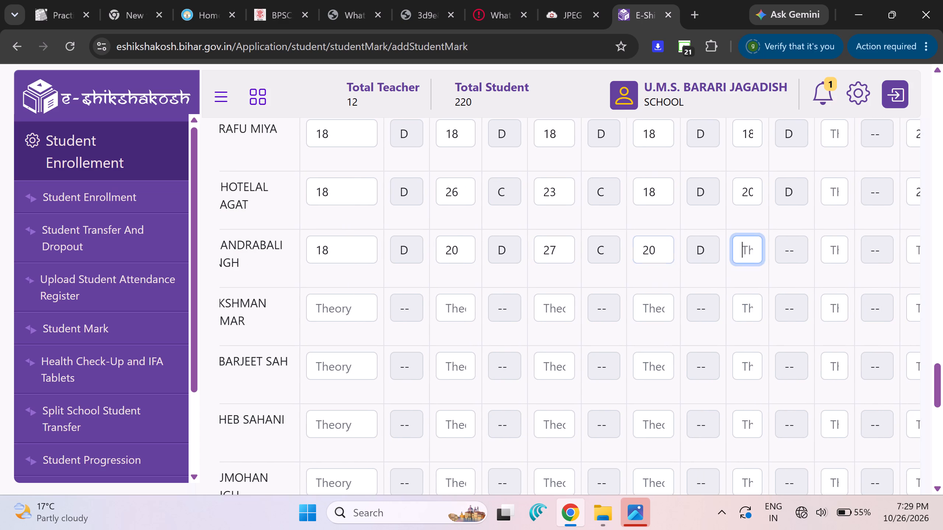
{"action": "key", "text": "2"}
{"action": "key", "text": "6"}
{"action": "scroll", "coordinate": [746, 251], "scroll_direction": "left", "scroll_amount": 3}
{"action": "scroll", "coordinate": [859, 262], "scroll_direction": "left", "scroll_amount": 2}
{"action": "left_click", "coordinate": [689, 257]}
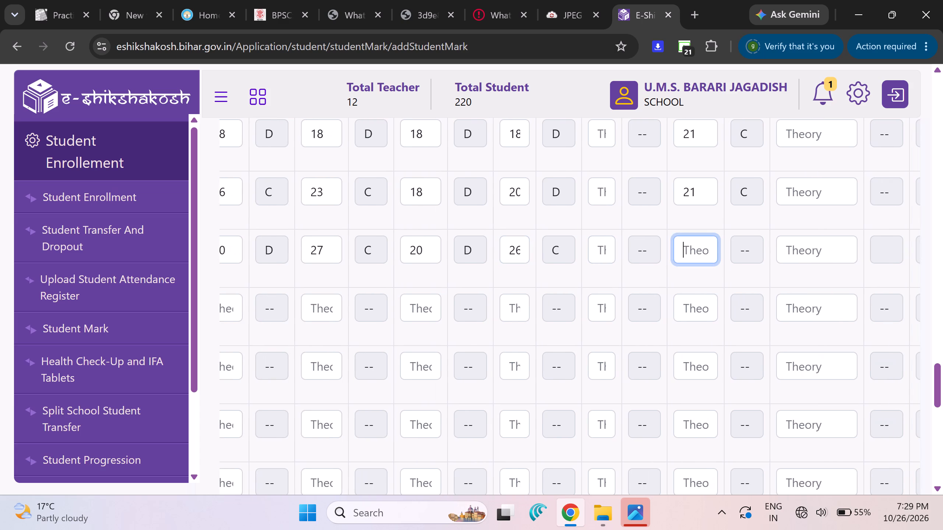
{"action": "type", "text": "22"}
{"action": "left_click", "coordinate": [688, 258]}
{"action": "scroll", "coordinate": [688, 258], "scroll_direction": "left", "scroll_amount": 3}
{"action": "left_click", "coordinate": [701, 305]}
{"action": "scroll", "coordinate": [701, 305], "scroll_direction": "right", "scroll_amount": 6}
{"action": "scroll", "coordinate": [701, 305], "scroll_direction": "down", "scroll_amount": 1}
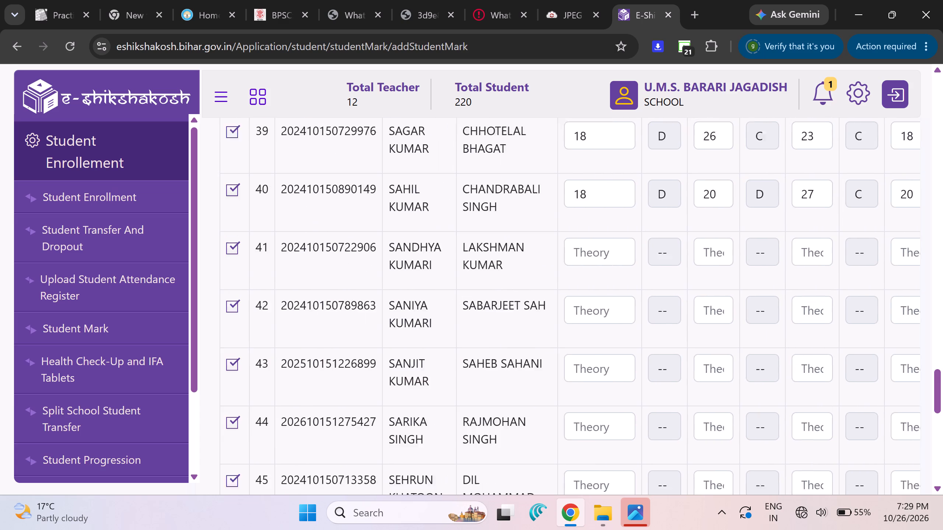
Enter the forty-first listed student's theory marks for the first two subjects as 18 and 18.
{"action": "scroll", "coordinate": [701, 305], "scroll_direction": "down", "scroll_amount": 3}
{"action": "scroll", "coordinate": [701, 305], "scroll_direction": "up", "scroll_amount": 1}
{"action": "scroll", "coordinate": [701, 305], "scroll_direction": "down", "scroll_amount": 1}
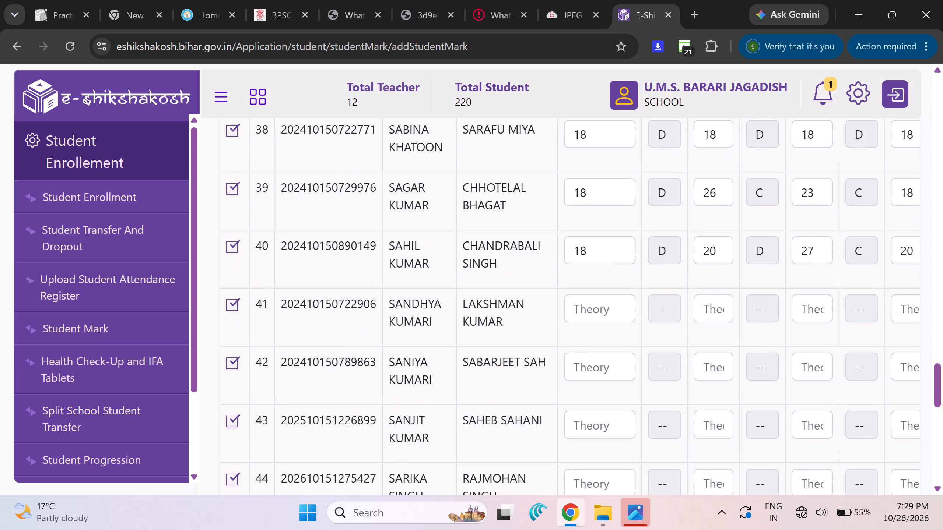
{"action": "scroll", "coordinate": [701, 305], "scroll_direction": "down", "scroll_amount": 1}
{"action": "left_click", "coordinate": [606, 227]}
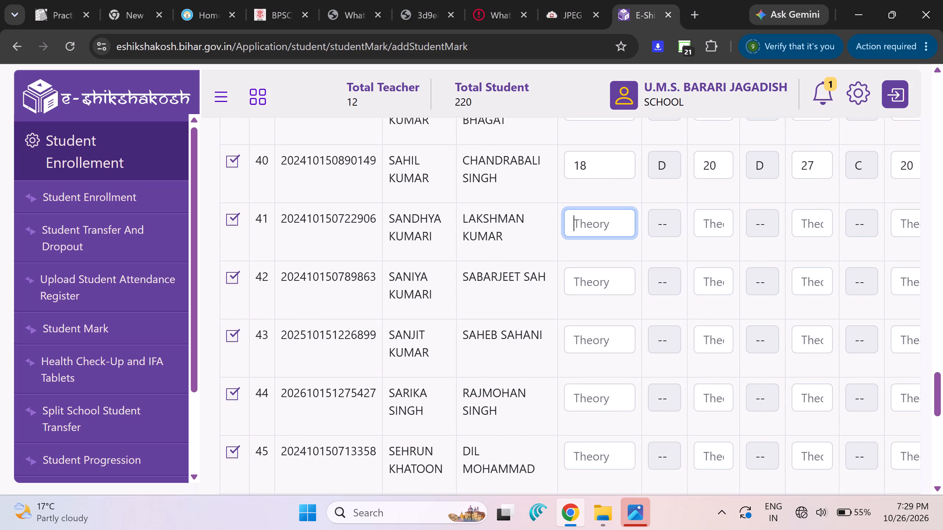
{"action": "type", "text": "18"}
{"action": "scroll", "coordinate": [606, 227], "scroll_direction": "left", "scroll_amount": 1}
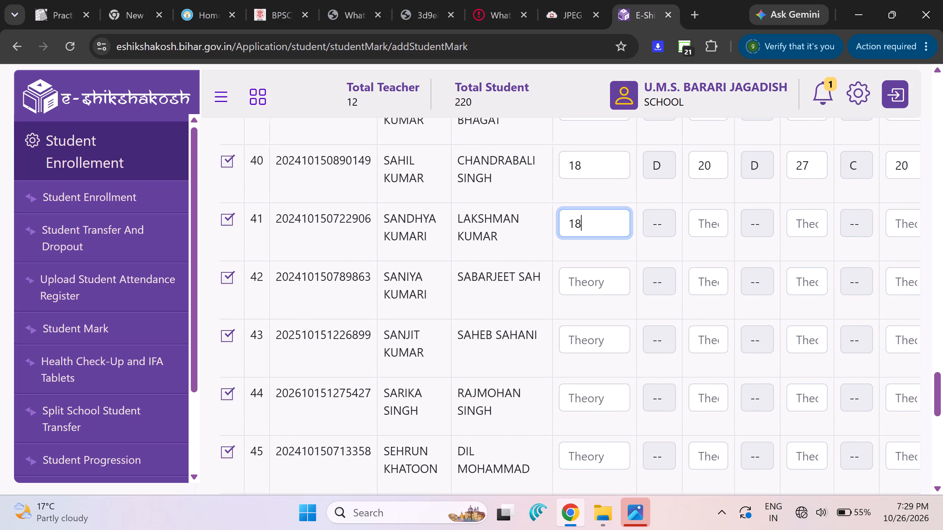
{"action": "scroll", "coordinate": [606, 227], "scroll_direction": "left", "scroll_amount": 1}
{"action": "left_click", "coordinate": [673, 233]}
{"action": "type", "text": "18"}
Enter the forty-first listed student's theory marks for the third and fourth subjects as 18 and 18.
{"action": "scroll", "coordinate": [673, 233], "scroll_direction": "left", "scroll_amount": 2}
{"action": "left_click", "coordinate": [769, 229]}
{"action": "key", "text": "1"}
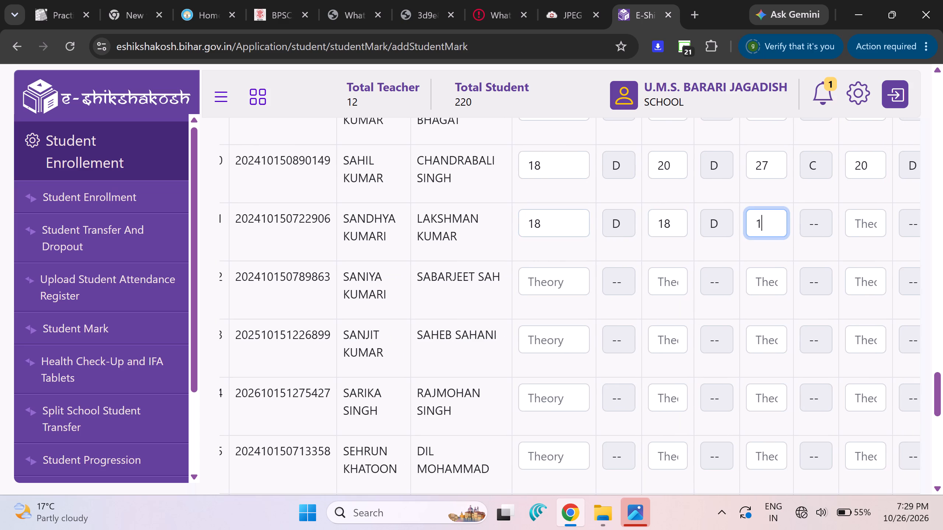
{"action": "key", "text": "7"}
{"action": "key", "text": "BackSpace"}
{"action": "key", "text": "8"}
{"action": "scroll", "coordinate": [769, 229], "scroll_direction": "left", "scroll_amount": 4}
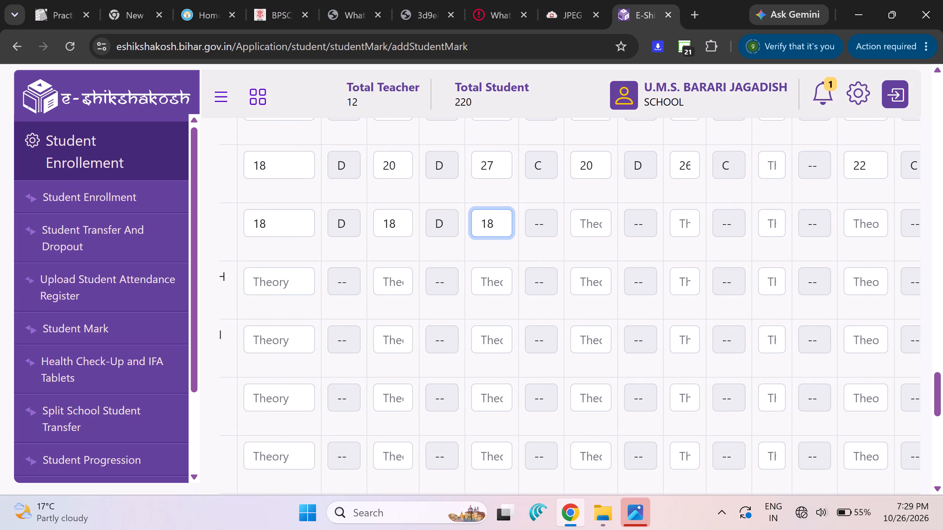
{"action": "left_click", "coordinate": [587, 226]}
{"action": "key", "text": "1"}
{"action": "key", "text": "8"}
Enter the forty-first listed student's theory marks for the fifth and seventh subjects as 17 and 18.
{"action": "scroll", "coordinate": [587, 226], "scroll_direction": "left", "scroll_amount": 2}
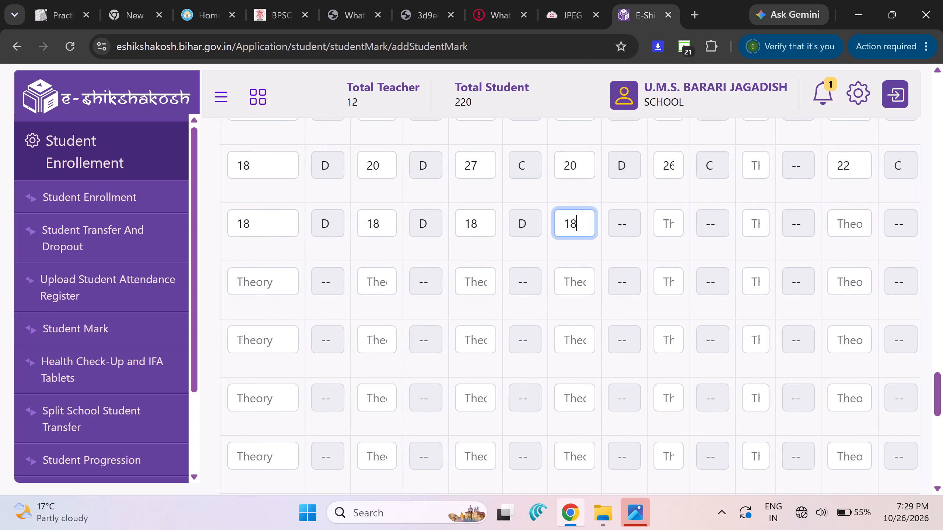
{"action": "left_click", "coordinate": [659, 222]}
{"action": "key", "text": "1"}
{"action": "key", "text": "8"}
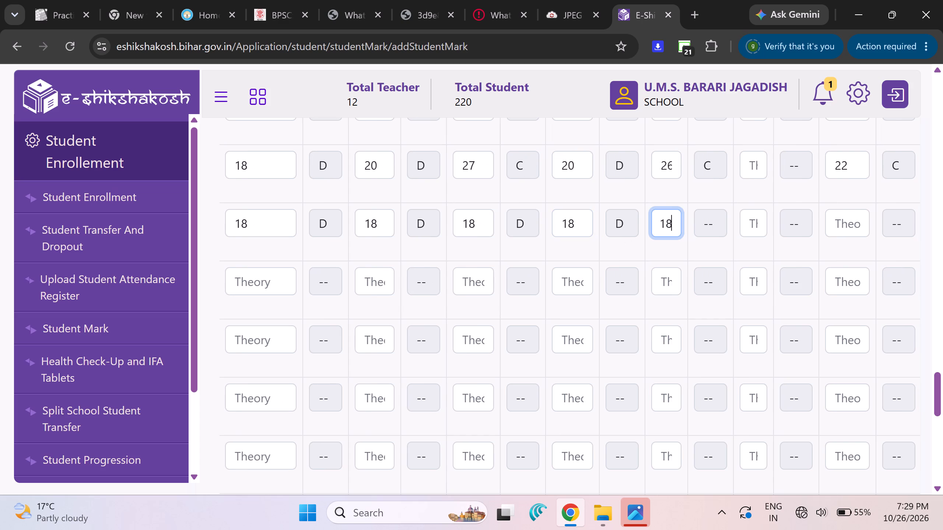
{"action": "scroll", "coordinate": [659, 222], "scroll_direction": "left", "scroll_amount": 2}
{"action": "scroll", "coordinate": [673, 226], "scroll_direction": "up", "scroll_amount": 1}
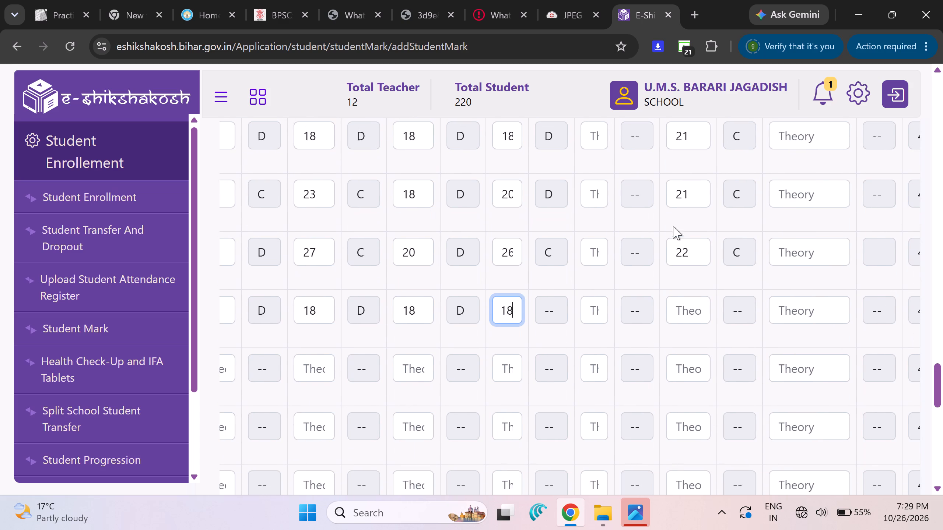
{"action": "scroll", "coordinate": [485, 276], "scroll_direction": "right", "scroll_amount": 4}
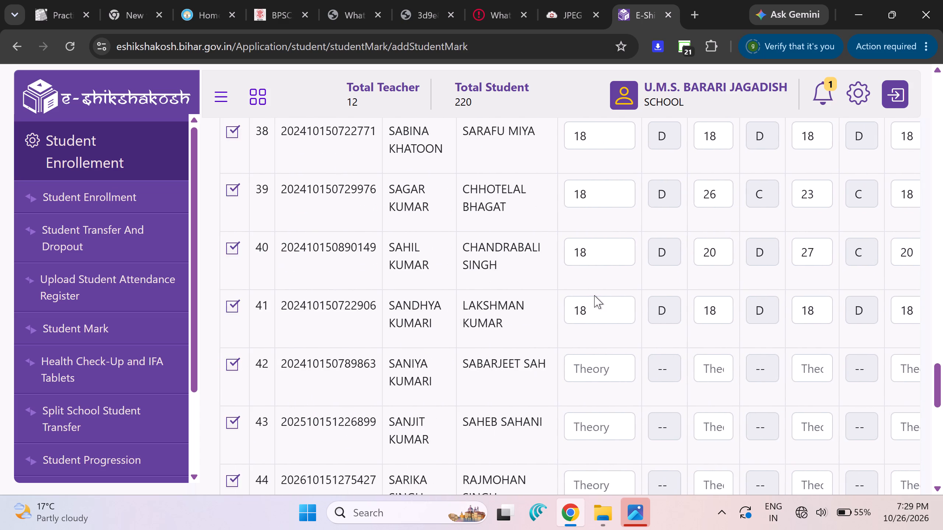
{"action": "scroll", "coordinate": [595, 296], "scroll_direction": "left", "scroll_amount": 2}
{"action": "key", "text": "BackSpace"}
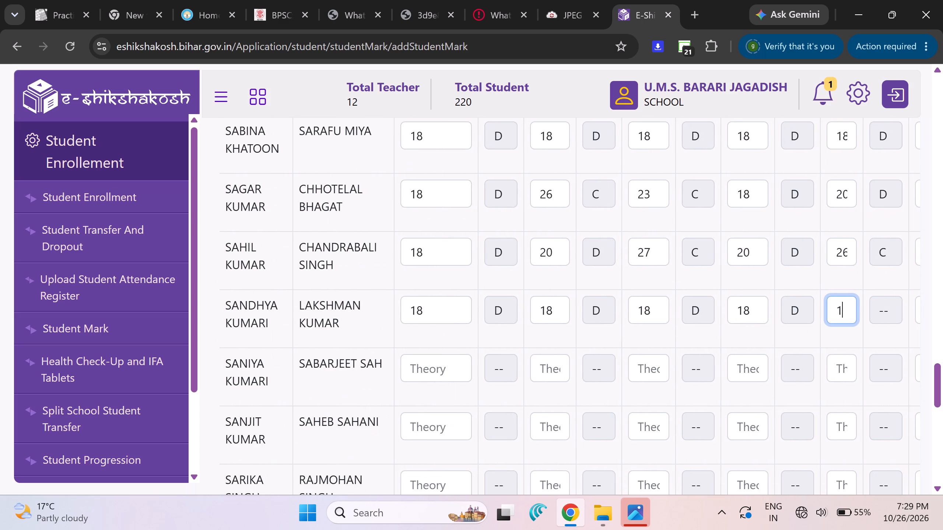
{"action": "key", "text": "7"}
{"action": "scroll", "coordinate": [819, 311], "scroll_direction": "left", "scroll_amount": 3}
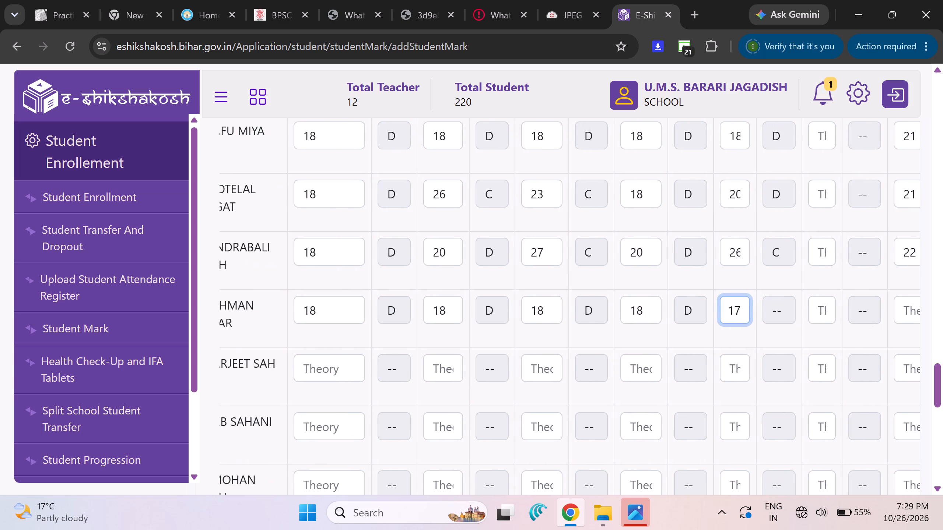
{"action": "left_click", "coordinate": [907, 314]}
{"action": "key", "text": "1"}
{"action": "key", "text": "8"}
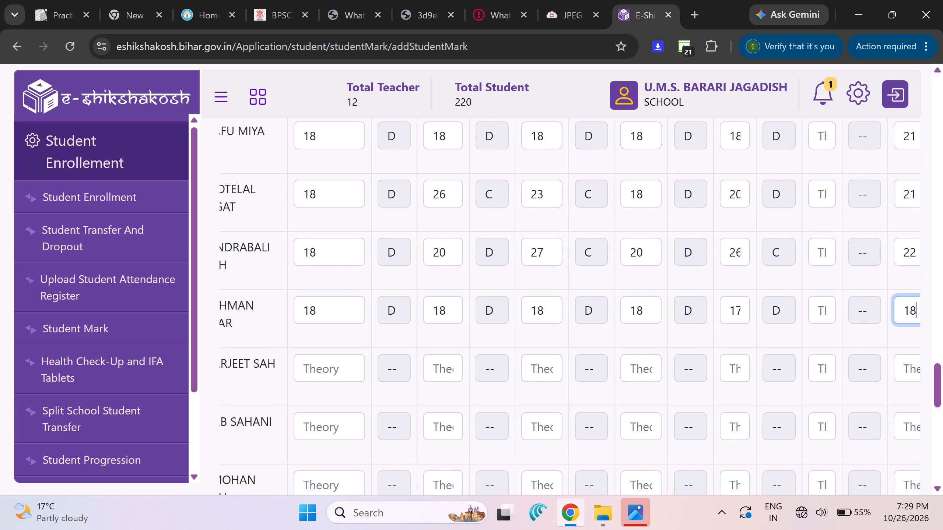
{"action": "scroll", "coordinate": [907, 314], "scroll_direction": "left", "scroll_amount": 3}
{"action": "left_click", "coordinate": [884, 326]}
{"action": "scroll", "coordinate": [884, 326], "scroll_direction": "left", "scroll_amount": 5}
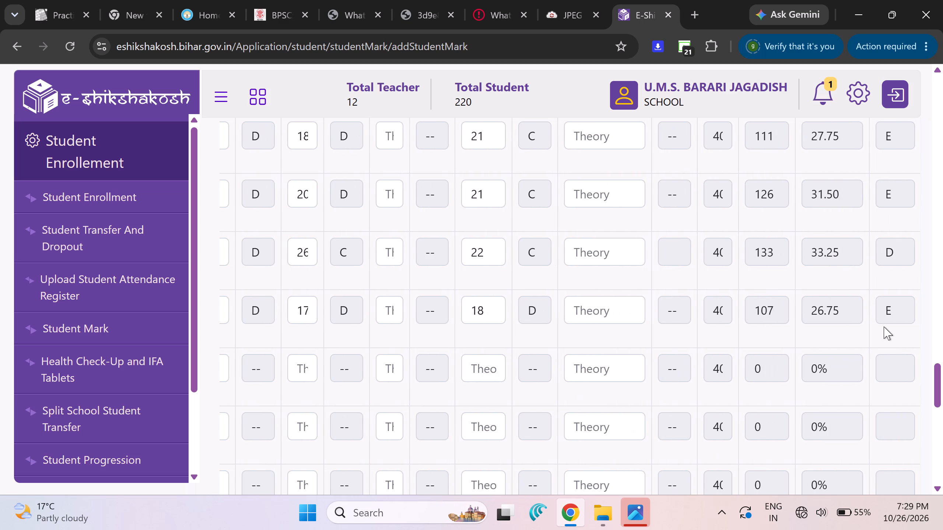
Enter the forty-second listed student's theory marks for the first two subjects as 18 and 18.
{"action": "scroll", "coordinate": [884, 326], "scroll_direction": "right", "scroll_amount": 7}
{"action": "scroll", "coordinate": [735, 360], "scroll_direction": "down", "scroll_amount": 2}
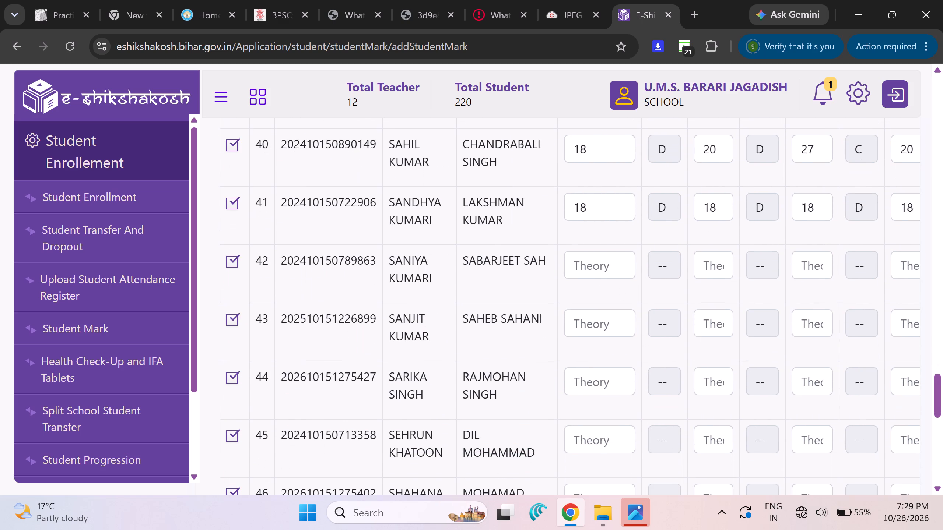
{"action": "left_click", "coordinate": [597, 270]}
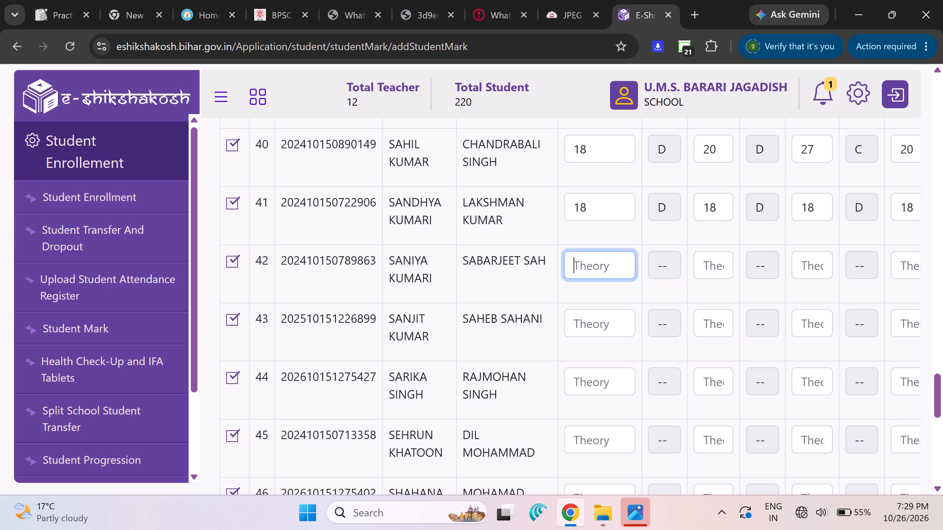
{"action": "type", "text": "18"}
{"action": "scroll", "coordinate": [597, 270], "scroll_direction": "left", "scroll_amount": 2}
{"action": "left_click", "coordinate": [663, 258]}
{"action": "key", "text": "1"}
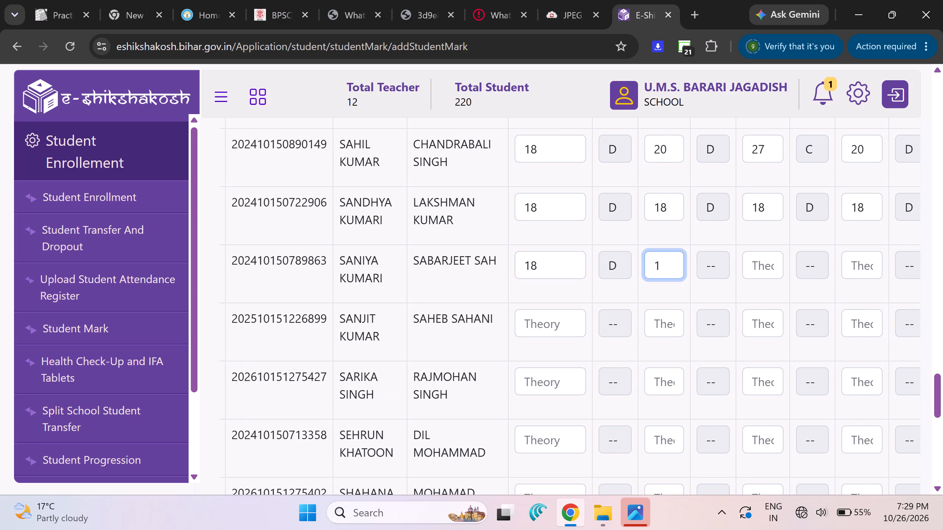
{"action": "key", "text": "8"}
Enter the forty-second listed student's theory marks for the third and fourth subjects as 18 and 19.
{"action": "scroll", "coordinate": [663, 258], "scroll_direction": "left", "scroll_amount": 2}
{"action": "left_click", "coordinate": [751, 274]}
{"action": "key", "text": "1"}
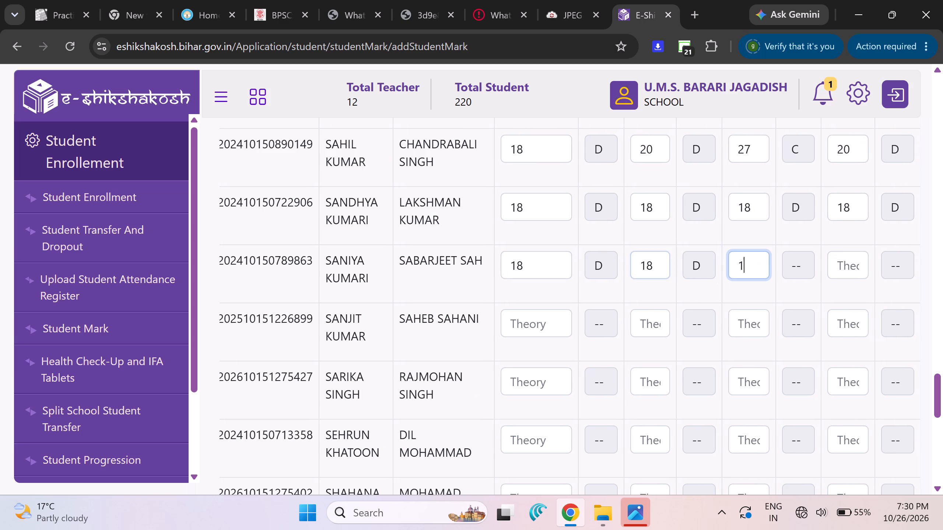
{"action": "key", "text": "8"}
{"action": "scroll", "coordinate": [751, 274], "scroll_direction": "left", "scroll_amount": 3}
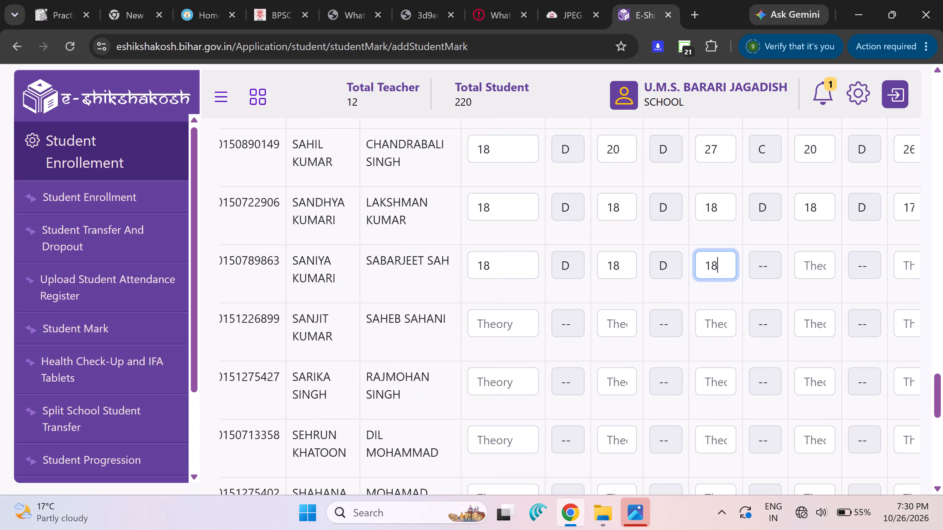
{"action": "left_click", "coordinate": [806, 267]}
{"action": "key", "text": "1"}
{"action": "key", "text": "9"}
Enter the forty-second listed student's theory marks for the fifth and seventh subjects as 20 and 18.
{"action": "scroll", "coordinate": [806, 267], "scroll_direction": "left", "scroll_amount": 3}
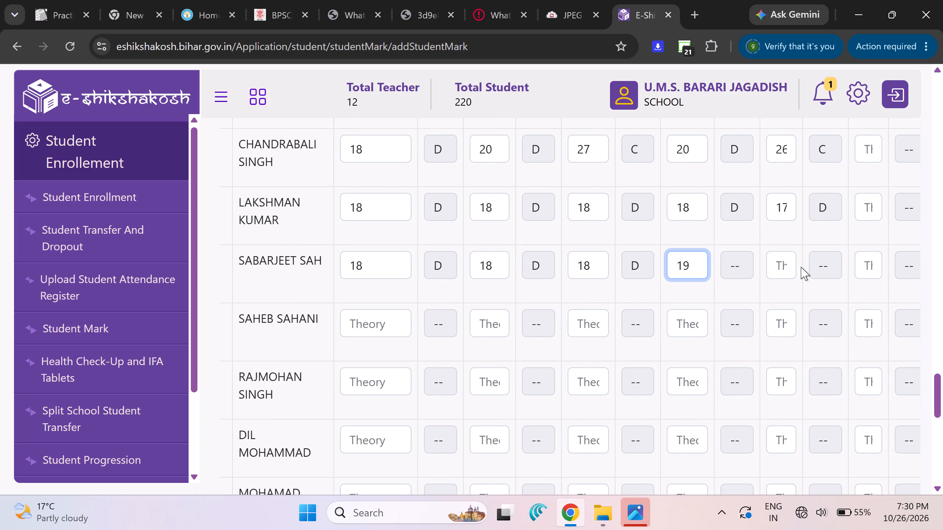
{"action": "left_click", "coordinate": [794, 265]}
{"action": "type", "text": "20"}
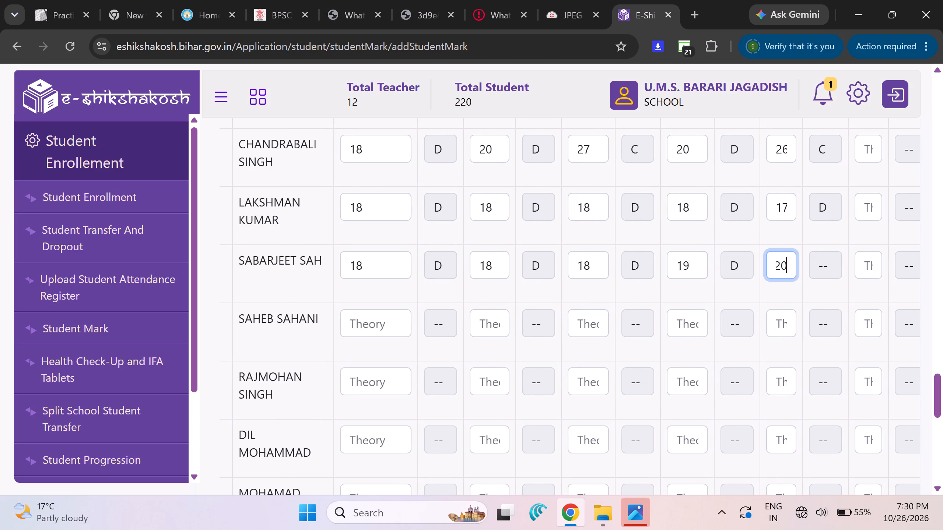
{"action": "scroll", "coordinate": [794, 265], "scroll_direction": "left", "scroll_amount": 3}
{"action": "left_click", "coordinate": [780, 264]}
{"action": "key", "text": "1"}
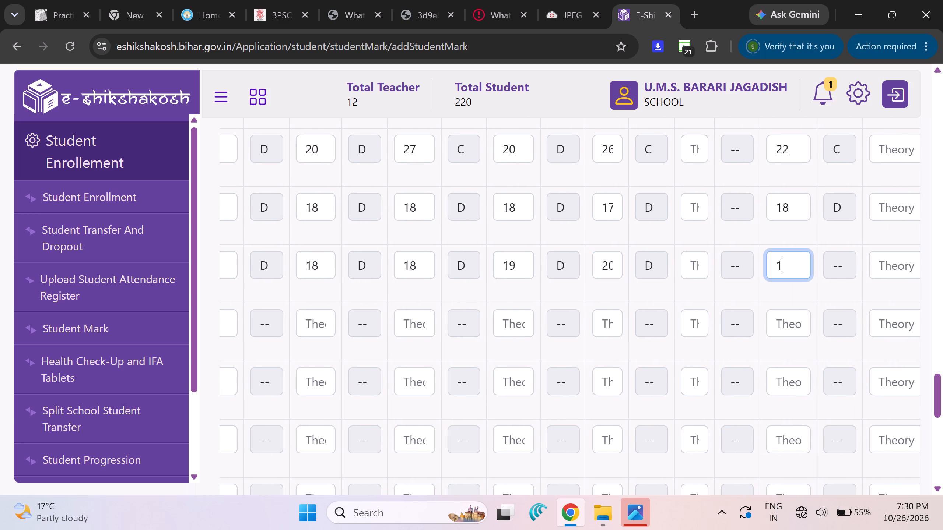
{"action": "key", "text": "8"}
{"action": "scroll", "coordinate": [780, 264], "scroll_direction": "left", "scroll_amount": 6}
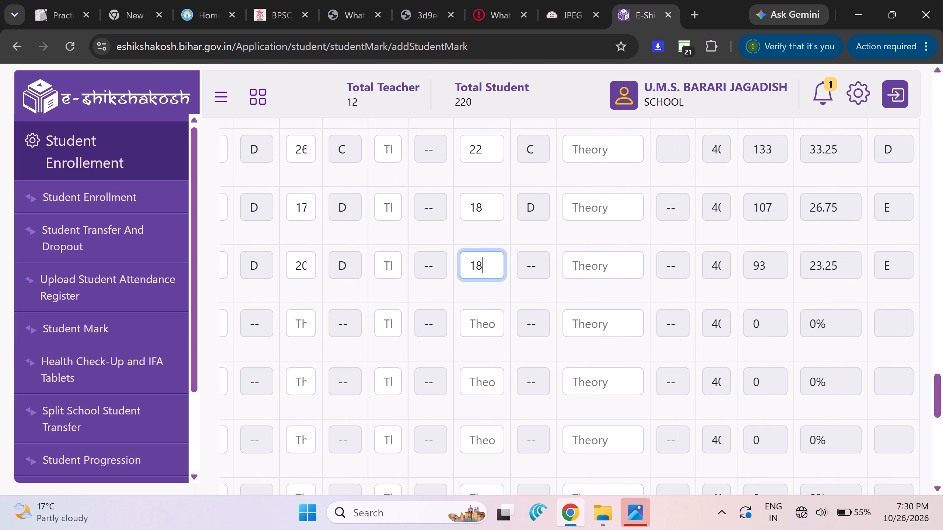
{"action": "left_click", "coordinate": [731, 308]}
{"action": "scroll", "coordinate": [731, 308], "scroll_direction": "right", "scroll_amount": 8}
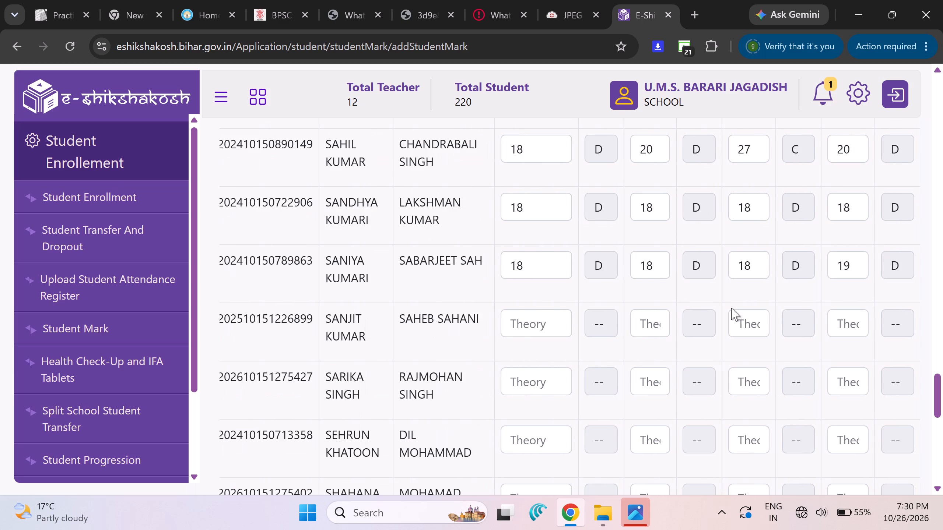
{"action": "scroll", "coordinate": [731, 308], "scroll_direction": "left", "scroll_amount": 4}
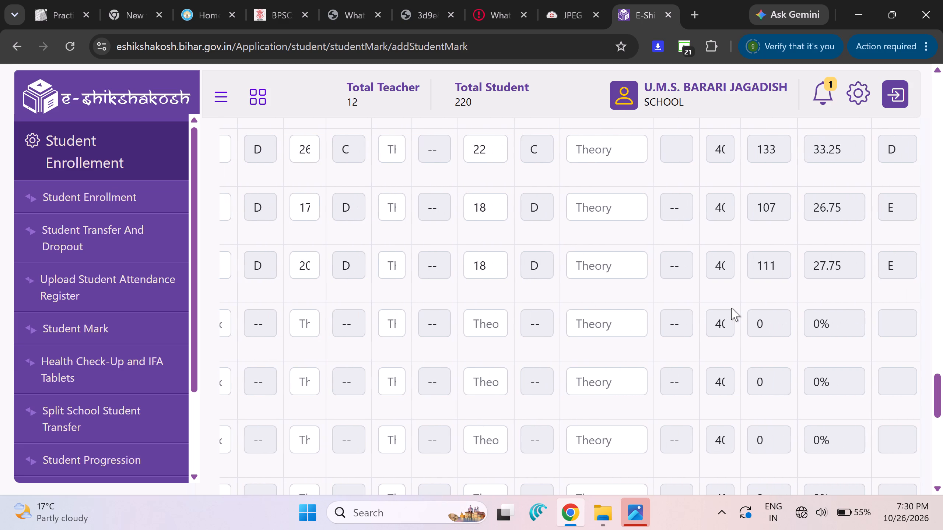
Enter the forty-third listed student's theory marks for the first two subjects as 18 and 29.
{"action": "scroll", "coordinate": [601, 306], "scroll_direction": "right", "scroll_amount": 6}
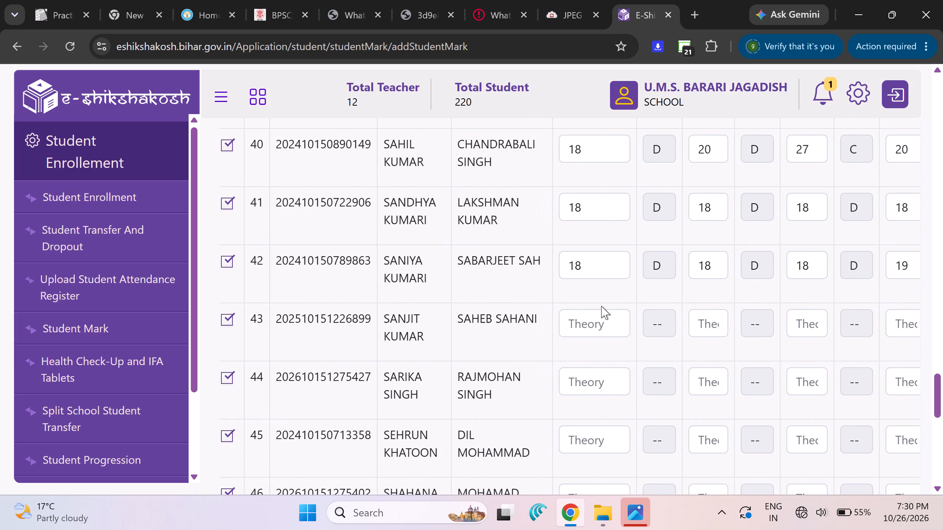
{"action": "scroll", "coordinate": [497, 346], "scroll_direction": "down", "scroll_amount": 1}
{"action": "left_click", "coordinate": [590, 277]}
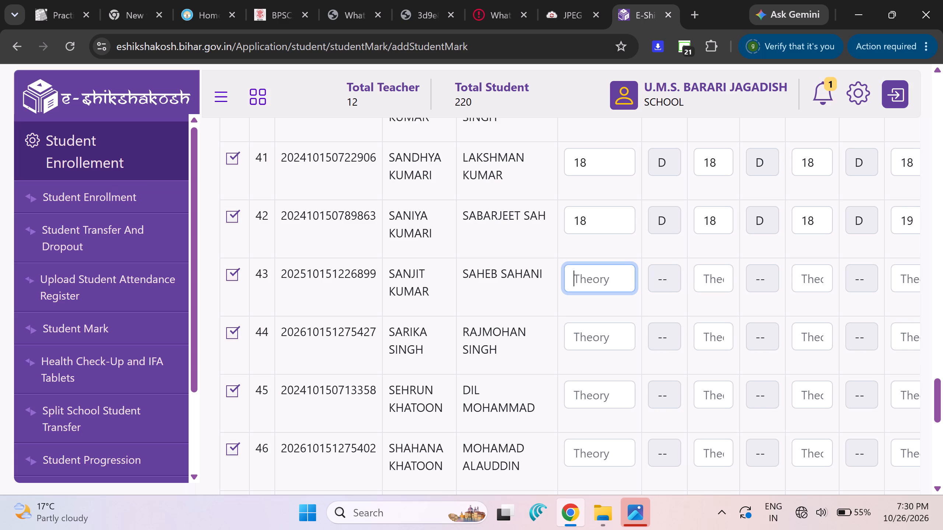
{"action": "type", "text": "18"}
{"action": "left_click", "coordinate": [699, 279]}
{"action": "type", "text": "29"}
Enter the forty-third listed student's theory marks for the third and fourth subjects as 18 and 18.
{"action": "scroll", "coordinate": [699, 279], "scroll_direction": "left", "scroll_amount": 4}
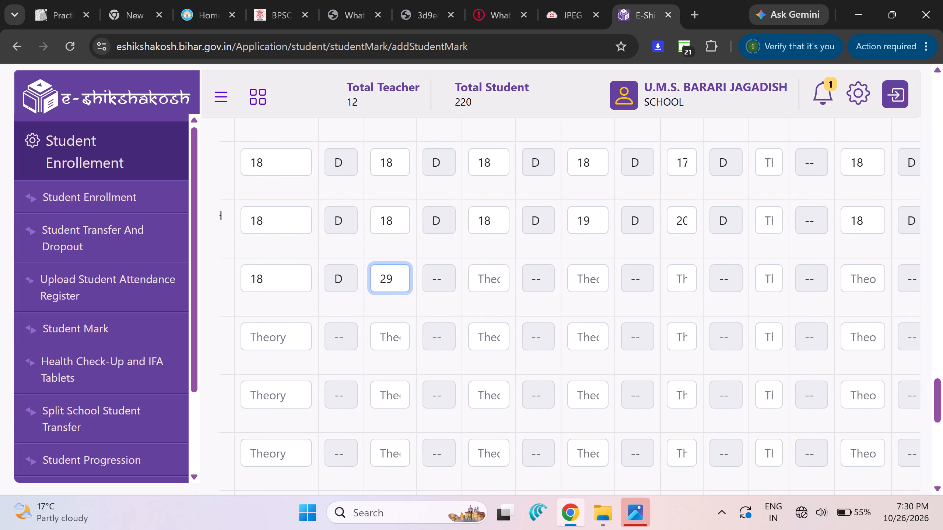
{"action": "left_click", "coordinate": [492, 280]}
{"action": "type", "text": "18"}
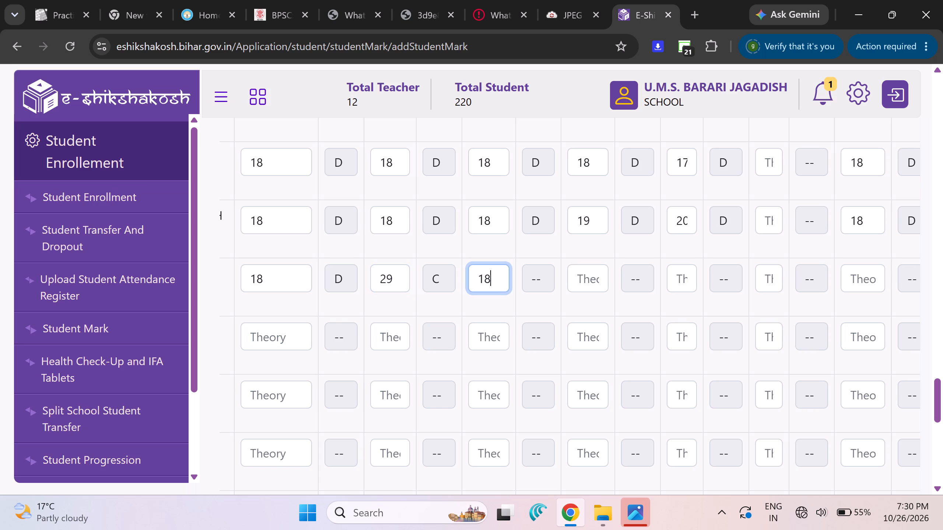
{"action": "left_click", "coordinate": [580, 287]}
{"action": "key", "text": "2"}
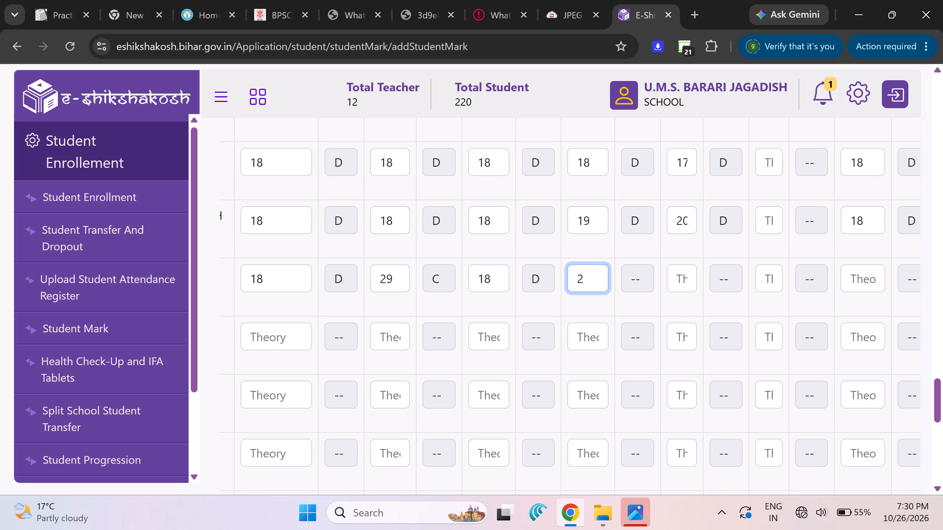
{"action": "key", "text": "BackSpace"}
{"action": "type", "text": "18"}
Enter the forty-third listed student's theory marks for the fifth and seventh subjects as 21 and 20.
{"action": "scroll", "coordinate": [580, 287], "scroll_direction": "left", "scroll_amount": 3}
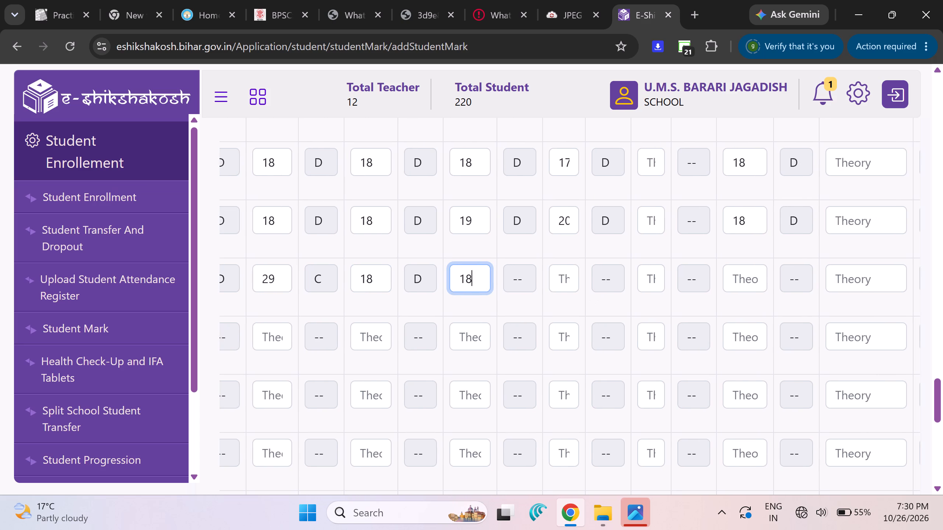
{"action": "left_click", "coordinate": [572, 289]}
{"action": "type", "text": "21"}
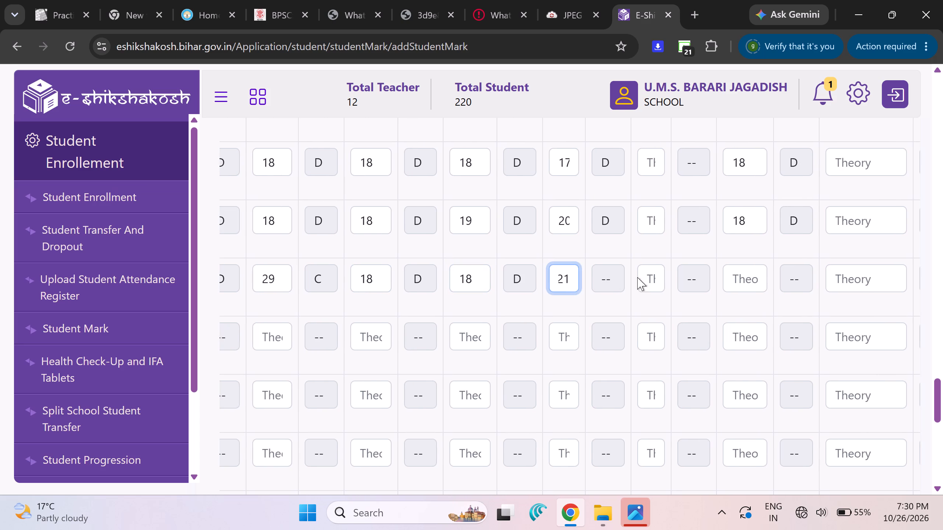
{"action": "left_click", "coordinate": [746, 275]}
{"action": "key", "text": "2"}
{"action": "key", "text": "0"}
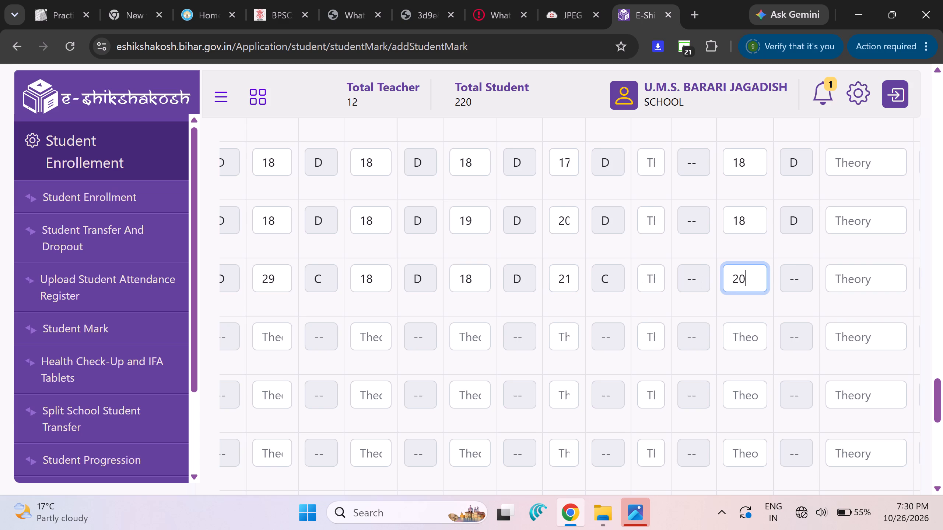
{"action": "scroll", "coordinate": [746, 275], "scroll_direction": "left", "scroll_amount": 4}
{"action": "left_click", "coordinate": [688, 298]}
{"action": "scroll", "coordinate": [688, 298], "scroll_direction": "right", "scroll_amount": 1}
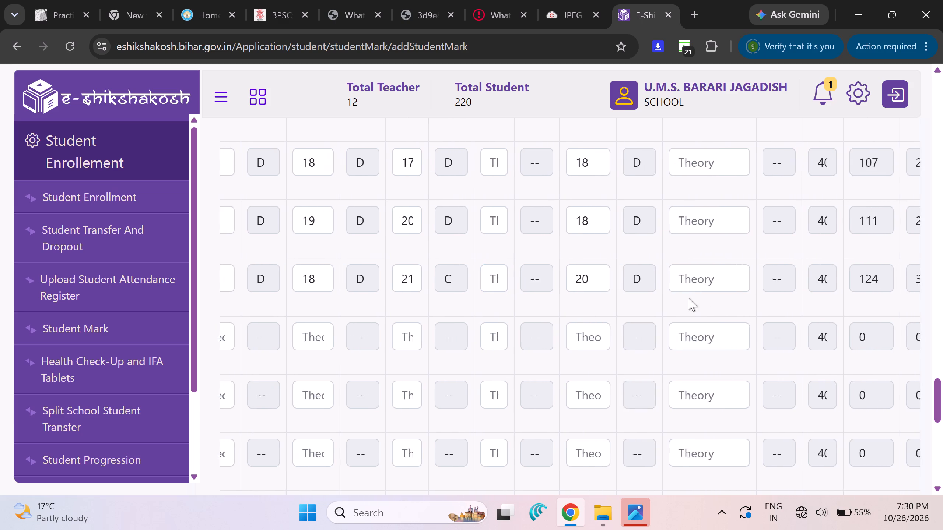
Enter the forty-fourth listed student's theory marks for the first two subjects as 18 and 21.
{"action": "scroll", "coordinate": [688, 298], "scroll_direction": "right", "scroll_amount": 4}
{"action": "scroll", "coordinate": [646, 344], "scroll_direction": "down", "scroll_amount": 2}
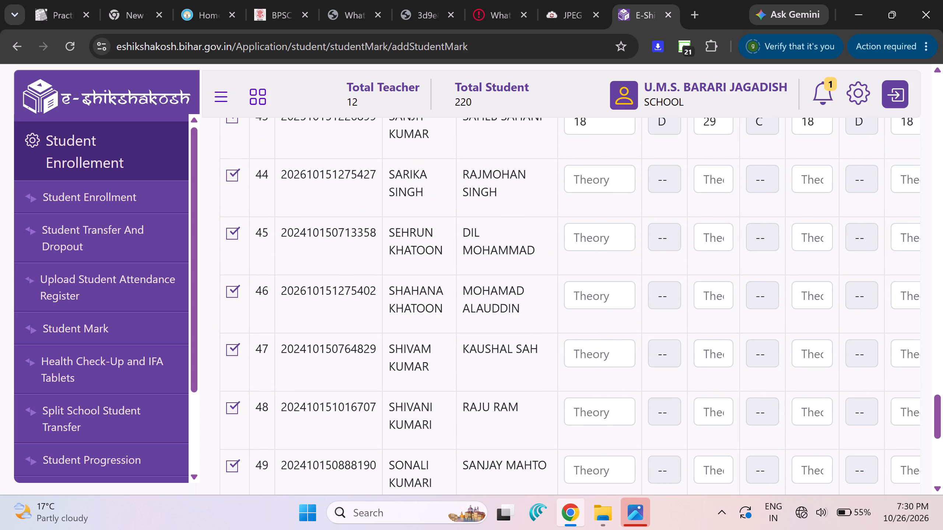
{"action": "left_click", "coordinate": [590, 176]}
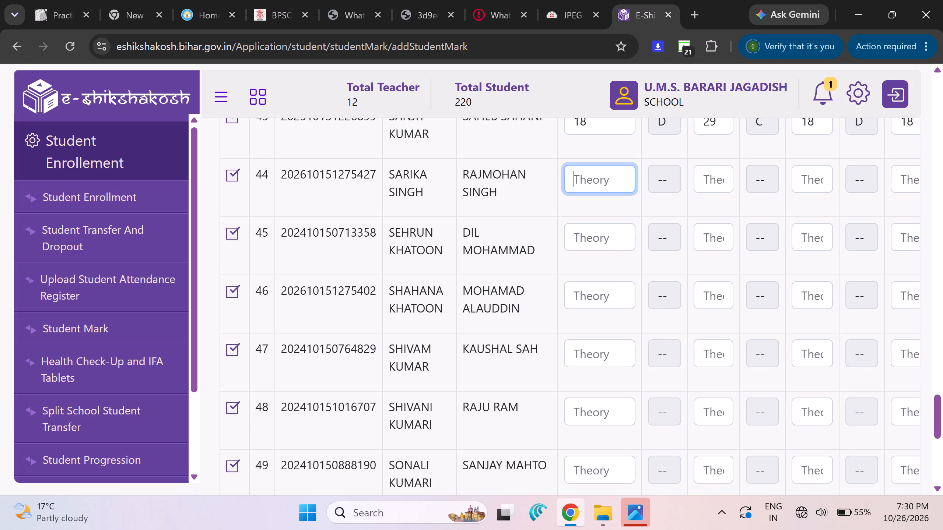
{"action": "type", "text": "18"}
{"action": "left_click", "coordinate": [711, 179]}
{"action": "key", "text": "2"}
{"action": "key", "text": "1"}
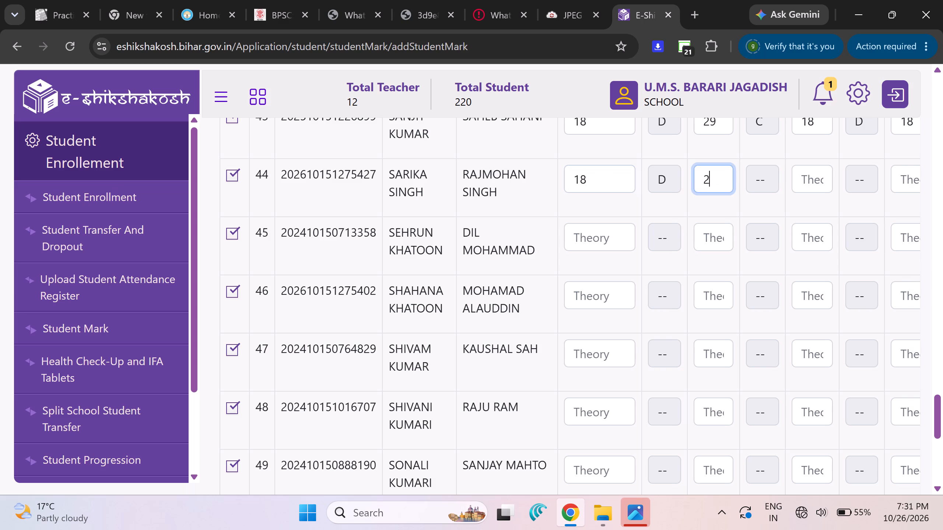
Enter the forty-fourth listed student's theory marks for the third and fourth subjects as 28 and 21.
{"action": "scroll", "coordinate": [766, 250], "scroll_direction": "left", "scroll_amount": 2}
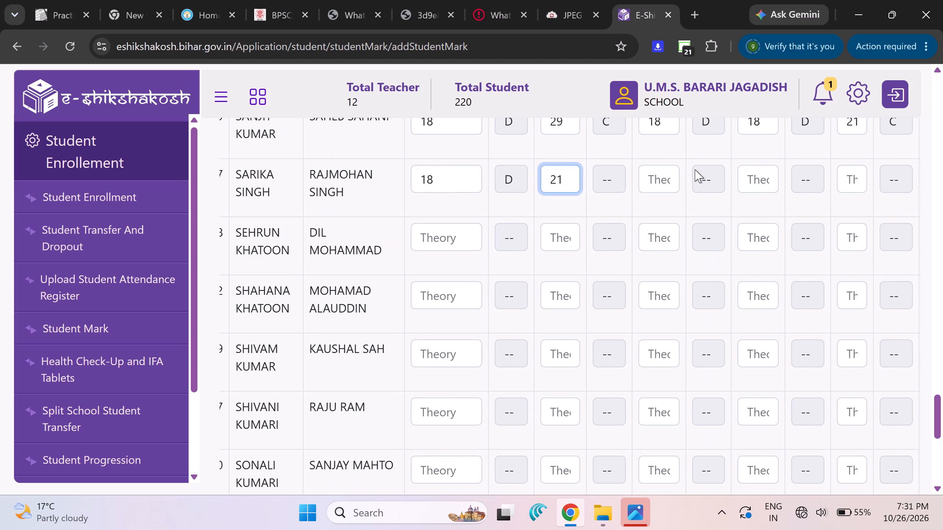
{"action": "left_click", "coordinate": [669, 179]}
{"action": "key", "text": "1"}
{"action": "key", "text": "BackSpace"}
{"action": "type", "text": "28"}
{"action": "left_click", "coordinate": [751, 179]}
{"action": "key", "text": "2"}
{"action": "key", "text": "1"}
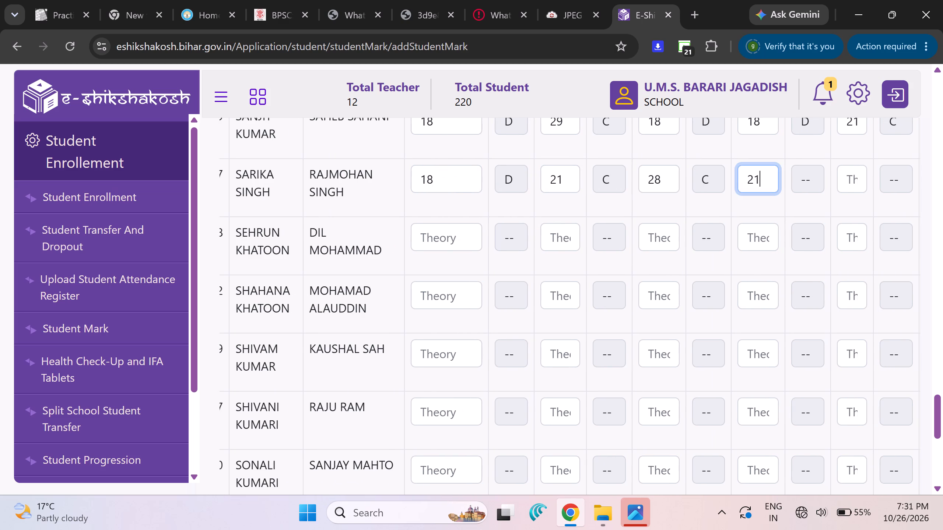
Enter the forty-fourth listed student's theory marks for the fifth and seventh subjects as 30 and 25.
{"action": "scroll", "coordinate": [823, 213], "scroll_direction": "left", "scroll_amount": 3}
{"action": "left_click", "coordinate": [616, 190]}
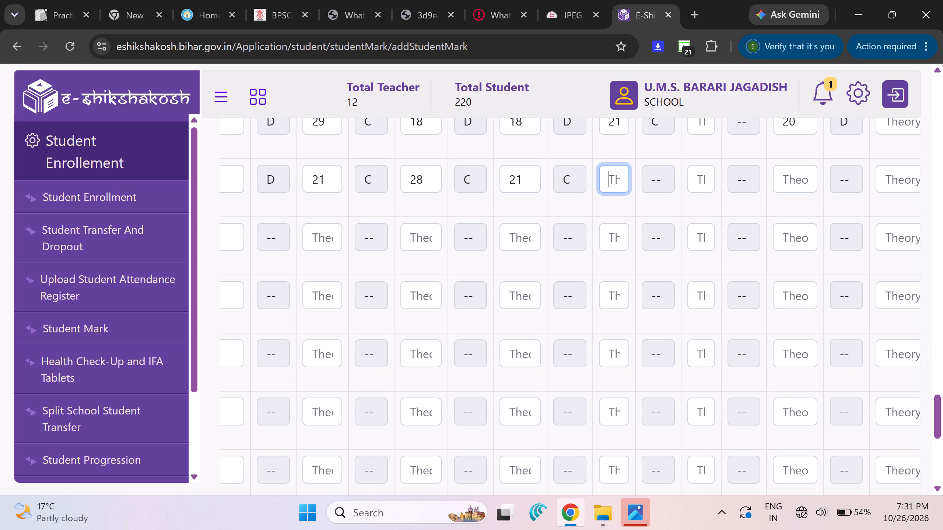
{"action": "type", "text": "30"}
{"action": "left_click", "coordinate": [800, 192]}
{"action": "key", "text": "2"}
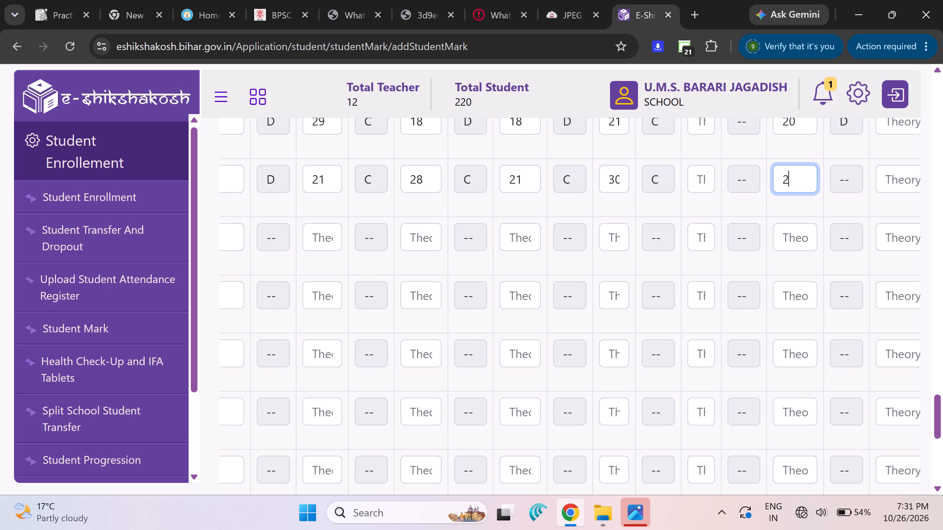
{"action": "key", "text": "5"}
{"action": "scroll", "coordinate": [800, 192], "scroll_direction": "left", "scroll_amount": 4}
{"action": "left_click", "coordinate": [734, 200]}
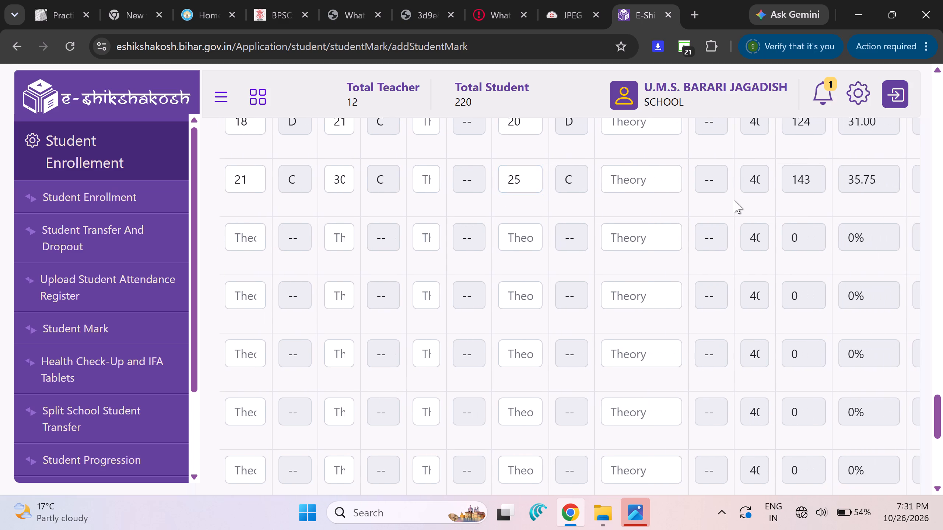
Enter the forty-fifth listed student's theory marks for the first two subjects as 18 and 18.
{"action": "scroll", "coordinate": [734, 200], "scroll_direction": "right", "scroll_amount": 6}
{"action": "scroll", "coordinate": [695, 250], "scroll_direction": "down", "scroll_amount": 1}
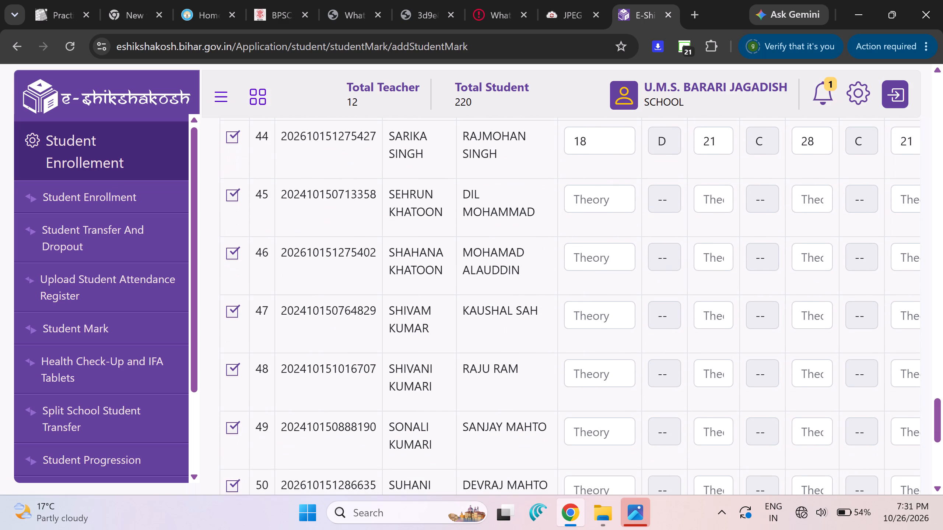
{"action": "left_click", "coordinate": [593, 203]}
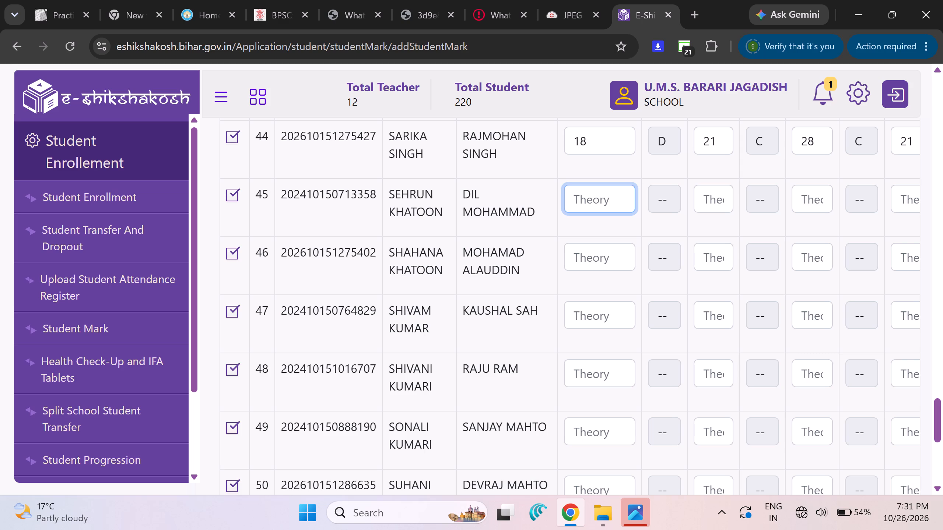
{"action": "type", "text": "18"}
{"action": "scroll", "coordinate": [593, 203], "scroll_direction": "left", "scroll_amount": 2}
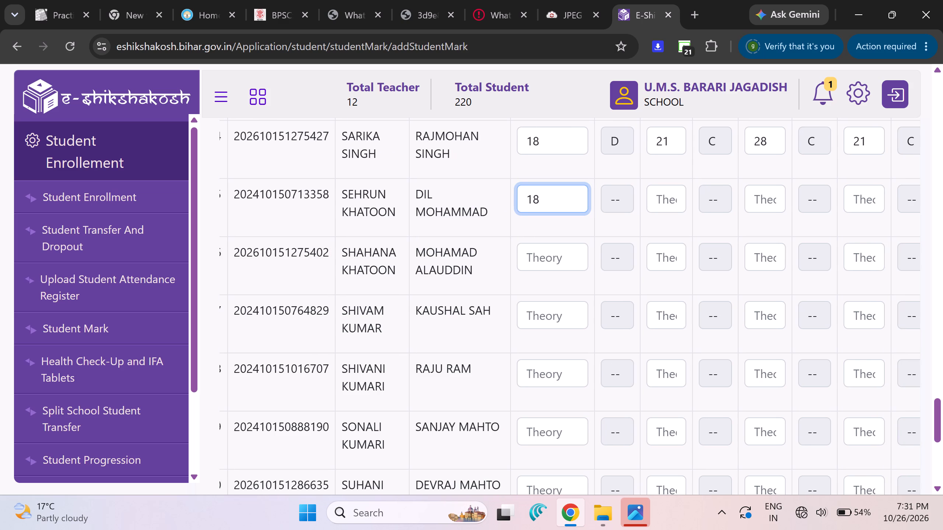
{"action": "left_click", "coordinate": [671, 206]}
{"action": "key", "text": "1"}
{"action": "key", "text": "8"}
Enter the forty-fifth listed student's theory marks for the third and fourth subjects as 18 and 19.
{"action": "scroll", "coordinate": [671, 206], "scroll_direction": "left", "scroll_amount": 3}
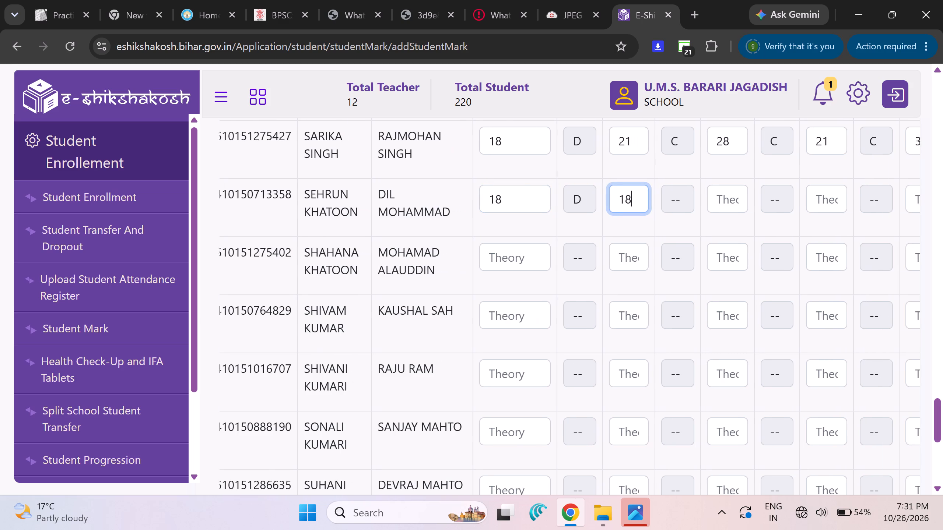
{"action": "left_click", "coordinate": [724, 196]}
{"action": "key", "text": "1"}
{"action": "key", "text": "8"}
{"action": "scroll", "coordinate": [724, 196], "scroll_direction": "left", "scroll_amount": 3}
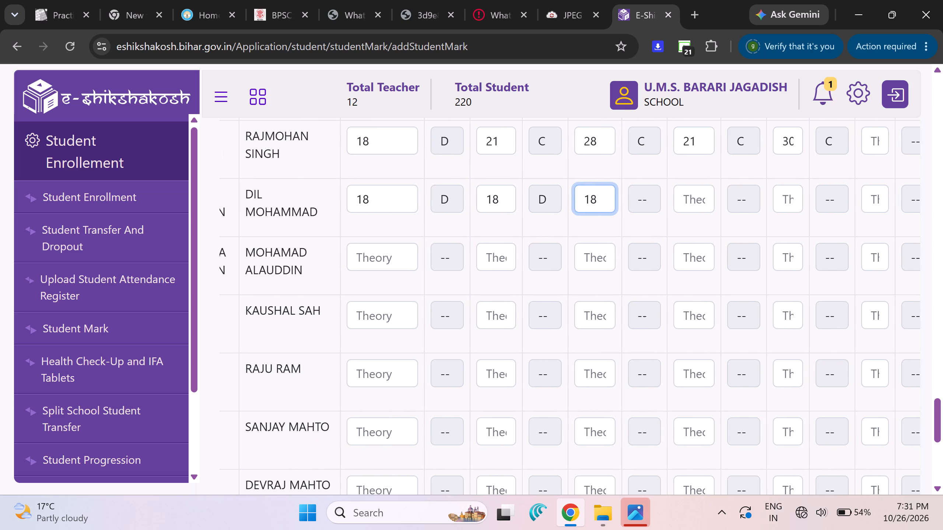
{"action": "left_click", "coordinate": [697, 201]}
{"action": "key", "text": "1"}
{"action": "key", "text": "9"}
Enter the forty-fifth listed student's theory marks for the fifth and seventh subjects as 18 and 18.
{"action": "scroll", "coordinate": [697, 201], "scroll_direction": "left", "scroll_amount": 2}
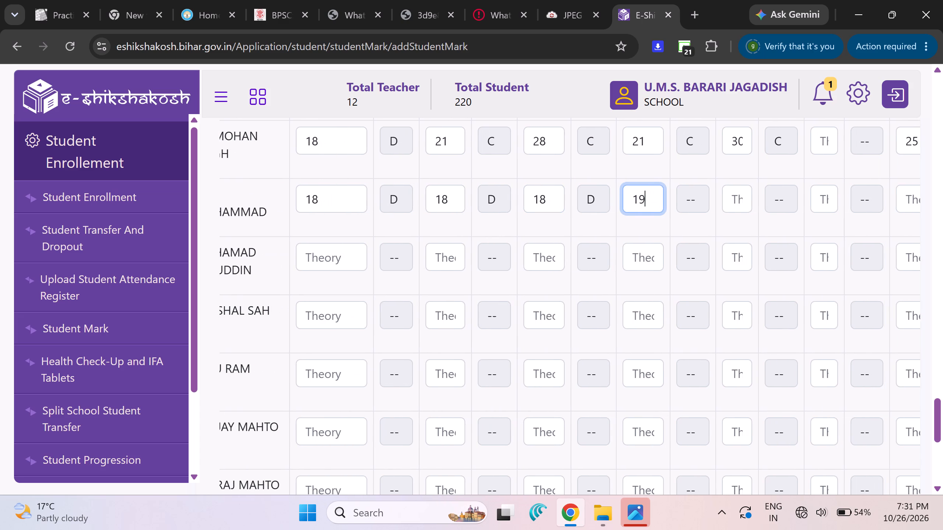
{"action": "left_click", "coordinate": [734, 199]}
{"action": "key", "text": "1"}
{"action": "key", "text": "8"}
{"action": "scroll", "coordinate": [734, 199], "scroll_direction": "left", "scroll_amount": 3}
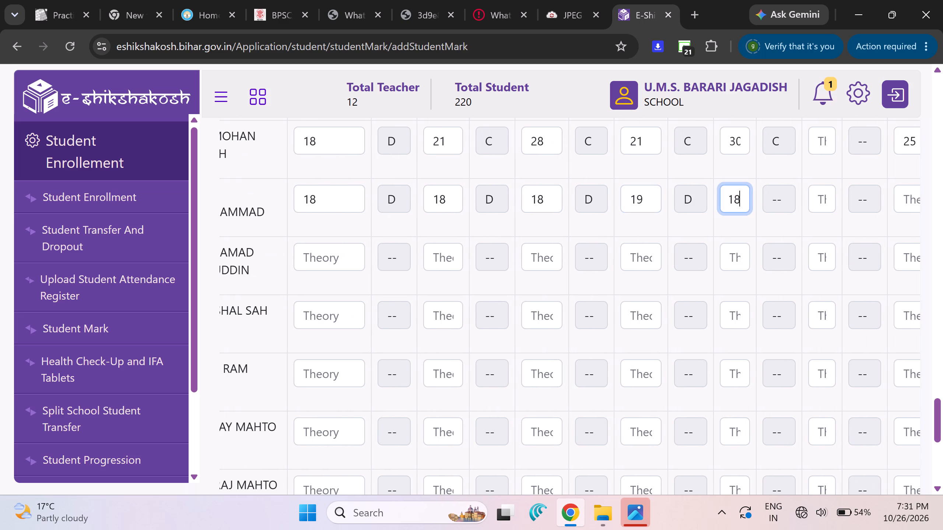
{"action": "scroll", "coordinate": [734, 244], "scroll_direction": "left", "scroll_amount": 4}
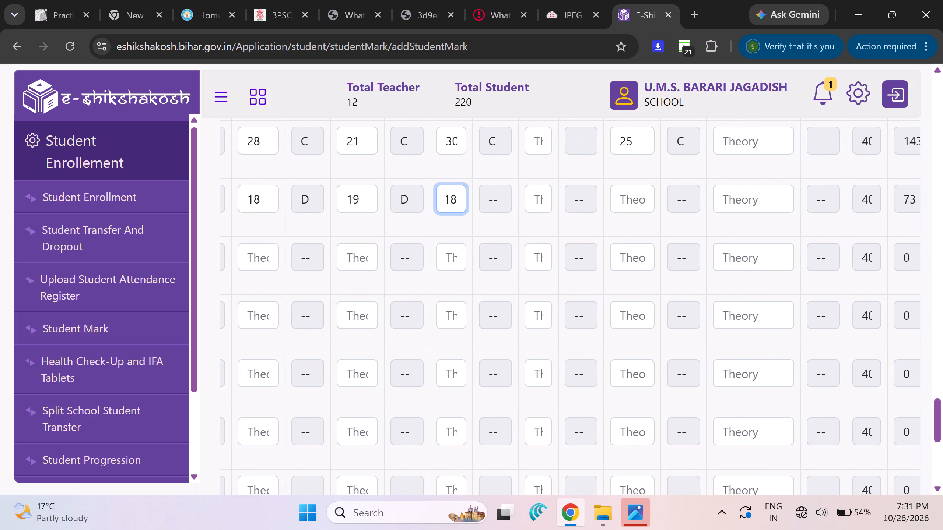
{"action": "left_click", "coordinate": [624, 186]}
{"action": "type", "text": "18"}
{"action": "scroll", "coordinate": [624, 186], "scroll_direction": "left", "scroll_amount": 3}
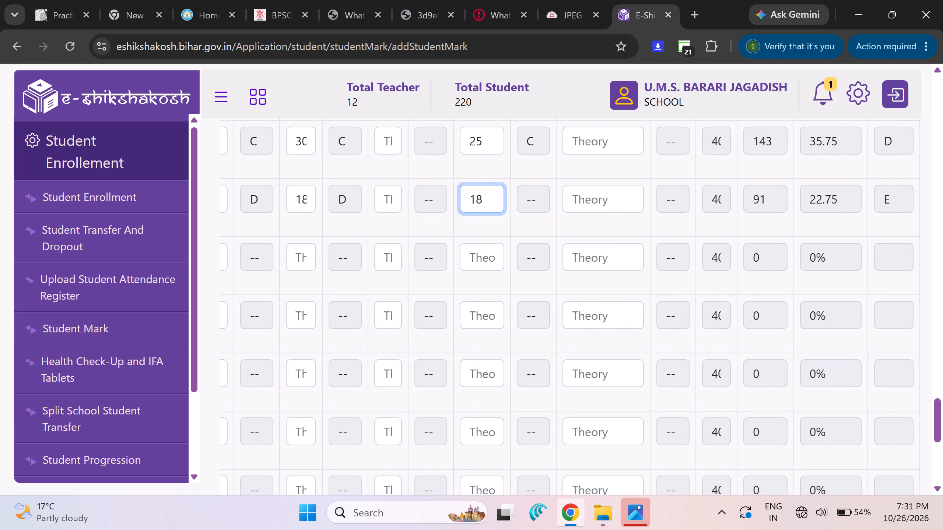
{"action": "left_click", "coordinate": [706, 222]}
Enter the forty-sixth listed student's theory marks for the first two subjects as 18 and 18.
{"action": "scroll", "coordinate": [706, 222], "scroll_direction": "right", "scroll_amount": 7}
{"action": "scroll", "coordinate": [706, 222], "scroll_direction": "down", "scroll_amount": 1}
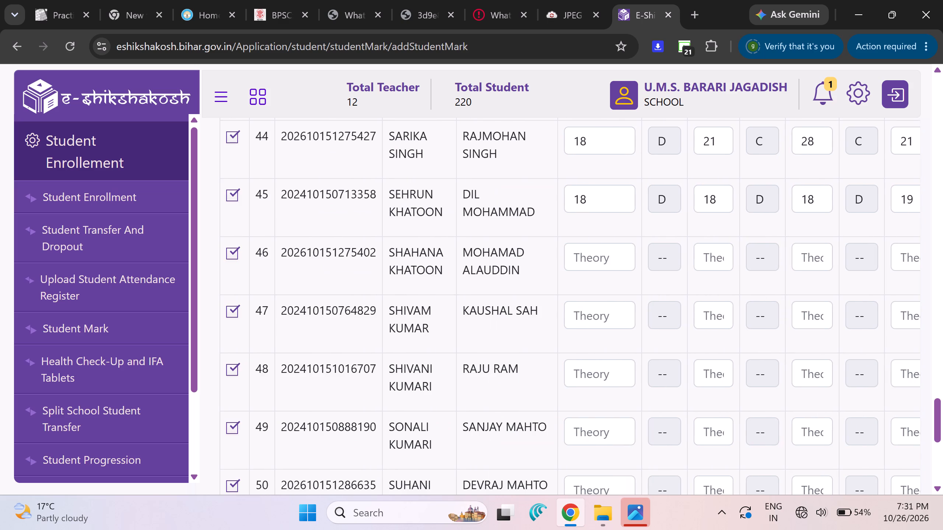
{"action": "left_click", "coordinate": [615, 259]}
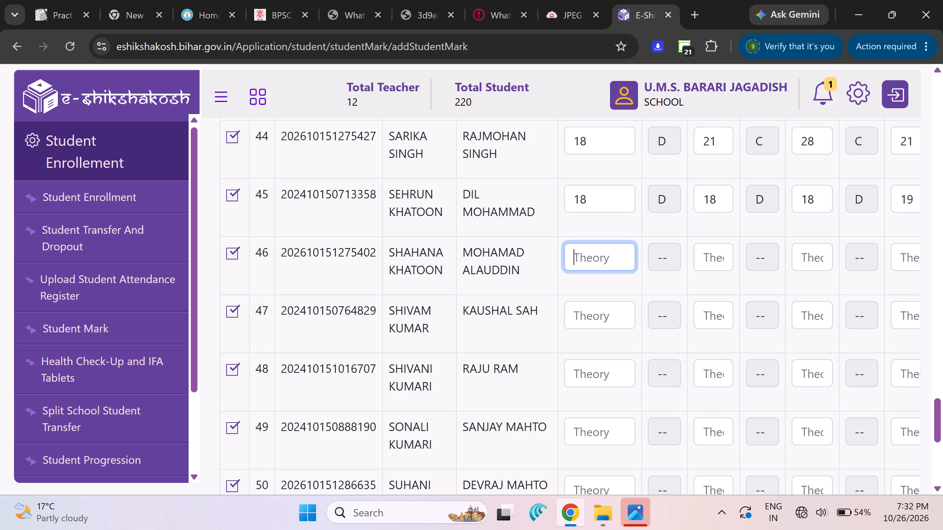
{"action": "type", "text": "18"}
{"action": "scroll", "coordinate": [615, 259], "scroll_direction": "left", "scroll_amount": 2}
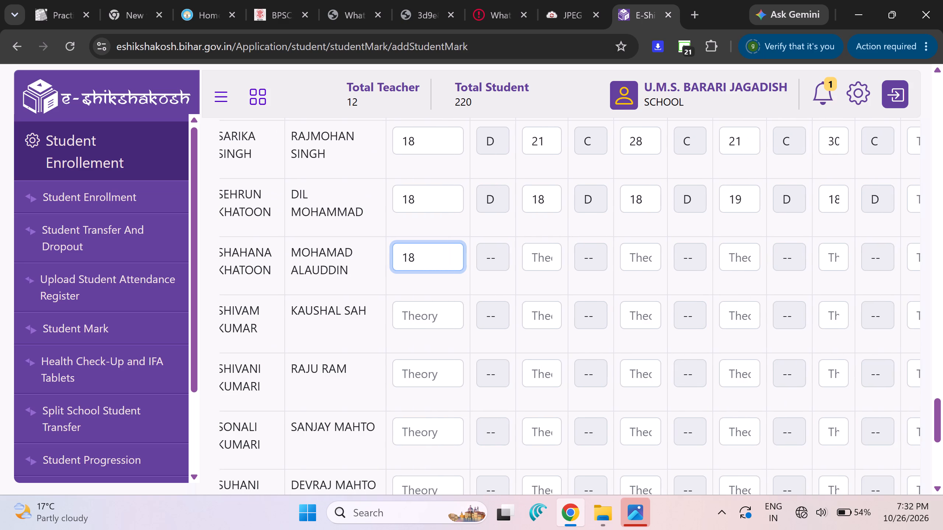
{"action": "left_click", "coordinate": [543, 258]}
{"action": "key", "text": "1"}
{"action": "key", "text": "8"}
Enter the forty-sixth listed student's theory marks for the third and fourth subjects as 18 and 19.
{"action": "scroll", "coordinate": [543, 258], "scroll_direction": "left", "scroll_amount": 2}
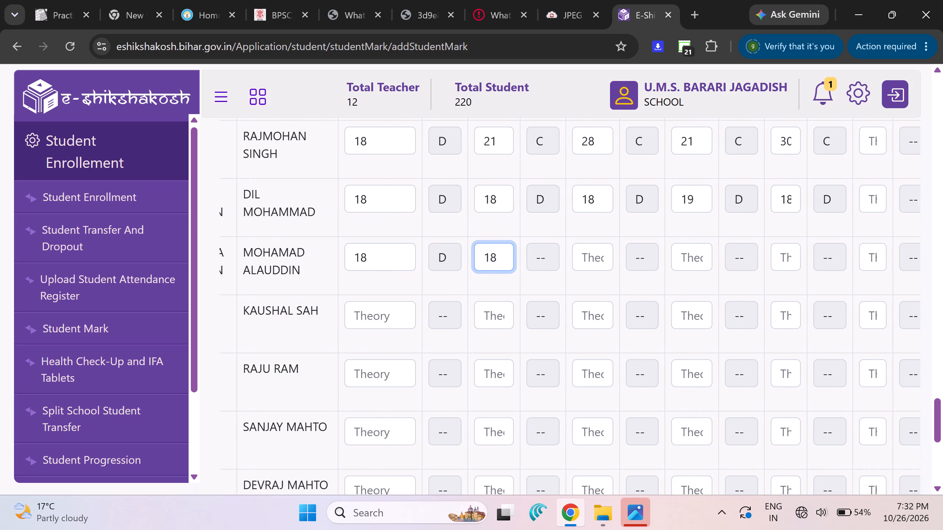
{"action": "left_click", "coordinate": [576, 261]}
{"action": "key", "text": "1"}
{"action": "key", "text": "8"}
{"action": "scroll", "coordinate": [576, 261], "scroll_direction": "left", "scroll_amount": 2}
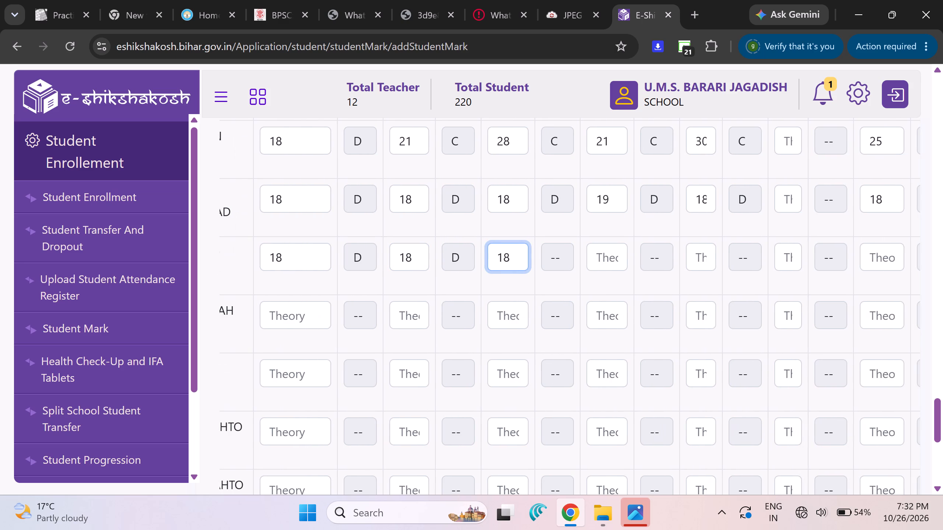
{"action": "left_click", "coordinate": [600, 257]}
{"action": "type", "text": "19"}
Enter the forty-sixth listed student's theory marks for the fifth and seventh subjects as 18 and 19.
{"action": "scroll", "coordinate": [600, 257], "scroll_direction": "left", "scroll_amount": 3}
{"action": "left_click", "coordinate": [555, 259]}
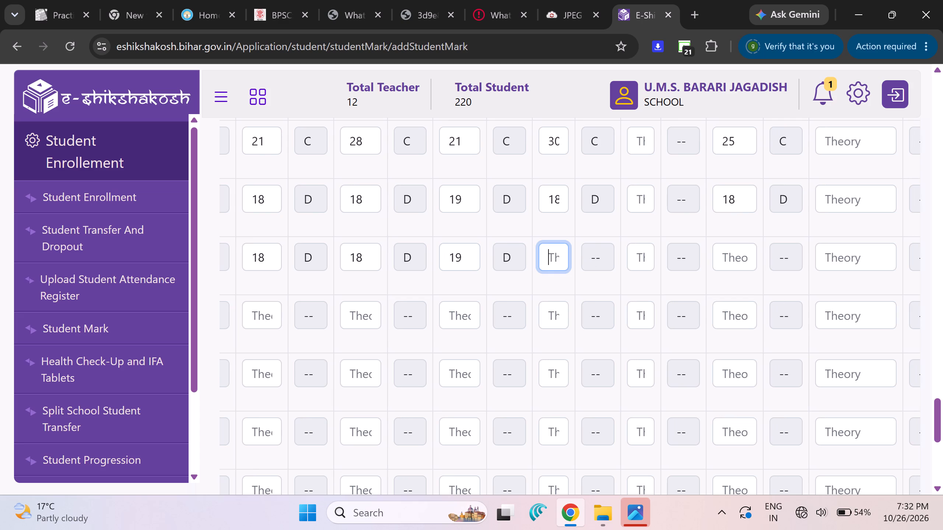
{"action": "type", "text": "18"}
{"action": "scroll", "coordinate": [555, 259], "scroll_direction": "left", "scroll_amount": 2}
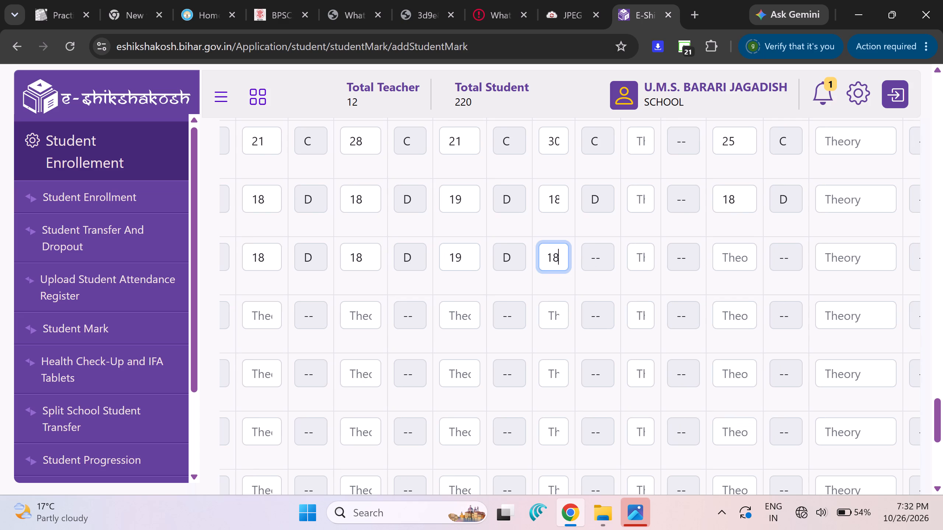
{"action": "left_click", "coordinate": [734, 247]}
{"action": "key", "text": "1"}
{"action": "key", "text": "9"}
{"action": "scroll", "coordinate": [734, 247], "scroll_direction": "left", "scroll_amount": 3}
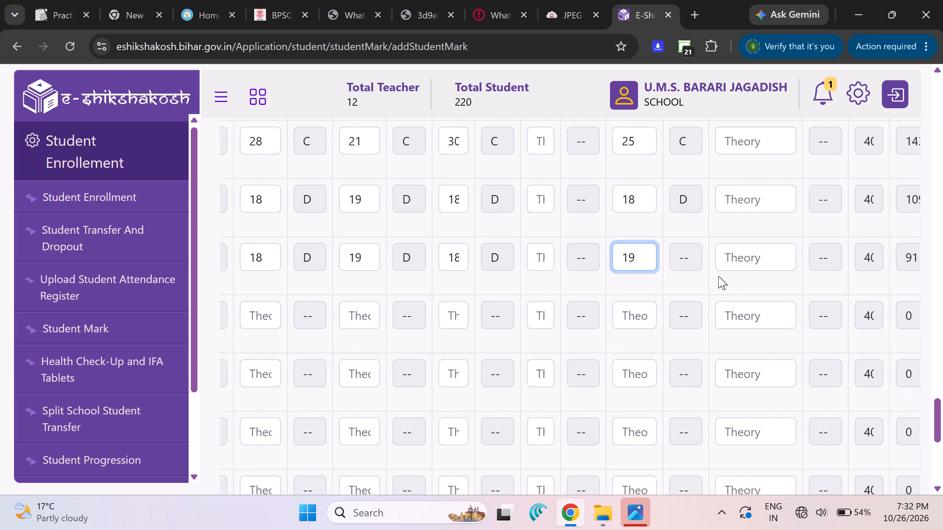
{"action": "left_click", "coordinate": [718, 276]}
{"action": "scroll", "coordinate": [718, 276], "scroll_direction": "left", "scroll_amount": 2}
Enter the forty-seventh listed student's theory marks for the first two subjects as 19 and 18.
{"action": "scroll", "coordinate": [718, 276], "scroll_direction": "right", "scroll_amount": 8}
{"action": "scroll", "coordinate": [718, 276], "scroll_direction": "down", "scroll_amount": 3}
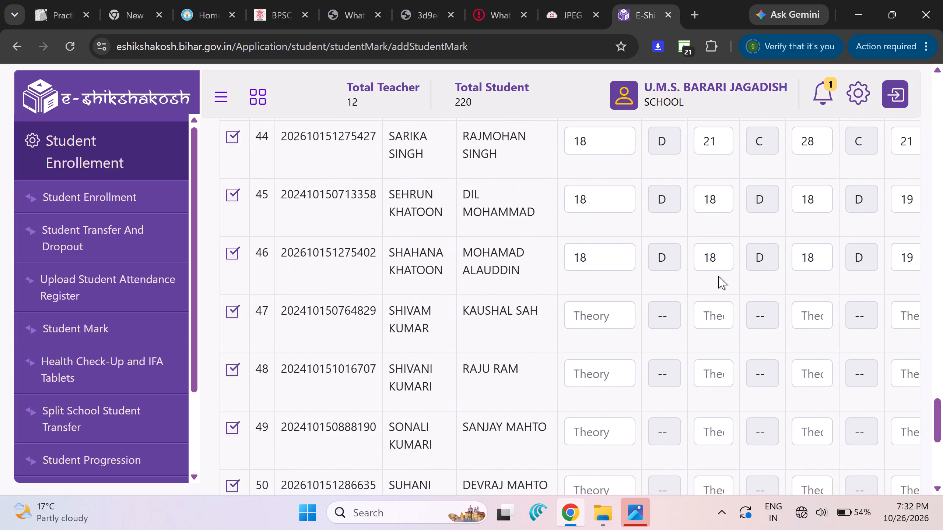
{"action": "scroll", "coordinate": [650, 358], "scroll_direction": "down", "scroll_amount": 4}
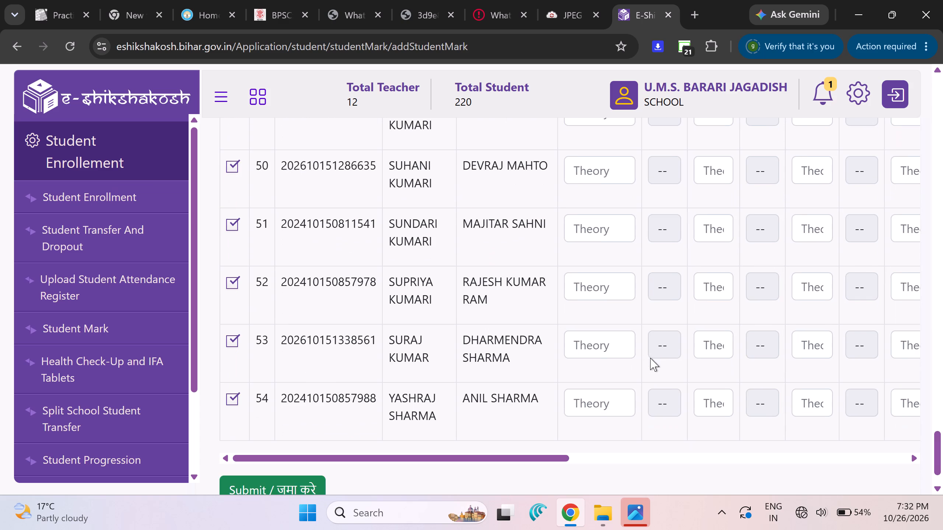
{"action": "scroll", "coordinate": [650, 358], "scroll_direction": "up", "scroll_amount": 1}
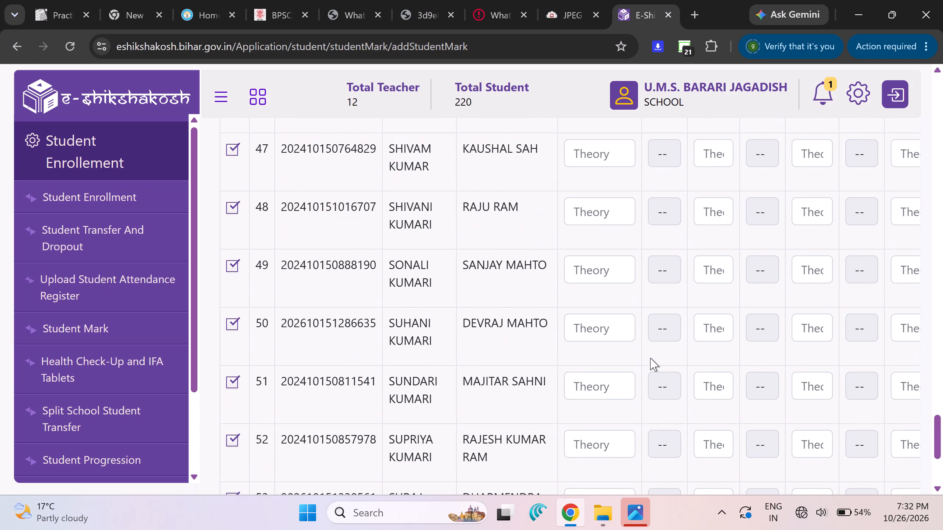
{"action": "scroll", "coordinate": [650, 358], "scroll_direction": "up", "scroll_amount": 2}
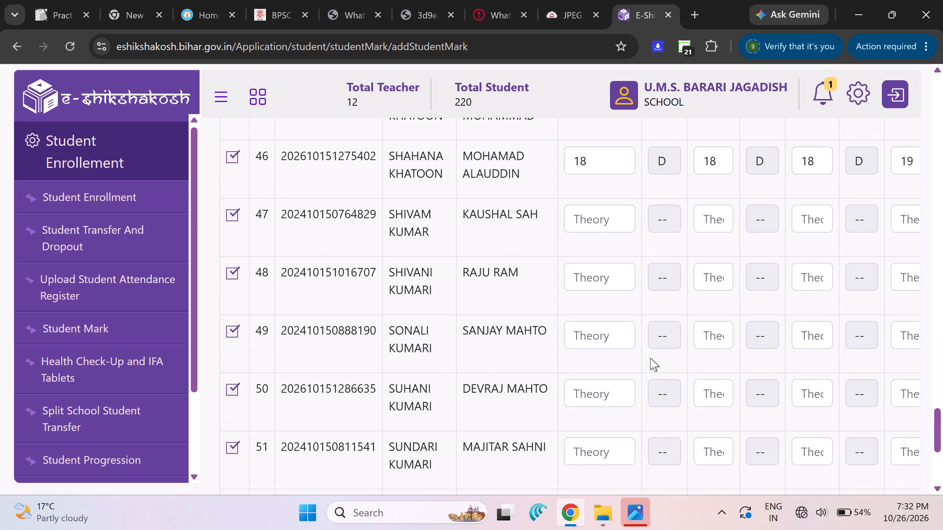
{"action": "left_click", "coordinate": [606, 222]}
{"action": "type", "text": "19"}
{"action": "scroll", "coordinate": [606, 222], "scroll_direction": "left", "scroll_amount": 2}
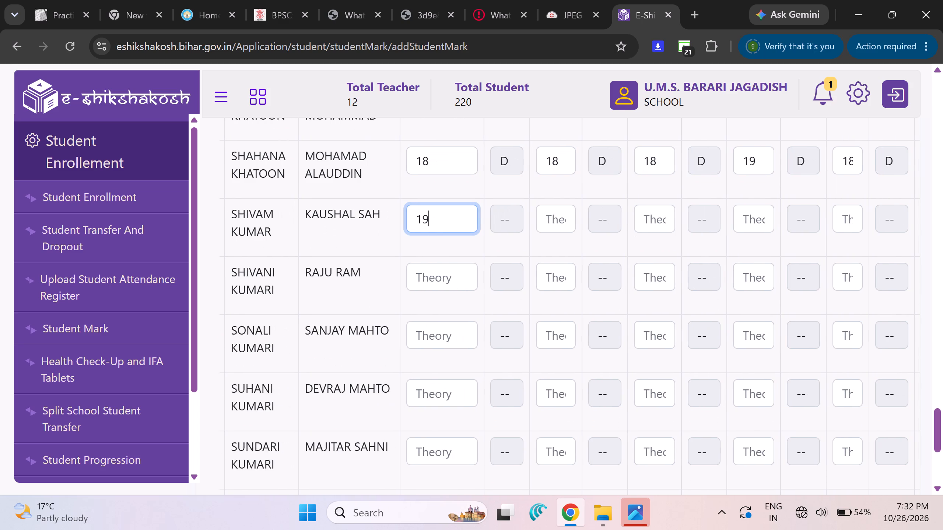
{"action": "key", "text": "1"}
{"action": "key", "text": "BackSpace"}
{"action": "type", "text": "18"}
{"action": "key", "text": "BackSpace"}
{"action": "key", "text": "BackSpace"}
{"action": "left_click", "coordinate": [539, 213]}
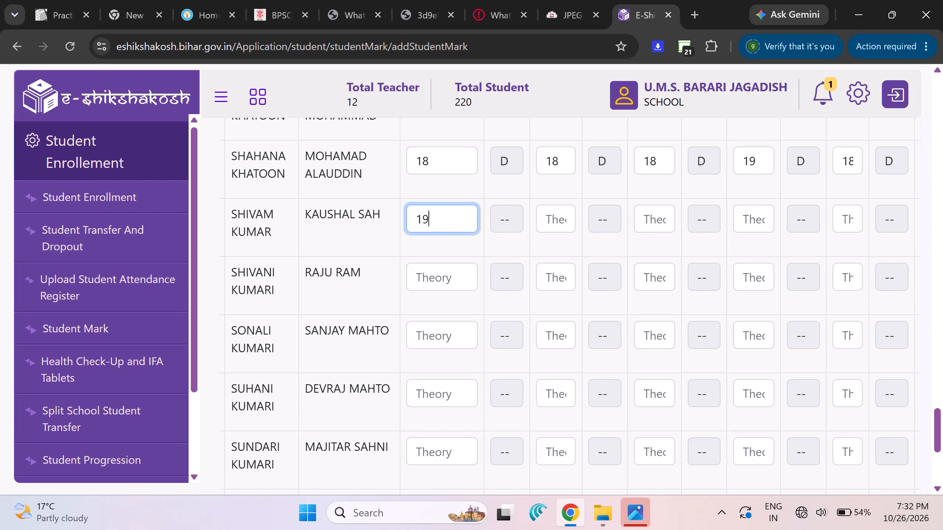
{"action": "type", "text": "18"}
Enter the forty-seventh listed student's theory marks for the third and fourth subjects as 18 and 18.
{"action": "scroll", "coordinate": [539, 213], "scroll_direction": "left", "scroll_amount": 2}
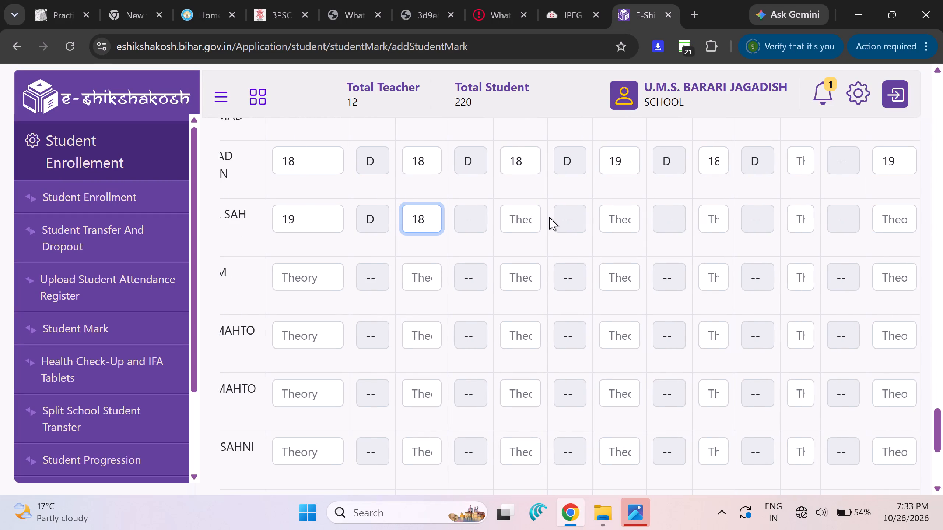
{"action": "left_click", "coordinate": [516, 220]}
{"action": "type", "text": "18"}
{"action": "scroll", "coordinate": [516, 220], "scroll_direction": "left", "scroll_amount": 1}
{"action": "left_click", "coordinate": [622, 222]}
{"action": "key", "text": "1"}
{"action": "key", "text": "8"}
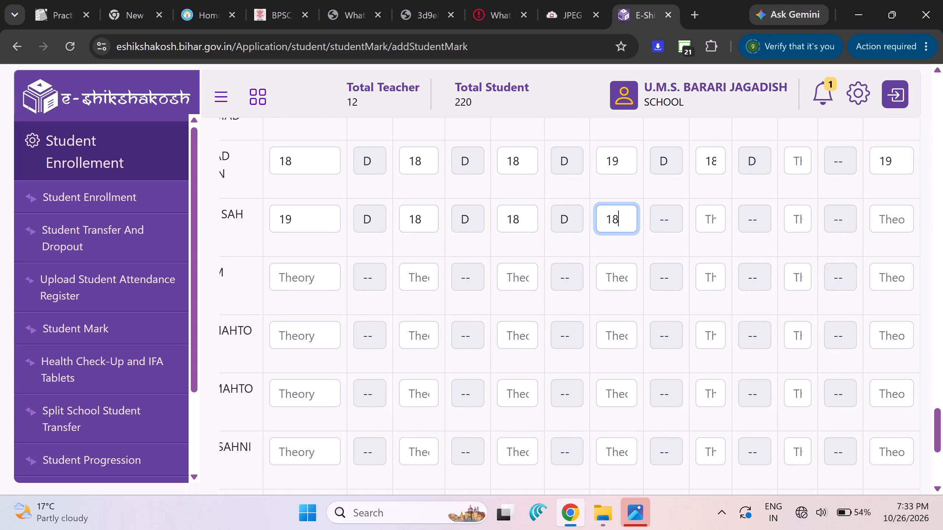
Enter the forty-seventh listed student's theory marks for the fifth and seventh subjects as 18 and 17.
{"action": "scroll", "coordinate": [622, 222], "scroll_direction": "left", "scroll_amount": 2}
{"action": "left_click", "coordinate": [673, 216]}
{"action": "type", "text": "18"}
{"action": "scroll", "coordinate": [673, 216], "scroll_direction": "left", "scroll_amount": 2}
{"action": "scroll", "coordinate": [733, 213], "scroll_direction": "left", "scroll_amount": 2}
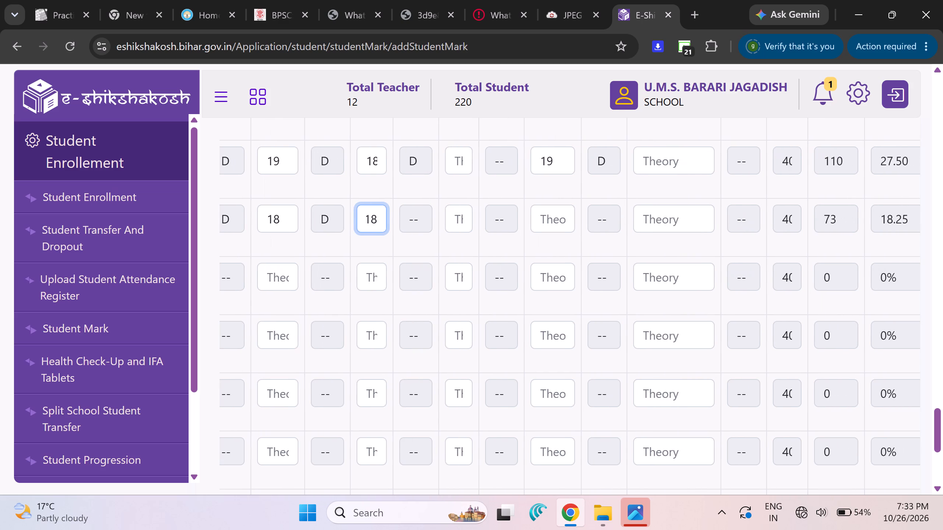
{"action": "left_click", "coordinate": [558, 223]}
{"action": "key", "text": "1"}
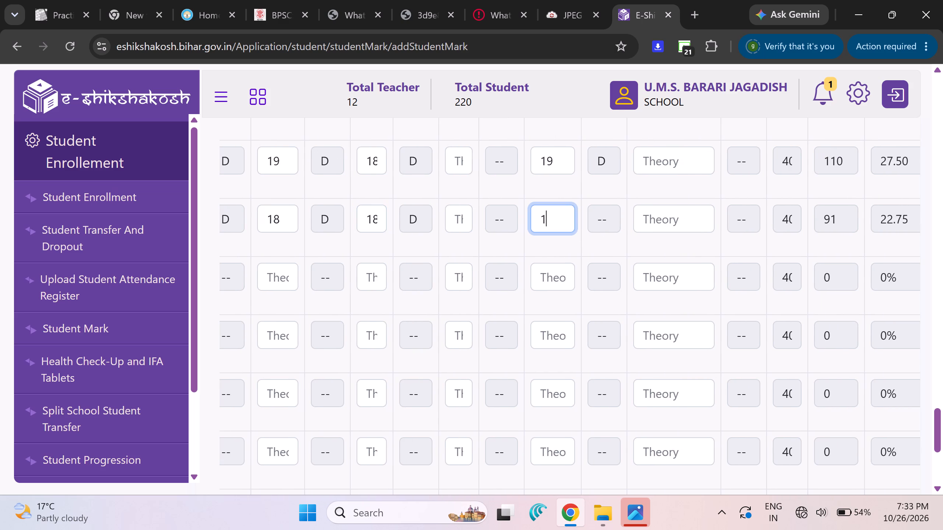
{"action": "key", "text": "7"}
{"action": "scroll", "coordinate": [558, 223], "scroll_direction": "left", "scroll_amount": 1}
{"action": "left_click", "coordinate": [606, 247]}
Enter the forty-eighth listed student's theory marks for the first two subjects as 18 and 18.
{"action": "scroll", "coordinate": [606, 247], "scroll_direction": "right", "scroll_amount": 7}
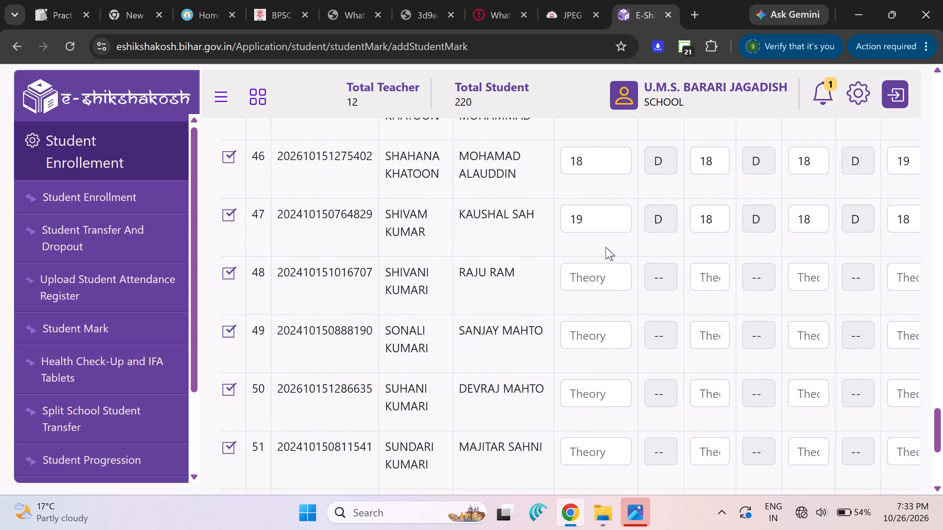
{"action": "scroll", "coordinate": [614, 301], "scroll_direction": "down", "scroll_amount": 1}
{"action": "left_click", "coordinate": [600, 184]}
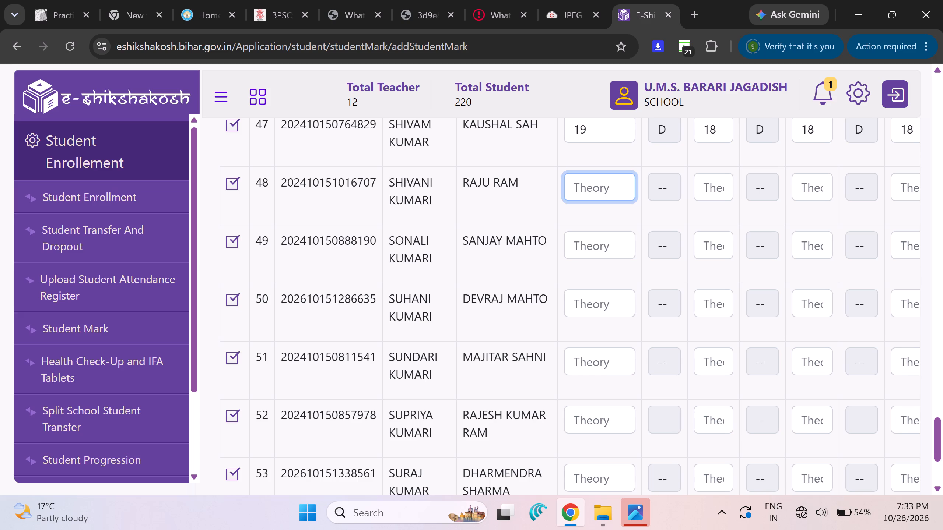
{"action": "type", "text": "18"}
{"action": "left_click", "coordinate": [709, 187]}
{"action": "key", "text": "1"}
{"action": "key", "text": "8"}
{"action": "scroll", "coordinate": [709, 187], "scroll_direction": "left", "scroll_amount": 1}
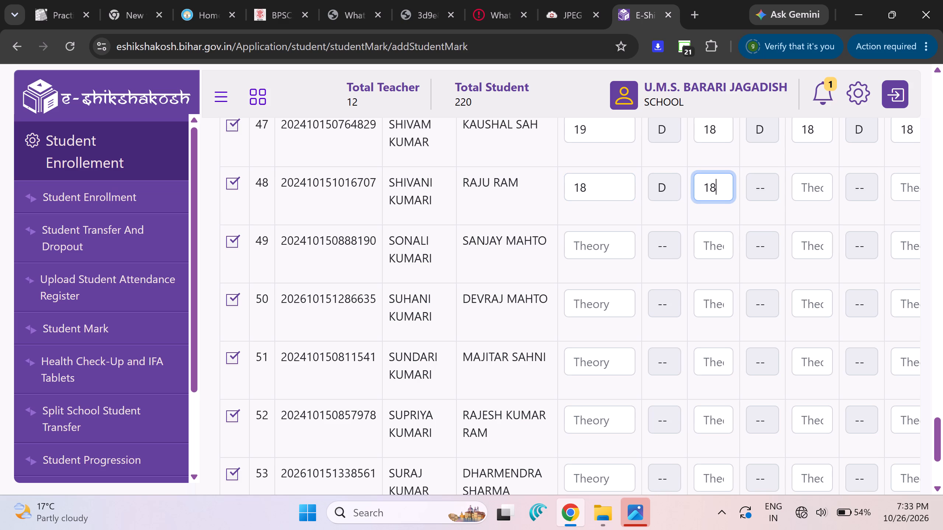
{"action": "scroll", "coordinate": [709, 187], "scroll_direction": "left", "scroll_amount": 1}
{"action": "key", "text": "1"}
{"action": "key", "text": "BackSpace"}
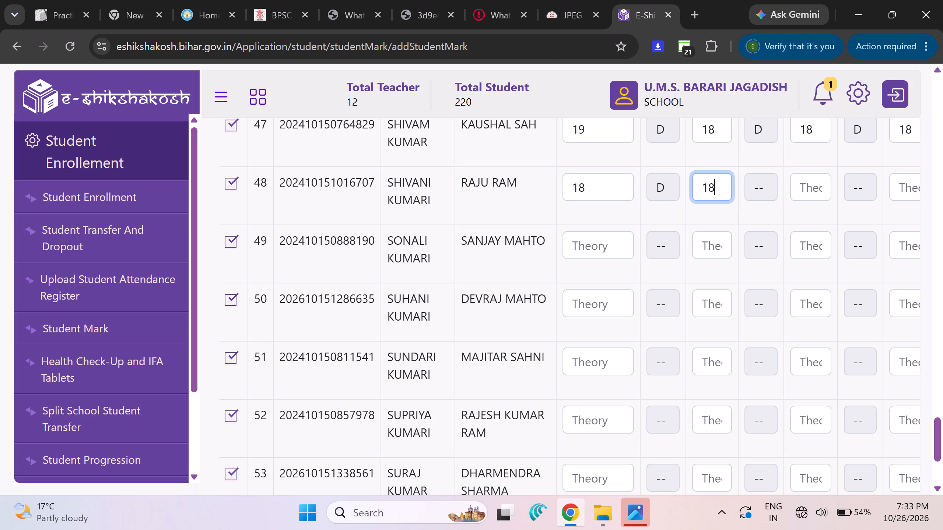
Enter the forty-eighth listed student's theory marks for the third and fourth subjects as 18 and 17.
{"action": "left_click", "coordinate": [808, 185]}
{"action": "key", "text": "1"}
{"action": "key", "text": "8"}
{"action": "scroll", "coordinate": [808, 185], "scroll_direction": "left", "scroll_amount": 4}
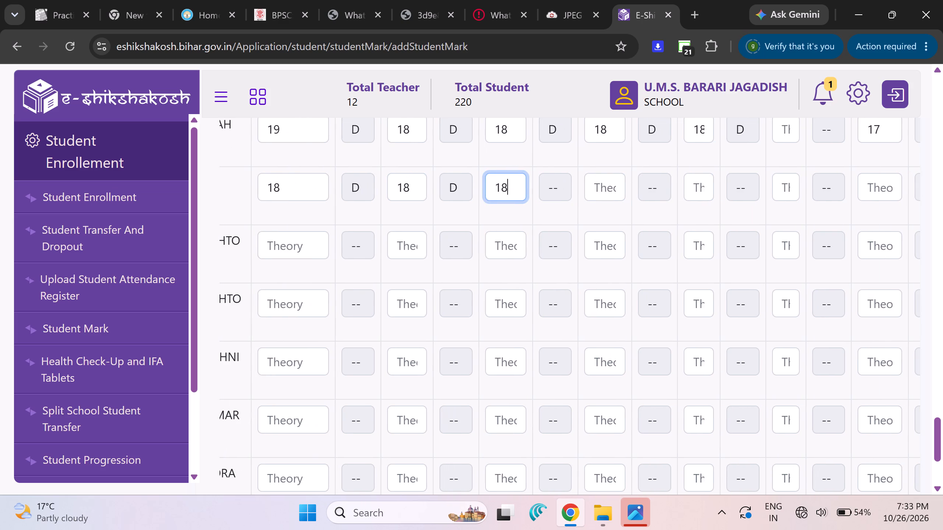
{"action": "left_click", "coordinate": [620, 183]}
{"action": "key", "text": "1"}
{"action": "key", "text": "7"}
Enter the forty-eighth listed student's theory marks for the fifth and seventh subjects as 17 and 18.
{"action": "scroll", "coordinate": [620, 183], "scroll_direction": "left", "scroll_amount": 1}
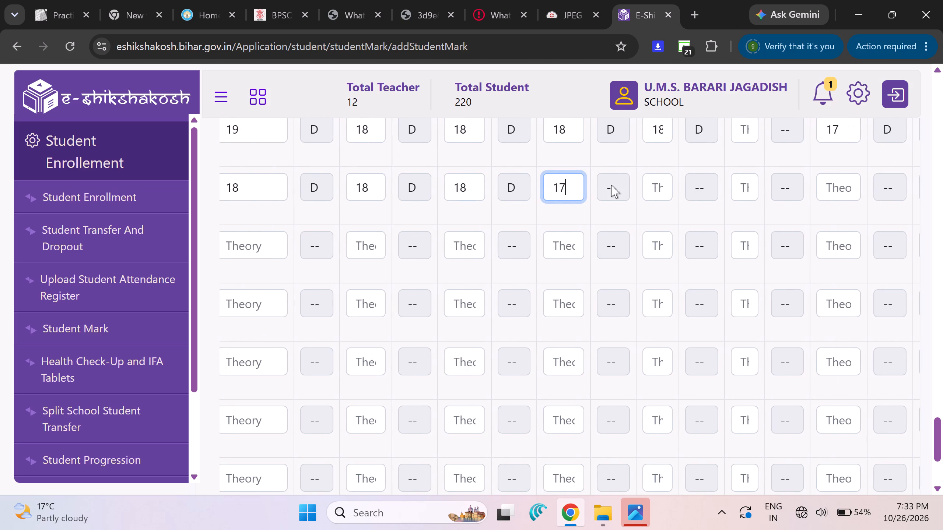
{"action": "left_click", "coordinate": [658, 184]}
{"action": "key", "text": "1"}
{"action": "key", "text": "7"}
{"action": "scroll", "coordinate": [658, 184], "scroll_direction": "left", "scroll_amount": 2}
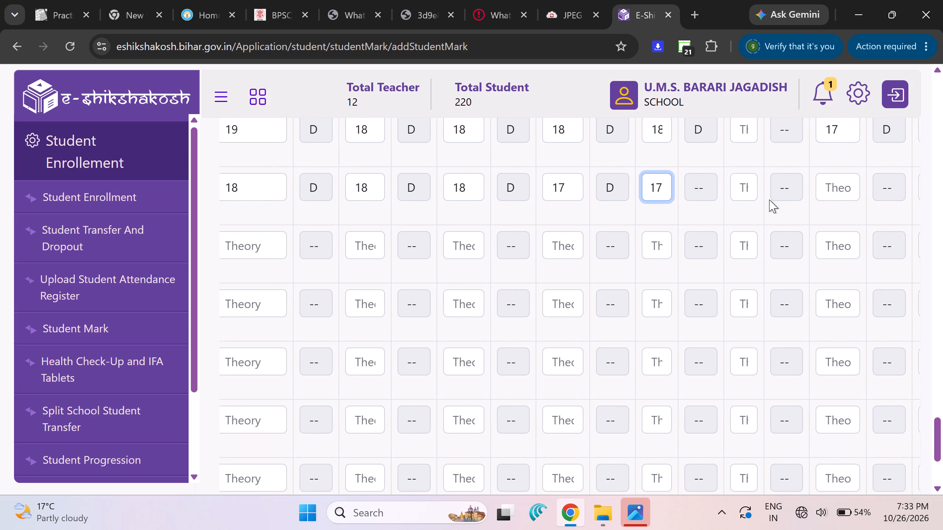
{"action": "left_click", "coordinate": [834, 189]}
{"action": "key", "text": "1"}
{"action": "key", "text": "8"}
{"action": "scroll", "coordinate": [834, 189], "scroll_direction": "left", "scroll_amount": 3}
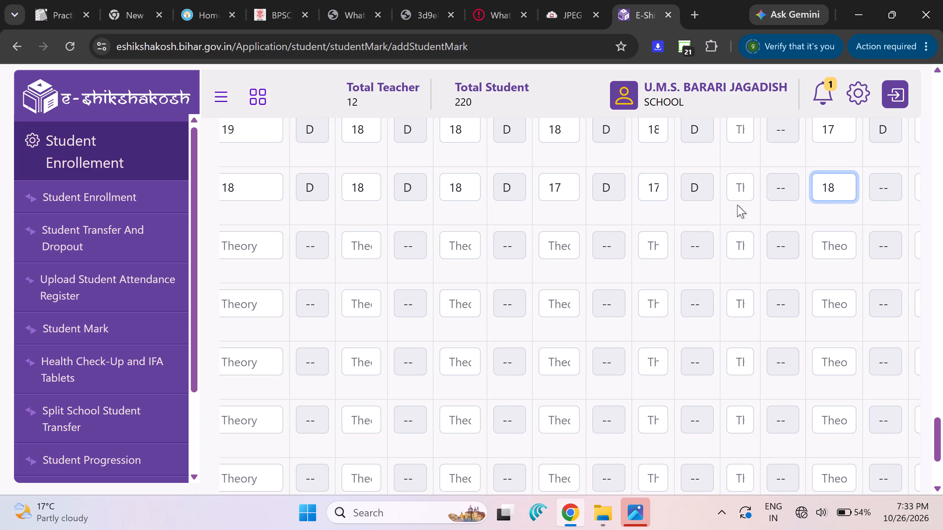
{"action": "scroll", "coordinate": [715, 214], "scroll_direction": "left", "scroll_amount": 2}
{"action": "left_click", "coordinate": [742, 222]}
Enter the forty-ninth listed student's theory marks for the first two subjects as 18 and 18.
{"action": "scroll", "coordinate": [742, 222], "scroll_direction": "up", "scroll_amount": 2}
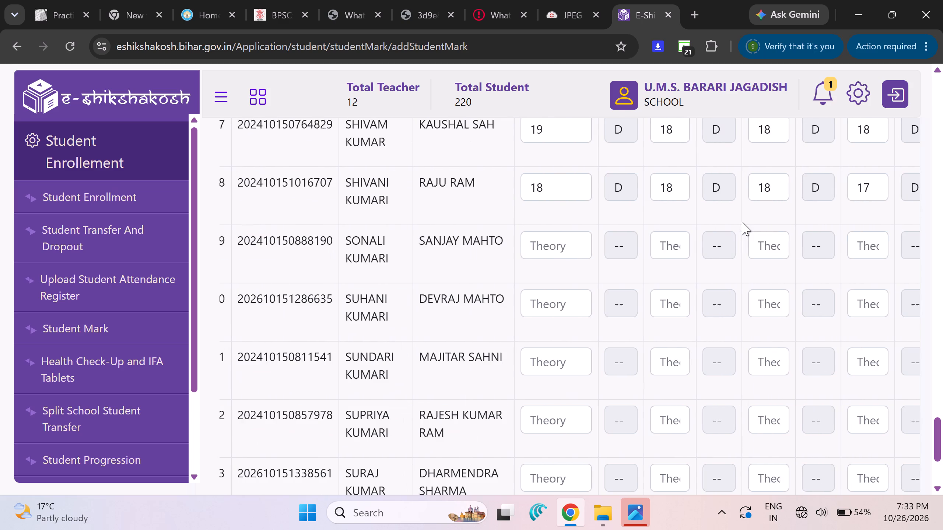
{"action": "scroll", "coordinate": [691, 301], "scroll_direction": "down", "scroll_amount": 1}
{"action": "left_click", "coordinate": [609, 209]}
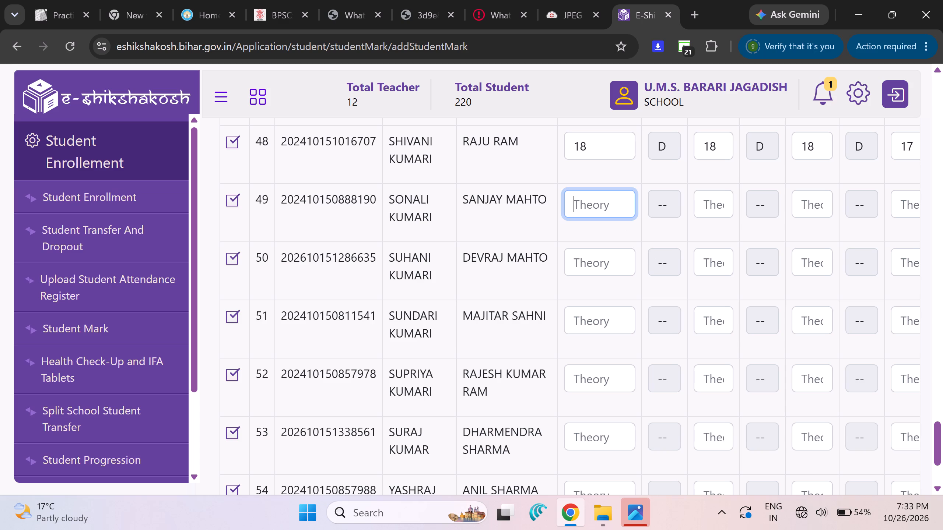
{"action": "key", "text": "1"}
{"action": "key", "text": "8"}
{"action": "left_click", "coordinate": [702, 205]}
{"action": "key", "text": "1"}
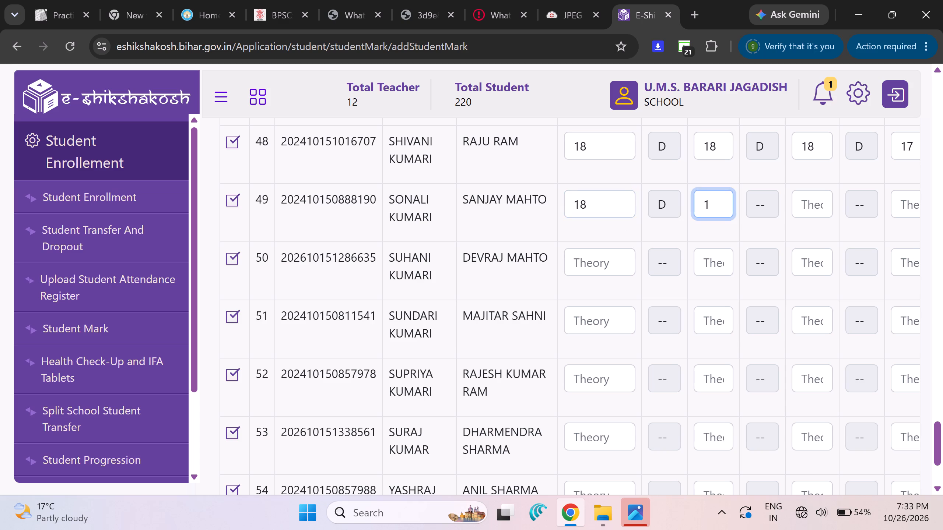
{"action": "key", "text": "8"}
Enter the forty-ninth listed student's theory marks for the third and fourth subjects as 17 and 18.
{"action": "left_click", "coordinate": [814, 208]}
{"action": "key", "text": "1"}
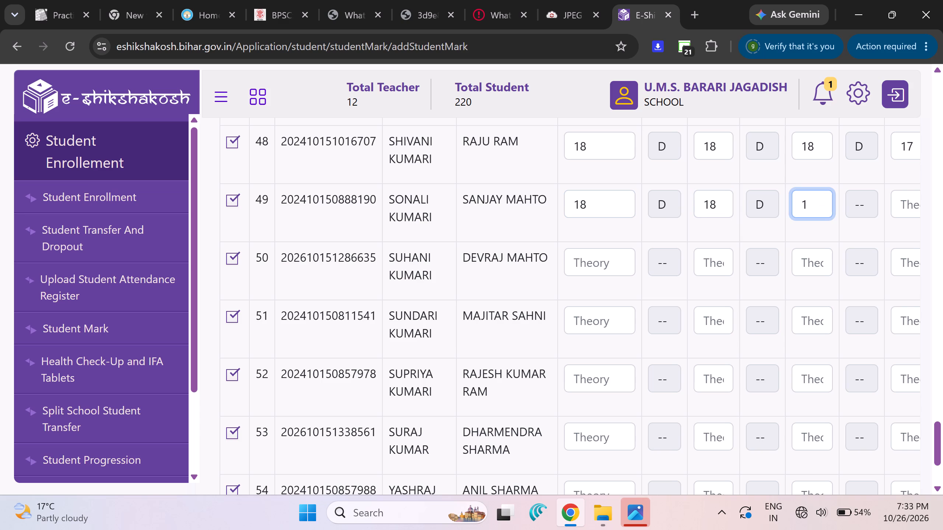
{"action": "key", "text": "7"}
{"action": "scroll", "coordinate": [827, 219], "scroll_direction": "left", "scroll_amount": 2}
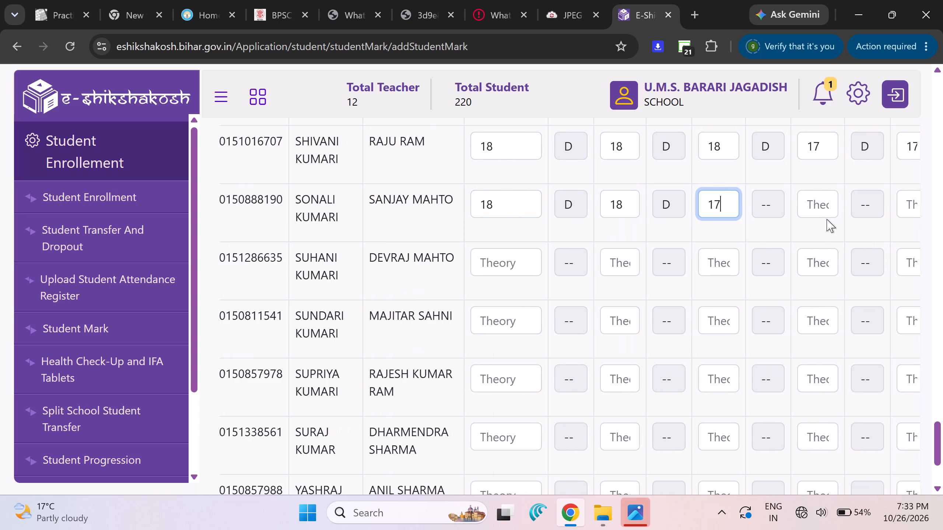
{"action": "scroll", "coordinate": [827, 219], "scroll_direction": "left", "scroll_amount": 1}
{"action": "left_click", "coordinate": [792, 209]}
{"action": "type", "text": "18"}
Enter the forty-ninth listed student's theory marks for the fifth and seventh subjects as 22 and 21.
{"action": "scroll", "coordinate": [792, 209], "scroll_direction": "left", "scroll_amount": 5}
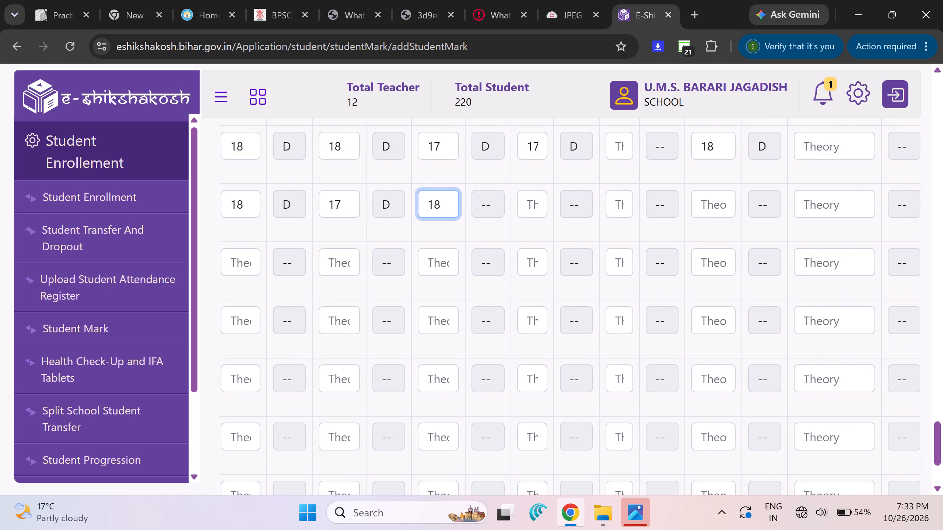
{"action": "left_click", "coordinate": [532, 206]}
{"action": "type", "text": "22"}
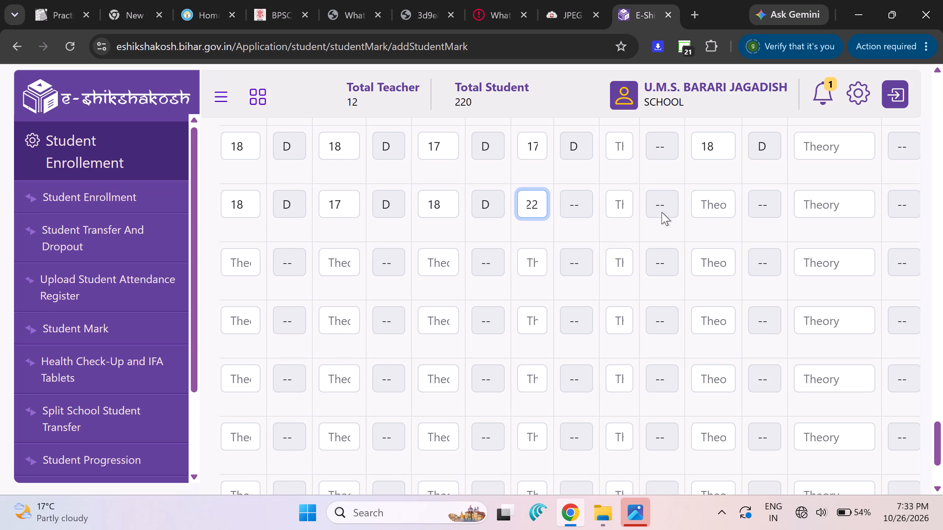
{"action": "left_click", "coordinate": [709, 209]}
{"action": "key", "text": "2"}
{"action": "key", "text": "1"}
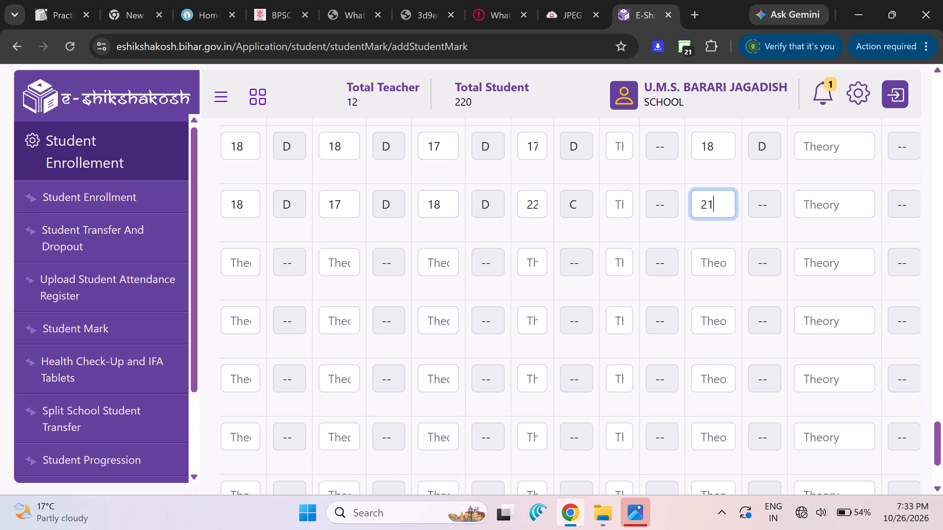
{"action": "scroll", "coordinate": [795, 281], "scroll_direction": "left", "scroll_amount": 2}
{"action": "left_click", "coordinate": [744, 285]}
Enter the fiftieth listed student's theory marks for the first two subjects as 18 and 18.
{"action": "scroll", "coordinate": [744, 285], "scroll_direction": "right", "scroll_amount": 5}
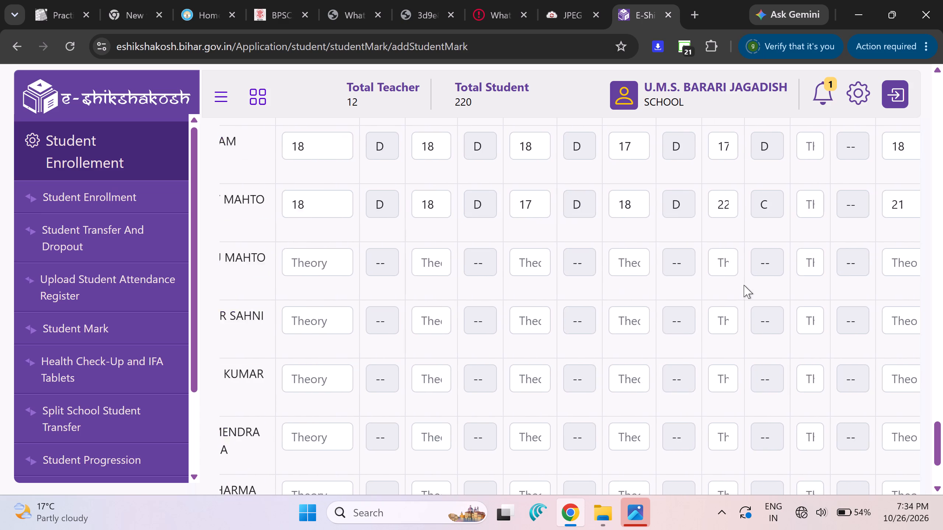
{"action": "scroll", "coordinate": [744, 285], "scroll_direction": "right", "scroll_amount": 2}
{"action": "left_click", "coordinate": [595, 258]}
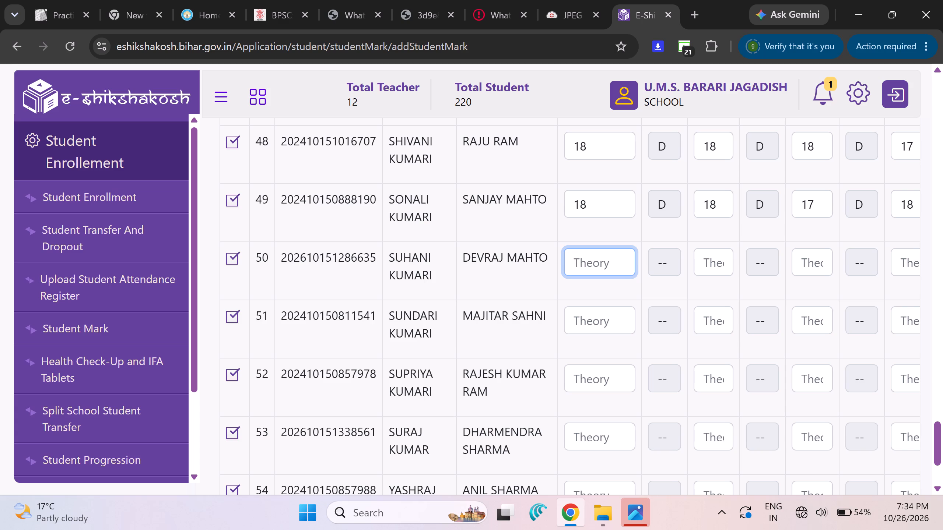
{"action": "type", "text": "18"}
{"action": "scroll", "coordinate": [595, 258], "scroll_direction": "left", "scroll_amount": 3}
{"action": "left_click", "coordinate": [581, 257]}
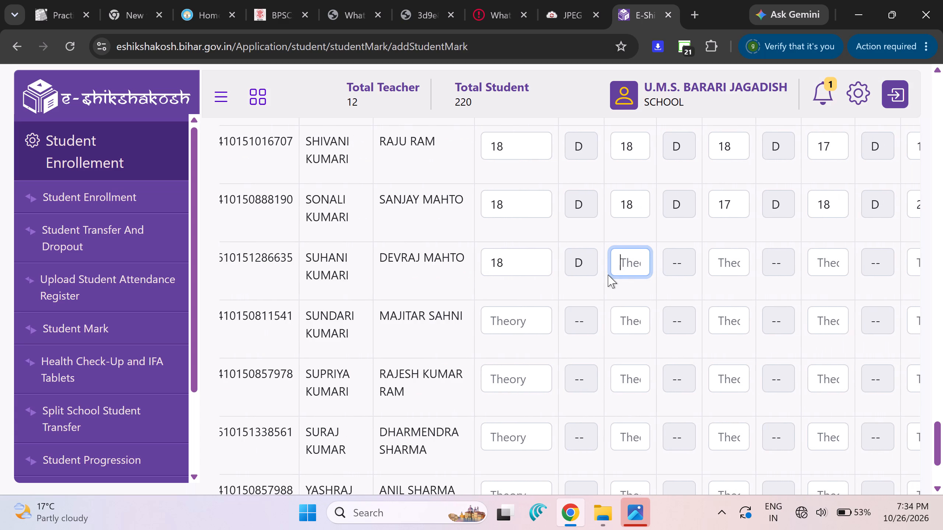
{"action": "type", "text": "18"}
Enter the fiftieth listed student's theory marks for the third and fourth subjects as 18 and 18.
{"action": "scroll", "coordinate": [608, 275], "scroll_direction": "left", "scroll_amount": 2}
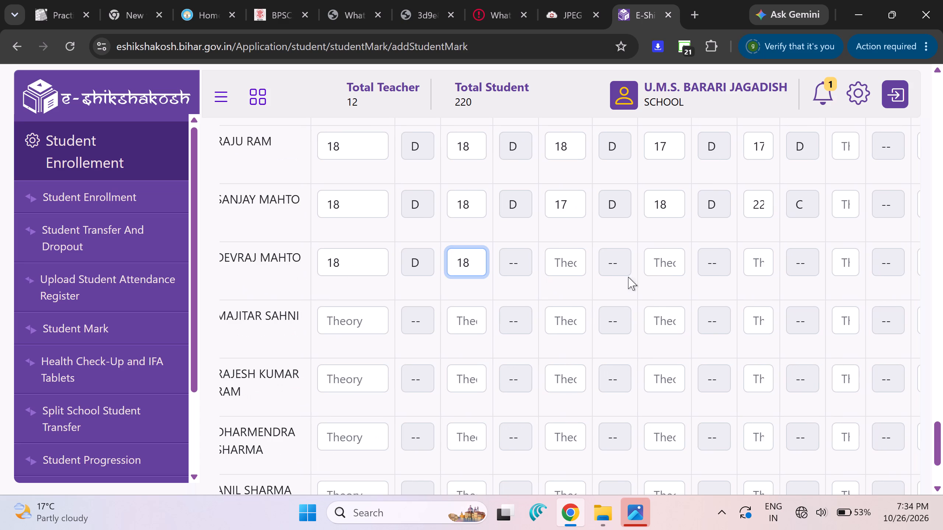
{"action": "left_click", "coordinate": [582, 268]}
{"action": "type", "text": "18"}
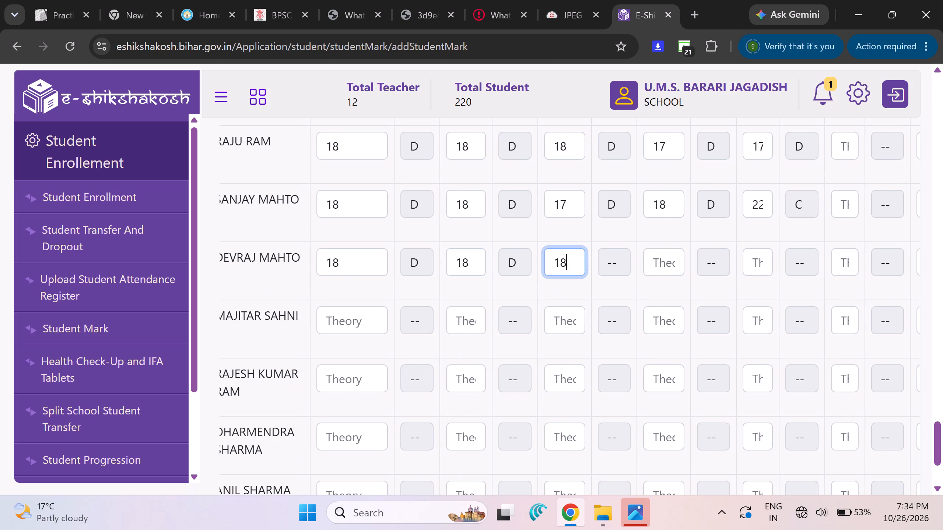
{"action": "scroll", "coordinate": [582, 268], "scroll_direction": "left", "scroll_amount": 1}
{"action": "left_click", "coordinate": [543, 269]}
{"action": "type", "text": "187"}
{"action": "scroll", "coordinate": [543, 269], "scroll_direction": "right", "scroll_amount": 1}
{"action": "key", "text": "BackSpace"}
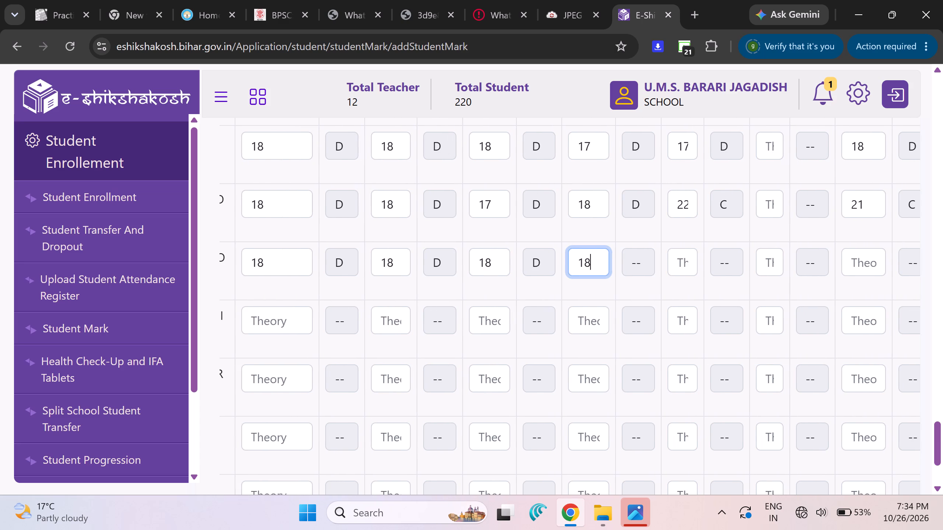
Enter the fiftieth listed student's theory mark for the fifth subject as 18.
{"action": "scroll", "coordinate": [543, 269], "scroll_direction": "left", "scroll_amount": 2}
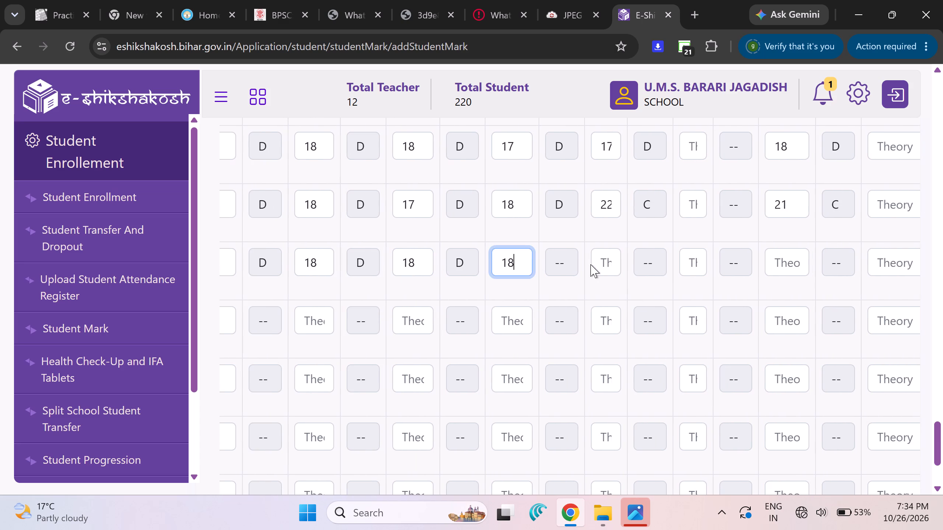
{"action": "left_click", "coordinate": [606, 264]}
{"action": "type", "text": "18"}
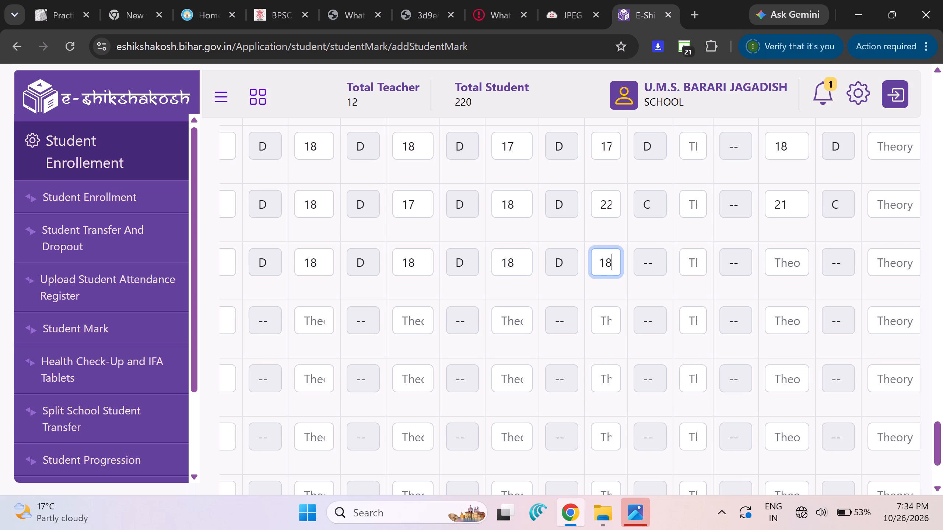
Set the fiftieth listed student's theory marks for the fifth and seventh subjects to 23 and 18.
{"action": "scroll", "coordinate": [606, 264], "scroll_direction": "left", "scroll_amount": 3}
{"action": "scroll", "coordinate": [667, 279], "scroll_direction": "left", "scroll_amount": 2}
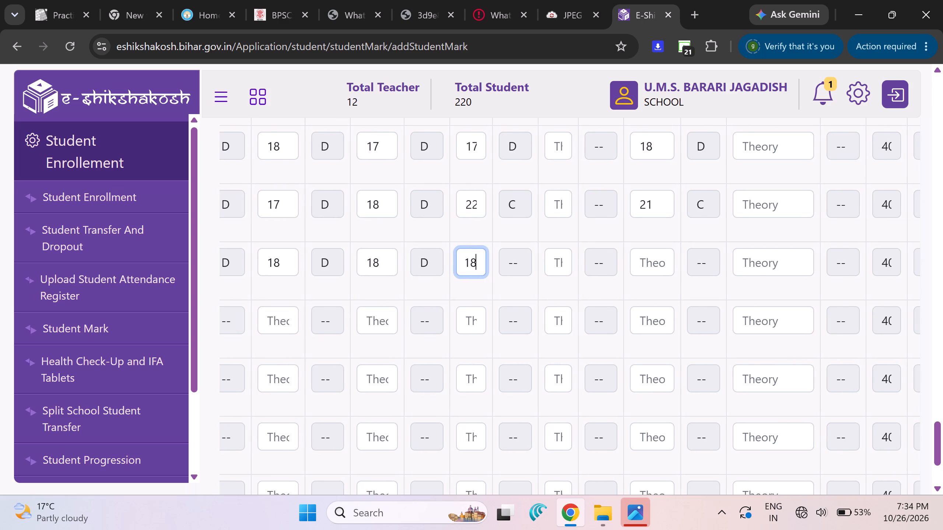
{"action": "left_click", "coordinate": [652, 269]}
{"action": "scroll", "coordinate": [652, 269], "scroll_direction": "up", "scroll_amount": 1}
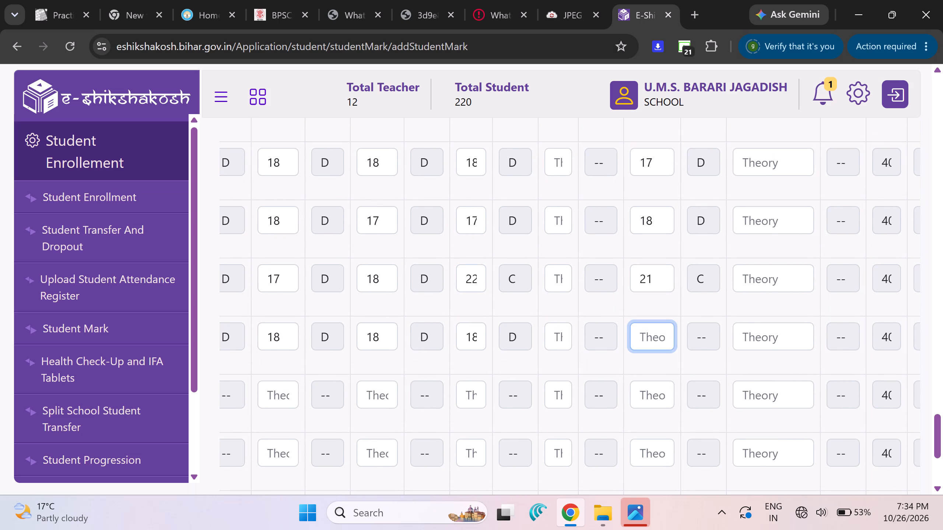
{"action": "scroll", "coordinate": [476, 341], "scroll_direction": "right", "scroll_amount": 3}
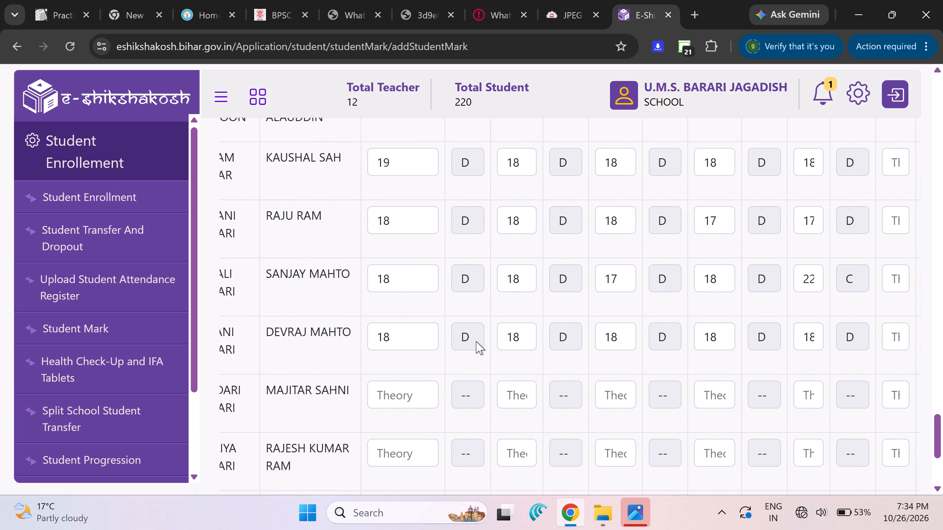
{"action": "left_click", "coordinate": [816, 335]}
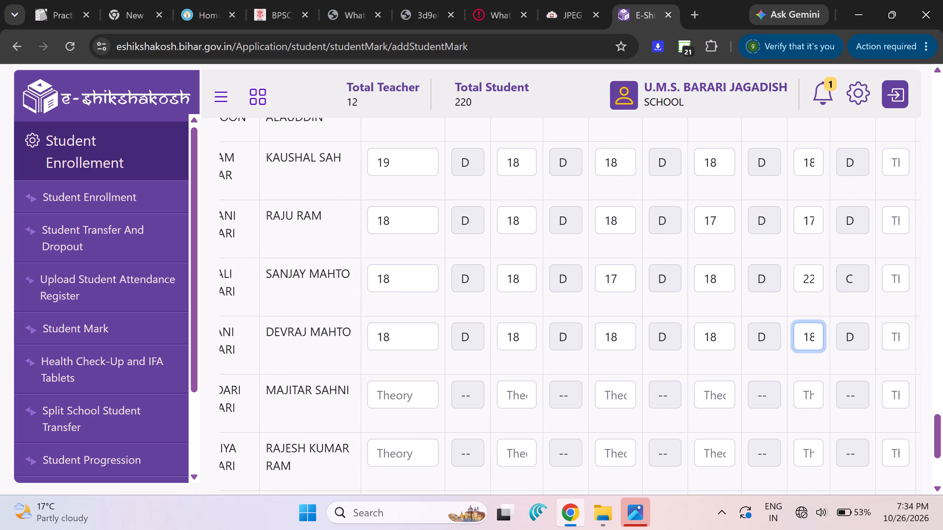
{"action": "key", "text": "BackSpace"}
{"action": "key", "text": "BackSpace"}
{"action": "type", "text": "23"}
{"action": "scroll", "coordinate": [816, 335], "scroll_direction": "left", "scroll_amount": 3}
{"action": "left_click", "coordinate": [783, 328]}
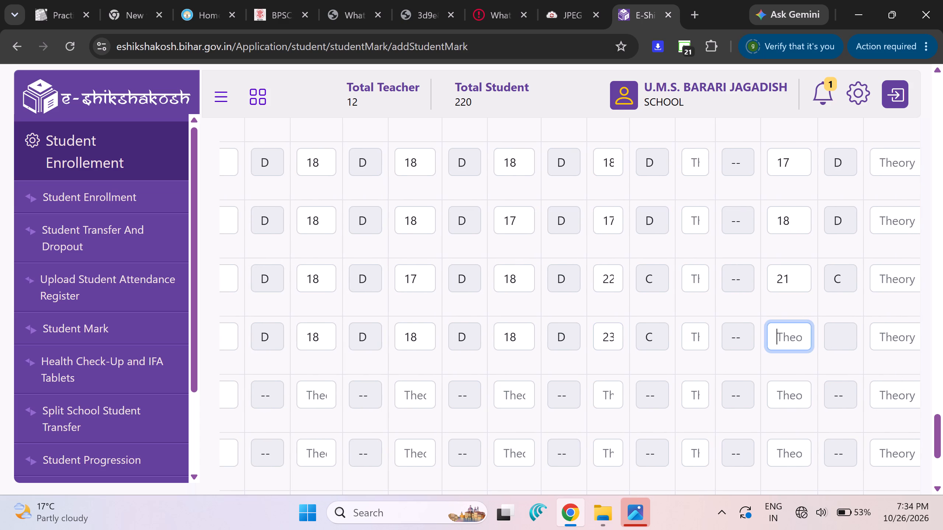
{"action": "type", "text": "18"}
{"action": "scroll", "coordinate": [783, 328], "scroll_direction": "left", "scroll_amount": 3}
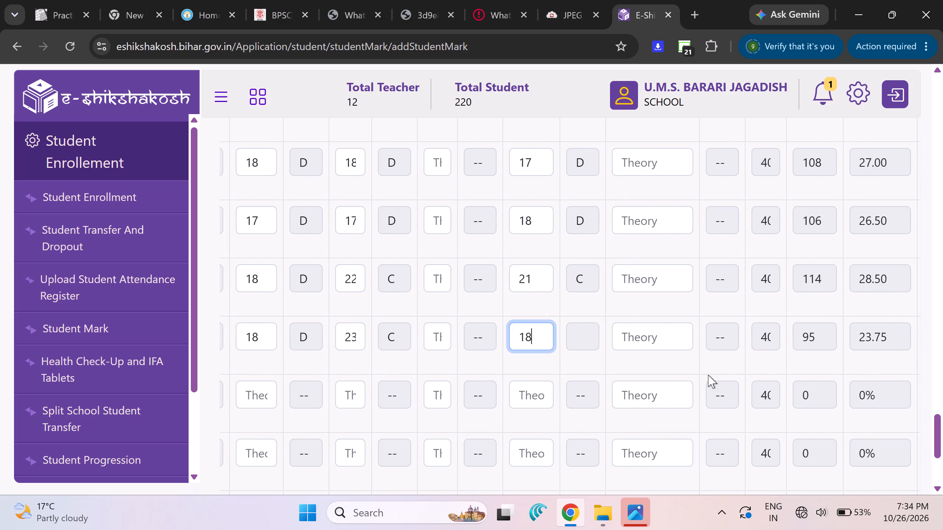
{"action": "left_click", "coordinate": [708, 375]}
Enter the fifty-first listed student's theory marks for the first two subjects as 18 and 20.
{"action": "scroll", "coordinate": [708, 375], "scroll_direction": "right", "scroll_amount": 5}
{"action": "scroll", "coordinate": [708, 375], "scroll_direction": "down", "scroll_amount": 2}
{"action": "scroll", "coordinate": [605, 393], "scroll_direction": "down", "scroll_amount": 2}
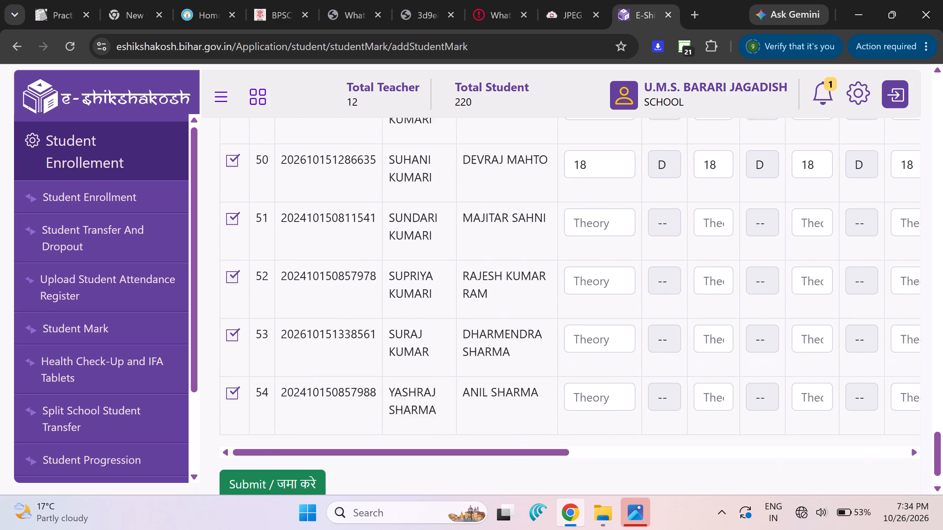
{"action": "scroll", "coordinate": [605, 393], "scroll_direction": "down", "scroll_amount": 1}
{"action": "left_click", "coordinate": [615, 173]}
{"action": "type", "text": "18"}
{"action": "scroll", "coordinate": [615, 173], "scroll_direction": "left", "scroll_amount": 2}
{"action": "left_click", "coordinate": [584, 173]}
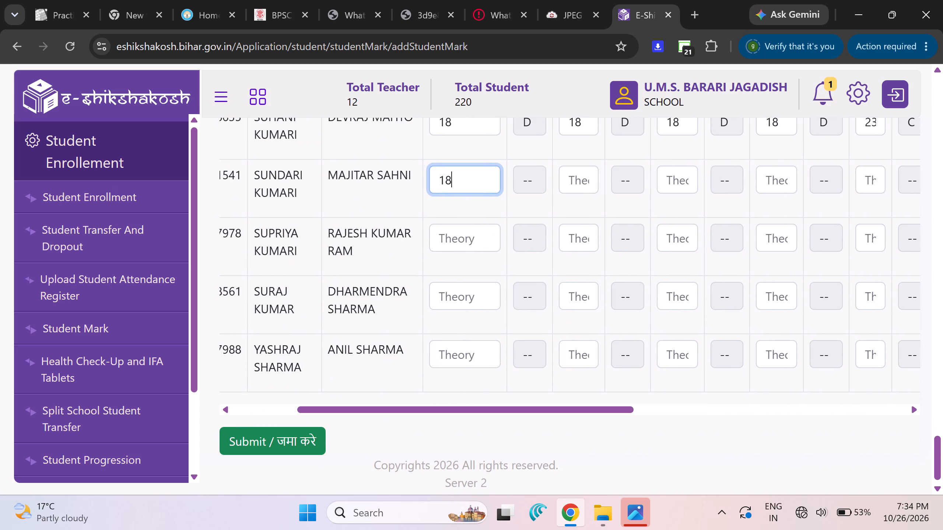
{"action": "type", "text": "20"}
Enter the fifty-first listed student's theory marks for the third and fourth subjects as 18 and 18.
{"action": "scroll", "coordinate": [584, 173], "scroll_direction": "left", "scroll_amount": 1}
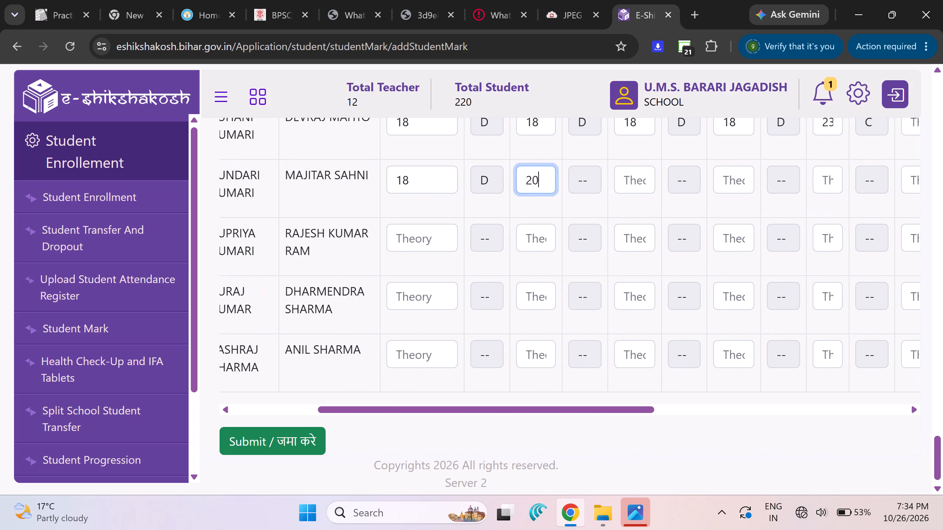
{"action": "left_click", "coordinate": [637, 178]}
{"action": "type", "text": "18"}
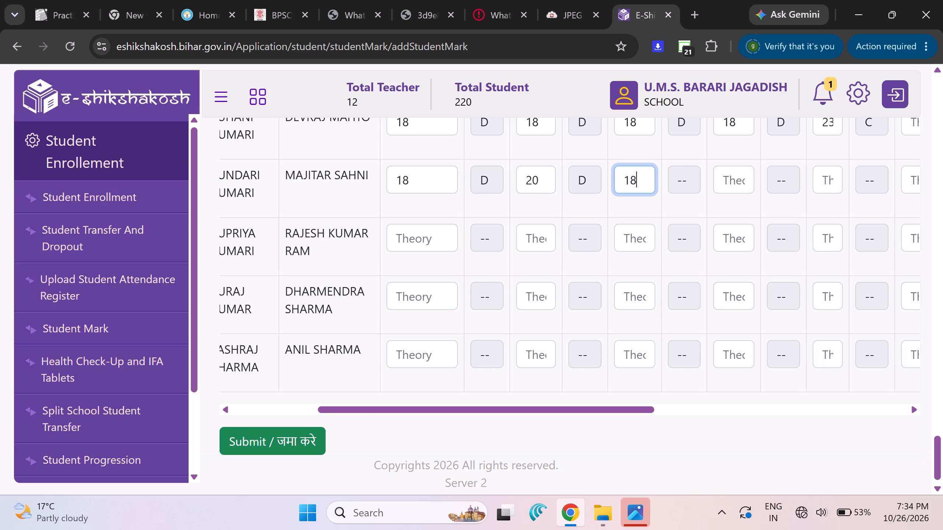
{"action": "scroll", "coordinate": [637, 178], "scroll_direction": "left", "scroll_amount": 2}
{"action": "left_click", "coordinate": [623, 182]}
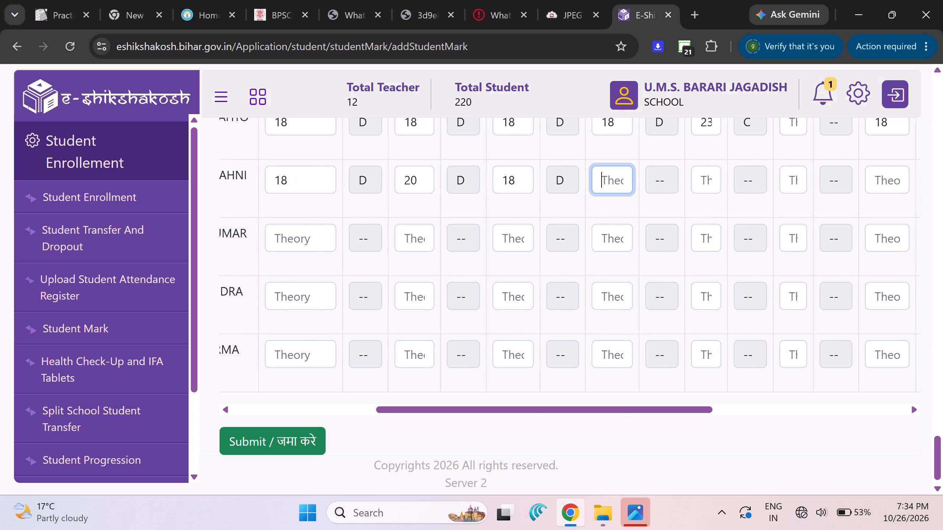
{"action": "type", "text": "18"}
Enter the fifty-first listed student's theory mark for the fifth subject as 22.
{"action": "scroll", "coordinate": [623, 182], "scroll_direction": "left", "scroll_amount": 1}
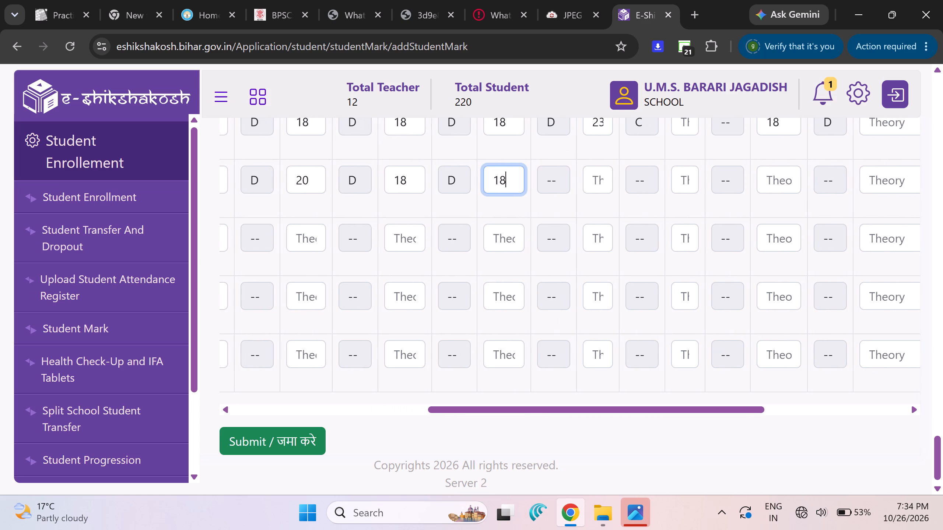
{"action": "left_click", "coordinate": [593, 175]}
{"action": "type", "text": "22"}
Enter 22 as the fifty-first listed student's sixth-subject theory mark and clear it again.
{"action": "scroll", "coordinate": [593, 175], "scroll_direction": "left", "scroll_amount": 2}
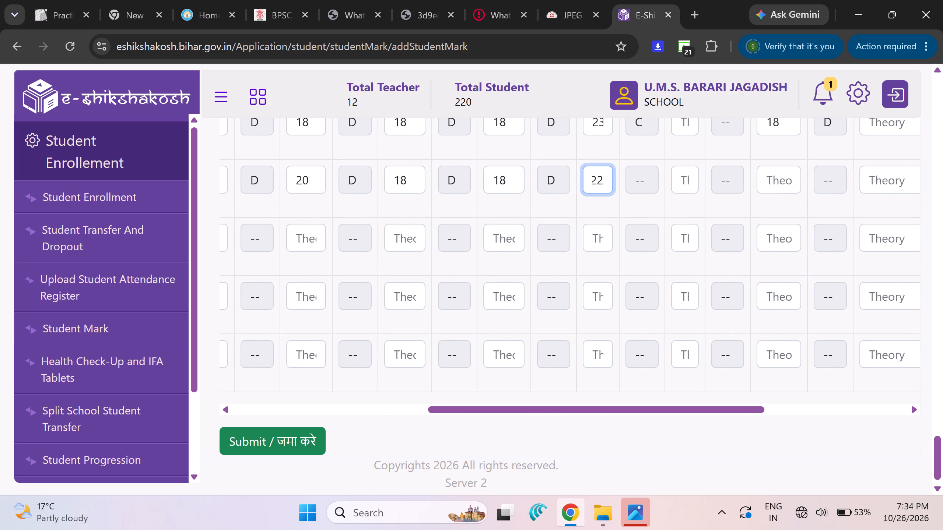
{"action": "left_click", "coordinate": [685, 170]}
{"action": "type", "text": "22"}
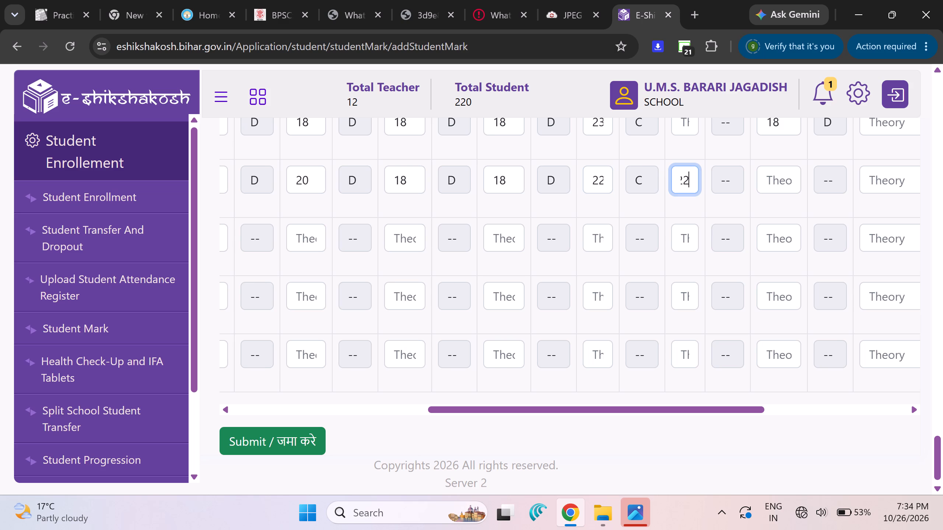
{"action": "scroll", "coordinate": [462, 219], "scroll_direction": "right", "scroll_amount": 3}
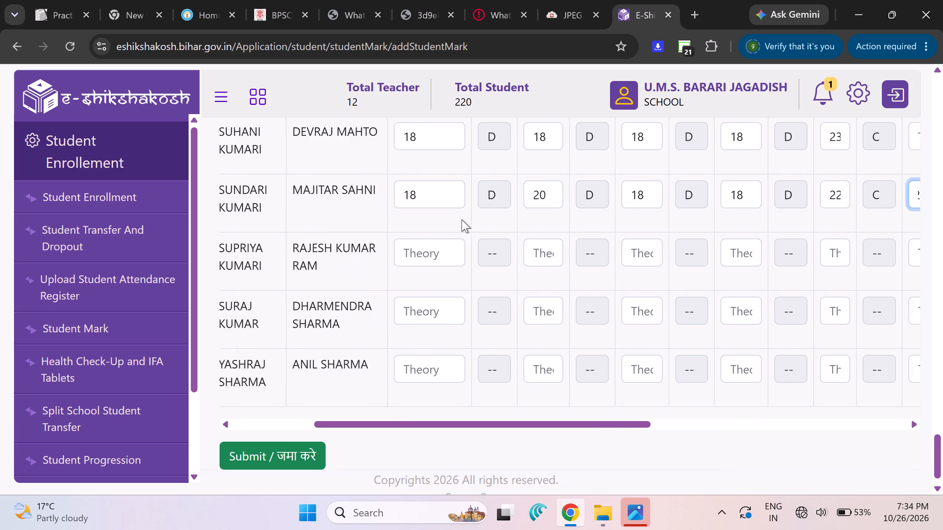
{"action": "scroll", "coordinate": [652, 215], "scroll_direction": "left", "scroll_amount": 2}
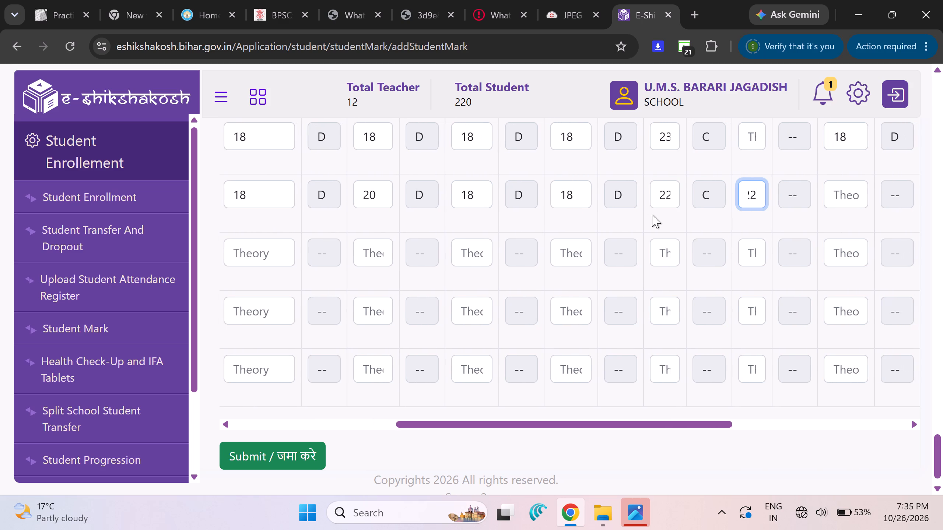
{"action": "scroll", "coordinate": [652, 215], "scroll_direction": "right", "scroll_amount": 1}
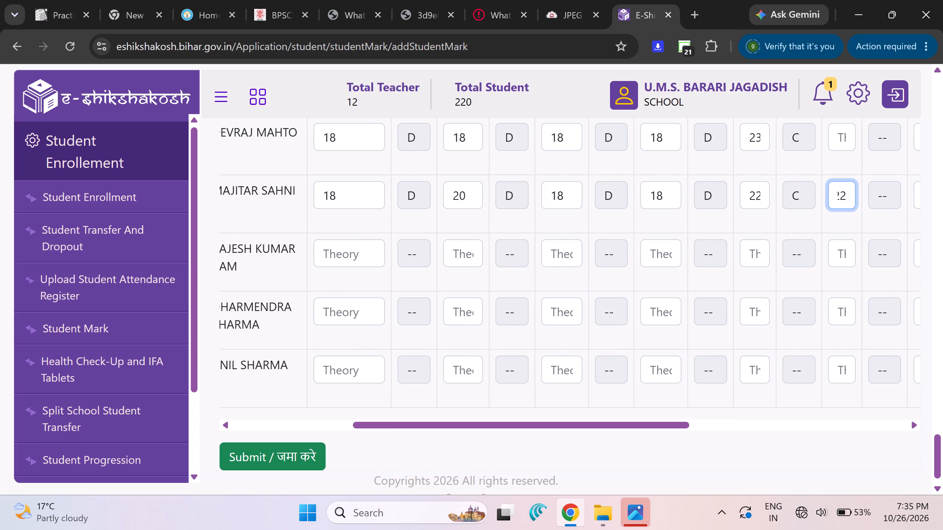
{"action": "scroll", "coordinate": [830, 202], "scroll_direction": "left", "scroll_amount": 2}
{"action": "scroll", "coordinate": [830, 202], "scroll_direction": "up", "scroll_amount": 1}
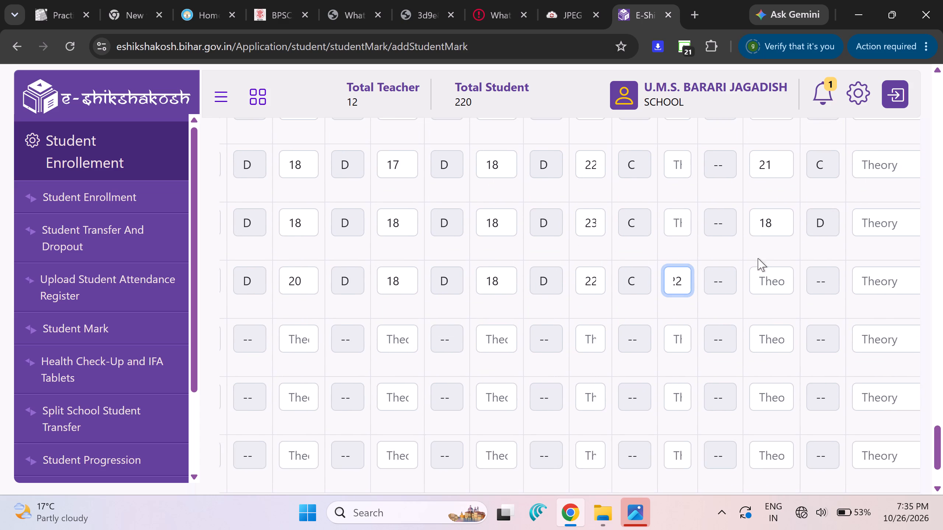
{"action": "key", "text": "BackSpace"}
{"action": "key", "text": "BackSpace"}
Enter the fifty-first listed student's theory mark for the seventh subject as 22.
{"action": "left_click", "coordinate": [765, 280]}
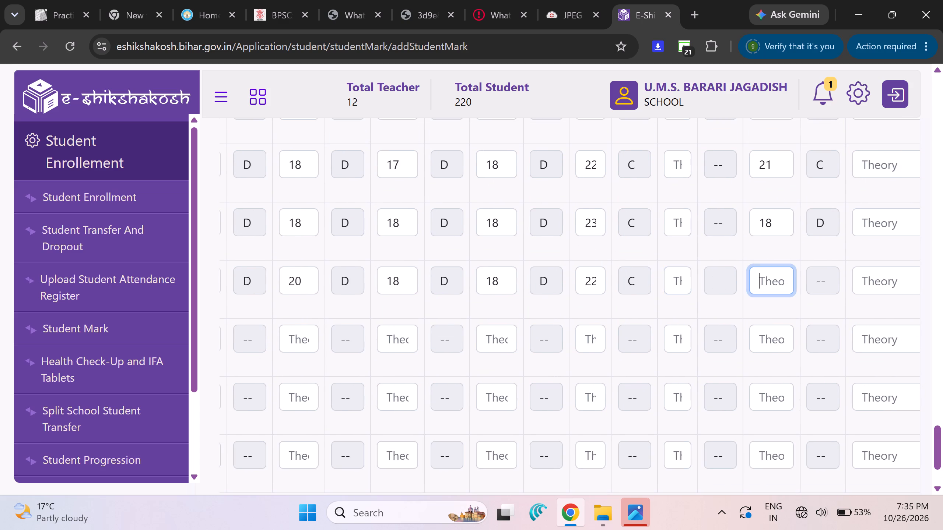
{"action": "type", "text": "22"}
{"action": "scroll", "coordinate": [765, 280], "scroll_direction": "left", "scroll_amount": 6}
{"action": "left_click", "coordinate": [707, 331]}
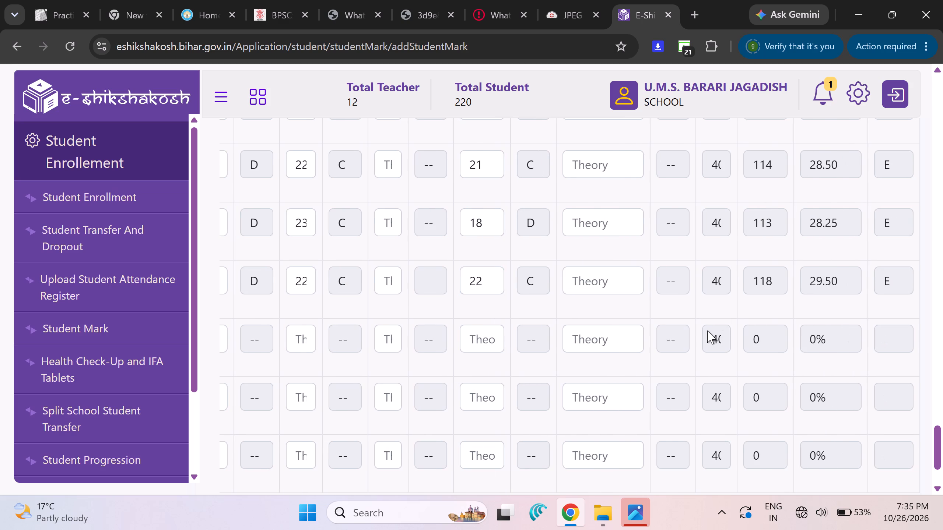
Enter the fifty-second listed student's theory marks for the first two subjects as 18 and 26.
{"action": "scroll", "coordinate": [707, 331], "scroll_direction": "right", "scroll_amount": 3}
{"action": "scroll", "coordinate": [707, 331], "scroll_direction": "down", "scroll_amount": 2}
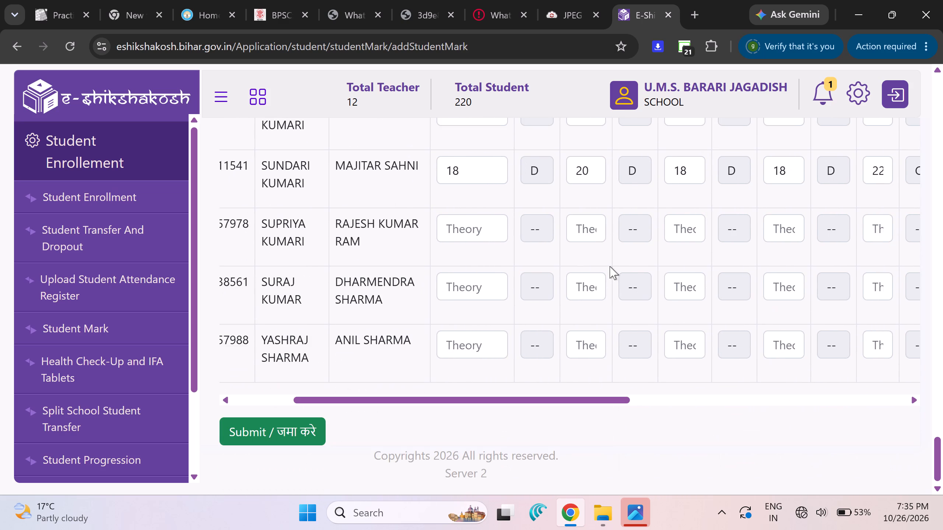
{"action": "left_click", "coordinate": [596, 226]}
{"action": "left_click", "coordinate": [427, 234]}
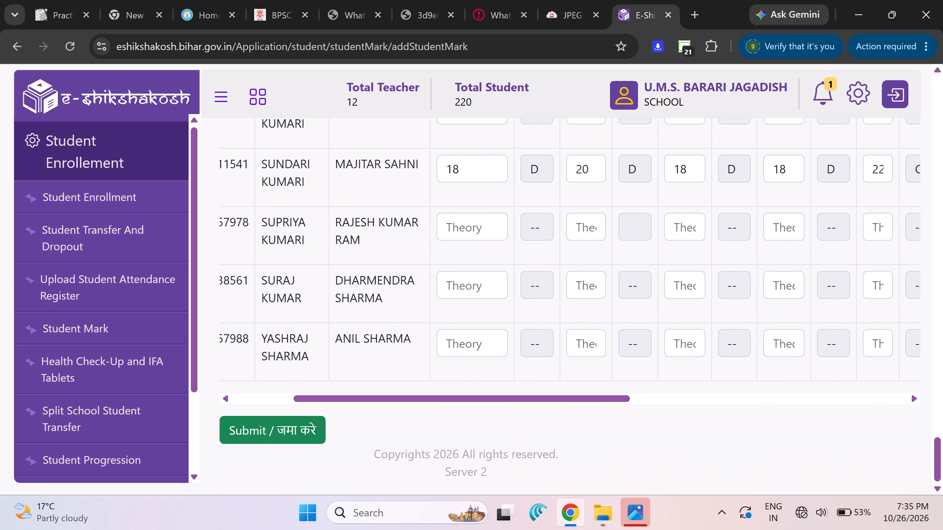
{"action": "left_click", "coordinate": [440, 233]}
{"action": "scroll", "coordinate": [440, 233], "scroll_direction": "right", "scroll_amount": 2}
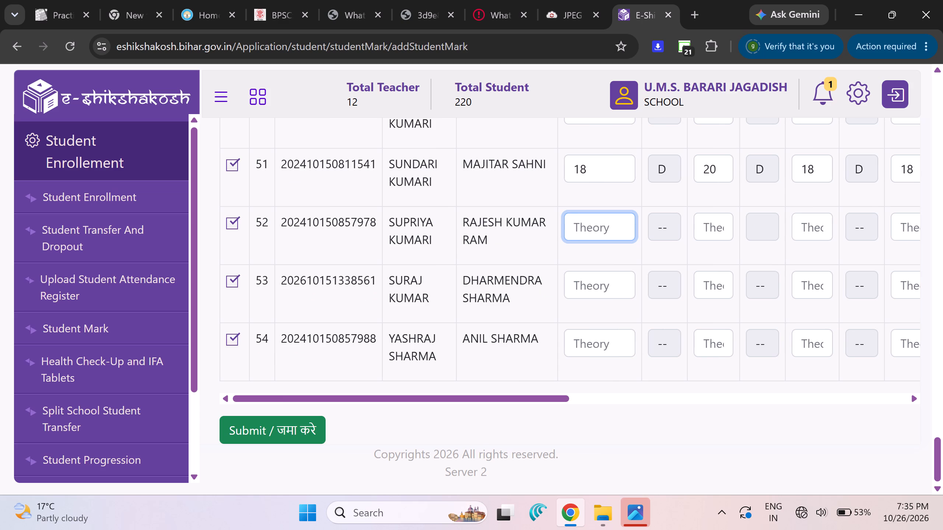
{"action": "type", "text": "18"}
{"action": "scroll", "coordinate": [579, 220], "scroll_direction": "left", "scroll_amount": 3}
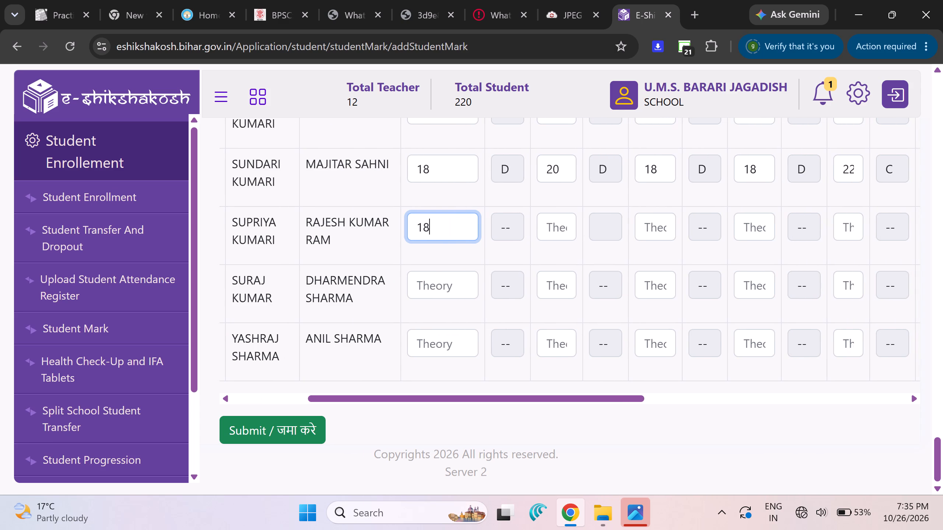
{"action": "left_click", "coordinate": [553, 228]}
{"action": "type", "text": "26"}
Enter the fifty-second listed student's theory mark for the third subject as 20.
{"action": "scroll", "coordinate": [553, 228], "scroll_direction": "left", "scroll_amount": 1}
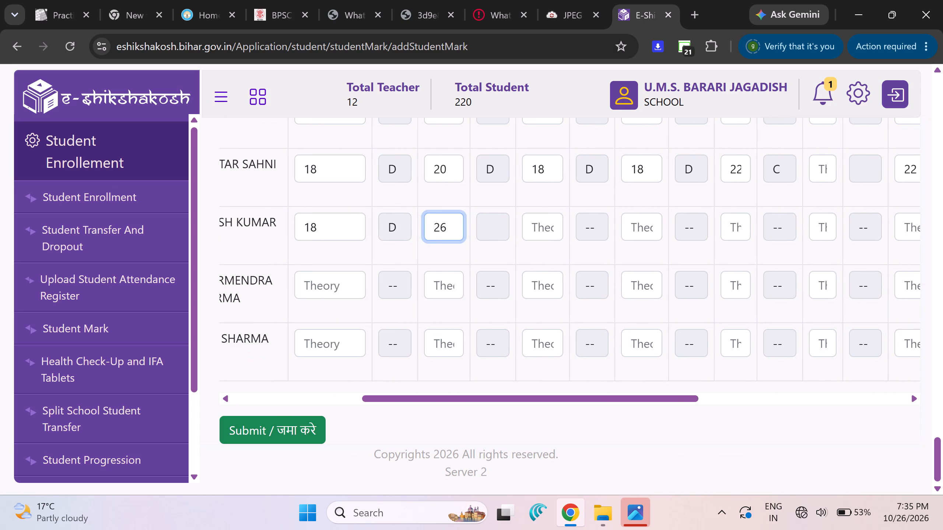
{"action": "left_click", "coordinate": [522, 235]}
{"action": "type", "text": "20"}
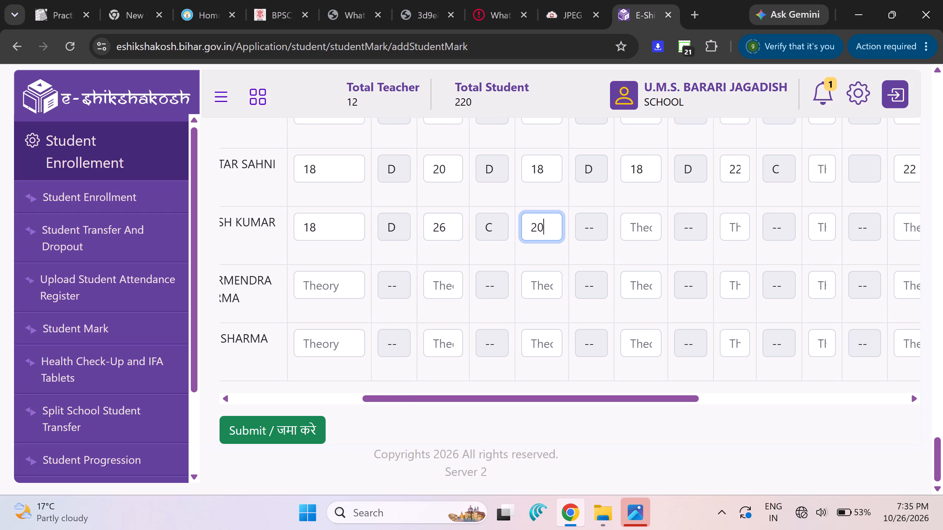
Enter the fifty-second listed student's theory marks for the fourth, fifth and seventh subjects as 24, 28 and 18.
{"action": "scroll", "coordinate": [522, 235], "scroll_direction": "left", "scroll_amount": 1}
{"action": "left_click", "coordinate": [547, 230]}
{"action": "key", "text": "2"}
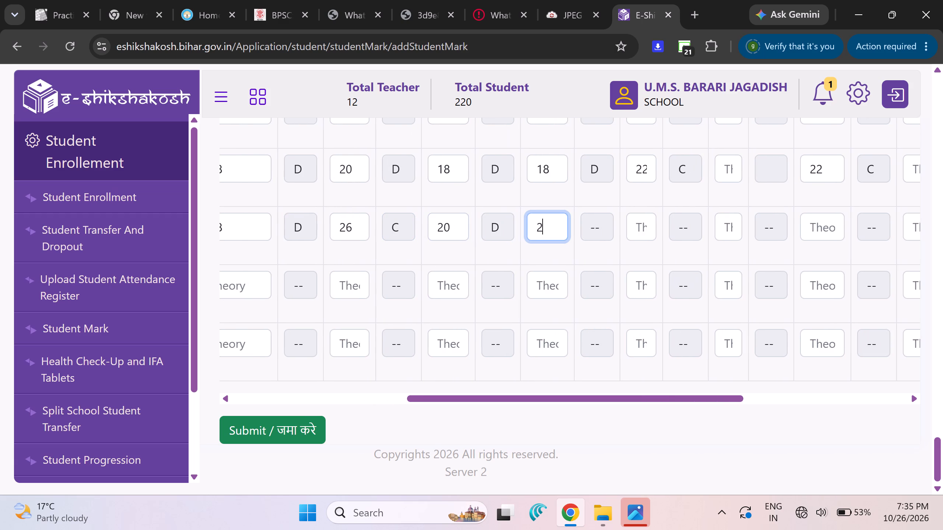
{"action": "key", "text": "4"}
{"action": "scroll", "coordinate": [547, 230], "scroll_direction": "left", "scroll_amount": 1}
{"action": "left_click", "coordinate": [536, 227]}
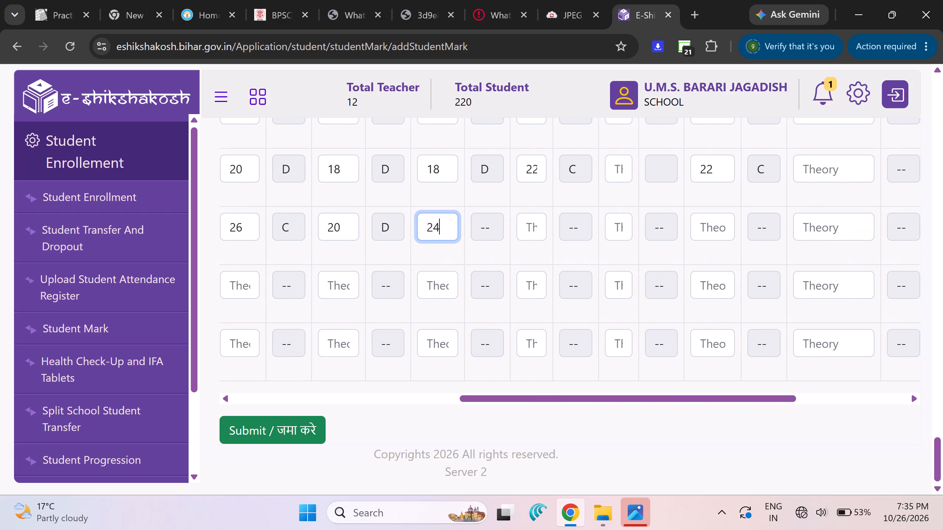
{"action": "type", "text": "28"}
{"action": "scroll", "coordinate": [536, 227], "scroll_direction": "left", "scroll_amount": 1}
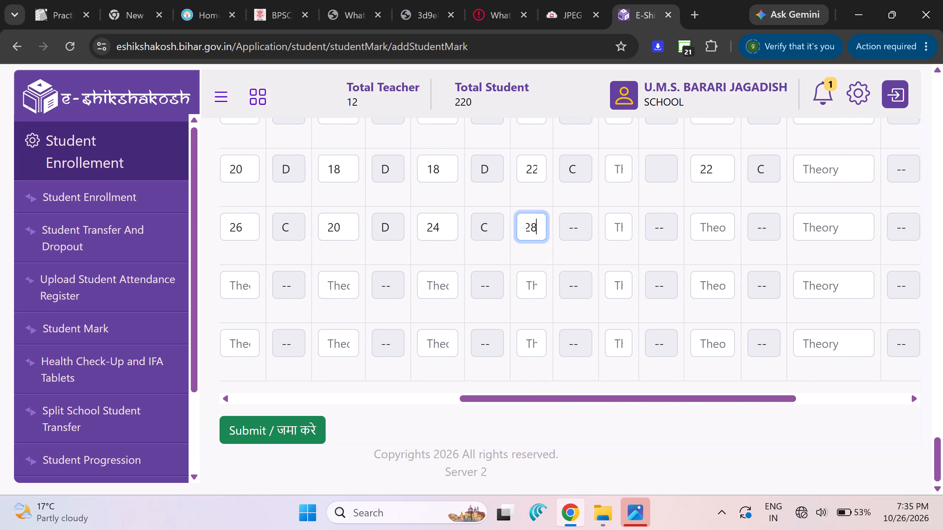
{"action": "scroll", "coordinate": [658, 228], "scroll_direction": "up", "scroll_amount": 1}
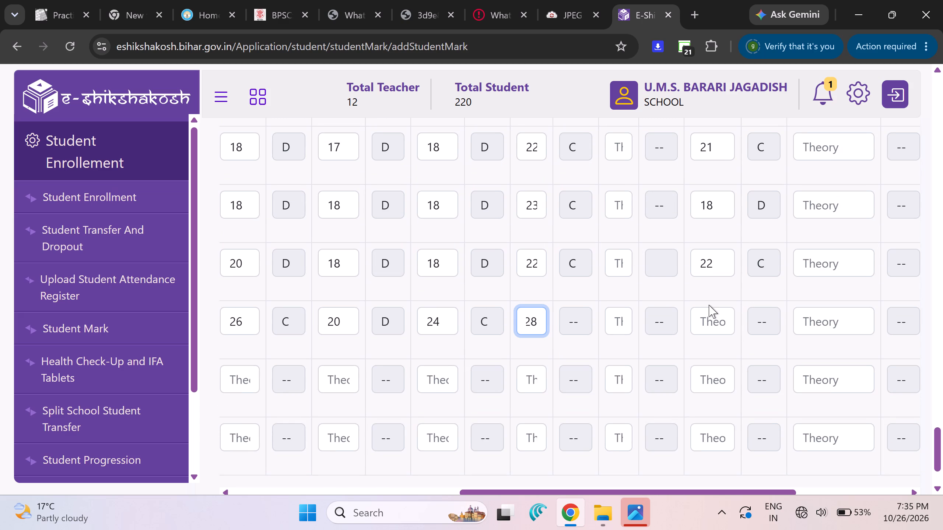
{"action": "left_click", "coordinate": [707, 321]}
{"action": "type", "text": "18"}
{"action": "scroll", "coordinate": [707, 321], "scroll_direction": "left", "scroll_amount": 2}
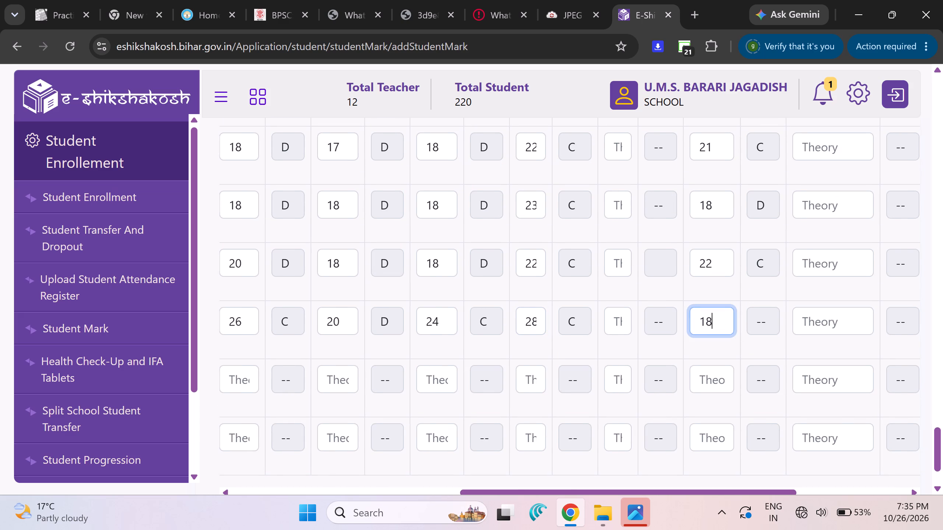
{"action": "scroll", "coordinate": [707, 321], "scroll_direction": "left", "scroll_amount": 3}
{"action": "left_click", "coordinate": [736, 368]}
Enter the fifty-third listed student's theory marks for the first four subjects as 18, 18, 17 and 17.
{"action": "scroll", "coordinate": [736, 368], "scroll_direction": "right", "scroll_amount": 3}
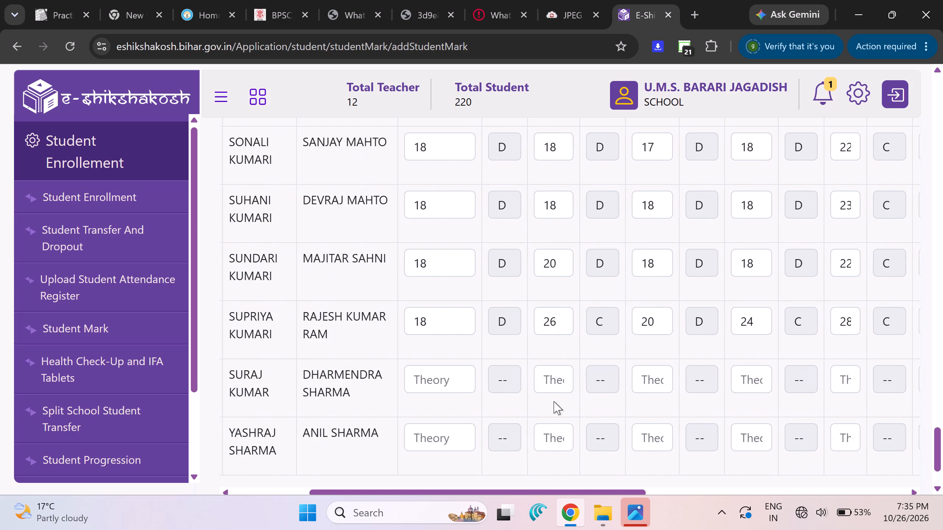
{"action": "scroll", "coordinate": [554, 401], "scroll_direction": "down", "scroll_amount": 1}
{"action": "left_click", "coordinate": [599, 287]}
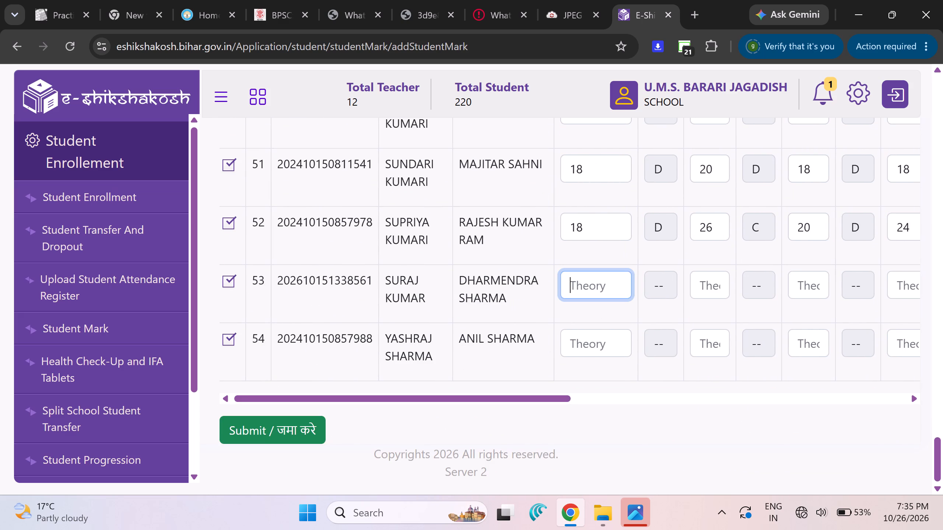
{"action": "type", "text": "18"}
{"action": "scroll", "coordinate": [599, 287], "scroll_direction": "left", "scroll_amount": 2}
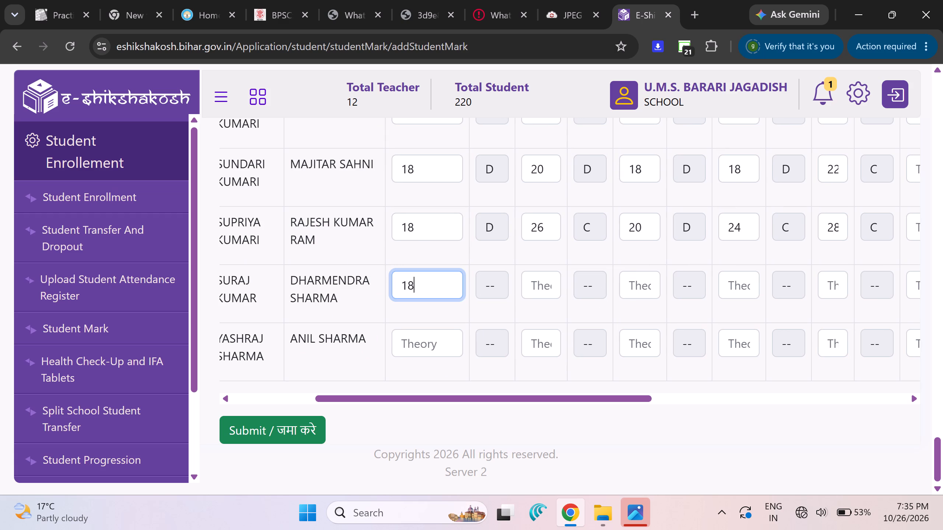
{"action": "left_click", "coordinate": [540, 287]}
{"action": "type", "text": "18"}
{"action": "scroll", "coordinate": [540, 287], "scroll_direction": "left", "scroll_amount": 1}
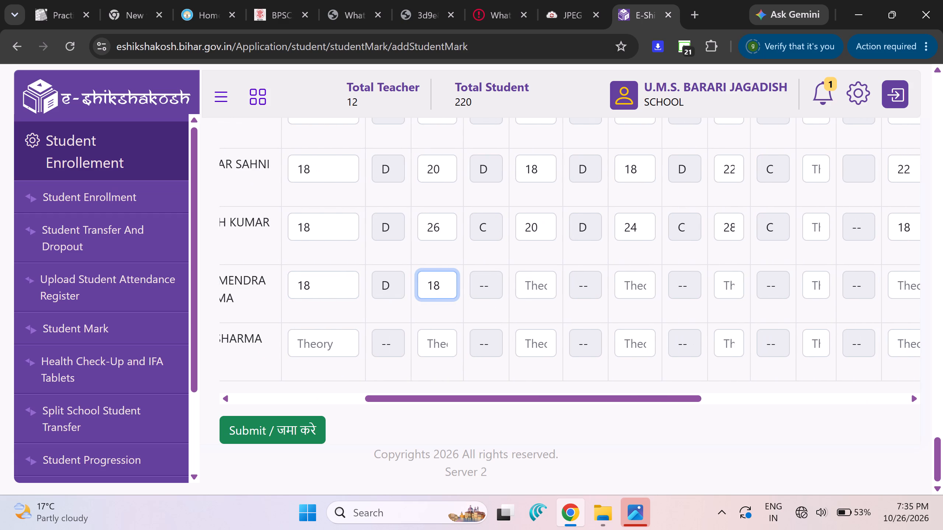
{"action": "left_click", "coordinate": [539, 290]}
{"action": "type", "text": "17"}
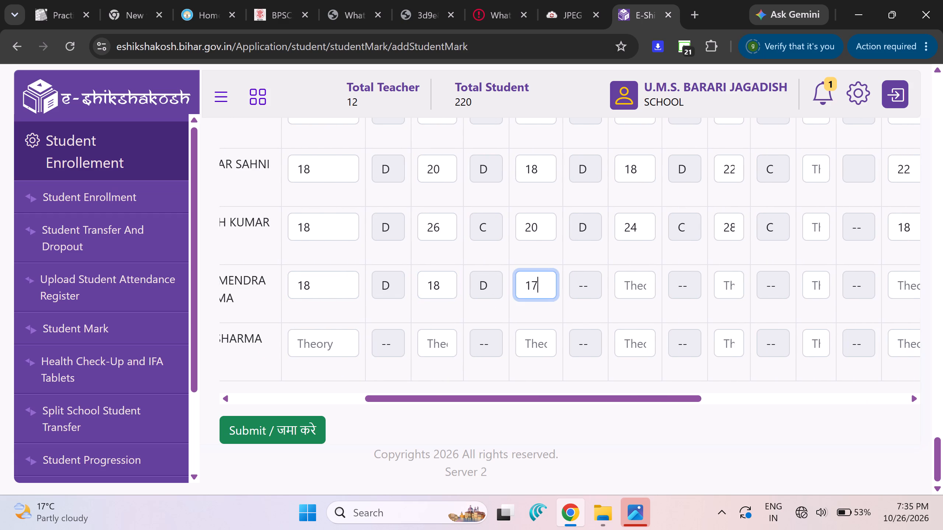
{"action": "scroll", "coordinate": [539, 290], "scroll_direction": "left", "scroll_amount": 2}
{"action": "left_click", "coordinate": [486, 292]}
{"action": "type", "text": "17"}
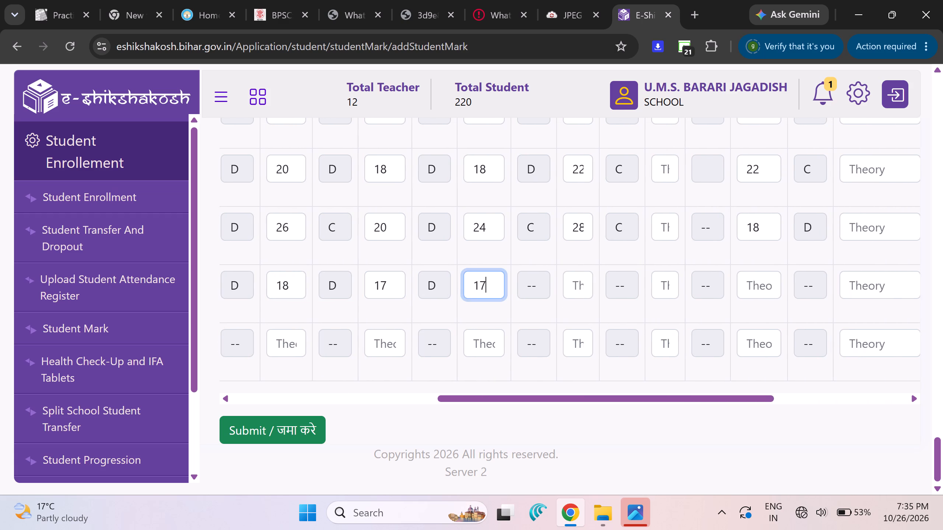
Enter the fifty-third listed student's theory marks for the fifth and seventh subjects as 18 and 17.
{"action": "scroll", "coordinate": [486, 292], "scroll_direction": "left", "scroll_amount": 2}
{"action": "left_click", "coordinate": [467, 276]}
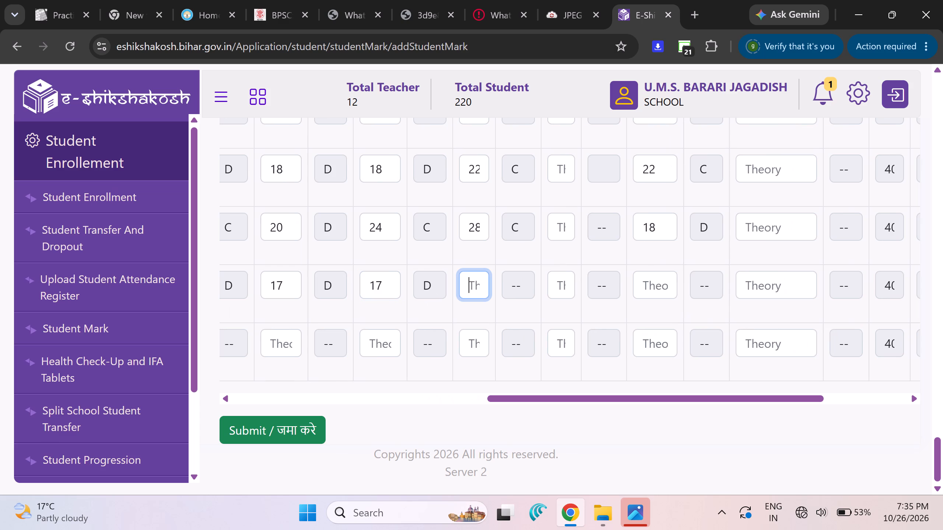
{"action": "type", "text": "18"}
{"action": "scroll", "coordinate": [467, 276], "scroll_direction": "left", "scroll_amount": 1}
{"action": "left_click", "coordinate": [540, 280]}
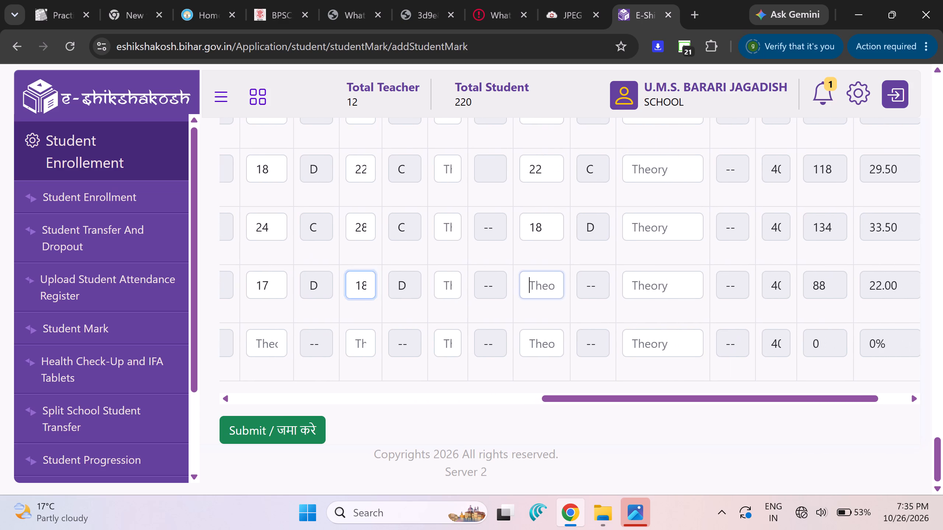
{"action": "type", "text": "17"}
{"action": "scroll", "coordinate": [540, 280], "scroll_direction": "left", "scroll_amount": 4}
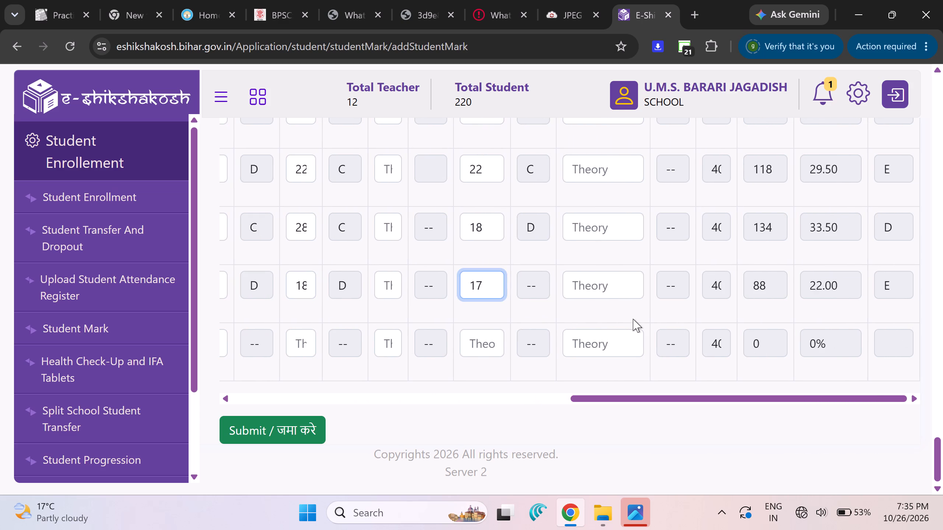
{"action": "left_click", "coordinate": [633, 319]}
Enter the fifty-fourth listed student's theory mark for the first subject as 18.
{"action": "scroll", "coordinate": [633, 319], "scroll_direction": "right", "scroll_amount": 5}
{"action": "scroll", "coordinate": [597, 342], "scroll_direction": "down", "scroll_amount": 1}
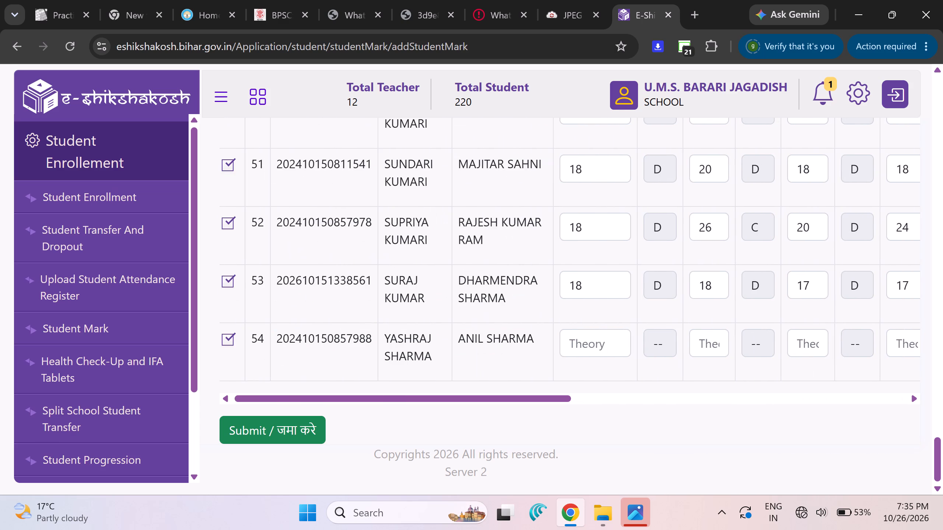
{"action": "scroll", "coordinate": [597, 342], "scroll_direction": "down", "scroll_amount": 1}
{"action": "left_click", "coordinate": [605, 342]}
{"action": "type", "text": "17"}
{"action": "key", "text": "BackSpace"}
{"action": "key", "text": "8"}
{"action": "scroll", "coordinate": [605, 342], "scroll_direction": "left", "scroll_amount": 2}
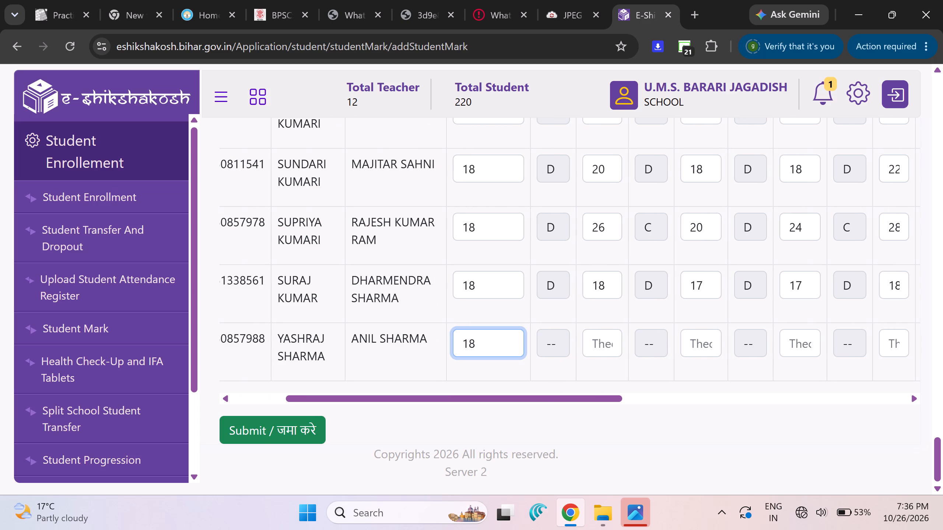
Enter the fifty-fourth listed student's theory marks for the second, third and fourth subjects as 18, 17 and 18.
{"action": "left_click", "coordinate": [619, 345]}
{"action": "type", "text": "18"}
{"action": "scroll", "coordinate": [619, 345], "scroll_direction": "left", "scroll_amount": 3}
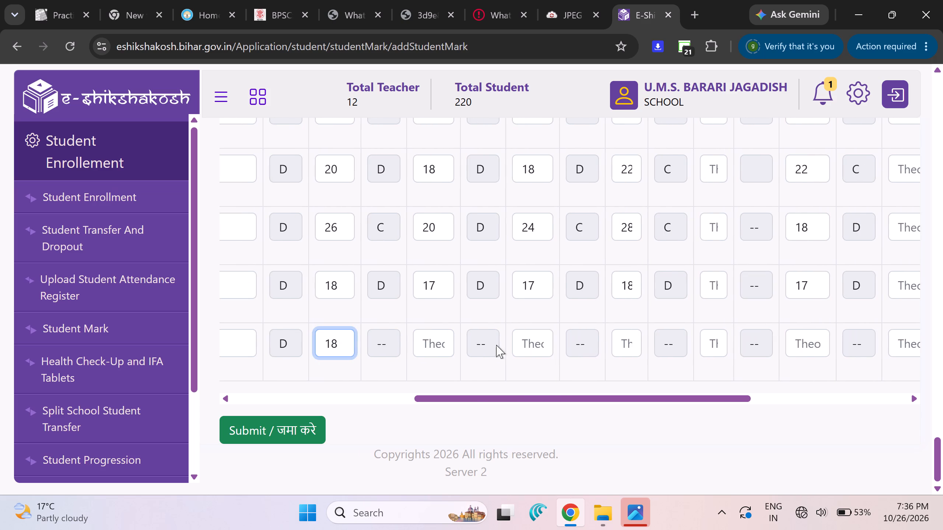
{"action": "left_click", "coordinate": [433, 346]}
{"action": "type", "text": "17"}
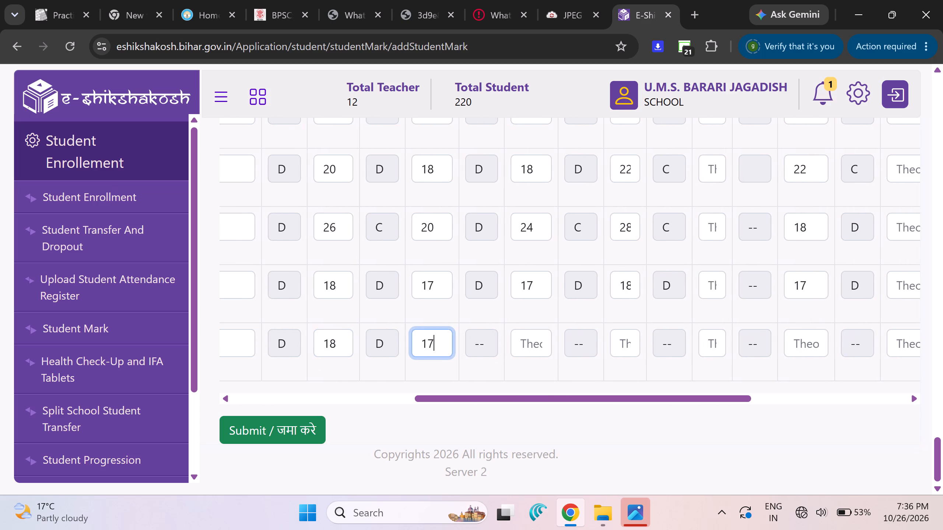
{"action": "scroll", "coordinate": [433, 346], "scroll_direction": "left", "scroll_amount": 1}
{"action": "left_click", "coordinate": [458, 350]}
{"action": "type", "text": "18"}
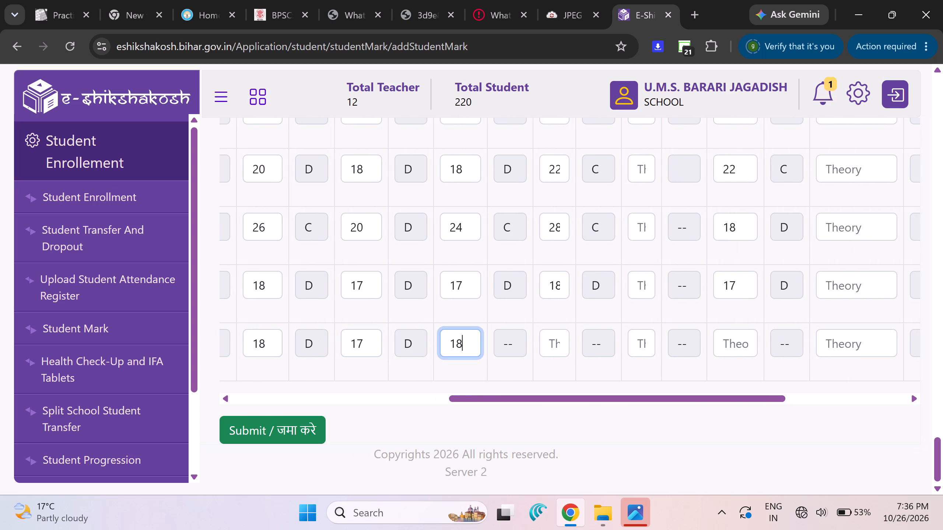
Enter the fifty-fourth listed student's theory marks for the fifth and seventh subjects as 17 and 22.
{"action": "scroll", "coordinate": [458, 350], "scroll_direction": "left", "scroll_amount": 1}
{"action": "left_click", "coordinate": [468, 335]}
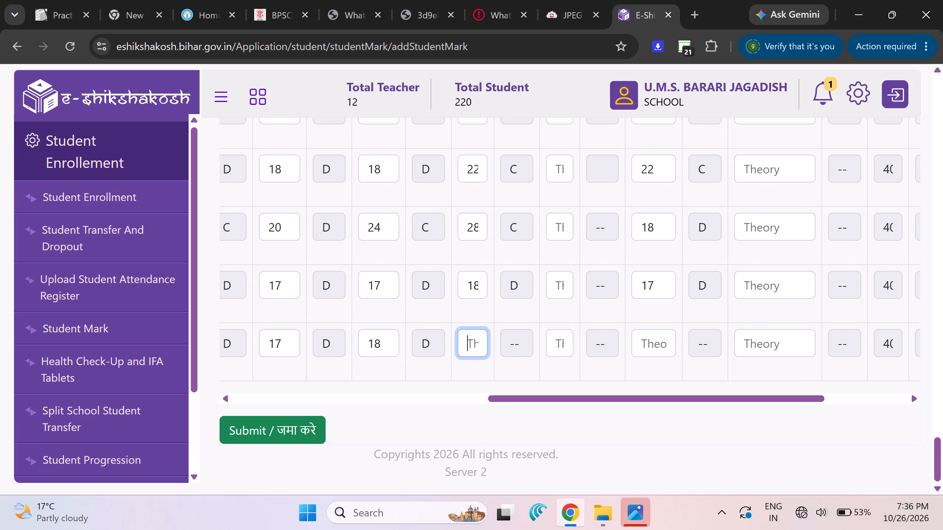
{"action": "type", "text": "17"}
{"action": "scroll", "coordinate": [468, 335], "scroll_direction": "left", "scroll_amount": 1}
{"action": "left_click", "coordinate": [652, 339]}
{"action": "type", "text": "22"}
{"action": "scroll", "coordinate": [652, 339], "scroll_direction": "left", "scroll_amount": 3}
{"action": "left_click", "coordinate": [692, 381]}
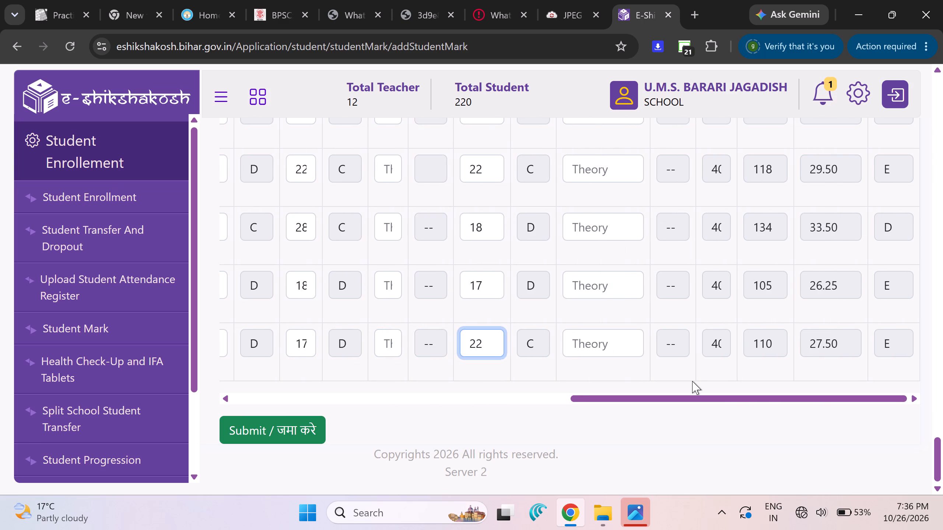
Connect the computer to the Redmi note 10 pro Wi-Fi network and return to the student mark page.
{"action": "scroll", "coordinate": [692, 381], "scroll_direction": "right", "scroll_amount": 7}
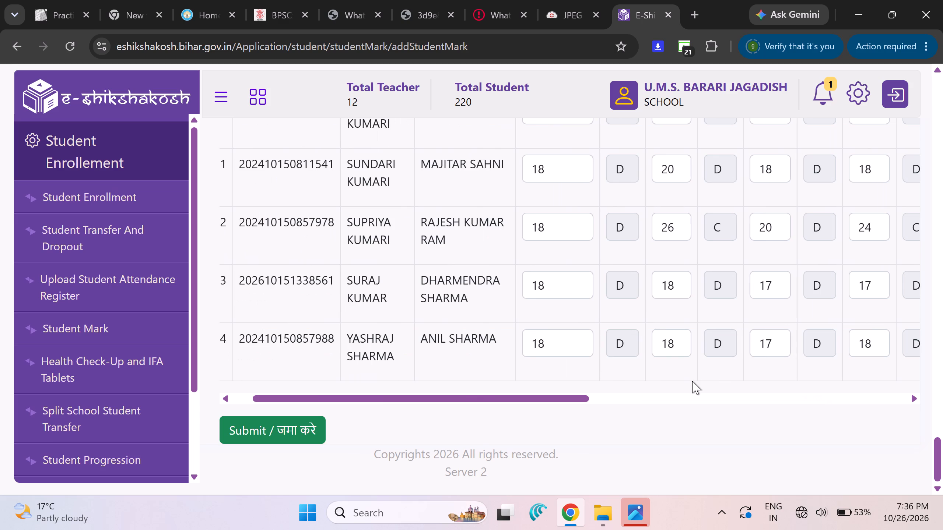
{"action": "left_click", "coordinate": [803, 521]}
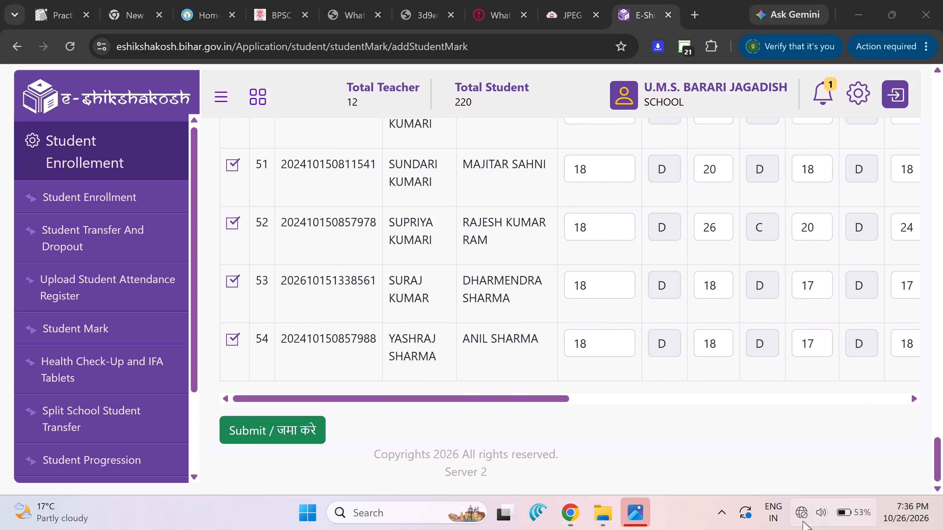
{"action": "left_click", "coordinate": [744, 234]}
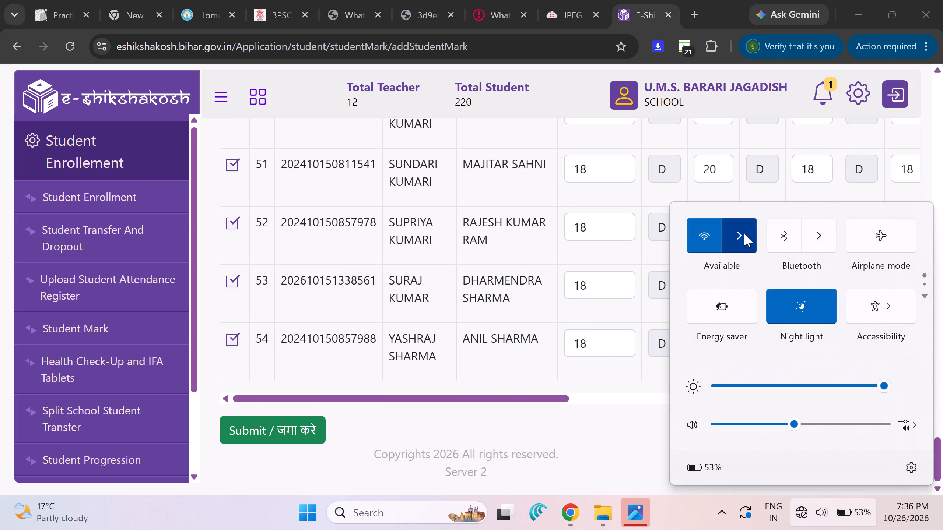
{"action": "left_click", "coordinate": [754, 245]}
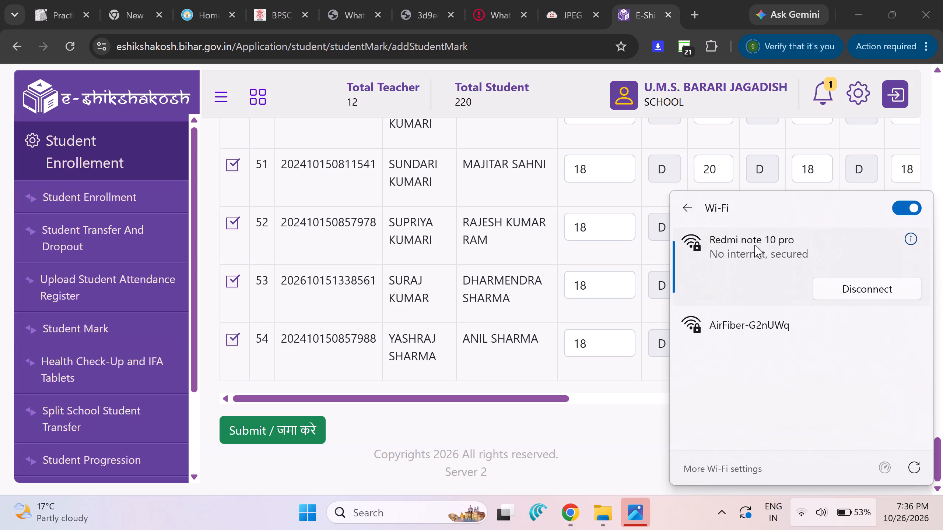
{"action": "left_click", "coordinate": [687, 216]}
{"action": "left_click", "coordinate": [315, 286]}
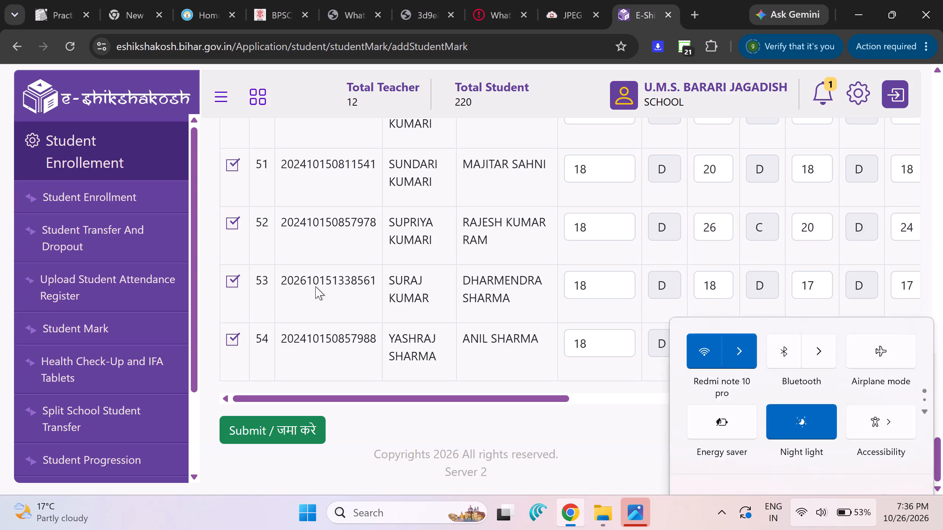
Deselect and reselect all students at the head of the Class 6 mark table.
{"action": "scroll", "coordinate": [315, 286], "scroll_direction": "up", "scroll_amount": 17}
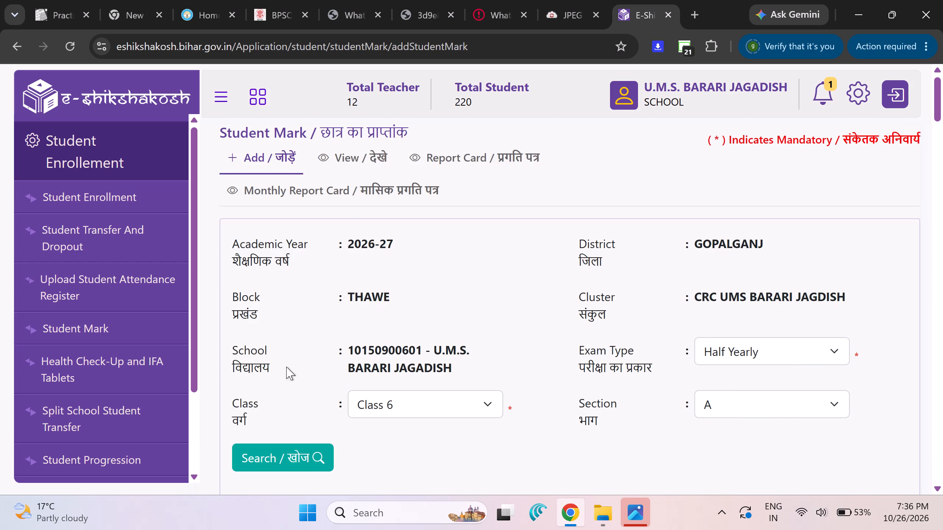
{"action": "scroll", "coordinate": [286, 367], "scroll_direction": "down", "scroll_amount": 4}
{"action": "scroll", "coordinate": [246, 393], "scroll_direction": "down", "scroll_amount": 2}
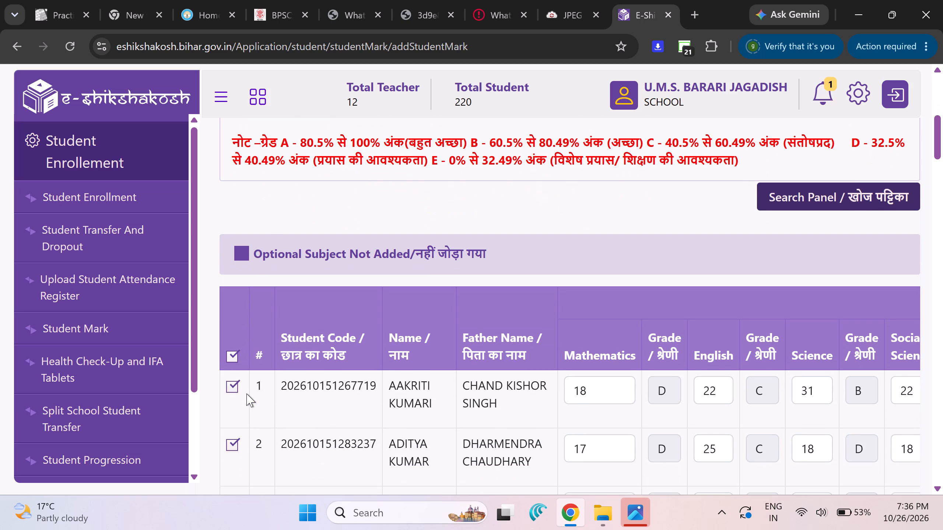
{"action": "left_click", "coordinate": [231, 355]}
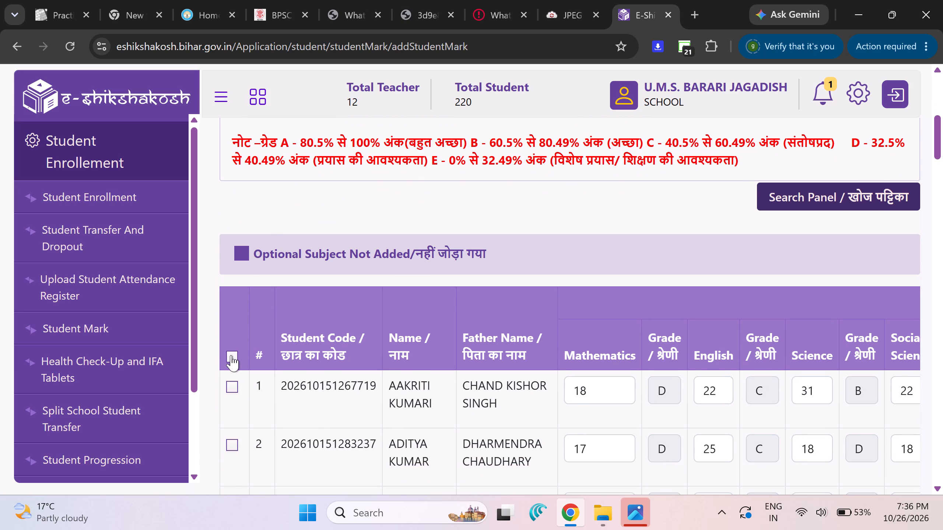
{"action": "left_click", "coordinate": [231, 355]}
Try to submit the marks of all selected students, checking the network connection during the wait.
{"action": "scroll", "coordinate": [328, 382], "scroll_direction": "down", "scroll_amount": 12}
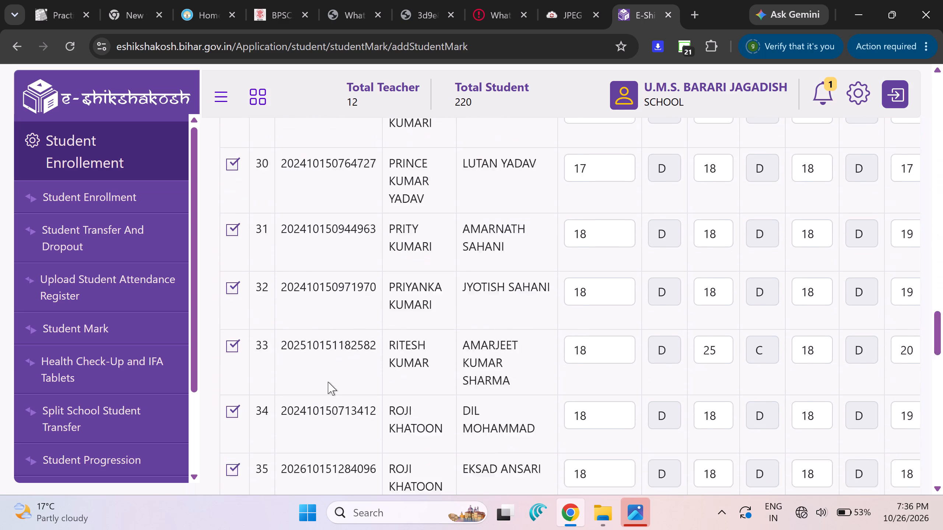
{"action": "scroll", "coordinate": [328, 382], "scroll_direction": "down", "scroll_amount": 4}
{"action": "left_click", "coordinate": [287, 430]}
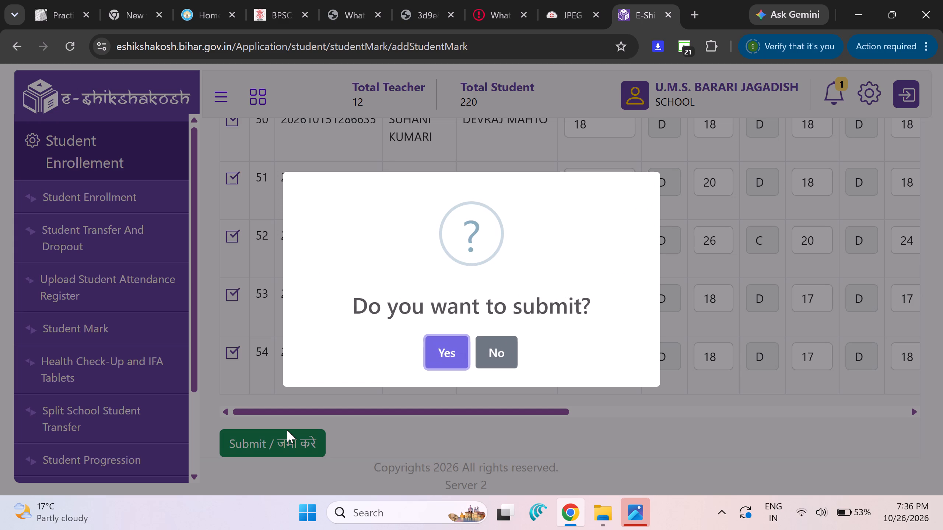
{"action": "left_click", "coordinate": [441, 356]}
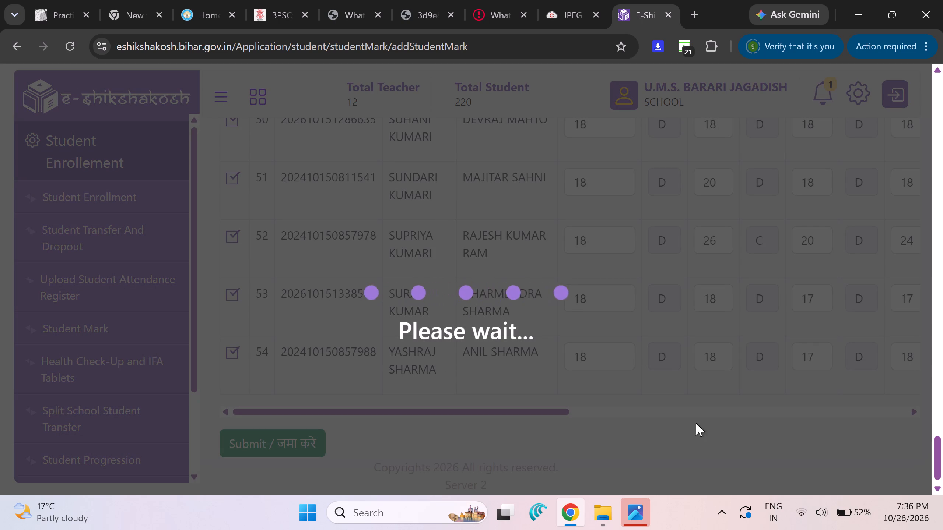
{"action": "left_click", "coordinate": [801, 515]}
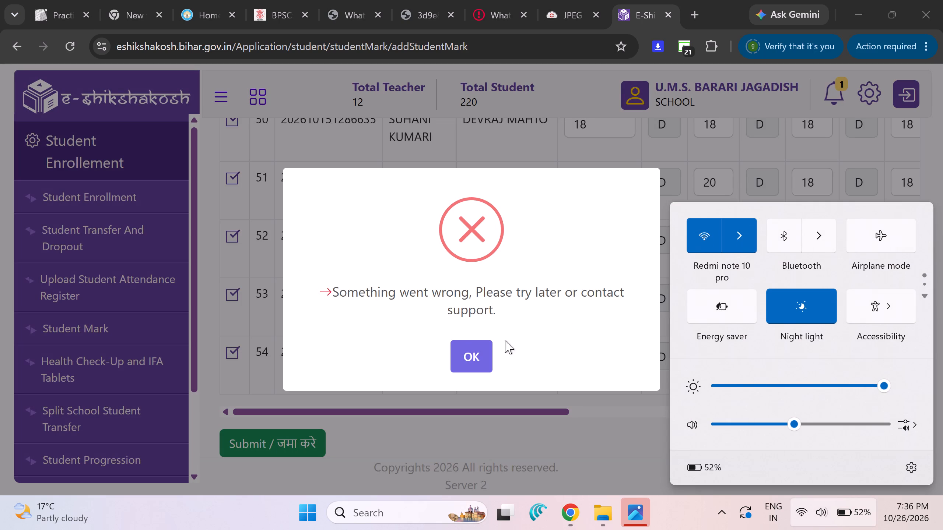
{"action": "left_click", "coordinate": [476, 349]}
Submit the marks of all selected students again and confirm the submission.
{"action": "left_click", "coordinate": [265, 448]}
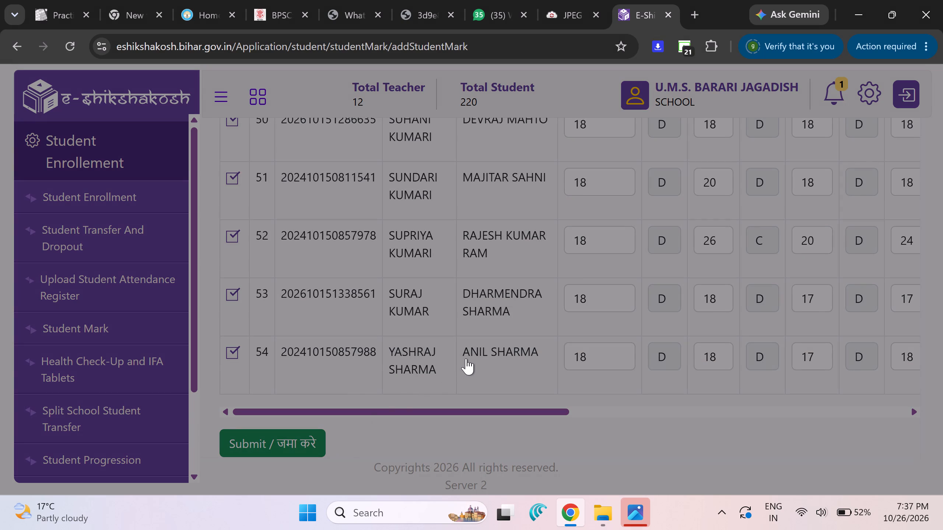
{"action": "left_click", "coordinate": [462, 358]}
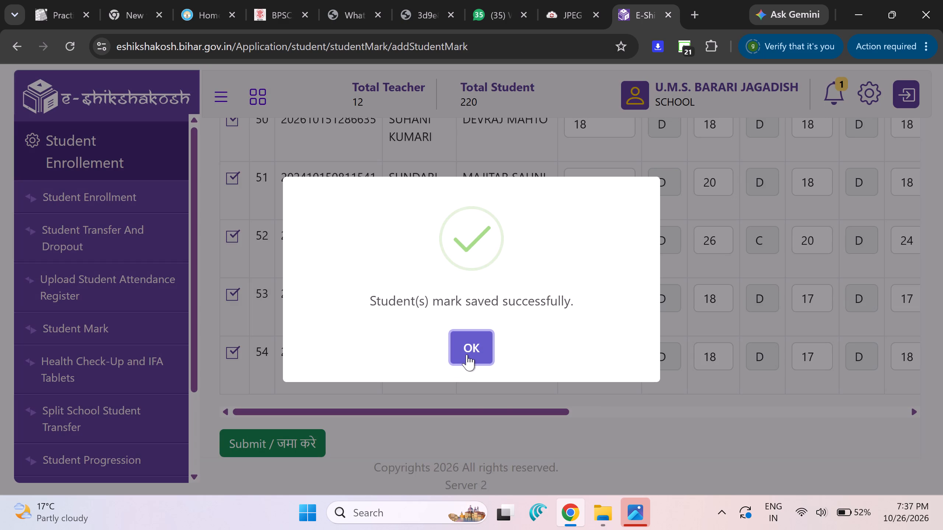
Acknowledge the message about the saved student marks.
{"action": "left_click", "coordinate": [467, 354]}
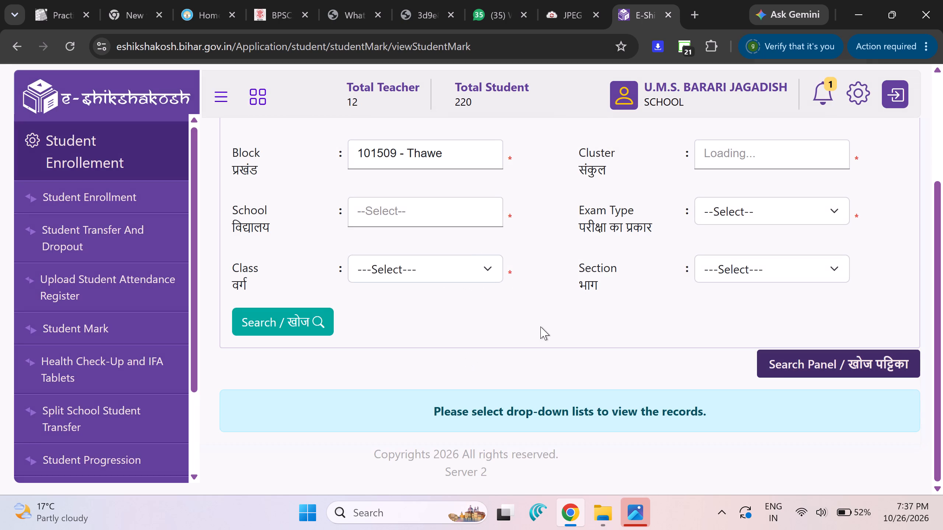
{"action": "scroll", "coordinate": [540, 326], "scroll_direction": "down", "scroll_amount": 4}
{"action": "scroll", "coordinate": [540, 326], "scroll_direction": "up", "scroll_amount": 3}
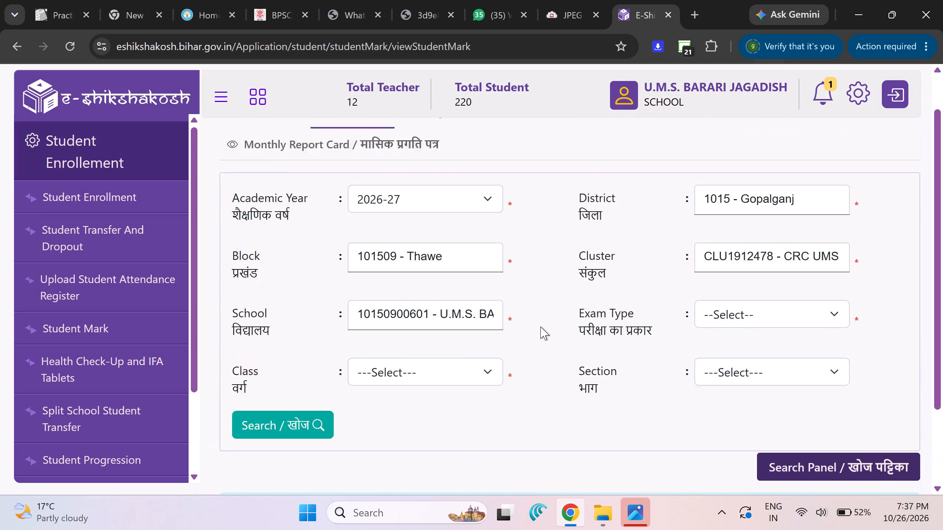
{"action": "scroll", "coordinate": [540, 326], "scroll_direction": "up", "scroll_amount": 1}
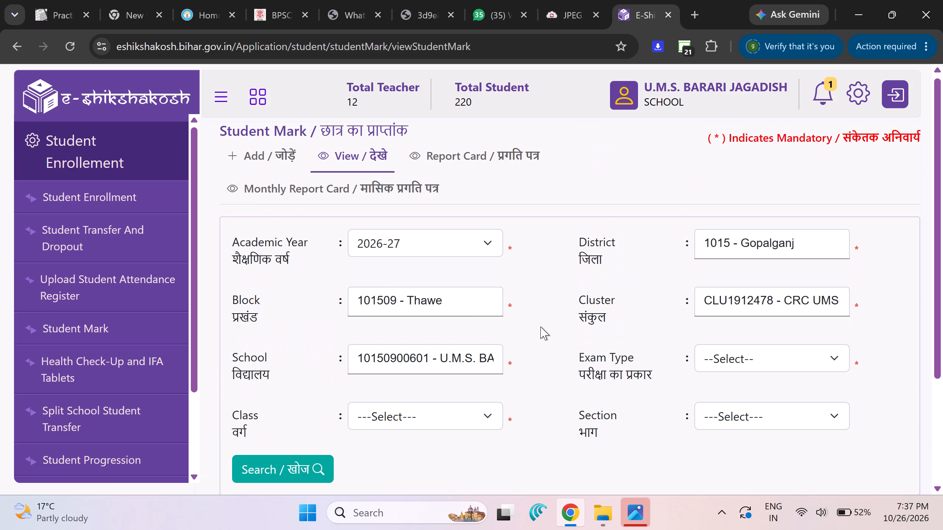
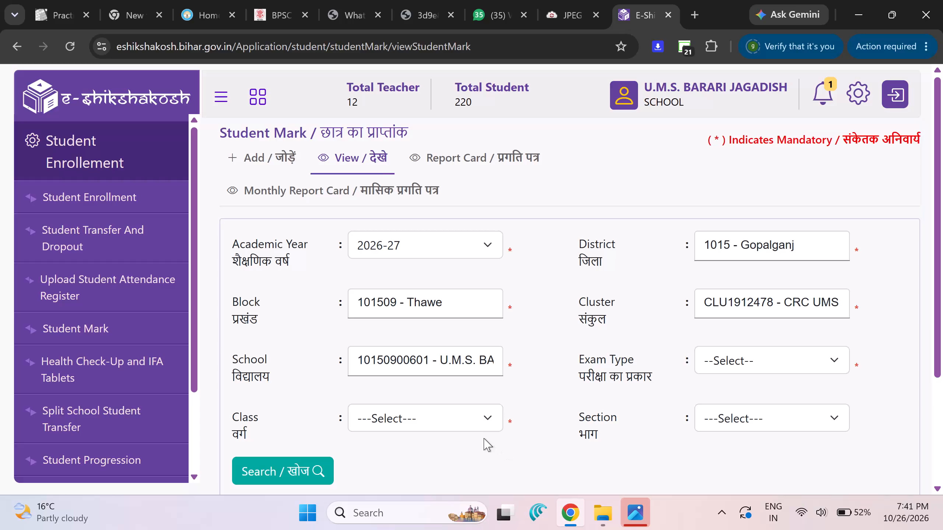
Search the saved student marks for the Half Yearly exam of Class 7, Section A.
{"action": "left_click", "coordinate": [484, 438]}
{"action": "left_click", "coordinate": [722, 353]}
{"action": "left_click", "coordinate": [743, 443]}
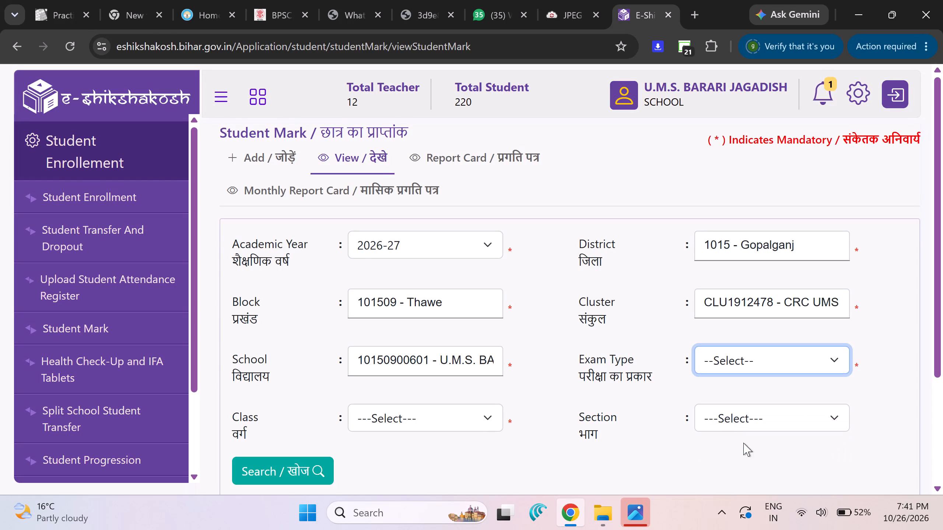
{"action": "left_click", "coordinate": [490, 420]}
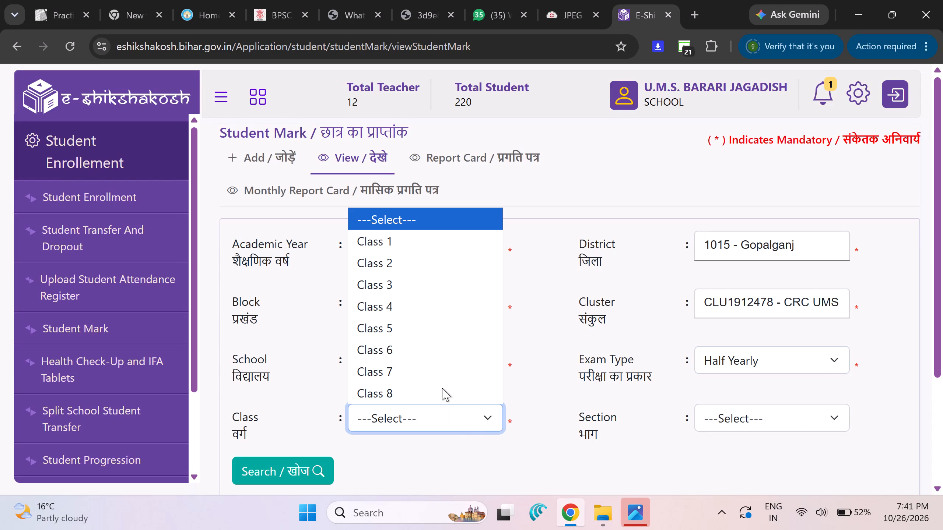
{"action": "left_click", "coordinate": [452, 377]}
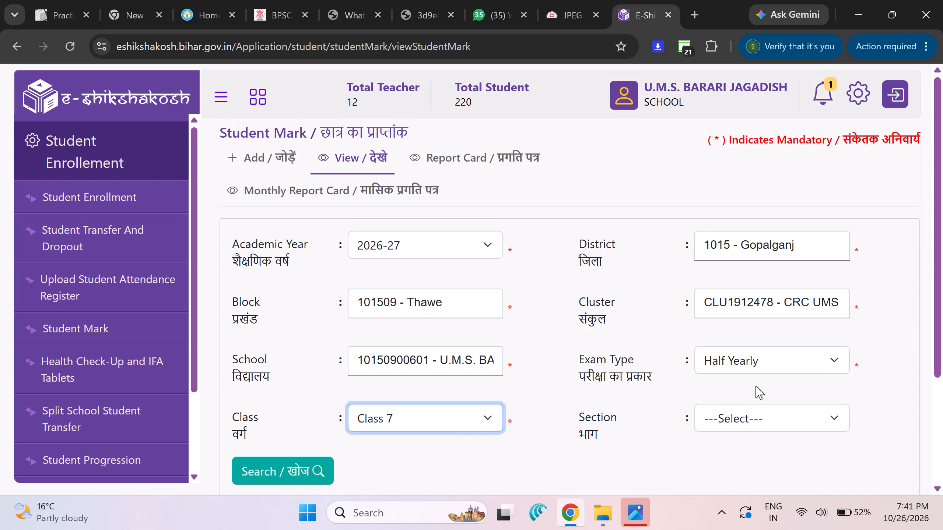
{"action": "left_click", "coordinate": [740, 405]}
{"action": "left_click", "coordinate": [740, 456]}
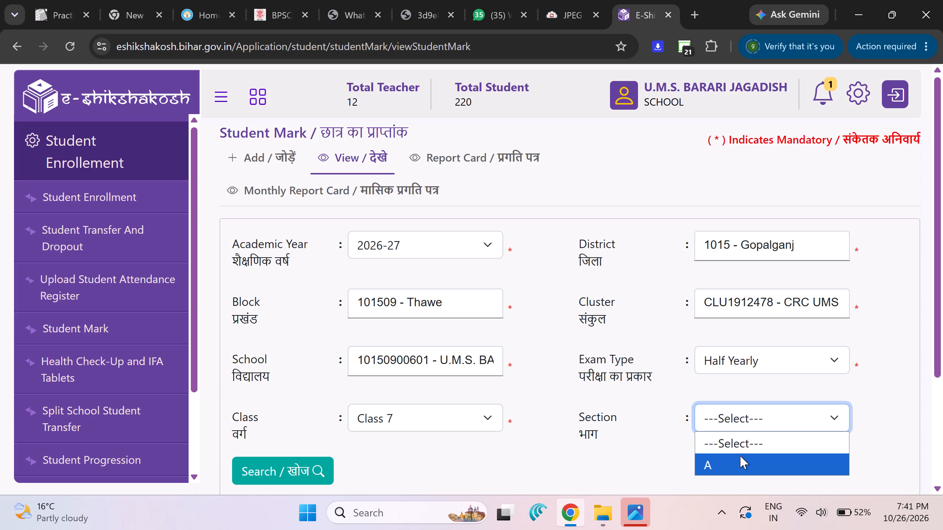
{"action": "scroll", "coordinate": [510, 411], "scroll_direction": "down", "scroll_amount": 2}
{"action": "left_click", "coordinate": [294, 321]}
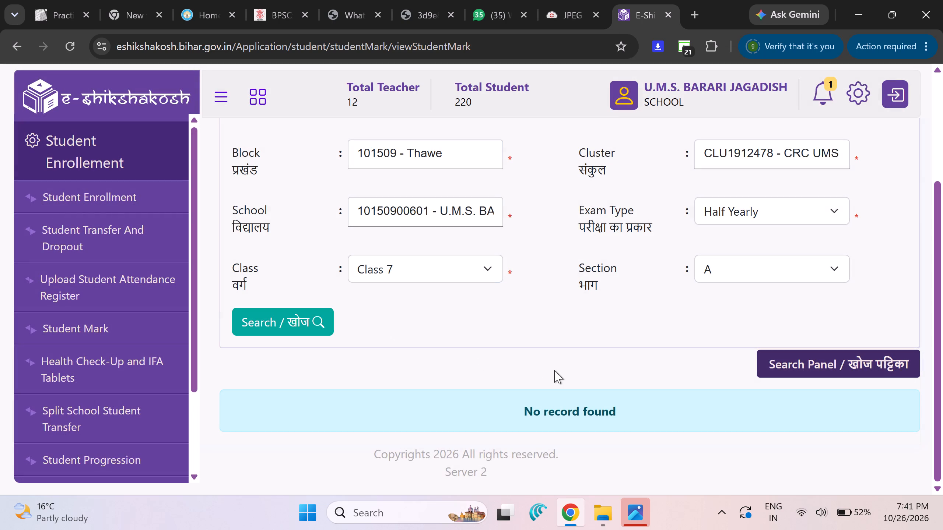
Repeat the search of the saved Half Yearly marks for Class 7, Section A.
{"action": "left_click", "coordinate": [282, 326]}
Open the form for adding student marks, choose the Half Yearly exam and Class 7, and open the section choices.
{"action": "scroll", "coordinate": [421, 366], "scroll_direction": "up", "scroll_amount": 4}
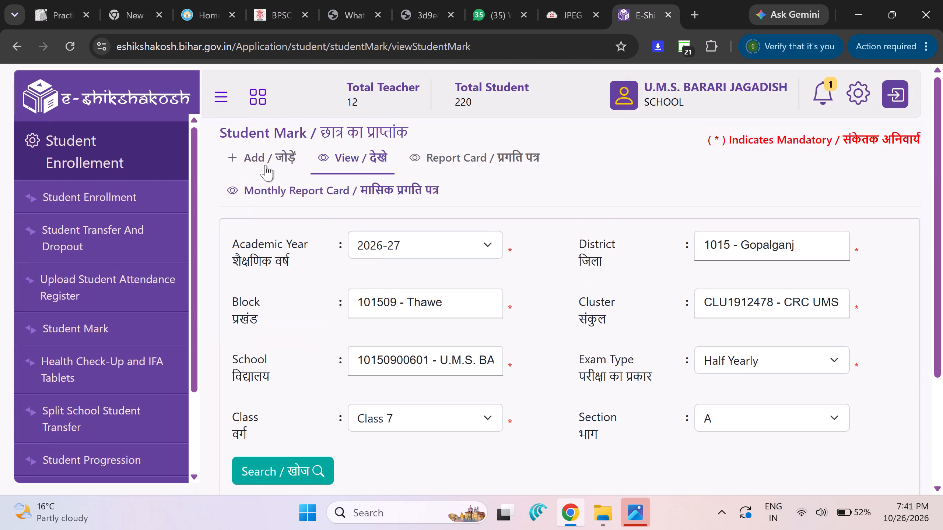
{"action": "left_click", "coordinate": [264, 162]}
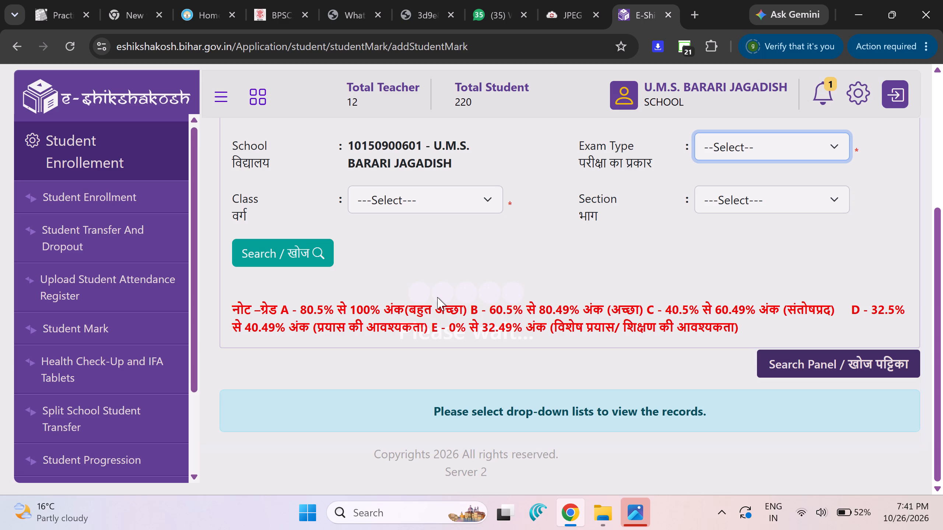
{"action": "scroll", "coordinate": [437, 297], "scroll_direction": "up", "scroll_amount": 1}
{"action": "double_click", "coordinate": [775, 246]}
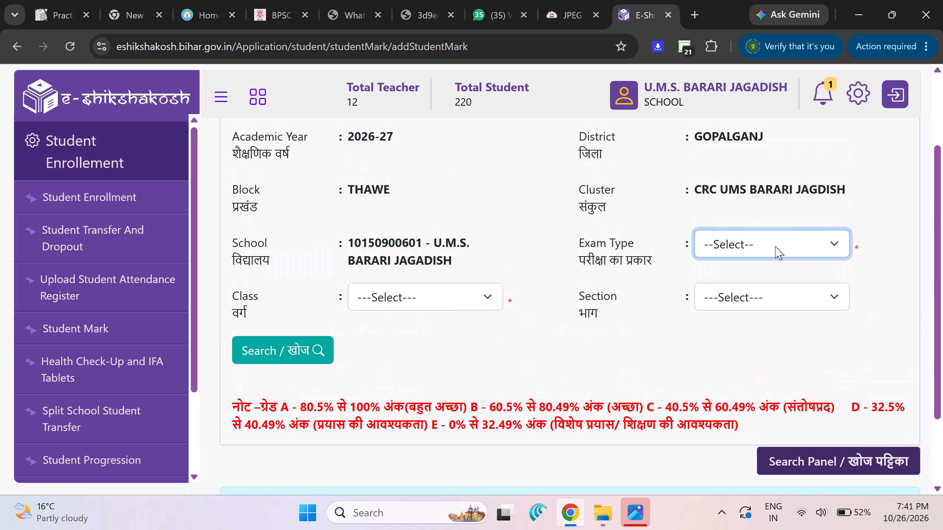
{"action": "left_click", "coordinate": [775, 246]}
{"action": "left_click", "coordinate": [755, 334]}
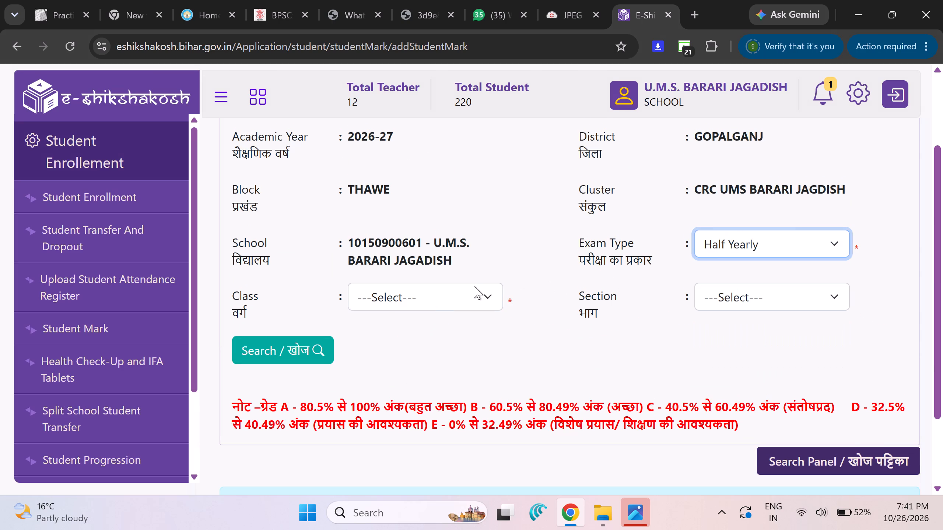
{"action": "left_click", "coordinate": [467, 290]}
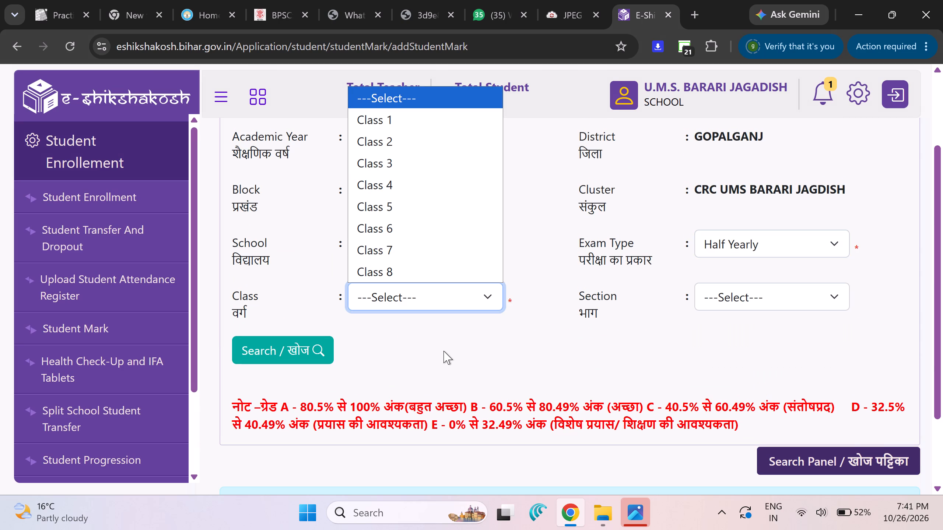
{"action": "left_click", "coordinate": [403, 242]}
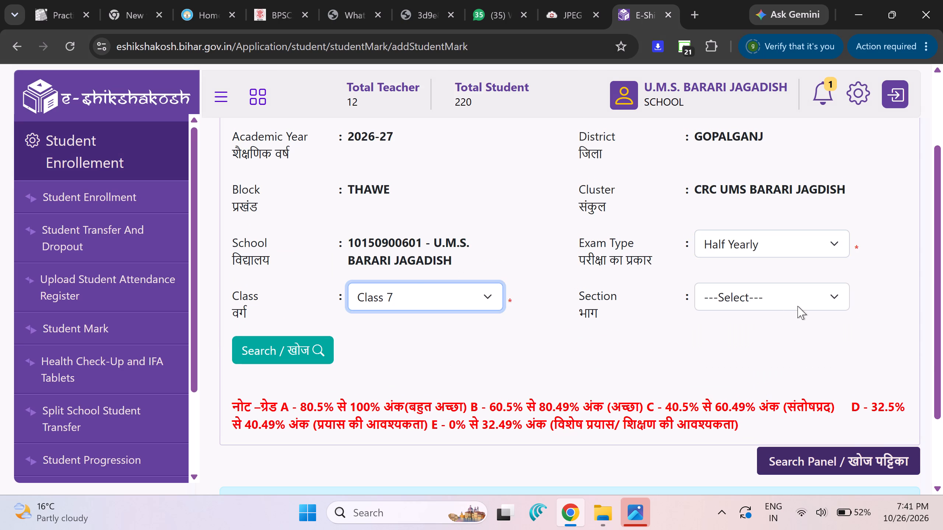
{"action": "left_click", "coordinate": [797, 306]}
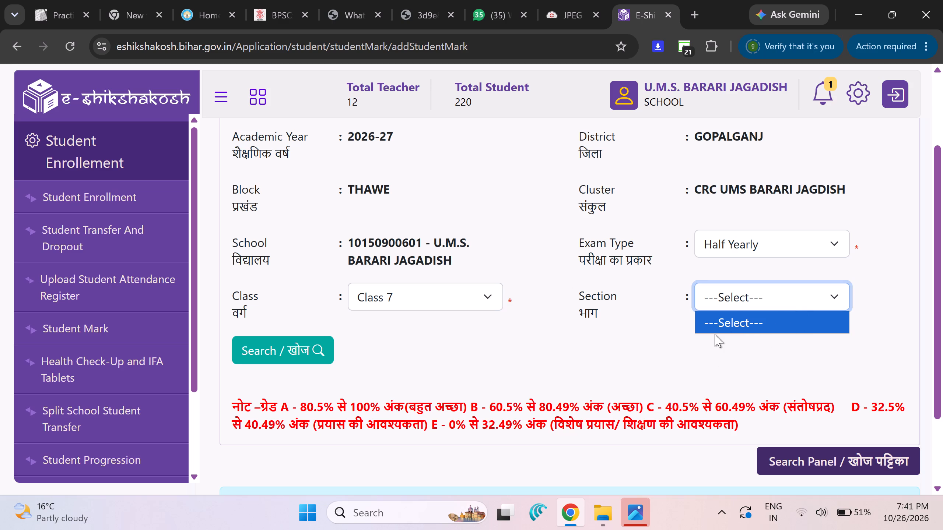
Search for the Class 7 students in the Half Yearly mark-entry form without choosing a section, retrying until the list loads.
{"action": "left_click", "coordinate": [336, 343]}
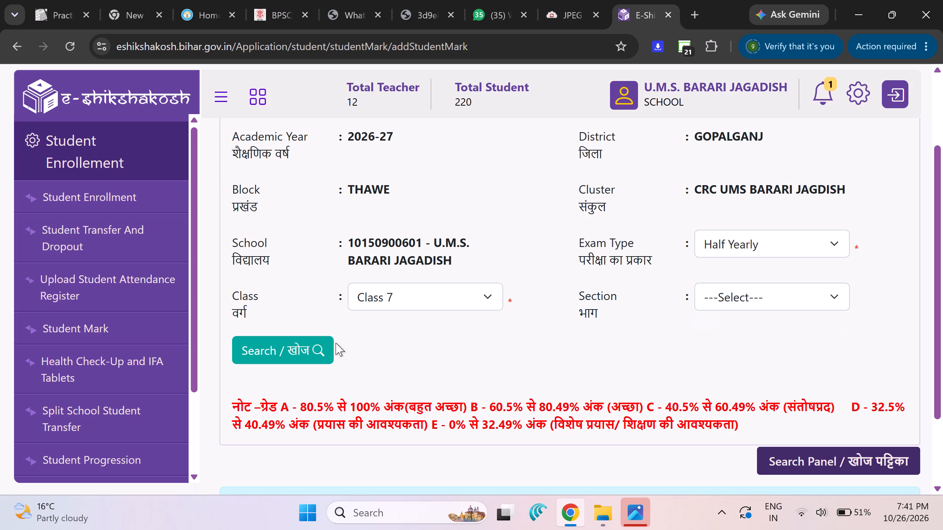
{"action": "left_click", "coordinate": [333, 343]}
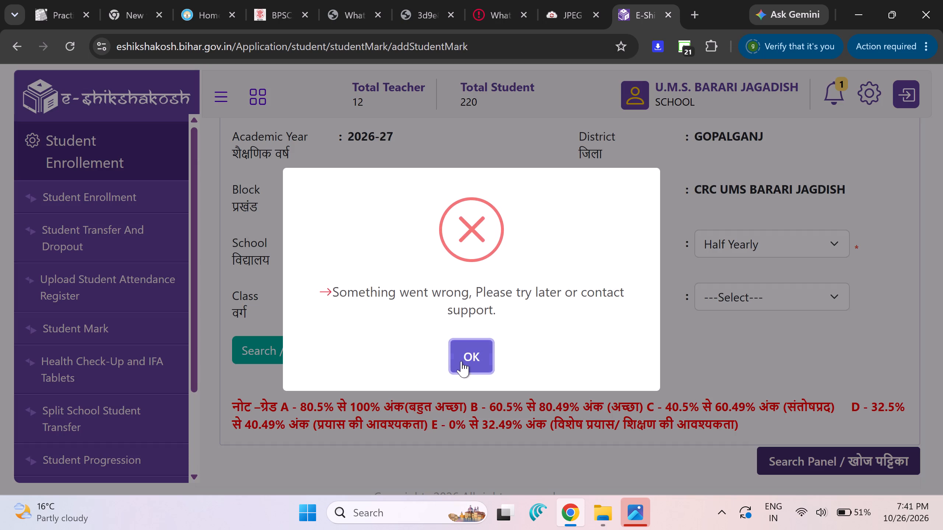
{"action": "left_click", "coordinate": [466, 363]}
{"action": "left_click", "coordinate": [297, 340]}
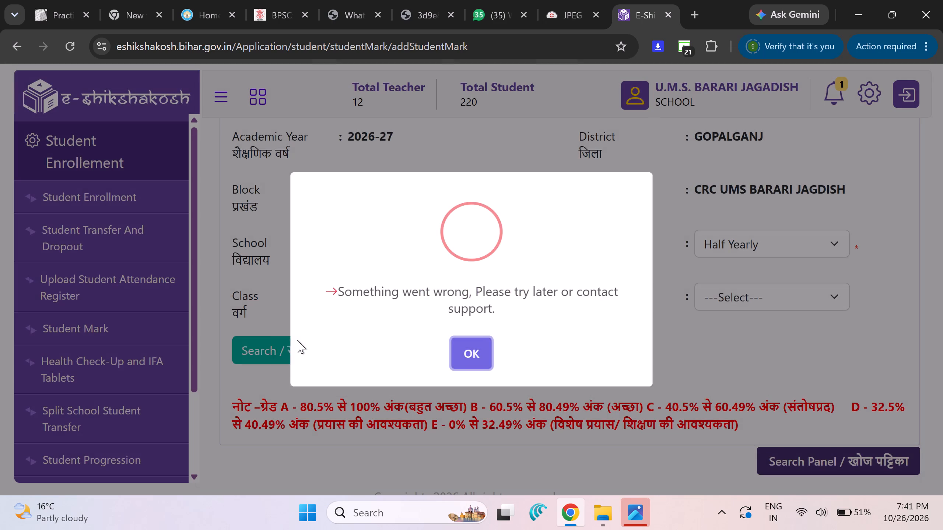
{"action": "left_click", "coordinate": [469, 343]}
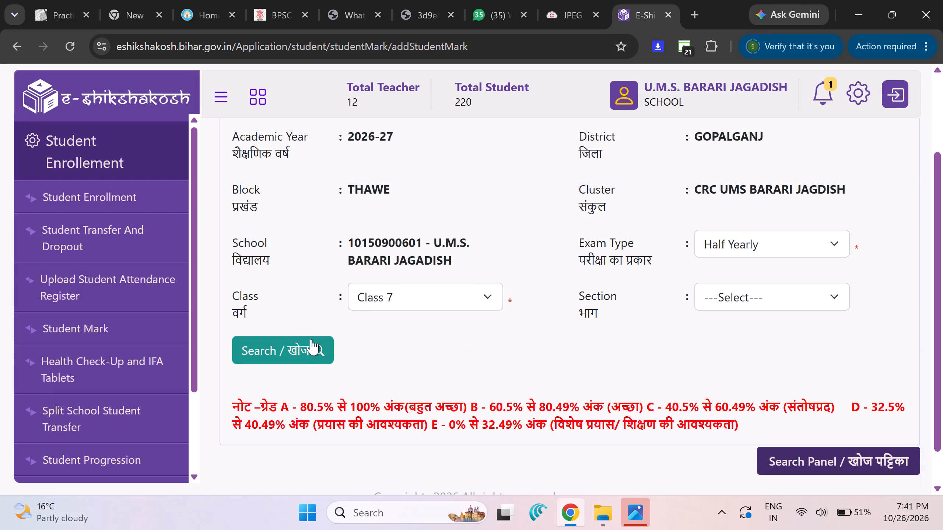
{"action": "left_click", "coordinate": [309, 339]}
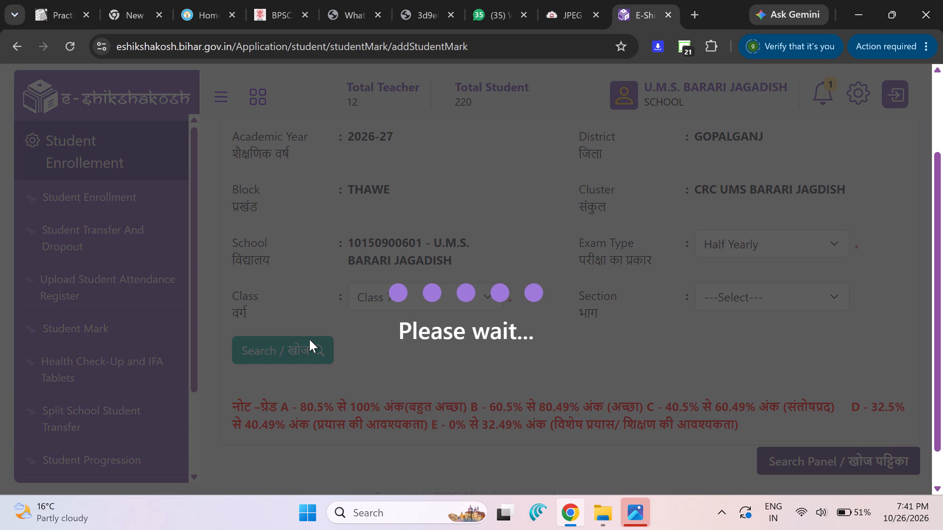
Select all listed Class 7 students for mark entry.
{"action": "scroll", "coordinate": [388, 381], "scroll_direction": "down", "scroll_amount": 4}
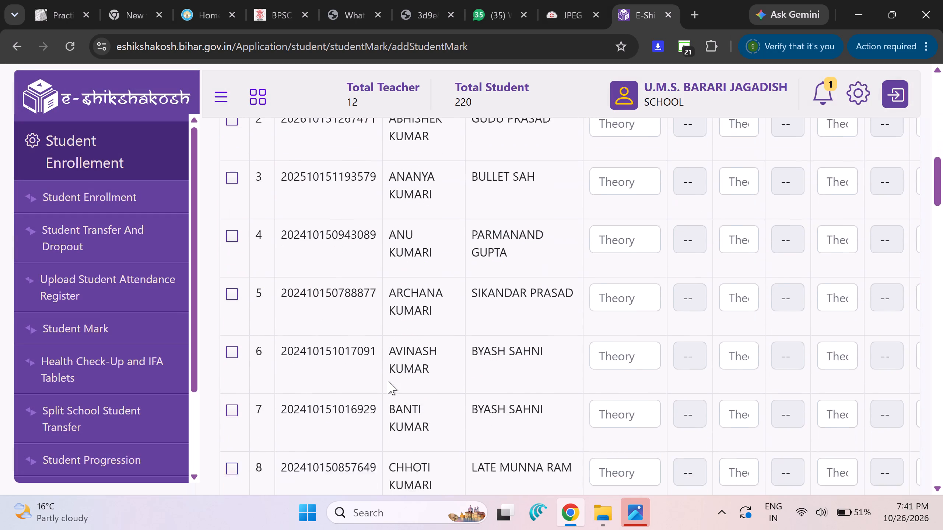
{"action": "scroll", "coordinate": [388, 381], "scroll_direction": "up", "scroll_amount": 6}
{"action": "scroll", "coordinate": [388, 381], "scroll_direction": "down", "scroll_amount": 4}
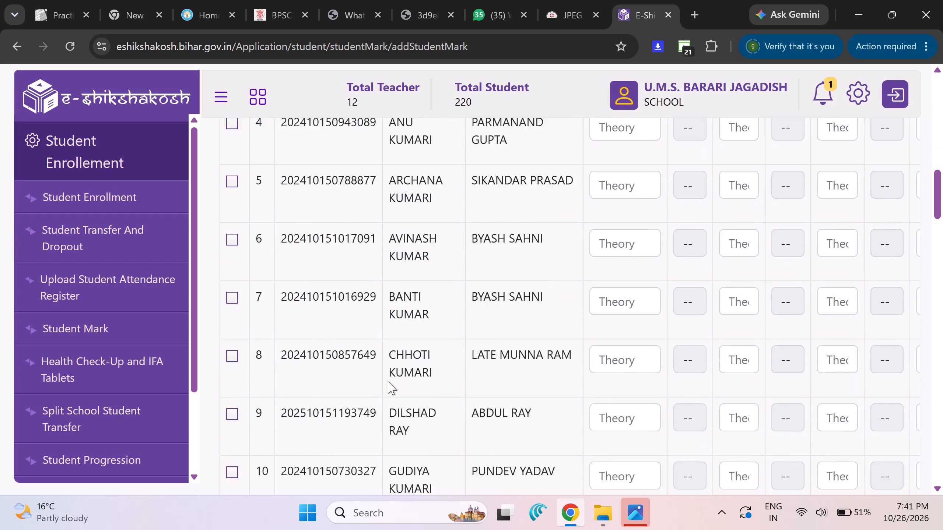
{"action": "scroll", "coordinate": [388, 381], "scroll_direction": "down", "scroll_amount": 10}
{"action": "scroll", "coordinate": [388, 381], "scroll_direction": "up", "scroll_amount": 18}
{"action": "scroll", "coordinate": [523, 427], "scroll_direction": "down", "scroll_amount": 2}
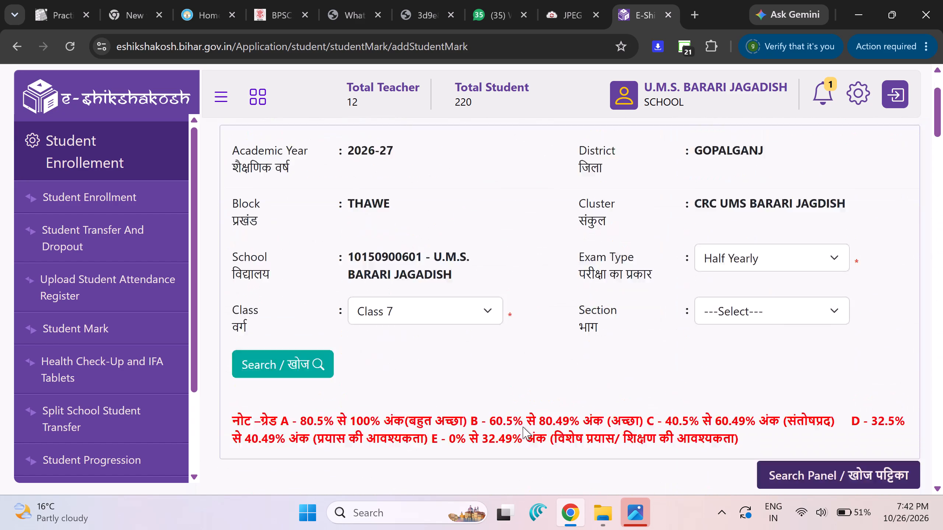
{"action": "scroll", "coordinate": [523, 427], "scroll_direction": "down", "scroll_amount": 4}
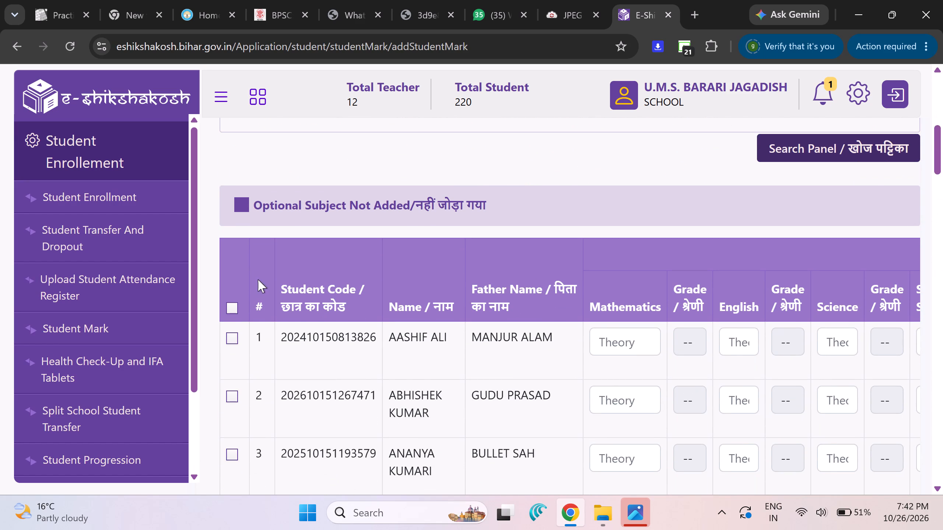
{"action": "left_click", "coordinate": [228, 303]}
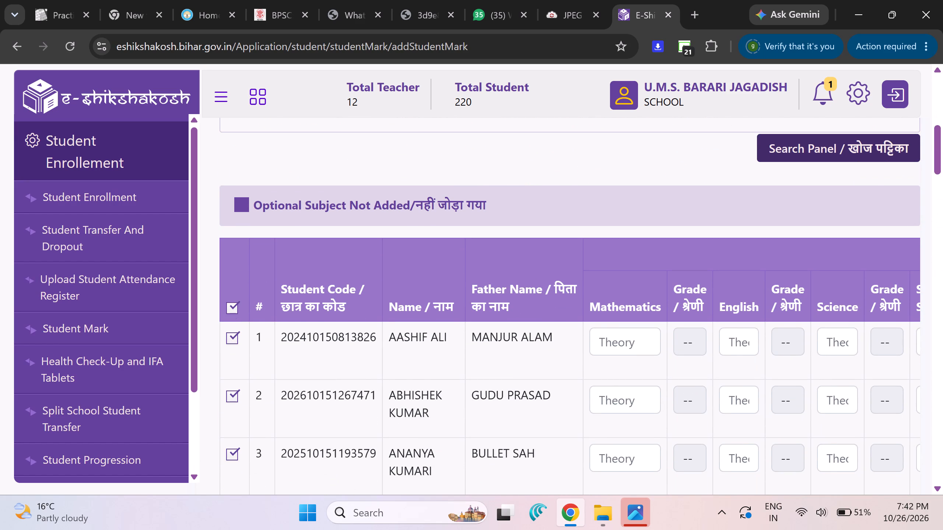
Enter the first listed student's theory marks as Mathematics 18, English 24, Science 18 and Social Science 18.
{"action": "left_click", "coordinate": [604, 334]}
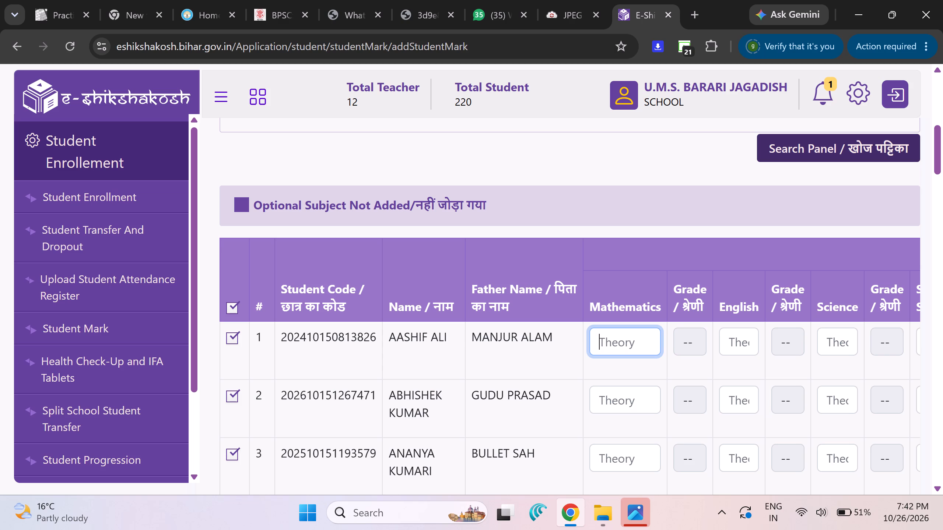
{"action": "type", "text": "18"}
{"action": "scroll", "coordinate": [678, 345], "scroll_direction": "left", "scroll_amount": 4}
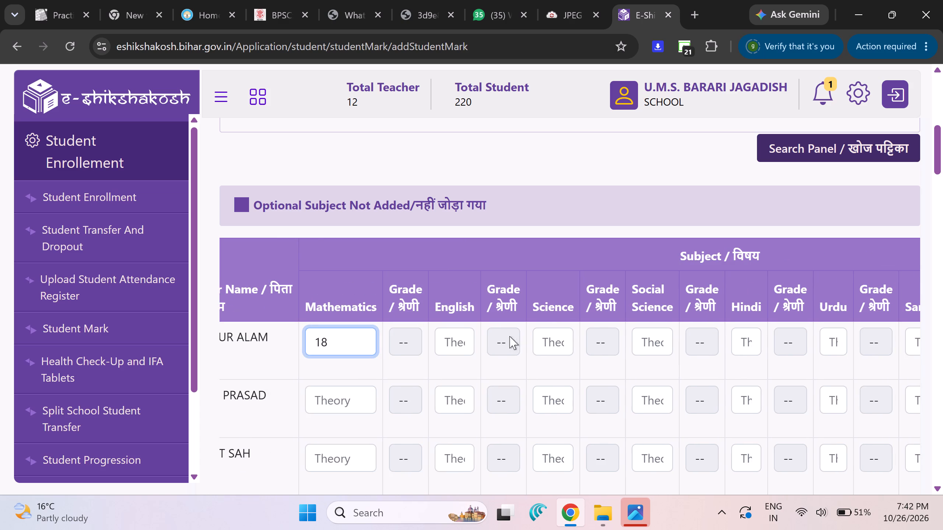
{"action": "left_click", "coordinate": [441, 341]}
{"action": "type", "text": "24"}
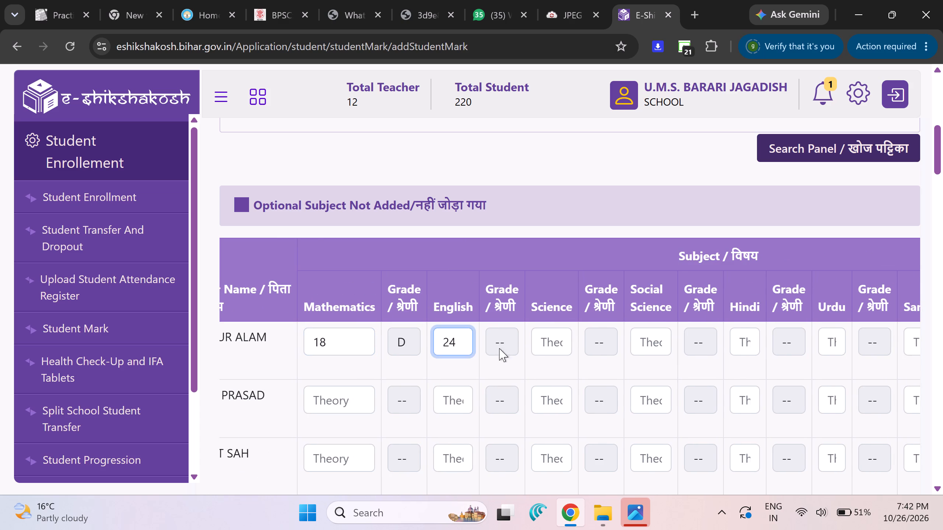
{"action": "left_click_drag", "start_coordinate": [562, 362], "coordinate": [546, 342]}
{"action": "left_click", "coordinate": [546, 342]}
{"action": "key", "text": "1"}
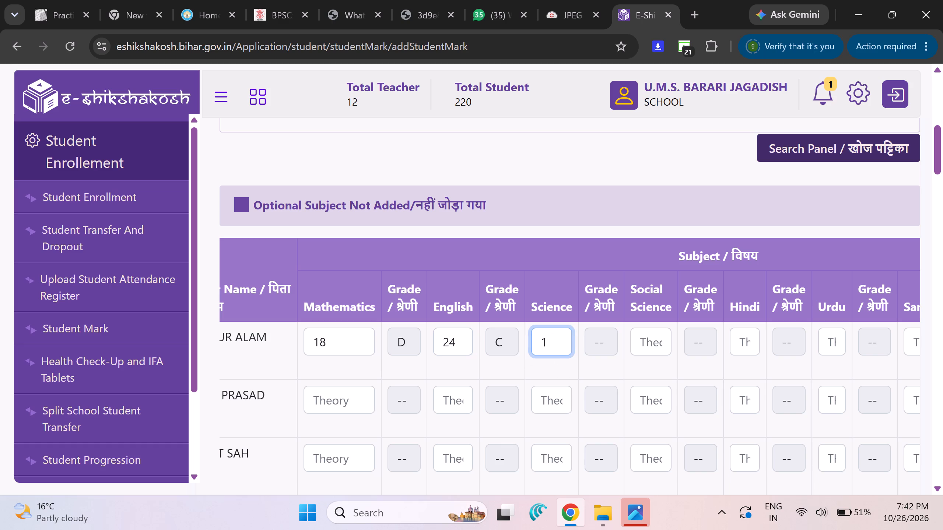
{"action": "key", "text": "8"}
{"action": "scroll", "coordinate": [546, 342], "scroll_direction": "left", "scroll_amount": 2}
{"action": "left_click", "coordinate": [545, 343]}
{"action": "key", "text": "1"}
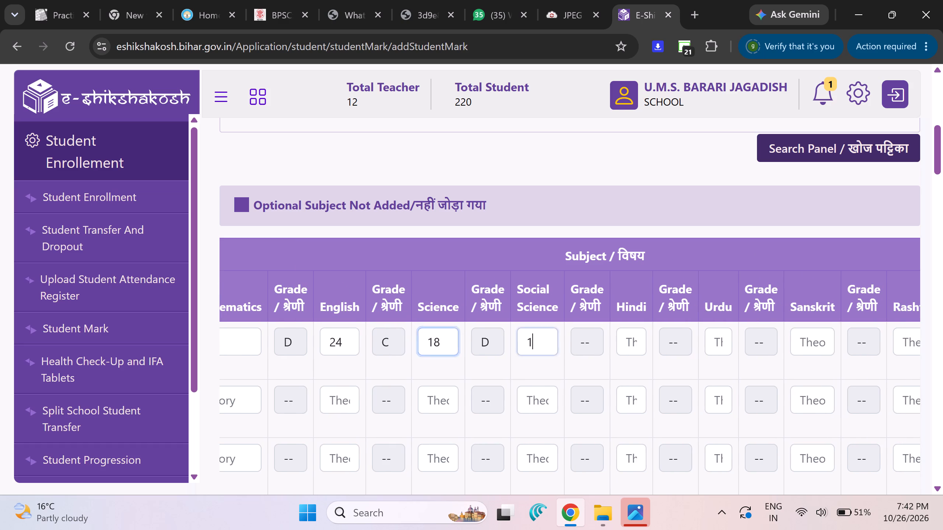
{"action": "key", "text": "8"}
Enter the first listed student's theory marks as Hindi 17 and Sanskrit 18.
{"action": "scroll", "coordinate": [545, 343], "scroll_direction": "left", "scroll_amount": 2}
{"action": "left_click", "coordinate": [520, 344]}
{"action": "key", "text": "1"}
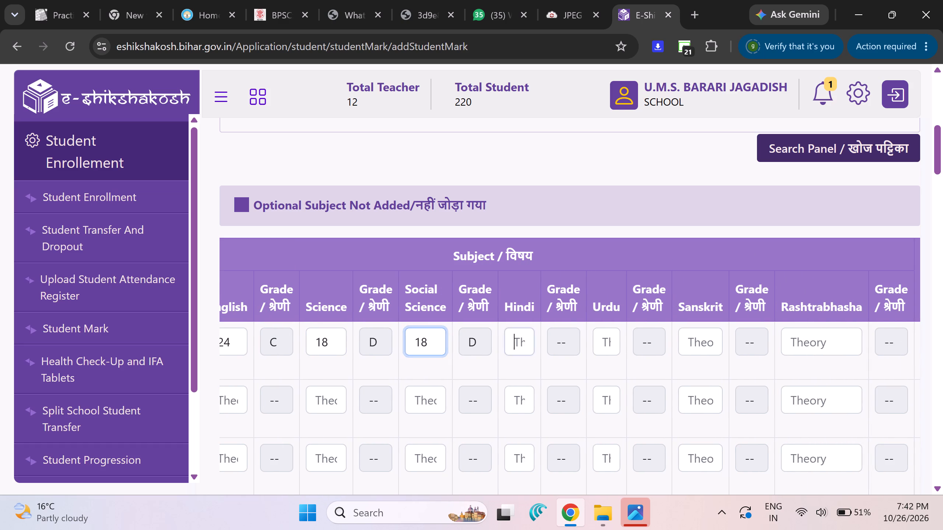
{"action": "key", "text": "7"}
{"action": "scroll", "coordinate": [520, 344], "scroll_direction": "left", "scroll_amount": 1}
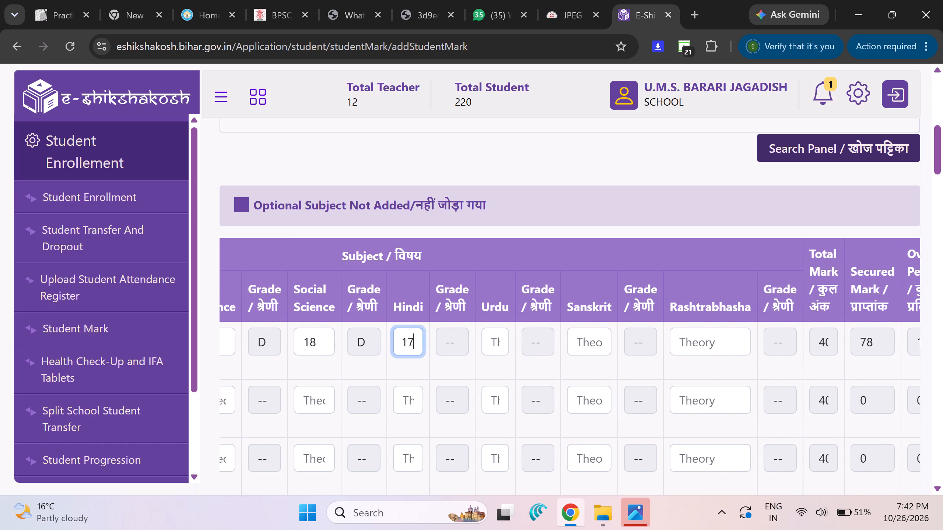
{"action": "left_click", "coordinate": [595, 345]}
{"action": "key", "text": "1"}
{"action": "key", "text": "8"}
{"action": "scroll", "coordinate": [595, 345], "scroll_direction": "left", "scroll_amount": 1}
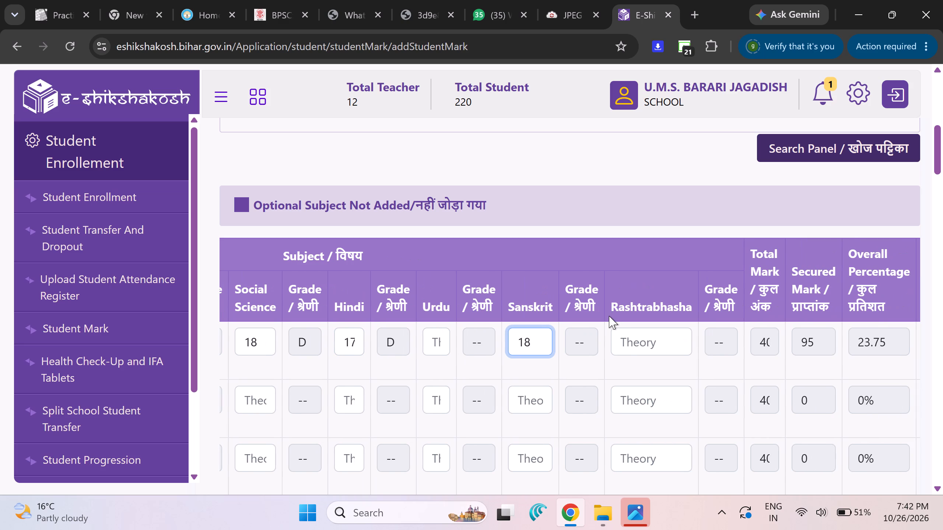
{"action": "left_click", "coordinate": [609, 315]}
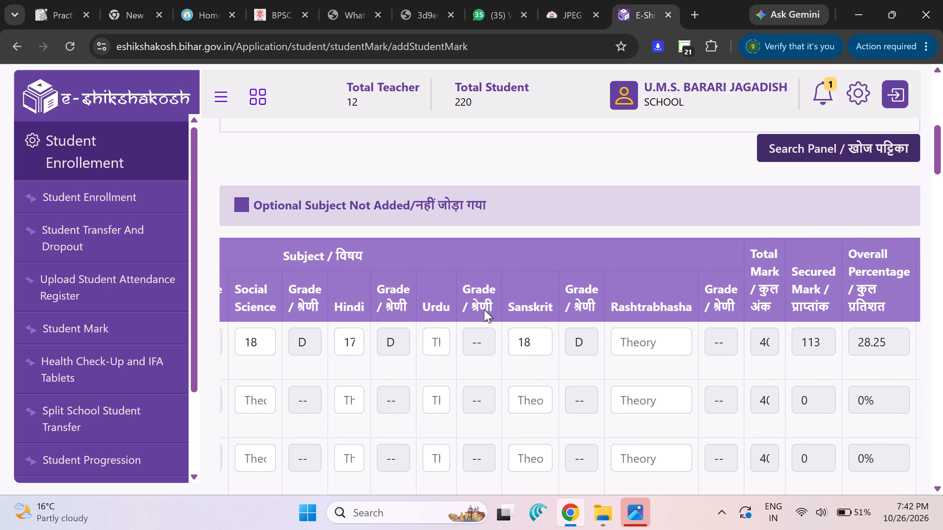
Enter the second listed student's theory marks as Mathematics 21, English 35, Science 18 and Social Science 18.
{"action": "scroll", "coordinate": [692, 334], "scroll_direction": "down", "scroll_amount": 1}
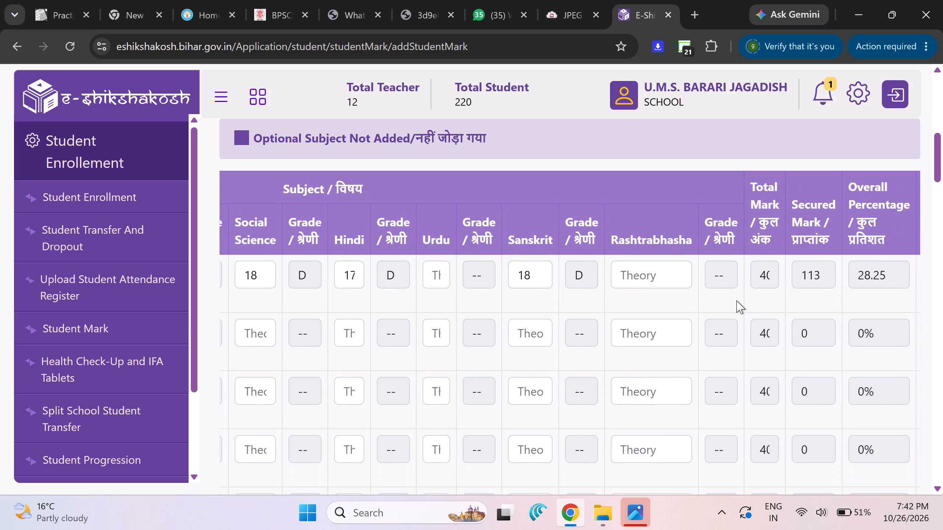
{"action": "scroll", "coordinate": [605, 328], "scroll_direction": "right", "scroll_amount": 3}
{"action": "scroll", "coordinate": [605, 328], "scroll_direction": "down", "scroll_amount": 2}
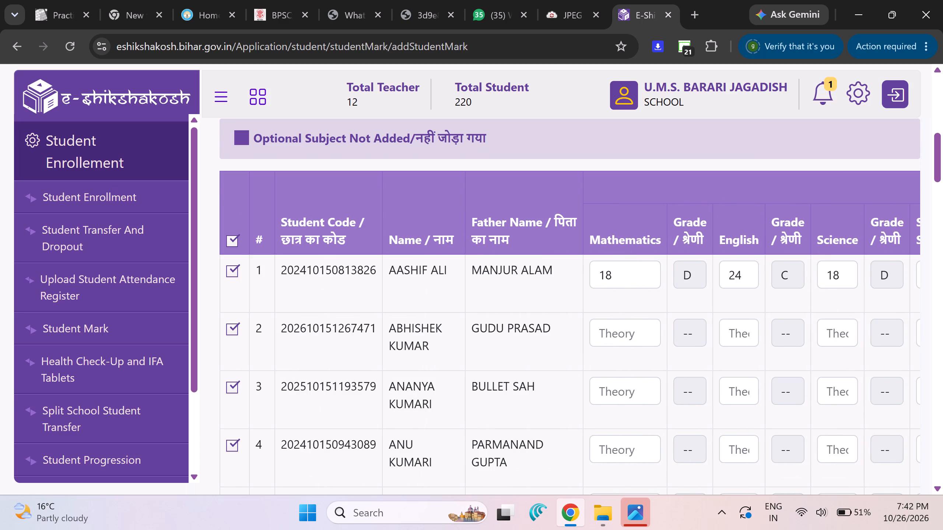
{"action": "scroll", "coordinate": [610, 296], "scroll_direction": "down", "scroll_amount": 2}
{"action": "left_click", "coordinate": [623, 198]}
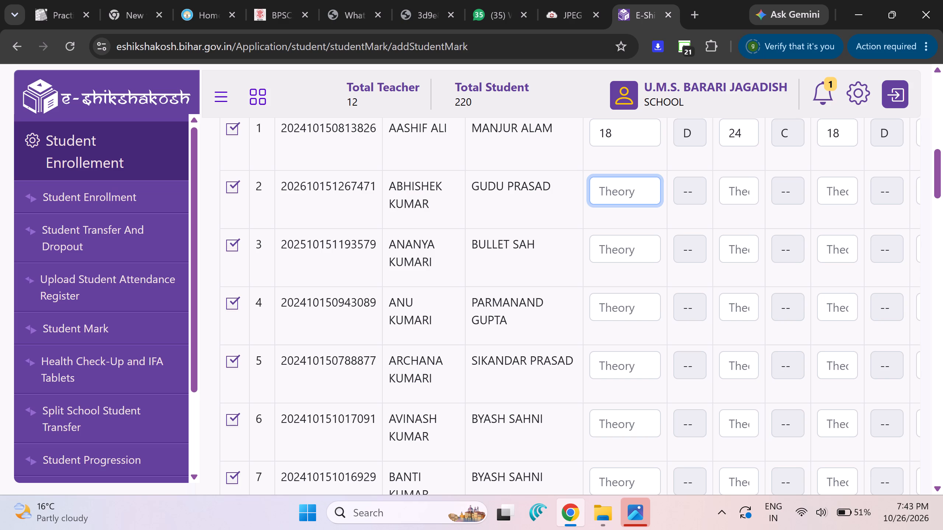
{"action": "type", "text": "21"}
{"action": "scroll", "coordinate": [701, 209], "scroll_direction": "left", "scroll_amount": 3}
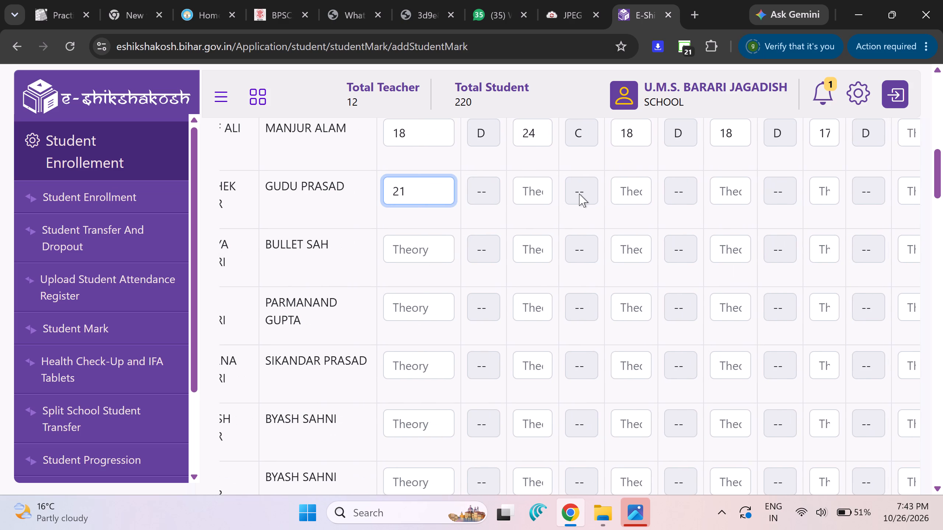
{"action": "left_click", "coordinate": [536, 194]}
{"action": "type", "text": "35"}
{"action": "scroll", "coordinate": [536, 194], "scroll_direction": "left", "scroll_amount": 2}
{"action": "left_click", "coordinate": [490, 198]}
{"action": "type", "text": "18"}
{"action": "scroll", "coordinate": [490, 198], "scroll_direction": "left", "scroll_amount": 1}
{"action": "left_click", "coordinate": [518, 195]}
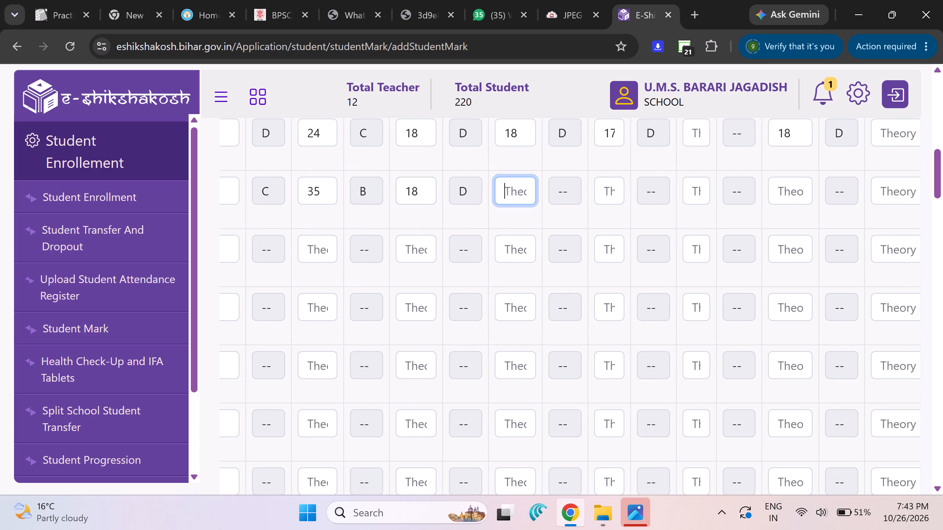
{"action": "type", "text": "18"}
Enter the second listed student's theory marks as Hindi 17 and Sanskrit 28.
{"action": "scroll", "coordinate": [518, 195], "scroll_direction": "left", "scroll_amount": 1}
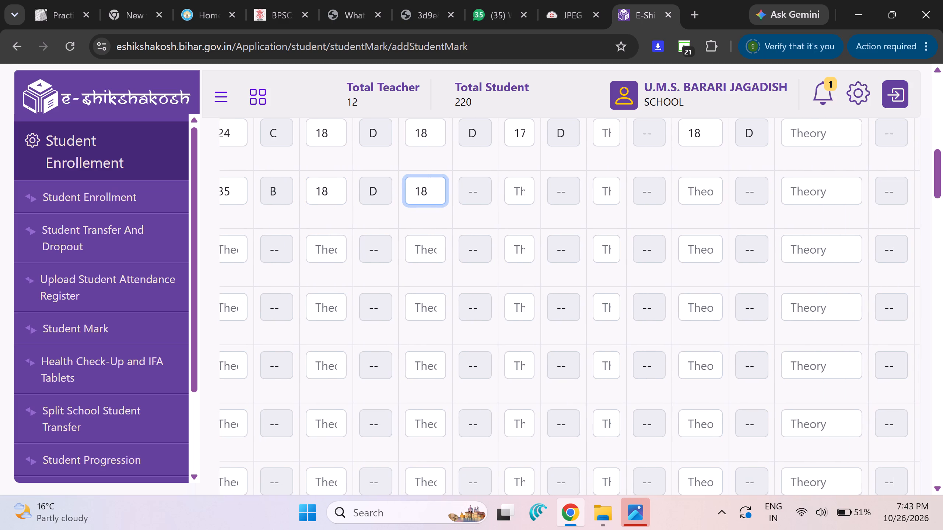
{"action": "left_click", "coordinate": [522, 195]}
{"action": "key", "text": "1"}
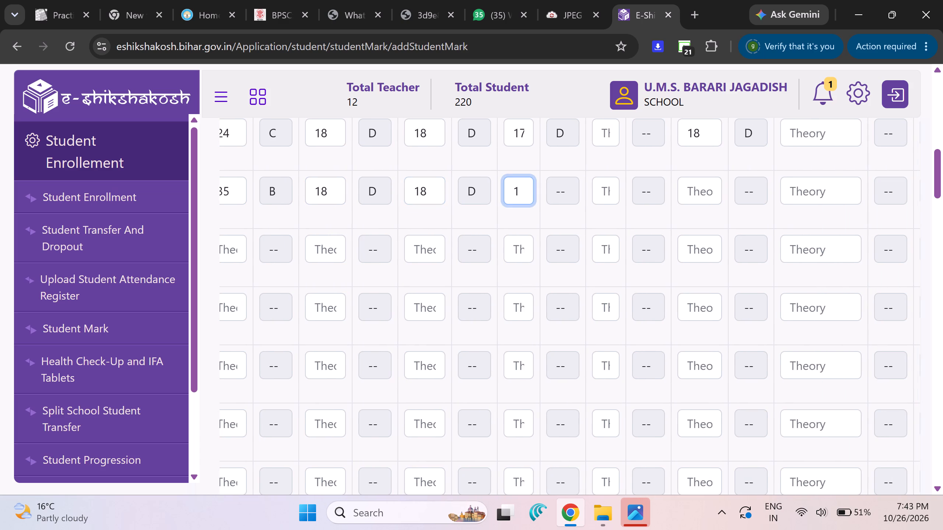
{"action": "key", "text": "BackSpace"}
{"action": "key", "text": "2"}
{"action": "key", "text": "BackSpace"}
{"action": "scroll", "coordinate": [522, 195], "scroll_direction": "right", "scroll_amount": 1}
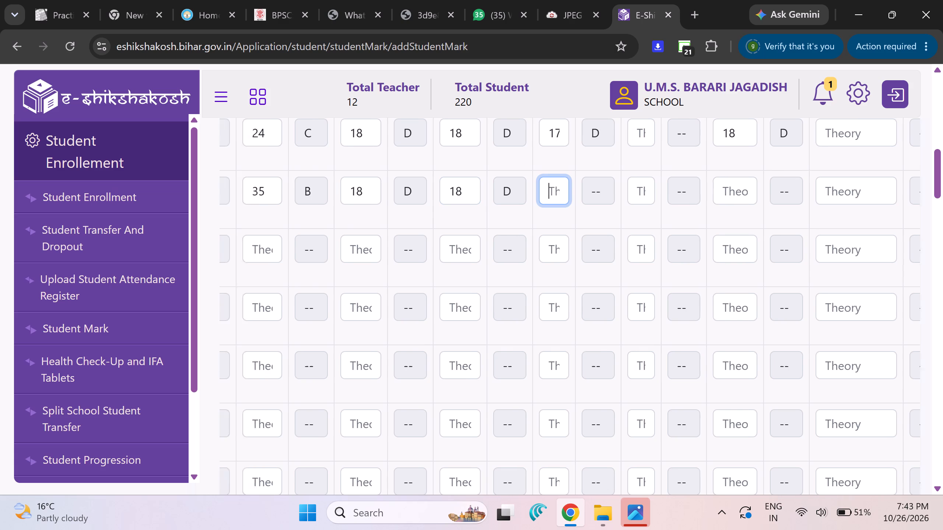
{"action": "scroll", "coordinate": [522, 195], "scroll_direction": "right", "scroll_amount": 2}
{"action": "scroll", "coordinate": [522, 195], "scroll_direction": "left", "scroll_amount": 2}
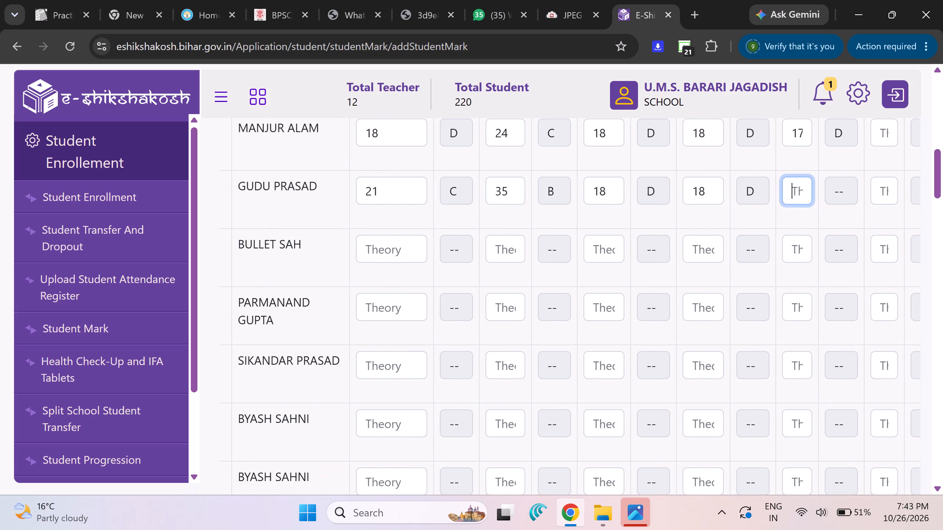
{"action": "scroll", "coordinate": [522, 195], "scroll_direction": "left", "scroll_amount": 2}
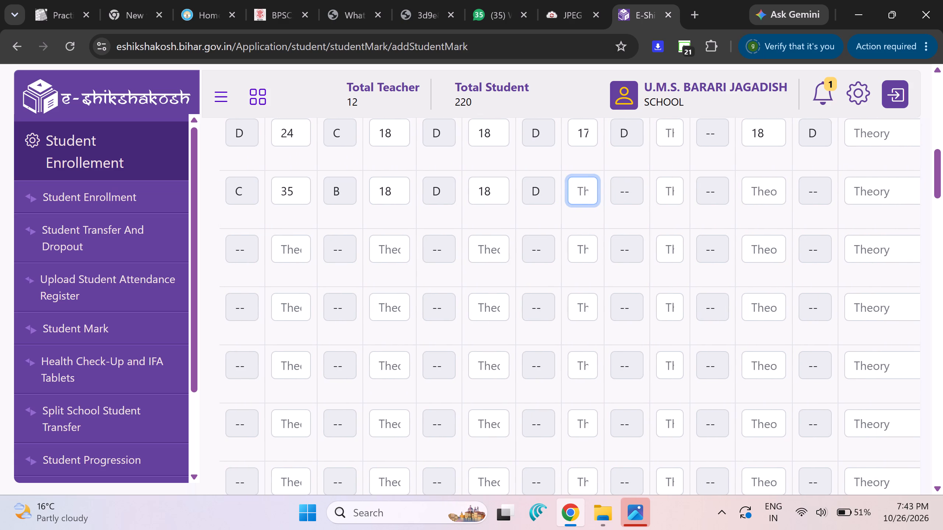
{"action": "type", "text": "17"}
{"action": "scroll", "coordinate": [522, 195], "scroll_direction": "left", "scroll_amount": 2}
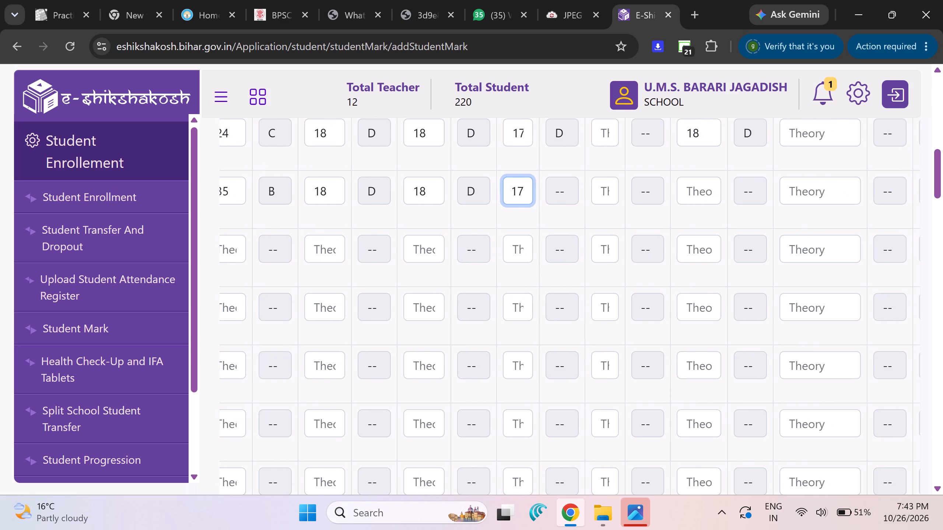
{"action": "left_click", "coordinate": [704, 181]}
{"action": "type", "text": "28"}
{"action": "scroll", "coordinate": [704, 181], "scroll_direction": "left", "scroll_amount": 3}
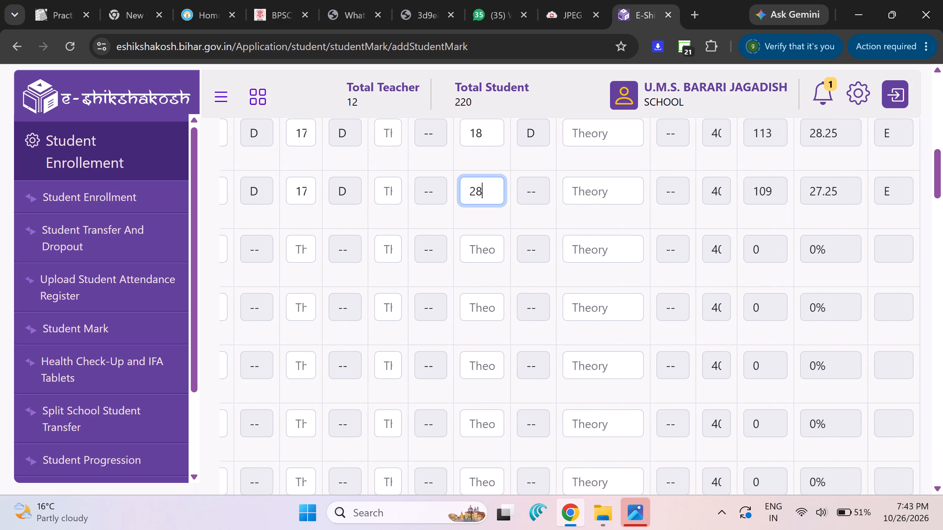
{"action": "left_click", "coordinate": [705, 213]}
Enter the third listed student's theory marks as Mathematics 18, English 24, Science 33 and Social Science 21.
{"action": "scroll", "coordinate": [705, 213], "scroll_direction": "right", "scroll_amount": 7}
{"action": "scroll", "coordinate": [705, 213], "scroll_direction": "down", "scroll_amount": 1}
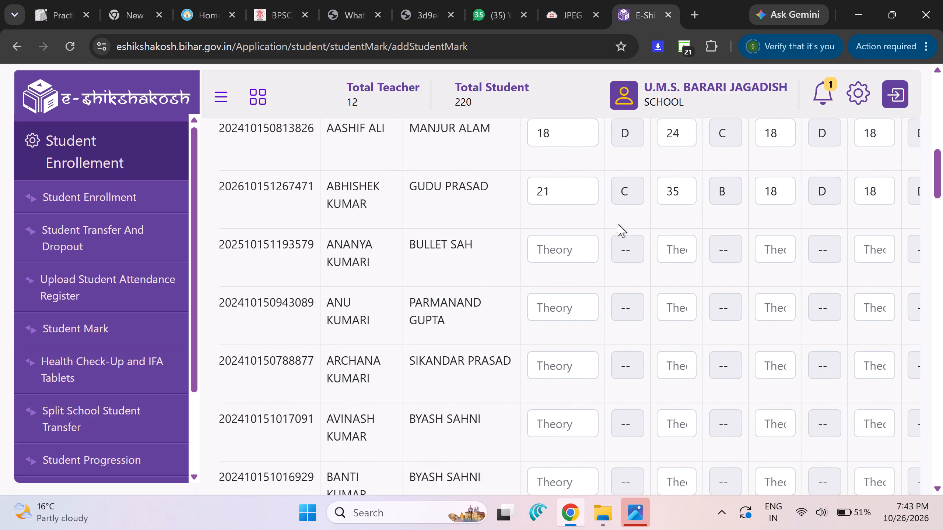
{"action": "left_click", "coordinate": [608, 241]}
{"action": "scroll", "coordinate": [608, 241], "scroll_direction": "down", "scroll_amount": 1}
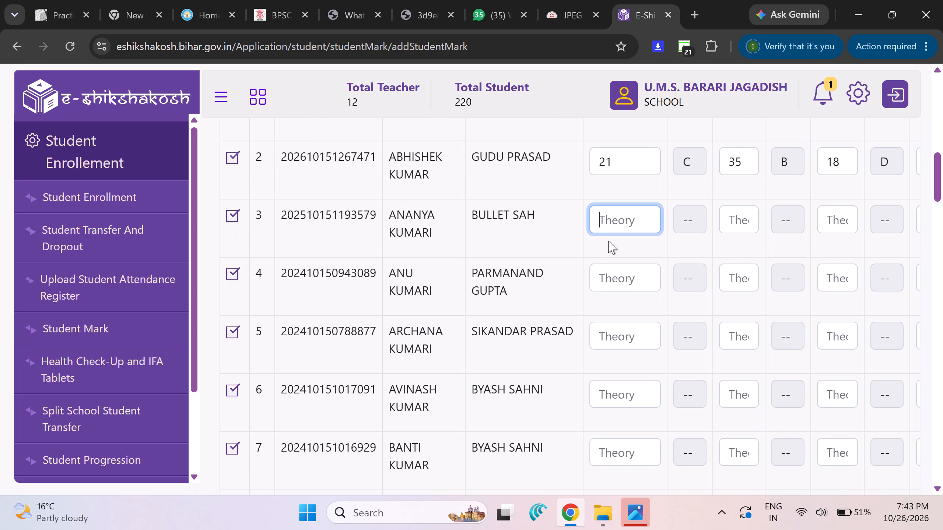
{"action": "type", "text": "18"}
{"action": "scroll", "coordinate": [608, 241], "scroll_direction": "left", "scroll_amount": 1}
{"action": "left_click", "coordinate": [663, 224]}
{"action": "key", "text": "2"}
{"action": "key", "text": "5"}
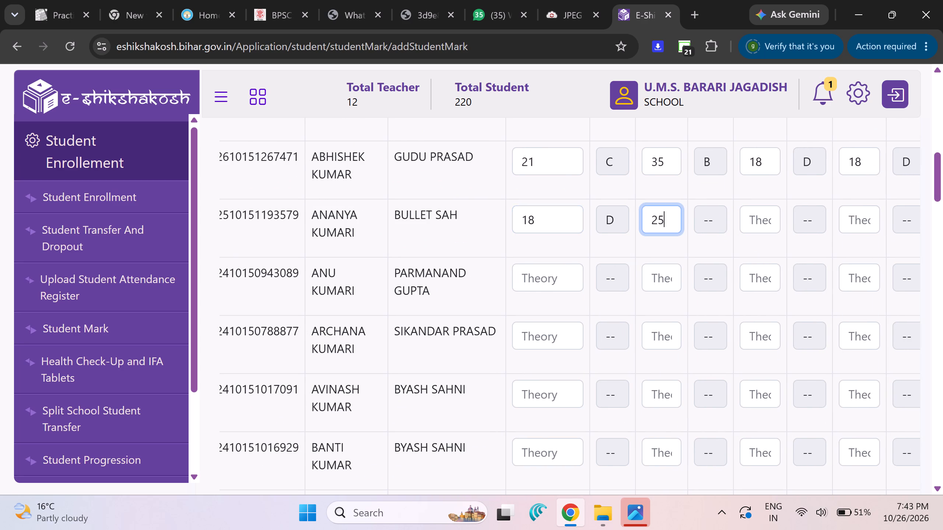
{"action": "key", "text": "BackSpace"}
{"action": "key", "text": "4"}
{"action": "scroll", "coordinate": [663, 224], "scroll_direction": "left", "scroll_amount": 3}
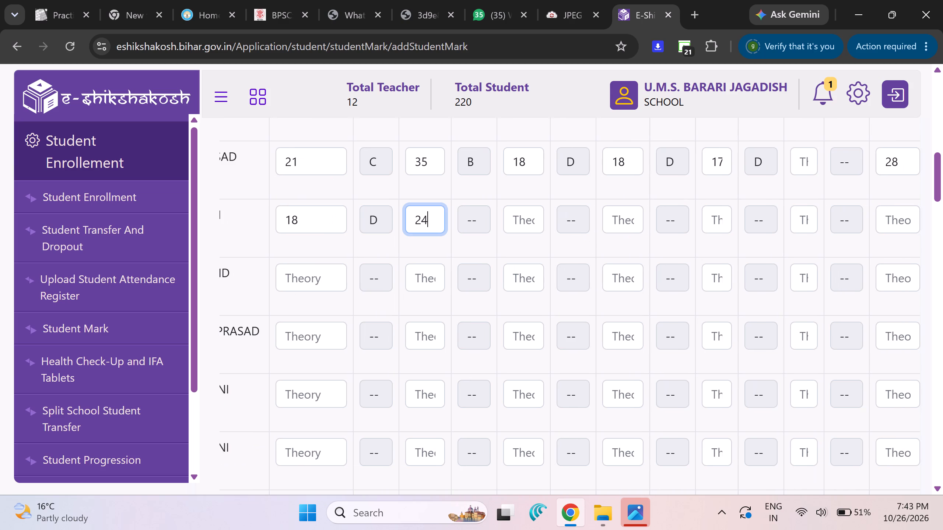
{"action": "left_click", "coordinate": [523, 214]}
{"action": "type", "text": "33"}
{"action": "scroll", "coordinate": [523, 214], "scroll_direction": "left", "scroll_amount": 1}
{"action": "left_click", "coordinate": [520, 219]}
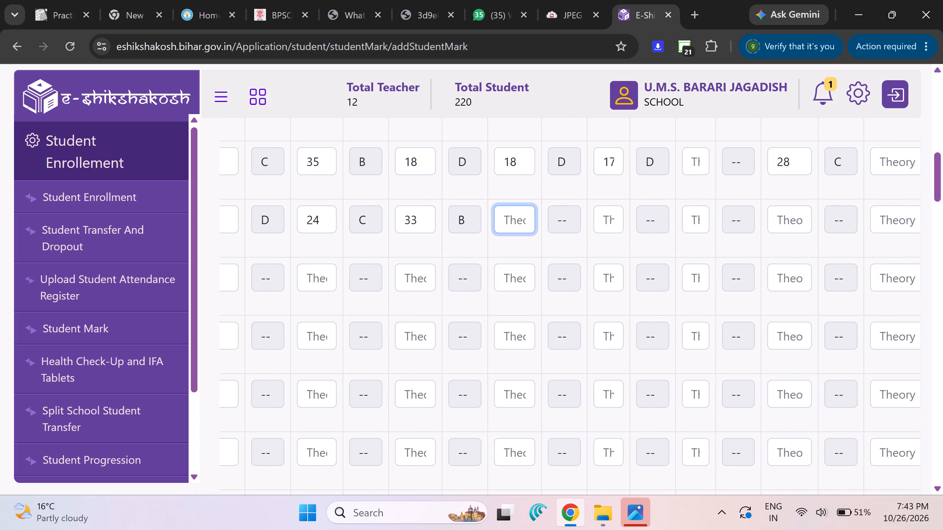
{"action": "type", "text": "21"}
Enter the third listed student's theory marks as Hindi 32 and Sanskrit 27.
{"action": "left_click", "coordinate": [604, 222]}
{"action": "type", "text": "32"}
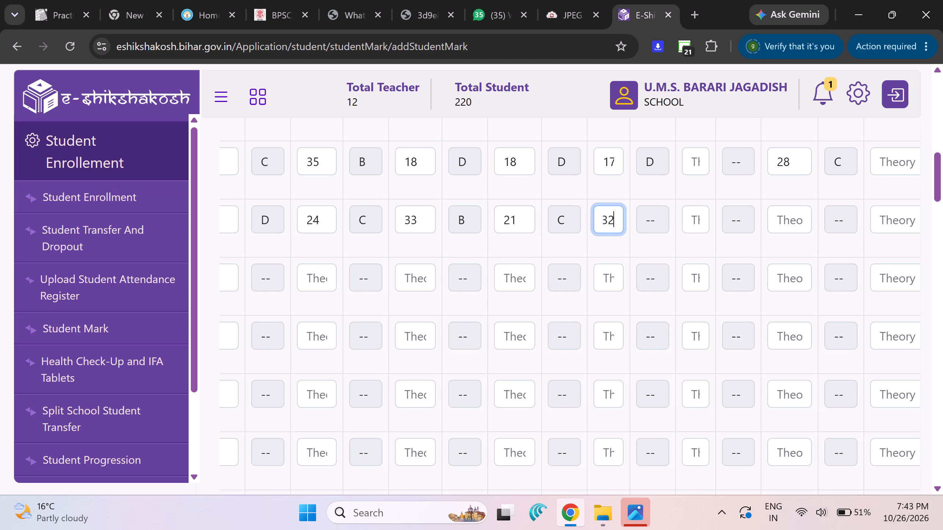
{"action": "scroll", "coordinate": [604, 222], "scroll_direction": "left", "scroll_amount": 2}
{"action": "left_click", "coordinate": [636, 228]}
{"action": "type", "text": "27"}
{"action": "scroll", "coordinate": [636, 228], "scroll_direction": "left", "scroll_amount": 3}
{"action": "left_click", "coordinate": [662, 247]}
Enter the fourth listed student's theory marks as Mathematics 24, English 29, Science 33 and Social Science 19.
{"action": "scroll", "coordinate": [662, 247], "scroll_direction": "right", "scroll_amount": 4}
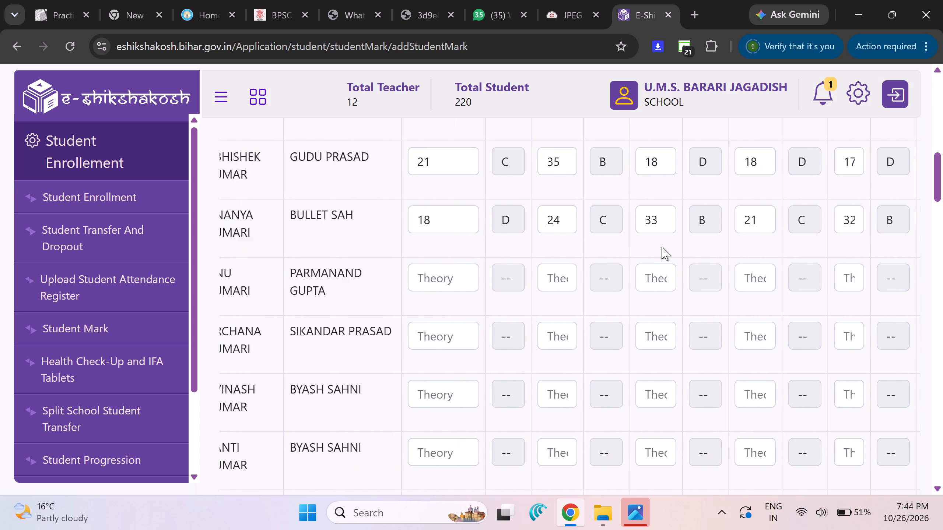
{"action": "scroll", "coordinate": [662, 247], "scroll_direction": "down", "scroll_amount": 1}
{"action": "left_click", "coordinate": [642, 264]}
{"action": "scroll", "coordinate": [642, 264], "scroll_direction": "down", "scroll_amount": 1}
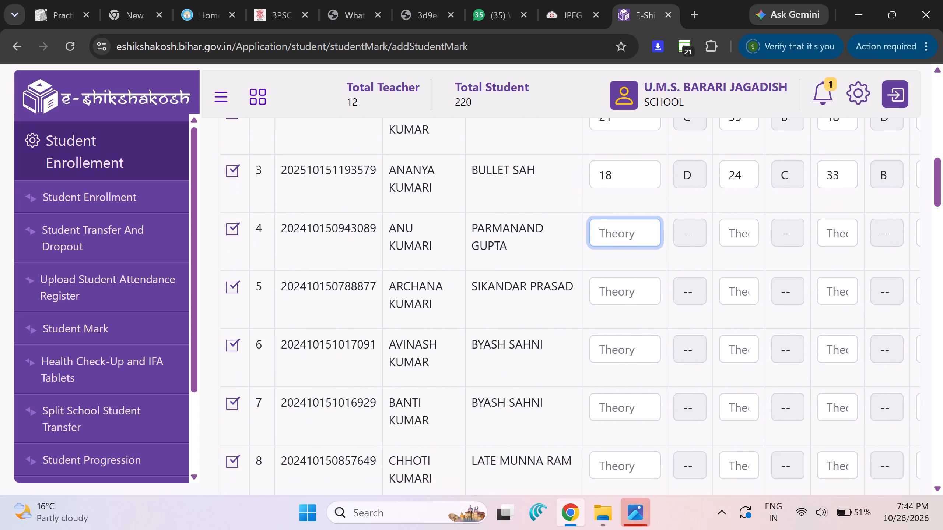
{"action": "scroll", "coordinate": [642, 264], "scroll_direction": "down", "scroll_amount": 1}
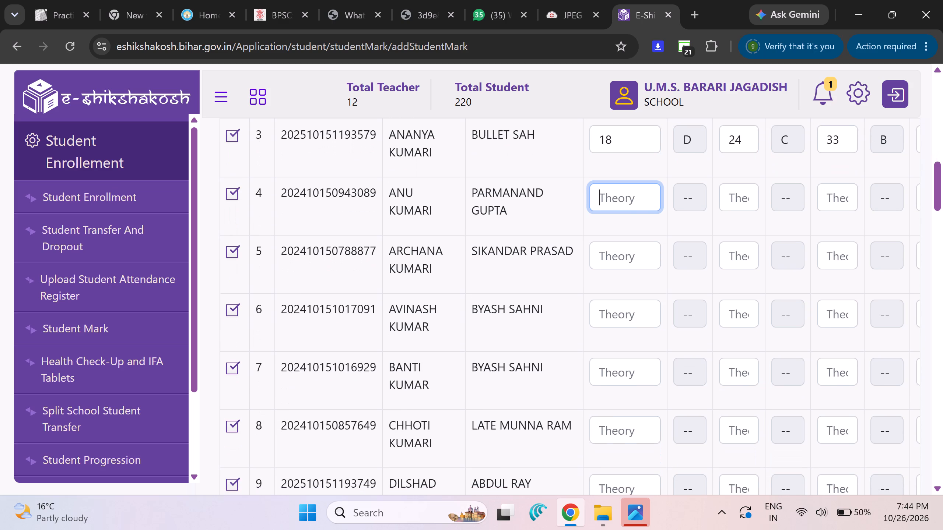
{"action": "type", "text": "24"}
{"action": "scroll", "coordinate": [642, 264], "scroll_direction": "left", "scroll_amount": 2}
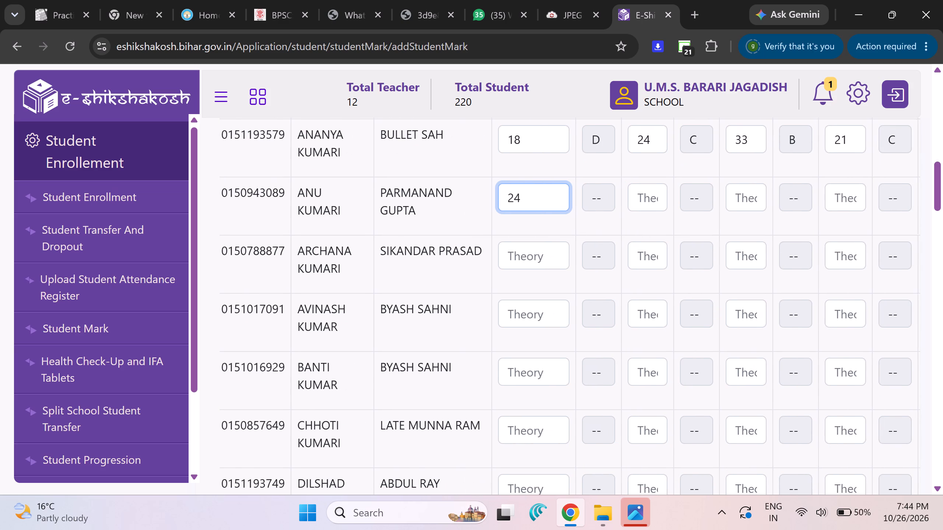
{"action": "left_click", "coordinate": [649, 201]}
{"action": "type", "text": "29"}
{"action": "scroll", "coordinate": [649, 201], "scroll_direction": "left", "scroll_amount": 3}
{"action": "left_click", "coordinate": [603, 197]}
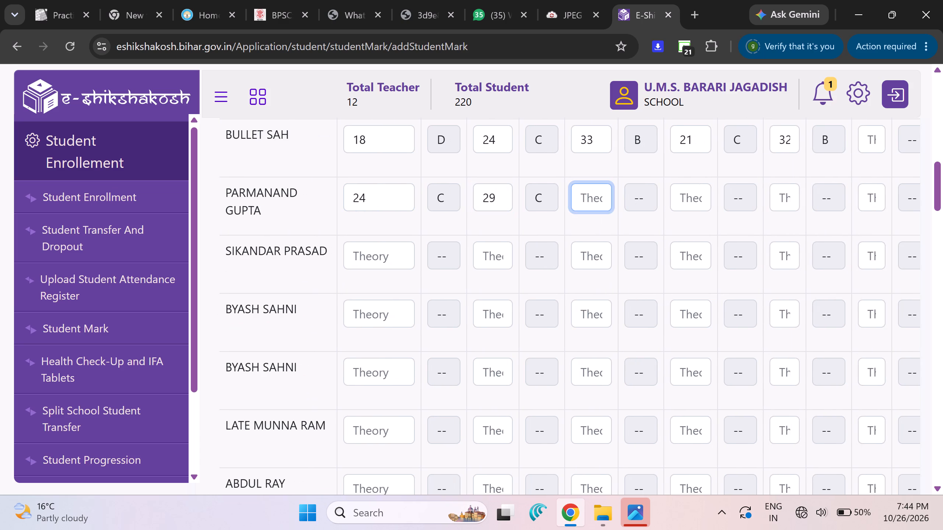
{"action": "type", "text": "33"}
{"action": "scroll", "coordinate": [603, 197], "scroll_direction": "left", "scroll_amount": 2}
{"action": "left_click", "coordinate": [536, 200]}
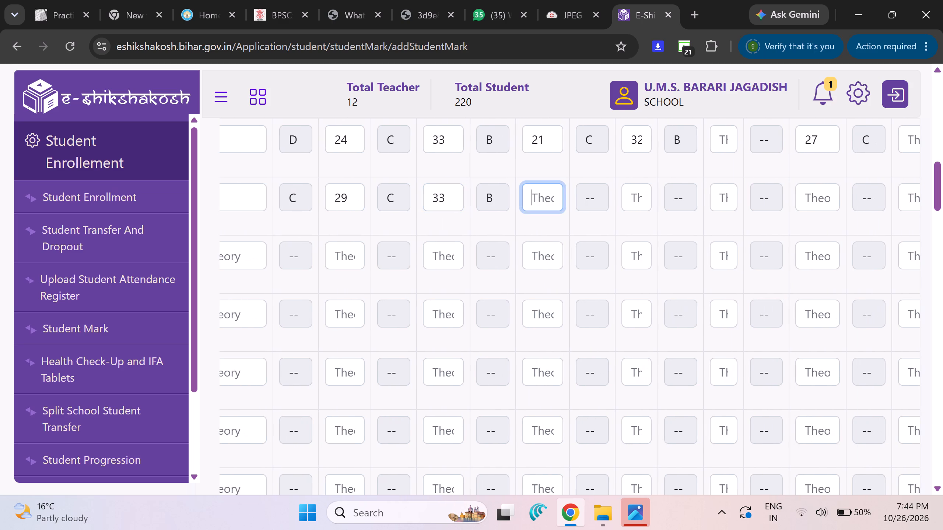
{"action": "type", "text": "35"}
{"action": "scroll", "coordinate": [536, 200], "scroll_direction": "left", "scroll_amount": 2}
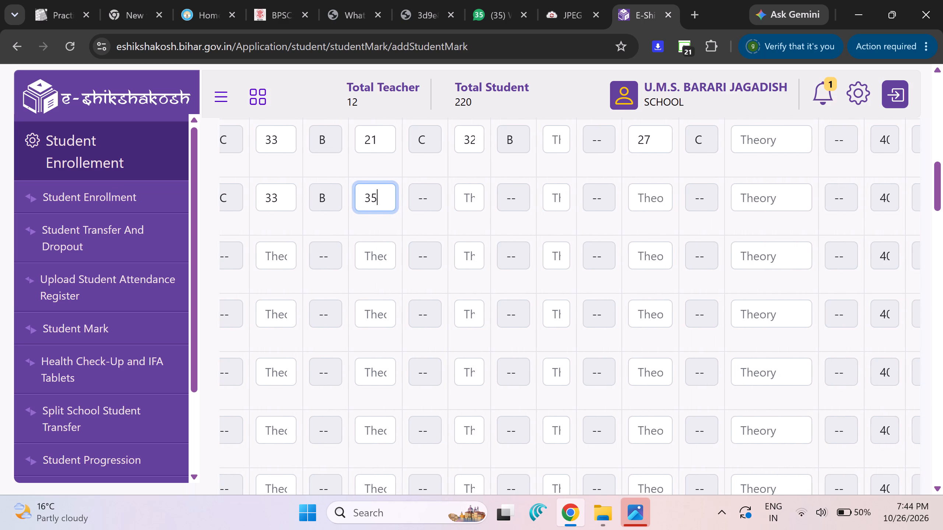
{"action": "key", "text": "BackSpace"}
{"action": "key", "text": "BackSpace"}
{"action": "type", "text": "19"}
Enter the fourth listed student's theory marks as Hindi 35 and Sanskrit 19.
{"action": "left_click", "coordinate": [476, 194]}
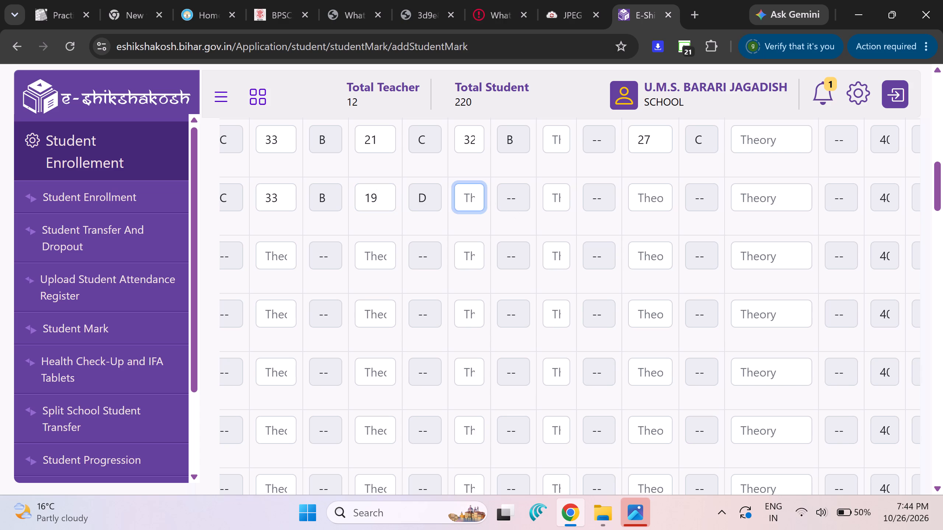
{"action": "type", "text": "35"}
{"action": "scroll", "coordinate": [476, 194], "scroll_direction": "left", "scroll_amount": 1}
{"action": "left_click", "coordinate": [466, 198]}
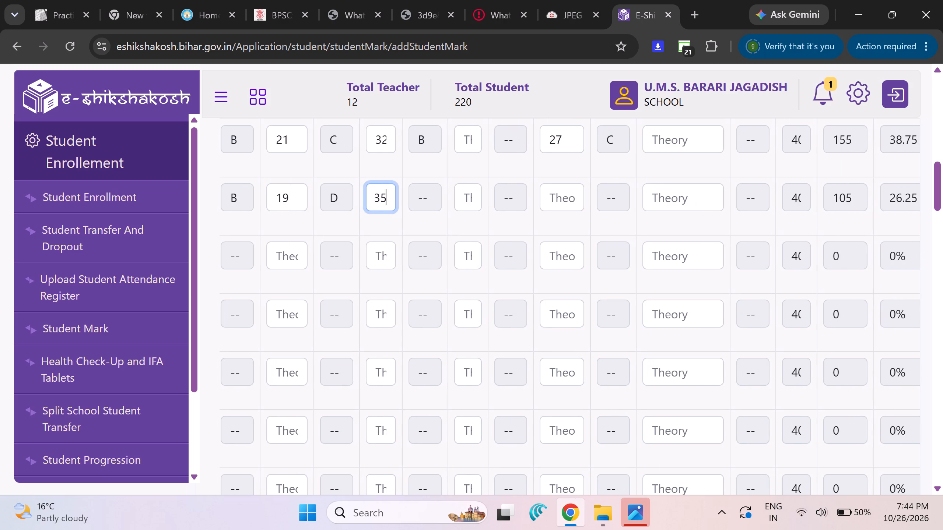
{"action": "left_click", "coordinate": [569, 199]}
{"action": "type", "text": "19"}
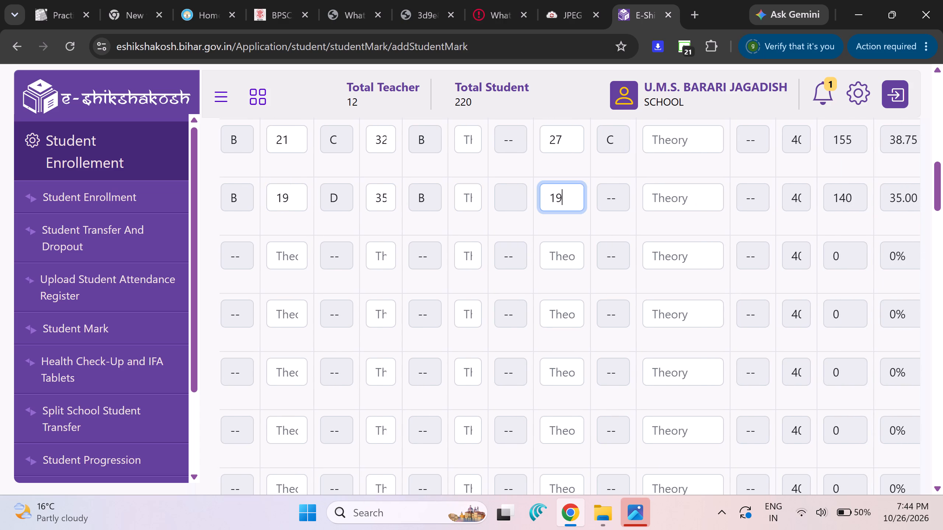
{"action": "scroll", "coordinate": [569, 199], "scroll_direction": "left", "scroll_amount": 3}
{"action": "left_click", "coordinate": [622, 236]}
Enter the fifth listed student's theory marks as Mathematics 26, English 31, Science 25 and Social Science 28.
{"action": "scroll", "coordinate": [622, 236], "scroll_direction": "right", "scroll_amount": 3}
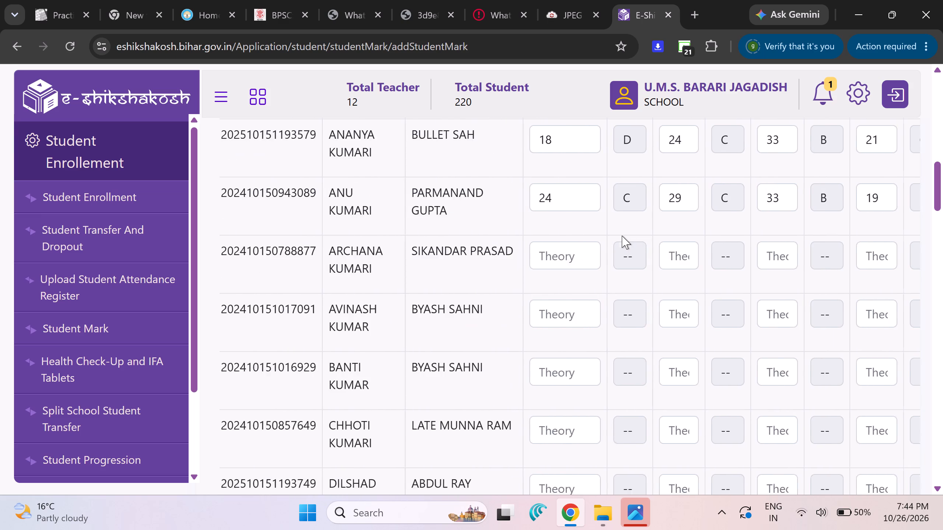
{"action": "scroll", "coordinate": [622, 236], "scroll_direction": "right", "scroll_amount": 1}
{"action": "scroll", "coordinate": [595, 269], "scroll_direction": "down", "scroll_amount": 1}
{"action": "left_click", "coordinate": [614, 209]}
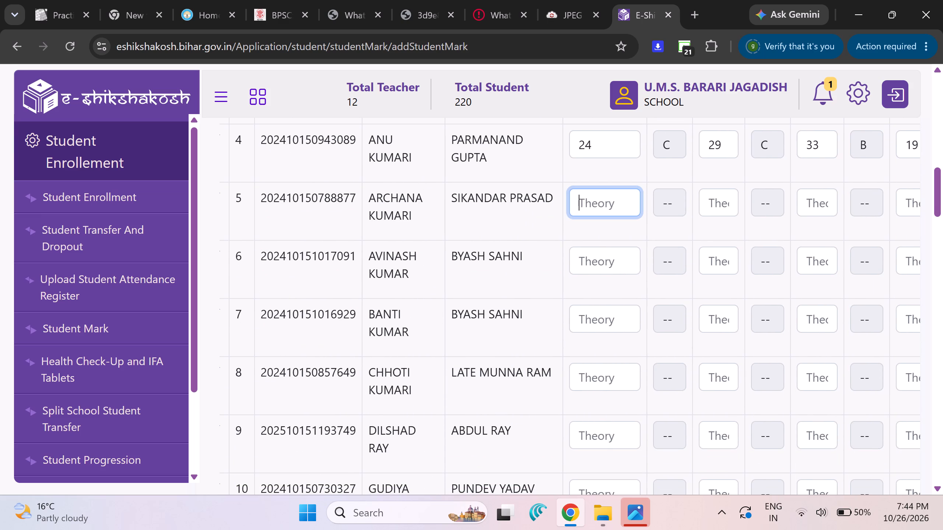
{"action": "type", "text": "26"}
{"action": "scroll", "coordinate": [614, 209], "scroll_direction": "left", "scroll_amount": 3}
{"action": "left_click", "coordinate": [597, 206]}
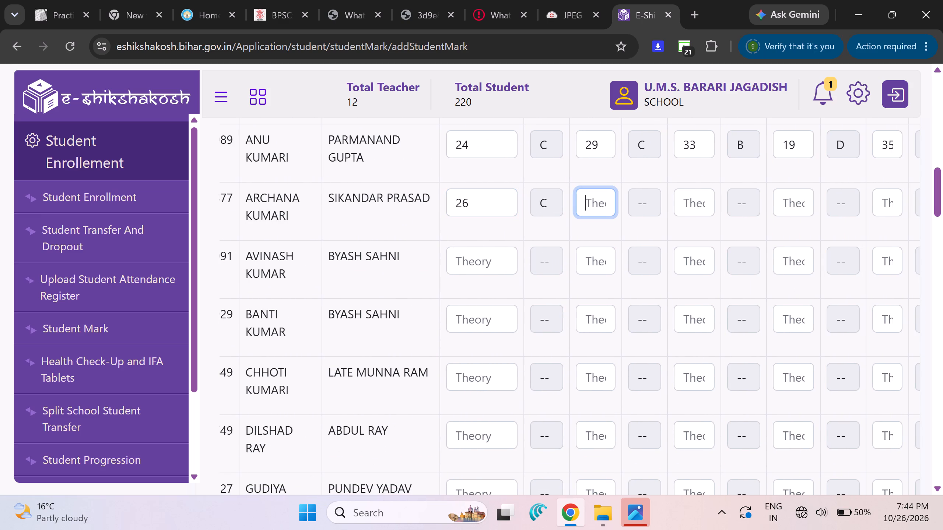
{"action": "type", "text": "31"}
{"action": "scroll", "coordinate": [597, 206], "scroll_direction": "left", "scroll_amount": 2}
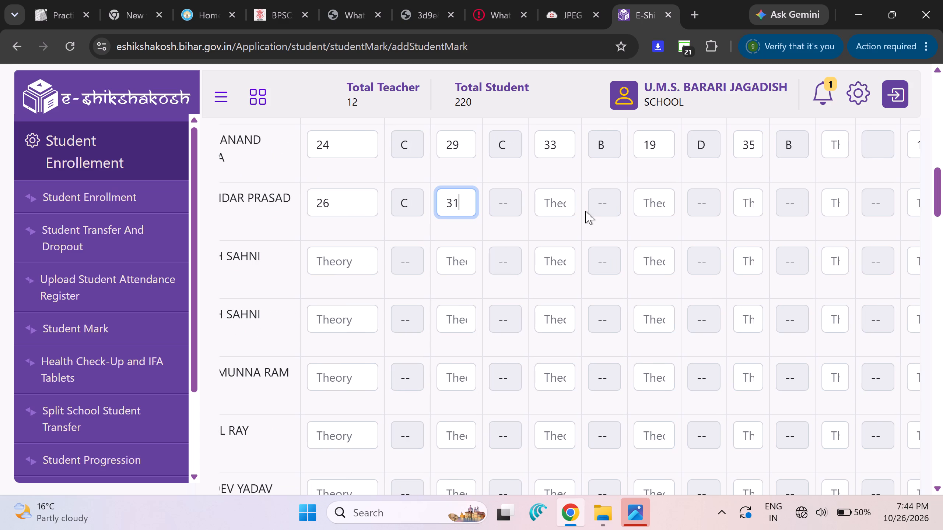
{"action": "left_click", "coordinate": [568, 207]}
{"action": "type", "text": "25"}
{"action": "scroll", "coordinate": [568, 207], "scroll_direction": "left", "scroll_amount": 1}
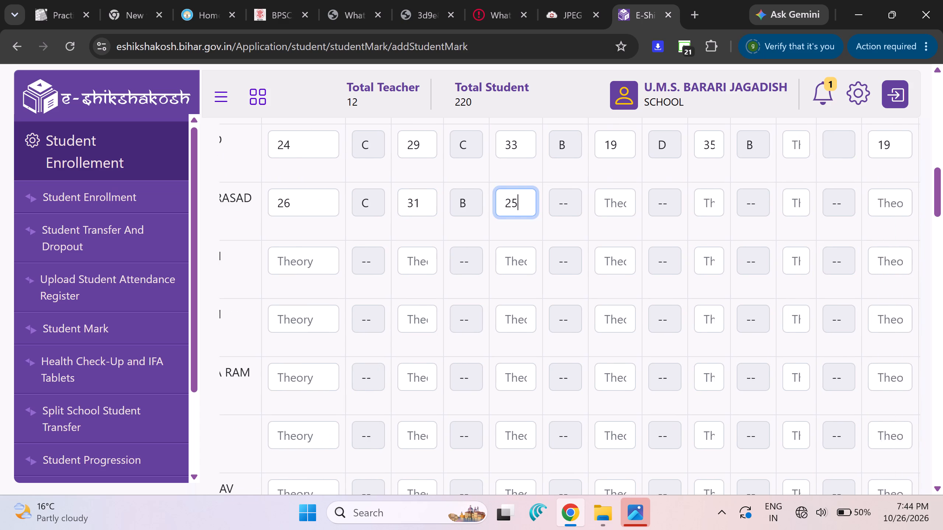
{"action": "scroll", "coordinate": [568, 207], "scroll_direction": "left", "scroll_amount": 1}
{"action": "left_click", "coordinate": [583, 203]}
{"action": "type", "text": "28"}
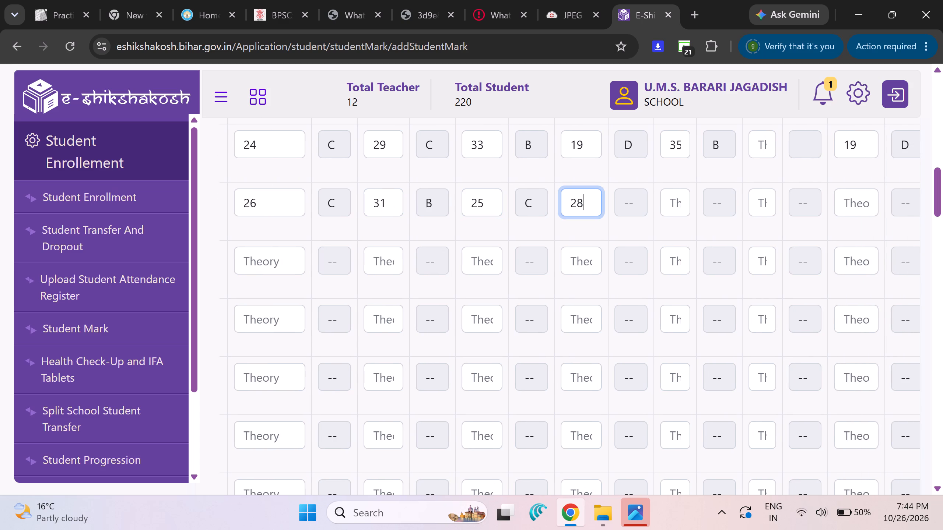
Enter the fifth listed student's theory marks as Hindi 20 and Sanskrit 26.
{"action": "scroll", "coordinate": [583, 203], "scroll_direction": "left", "scroll_amount": 2}
{"action": "left_click", "coordinate": [546, 204]}
{"action": "type", "text": "20"}
{"action": "scroll", "coordinate": [546, 204], "scroll_direction": "left", "scroll_amount": 2}
{"action": "left_click", "coordinate": [593, 191]}
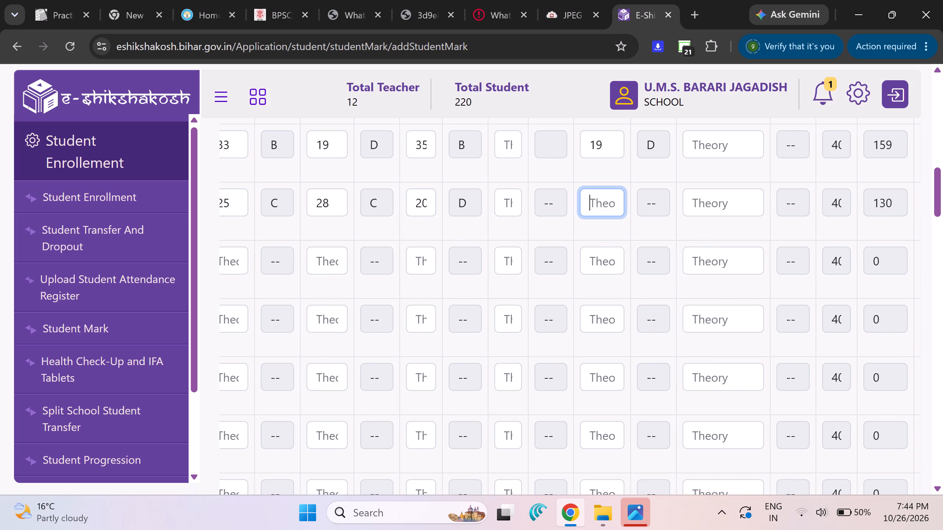
{"action": "type", "text": "26"}
{"action": "scroll", "coordinate": [593, 191], "scroll_direction": "left", "scroll_amount": 3}
{"action": "left_click", "coordinate": [681, 266]}
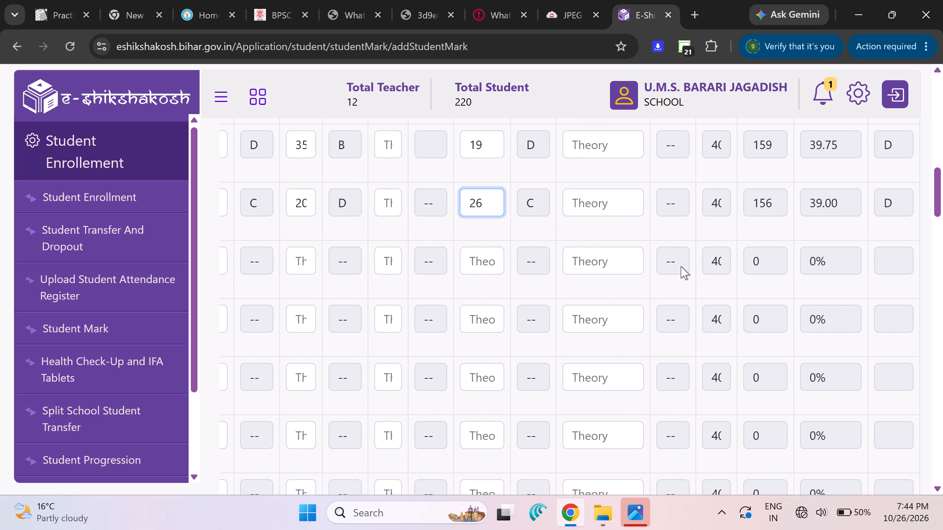
Enter the sixth listed student's Hindi theory mark as 17.
{"action": "scroll", "coordinate": [681, 266], "scroll_direction": "right", "scroll_amount": 5}
{"action": "scroll", "coordinate": [681, 266], "scroll_direction": "down", "scroll_amount": 1}
{"action": "left_click", "coordinate": [602, 263]}
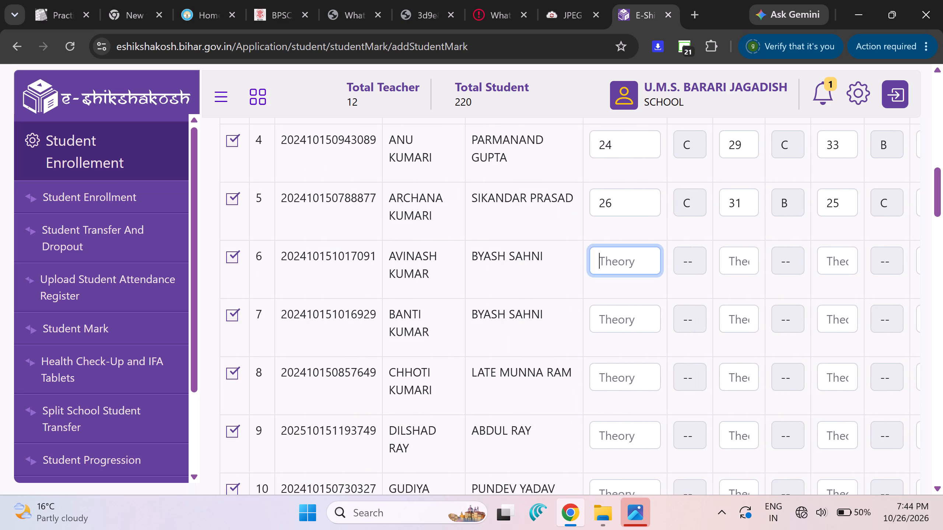
{"action": "scroll", "coordinate": [602, 263], "scroll_direction": "down", "scroll_amount": 1}
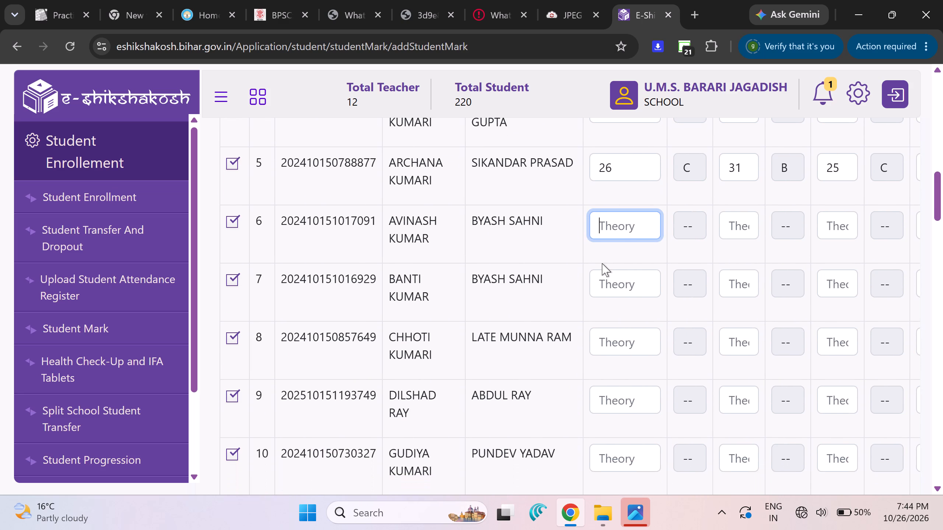
{"action": "scroll", "coordinate": [602, 263], "scroll_direction": "up", "scroll_amount": 5}
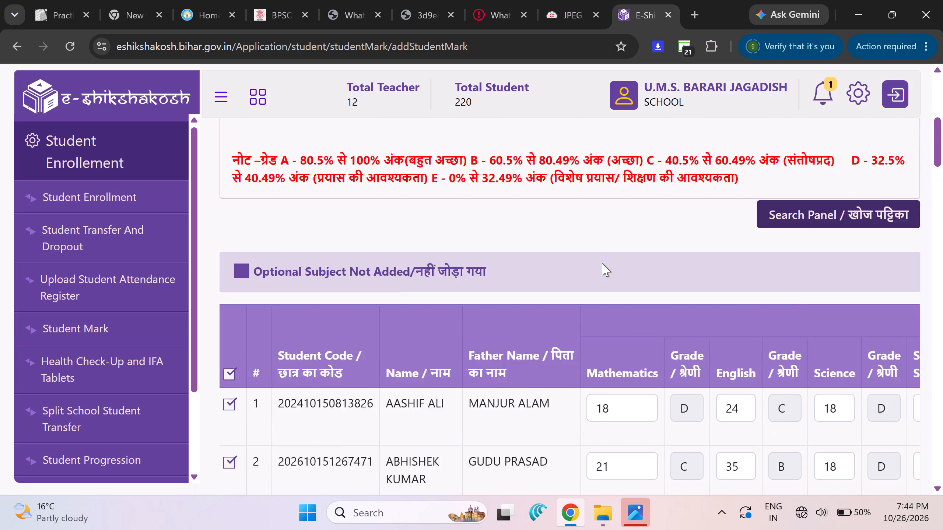
{"action": "scroll", "coordinate": [602, 263], "scroll_direction": "down", "scroll_amount": 5}
{"action": "scroll", "coordinate": [687, 303], "scroll_direction": "left", "scroll_amount": 3}
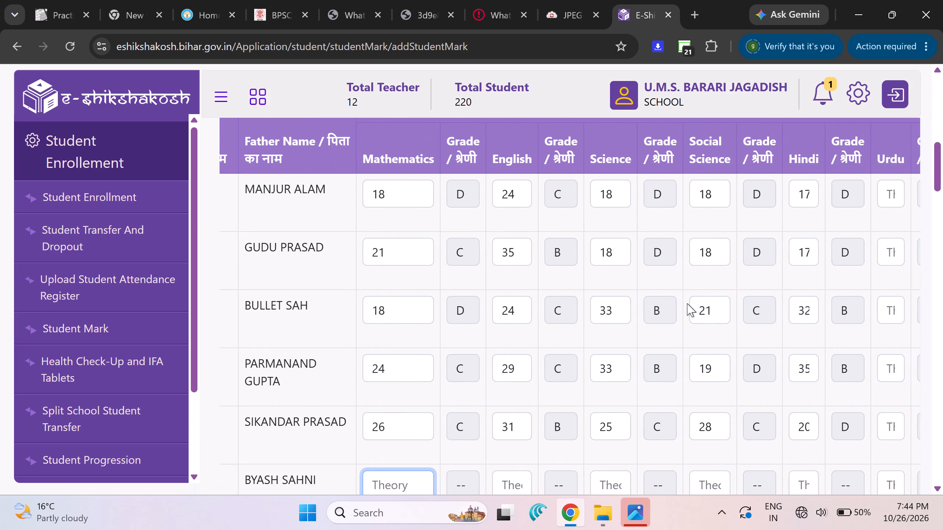
{"action": "scroll", "coordinate": [687, 303], "scroll_direction": "left", "scroll_amount": 2}
{"action": "scroll", "coordinate": [687, 303], "scroll_direction": "down", "scroll_amount": 3}
{"action": "left_click", "coordinate": [657, 316]}
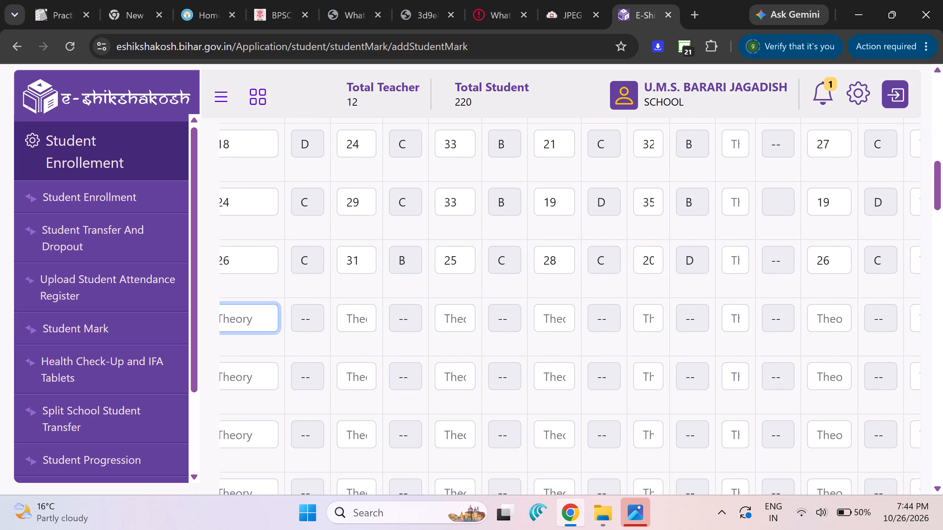
{"action": "type", "text": "17"}
{"action": "scroll", "coordinate": [657, 316], "scroll_direction": "left", "scroll_amount": 2}
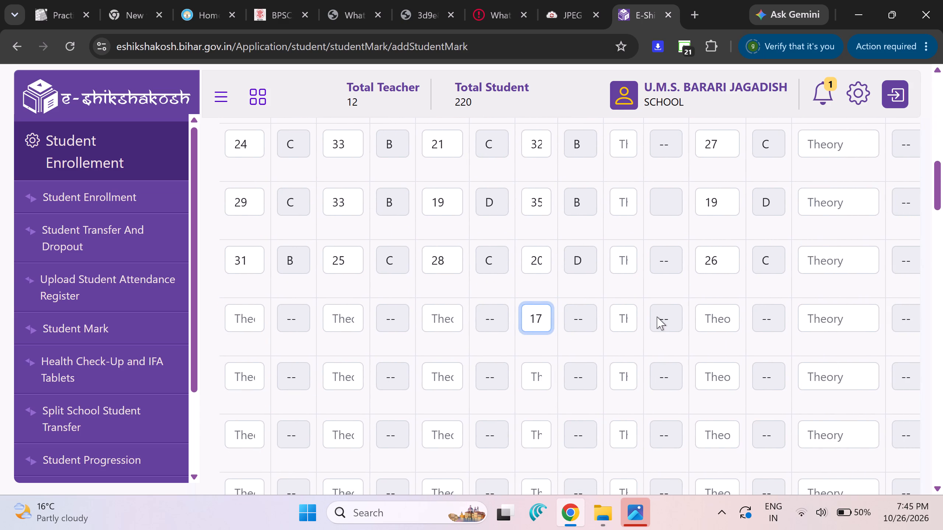
{"action": "left_click", "coordinate": [657, 318]}
Enter 0 as the sixth listed student's theory mark in Mathematics, English, Science, Social Science and Sanskrit.
{"action": "scroll", "coordinate": [558, 349], "scroll_direction": "right", "scroll_amount": 1}
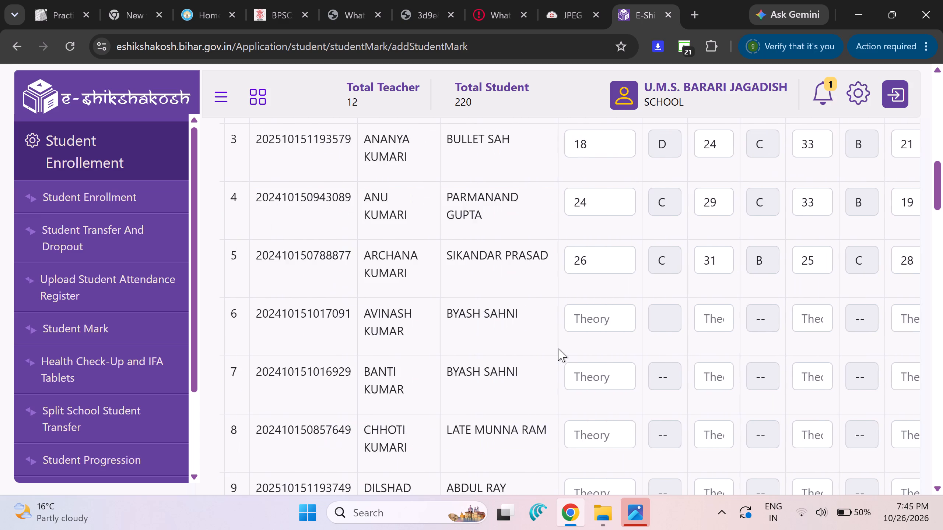
{"action": "left_click", "coordinate": [629, 318]}
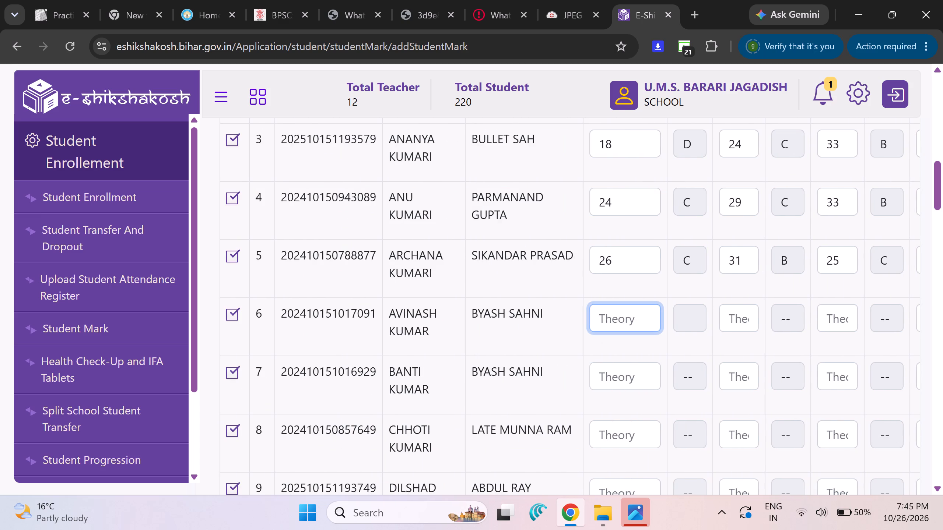
{"action": "key", "text": "0"}
{"action": "scroll", "coordinate": [629, 318], "scroll_direction": "left", "scroll_amount": 1}
{"action": "left_click", "coordinate": [628, 322]}
{"action": "key", "text": "0"}
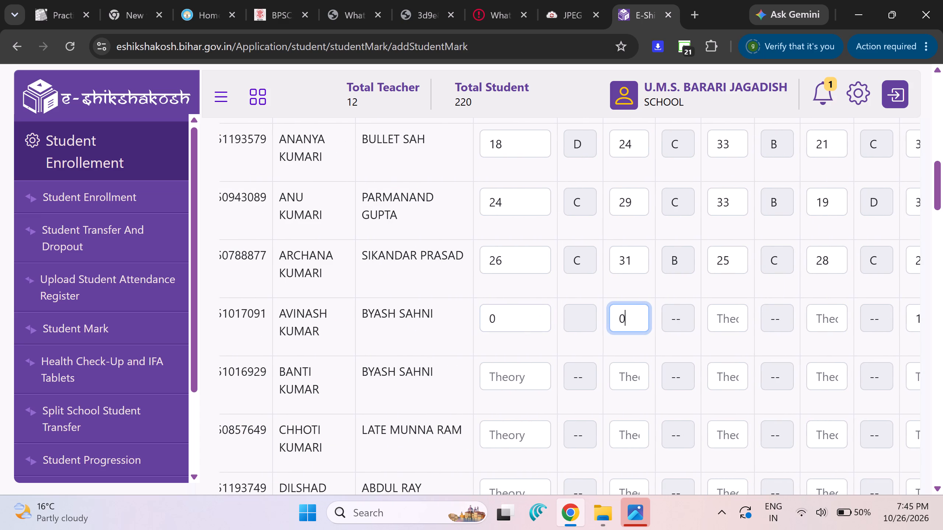
{"action": "scroll", "coordinate": [628, 322], "scroll_direction": "left", "scroll_amount": 1}
{"action": "left_click", "coordinate": [637, 321]}
{"action": "key", "text": "0"}
{"action": "scroll", "coordinate": [637, 321], "scroll_direction": "left", "scroll_amount": 1}
{"action": "left_click", "coordinate": [656, 322]}
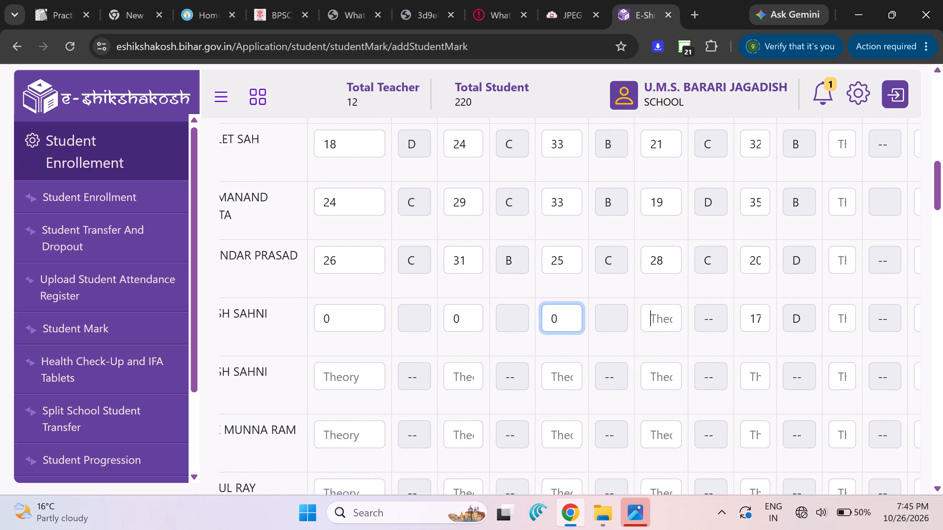
{"action": "key", "text": "0"}
{"action": "scroll", "coordinate": [656, 322], "scroll_direction": "left", "scroll_amount": 2}
{"action": "left_click", "coordinate": [814, 319]}
{"action": "key", "text": "0"}
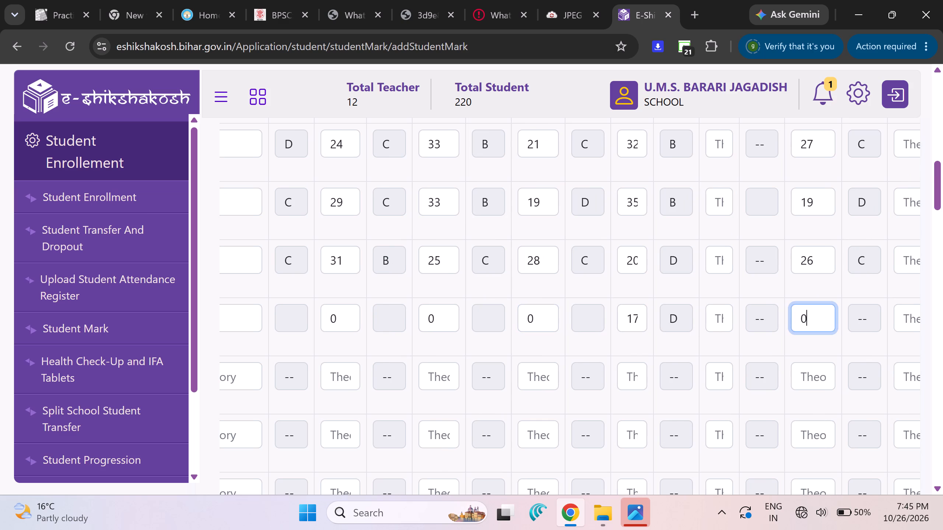
Enter 0 as the seventh listed student's theory mark in Mathematics, English, Science, Social Science and Hindi.
{"action": "scroll", "coordinate": [633, 379], "scroll_direction": "right", "scroll_amount": 5}
{"action": "scroll", "coordinate": [633, 379], "scroll_direction": "down", "scroll_amount": 1}
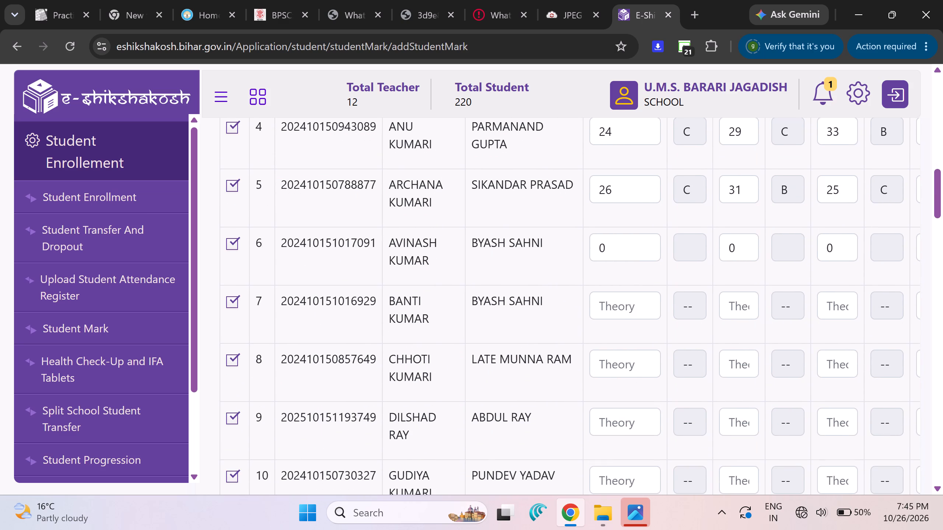
{"action": "left_click", "coordinate": [617, 309]}
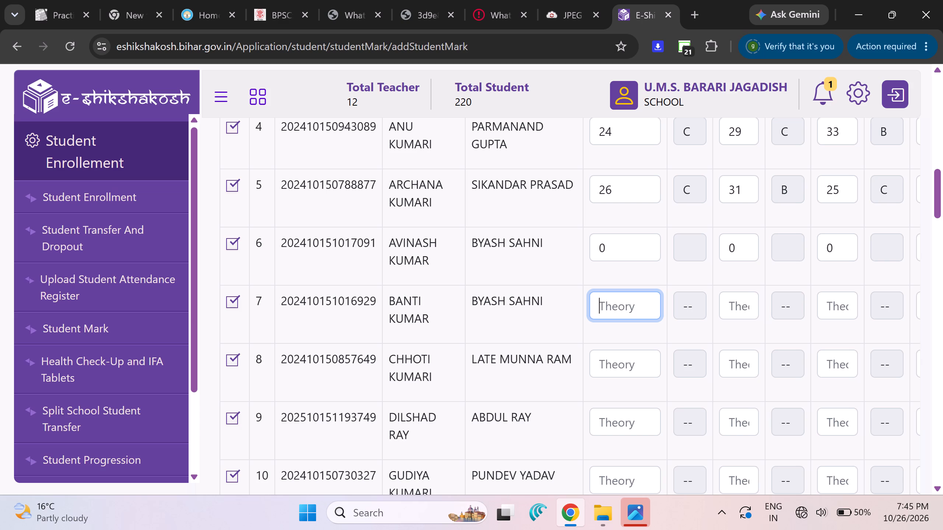
{"action": "key", "text": "0"}
{"action": "scroll", "coordinate": [617, 309], "scroll_direction": "left", "scroll_amount": 2}
{"action": "left_click_drag", "start_coordinate": [674, 320], "coordinate": [683, 312]}
{"action": "left_click", "coordinate": [683, 312]}
{"action": "key", "text": "0"}
{"action": "scroll", "coordinate": [683, 312], "scroll_direction": "left", "scroll_amount": 2}
{"action": "left_click", "coordinate": [683, 312]}
{"action": "key", "text": "0"}
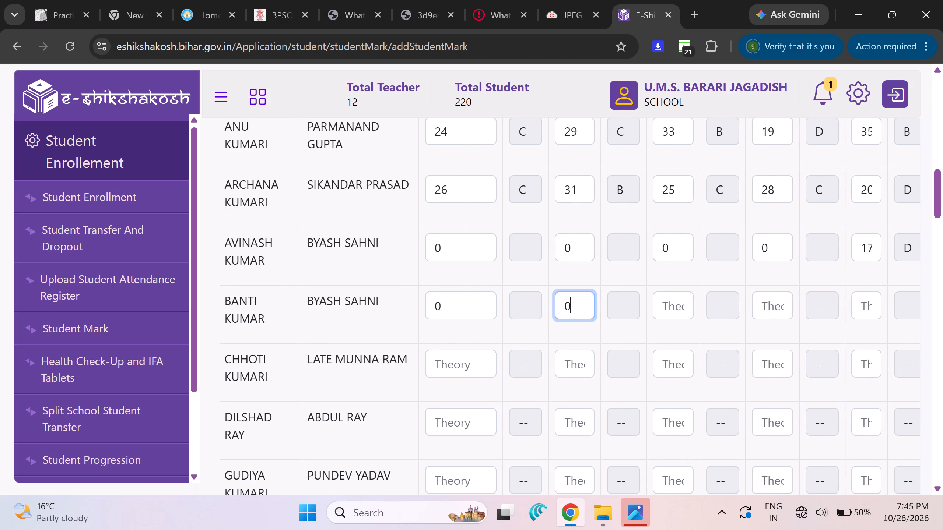
{"action": "scroll", "coordinate": [683, 312], "scroll_direction": "left", "scroll_amount": 1}
{"action": "left_click", "coordinate": [663, 311]}
{"action": "key", "text": "0"}
{"action": "scroll", "coordinate": [663, 311], "scroll_direction": "left", "scroll_amount": 1}
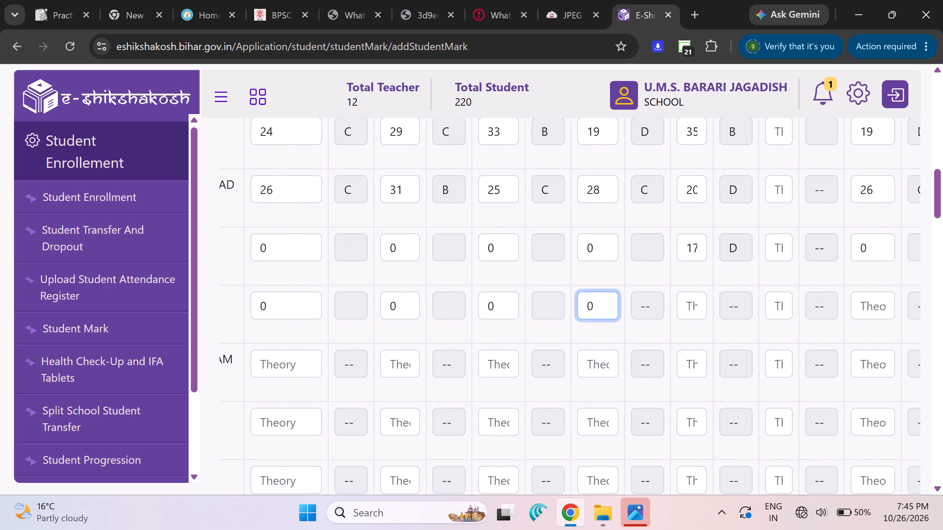
{"action": "left_click", "coordinate": [680, 310]}
{"action": "key", "text": "0"}
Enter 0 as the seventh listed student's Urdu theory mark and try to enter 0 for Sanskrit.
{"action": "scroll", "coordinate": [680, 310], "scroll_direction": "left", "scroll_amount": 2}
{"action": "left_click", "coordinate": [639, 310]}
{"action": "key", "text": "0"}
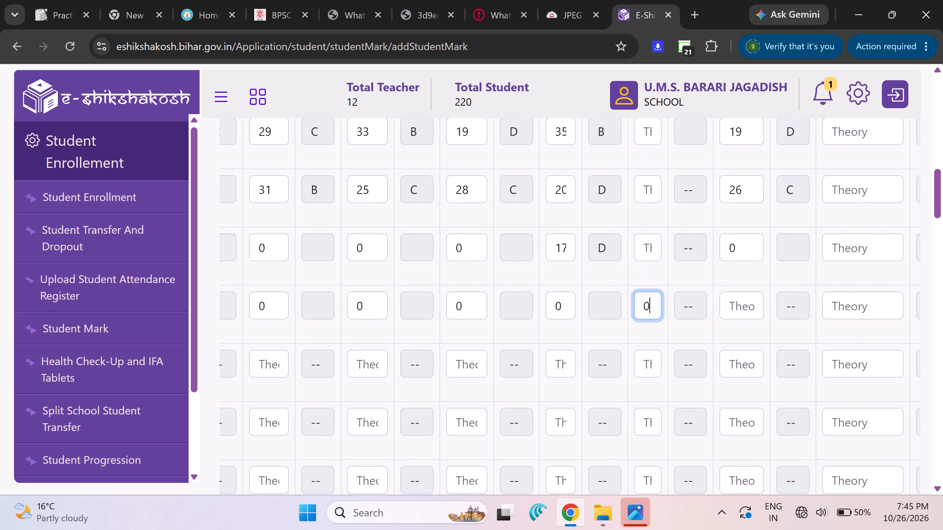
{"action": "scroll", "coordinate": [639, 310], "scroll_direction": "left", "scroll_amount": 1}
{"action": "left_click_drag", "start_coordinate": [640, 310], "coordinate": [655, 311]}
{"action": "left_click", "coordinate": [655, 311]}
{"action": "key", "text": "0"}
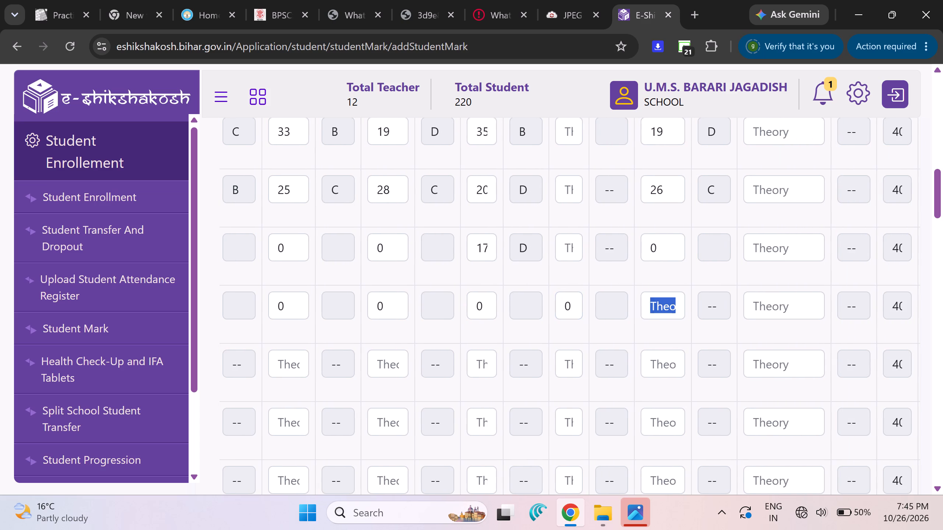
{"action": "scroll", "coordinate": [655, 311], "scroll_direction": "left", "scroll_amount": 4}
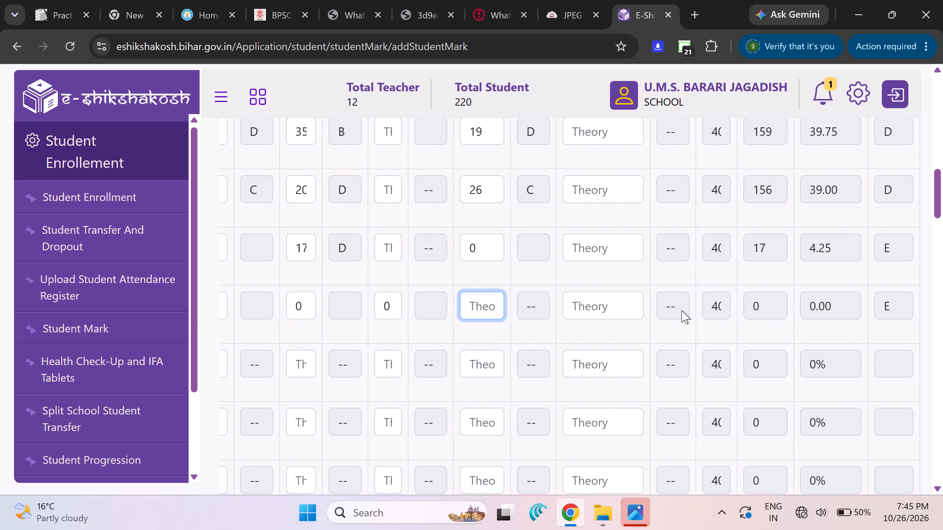
Enter the eighth listed student's theory marks as Mathematics 18 and English 28.
{"action": "scroll", "coordinate": [662, 342], "scroll_direction": "right", "scroll_amount": 5}
{"action": "scroll", "coordinate": [662, 342], "scroll_direction": "down", "scroll_amount": 1}
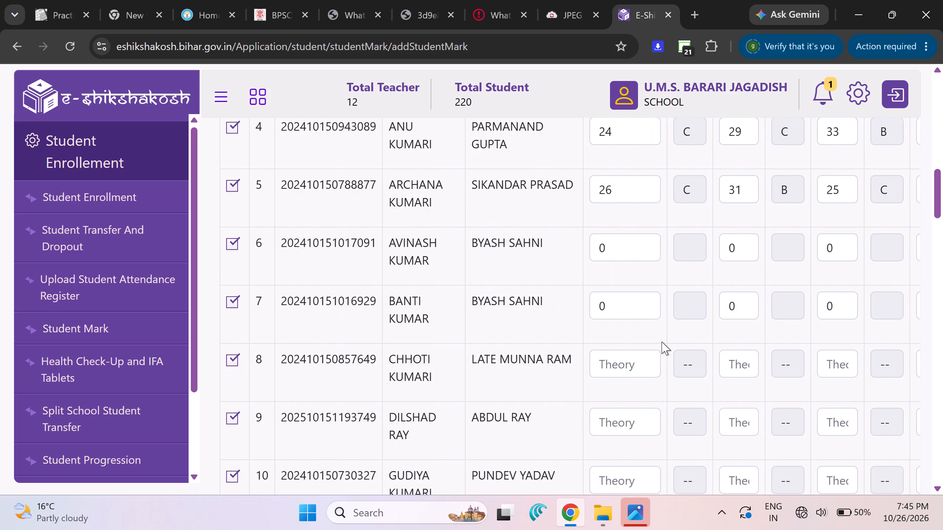
{"action": "scroll", "coordinate": [662, 342], "scroll_direction": "down", "scroll_amount": 2}
{"action": "left_click", "coordinate": [616, 264]}
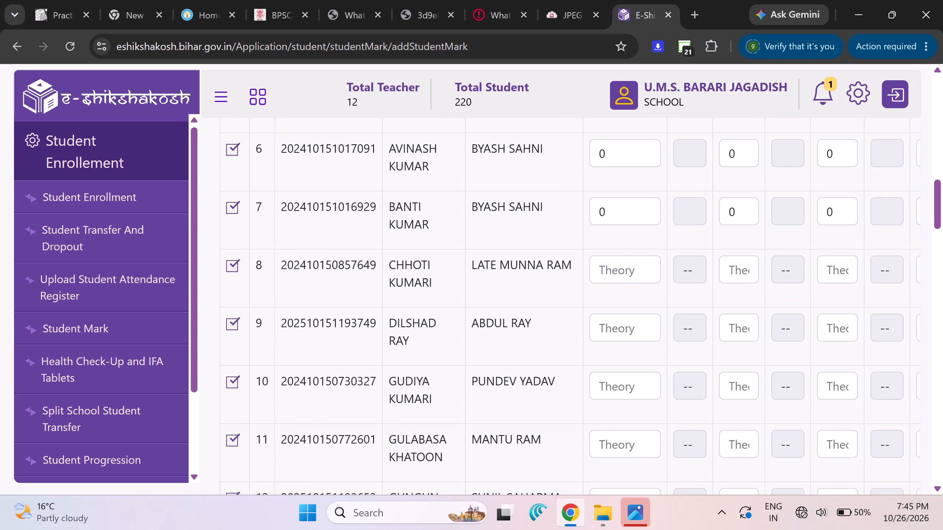
{"action": "type", "text": "218"}
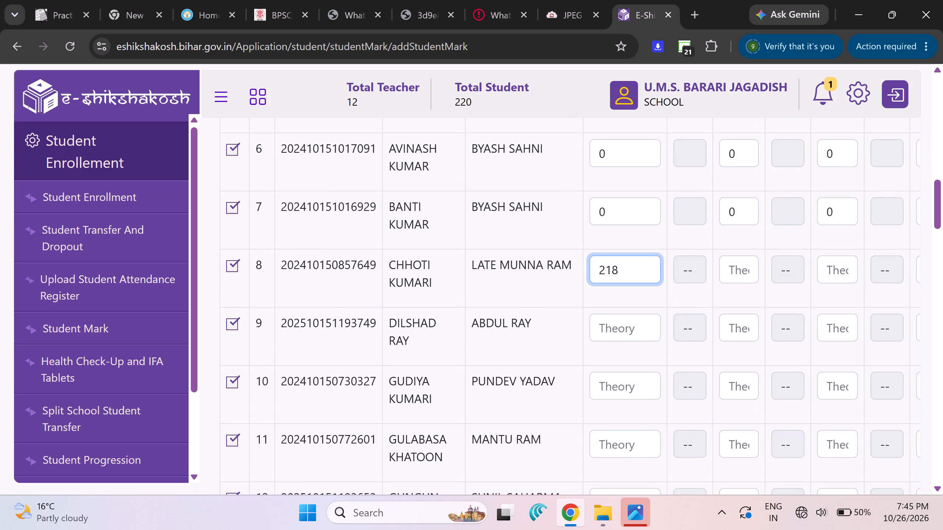
{"action": "key", "text": "BackSpace"}
{"action": "key", "text": "BackSpace"}
{"action": "key", "text": "BackSpace"}
{"action": "type", "text": "18"}
{"action": "scroll", "coordinate": [616, 264], "scroll_direction": "left", "scroll_amount": 2}
{"action": "left_click_drag", "start_coordinate": [638, 279], "coordinate": [618, 276]}
{"action": "left_click", "coordinate": [618, 276]}
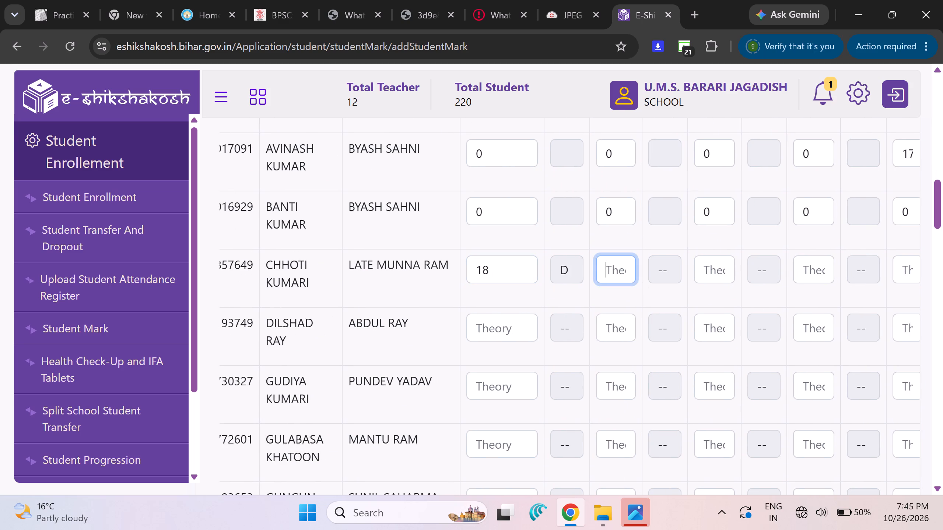
{"action": "type", "text": "28"}
Enter the eighth listed student's theory marks as Science 18, Social Science 17 and Hindi 18.
{"action": "scroll", "coordinate": [618, 276], "scroll_direction": "left", "scroll_amount": 1}
{"action": "left_click", "coordinate": [605, 277]}
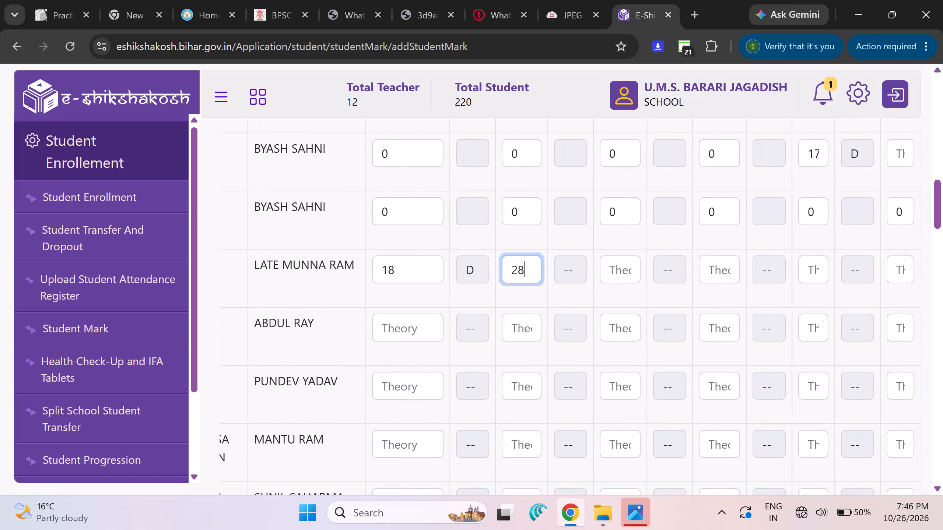
{"action": "type", "text": "17"}
{"action": "key", "text": "BackSpace"}
{"action": "key", "text": "8"}
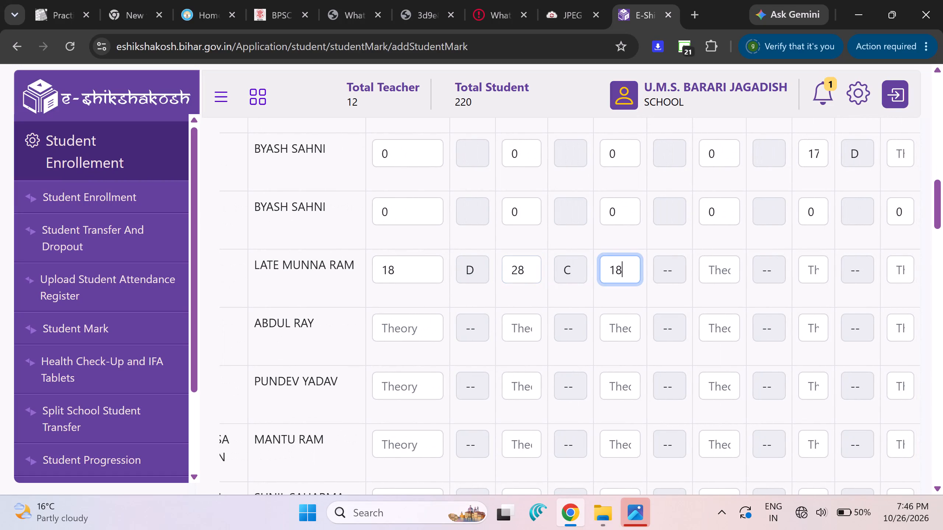
{"action": "scroll", "coordinate": [605, 277], "scroll_direction": "left", "scroll_amount": 2}
{"action": "left_click", "coordinate": [663, 277]}
{"action": "type", "text": "17"}
{"action": "scroll", "coordinate": [663, 277], "scroll_direction": "left", "scroll_amount": 3}
{"action": "left_click", "coordinate": [495, 273]}
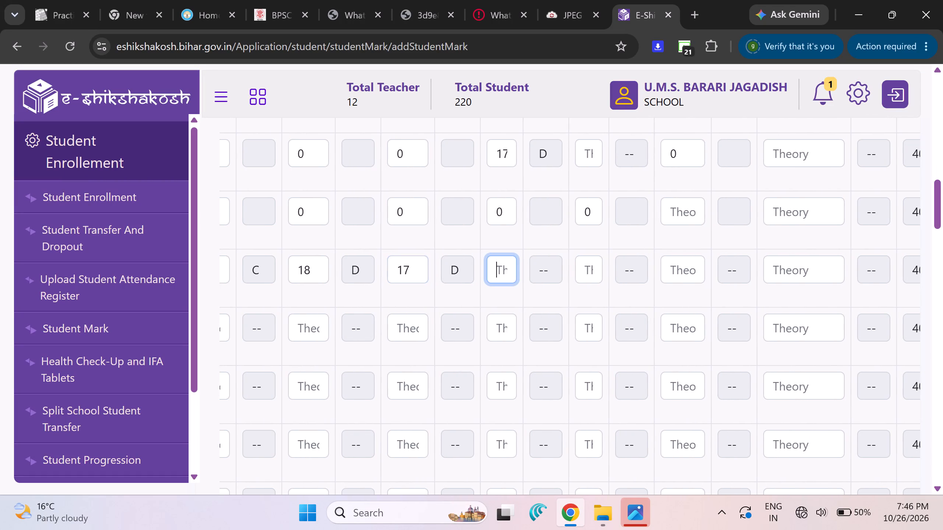
{"action": "type", "text": "18"}
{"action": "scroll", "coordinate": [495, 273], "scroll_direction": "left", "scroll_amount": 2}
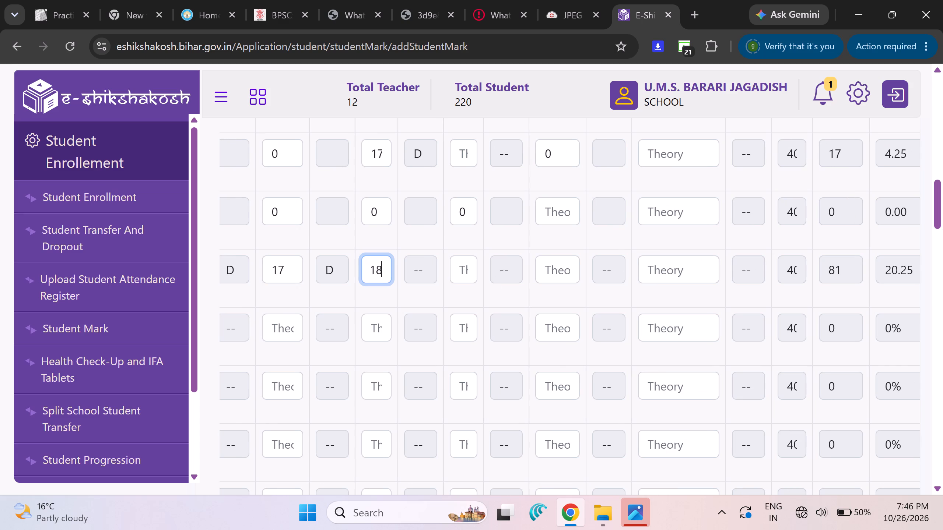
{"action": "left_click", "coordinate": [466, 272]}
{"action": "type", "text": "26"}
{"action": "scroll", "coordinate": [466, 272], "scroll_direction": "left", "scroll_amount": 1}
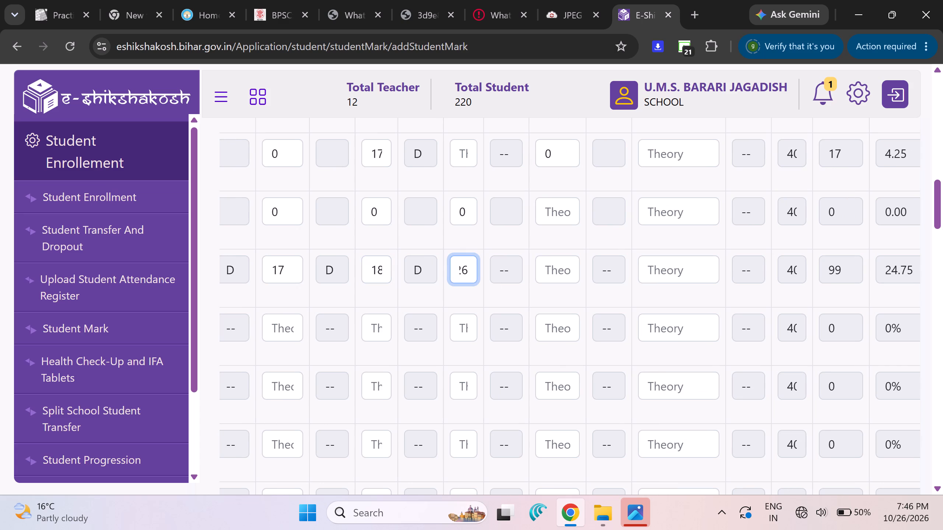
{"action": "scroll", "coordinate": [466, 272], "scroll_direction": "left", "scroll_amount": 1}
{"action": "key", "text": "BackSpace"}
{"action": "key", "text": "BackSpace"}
Enter the eighth listed student's Sanskrit theory mark as 26.
{"action": "left_click", "coordinate": [562, 271]}
{"action": "type", "text": "26"}
{"action": "left_click", "coordinate": [564, 271]}
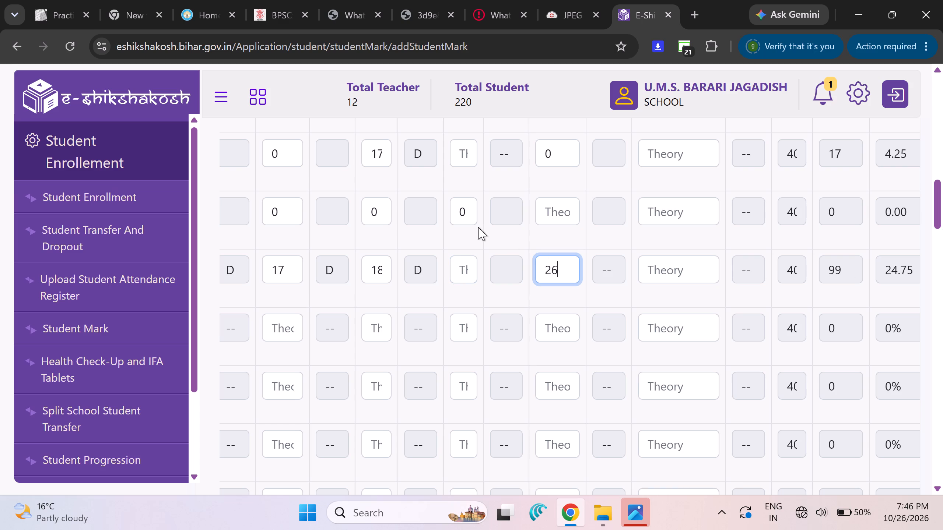
Clear the seventh listed student's Urdu theory mark and enter 0 for Sanskrit instead.
{"action": "left_click", "coordinate": [467, 215]}
{"action": "key", "text": "BackSpace"}
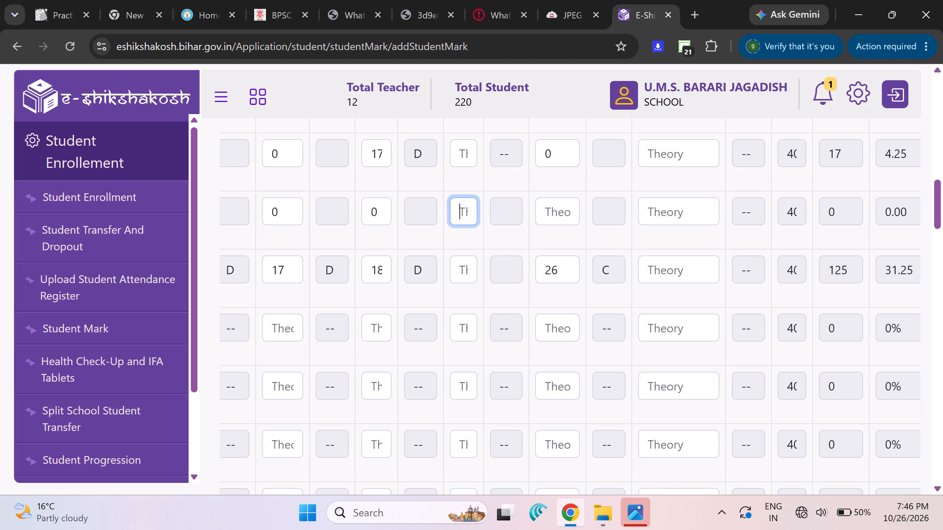
{"action": "left_click", "coordinate": [557, 211]}
{"action": "key", "text": "0"}
{"action": "scroll", "coordinate": [557, 211], "scroll_direction": "left", "scroll_amount": 4}
{"action": "left_click", "coordinate": [610, 291]}
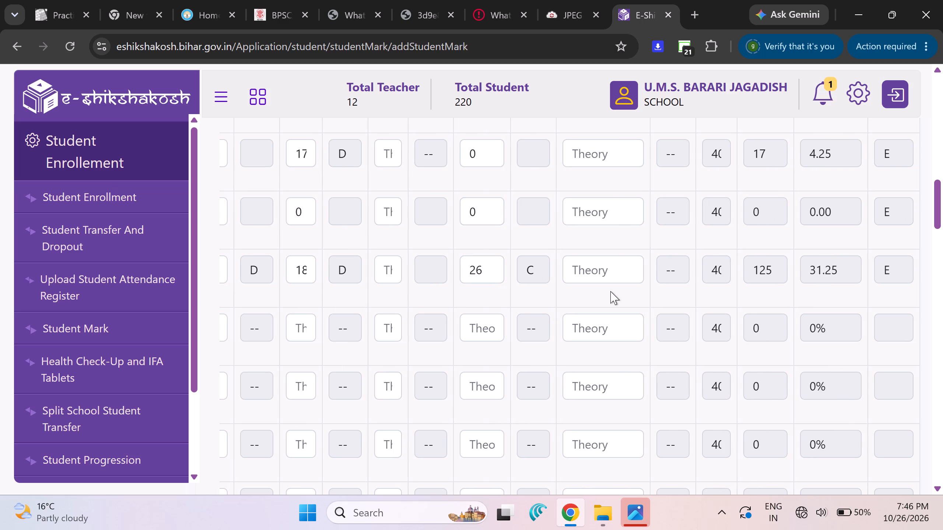
Enter the ninth listed student's theory marks as Mathematics 0, English 0 and Science 0.
{"action": "scroll", "coordinate": [610, 291], "scroll_direction": "right", "scroll_amount": 7}
{"action": "scroll", "coordinate": [610, 291], "scroll_direction": "down", "scroll_amount": 5}
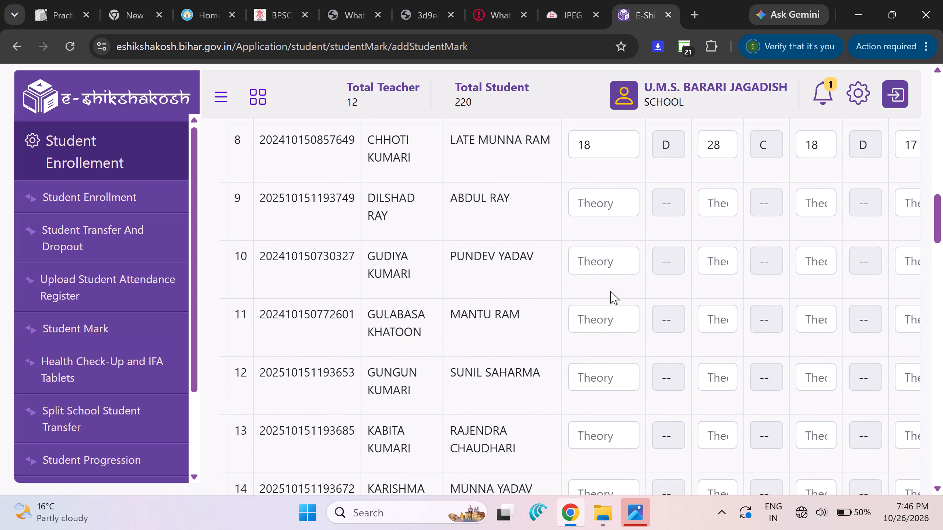
{"action": "left_click", "coordinate": [584, 202]}
{"action": "scroll", "coordinate": [584, 202], "scroll_direction": "right", "scroll_amount": 1}
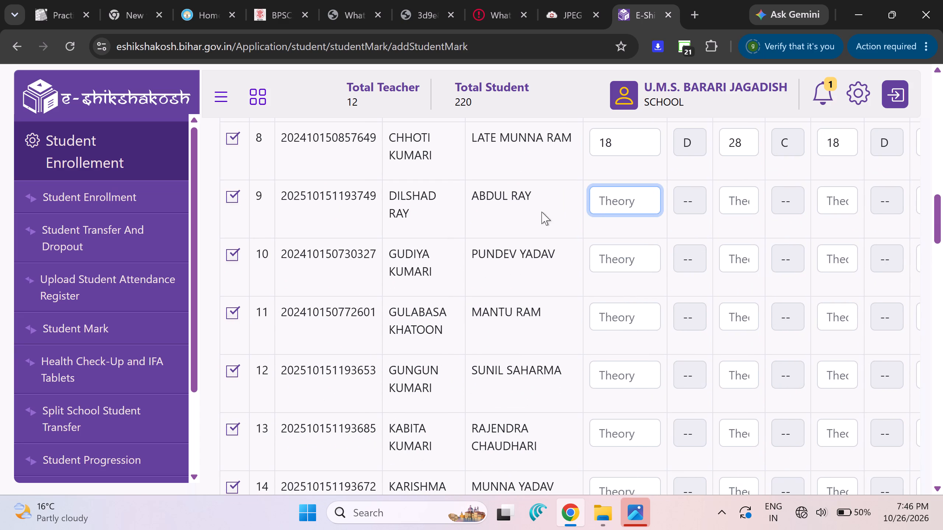
{"action": "key", "text": "0"}
{"action": "scroll", "coordinate": [615, 212], "scroll_direction": "left", "scroll_amount": 1}
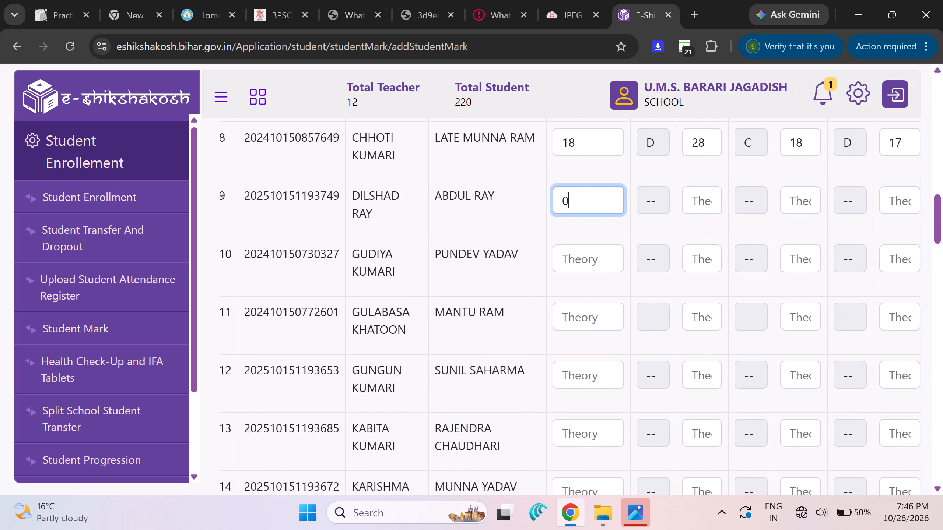
{"action": "scroll", "coordinate": [615, 212], "scroll_direction": "left", "scroll_amount": 1}
{"action": "left_click_drag", "start_coordinate": [664, 212], "coordinate": [649, 205]}
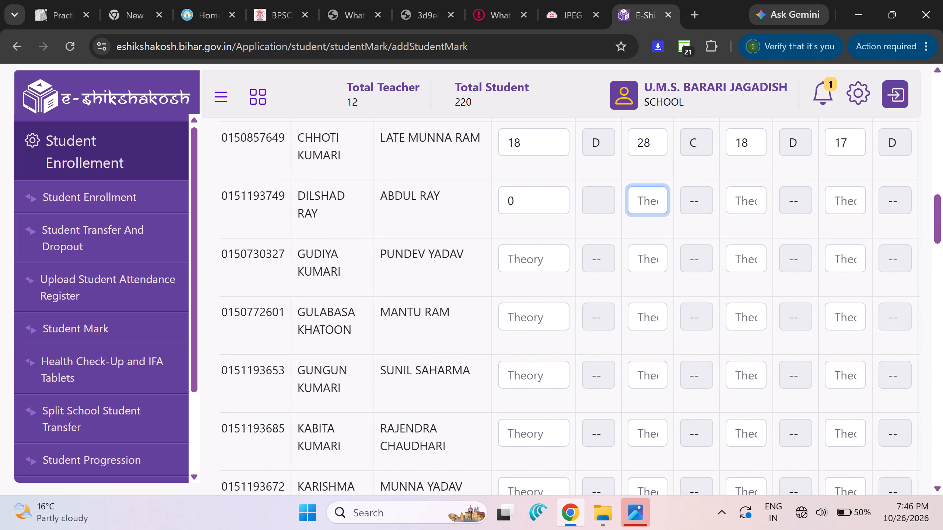
{"action": "key", "text": "0"}
{"action": "scroll", "coordinate": [649, 205], "scroll_direction": "left", "scroll_amount": 2}
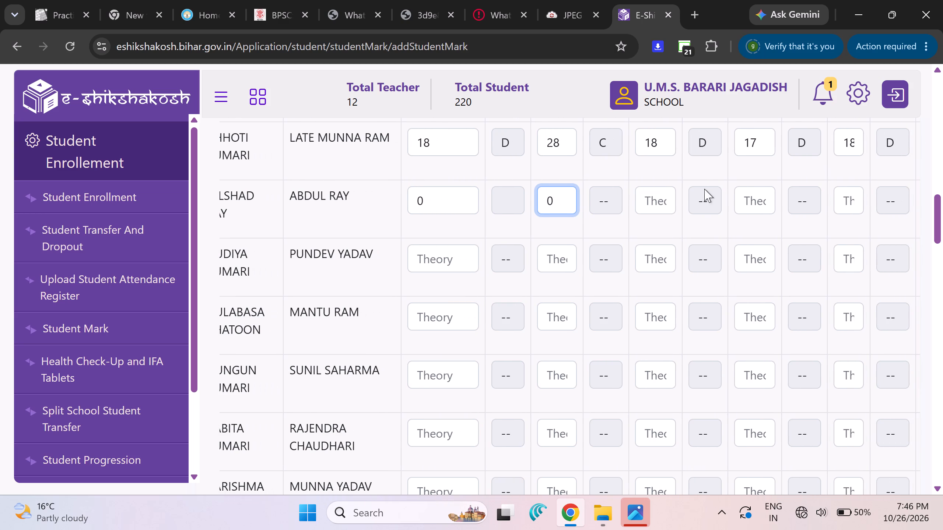
{"action": "left_click", "coordinate": [660, 194]}
{"action": "key", "text": "0"}
Enter the ninth listed student's theory marks as Social Science 0, Hindi 0 and Sanskrit 0.
{"action": "scroll", "coordinate": [660, 194], "scroll_direction": "left", "scroll_amount": 2}
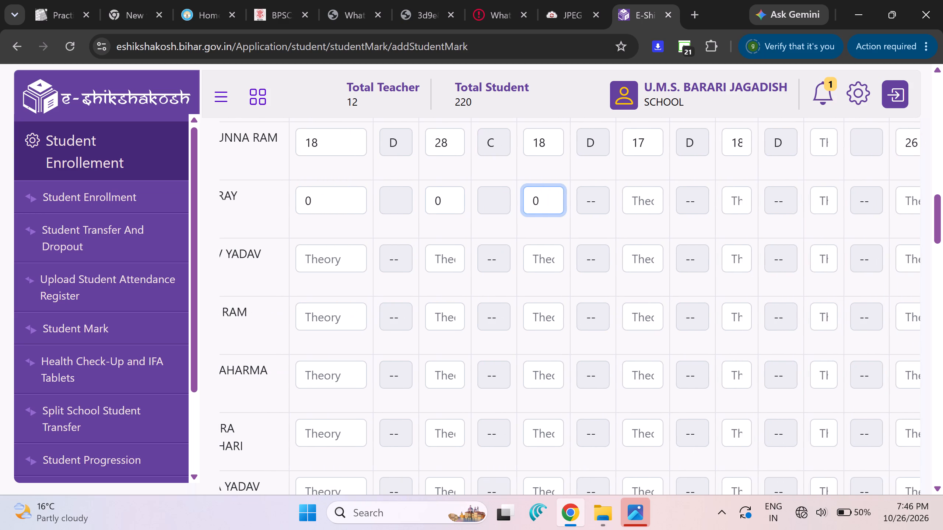
{"action": "left_click", "coordinate": [652, 202]}
{"action": "key", "text": "0"}
{"action": "scroll", "coordinate": [652, 202], "scroll_direction": "left", "scroll_amount": 1}
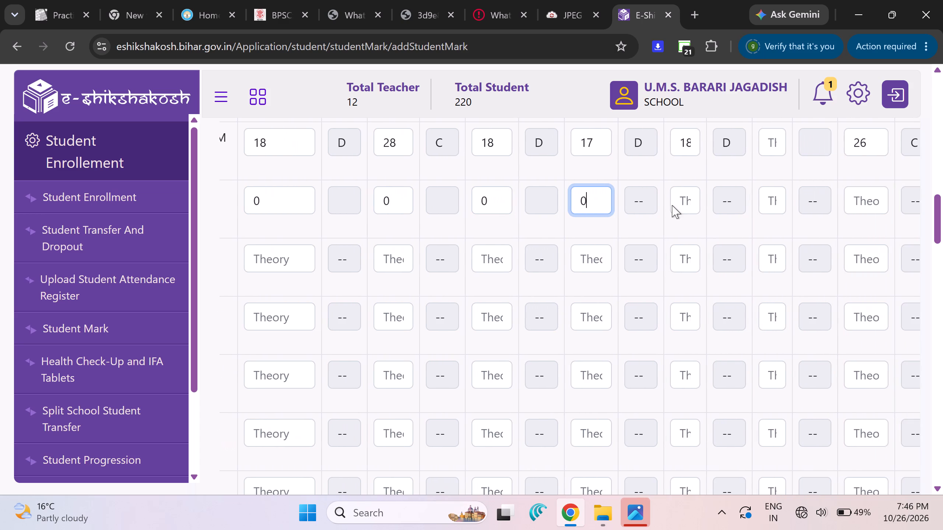
{"action": "left_click", "coordinate": [698, 208]}
{"action": "key", "text": "0"}
{"action": "scroll", "coordinate": [698, 208], "scroll_direction": "left", "scroll_amount": 2}
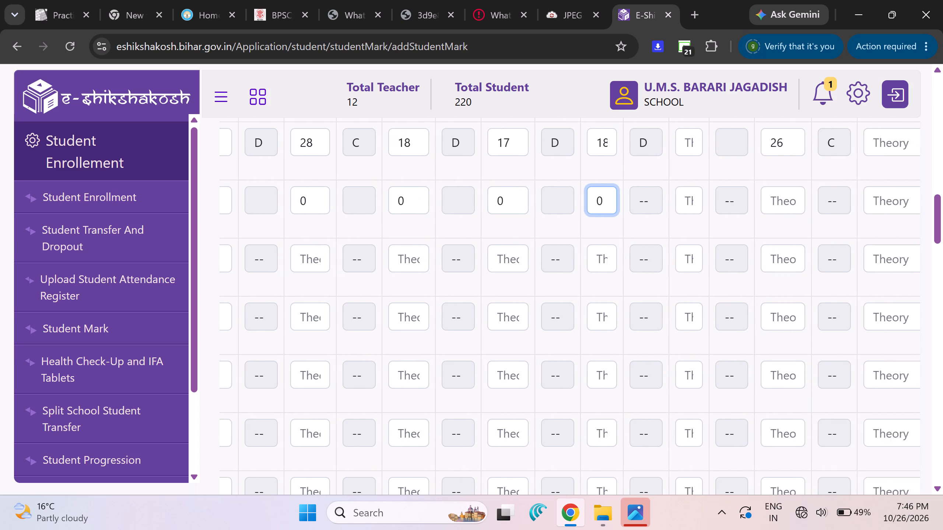
{"action": "scroll", "coordinate": [698, 208], "scroll_direction": "left", "scroll_amount": 1}
{"action": "left_click", "coordinate": [729, 205]}
{"action": "key", "text": "0"}
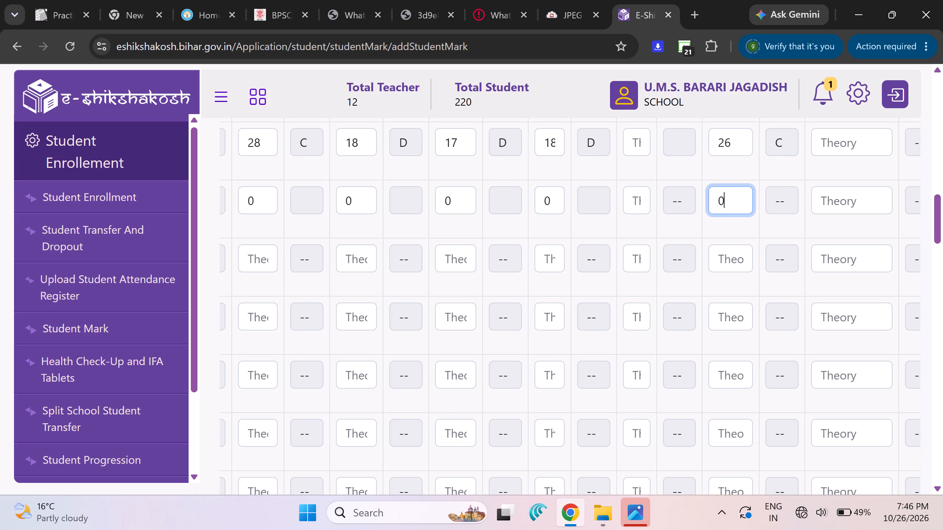
{"action": "scroll", "coordinate": [729, 205], "scroll_direction": "left", "scroll_amount": 3}
{"action": "left_click", "coordinate": [777, 291]}
Enter the tenth listed student's theory marks as Mathematics 21, English 29 and Science 23.
{"action": "scroll", "coordinate": [777, 291], "scroll_direction": "right", "scroll_amount": 10}
{"action": "scroll", "coordinate": [777, 291], "scroll_direction": "down", "scroll_amount": 1}
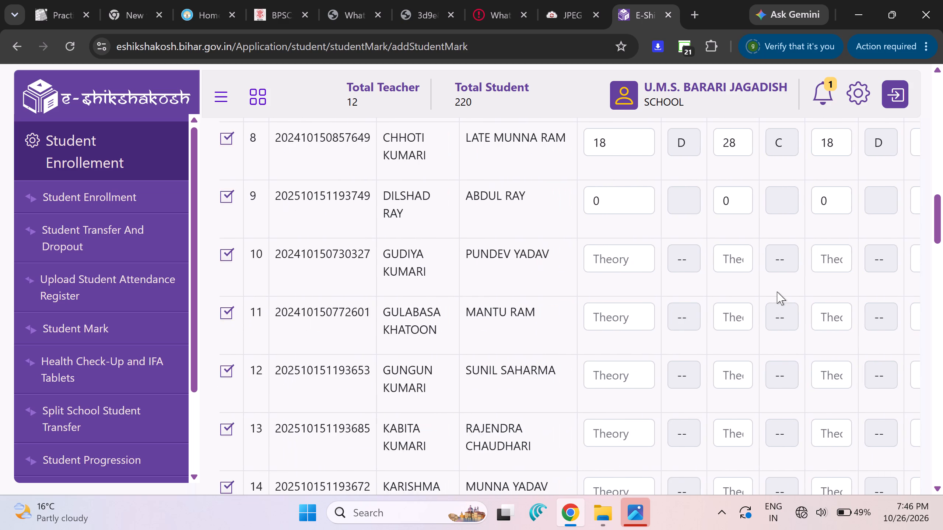
{"action": "scroll", "coordinate": [777, 291], "scroll_direction": "down", "scroll_amount": 1}
{"action": "scroll", "coordinate": [539, 283], "scroll_direction": "down", "scroll_amount": 1}
{"action": "left_click", "coordinate": [600, 188]}
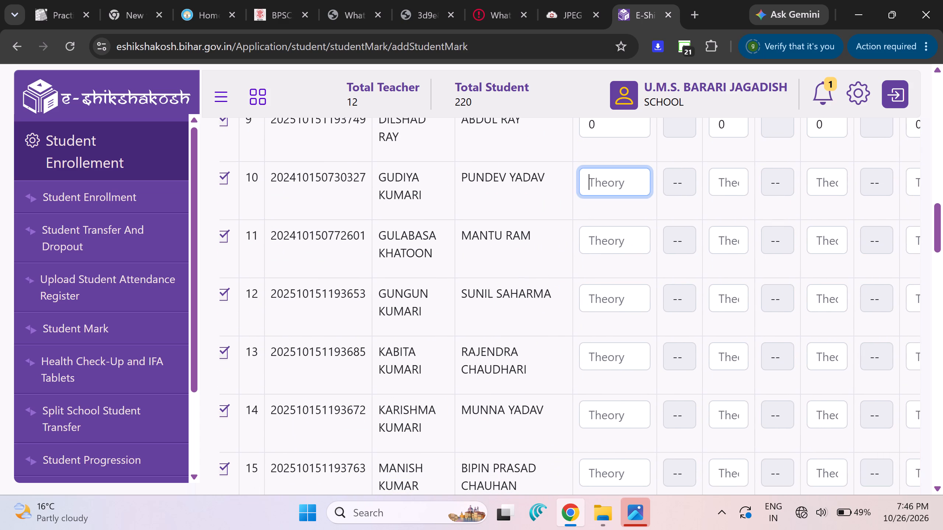
{"action": "type", "text": "21"}
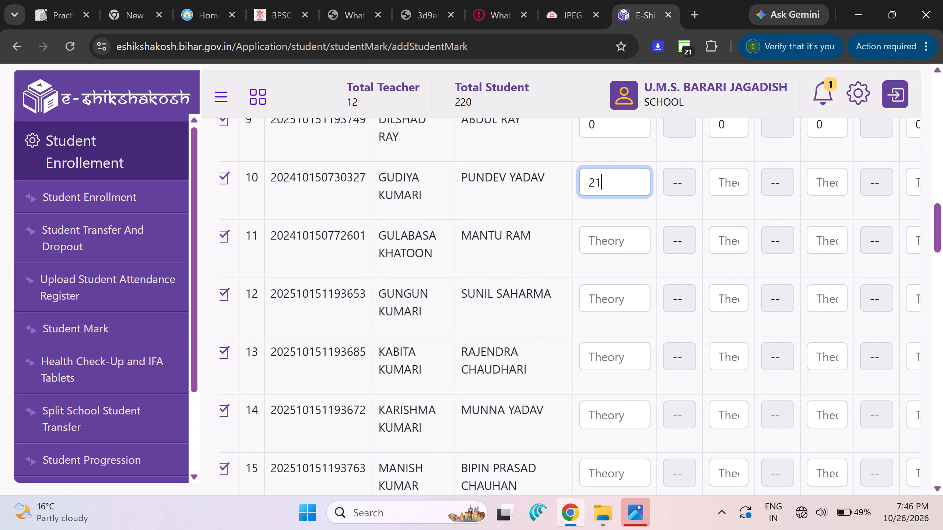
{"action": "left_click", "coordinate": [721, 183]}
{"action": "type", "text": "29"}
{"action": "scroll", "coordinate": [721, 183], "scroll_direction": "left", "scroll_amount": 3}
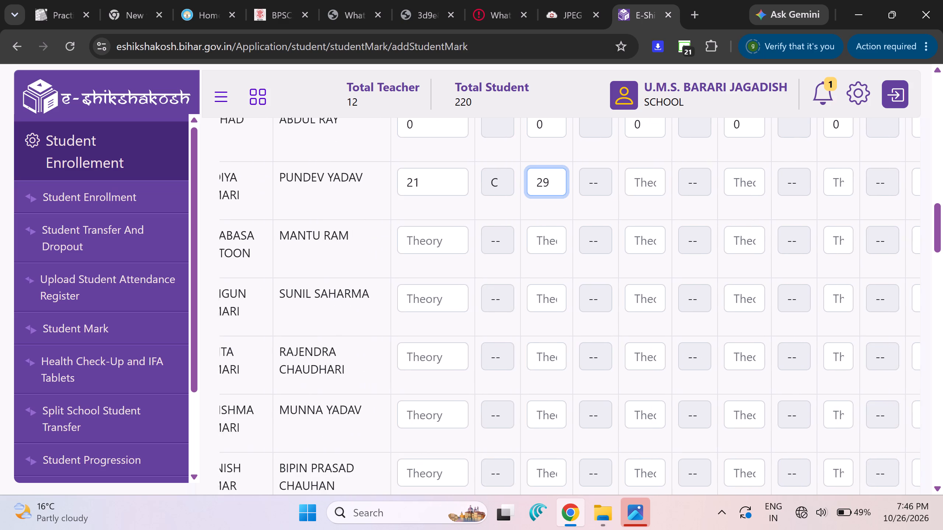
{"action": "left_click", "coordinate": [625, 176]}
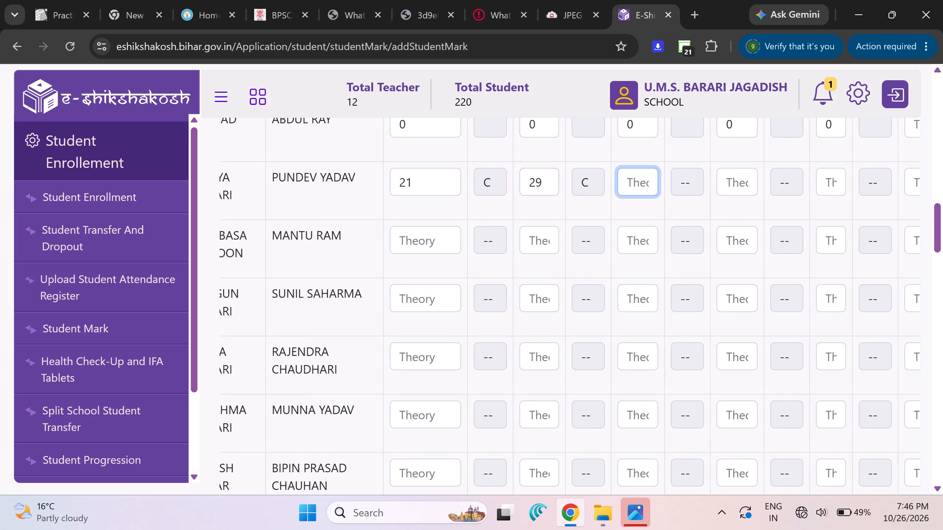
{"action": "type", "text": "23"}
Enter the tenth listed student's theory marks as Social Science 23, Hindi 23 and Sanskrit 29.
{"action": "scroll", "coordinate": [625, 176], "scroll_direction": "left", "scroll_amount": 1}
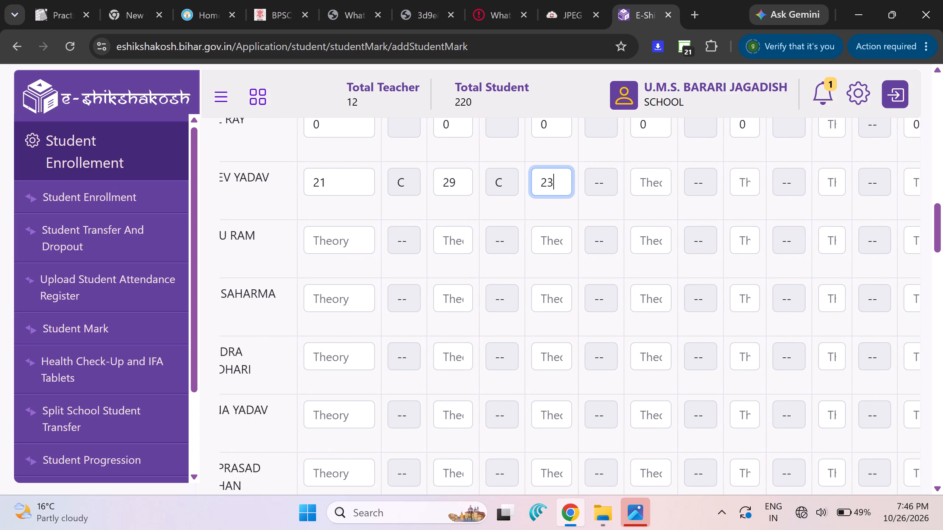
{"action": "left_click", "coordinate": [670, 179]}
{"action": "type", "text": "23"}
{"action": "scroll", "coordinate": [670, 179], "scroll_direction": "left", "scroll_amount": 2}
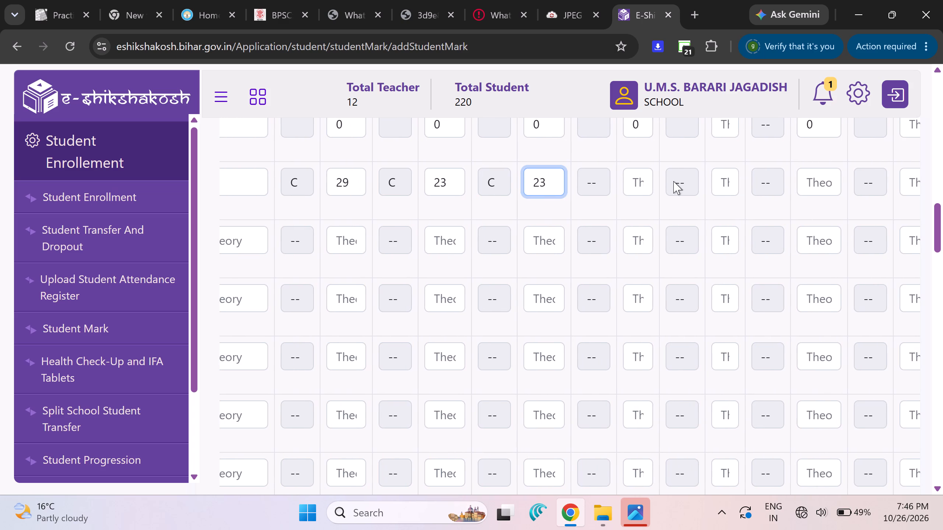
{"action": "left_click_drag", "start_coordinate": [621, 183], "coordinate": [635, 184]}
{"action": "left_click", "coordinate": [635, 184]}
{"action": "type", "text": "23"}
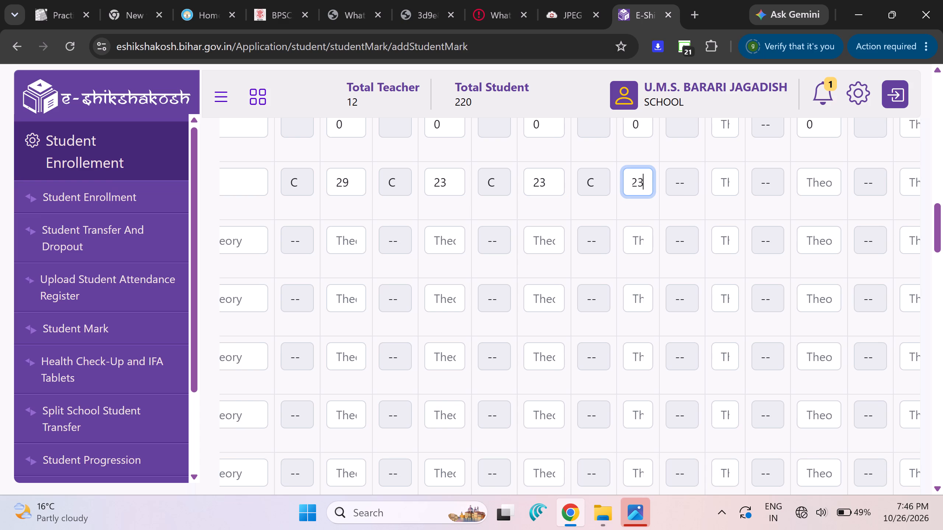
{"action": "scroll", "coordinate": [635, 184], "scroll_direction": "left", "scroll_amount": 2}
{"action": "left_click", "coordinate": [676, 188]}
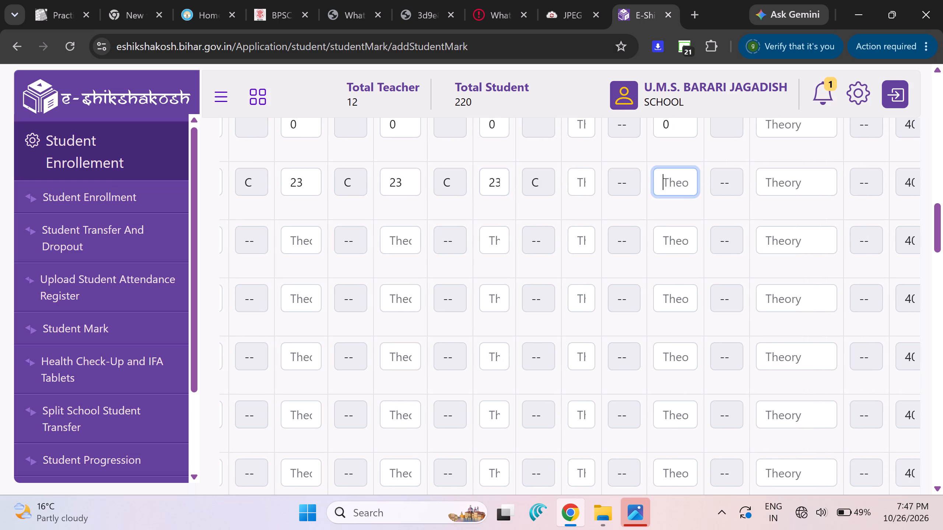
{"action": "type", "text": "29"}
{"action": "scroll", "coordinate": [676, 188], "scroll_direction": "left", "scroll_amount": 4}
{"action": "left_click", "coordinate": [690, 222]}
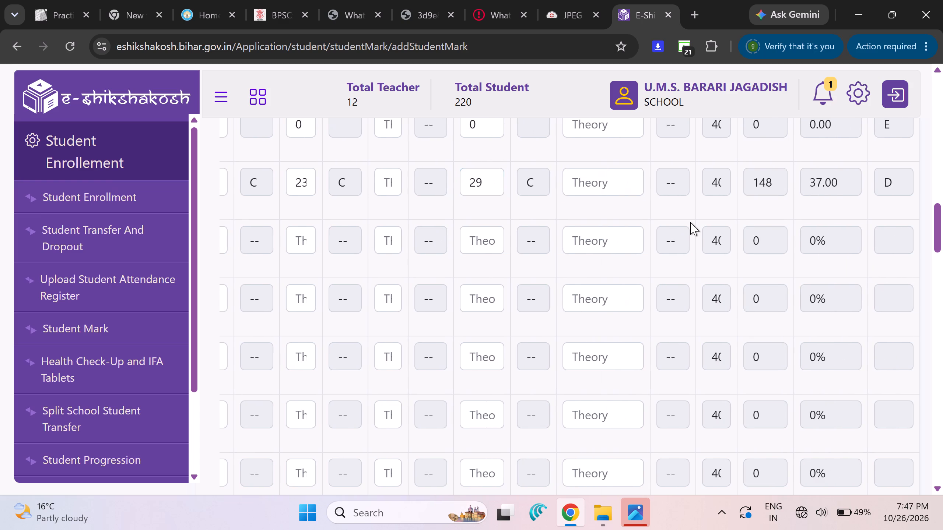
Enter the eleventh listed student's theory marks as Mathematics 0, English 0 and Science 0.
{"action": "scroll", "coordinate": [690, 222], "scroll_direction": "right", "scroll_amount": 8}
{"action": "scroll", "coordinate": [690, 222], "scroll_direction": "down", "scroll_amount": 1}
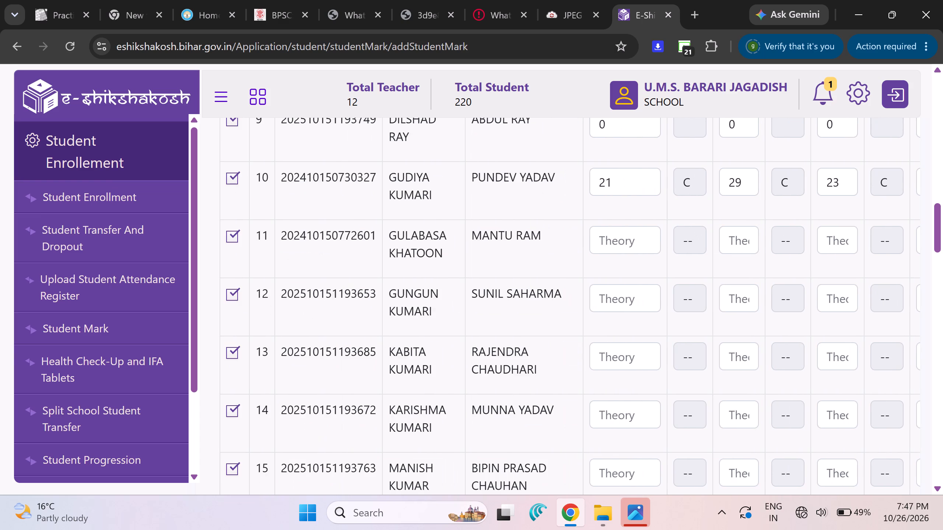
{"action": "scroll", "coordinate": [626, 239], "scroll_direction": "left", "scroll_amount": 7}
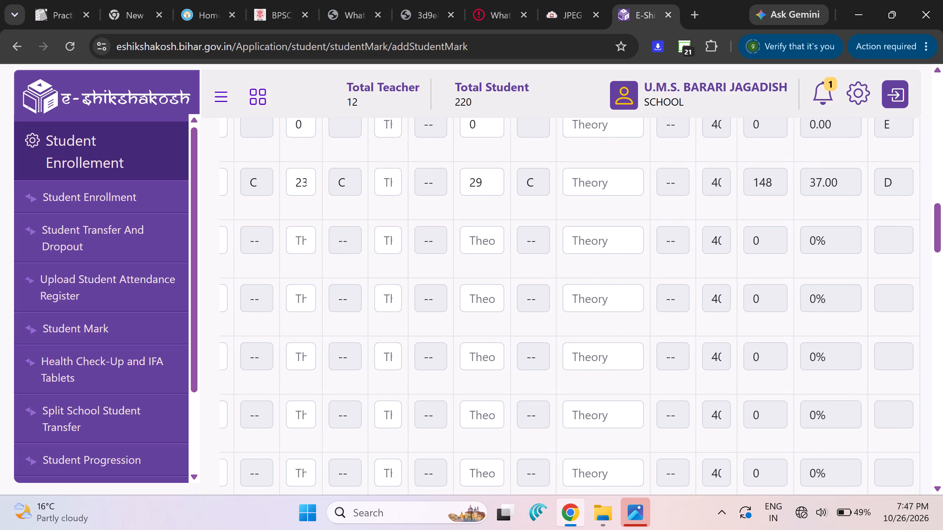
{"action": "scroll", "coordinate": [626, 239], "scroll_direction": "right", "scroll_amount": 8}
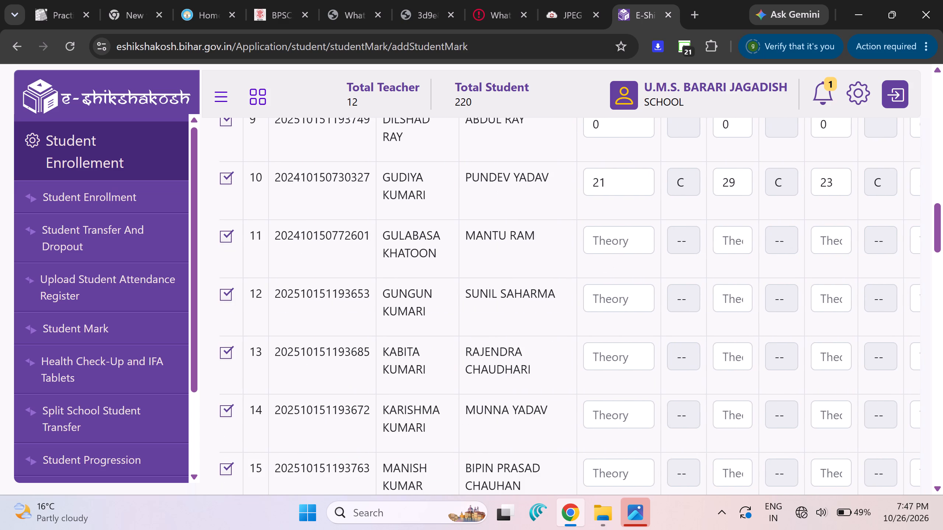
{"action": "left_click", "coordinate": [635, 243]}
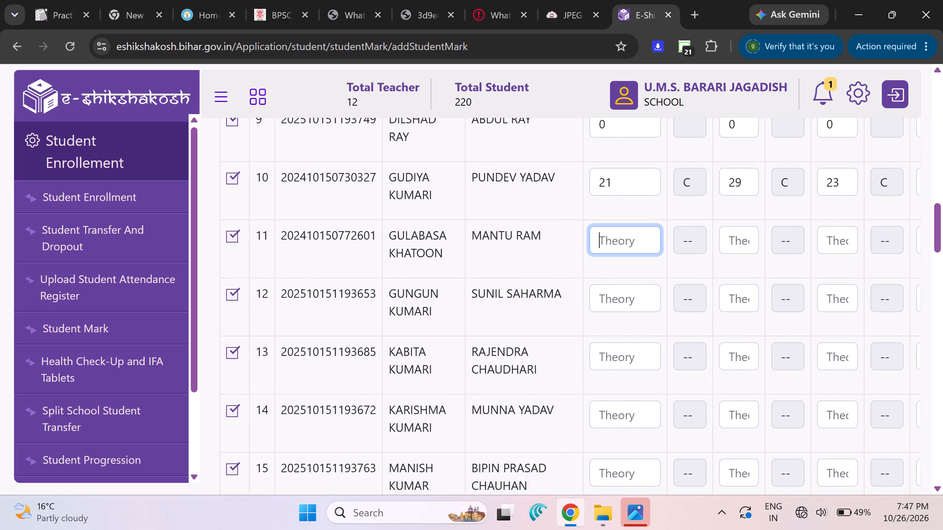
{"action": "key", "text": "0"}
{"action": "scroll", "coordinate": [635, 243], "scroll_direction": "left", "scroll_amount": 1}
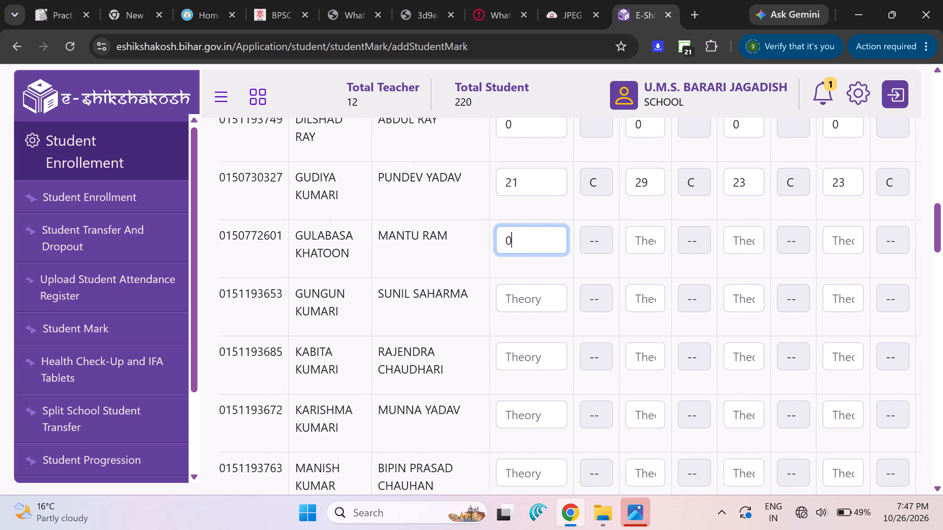
{"action": "scroll", "coordinate": [635, 243], "scroll_direction": "left", "scroll_amount": 1}
{"action": "left_click", "coordinate": [623, 243]}
{"action": "key", "text": "0"}
{"action": "scroll", "coordinate": [623, 243], "scroll_direction": "left", "scroll_amount": 2}
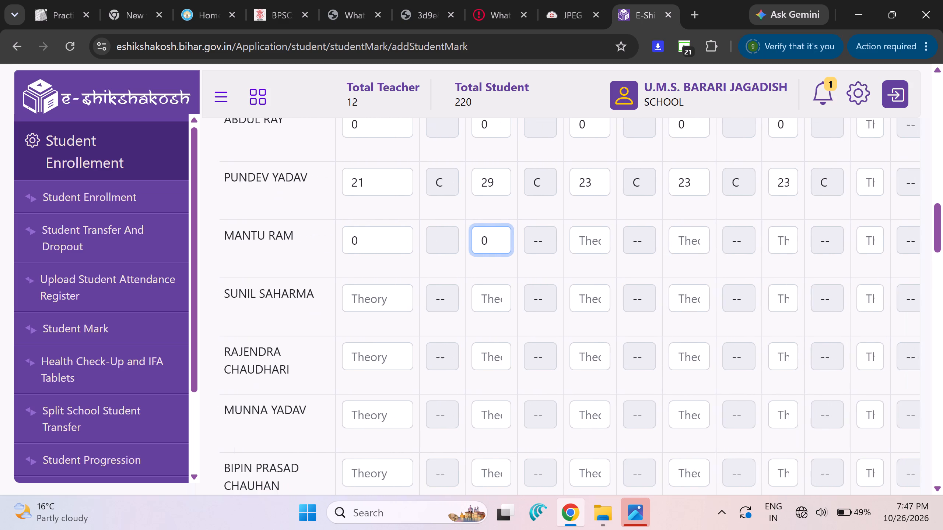
{"action": "left_click", "coordinate": [572, 241]}
{"action": "key", "text": "0"}
Enter the eleventh listed student's theory marks as Social Science 0, Hindi 0 and Sanskrit 0.
{"action": "scroll", "coordinate": [572, 241], "scroll_direction": "left", "scroll_amount": 1}
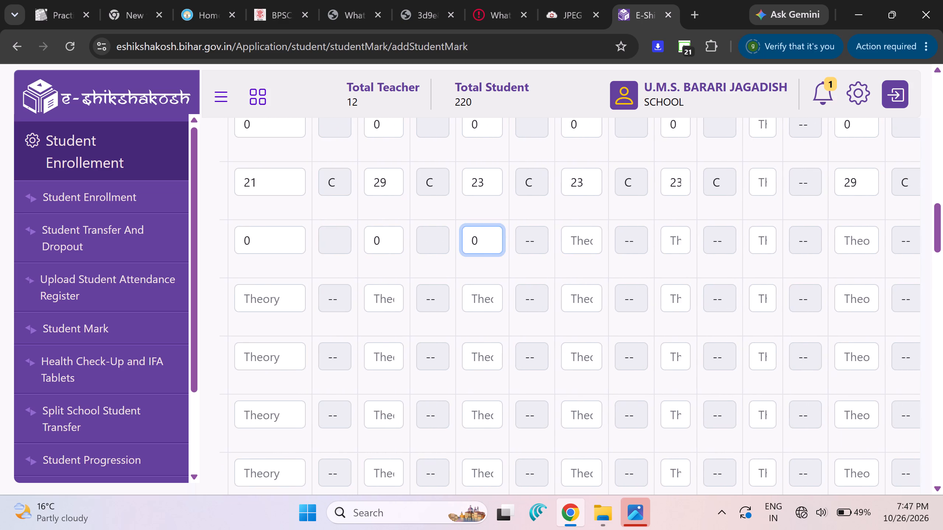
{"action": "left_click", "coordinate": [582, 243]}
{"action": "key", "text": "0"}
{"action": "scroll", "coordinate": [582, 243], "scroll_direction": "left", "scroll_amount": 2}
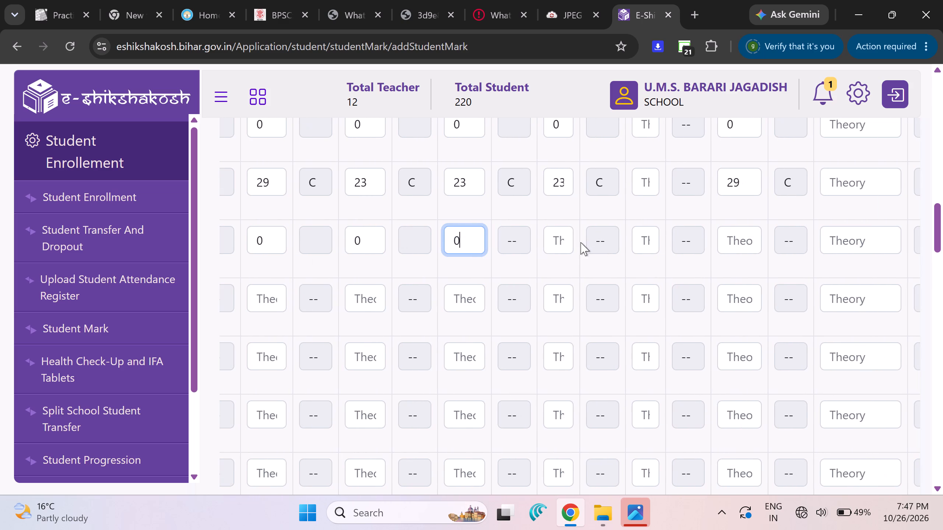
{"action": "left_click", "coordinate": [564, 239]}
{"action": "key", "text": "0"}
{"action": "scroll", "coordinate": [564, 239], "scroll_direction": "left", "scroll_amount": 1}
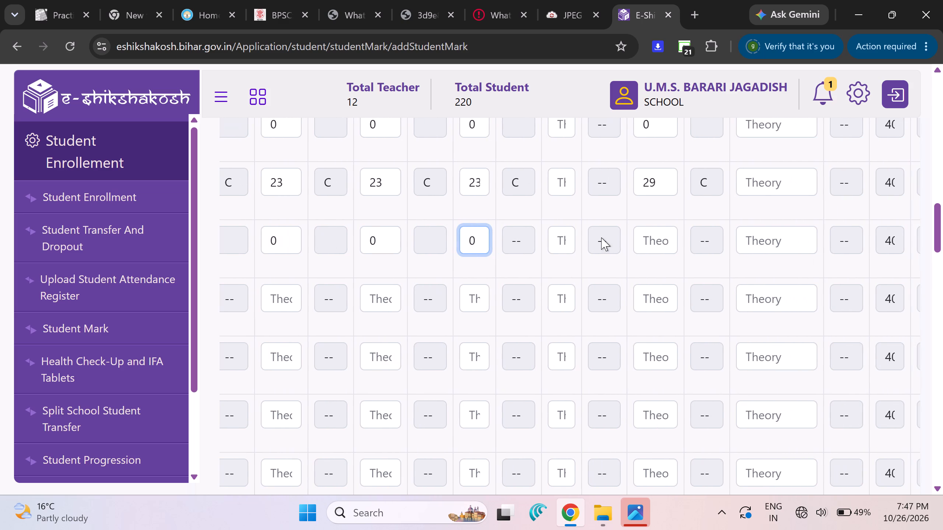
{"action": "left_click", "coordinate": [653, 240]}
{"action": "key", "text": "0"}
{"action": "scroll", "coordinate": [653, 240], "scroll_direction": "left", "scroll_amount": 5}
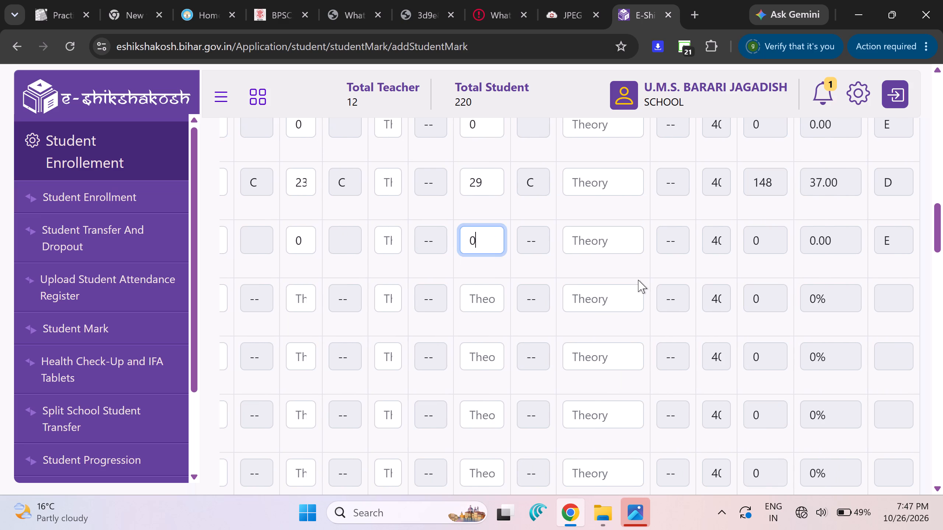
{"action": "left_click", "coordinate": [638, 280]}
Enter the twelfth listed student's theory marks as Mathematics 21, English 29 and Science 23.
{"action": "scroll", "coordinate": [638, 280], "scroll_direction": "right", "scroll_amount": 9}
{"action": "scroll", "coordinate": [638, 280], "scroll_direction": "down", "scroll_amount": 4}
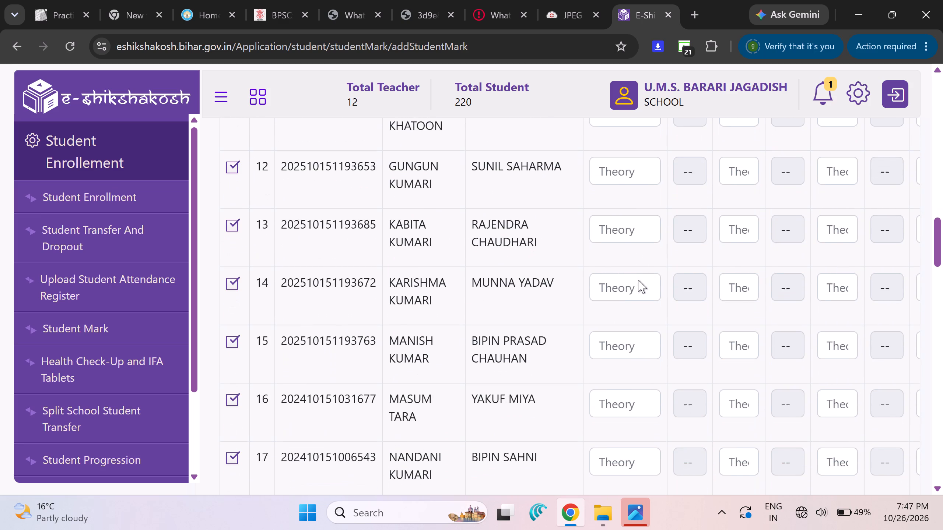
{"action": "left_click", "coordinate": [610, 177]}
{"action": "scroll", "coordinate": [610, 177], "scroll_direction": "up", "scroll_amount": 1}
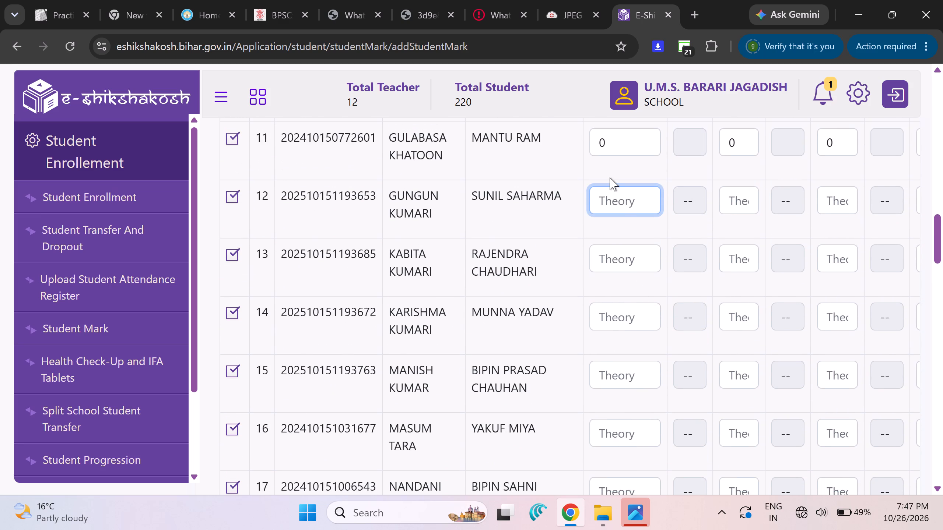
{"action": "type", "text": "21"}
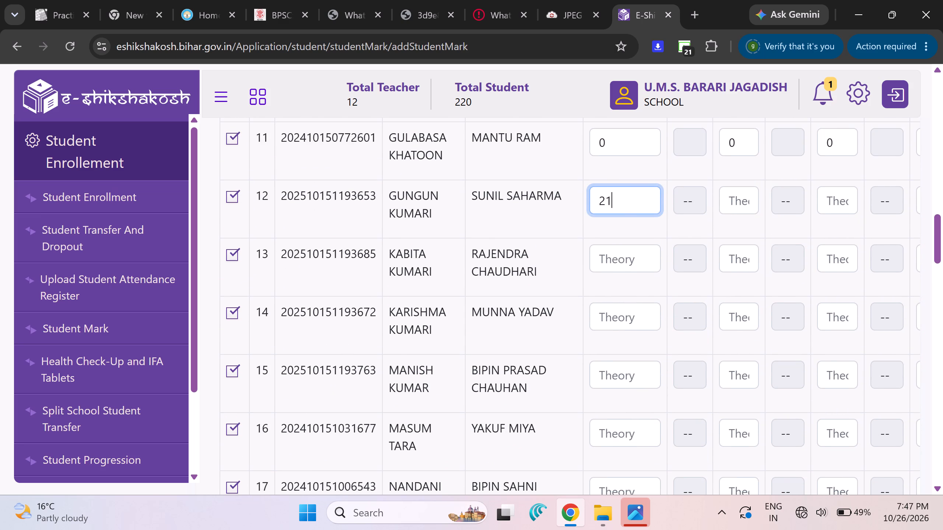
{"action": "left_click", "coordinate": [743, 203]}
{"action": "type", "text": "29"}
{"action": "scroll", "coordinate": [743, 203], "scroll_direction": "left", "scroll_amount": 1}
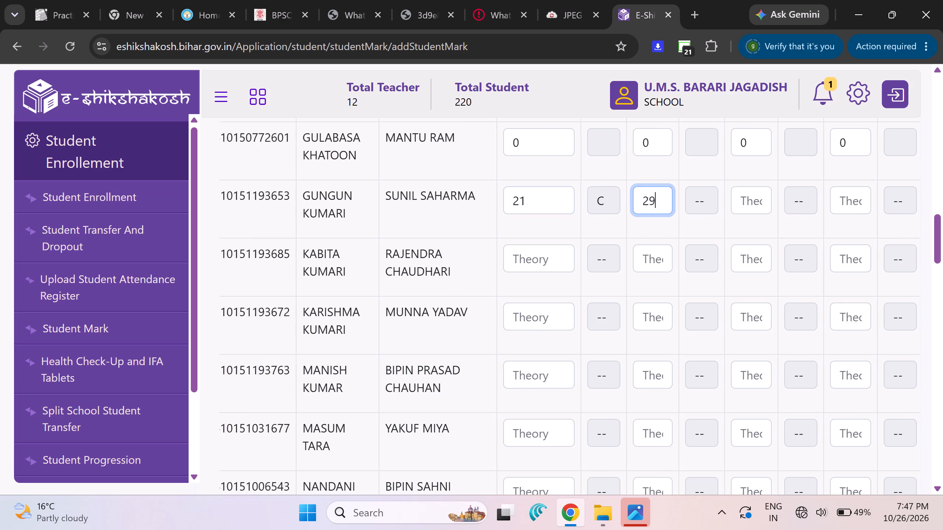
{"action": "scroll", "coordinate": [743, 203], "scroll_direction": "left", "scroll_amount": 1}
{"action": "left_click", "coordinate": [715, 209]}
{"action": "type", "text": "23"}
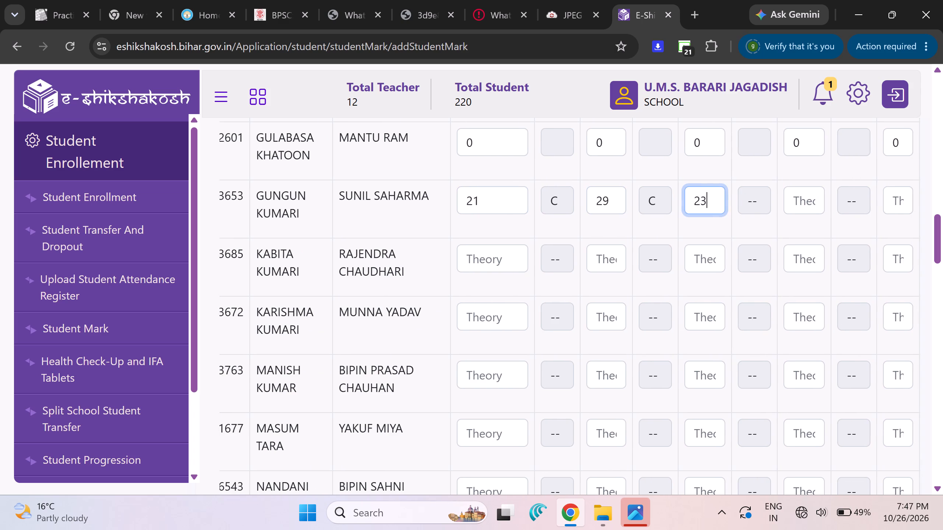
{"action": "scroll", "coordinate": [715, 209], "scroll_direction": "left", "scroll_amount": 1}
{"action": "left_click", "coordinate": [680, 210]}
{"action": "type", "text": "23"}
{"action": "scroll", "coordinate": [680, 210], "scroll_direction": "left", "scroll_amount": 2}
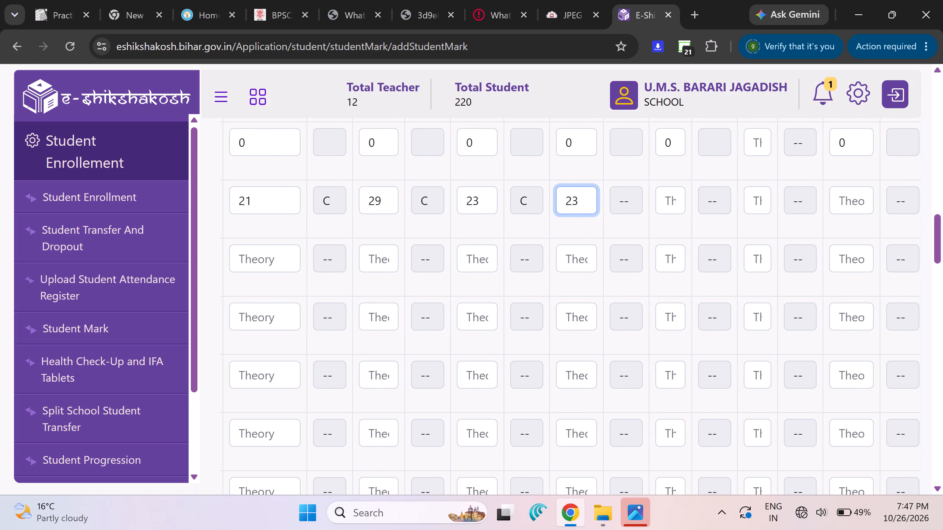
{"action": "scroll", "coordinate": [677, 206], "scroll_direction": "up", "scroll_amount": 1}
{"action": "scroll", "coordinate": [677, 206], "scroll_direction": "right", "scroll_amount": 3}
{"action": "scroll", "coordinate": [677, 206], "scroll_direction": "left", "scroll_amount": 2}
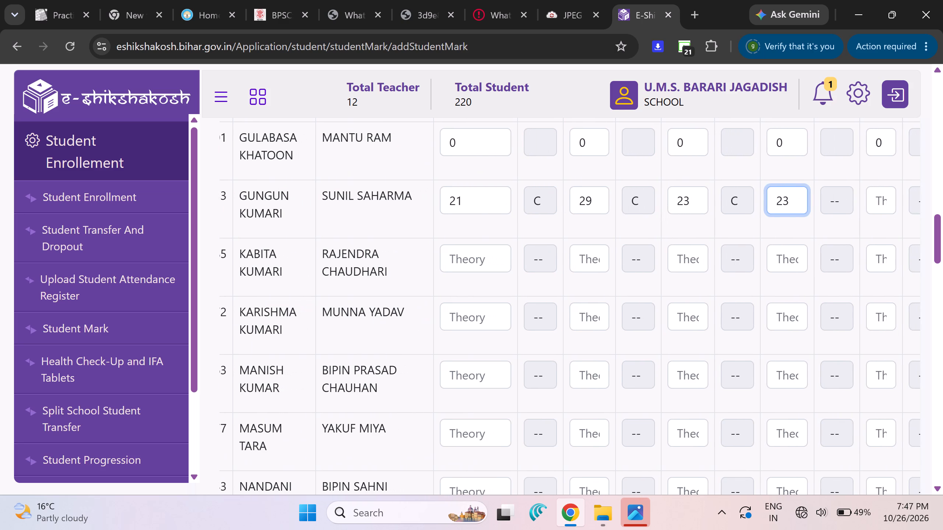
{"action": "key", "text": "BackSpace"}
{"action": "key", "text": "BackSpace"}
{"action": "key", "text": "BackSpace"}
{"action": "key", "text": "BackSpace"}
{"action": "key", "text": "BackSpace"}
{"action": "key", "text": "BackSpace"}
Replace the twelfth listed student's theory marks with Mathematics 18, English 24 and Science 21.
{"action": "left_click", "coordinate": [695, 201]}
{"action": "key", "text": "BackSpace"}
{"action": "key", "text": "BackSpace"}
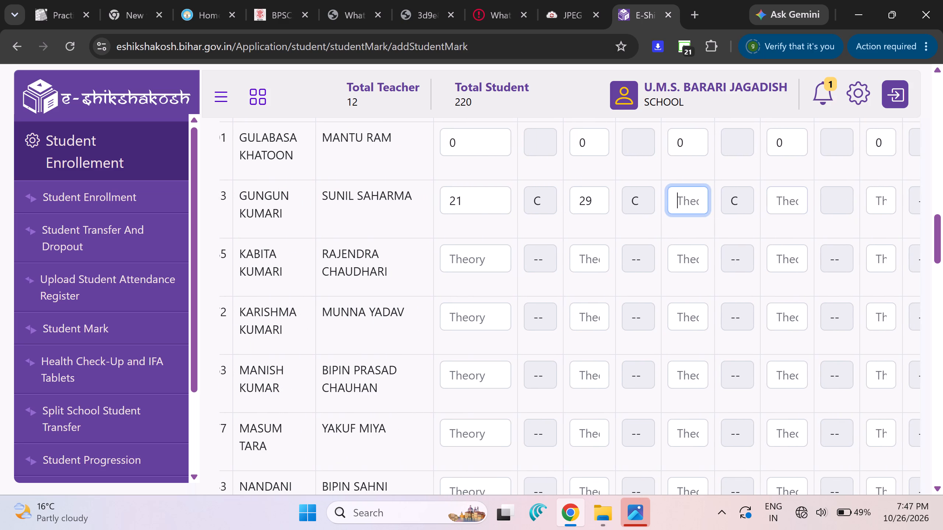
{"action": "left_click", "coordinate": [589, 196]}
{"action": "key", "text": "BackSpace"}
{"action": "key", "text": "BackSpace"}
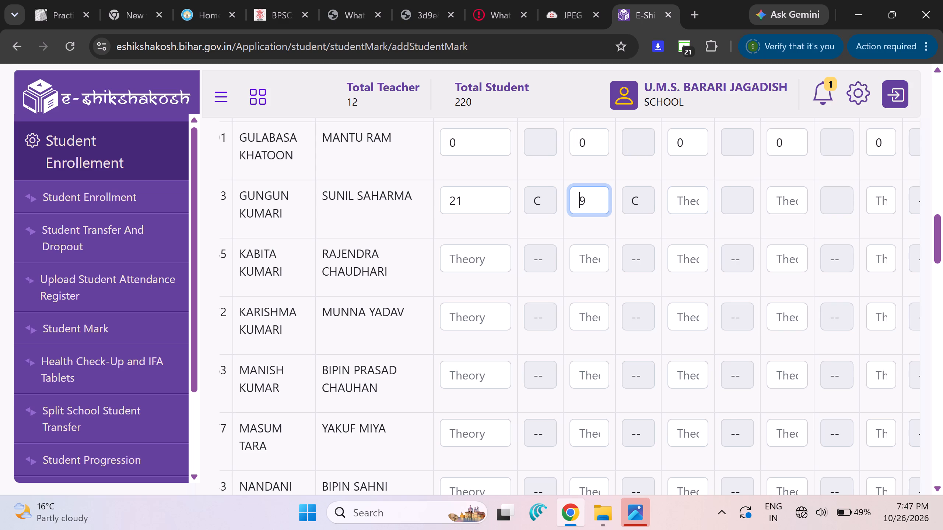
{"action": "left_click", "coordinate": [472, 199]}
{"action": "key", "text": "BackSpace"}
{"action": "key", "text": "BackSpace"}
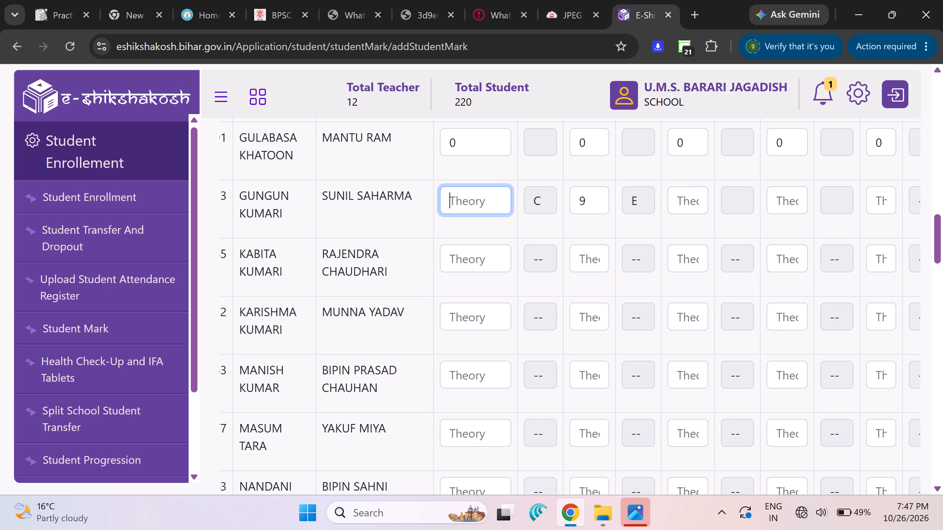
{"action": "type", "text": "18"}
{"action": "left_click", "coordinate": [595, 201]}
{"action": "key", "text": "BackSpace"}
{"action": "type", "text": "24"}
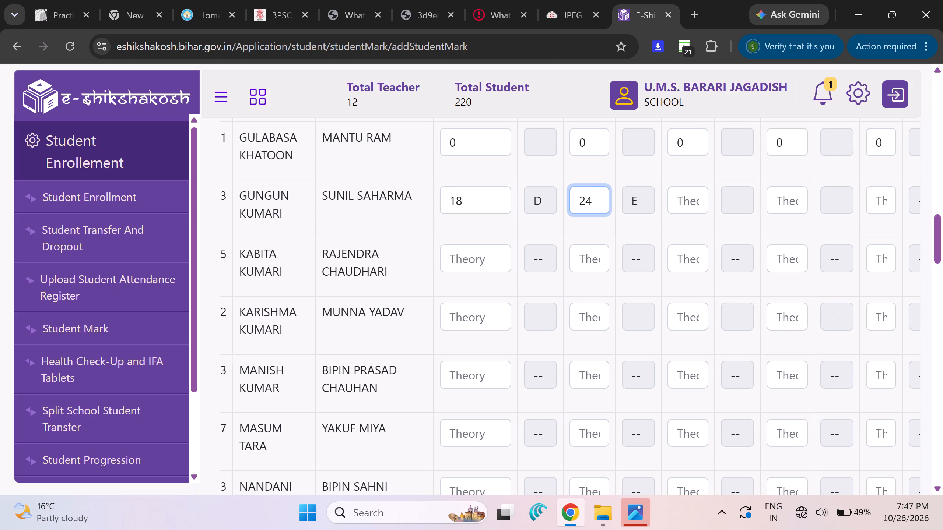
{"action": "scroll", "coordinate": [595, 201], "scroll_direction": "left", "scroll_amount": 2}
{"action": "left_click", "coordinate": [483, 204]}
{"action": "type", "text": "21"}
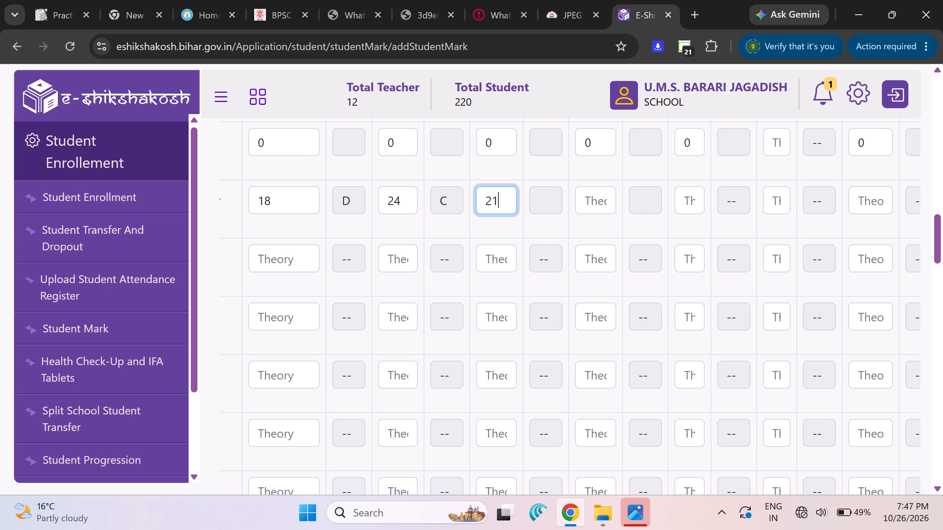
Enter the twelfth listed student's theory marks as Social Science 18, Hindi 17 and Sanskrit 20.
{"action": "left_click", "coordinate": [593, 201]}
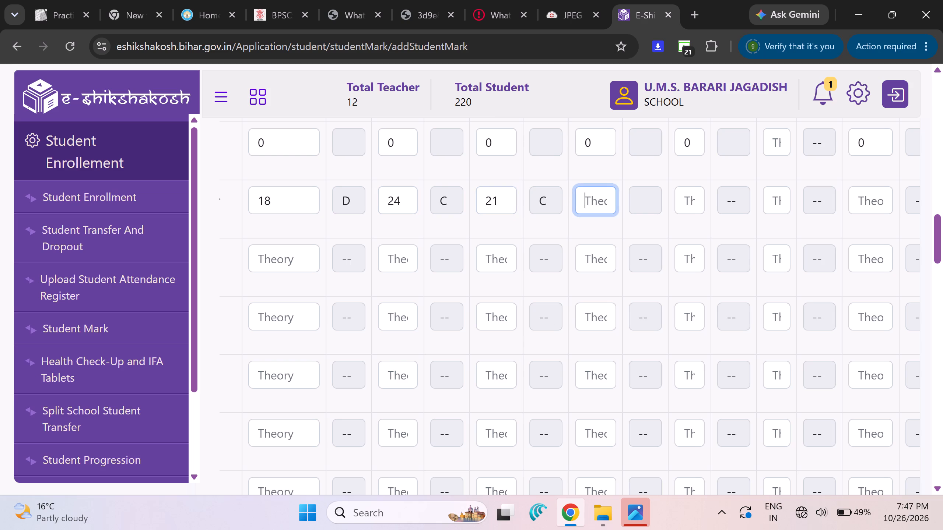
{"action": "type", "text": "17"}
{"action": "key", "text": "BackSpace"}
{"action": "key", "text": "8"}
{"action": "scroll", "coordinate": [593, 201], "scroll_direction": "left", "scroll_amount": 2}
{"action": "left_click", "coordinate": [637, 199]}
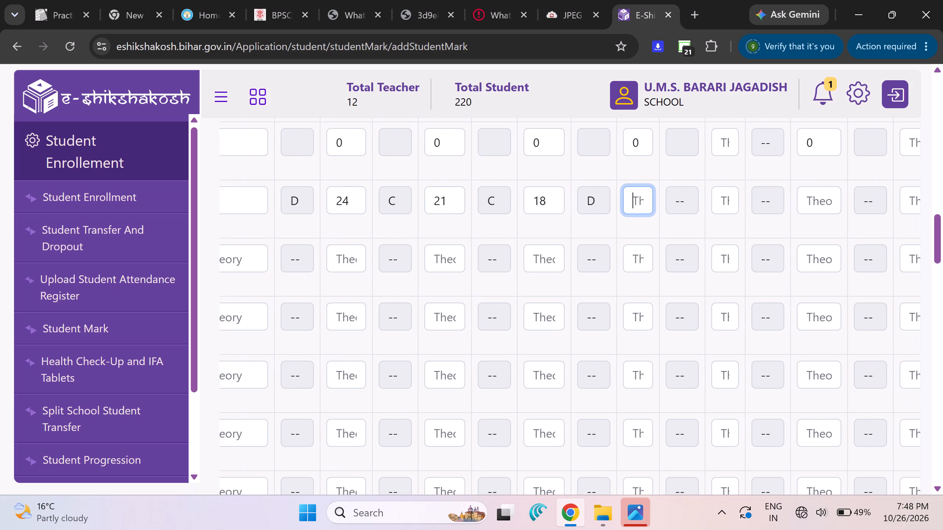
{"action": "type", "text": "17"}
{"action": "scroll", "coordinate": [637, 199], "scroll_direction": "left", "scroll_amount": 1}
{"action": "left_click", "coordinate": [707, 200]}
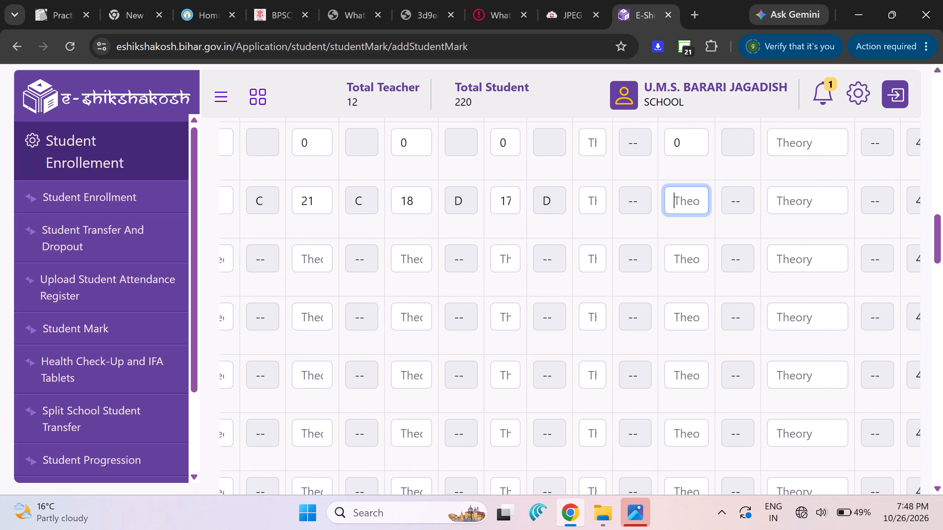
{"action": "type", "text": "20"}
{"action": "scroll", "coordinate": [707, 200], "scroll_direction": "left", "scroll_amount": 4}
{"action": "left_click", "coordinate": [625, 219]}
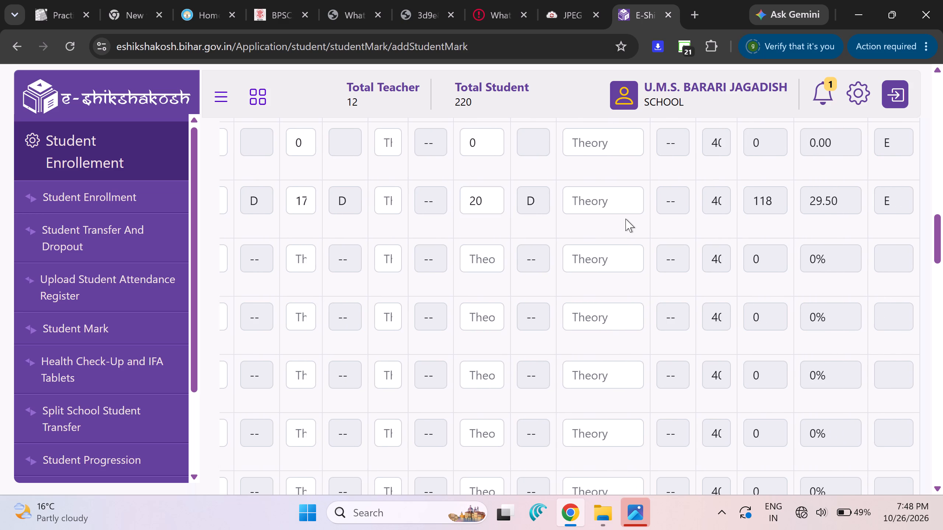
Enter the thirteenth listed student's theory marks as Mathematics 20, English 20 and Science 18.
{"action": "scroll", "coordinate": [625, 219], "scroll_direction": "right", "scroll_amount": 9}
{"action": "scroll", "coordinate": [625, 219], "scroll_direction": "down", "scroll_amount": 1}
{"action": "left_click", "coordinate": [621, 259]}
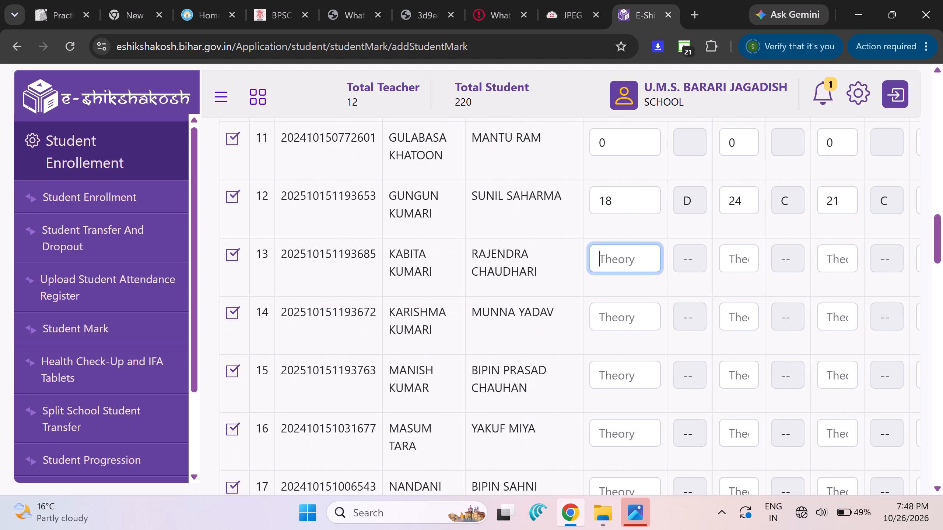
{"action": "type", "text": "20"}
{"action": "scroll", "coordinate": [621, 259], "scroll_direction": "left", "scroll_amount": 2}
{"action": "left_click", "coordinate": [678, 259]}
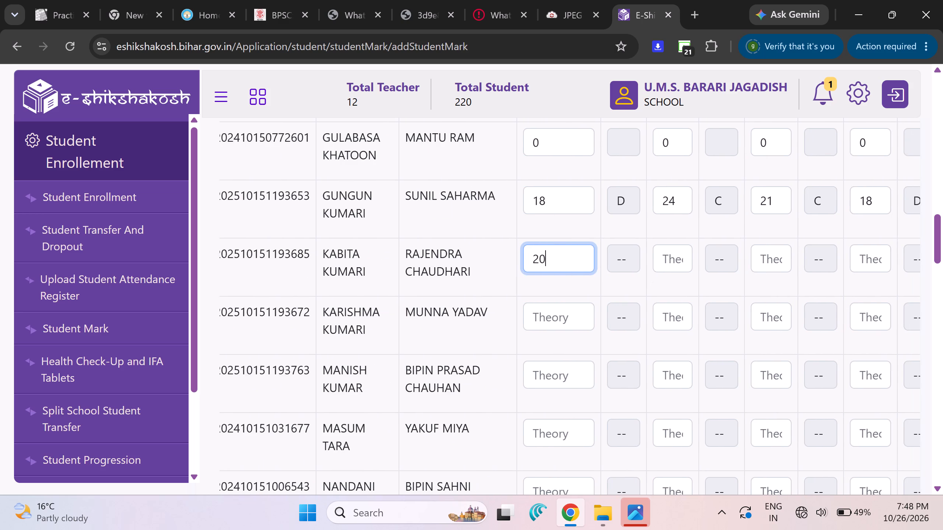
{"action": "type", "text": "20"}
{"action": "scroll", "coordinate": [678, 259], "scroll_direction": "left", "scroll_amount": 2}
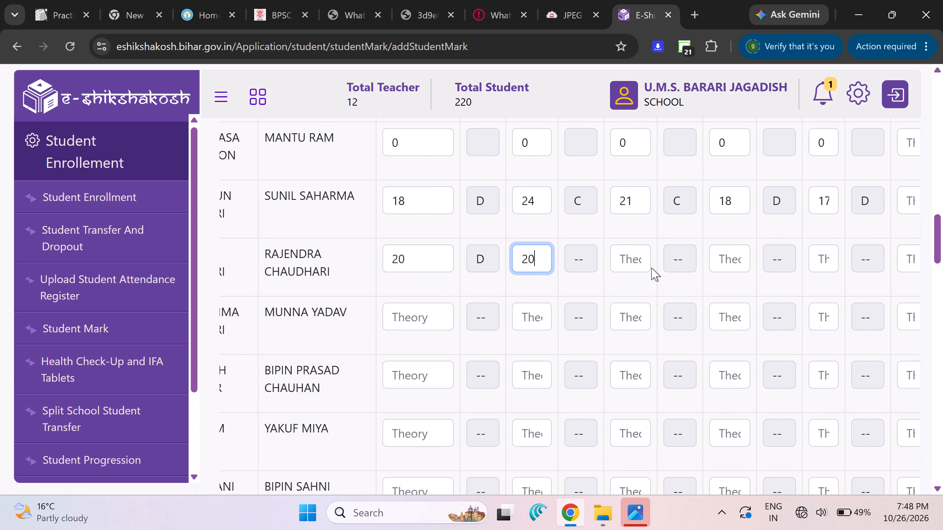
{"action": "left_click", "coordinate": [641, 262]}
{"action": "type", "text": "18"}
Enter the thirteenth listed student's theory marks as Social Science 18, Hindi 20 and Sanskrit 25.
{"action": "scroll", "coordinate": [641, 262], "scroll_direction": "left", "scroll_amount": 1}
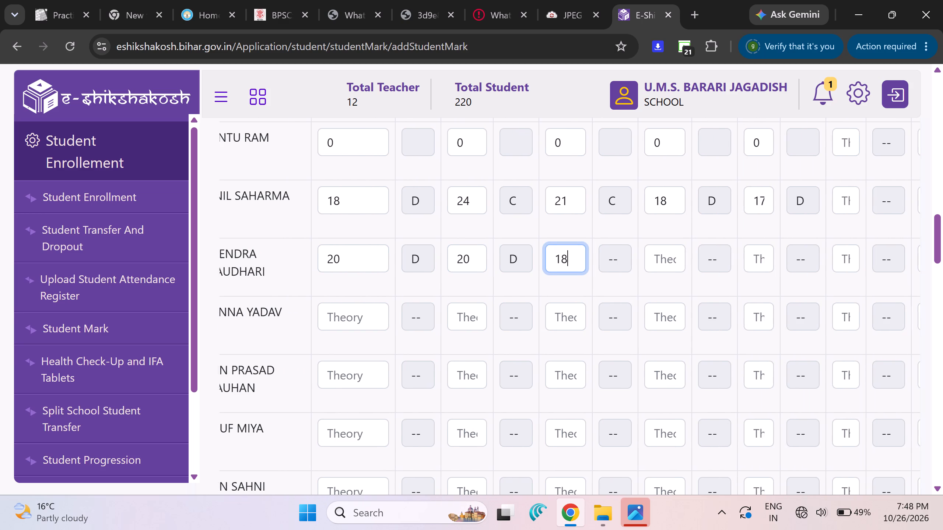
{"action": "scroll", "coordinate": [641, 262], "scroll_direction": "left", "scroll_amount": 1}
{"action": "left_click", "coordinate": [645, 259]}
{"action": "type", "text": "187"}
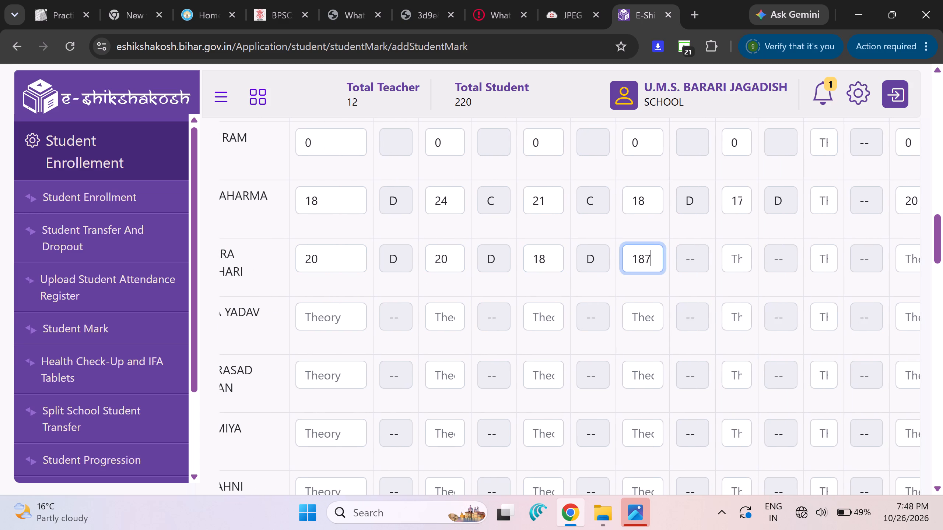
{"action": "scroll", "coordinate": [645, 259], "scroll_direction": "left", "scroll_amount": 1}
{"action": "key", "text": "BackSpace"}
{"action": "scroll", "coordinate": [645, 259], "scroll_direction": "left", "scroll_amount": 2}
{"action": "left_click", "coordinate": [593, 261]}
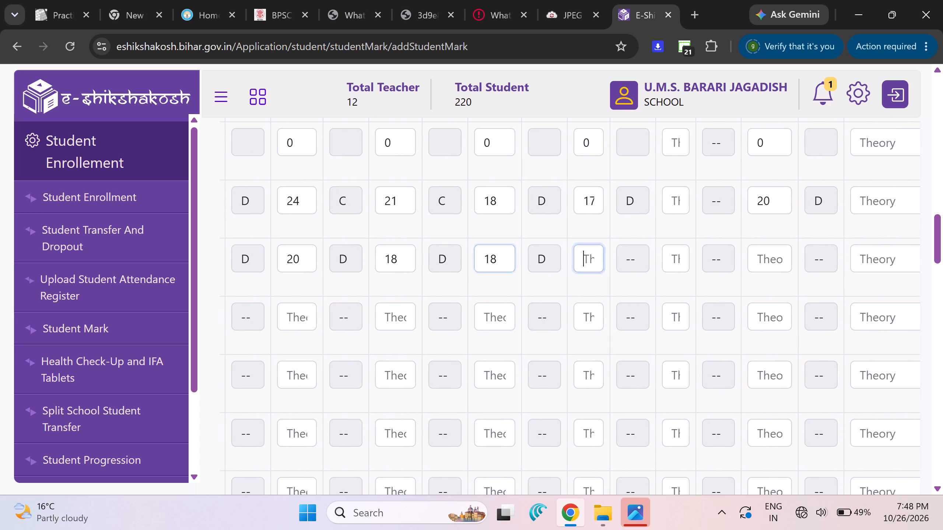
{"action": "type", "text": "209"}
{"action": "scroll", "coordinate": [593, 261], "scroll_direction": "left", "scroll_amount": 1}
{"action": "key", "text": "BackSpace"}
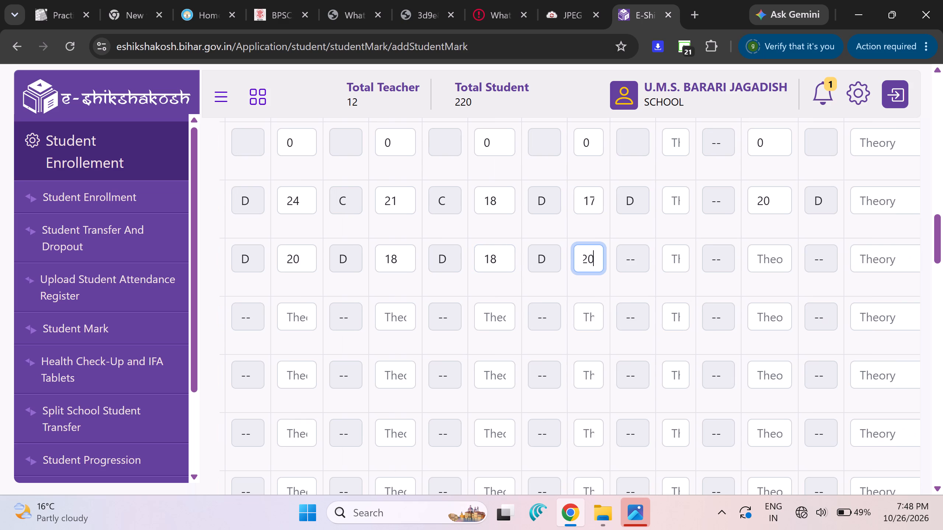
{"action": "left_click", "coordinate": [765, 264]}
{"action": "type", "text": "25"}
{"action": "scroll", "coordinate": [765, 264], "scroll_direction": "left", "scroll_amount": 5}
{"action": "left_click", "coordinate": [682, 277]}
Enter the fourteenth listed student's theory marks as Mathematics 18, English 20 and Science 18.
{"action": "scroll", "coordinate": [682, 277], "scroll_direction": "right", "scroll_amount": 5}
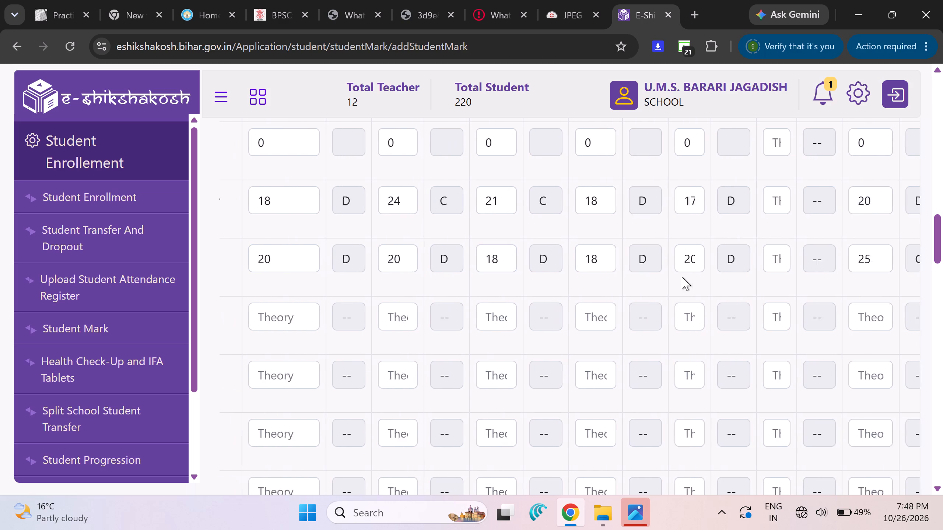
{"action": "scroll", "coordinate": [682, 277], "scroll_direction": "down", "scroll_amount": 1}
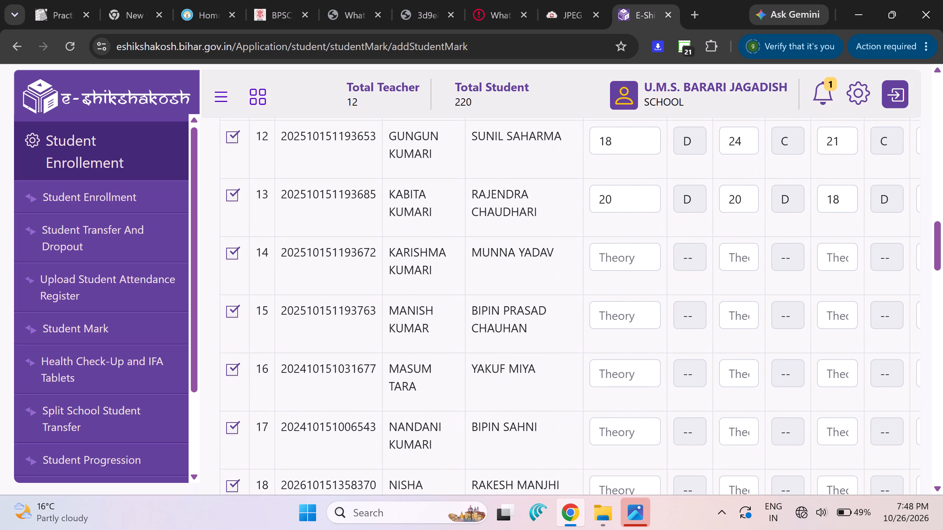
{"action": "left_click", "coordinate": [645, 263]}
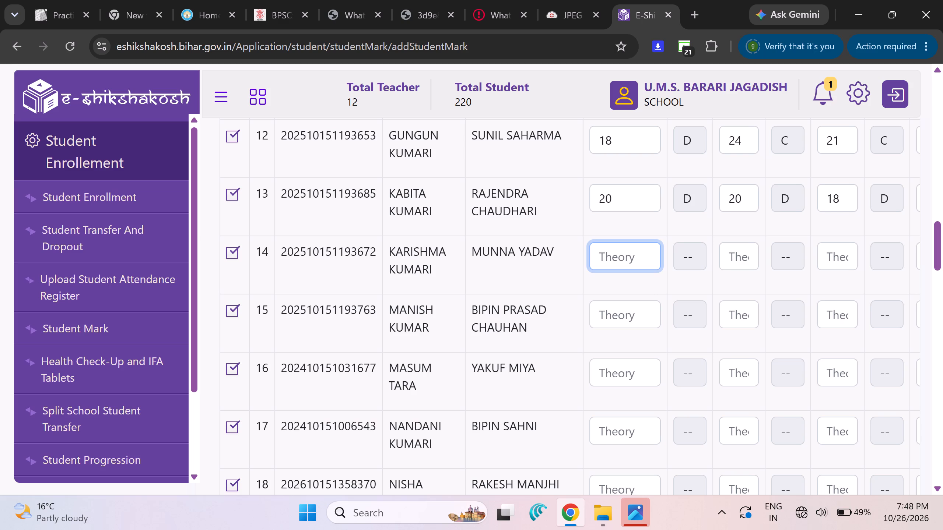
{"action": "type", "text": "18"}
{"action": "scroll", "coordinate": [645, 263], "scroll_direction": "left", "scroll_amount": 2}
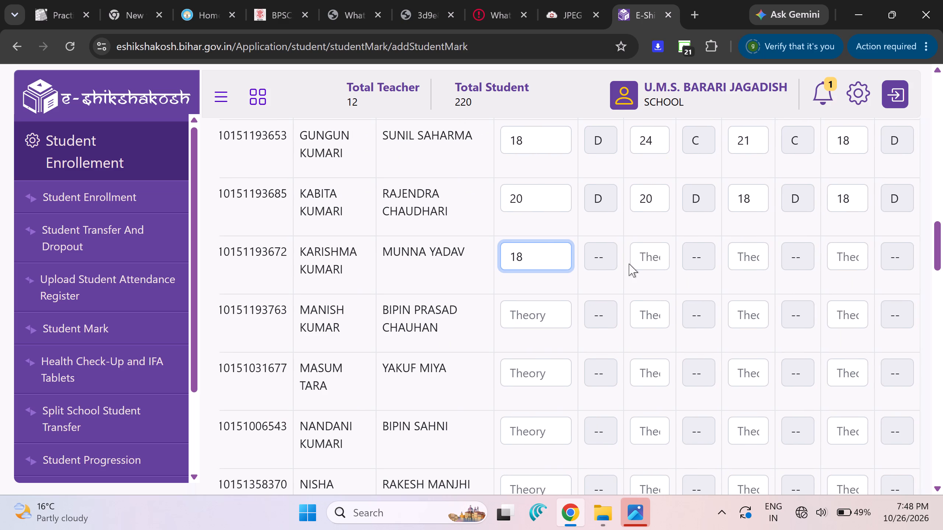
{"action": "left_click", "coordinate": [658, 259]}
{"action": "type", "text": "20"}
{"action": "scroll", "coordinate": [658, 259], "scroll_direction": "left", "scroll_amount": 3}
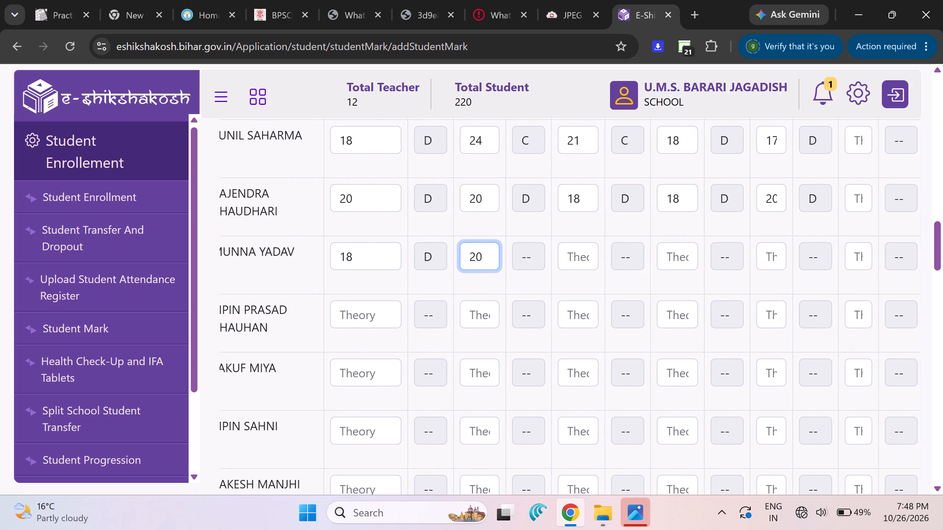
{"action": "left_click", "coordinate": [583, 261]}
{"action": "type", "text": "18"}
Enter the fourteenth listed student's theory marks as Social Science 18, Hindi 19 and Sanskrit 23.
{"action": "scroll", "coordinate": [583, 261], "scroll_direction": "left", "scroll_amount": 1}
{"action": "left_click", "coordinate": [567, 260]}
{"action": "type", "text": "18"}
{"action": "scroll", "coordinate": [567, 260], "scroll_direction": "left", "scroll_amount": 2}
{"action": "left_click", "coordinate": [532, 260]}
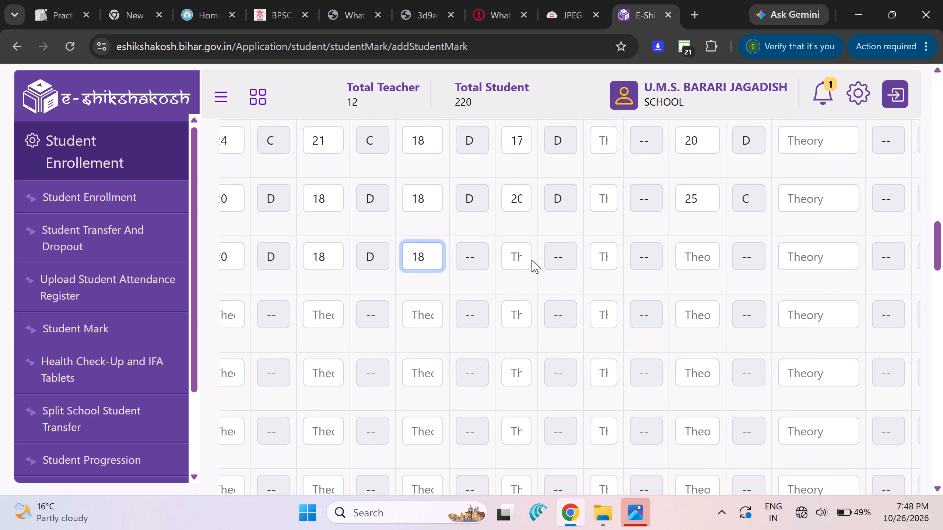
{"action": "left_click", "coordinate": [505, 260]}
{"action": "type", "text": "19"}
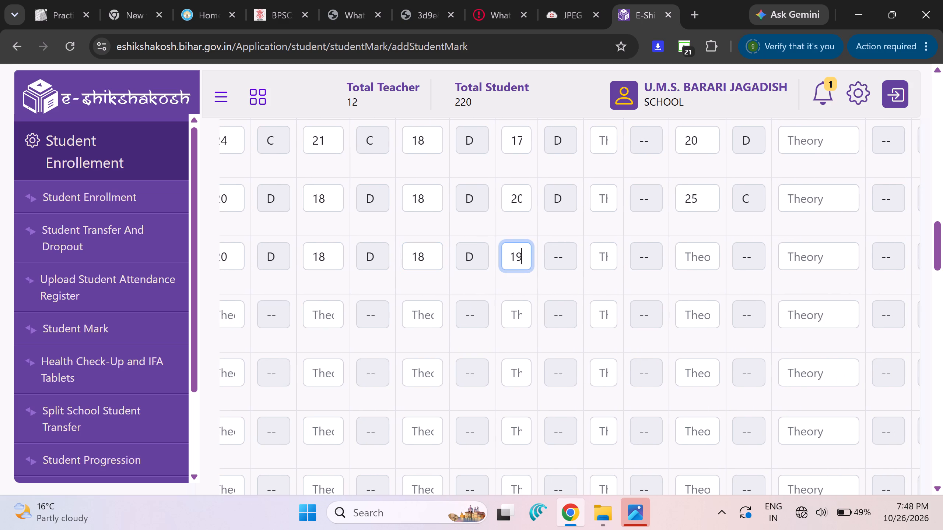
{"action": "scroll", "coordinate": [505, 260], "scroll_direction": "left", "scroll_amount": 1}
{"action": "left_click", "coordinate": [614, 252]}
{"action": "type", "text": "23"}
{"action": "scroll", "coordinate": [614, 252], "scroll_direction": "left", "scroll_amount": 4}
{"action": "left_click", "coordinate": [649, 284]}
Enter the fifteenth listed student's theory marks as Mathematics 18, English 32 and Science 18.
{"action": "scroll", "coordinate": [649, 284], "scroll_direction": "right", "scroll_amount": 6}
{"action": "scroll", "coordinate": [649, 284], "scroll_direction": "down", "scroll_amount": 1}
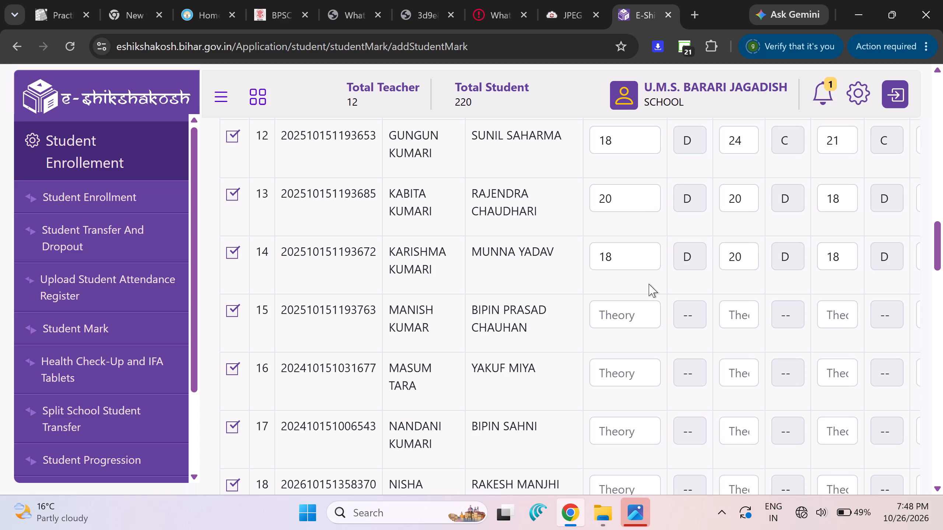
{"action": "scroll", "coordinate": [649, 284], "scroll_direction": "down", "scroll_amount": 1}
{"action": "left_click", "coordinate": [603, 331]}
{"action": "left_click", "coordinate": [618, 321]}
{"action": "scroll", "coordinate": [618, 321], "scroll_direction": "down", "scroll_amount": 1}
{"action": "type", "text": "18"}
{"action": "scroll", "coordinate": [621, 273], "scroll_direction": "left", "scroll_amount": 2}
{"action": "left_click", "coordinate": [579, 238]}
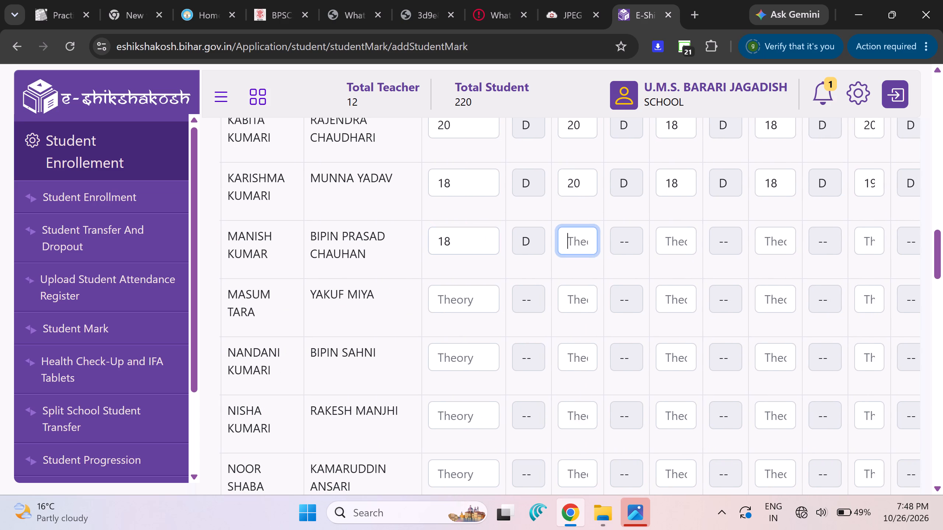
{"action": "type", "text": "32"}
{"action": "scroll", "coordinate": [579, 238], "scroll_direction": "left", "scroll_amount": 1}
{"action": "left_click", "coordinate": [564, 248]}
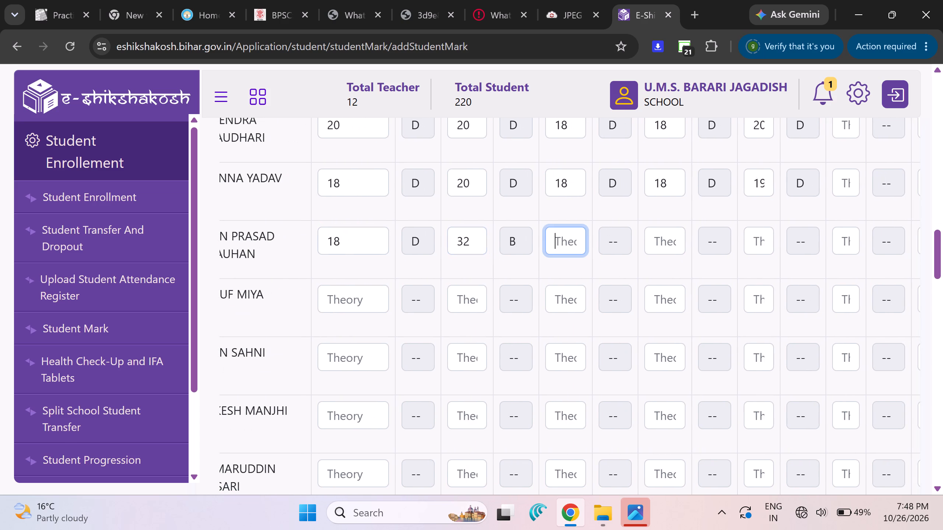
{"action": "type", "text": "18"}
Enter the fifteenth listed student's theory marks as Social Science 18, Hindi 23 and Sanskrit 20.
{"action": "scroll", "coordinate": [564, 248], "scroll_direction": "left", "scroll_amount": 1}
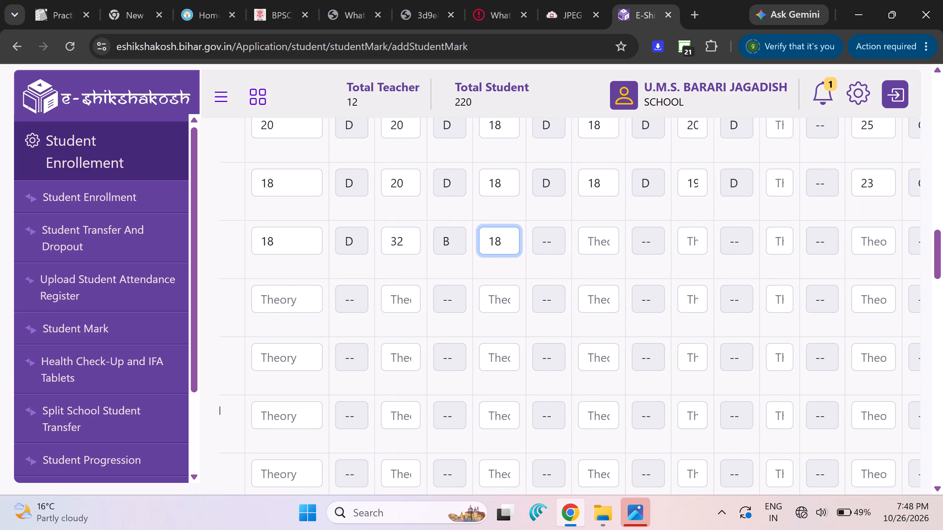
{"action": "left_click", "coordinate": [611, 245]}
{"action": "type", "text": "18"}
{"action": "scroll", "coordinate": [611, 245], "scroll_direction": "left", "scroll_amount": 1}
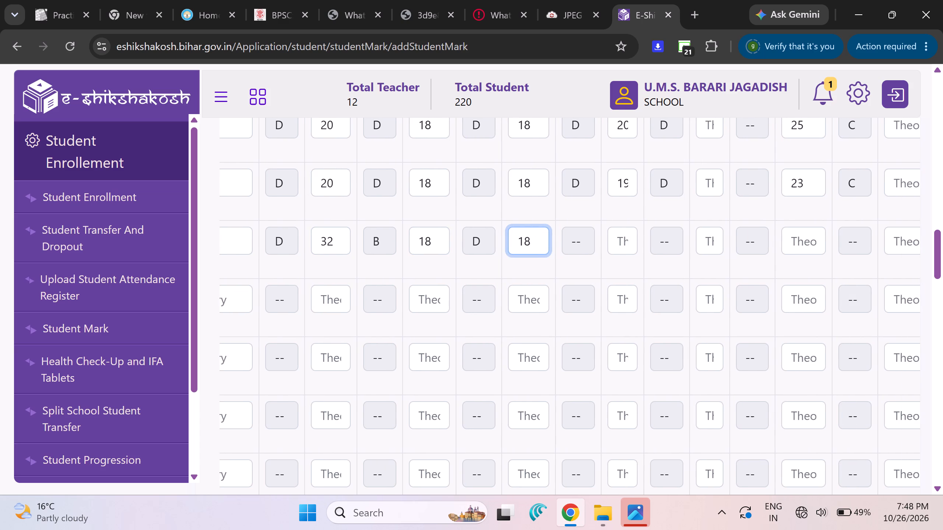
{"action": "left_click", "coordinate": [624, 248]}
{"action": "type", "text": "23"}
{"action": "scroll", "coordinate": [624, 248], "scroll_direction": "left", "scroll_amount": 1}
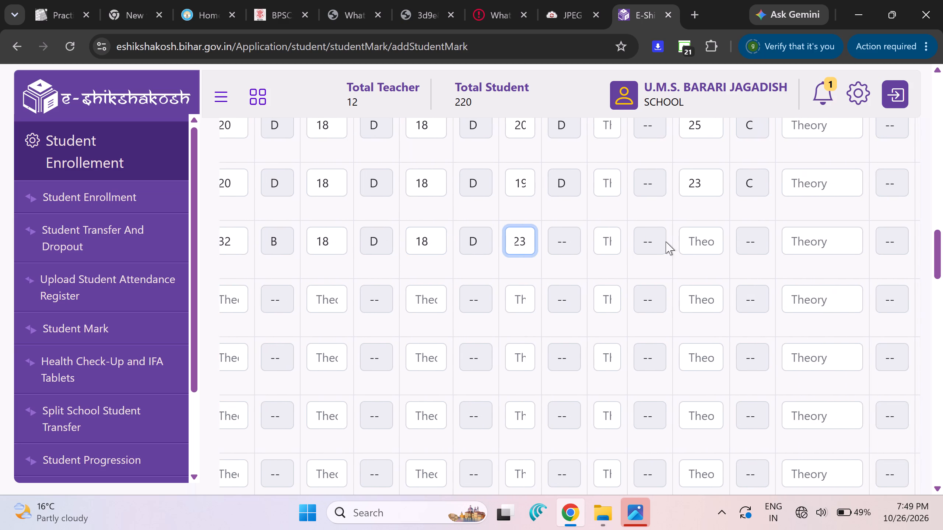
{"action": "left_click", "coordinate": [708, 240]}
{"action": "type", "text": "20"}
{"action": "scroll", "coordinate": [708, 240], "scroll_direction": "left", "scroll_amount": 5}
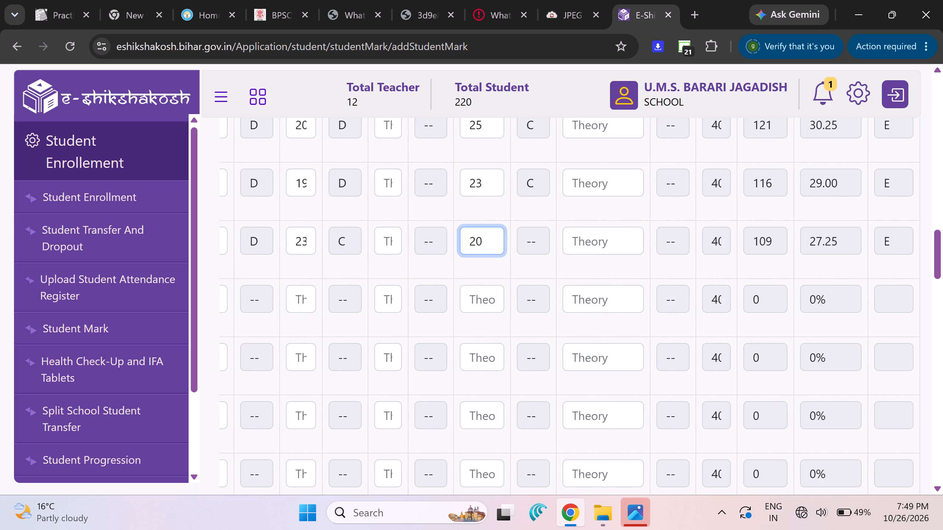
Enter the sixteenth listed student's theory marks as Mathematics 18, English 20 and Science 17.
{"action": "left_click", "coordinate": [698, 264]}
{"action": "scroll", "coordinate": [698, 264], "scroll_direction": "right", "scroll_amount": 6}
{"action": "scroll", "coordinate": [698, 264], "scroll_direction": "down", "scroll_amount": 1}
{"action": "left_click", "coordinate": [638, 294]}
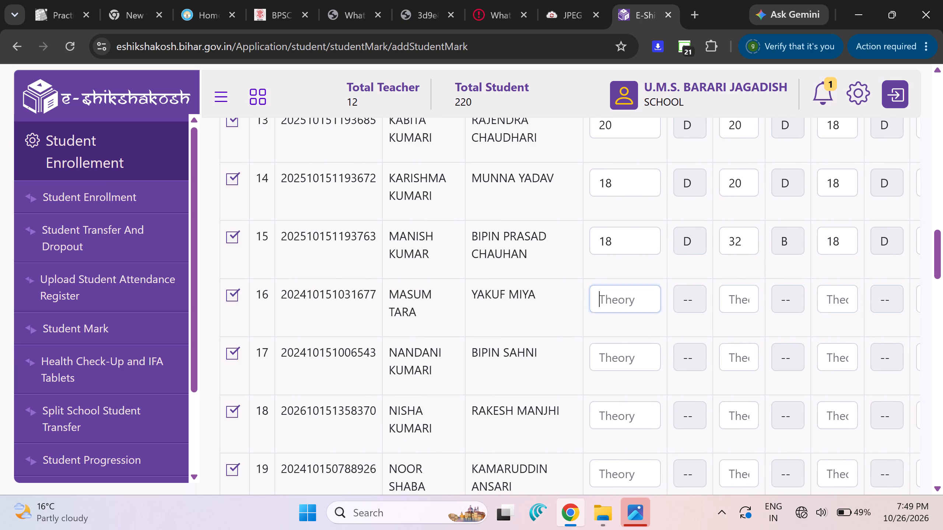
{"action": "scroll", "coordinate": [638, 294], "scroll_direction": "down", "scroll_amount": 1}
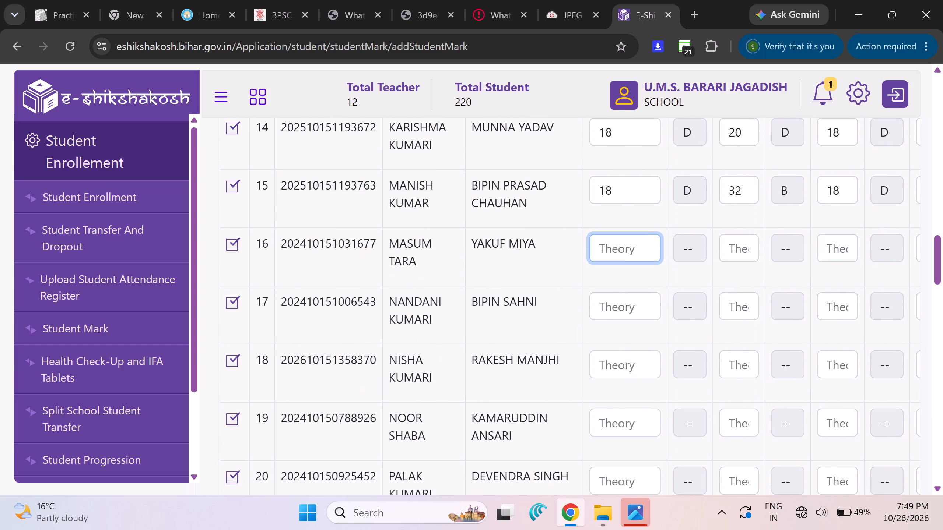
{"action": "type", "text": "18"}
{"action": "scroll", "coordinate": [638, 294], "scroll_direction": "left", "scroll_amount": 2}
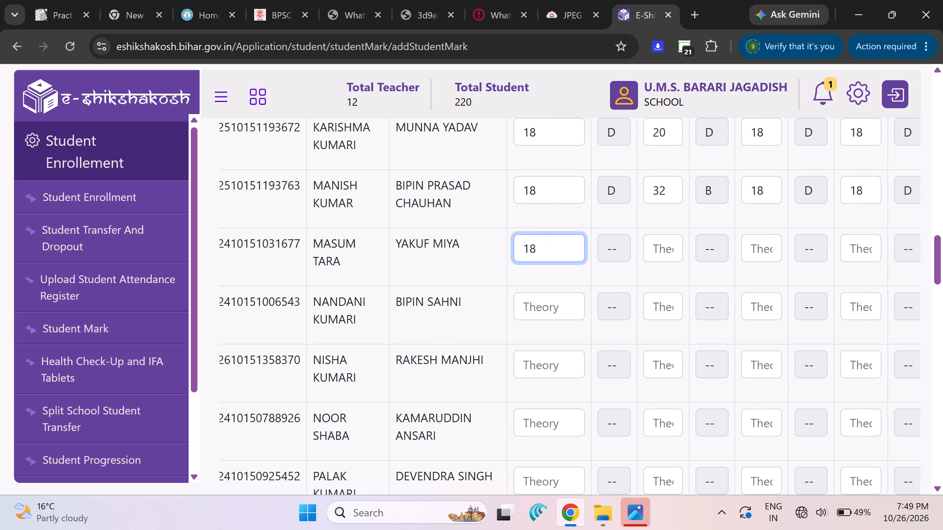
{"action": "left_click", "coordinate": [667, 253]}
{"action": "type", "text": "20"}
{"action": "scroll", "coordinate": [667, 253], "scroll_direction": "left", "scroll_amount": 3}
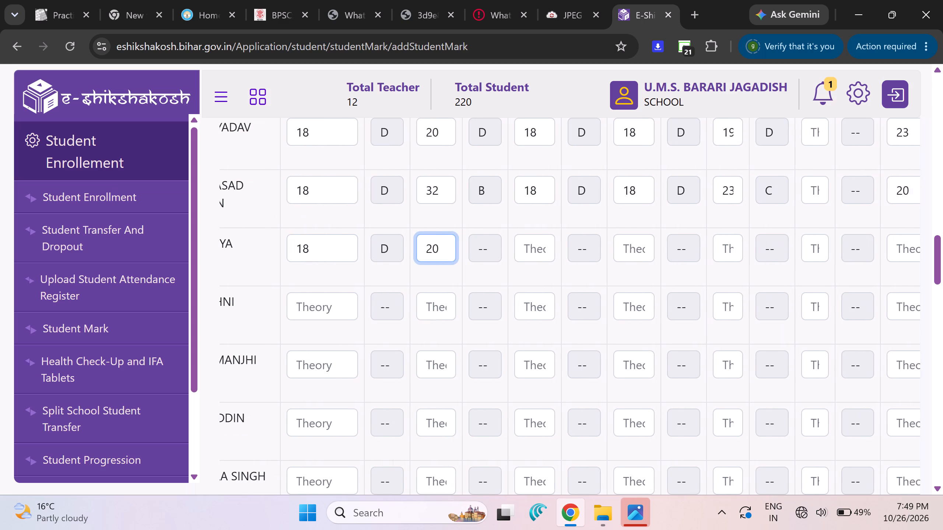
{"action": "left_click", "coordinate": [511, 249]}
{"action": "type", "text": "17"}
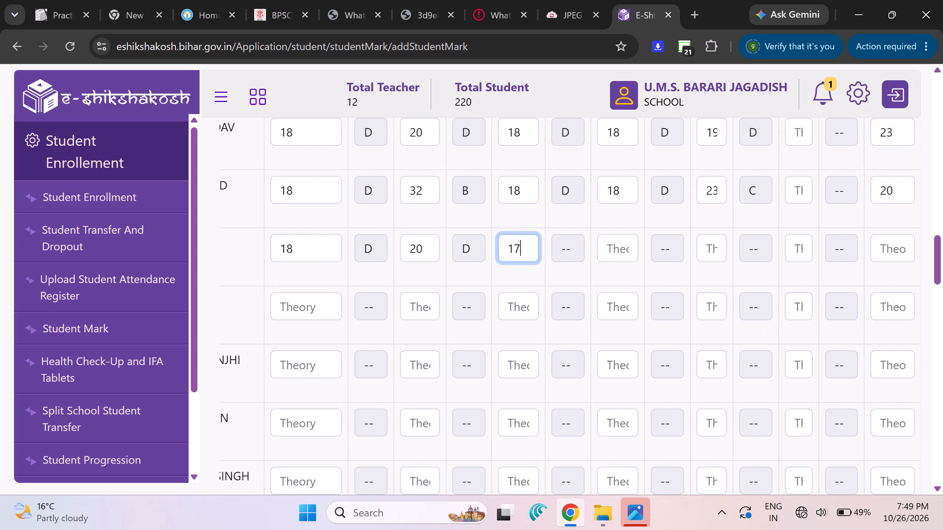
Enter the sixteenth listed student's theory marks as Social Science 18, Hindi 17 and Sanskrit 23.
{"action": "scroll", "coordinate": [511, 249], "scroll_direction": "left", "scroll_amount": 1}
{"action": "left_click", "coordinate": [543, 235]}
{"action": "type", "text": "178"}
{"action": "scroll", "coordinate": [543, 235], "scroll_direction": "left", "scroll_amount": 1}
{"action": "key", "text": "BackSpace"}
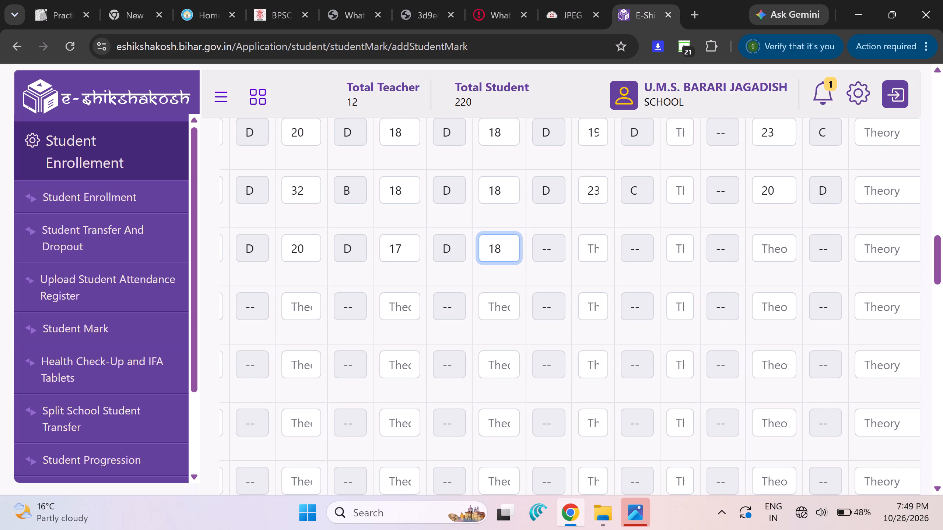
{"action": "left_click", "coordinate": [598, 242]}
{"action": "type", "text": "17"}
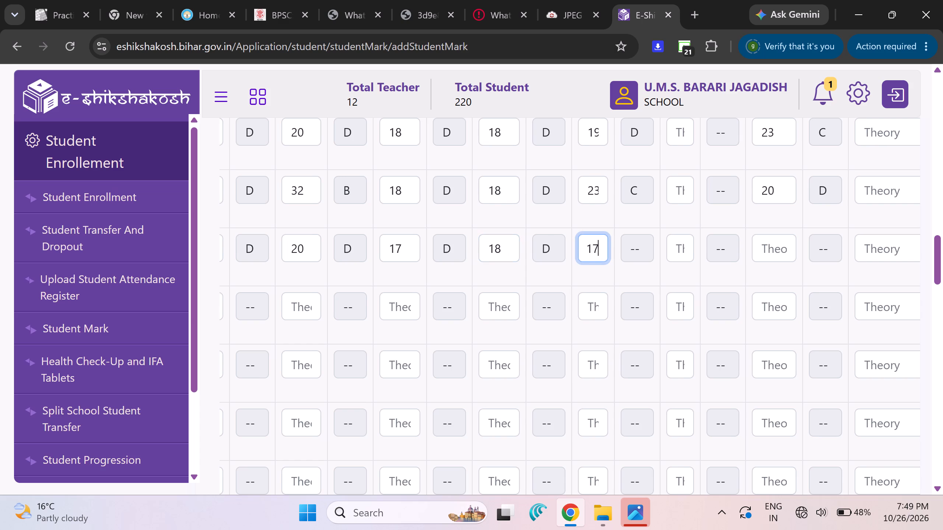
{"action": "scroll", "coordinate": [598, 242], "scroll_direction": "left", "scroll_amount": 2}
{"action": "left_click", "coordinate": [647, 247]}
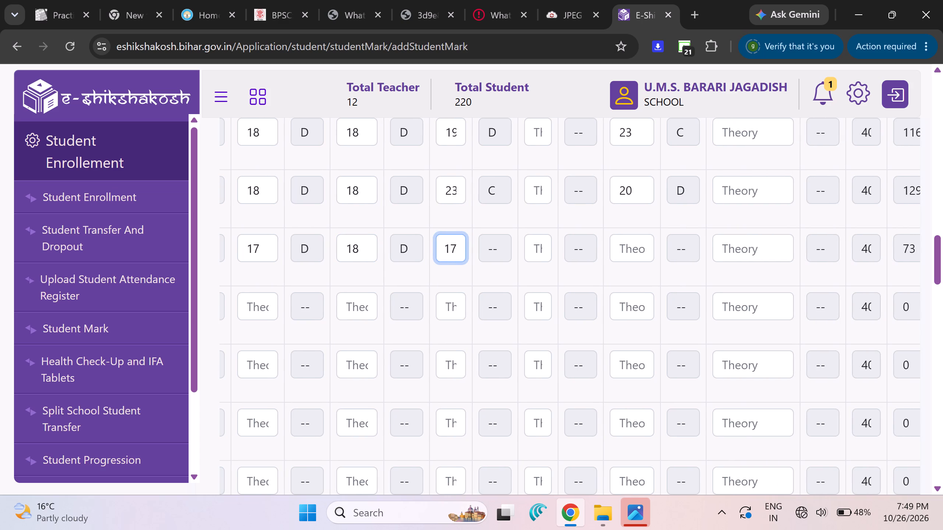
{"action": "type", "text": "23"}
{"action": "scroll", "coordinate": [647, 247], "scroll_direction": "left", "scroll_amount": 4}
{"action": "left_click", "coordinate": [613, 269]}
Enter the seventeenth listed student's theory marks as Mathematics 20, English 28 and Science 25.
{"action": "scroll", "coordinate": [613, 269], "scroll_direction": "right", "scroll_amount": 4}
{"action": "scroll", "coordinate": [552, 333], "scroll_direction": "down", "scroll_amount": 1}
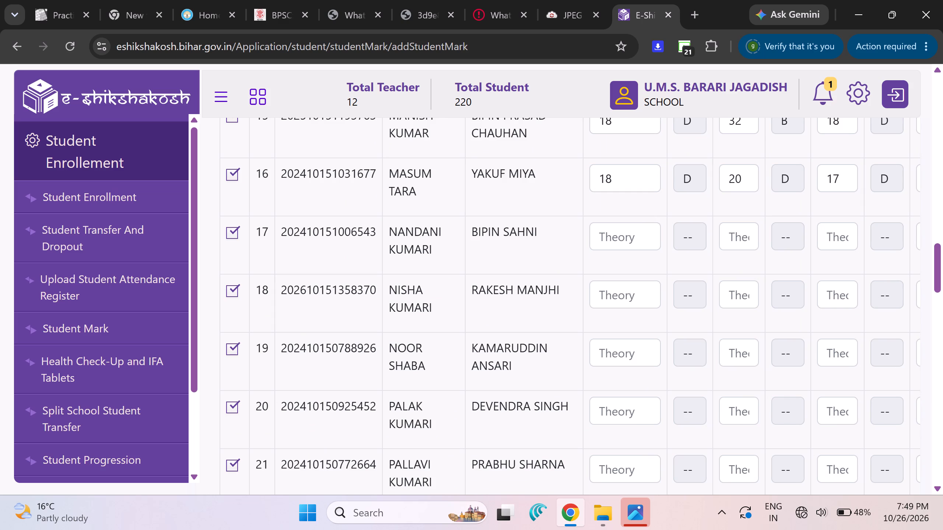
{"action": "left_click", "coordinate": [632, 241]}
{"action": "type", "text": "20"}
{"action": "scroll", "coordinate": [632, 241], "scroll_direction": "left", "scroll_amount": 2}
{"action": "left_click", "coordinate": [667, 229]}
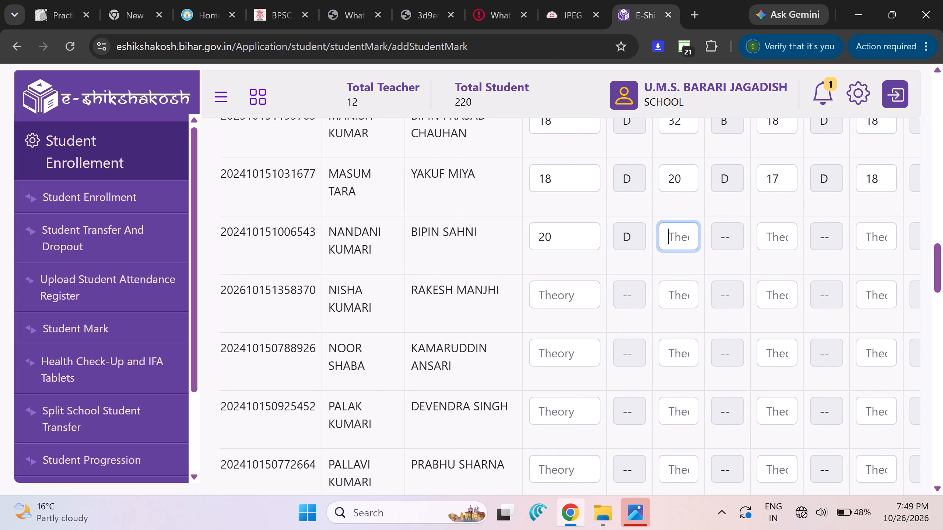
{"action": "key", "text": "1"}
{"action": "key", "text": "BackSpace"}
{"action": "type", "text": "28"}
{"action": "scroll", "coordinate": [667, 229], "scroll_direction": "left", "scroll_amount": 2}
{"action": "left_click", "coordinate": [683, 234]}
{"action": "key", "text": "2"}
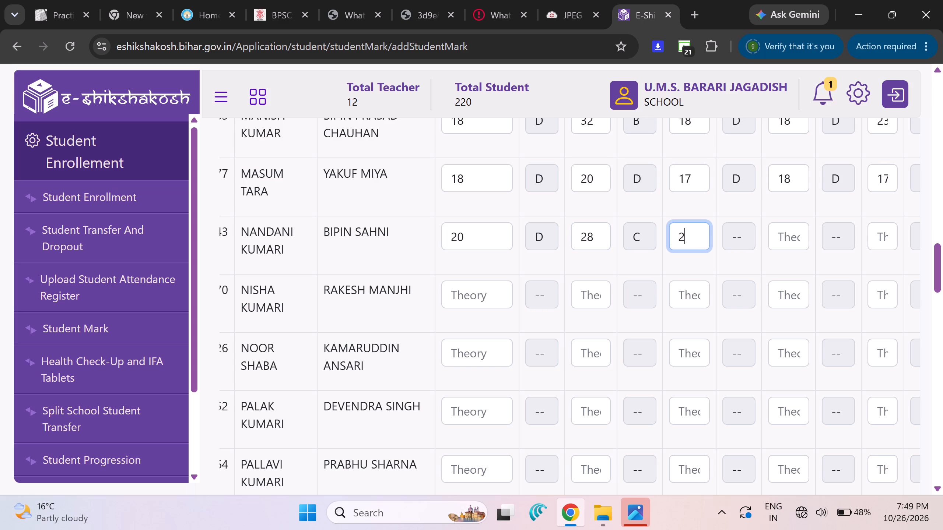
{"action": "key", "text": "5"}
Enter the seventeenth listed student's theory marks as Social Science 22, Hindi 23 and Sanskrit 26.
{"action": "scroll", "coordinate": [683, 234], "scroll_direction": "left", "scroll_amount": 1}
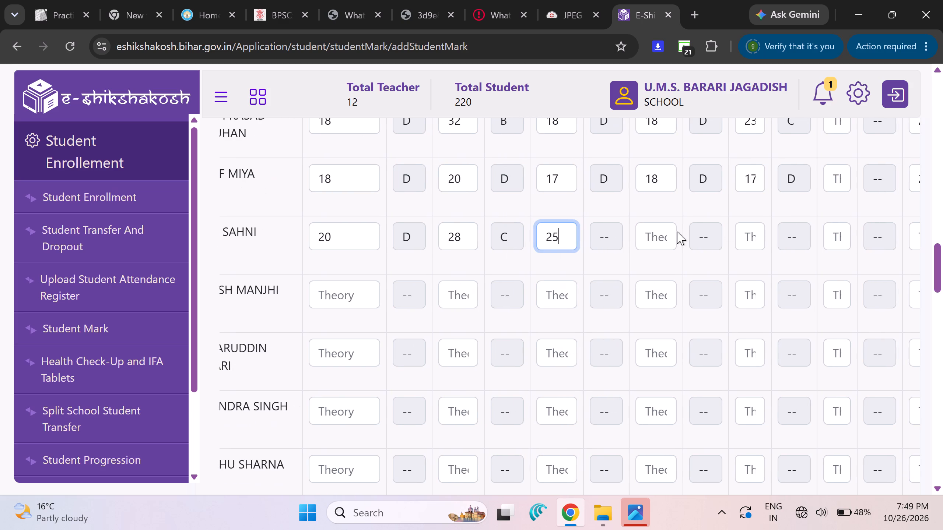
{"action": "left_click", "coordinate": [674, 232]}
{"action": "type", "text": "22"}
{"action": "scroll", "coordinate": [674, 232], "scroll_direction": "left", "scroll_amount": 2}
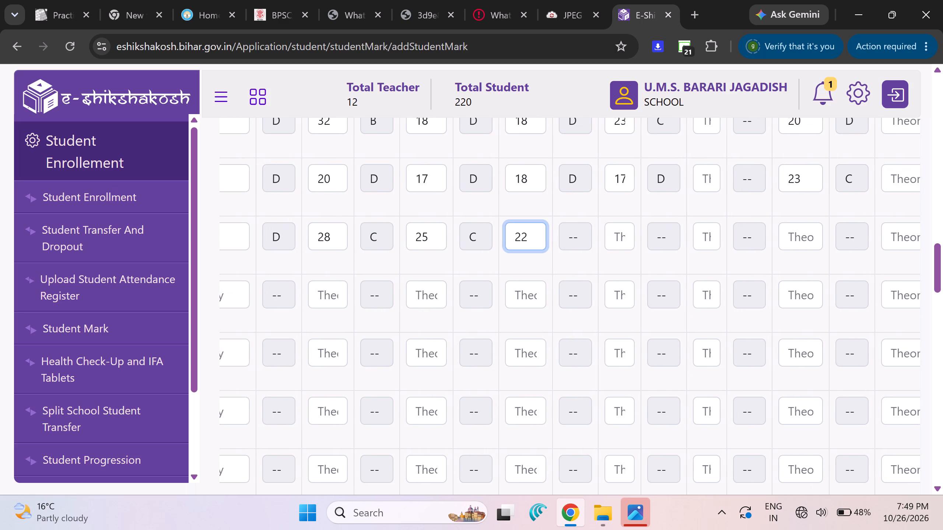
{"action": "left_click", "coordinate": [614, 237]}
{"action": "type", "text": "23"}
{"action": "scroll", "coordinate": [614, 237], "scroll_direction": "left", "scroll_amount": 2}
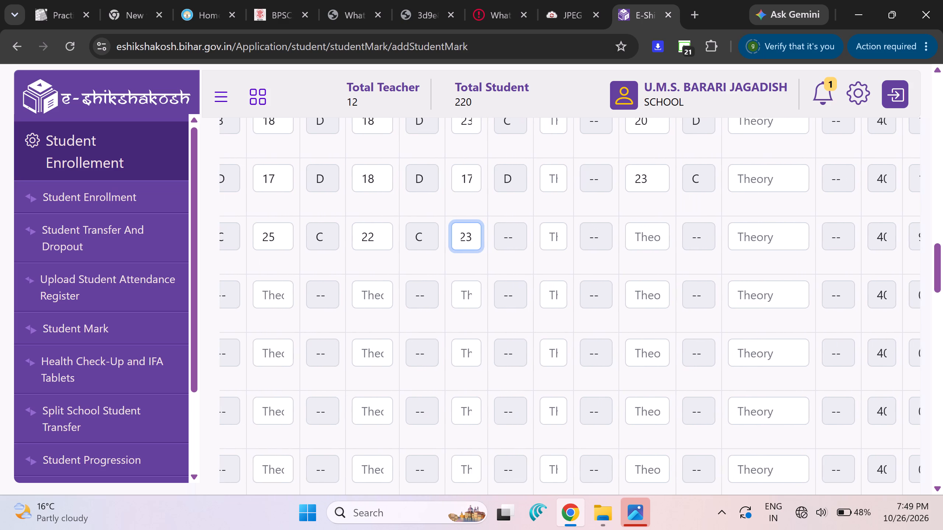
{"action": "left_click", "coordinate": [638, 237]}
{"action": "type", "text": "26"}
{"action": "scroll", "coordinate": [585, 243], "scroll_direction": "left", "scroll_amount": 3}
{"action": "left_click", "coordinate": [602, 250]}
Enter the eighteenth listed student's theory marks as Mathematics 18, English 0 and Science 18.
{"action": "scroll", "coordinate": [602, 250], "scroll_direction": "right", "scroll_amount": 4}
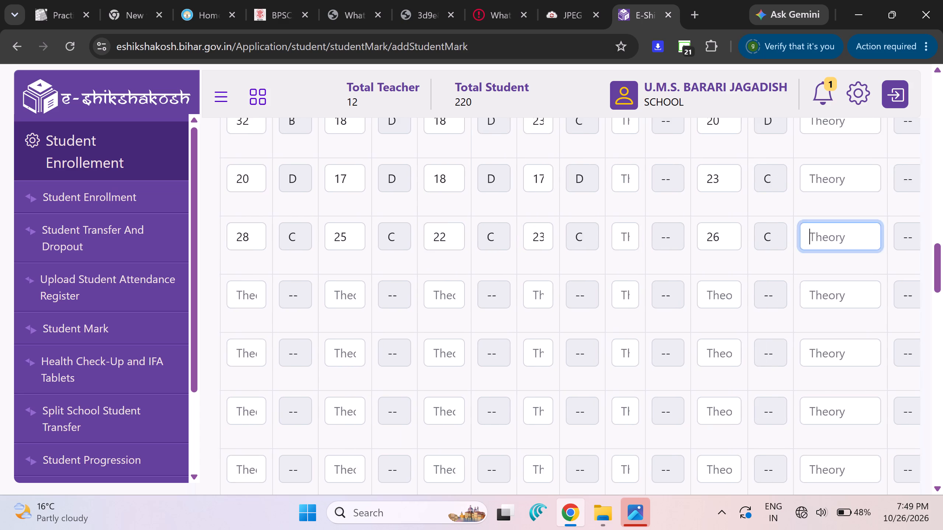
{"action": "scroll", "coordinate": [602, 250], "scroll_direction": "right", "scroll_amount": 2}
{"action": "scroll", "coordinate": [602, 250], "scroll_direction": "down", "scroll_amount": 1}
{"action": "left_click", "coordinate": [610, 250]}
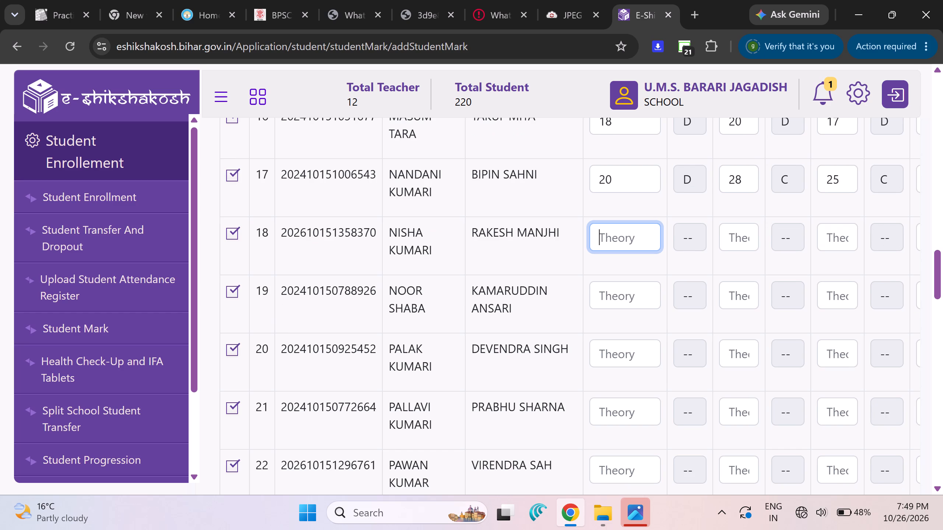
{"action": "type", "text": "18"}
{"action": "left_click", "coordinate": [746, 239]}
{"action": "key", "text": "0"}
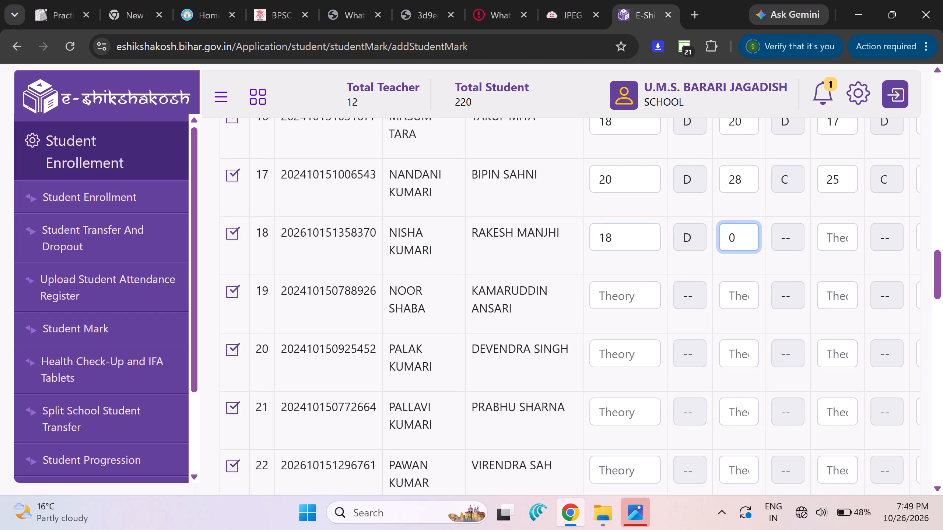
{"action": "scroll", "coordinate": [746, 239], "scroll_direction": "left", "scroll_amount": 3}
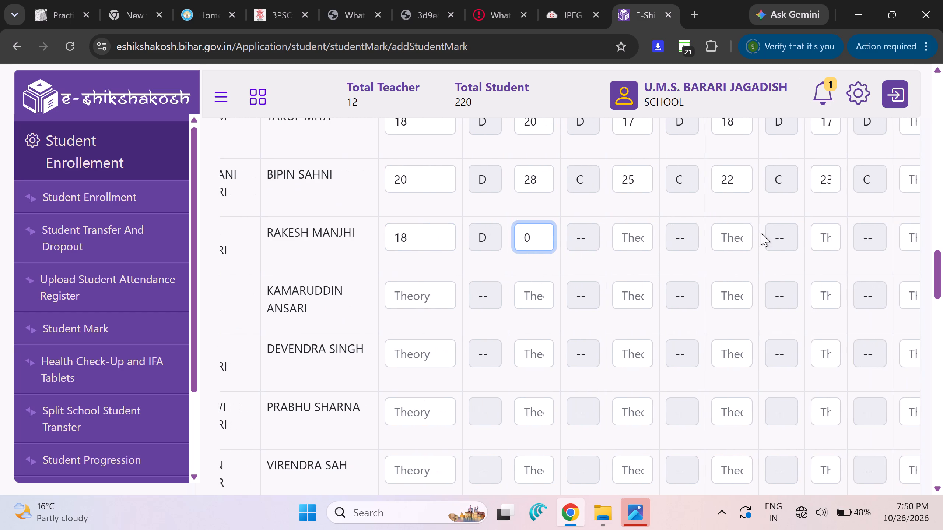
{"action": "left_click", "coordinate": [630, 234]}
{"action": "key", "text": "1"}
{"action": "key", "text": "8"}
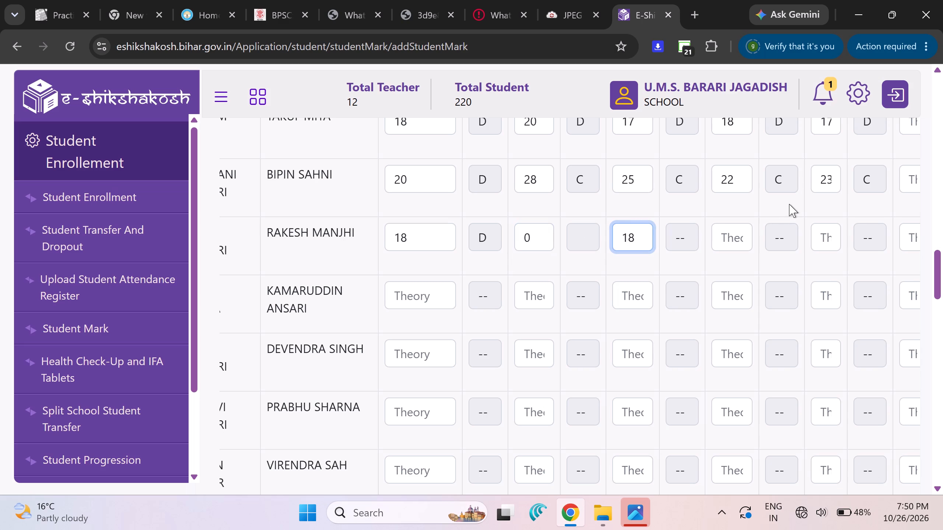
Enter the eighteenth listed student's theory marks as Social Science 0, Hindi 17 and Sanskrit 18.
{"action": "left_click", "coordinate": [728, 232]}
{"action": "key", "text": "0"}
{"action": "scroll", "coordinate": [728, 232], "scroll_direction": "left", "scroll_amount": 1}
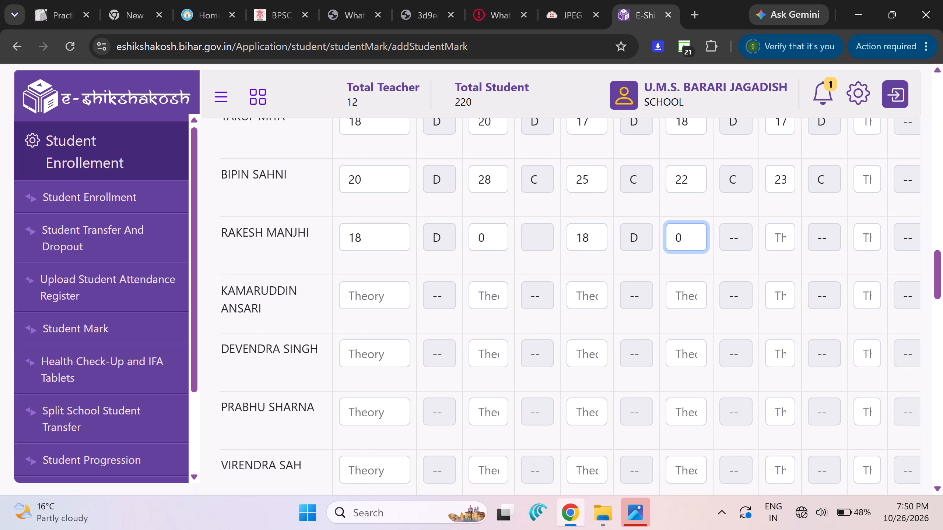
{"action": "scroll", "coordinate": [728, 232], "scroll_direction": "left", "scroll_amount": 2}
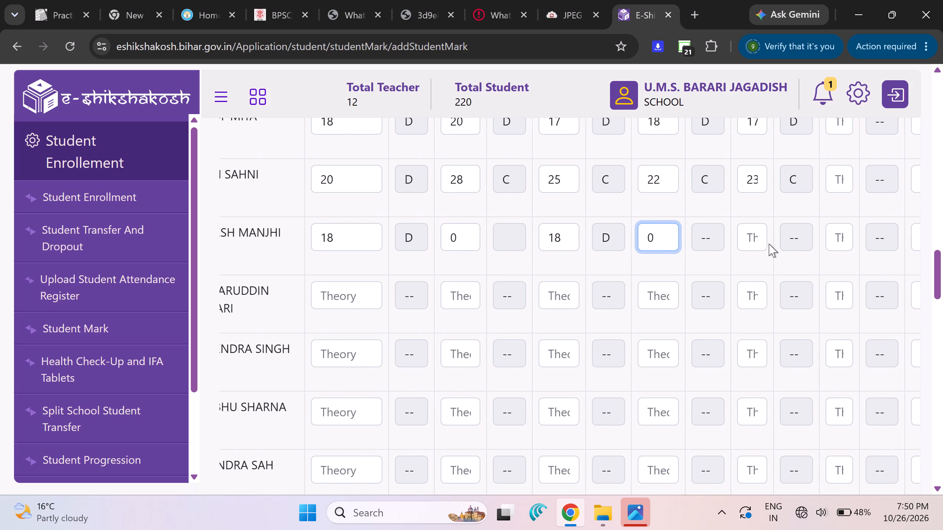
{"action": "left_click", "coordinate": [756, 246]}
{"action": "key", "text": "1"}
{"action": "key", "text": "7"}
{"action": "scroll", "coordinate": [756, 246], "scroll_direction": "left", "scroll_amount": 1}
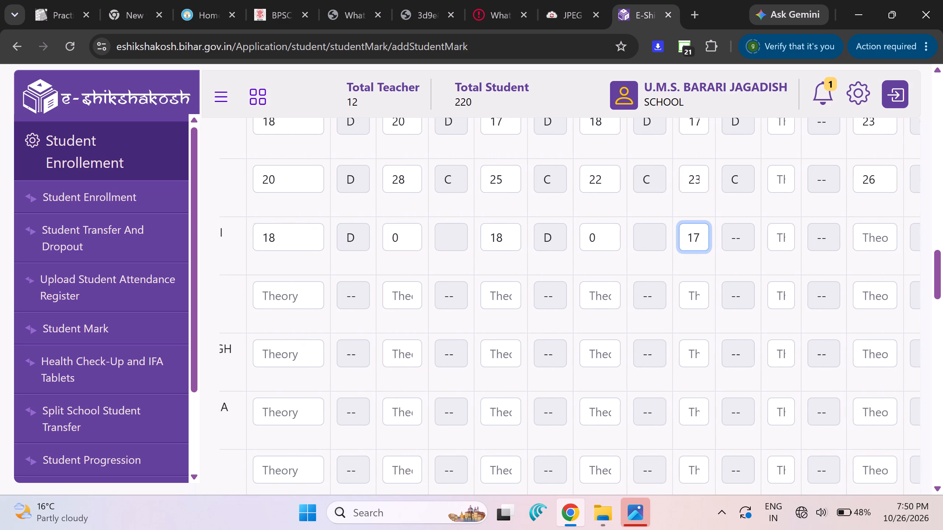
{"action": "scroll", "coordinate": [756, 246], "scroll_direction": "left", "scroll_amount": 1}
{"action": "left_click", "coordinate": [827, 236]}
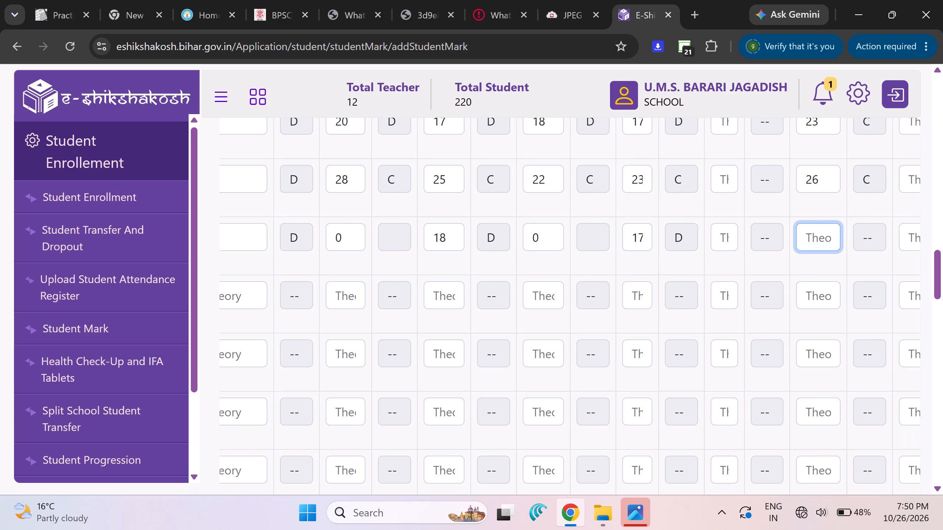
{"action": "type", "text": "18"}
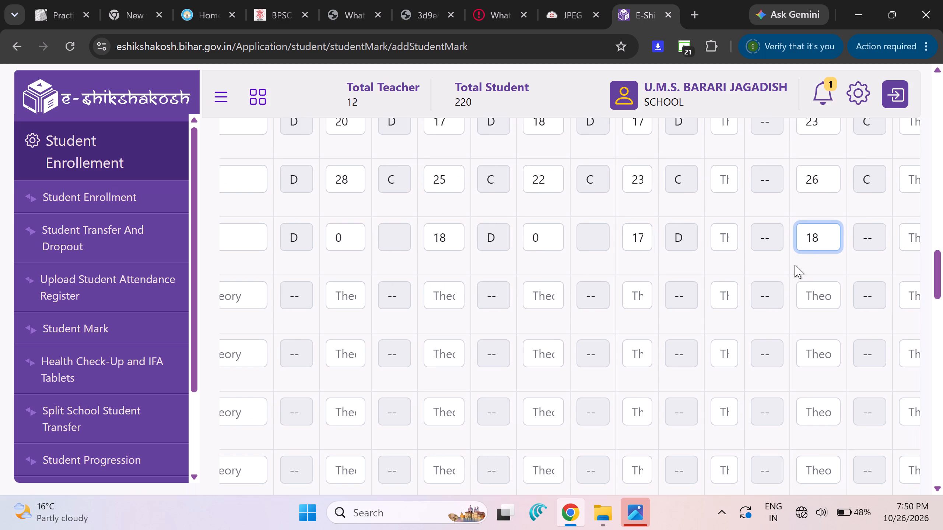
{"action": "left_click", "coordinate": [795, 265]}
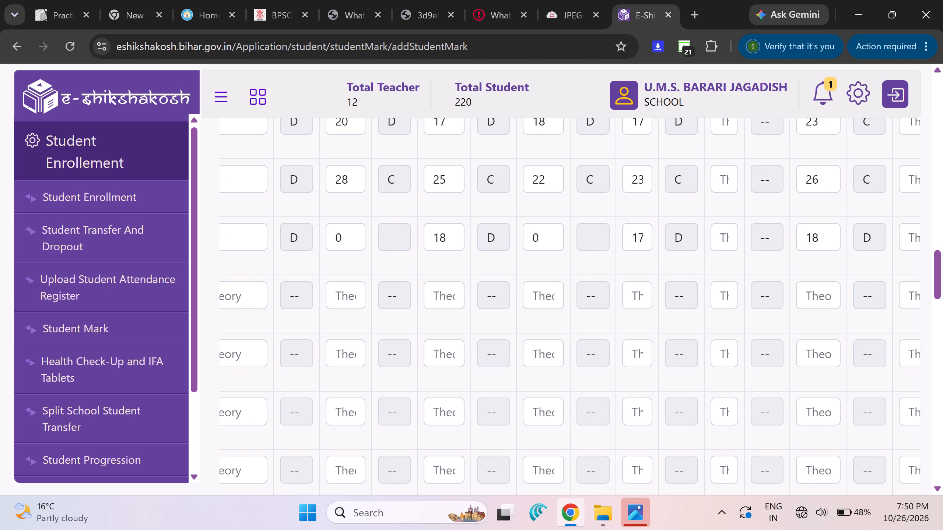
{"action": "scroll", "coordinate": [628, 256], "scroll_direction": "left", "scroll_amount": 2}
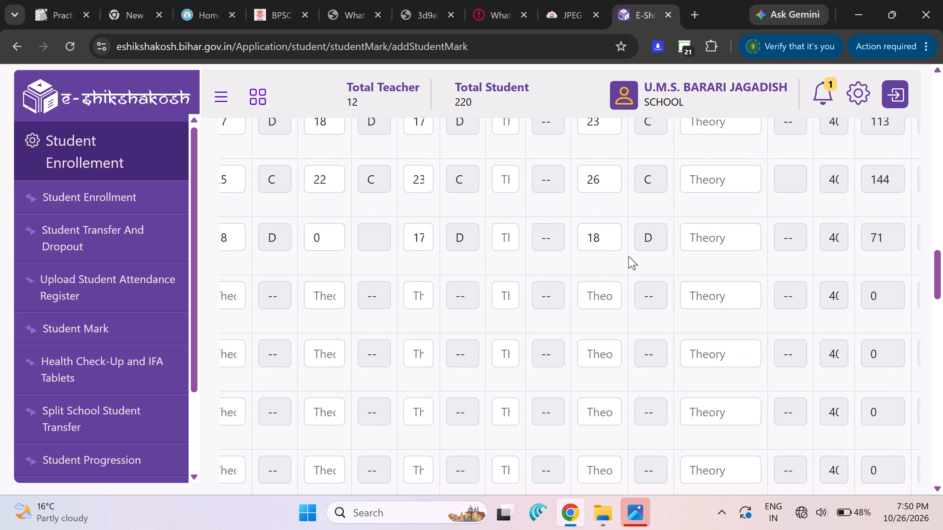
{"action": "scroll", "coordinate": [628, 256], "scroll_direction": "left", "scroll_amount": 1}
{"action": "scroll", "coordinate": [575, 283], "scroll_direction": "left", "scroll_amount": 2}
{"action": "left_click", "coordinate": [626, 277]}
Enter the nineteenth listed student's theory marks as Mathematics 18, English 0 and Science 0.
{"action": "scroll", "coordinate": [626, 277], "scroll_direction": "right", "scroll_amount": 3}
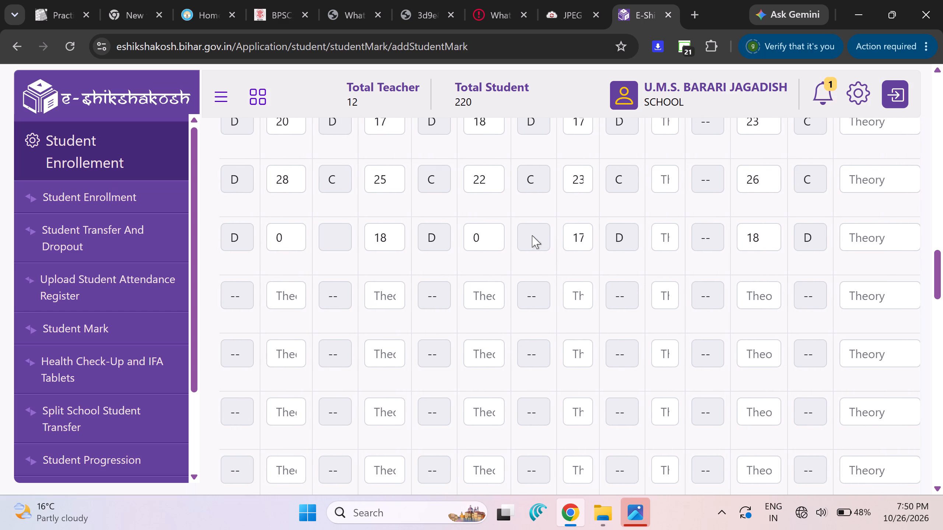
{"action": "scroll", "coordinate": [309, 250], "scroll_direction": "right", "scroll_amount": 5}
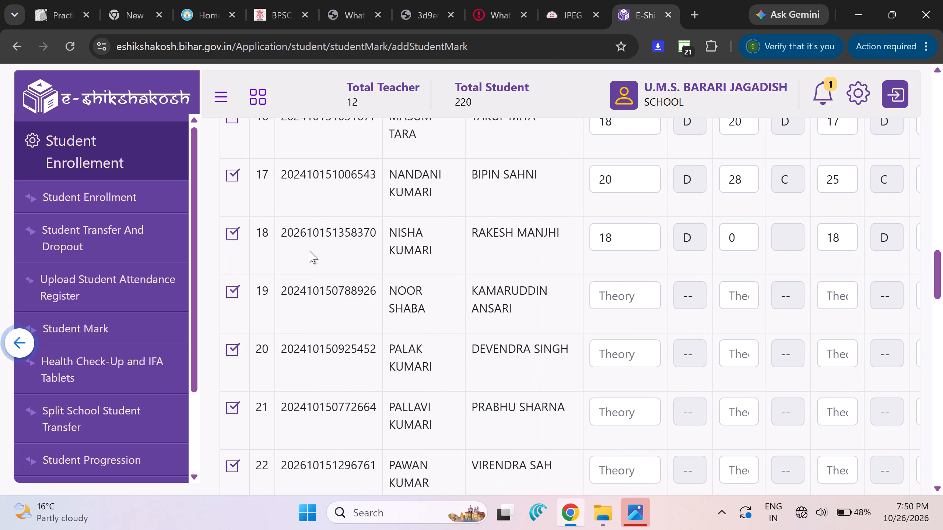
{"action": "left_click", "coordinate": [622, 302]}
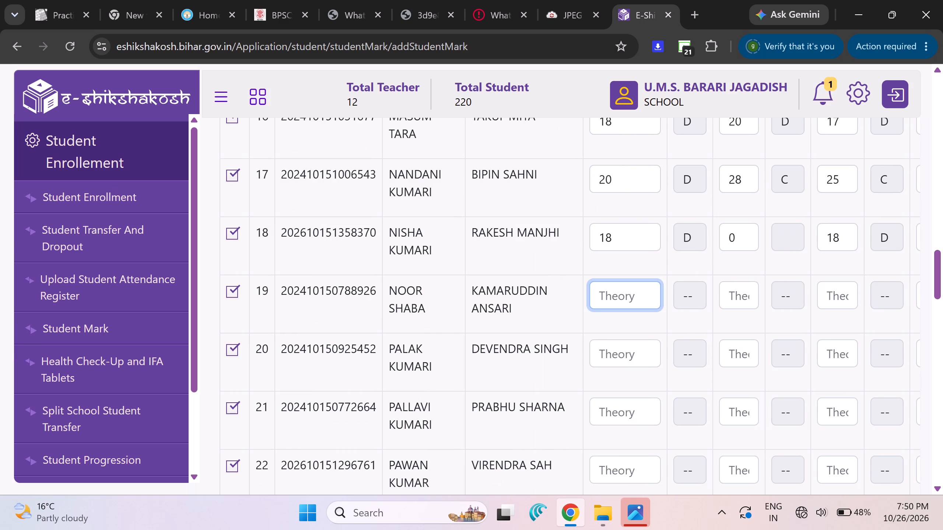
{"action": "scroll", "coordinate": [622, 302], "scroll_direction": "left", "scroll_amount": 1}
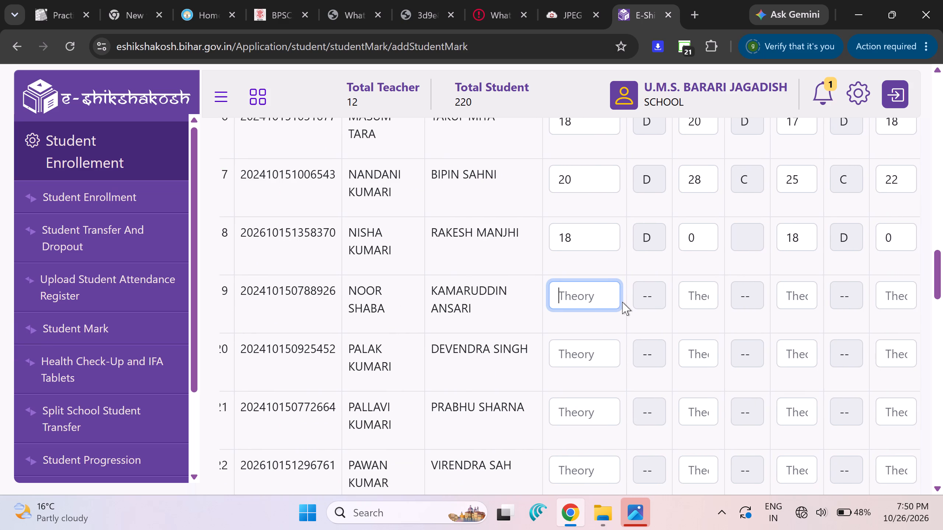
{"action": "type", "text": "18"}
{"action": "scroll", "coordinate": [622, 302], "scroll_direction": "left", "scroll_amount": 2}
{"action": "left_click", "coordinate": [655, 291]}
{"action": "key", "text": "0"}
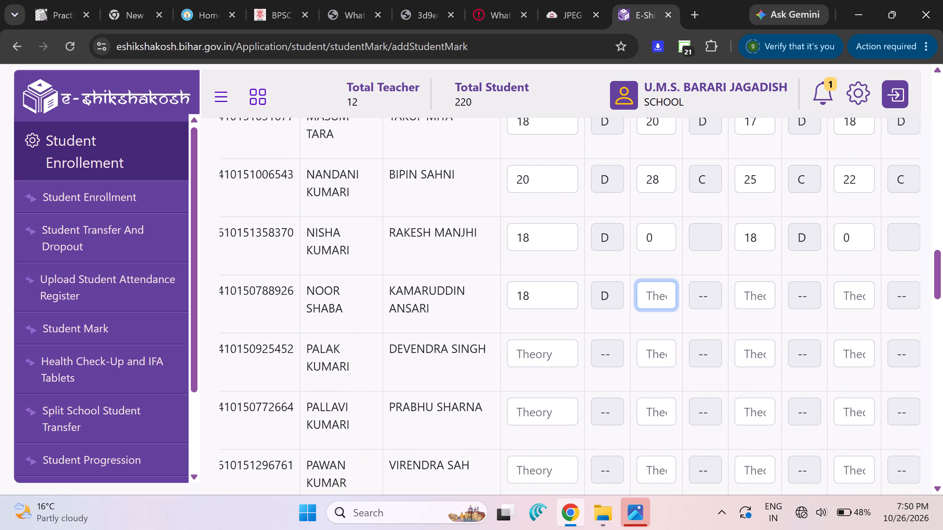
{"action": "scroll", "coordinate": [655, 291], "scroll_direction": "left", "scroll_amount": 1}
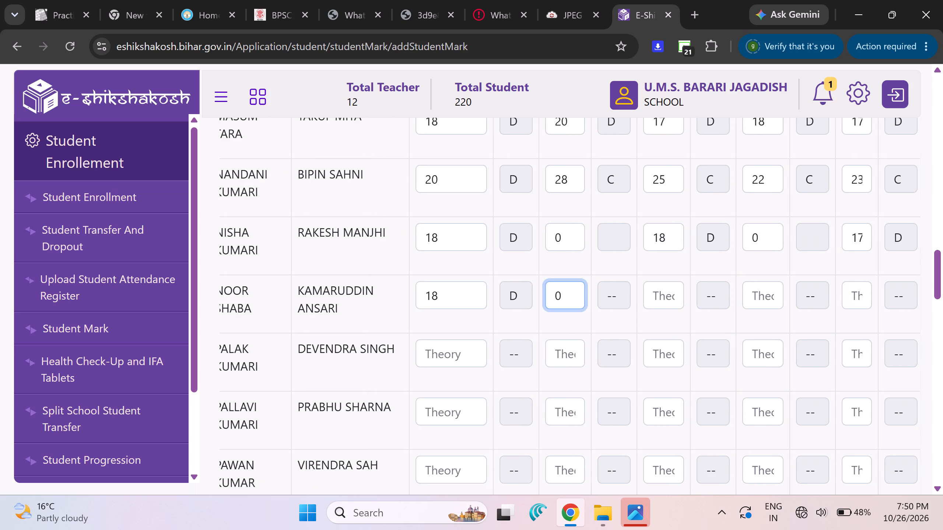
{"action": "left_click", "coordinate": [648, 297]}
{"action": "key", "text": "0"}
Enter the nineteenth listed student's theory marks as Social Science 0, Hindi 18 and Sanskrit 0.
{"action": "scroll", "coordinate": [648, 297], "scroll_direction": "left", "scroll_amount": 1}
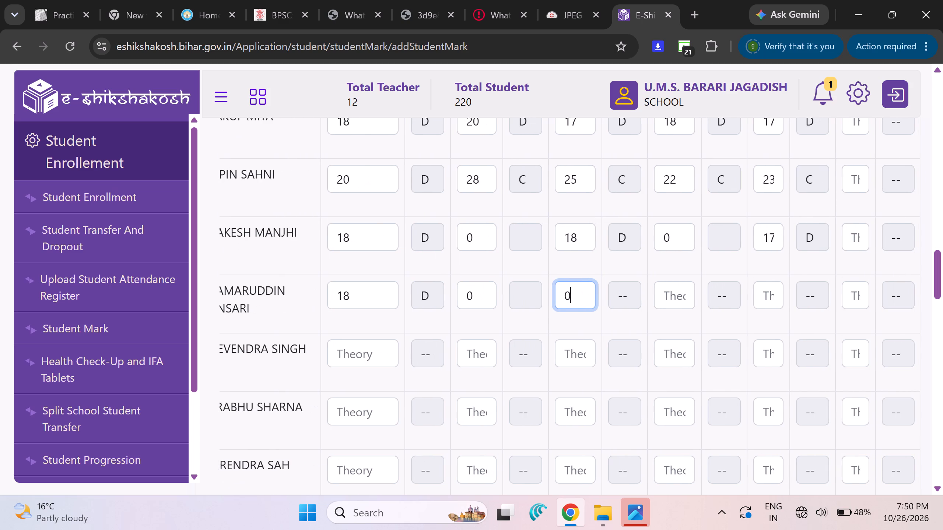
{"action": "left_click", "coordinate": [663, 297]}
{"action": "key", "text": "0"}
{"action": "scroll", "coordinate": [663, 297], "scroll_direction": "left", "scroll_amount": 2}
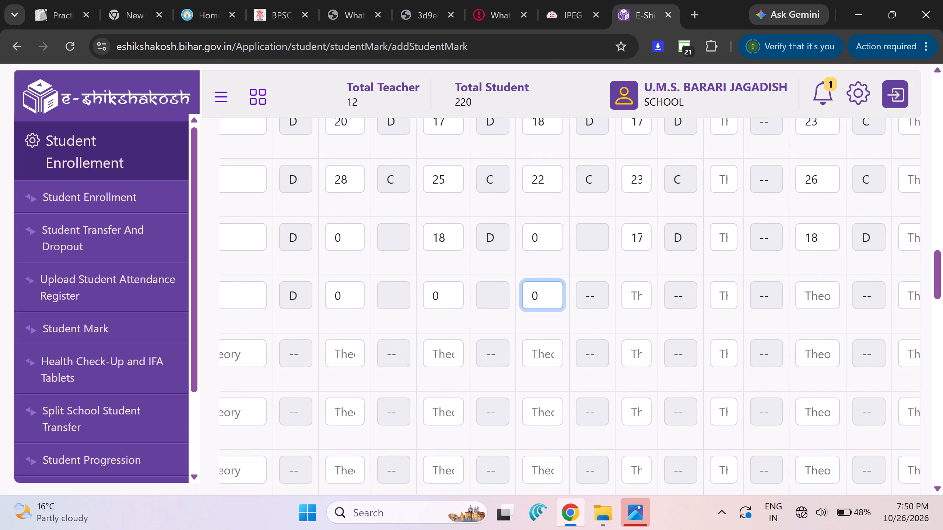
{"action": "left_click", "coordinate": [632, 300]}
{"action": "key", "text": "1"}
{"action": "key", "text": "8"}
{"action": "scroll", "coordinate": [632, 300], "scroll_direction": "left", "scroll_amount": 2}
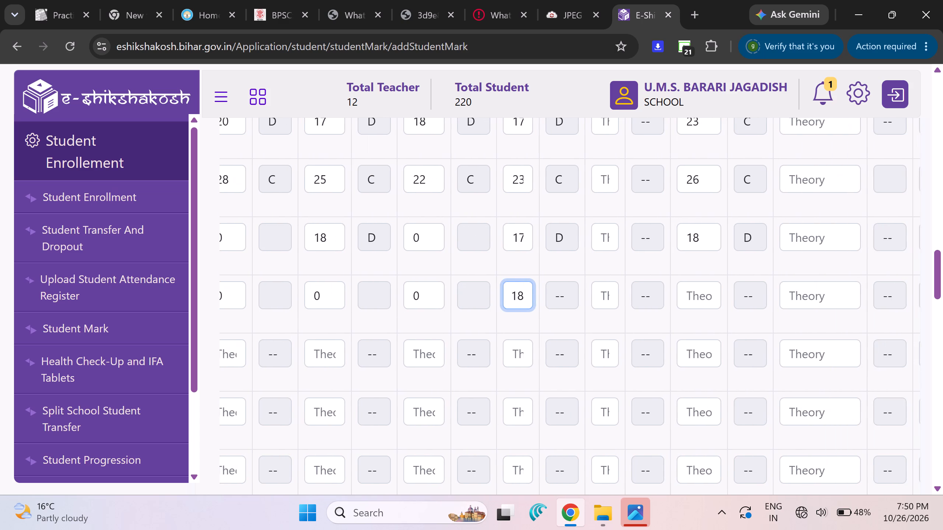
{"action": "left_click", "coordinate": [699, 308]}
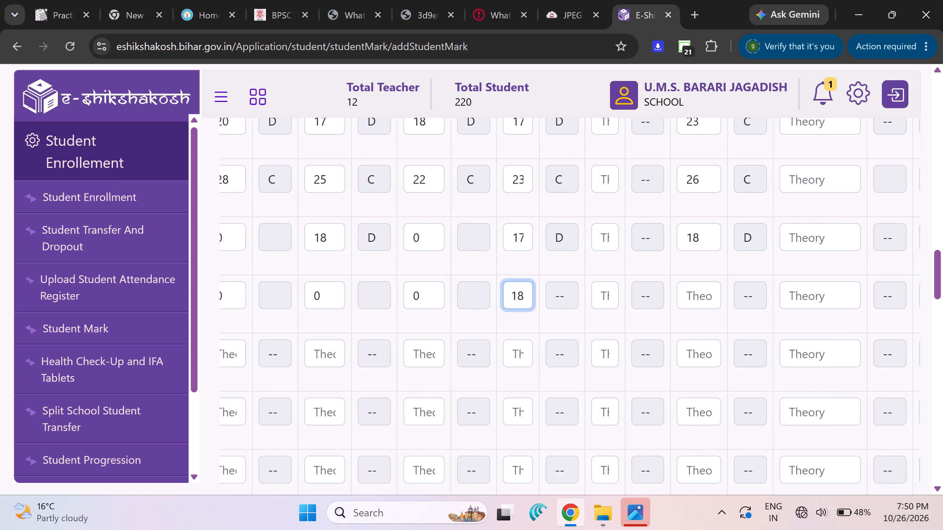
{"action": "left_click", "coordinate": [699, 308]}
{"action": "key", "text": "0"}
{"action": "scroll", "coordinate": [699, 308], "scroll_direction": "left", "scroll_amount": 3}
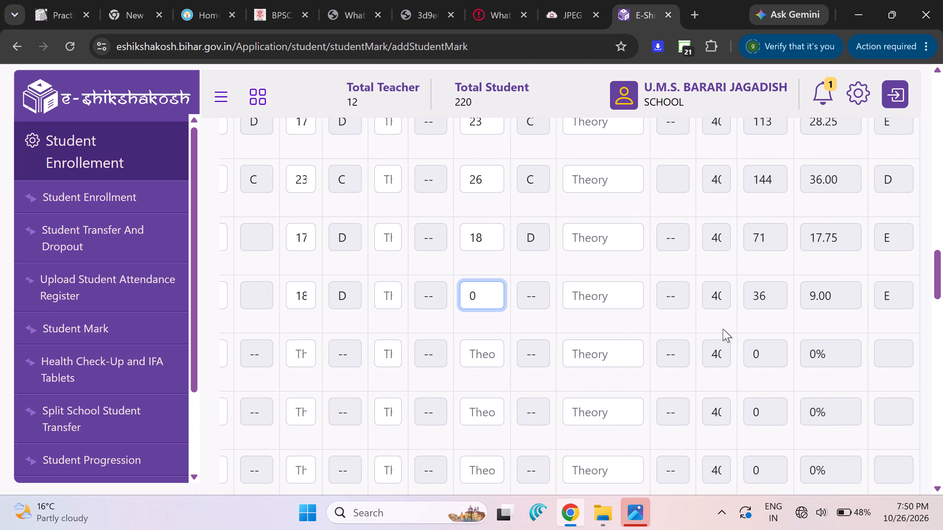
{"action": "left_click", "coordinate": [723, 329]}
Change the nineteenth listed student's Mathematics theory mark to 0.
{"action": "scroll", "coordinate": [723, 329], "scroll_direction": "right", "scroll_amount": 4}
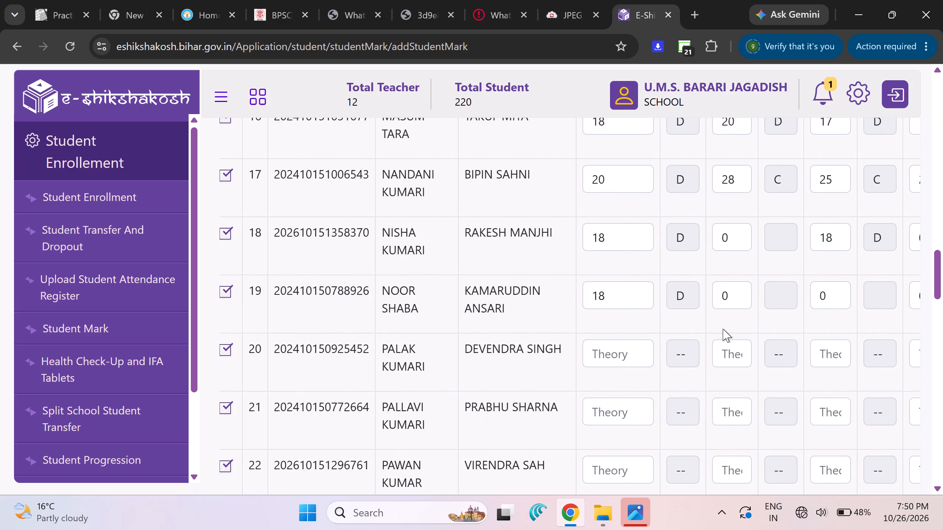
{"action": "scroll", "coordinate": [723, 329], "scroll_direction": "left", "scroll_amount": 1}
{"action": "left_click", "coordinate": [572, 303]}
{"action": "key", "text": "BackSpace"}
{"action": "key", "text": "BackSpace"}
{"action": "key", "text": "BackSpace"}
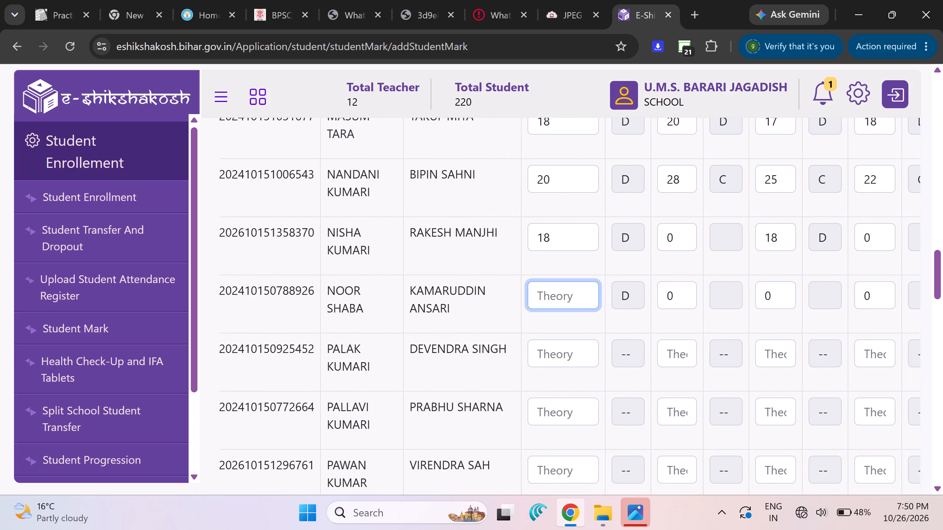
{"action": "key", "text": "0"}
Clear the nineteenth listed student's Hindi theory mark.
{"action": "scroll", "coordinate": [572, 303], "scroll_direction": "left", "scroll_amount": 3}
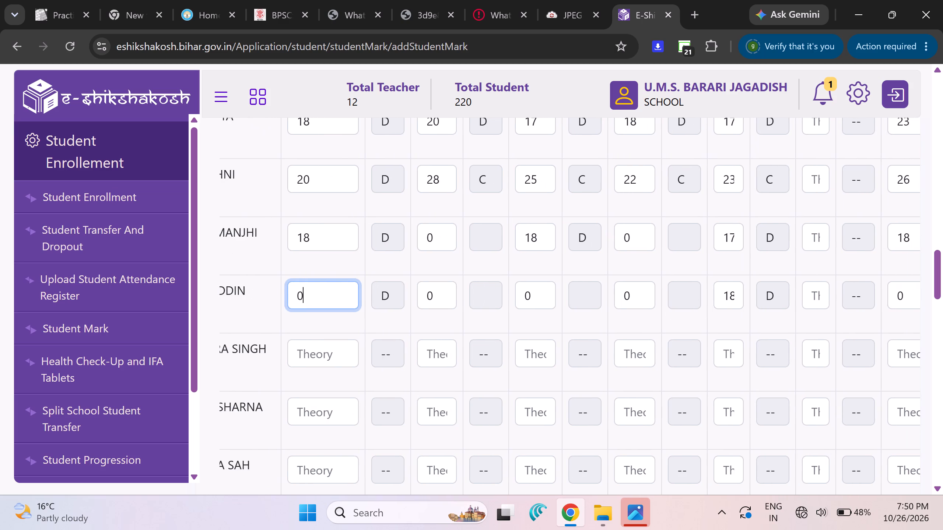
{"action": "triple_click", "coordinate": [738, 296]}
{"action": "key", "text": "BackSpace"}
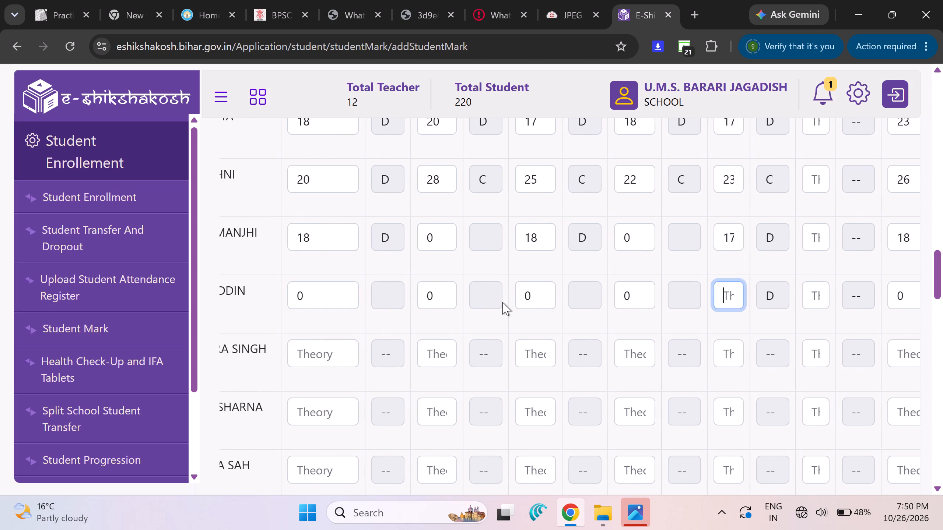
Set the nineteenth listed student's Mathematics theory mark to 18.
{"action": "scroll", "coordinate": [411, 315], "scroll_direction": "right", "scroll_amount": 3}
{"action": "left_click", "coordinate": [614, 286]}
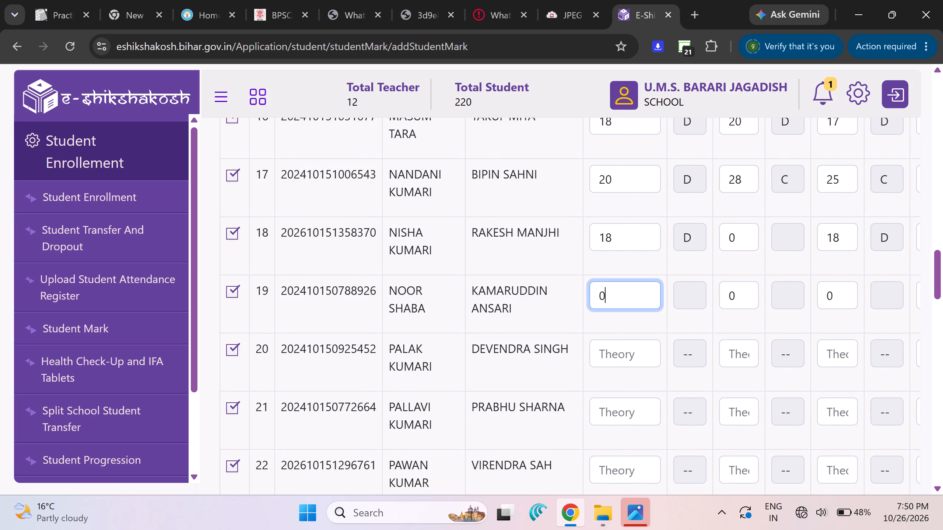
{"action": "key", "text": "BackSpace"}
{"action": "key", "text": "BackSpace"}
{"action": "key", "text": "8"}
{"action": "key", "text": "BackSpace"}
{"action": "type", "text": "18"}
Set the nineteenth listed student's theory marks to Sanskrit 18 and Hindi 0.
{"action": "scroll", "coordinate": [614, 286], "scroll_direction": "left", "scroll_amount": 7}
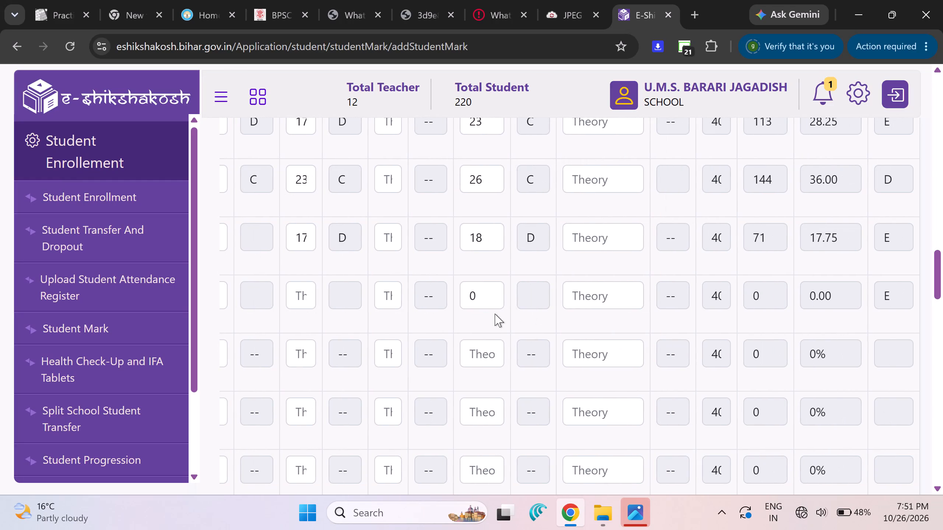
{"action": "left_click", "coordinate": [486, 296]}
{"action": "key", "text": "BackSpace"}
{"action": "key", "text": "BackSpace"}
{"action": "type", "text": "18"}
{"action": "left_click", "coordinate": [439, 308]}
{"action": "scroll", "coordinate": [439, 308], "scroll_direction": "right", "scroll_amount": 2}
{"action": "left_click", "coordinate": [447, 296]}
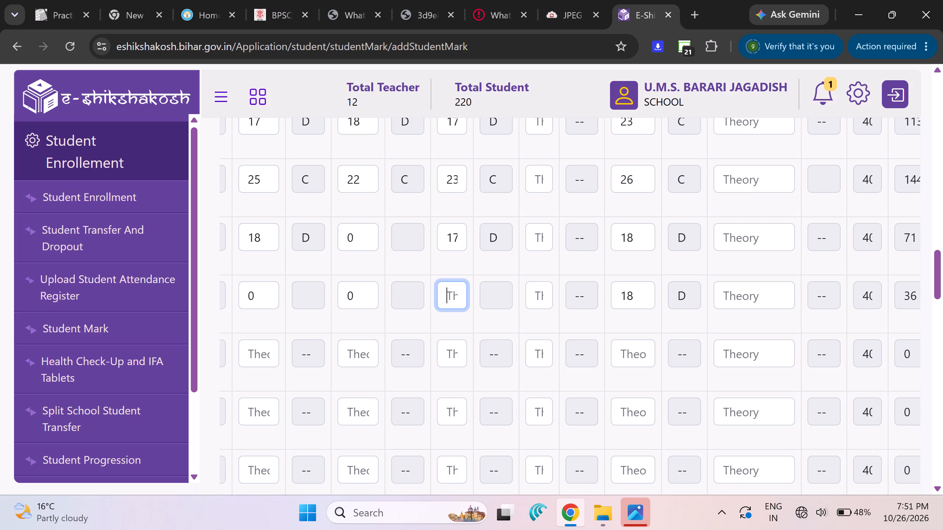
{"action": "key", "text": "0"}
{"action": "scroll", "coordinate": [447, 296], "scroll_direction": "left", "scroll_amount": 1}
{"action": "left_click", "coordinate": [473, 300]}
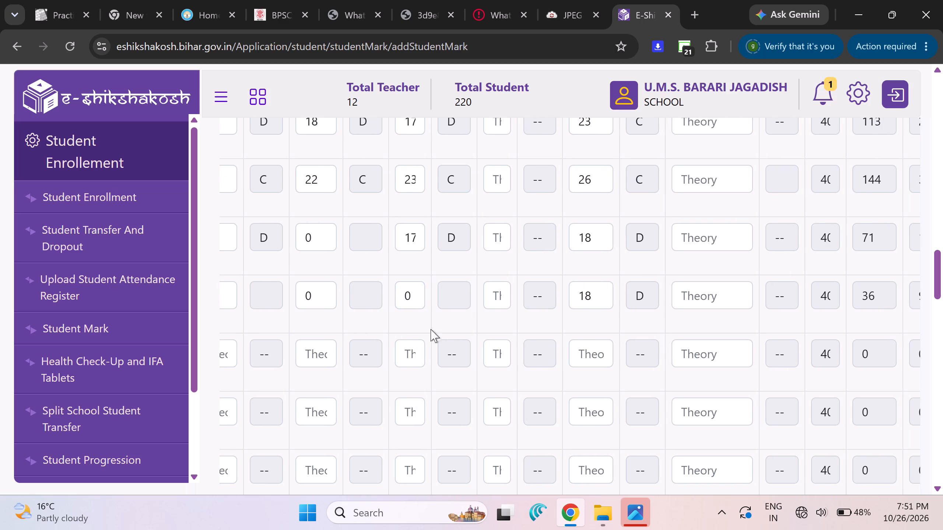
Enter the twentieth listed student's theory marks as Mathematics 18 and English 23, and open the Science mark for entry.
{"action": "scroll", "coordinate": [378, 327], "scroll_direction": "right", "scroll_amount": 8}
{"action": "scroll", "coordinate": [503, 370], "scroll_direction": "down", "scroll_amount": 1}
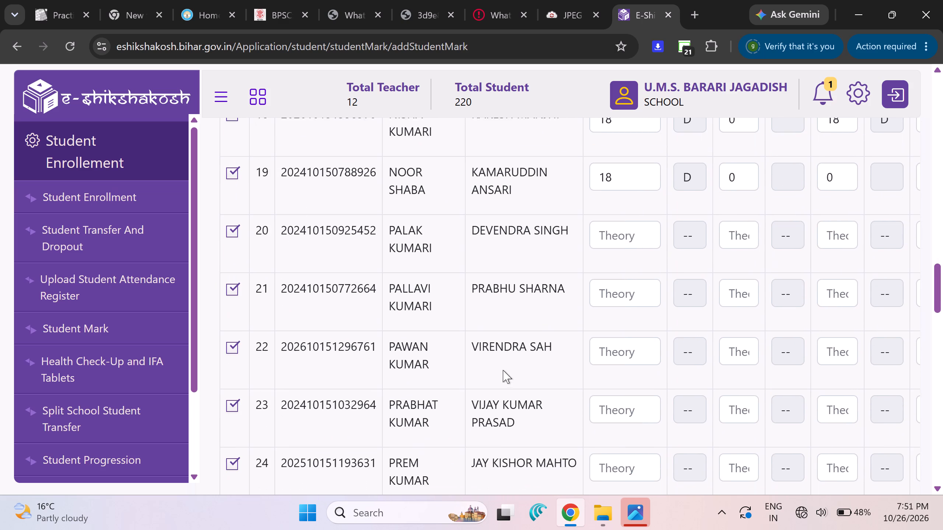
{"action": "left_click", "coordinate": [616, 230]}
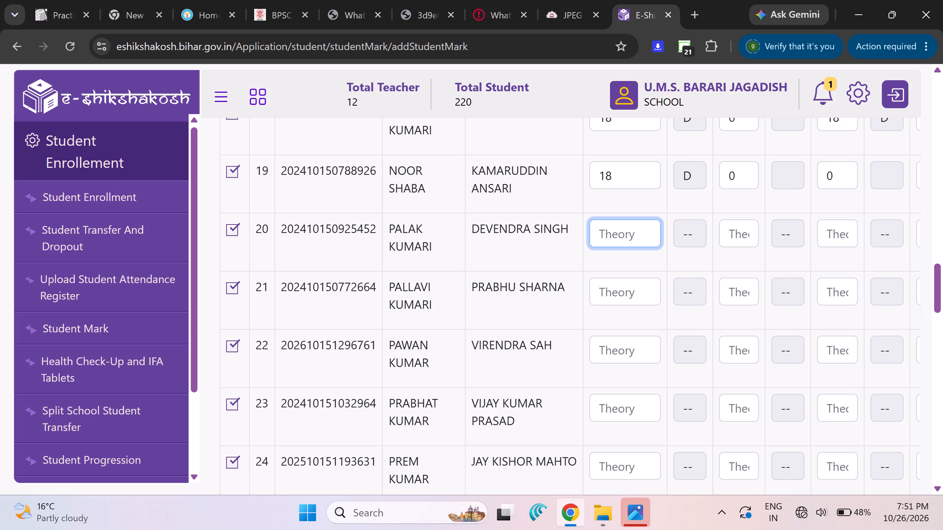
{"action": "type", "text": "18"}
{"action": "scroll", "coordinate": [616, 230], "scroll_direction": "left", "scroll_amount": 2}
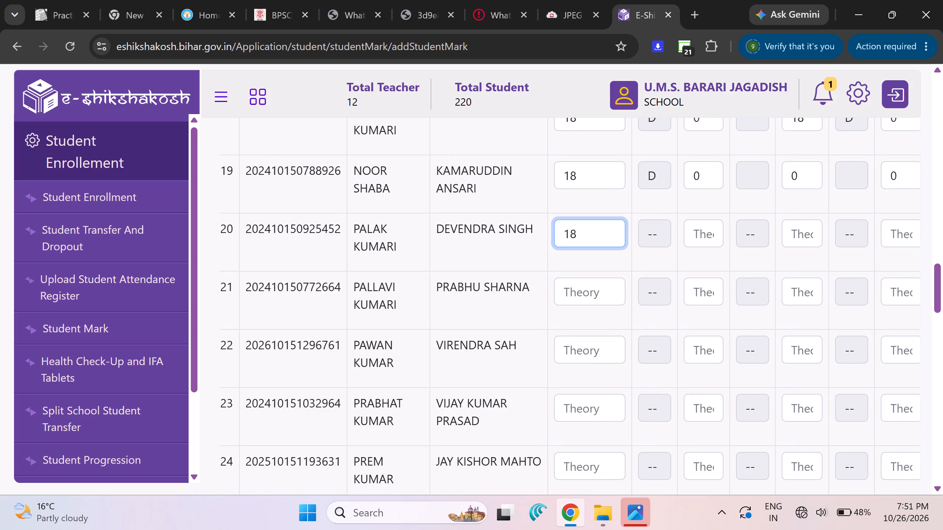
{"action": "scroll", "coordinate": [616, 230], "scroll_direction": "left", "scroll_amount": 1}
{"action": "left_click", "coordinate": [694, 233]}
{"action": "type", "text": "23"}
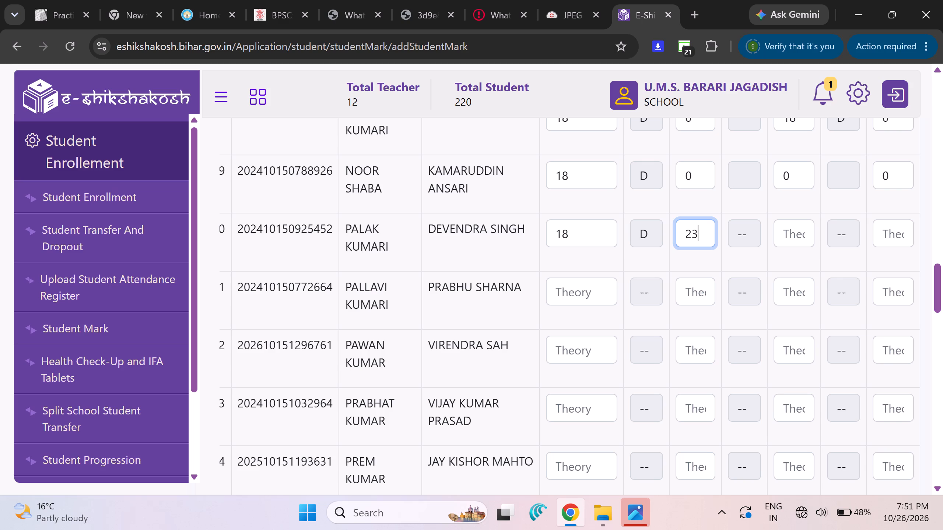
{"action": "left_click", "coordinate": [774, 233]}
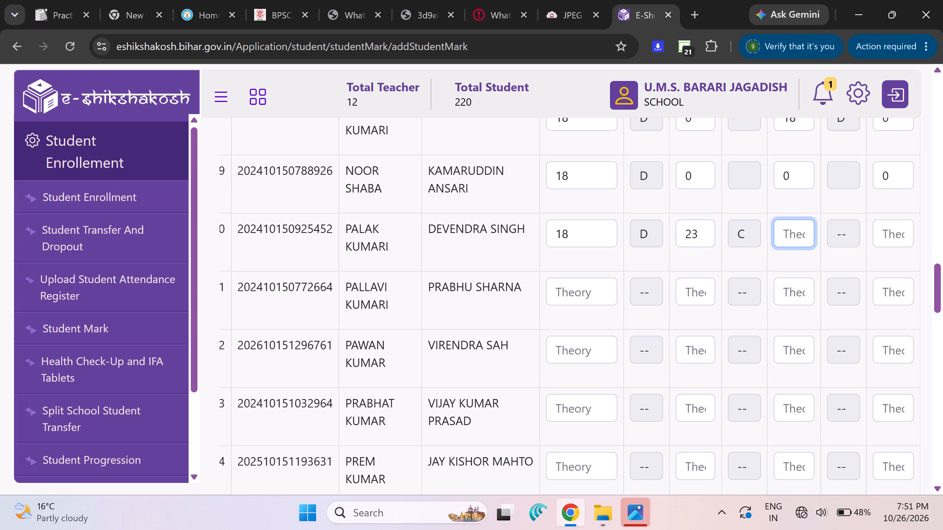
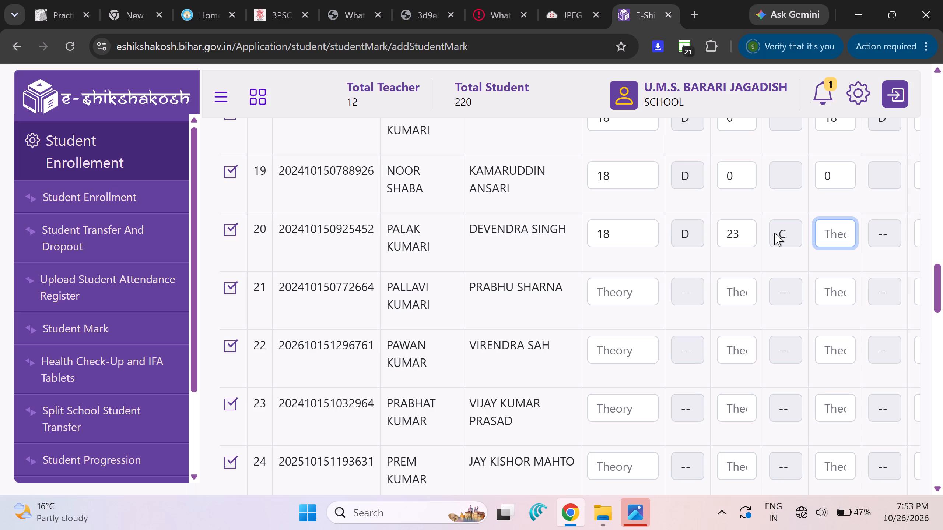
Enter theory marks of 21 and 19 in the third and fourth subject columns for the student at serial number 20.
{"action": "scroll", "coordinate": [774, 233], "scroll_direction": "left", "scroll_amount": 2}
{"action": "left_click", "coordinate": [760, 233]}
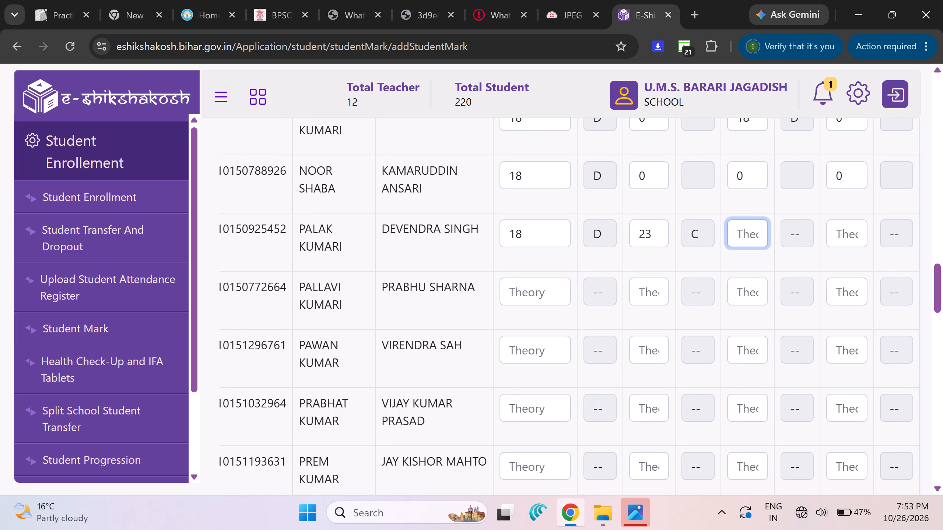
{"action": "type", "text": "21"}
{"action": "left_click", "coordinate": [826, 227]}
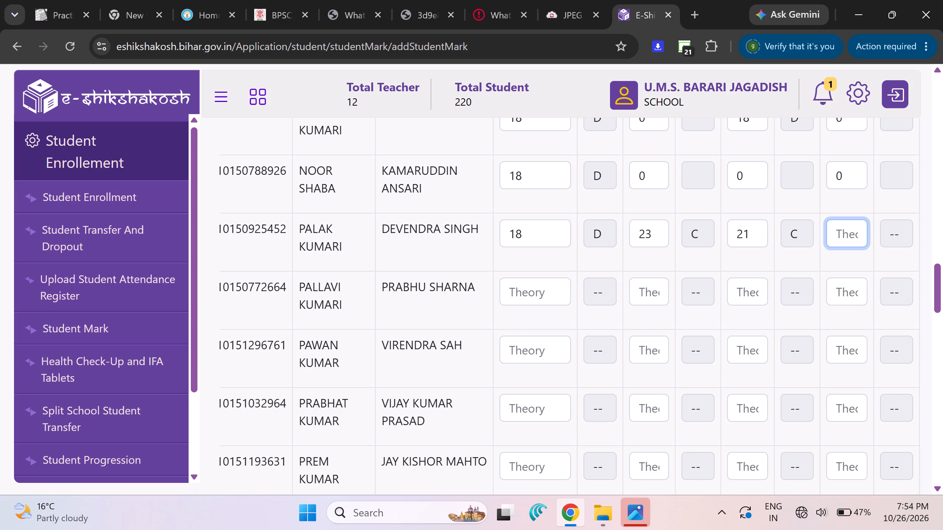
{"action": "type", "text": "19"}
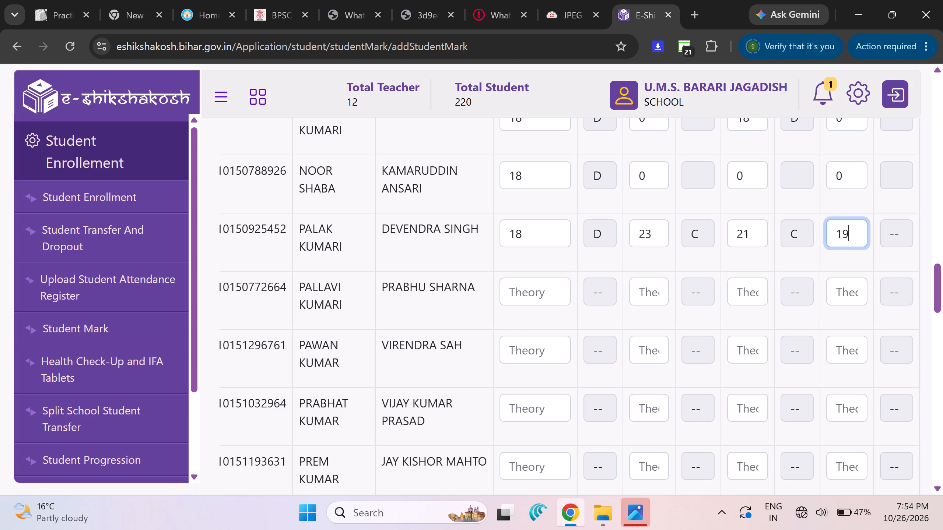
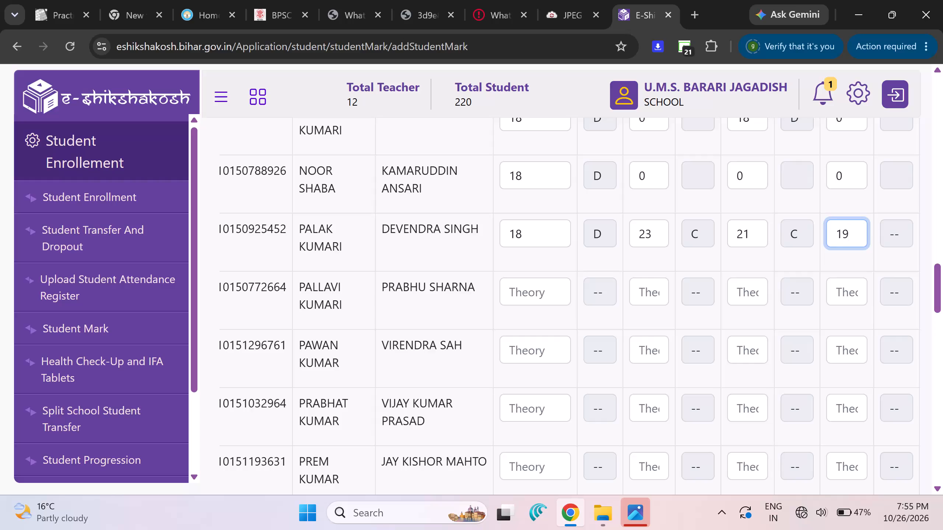
Enter theory marks of 19 in both the fifth and seventh subject columns for the student at serial number 20.
{"action": "scroll", "coordinate": [648, 243], "scroll_direction": "left", "scroll_amount": 3}
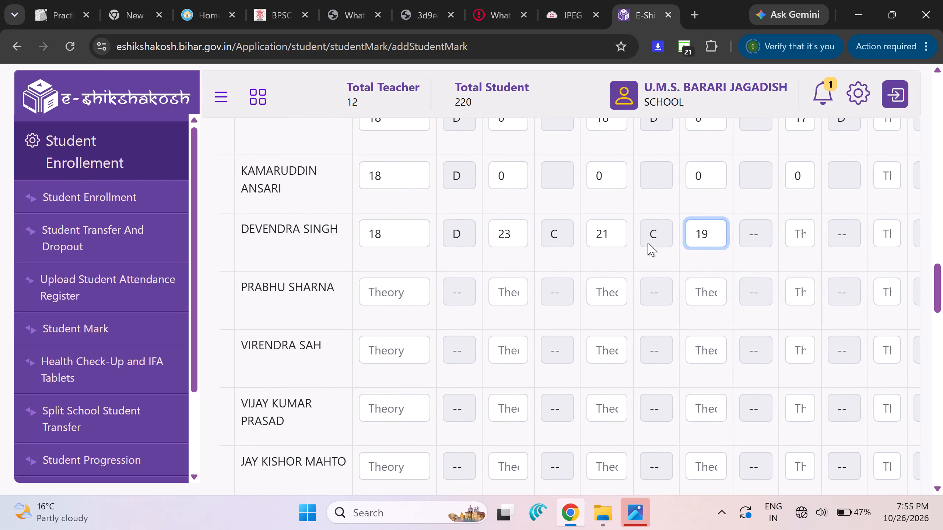
{"action": "scroll", "coordinate": [648, 243], "scroll_direction": "left", "scroll_amount": 2}
{"action": "left_click", "coordinate": [719, 238]}
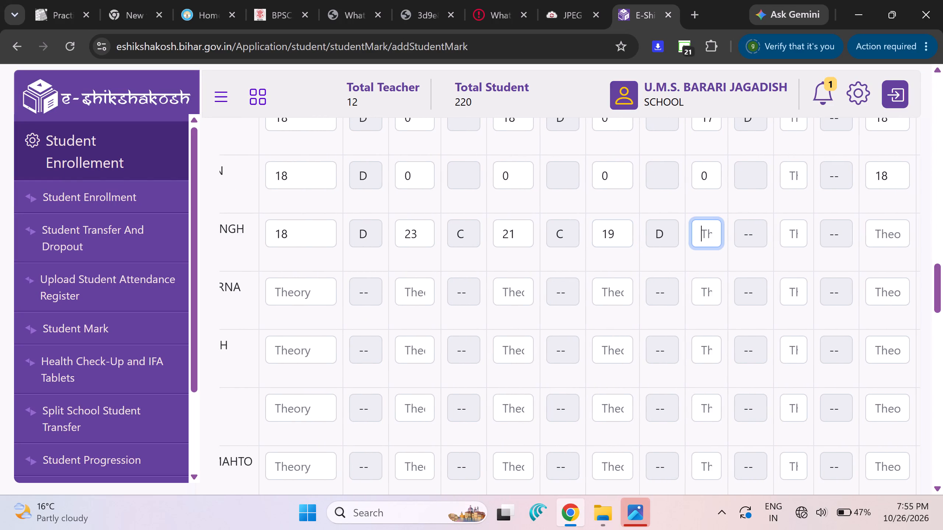
{"action": "type", "text": "19"}
{"action": "scroll", "coordinate": [719, 238], "scroll_direction": "left", "scroll_amount": 2}
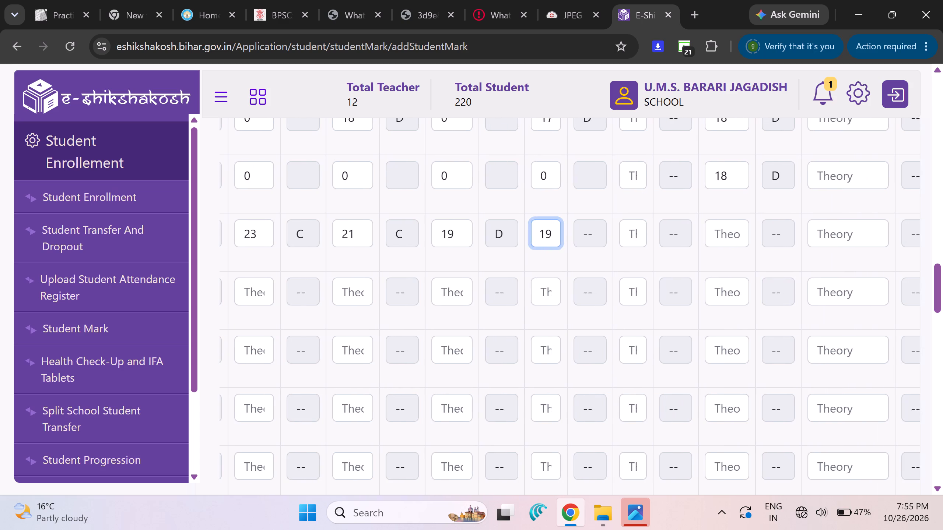
{"action": "left_click", "coordinate": [728, 239]}
{"action": "type", "text": "19"}
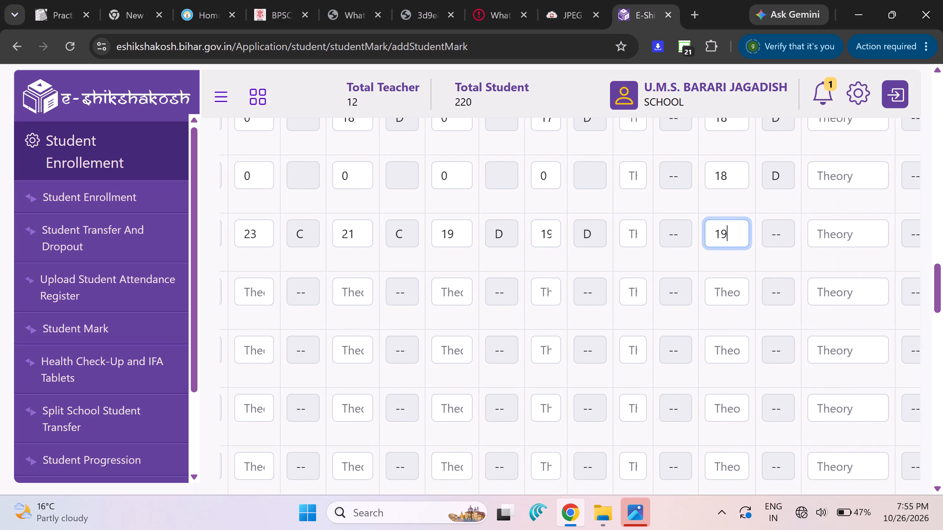
{"action": "scroll", "coordinate": [728, 239], "scroll_direction": "left", "scroll_amount": 4}
{"action": "left_click", "coordinate": [739, 282]}
Enter theory marks of 18, 29 and 18 in the first three subject columns for the student at serial number 21.
{"action": "scroll", "coordinate": [739, 282], "scroll_direction": "right", "scroll_amount": 9}
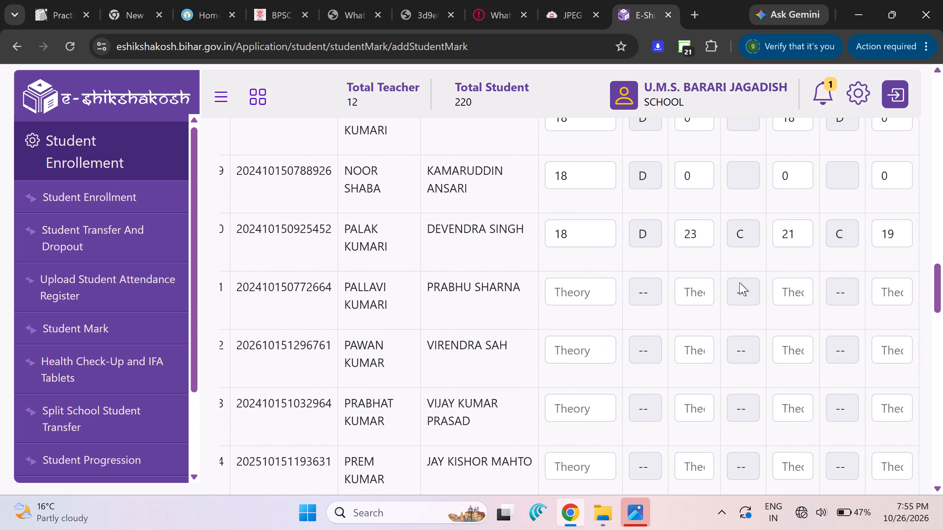
{"action": "scroll", "coordinate": [739, 282], "scroll_direction": "down", "scroll_amount": 2}
{"action": "left_click", "coordinate": [637, 293]}
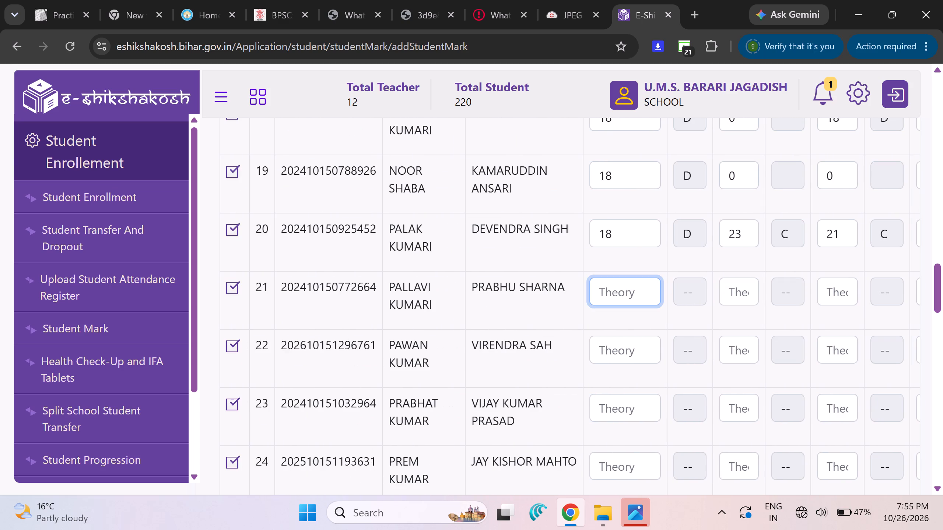
{"action": "type", "text": "18"}
{"action": "left_click", "coordinate": [739, 298]}
{"action": "type", "text": "29"}
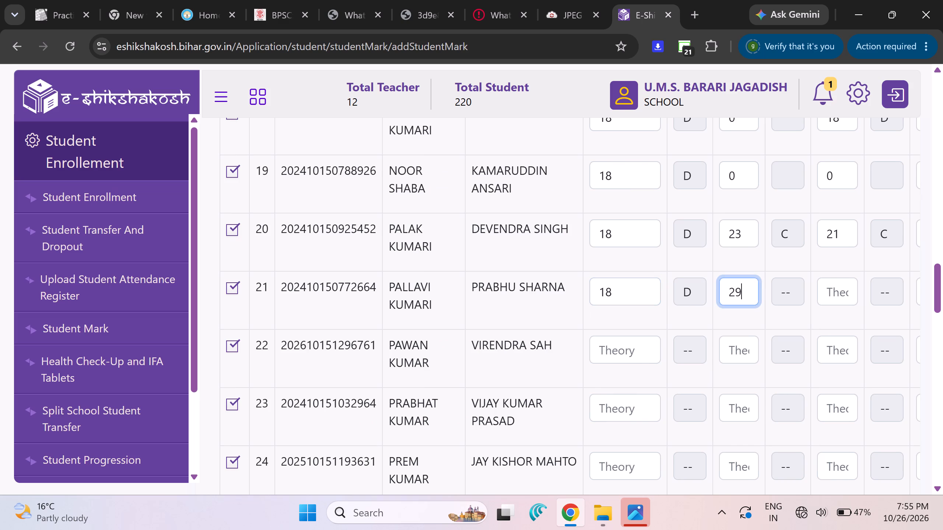
{"action": "scroll", "coordinate": [739, 298], "scroll_direction": "left", "scroll_amount": 2}
{"action": "left_click", "coordinate": [637, 291]}
{"action": "type", "text": "18"}
Enter theory marks of 18, 17 and 24 in the fourth, fifth and seventh subject columns for the student at serial number 21.
{"action": "scroll", "coordinate": [637, 291], "scroll_direction": "left", "scroll_amount": 1}
{"action": "left_click", "coordinate": [667, 294]}
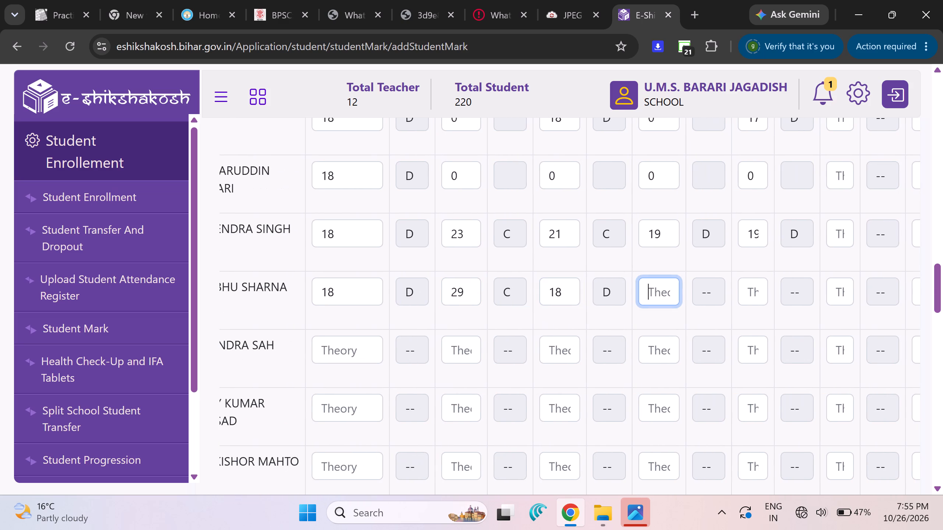
{"action": "type", "text": "18"}
{"action": "scroll", "coordinate": [667, 294], "scroll_direction": "left", "scroll_amount": 1}
{"action": "left_click", "coordinate": [627, 295]}
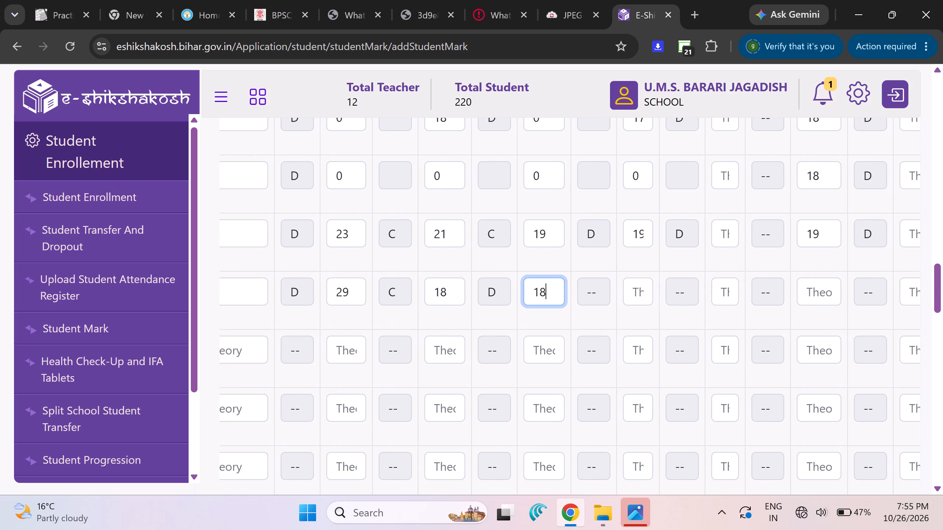
{"action": "type", "text": "17"}
{"action": "scroll", "coordinate": [627, 295], "scroll_direction": "left", "scroll_amount": 1}
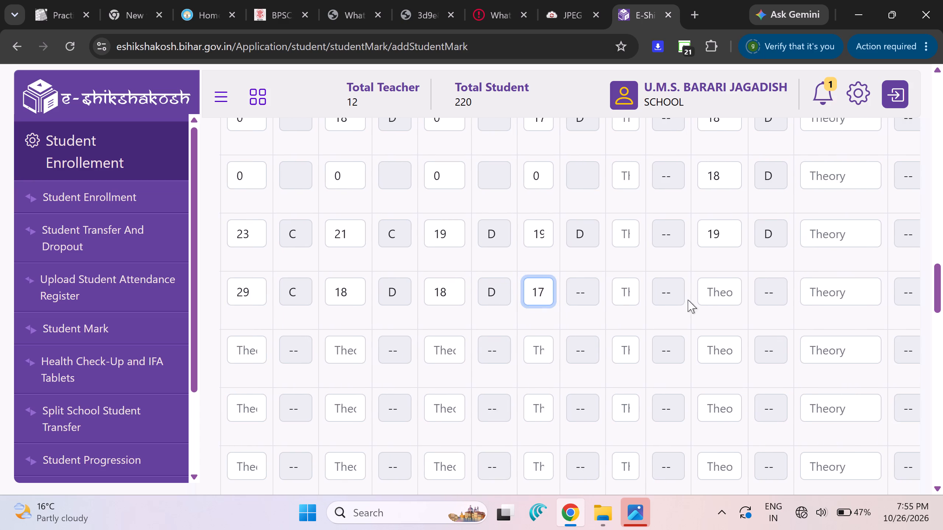
{"action": "left_click", "coordinate": [721, 296]}
{"action": "type", "text": "24"}
{"action": "scroll", "coordinate": [721, 296], "scroll_direction": "left", "scroll_amount": 5}
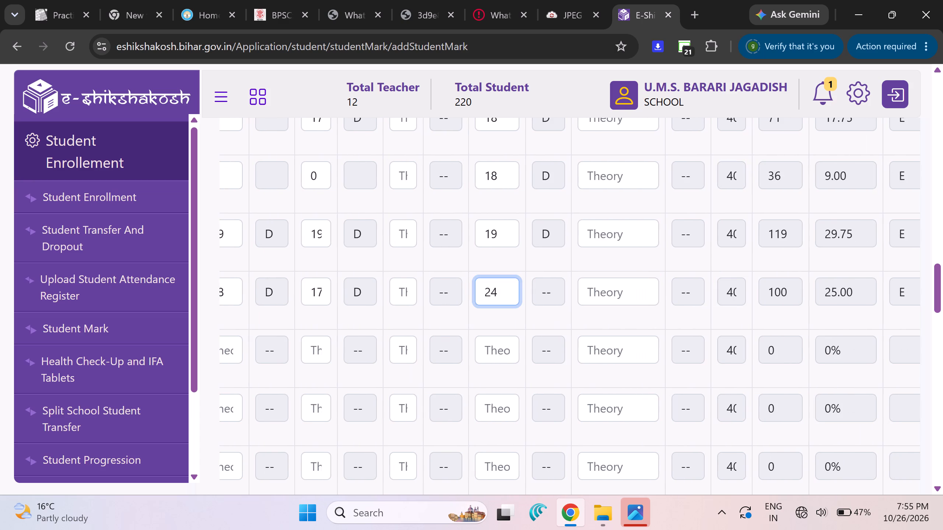
{"action": "left_click", "coordinate": [737, 352]}
Enter a theory mark of 19 in the first subject column for the student at serial number 22.
{"action": "scroll", "coordinate": [737, 352], "scroll_direction": "right", "scroll_amount": 7}
{"action": "scroll", "coordinate": [737, 352], "scroll_direction": "down", "scroll_amount": 2}
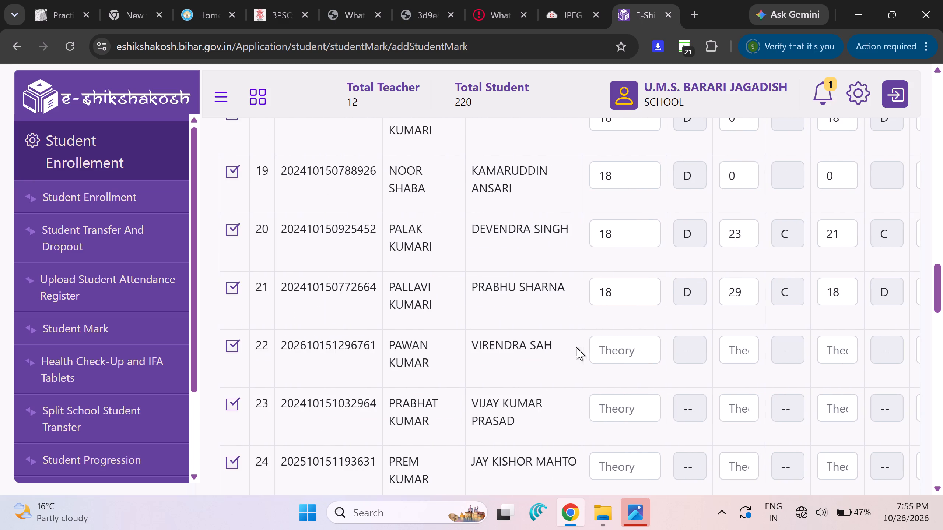
{"action": "left_click", "coordinate": [606, 350]}
{"action": "scroll", "coordinate": [606, 350], "scroll_direction": "down", "scroll_amount": 2}
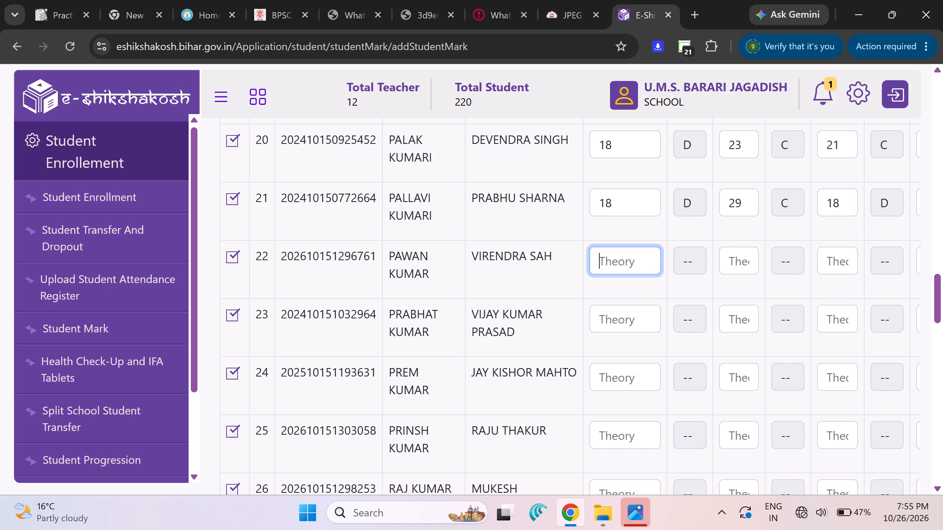
{"action": "type", "text": "29"}
{"action": "left_click", "coordinate": [734, 267]}
{"action": "key", "text": "BackSpace"}
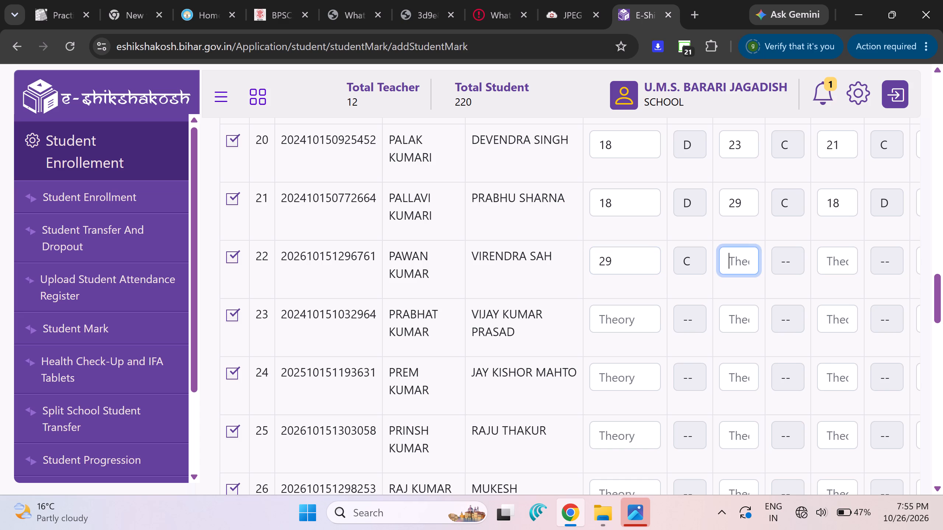
{"action": "key", "text": "BackSpace"}
{"action": "left_click", "coordinate": [629, 257]}
{"action": "left_click_drag", "start_coordinate": [629, 257], "coordinate": [616, 259]}
{"action": "key", "text": "BackSpace"}
{"action": "type", "text": "19"}
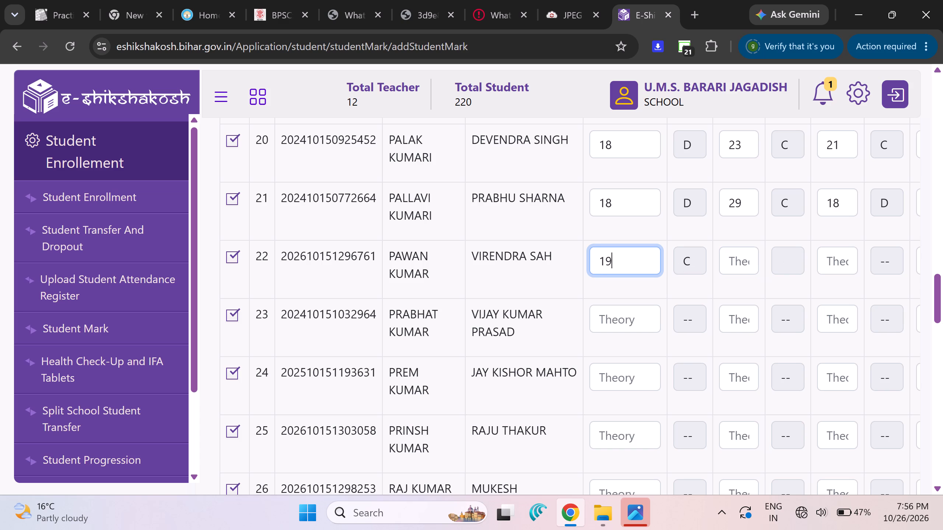
Enter theory marks of 32, 30 and 18 in the second, third and fourth subject columns for the student at serial number 22.
{"action": "scroll", "coordinate": [616, 259], "scroll_direction": "left", "scroll_amount": 2}
{"action": "left_click", "coordinate": [604, 259]}
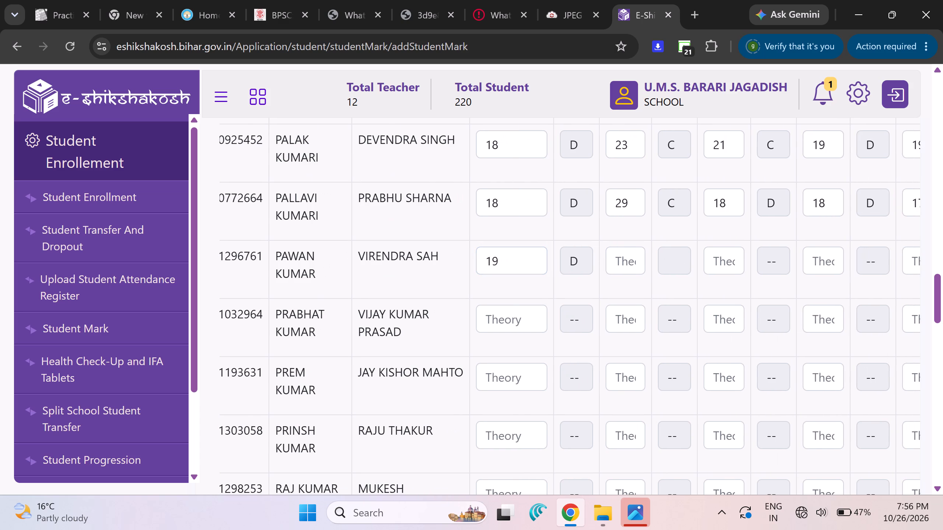
{"action": "left_click", "coordinate": [614, 260]}
{"action": "type", "text": "32"}
{"action": "scroll", "coordinate": [614, 260], "scroll_direction": "left", "scroll_amount": 2}
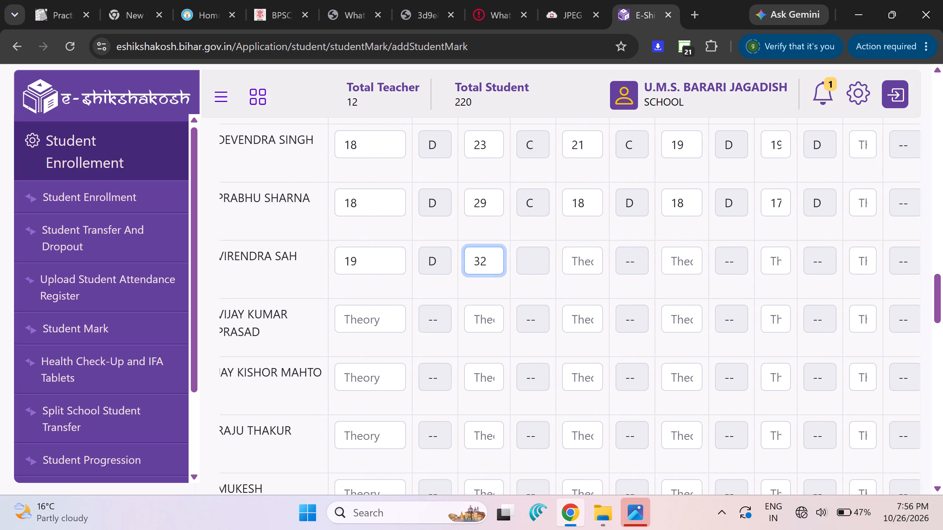
{"action": "left_click", "coordinate": [584, 269]}
{"action": "key", "text": "3"}
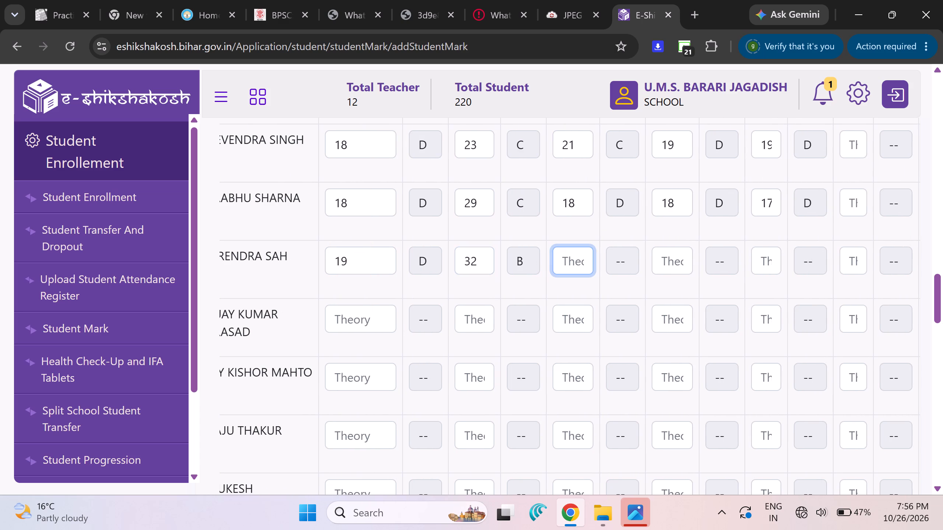
{"action": "key", "text": "0"}
{"action": "scroll", "coordinate": [584, 269], "scroll_direction": "left", "scroll_amount": 2}
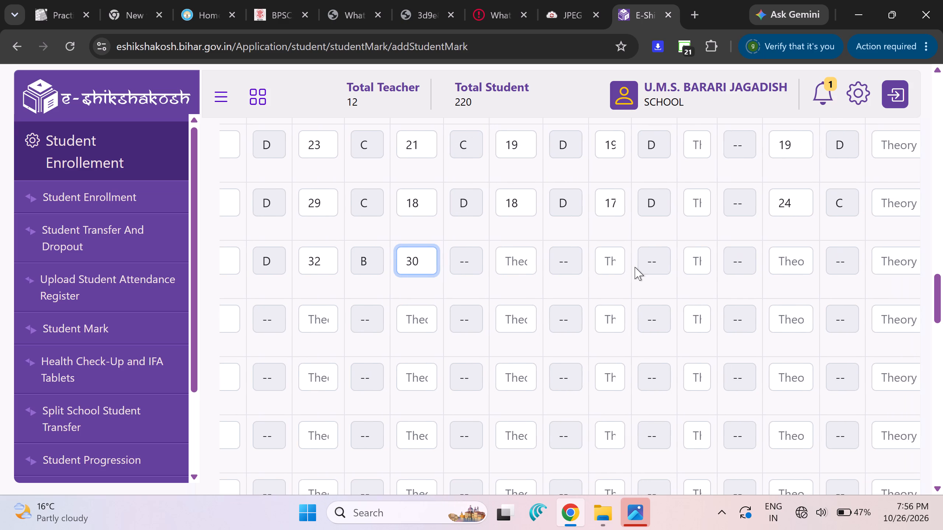
{"action": "left_click", "coordinate": [536, 256]}
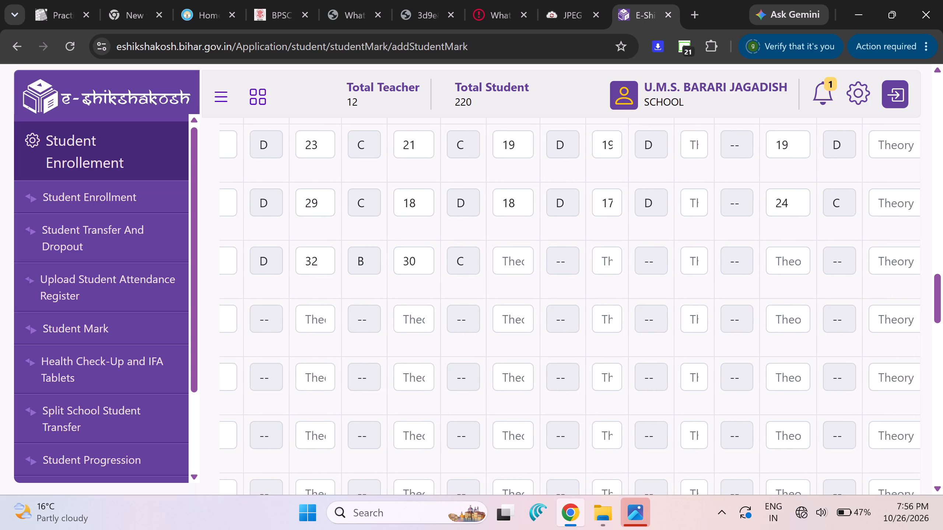
{"action": "left_click", "coordinate": [525, 259]}
{"action": "type", "text": "18"}
Enter theory marks of 28 and 22 in the fifth and seventh subject columns for the student at serial number 22.
{"action": "scroll", "coordinate": [525, 259], "scroll_direction": "left", "scroll_amount": 1}
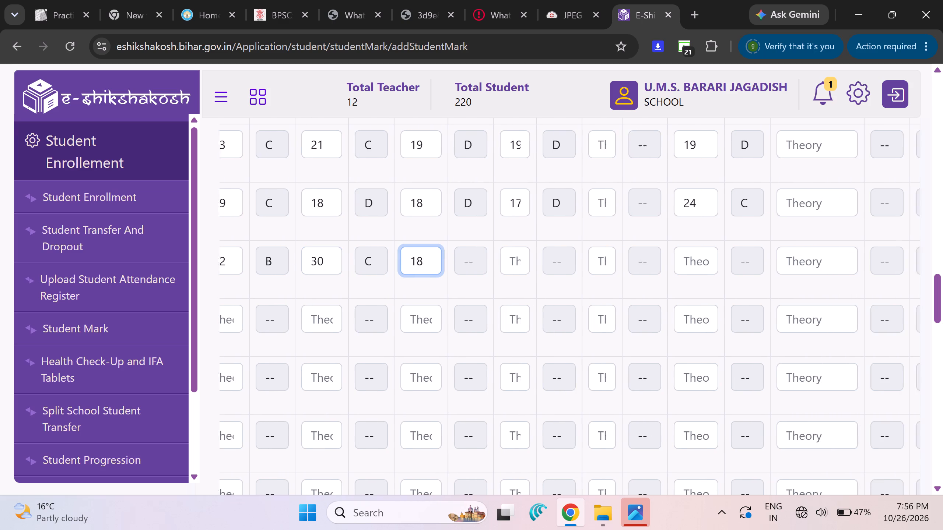
{"action": "scroll", "coordinate": [525, 259], "scroll_direction": "left", "scroll_amount": 1}
{"action": "left_click", "coordinate": [472, 258]}
{"action": "type", "text": "27"}
{"action": "key", "text": "BackSpace"}
{"action": "key", "text": "8"}
{"action": "scroll", "coordinate": [472, 258], "scroll_direction": "left", "scroll_amount": 1}
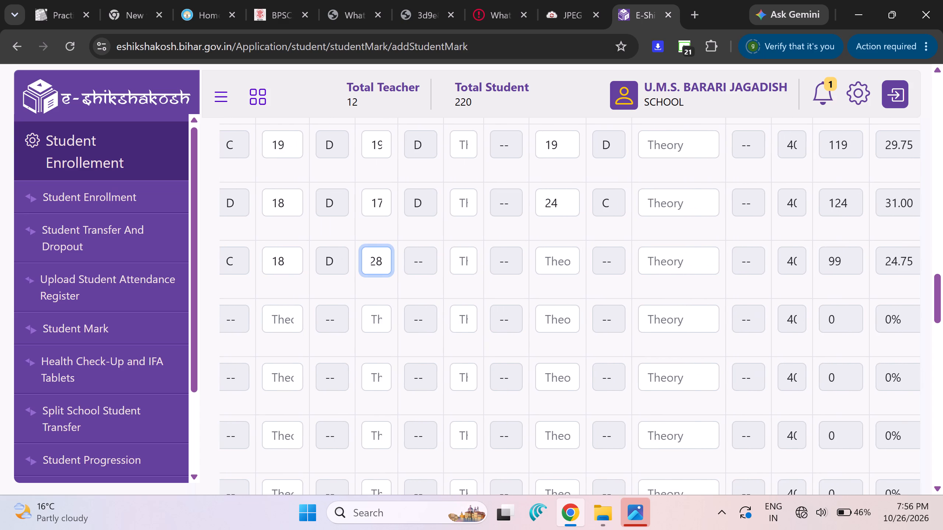
{"action": "left_click", "coordinate": [558, 258]}
{"action": "key", "text": "2"}
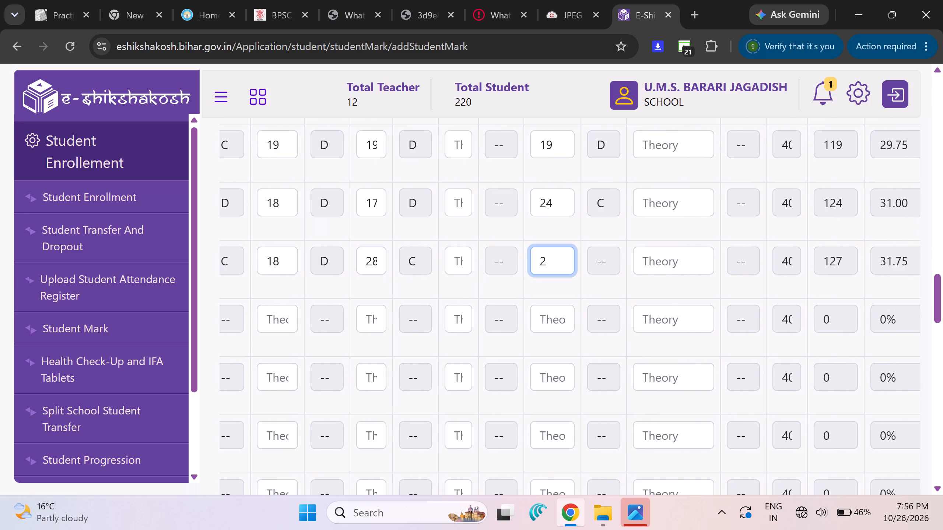
{"action": "key", "text": "2"}
{"action": "scroll", "coordinate": [558, 258], "scroll_direction": "left", "scroll_amount": 1}
{"action": "left_click", "coordinate": [558, 258]}
Enter theory marks of 25, 23 and 18 in the first three subject columns for the student at serial number 23.
{"action": "scroll", "coordinate": [558, 258], "scroll_direction": "right", "scroll_amount": 8}
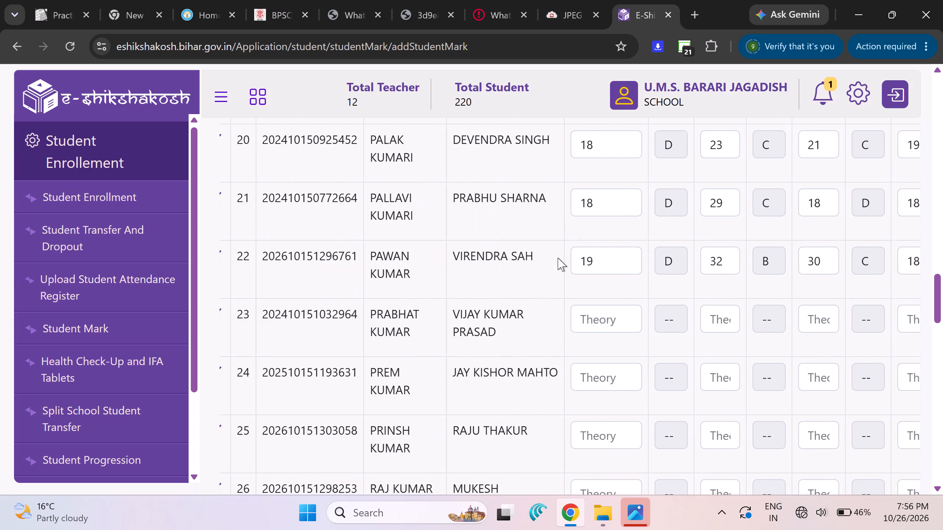
{"action": "left_click", "coordinate": [645, 327]}
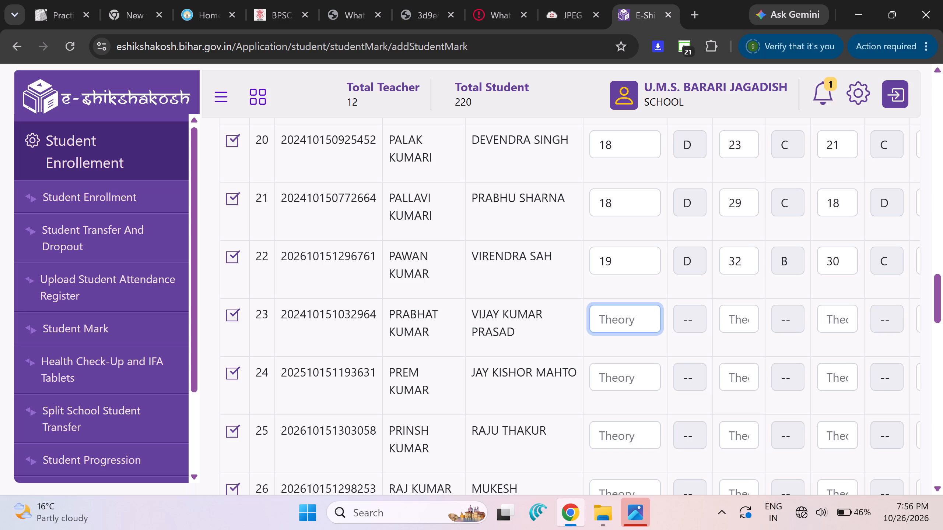
{"action": "type", "text": "25"}
{"action": "scroll", "coordinate": [645, 327], "scroll_direction": "left", "scroll_amount": 1}
{"action": "left_click", "coordinate": [704, 328]}
{"action": "type", "text": "23"}
{"action": "scroll", "coordinate": [704, 328], "scroll_direction": "left", "scroll_amount": 3}
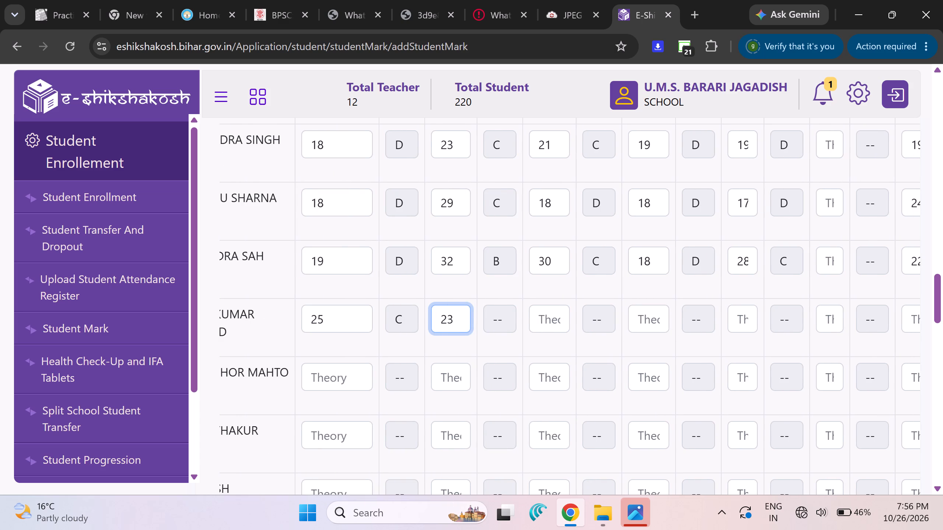
{"action": "left_click", "coordinate": [558, 317]}
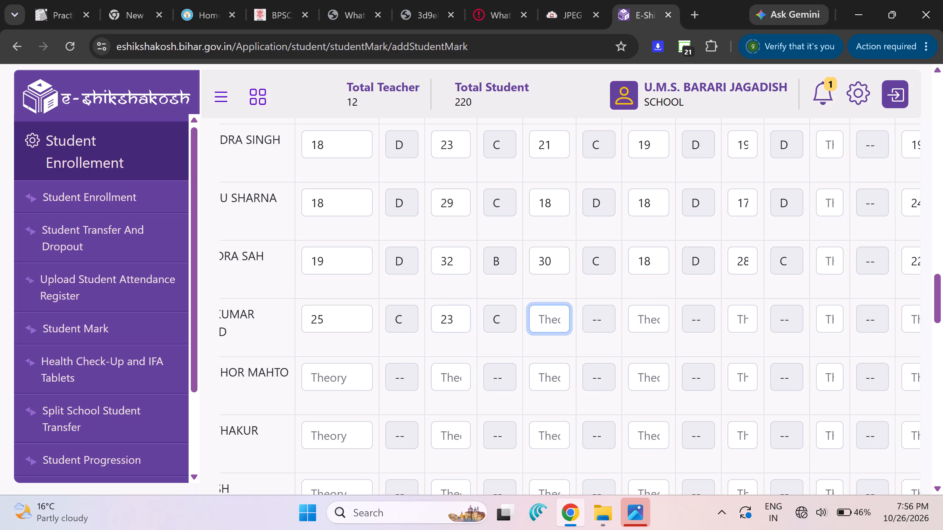
{"action": "type", "text": "18"}
Enter theory marks of 26, 25 and 29 in the fourth, fifth and seventh subject columns for the student at serial number 23.
{"action": "scroll", "coordinate": [558, 317], "scroll_direction": "left", "scroll_amount": 1}
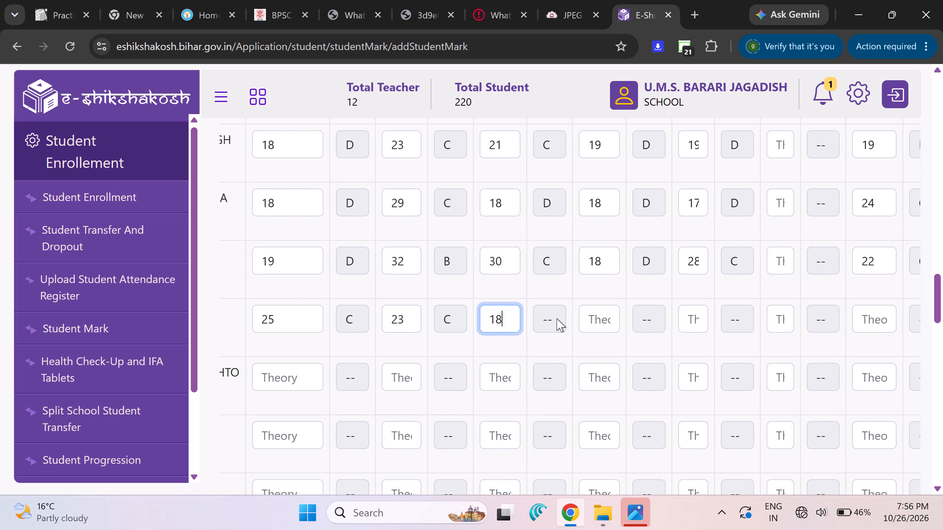
{"action": "left_click", "coordinate": [589, 321]}
{"action": "type", "text": "26"}
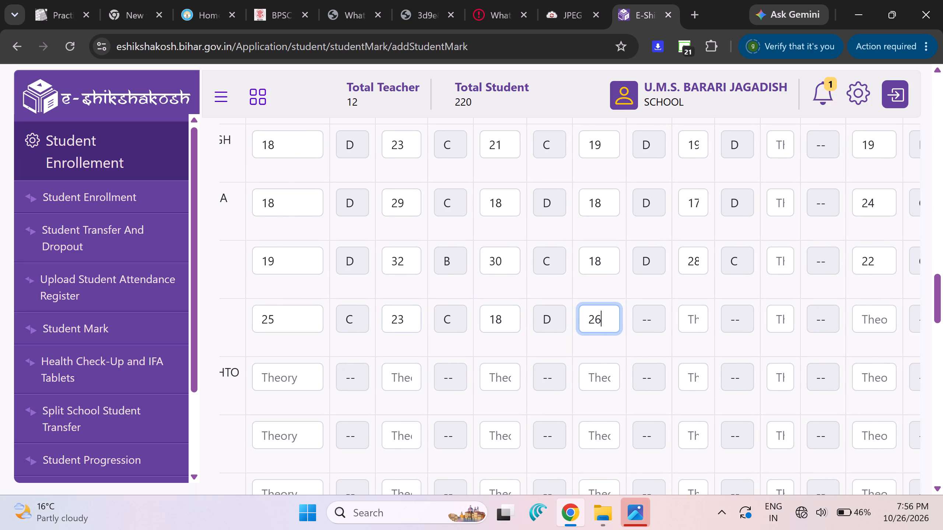
{"action": "scroll", "coordinate": [589, 321], "scroll_direction": "left", "scroll_amount": 2}
{"action": "left_click", "coordinate": [509, 315]}
{"action": "key", "text": "2"}
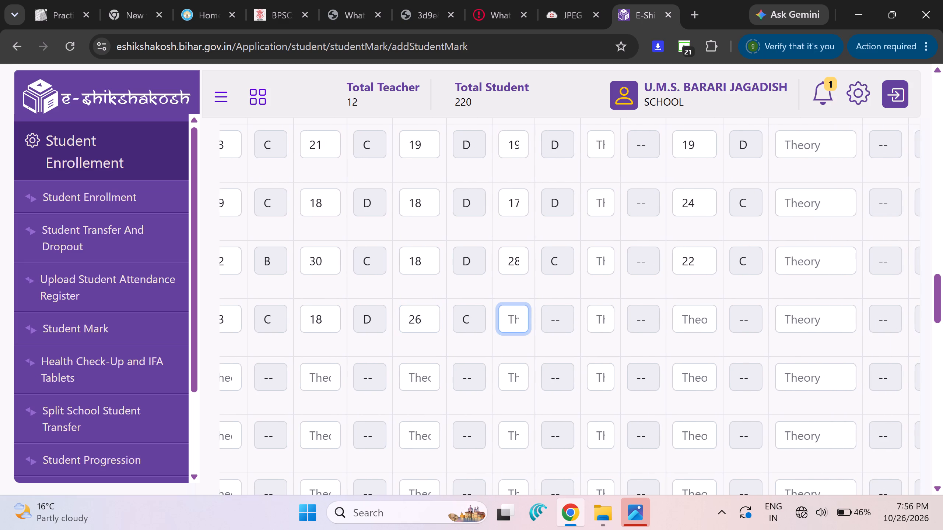
{"action": "key", "text": "5"}
{"action": "scroll", "coordinate": [509, 315], "scroll_direction": "left", "scroll_amount": 1}
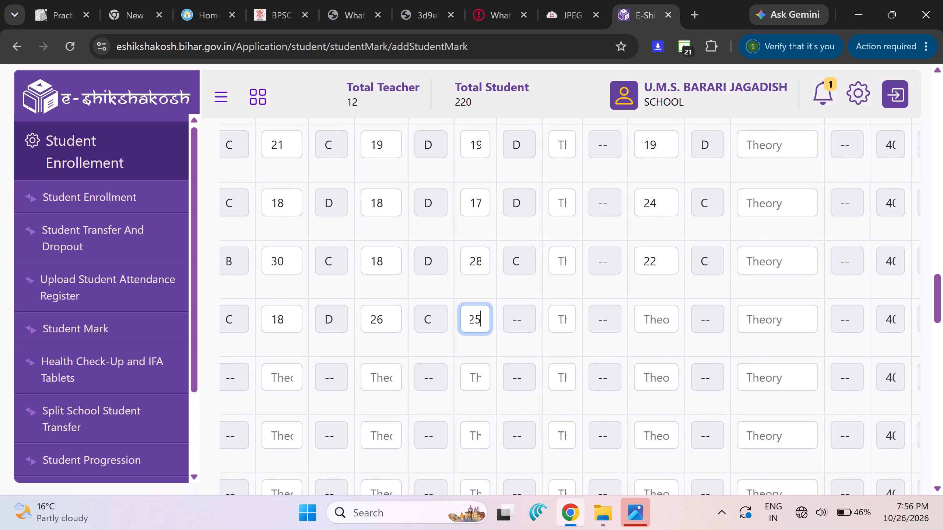
{"action": "left_click", "coordinate": [675, 325]}
{"action": "type", "text": "29"}
{"action": "scroll", "coordinate": [675, 325], "scroll_direction": "left", "scroll_amount": 2}
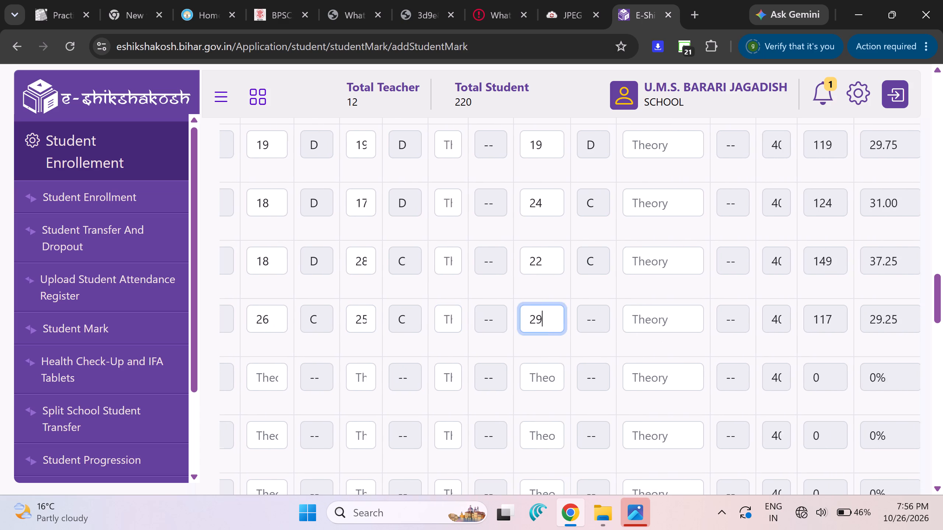
Change the third subject's theory mark to 28 for the student at serial number 23.
{"action": "left_click", "coordinate": [671, 325]}
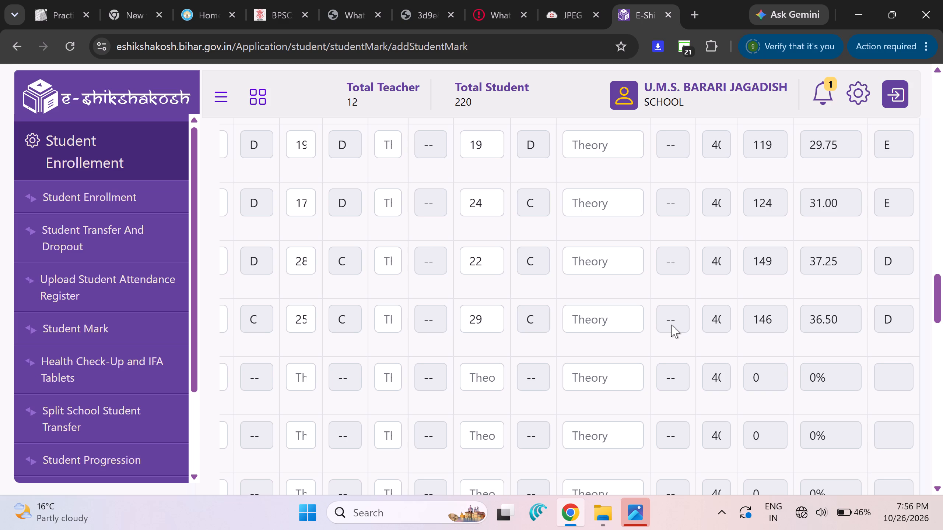
{"action": "scroll", "coordinate": [512, 358], "scroll_direction": "right", "scroll_amount": 10}
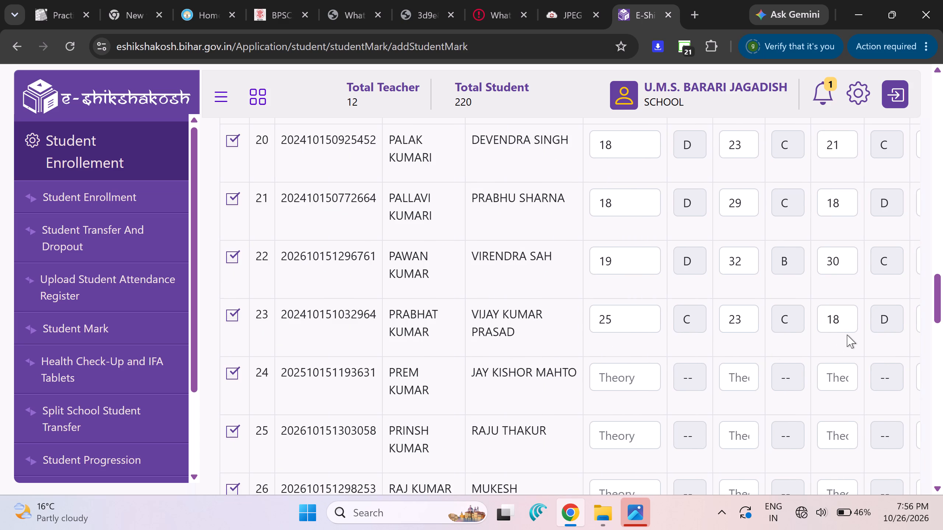
{"action": "left_click", "coordinate": [835, 320]}
{"action": "key", "text": "BackSpace"}
{"action": "key", "text": "2"}
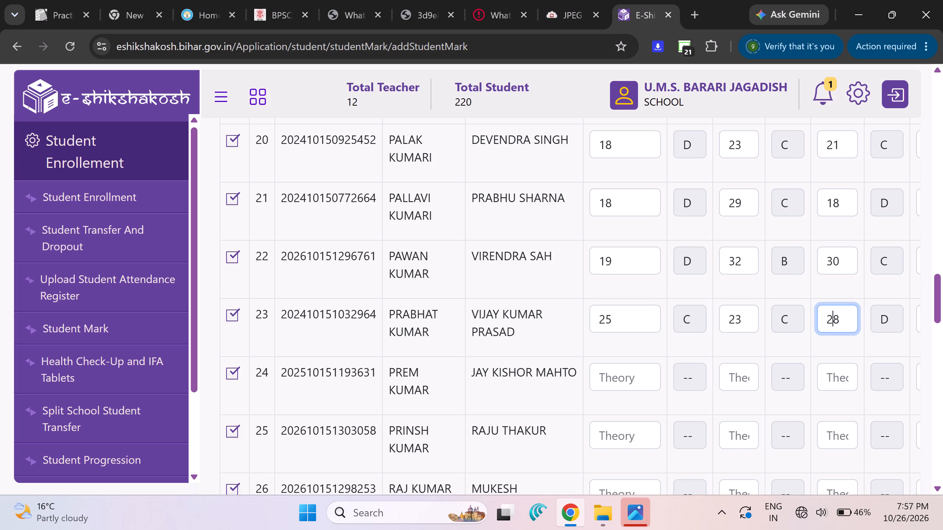
{"action": "scroll", "coordinate": [835, 320], "scroll_direction": "left", "scroll_amount": 7}
{"action": "left_click", "coordinate": [765, 356]}
Enter theory marks of 18 and 19 in the first two subject columns for the student at serial number 24.
{"action": "scroll", "coordinate": [765, 356], "scroll_direction": "right", "scroll_amount": 6}
{"action": "scroll", "coordinate": [765, 356], "scroll_direction": "down", "scroll_amount": 1}
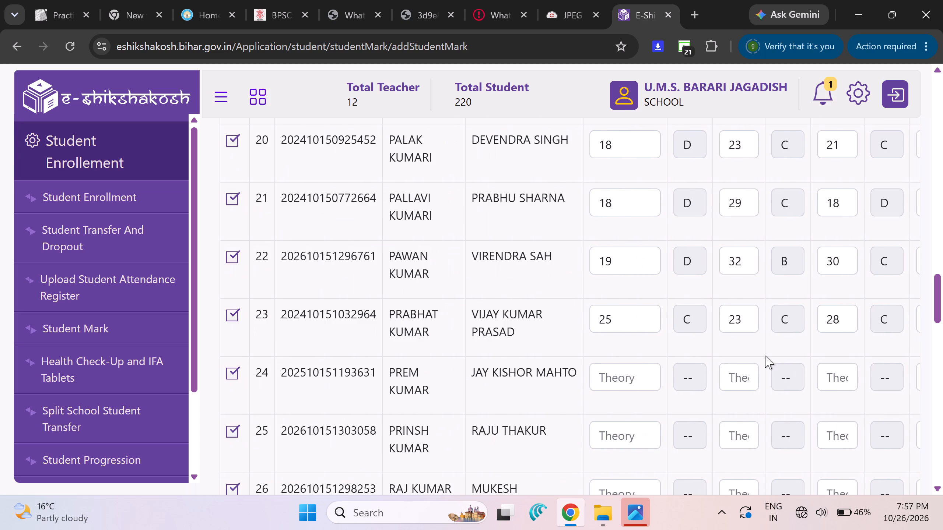
{"action": "scroll", "coordinate": [765, 356], "scroll_direction": "down", "scroll_amount": 1}
{"action": "left_click", "coordinate": [633, 377]}
{"action": "scroll", "coordinate": [633, 377], "scroll_direction": "down", "scroll_amount": 3}
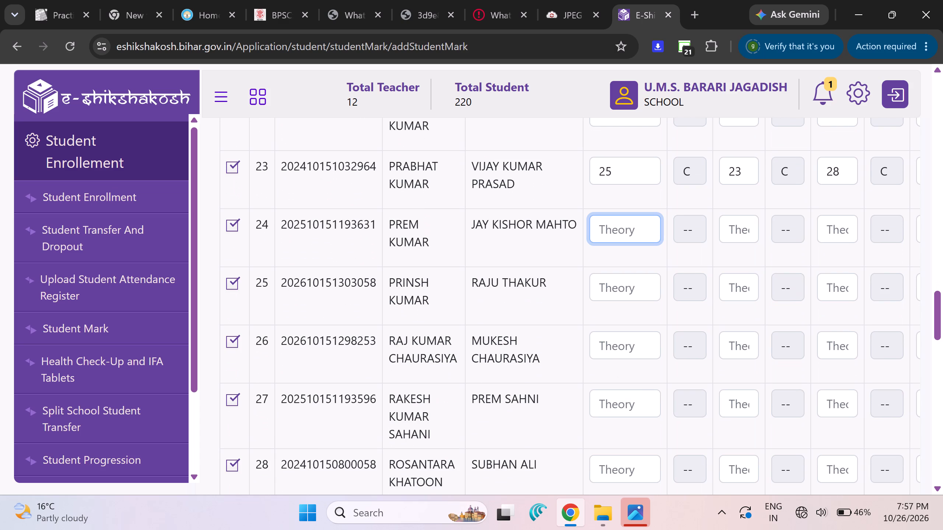
{"action": "type", "text": "187"}
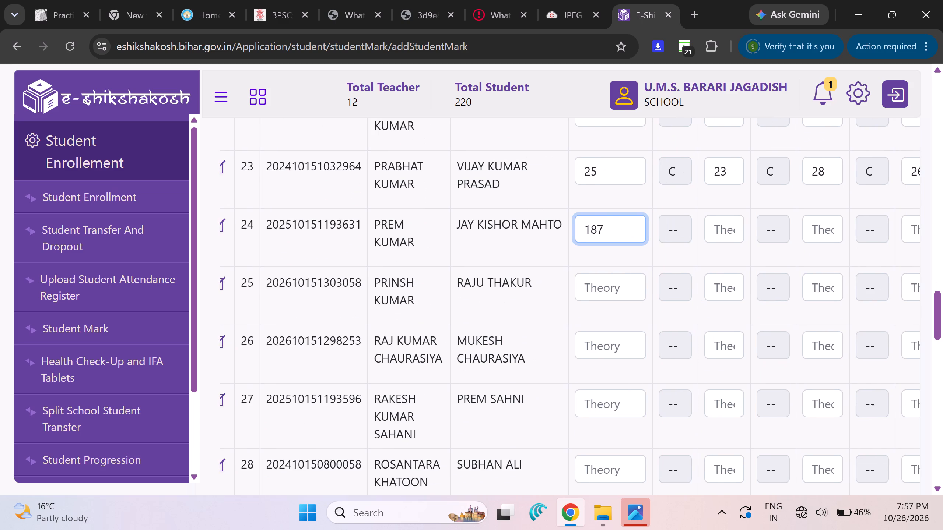
{"action": "key", "text": "BackSpace"}
{"action": "scroll", "coordinate": [622, 269], "scroll_direction": "left", "scroll_amount": 1}
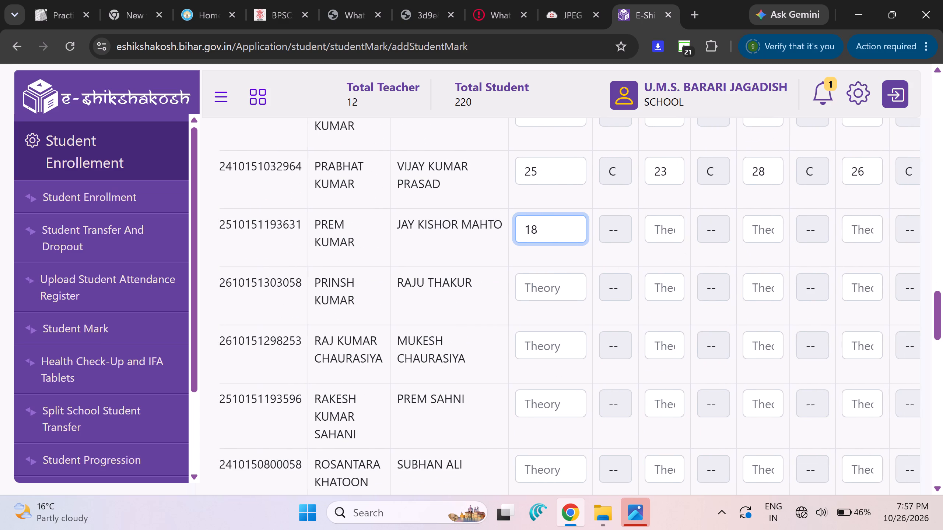
{"action": "left_click", "coordinate": [677, 237]}
{"action": "type", "text": "18"}
{"action": "key", "text": "BackSpace"}
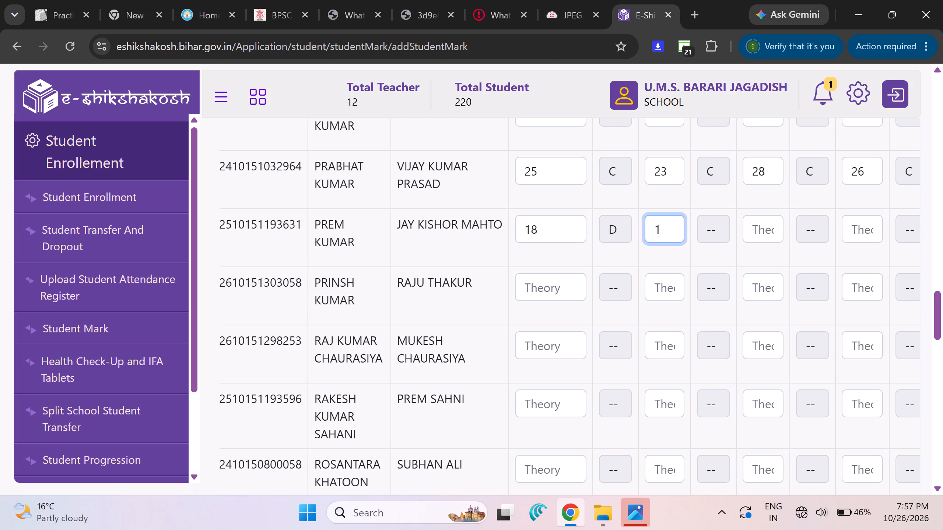
{"action": "key", "text": "9"}
{"action": "scroll", "coordinate": [677, 237], "scroll_direction": "left", "scroll_amount": 2}
{"action": "left_click", "coordinate": [626, 193]}
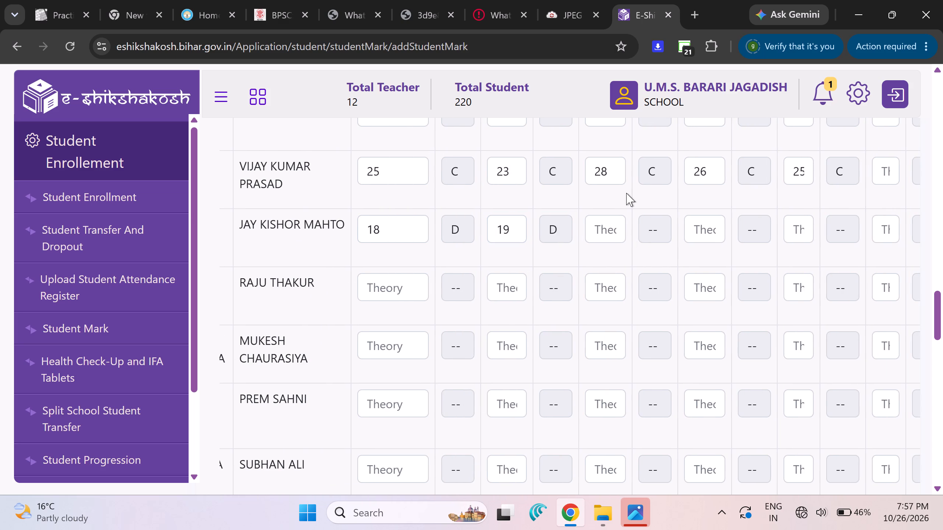
Enter theory marks of 18, 19, 17 and 18 in the third, fourth, fifth and seventh subject columns for the student at serial number 24.
{"action": "left_click", "coordinate": [601, 237]}
{"action": "type", "text": "18"}
{"action": "scroll", "coordinate": [601, 237], "scroll_direction": "left", "scroll_amount": 2}
{"action": "left_click", "coordinate": [513, 229]}
{"action": "type", "text": "19"}
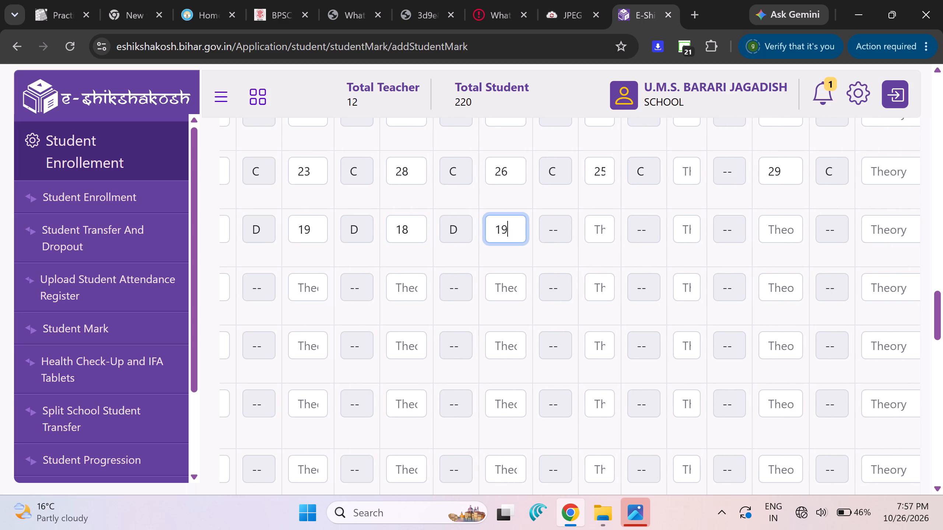
{"action": "scroll", "coordinate": [513, 229], "scroll_direction": "left", "scroll_amount": 1}
{"action": "left_click", "coordinate": [508, 226]}
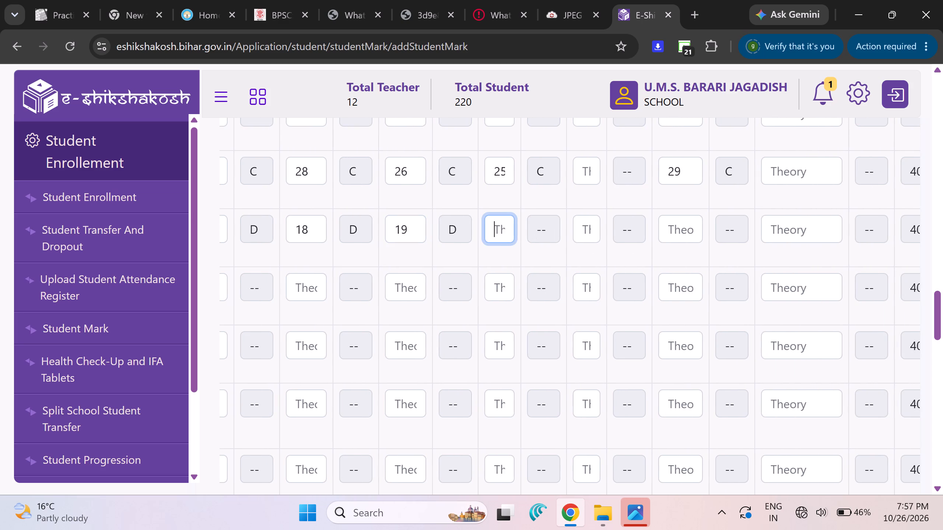
{"action": "type", "text": "17"}
{"action": "scroll", "coordinate": [508, 226], "scroll_direction": "left", "scroll_amount": 1}
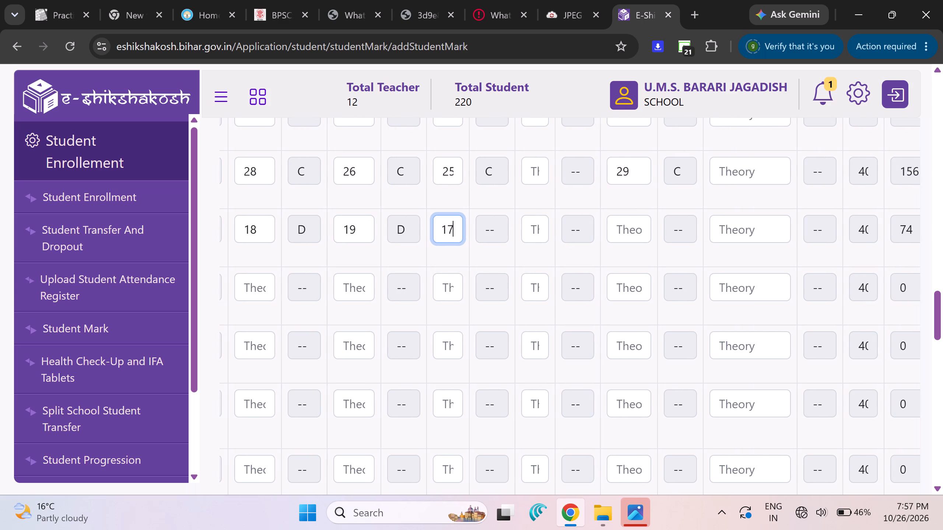
{"action": "left_click", "coordinate": [630, 231]}
{"action": "type", "text": "18"}
{"action": "scroll", "coordinate": [630, 231], "scroll_direction": "left", "scroll_amount": 4}
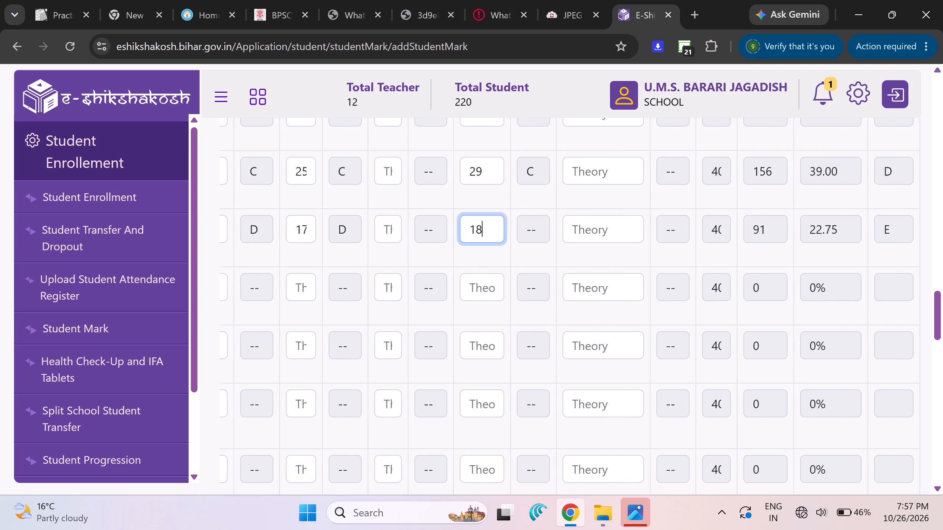
{"action": "left_click", "coordinate": [640, 285]}
Enter theory marks of 18, 34 and 18 in the first three subject columns for the student at serial number 25.
{"action": "scroll", "coordinate": [640, 285], "scroll_direction": "right", "scroll_amount": 6}
{"action": "scroll", "coordinate": [638, 336], "scroll_direction": "down", "scroll_amount": 1}
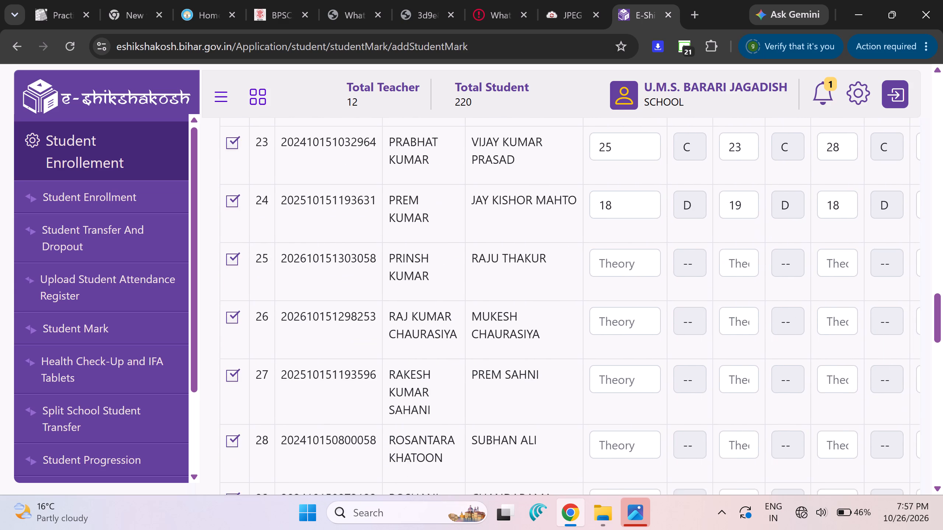
{"action": "scroll", "coordinate": [638, 336], "scroll_direction": "down", "scroll_amount": 1}
{"action": "left_click", "coordinate": [618, 241]}
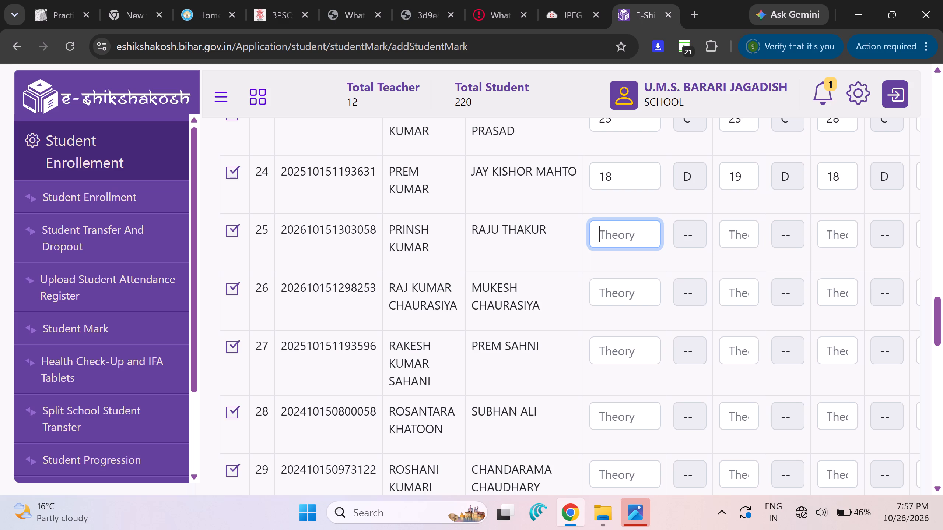
{"action": "type", "text": "18"}
{"action": "scroll", "coordinate": [618, 241], "scroll_direction": "left", "scroll_amount": 1}
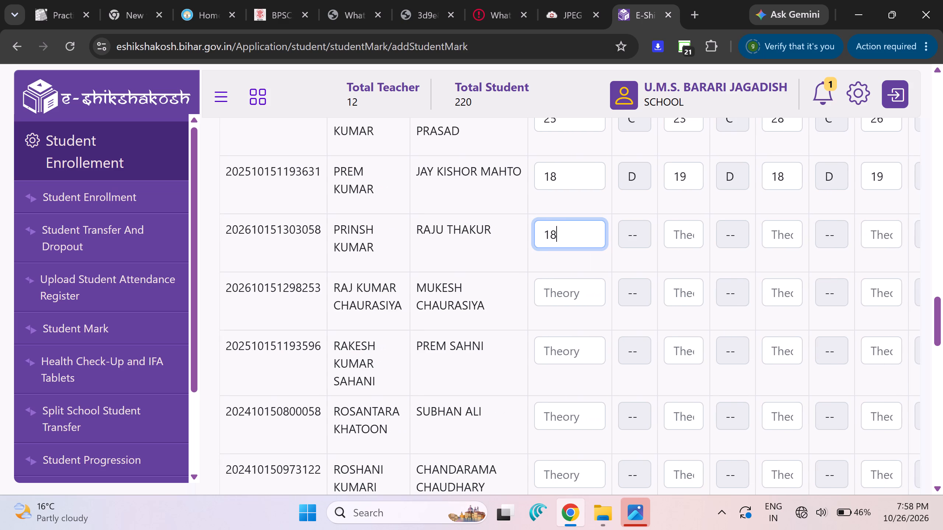
{"action": "left_click", "coordinate": [680, 237]}
{"action": "type", "text": "34"}
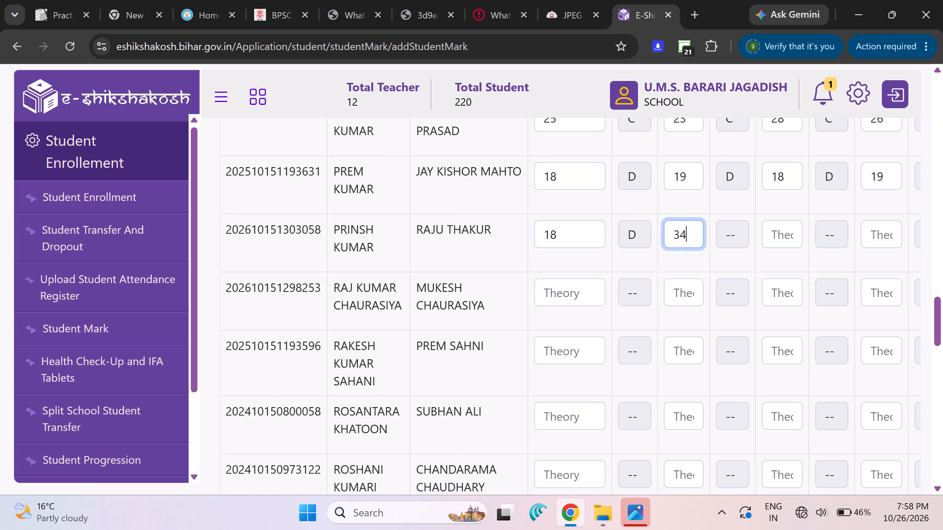
{"action": "scroll", "coordinate": [680, 237], "scroll_direction": "left", "scroll_amount": 2}
{"action": "left_click", "coordinate": [665, 233]}
{"action": "type", "text": "18"}
Enter theory marks of 18, 20 and 25 in the fourth, fifth and seventh subject columns for the student at serial number 25.
{"action": "scroll", "coordinate": [665, 233], "scroll_direction": "left", "scroll_amount": 2}
{"action": "left_click", "coordinate": [624, 243]}
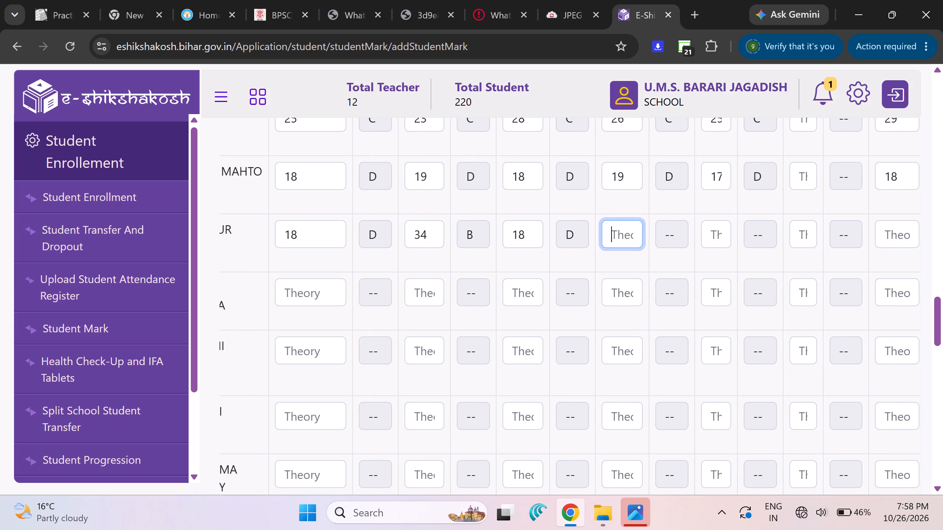
{"action": "type", "text": "17"}
{"action": "key", "text": "BackSpace"}
{"action": "key", "text": "8"}
{"action": "scroll", "coordinate": [624, 243], "scroll_direction": "left", "scroll_amount": 1}
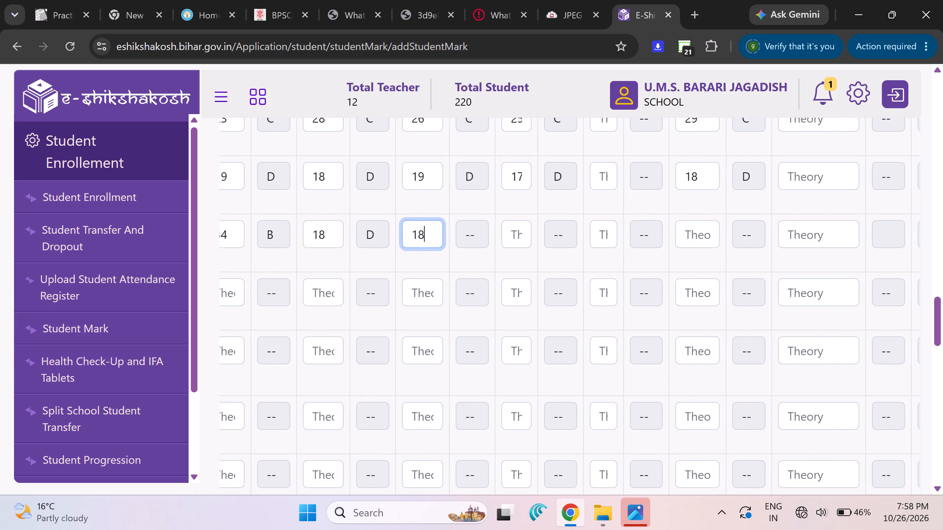
{"action": "scroll", "coordinate": [624, 243], "scroll_direction": "left", "scroll_amount": 1}
{"action": "left_click", "coordinate": [502, 247]}
{"action": "type", "text": "20"}
{"action": "scroll", "coordinate": [502, 247], "scroll_direction": "left", "scroll_amount": 1}
{"action": "left_click_drag", "start_coordinate": [613, 249], "coordinate": [604, 248]}
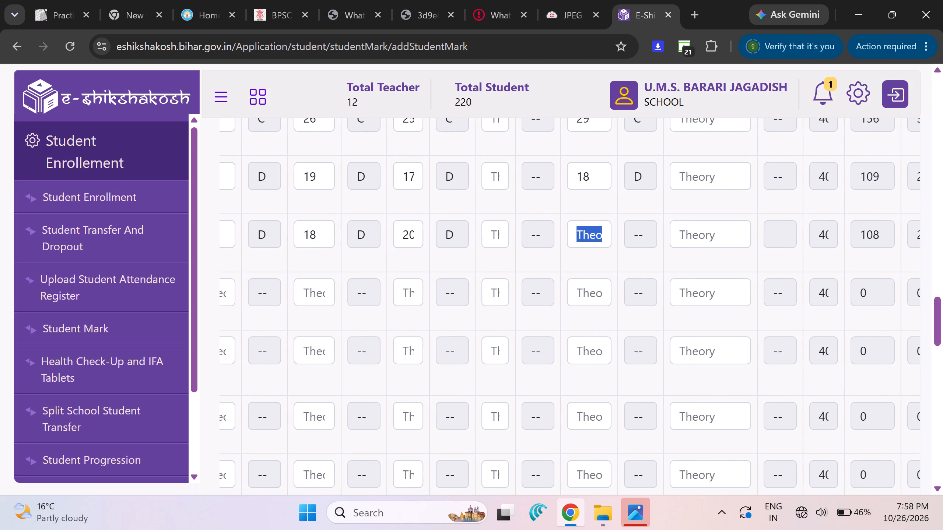
{"action": "left_click_drag", "start_coordinate": [604, 248], "coordinate": [604, 241]}
{"action": "left_click", "coordinate": [604, 241]}
{"action": "type", "text": "25"}
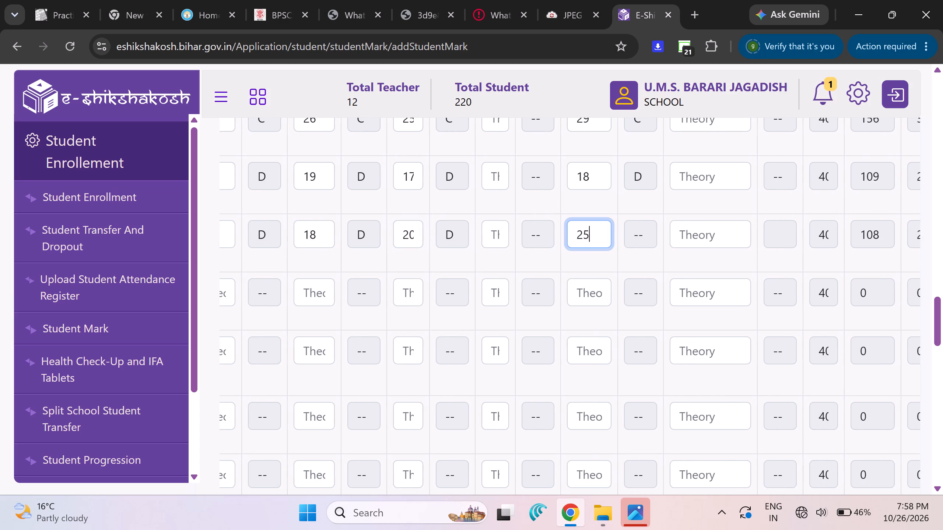
{"action": "scroll", "coordinate": [604, 241], "scroll_direction": "left", "scroll_amount": 2}
{"action": "left_click", "coordinate": [664, 273]}
Enter theory marks of 18, 36 and 21 in the first three subject columns for the student at serial number 26.
{"action": "scroll", "coordinate": [664, 273], "scroll_direction": "right", "scroll_amount": 8}
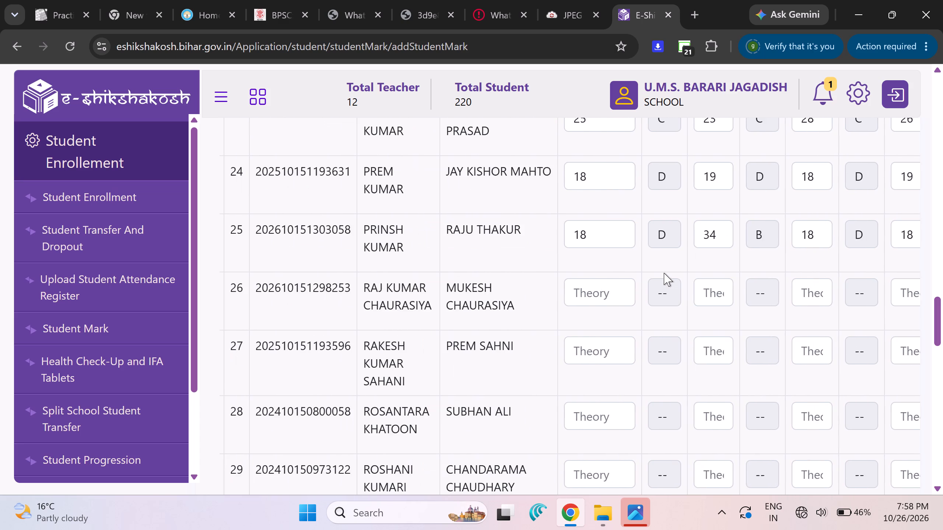
{"action": "scroll", "coordinate": [577, 338], "scroll_direction": "down", "scroll_amount": 1}
{"action": "left_click", "coordinate": [619, 202]}
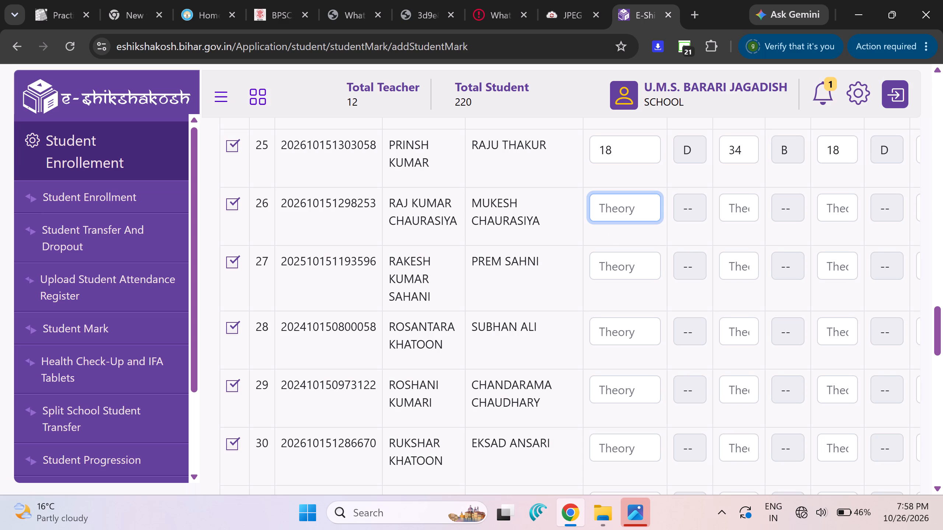
{"action": "type", "text": "18"}
{"action": "scroll", "coordinate": [619, 202], "scroll_direction": "left", "scroll_amount": 1}
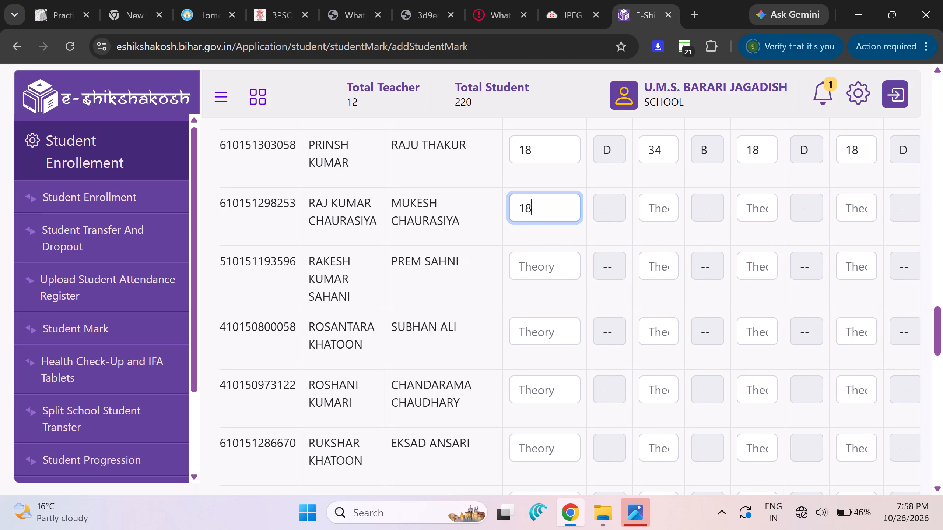
{"action": "left_click", "coordinate": [659, 205]}
{"action": "key", "text": "2"}
{"action": "key", "text": "BackSpace"}
{"action": "type", "text": "36"}
{"action": "scroll", "coordinate": [659, 205], "scroll_direction": "left", "scroll_amount": 1}
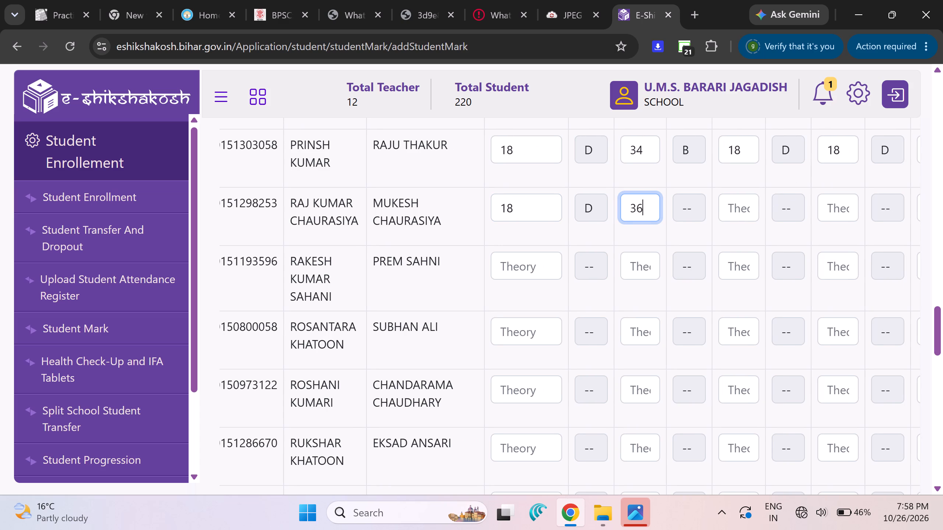
{"action": "left_click", "coordinate": [743, 206]}
{"action": "type", "text": "21"}
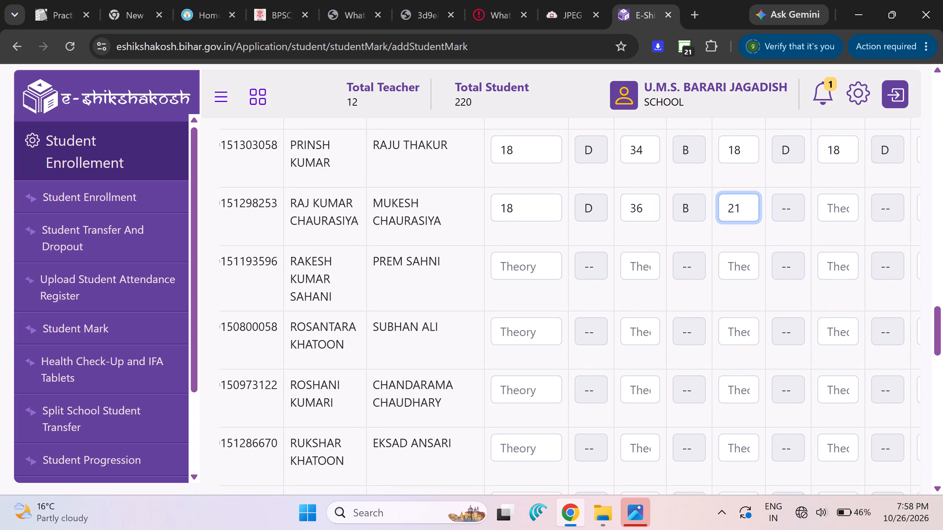
Enter theory marks of 19, 27 and 31 in the fourth, fifth and seventh subject columns for the student at serial number 26.
{"action": "left_click", "coordinate": [835, 208]}
{"action": "type", "text": "19"}
{"action": "scroll", "coordinate": [835, 208], "scroll_direction": "left", "scroll_amount": 4}
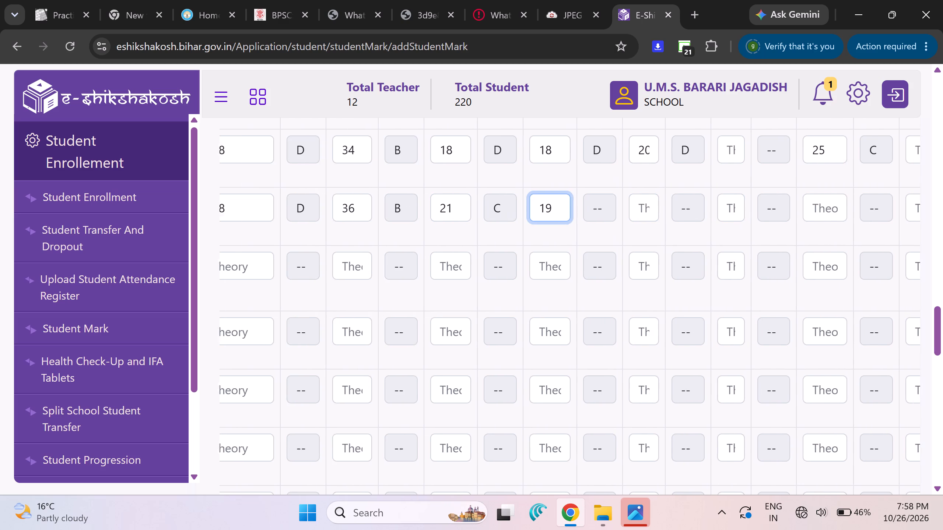
{"action": "left_click", "coordinate": [635, 198]}
{"action": "type", "text": "27"}
{"action": "scroll", "coordinate": [635, 198], "scroll_direction": "left", "scroll_amount": 1}
{"action": "left_click", "coordinate": [737, 206]}
{"action": "type", "text": "31"}
{"action": "scroll", "coordinate": [737, 206], "scroll_direction": "left", "scroll_amount": 3}
{"action": "left_click", "coordinate": [803, 238]}
Enter theory marks of 21, 38 and 36 in the first three subject columns for the student at serial number 27.
{"action": "scroll", "coordinate": [803, 238], "scroll_direction": "right", "scroll_amount": 3}
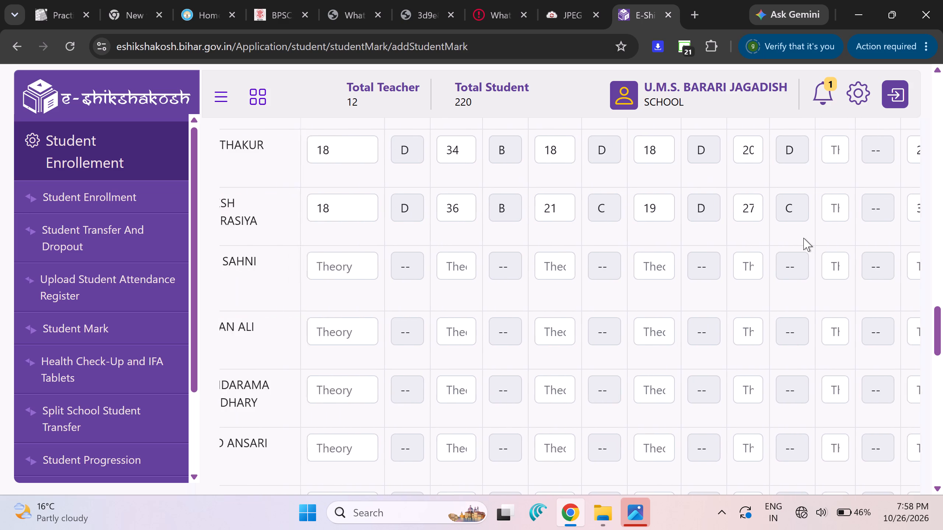
{"action": "scroll", "coordinate": [490, 294], "scroll_direction": "right", "scroll_amount": 5}
{"action": "scroll", "coordinate": [546, 322], "scroll_direction": "down", "scroll_amount": 1}
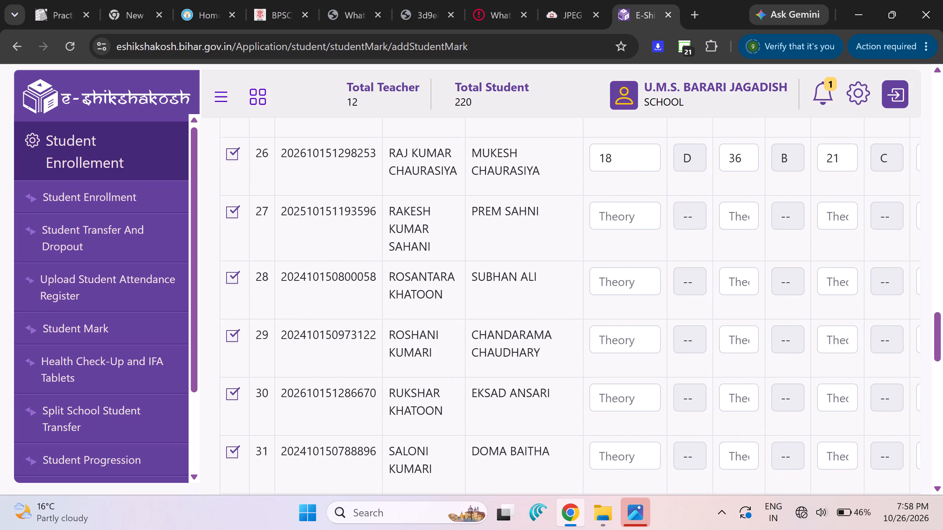
{"action": "left_click", "coordinate": [602, 207]}
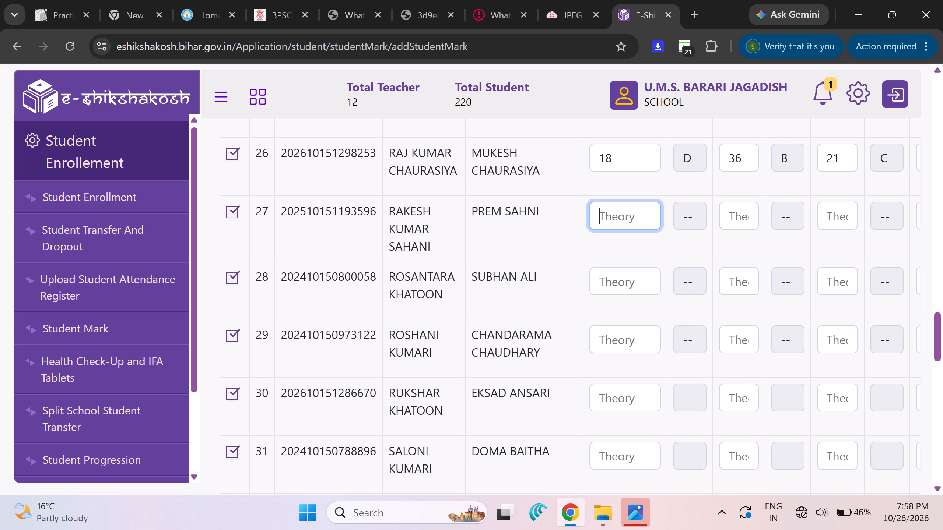
{"action": "type", "text": "21"}
{"action": "left_click", "coordinate": [751, 209]}
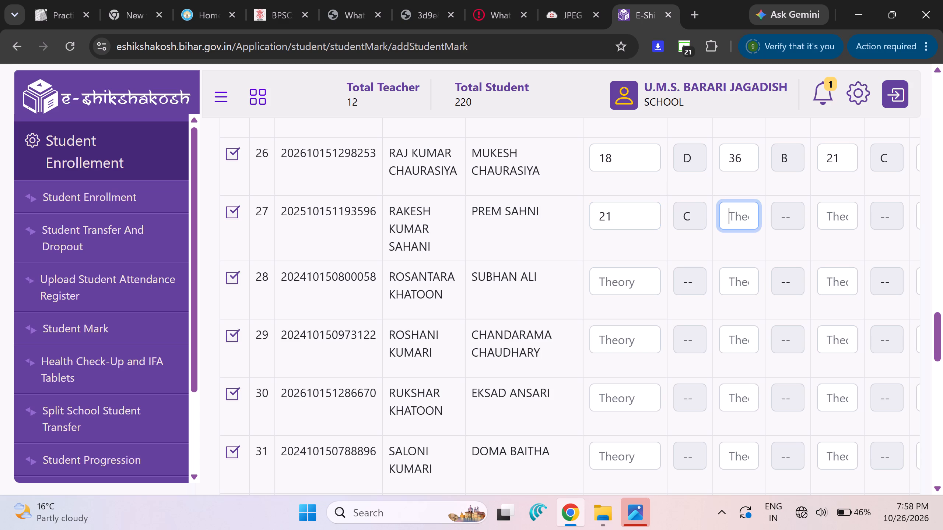
{"action": "type", "text": "38"}
{"action": "scroll", "coordinate": [751, 209], "scroll_direction": "left", "scroll_amount": 4}
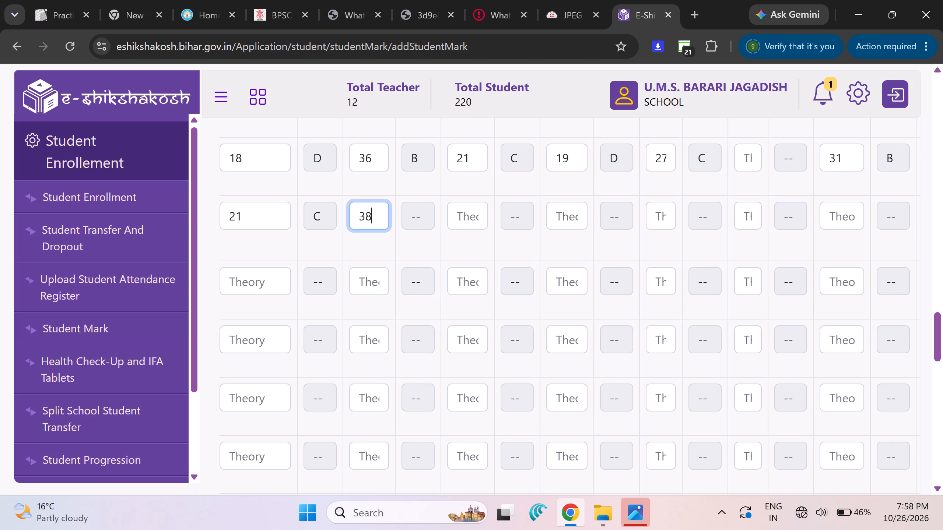
{"action": "left_click", "coordinate": [461, 222]}
{"action": "type", "text": "36"}
Enter theory marks of 25, 33 and 38 in the fourth, fifth and seventh subject columns for the student at serial number 27.
{"action": "scroll", "coordinate": [461, 222], "scroll_direction": "left", "scroll_amount": 1}
{"action": "left_click", "coordinate": [474, 221]}
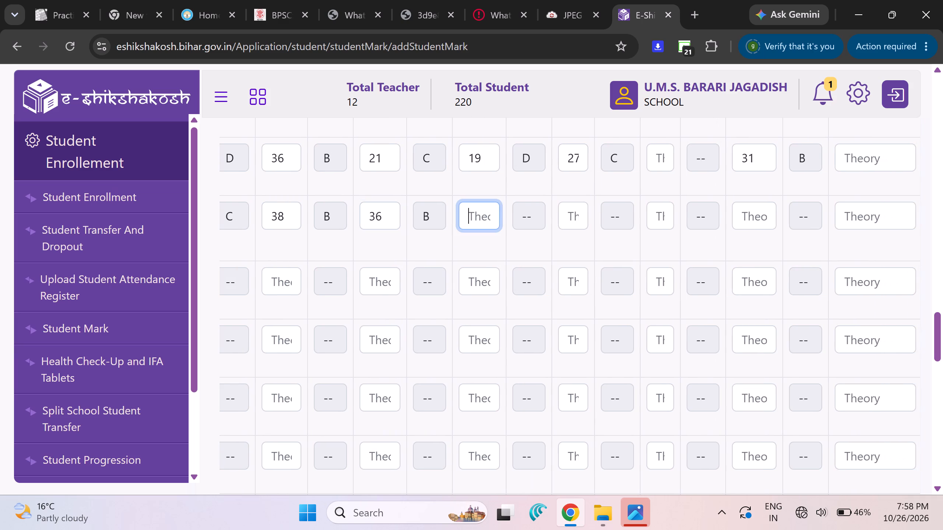
{"action": "key", "text": "3"}
{"action": "key", "text": "BackSpace"}
{"action": "type", "text": "25"}
{"action": "scroll", "coordinate": [474, 221], "scroll_direction": "left", "scroll_amount": 1}
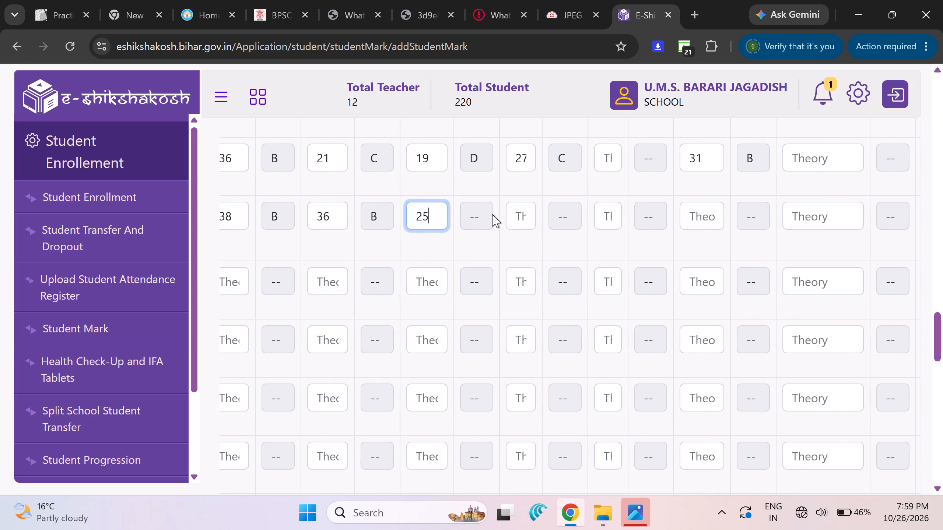
{"action": "left_click", "coordinate": [516, 214]}
{"action": "type", "text": "33"}
{"action": "scroll", "coordinate": [516, 214], "scroll_direction": "left", "scroll_amount": 2}
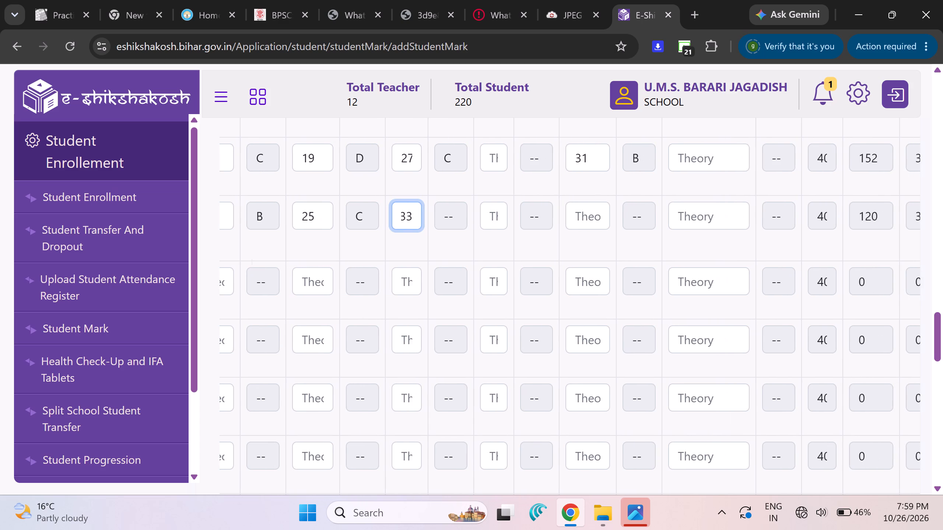
{"action": "left_click", "coordinate": [592, 213]}
{"action": "type", "text": "38"}
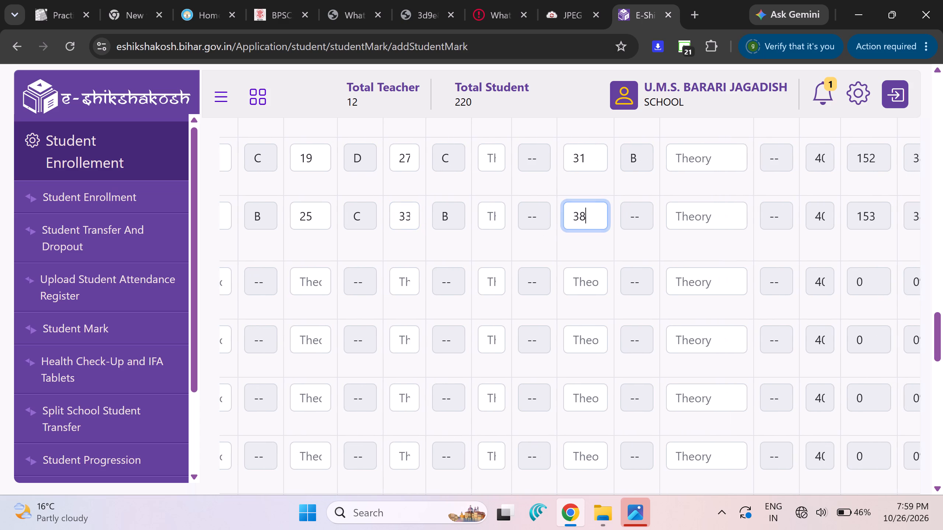
{"action": "scroll", "coordinate": [592, 213], "scroll_direction": "left", "scroll_amount": 3}
{"action": "left_click", "coordinate": [604, 220]}
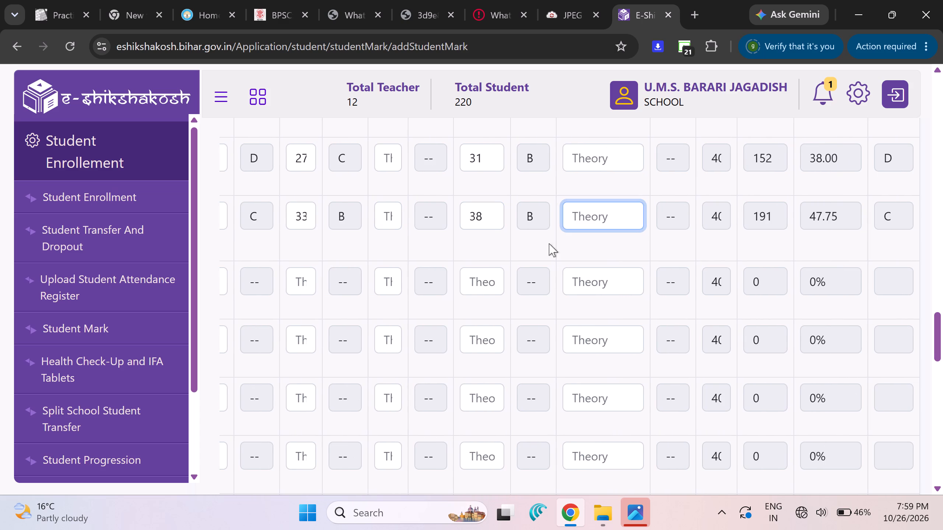
Enter theory marks of 18, 20 and 20 in the first three subject columns for the student at serial number 28.
{"action": "scroll", "coordinate": [501, 254], "scroll_direction": "right", "scroll_amount": 6}
{"action": "scroll", "coordinate": [501, 254], "scroll_direction": "down", "scroll_amount": 1}
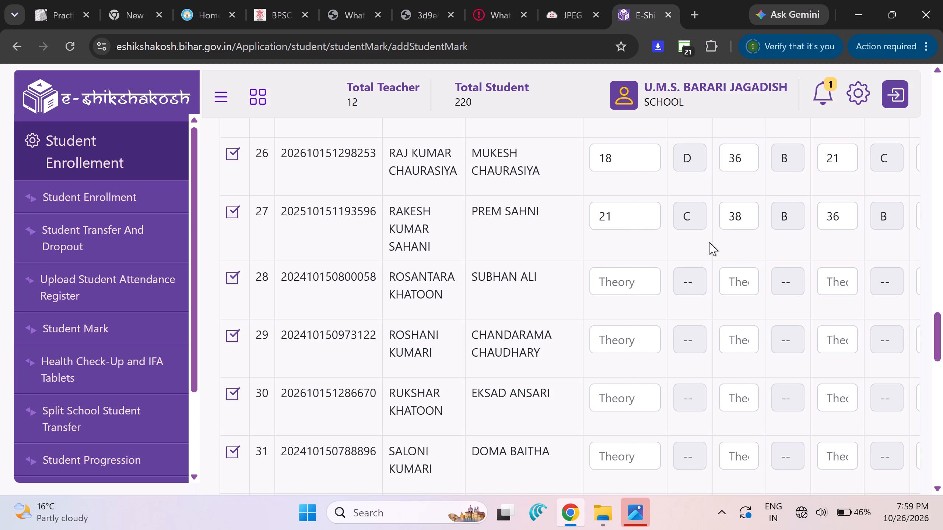
{"action": "scroll", "coordinate": [709, 242], "scroll_direction": "left", "scroll_amount": 10}
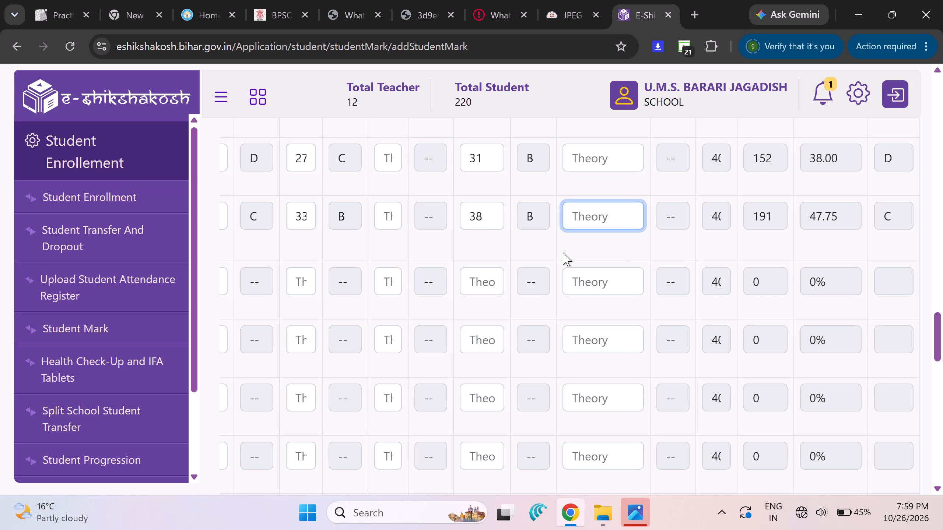
{"action": "scroll", "coordinate": [563, 252], "scroll_direction": "right", "scroll_amount": 11}
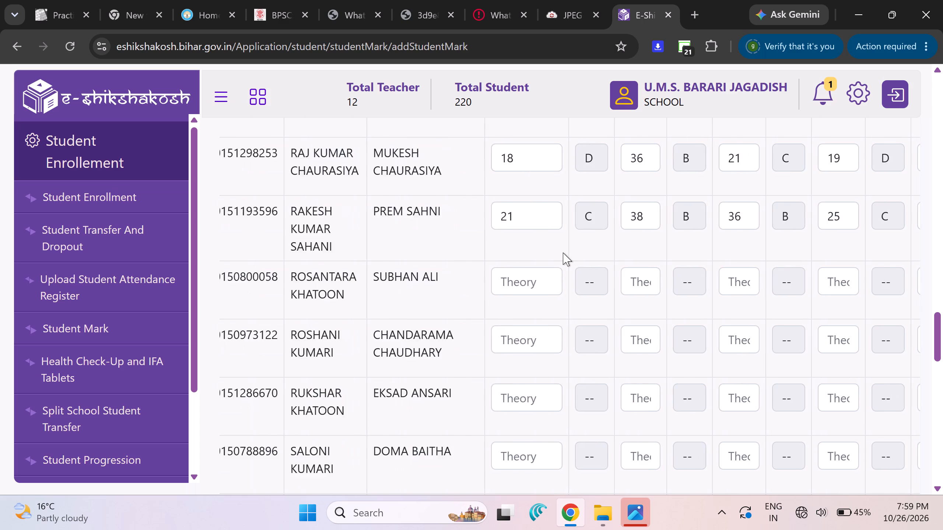
{"action": "scroll", "coordinate": [563, 252], "scroll_direction": "right", "scroll_amount": 1}
{"action": "left_click", "coordinate": [630, 275]}
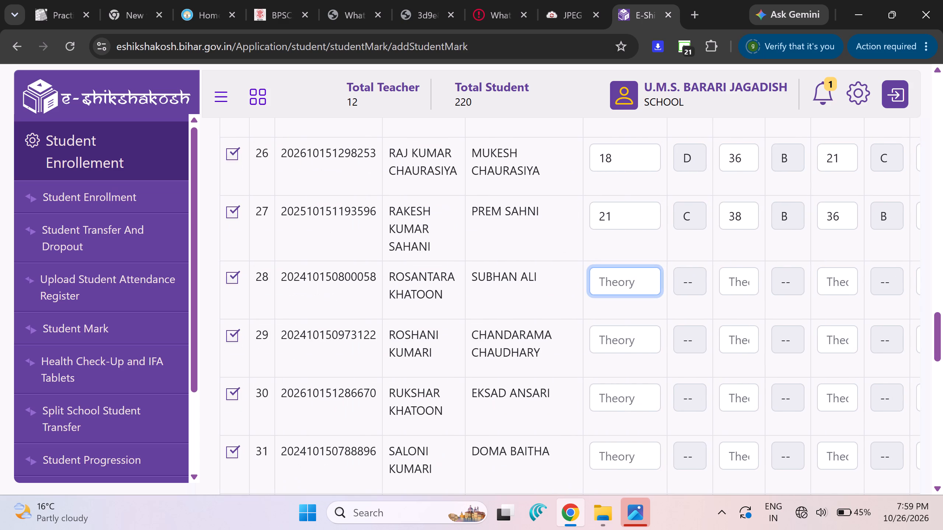
{"action": "type", "text": "18"}
{"action": "scroll", "coordinate": [630, 275], "scroll_direction": "left", "scroll_amount": 1}
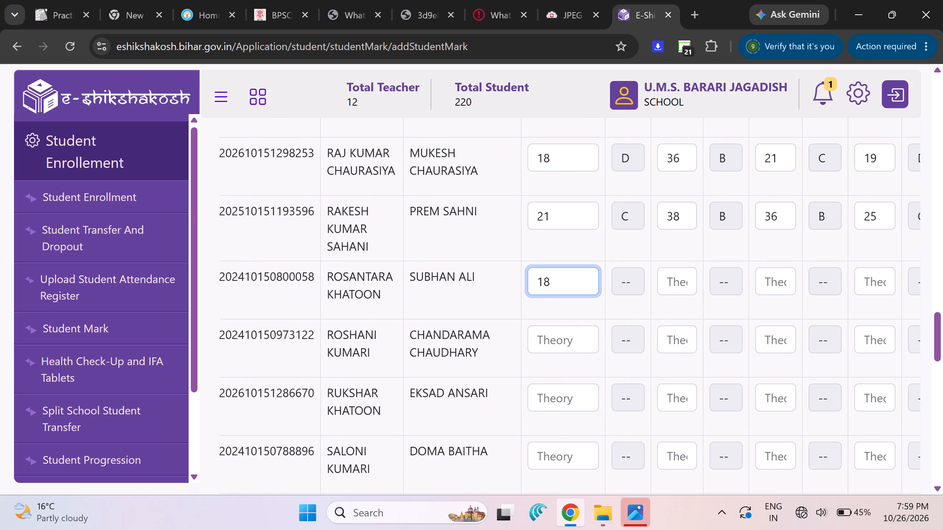
{"action": "left_click", "coordinate": [666, 275]}
{"action": "key", "text": "1"}
{"action": "key", "text": "BackSpace"}
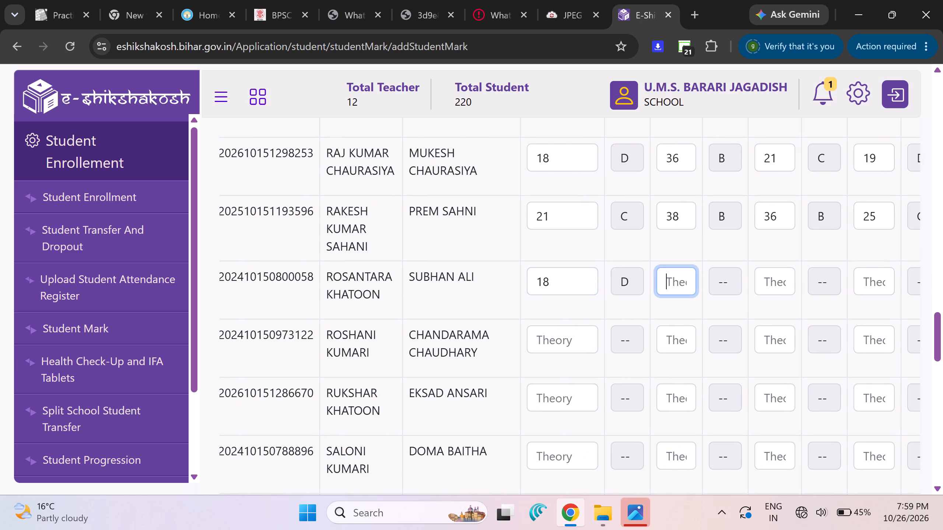
{"action": "type", "text": "20"}
{"action": "left_click", "coordinate": [781, 281]}
{"action": "type", "text": "20"}
Enter theory marks of 19, 17 and 19 in the fourth, fifth and seventh subject columns for the student at serial number 28.
{"action": "scroll", "coordinate": [781, 281], "scroll_direction": "left", "scroll_amount": 2}
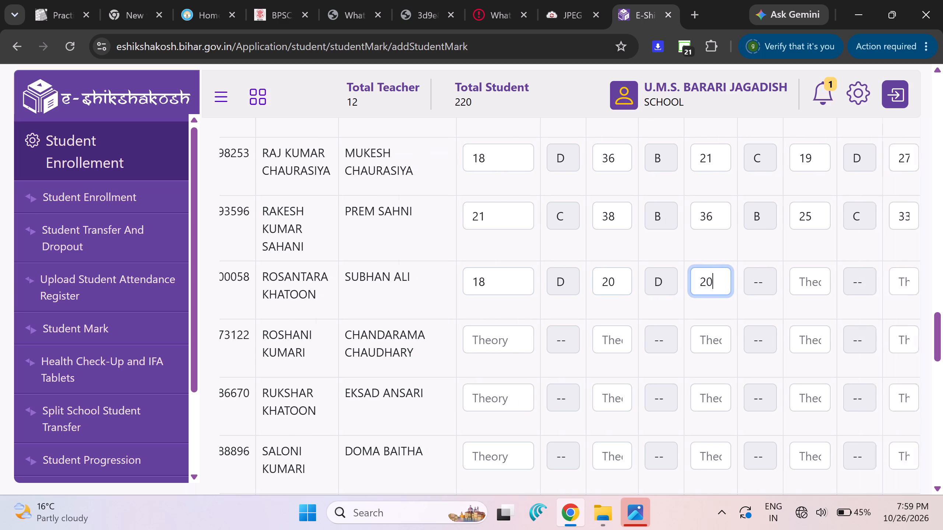
{"action": "scroll", "coordinate": [781, 281], "scroll_direction": "left", "scroll_amount": 2}
{"action": "left_click", "coordinate": [656, 284]}
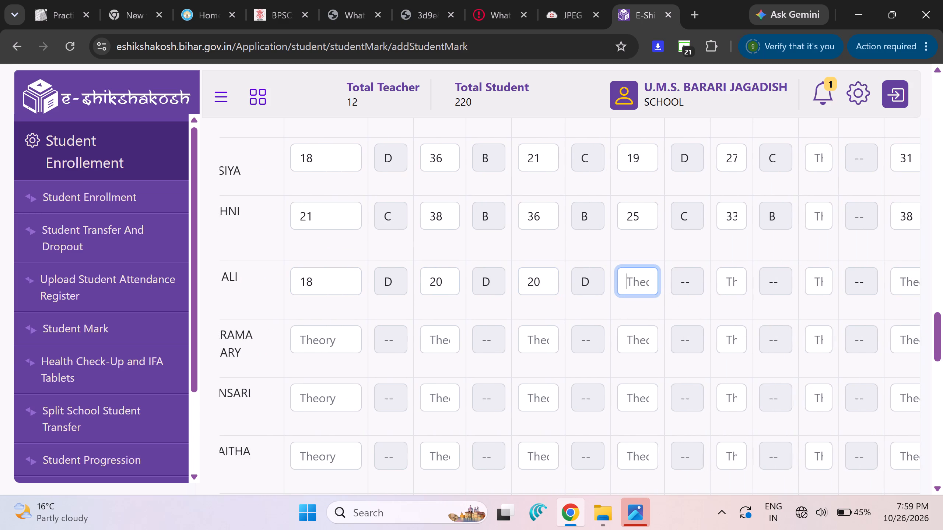
{"action": "type", "text": "19"}
{"action": "scroll", "coordinate": [656, 284], "scroll_direction": "left", "scroll_amount": 2}
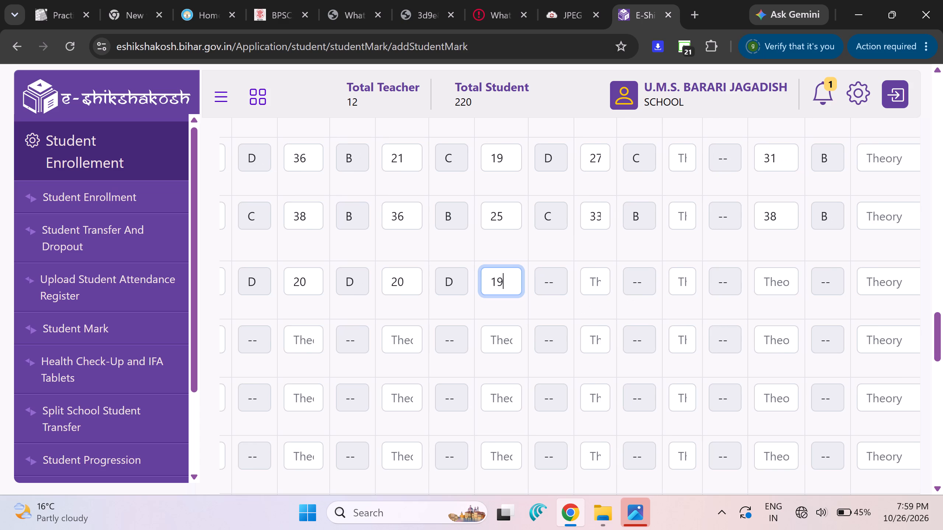
{"action": "left_click", "coordinate": [588, 284]}
{"action": "type", "text": "17"}
{"action": "scroll", "coordinate": [588, 284], "scroll_direction": "left", "scroll_amount": 1}
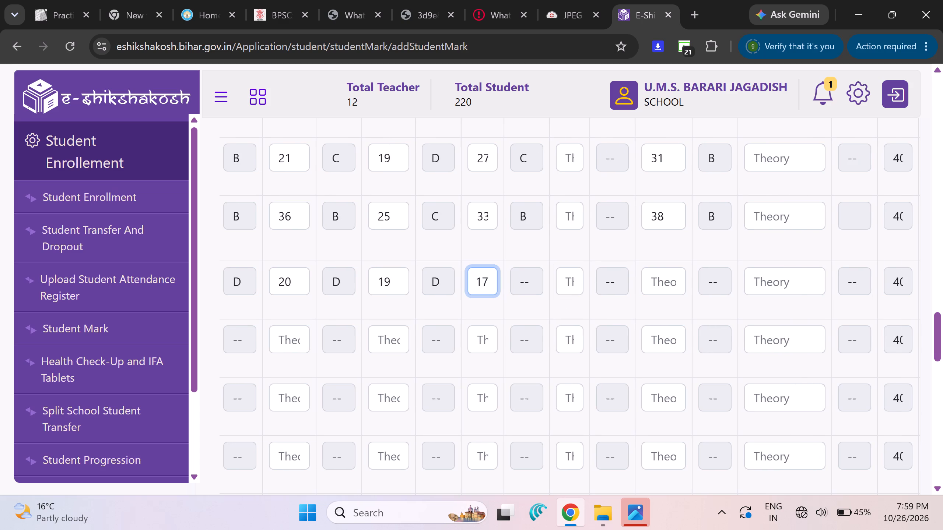
{"action": "type", "text": "21"}
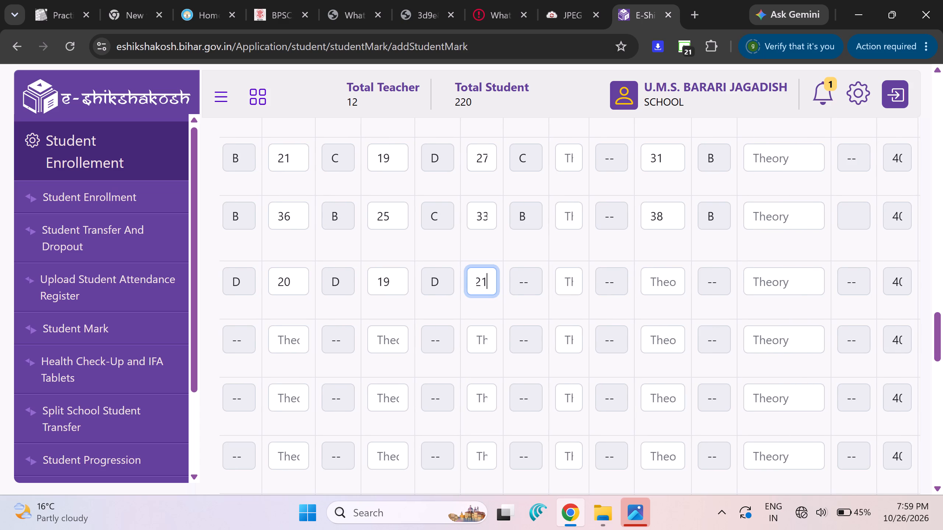
{"action": "scroll", "coordinate": [667, 283], "scroll_direction": "right", "scroll_amount": 1}
{"action": "key", "text": "BackSpace"}
{"action": "key", "text": "BackSpace"}
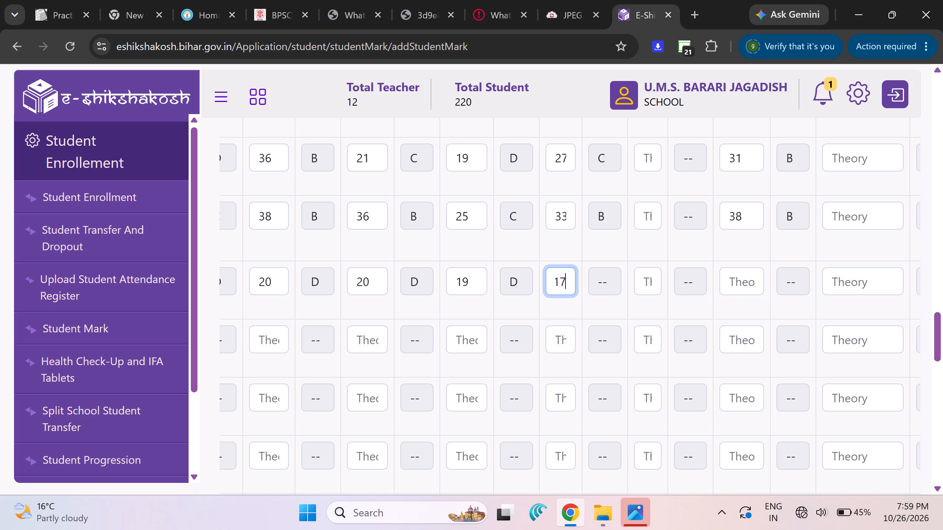
{"action": "type", "text": "19"}
{"action": "key", "text": "BackSpace"}
{"action": "key", "text": "BackSpace"}
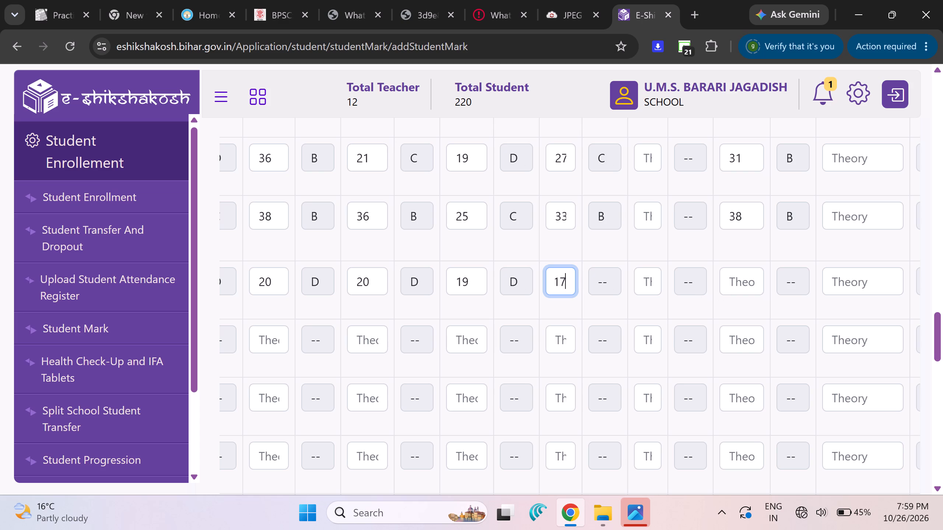
{"action": "left_click", "coordinate": [750, 284]}
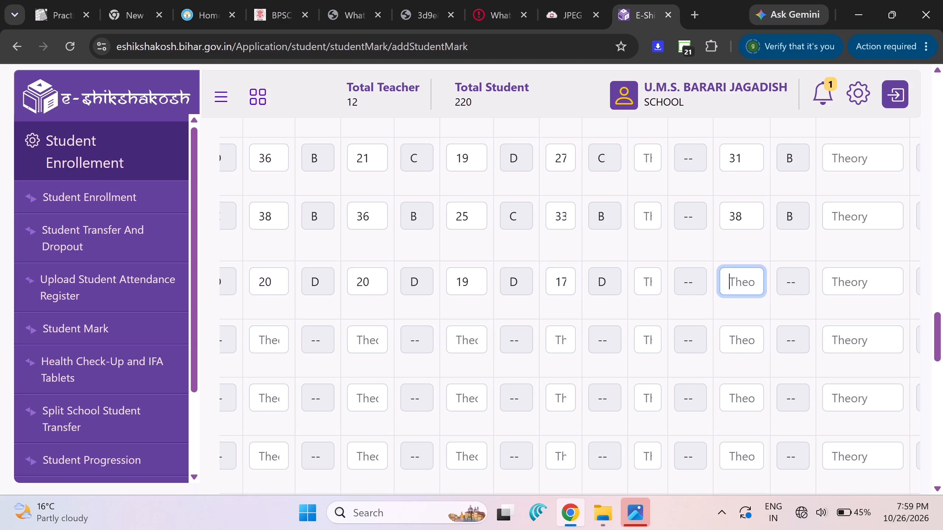
{"action": "type", "text": "19"}
{"action": "scroll", "coordinate": [750, 284], "scroll_direction": "left", "scroll_amount": 10}
{"action": "left_click", "coordinate": [687, 305]}
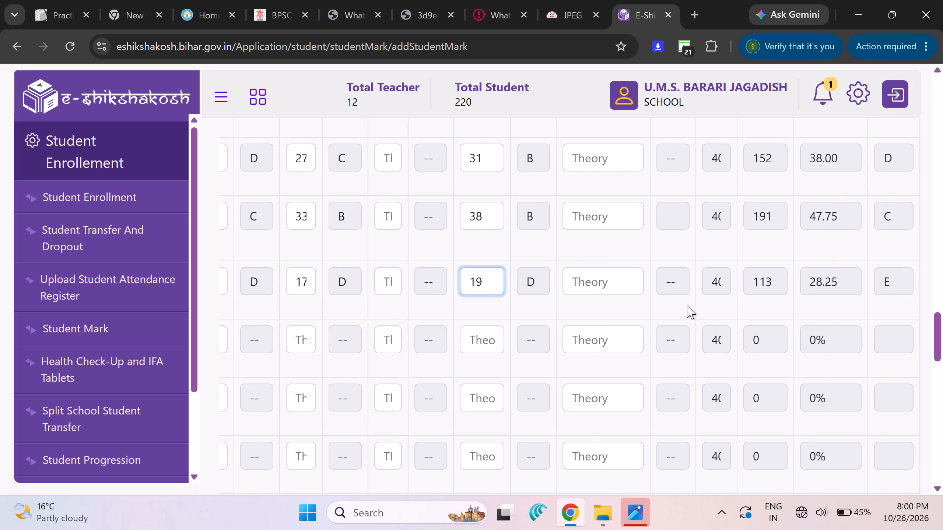
Change the theory mark in the seventh subject column to 21 for the student at serial number 28.
{"action": "scroll", "coordinate": [687, 305], "scroll_direction": "right", "scroll_amount": 3}
{"action": "scroll", "coordinate": [687, 305], "scroll_direction": "left", "scroll_amount": 6}
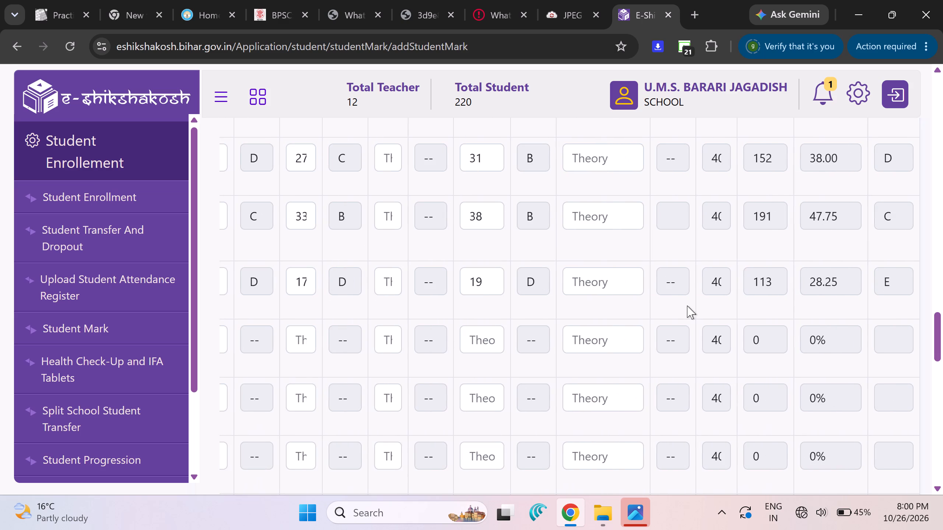
{"action": "scroll", "coordinate": [687, 305], "scroll_direction": "right", "scroll_amount": 9}
{"action": "scroll", "coordinate": [672, 317], "scroll_direction": "left", "scroll_amount": 1}
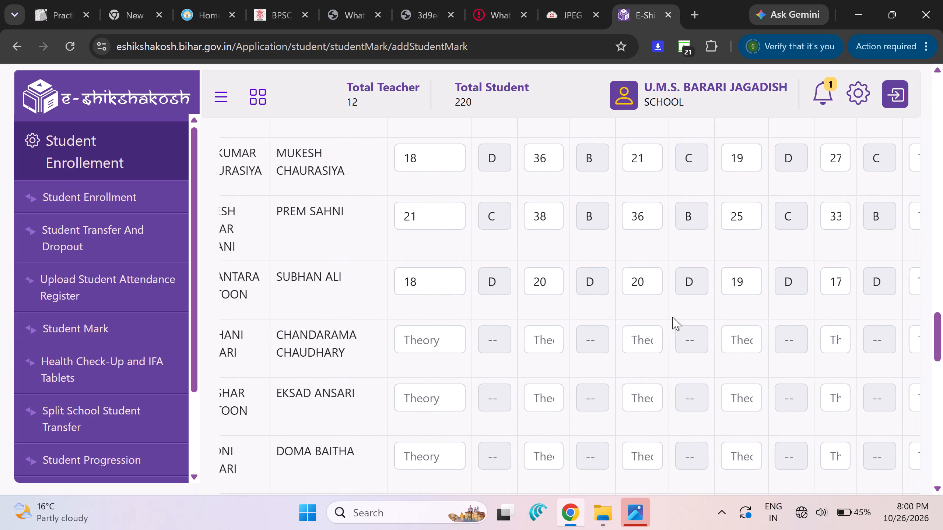
{"action": "scroll", "coordinate": [672, 317], "scroll_direction": "left", "scroll_amount": 2}
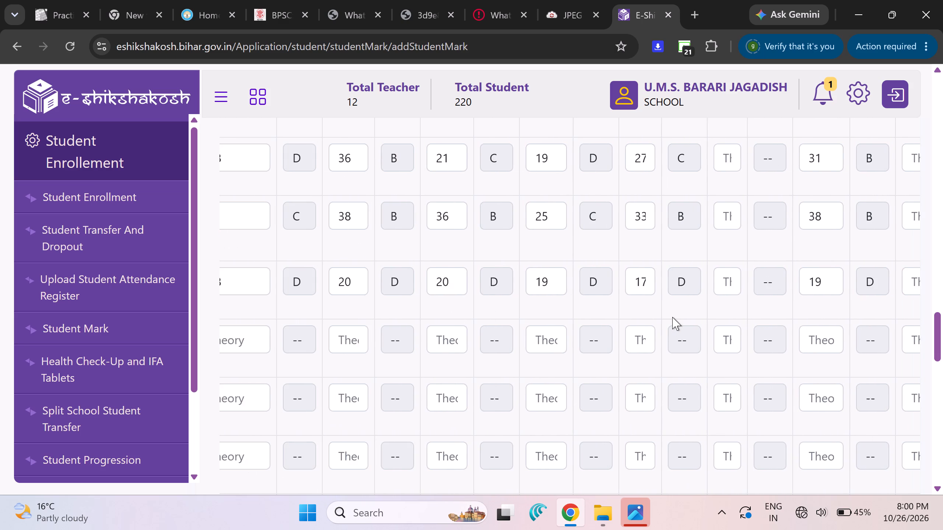
{"action": "scroll", "coordinate": [672, 317], "scroll_direction": "left", "scroll_amount": 4}
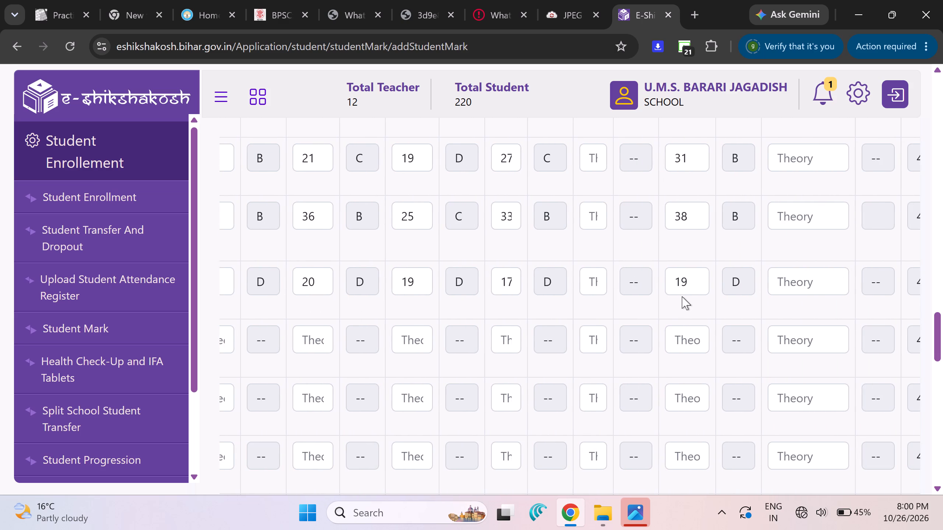
{"action": "left_click", "coordinate": [685, 288]}
{"action": "key", "text": "BackSpace"}
{"action": "key", "text": "BackSpace"}
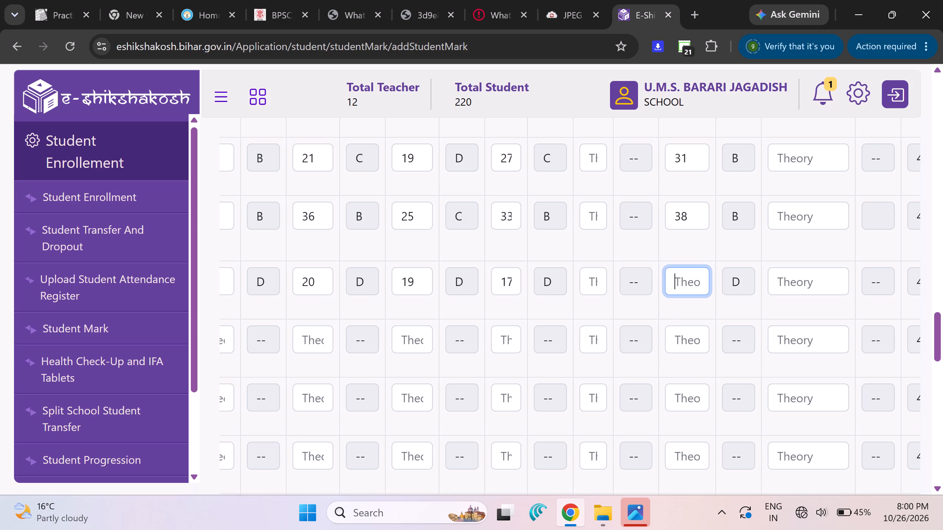
{"action": "type", "text": "21"}
{"action": "scroll", "coordinate": [685, 288], "scroll_direction": "left", "scroll_amount": 7}
{"action": "left_click", "coordinate": [674, 307]}
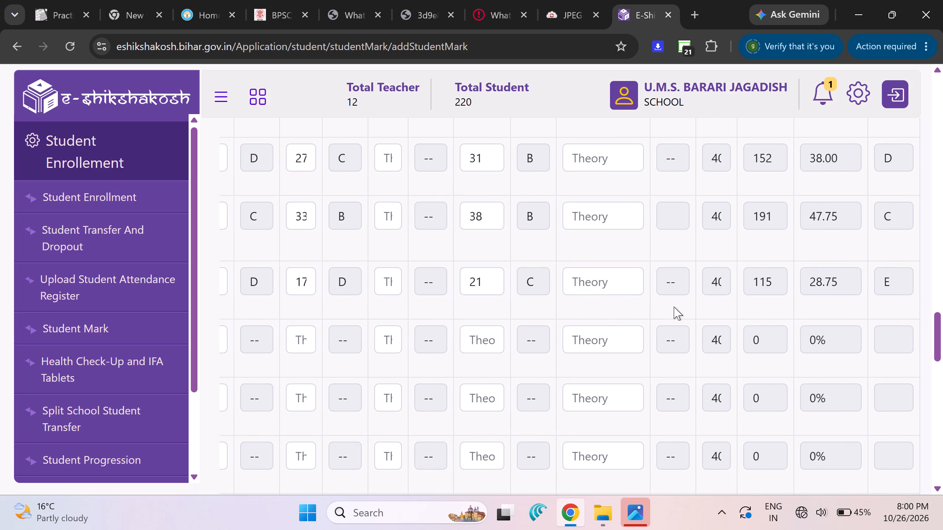
Enter theory marks of 18, 22 and 22 in the first three subject columns for the student at serial number 29.
{"action": "scroll", "coordinate": [674, 307], "scroll_direction": "right", "scroll_amount": 6}
{"action": "scroll", "coordinate": [657, 355], "scroll_direction": "down", "scroll_amount": 1}
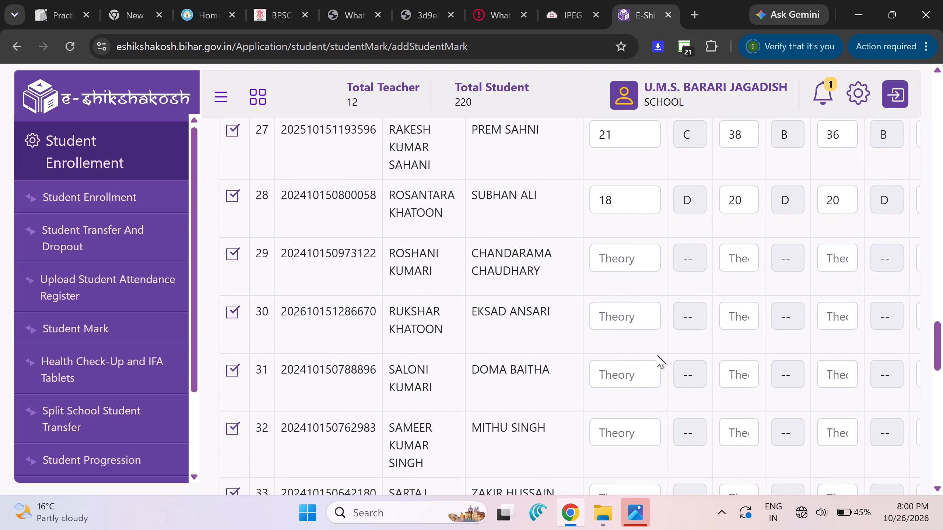
{"action": "scroll", "coordinate": [657, 355], "scroll_direction": "down", "scroll_amount": 1}
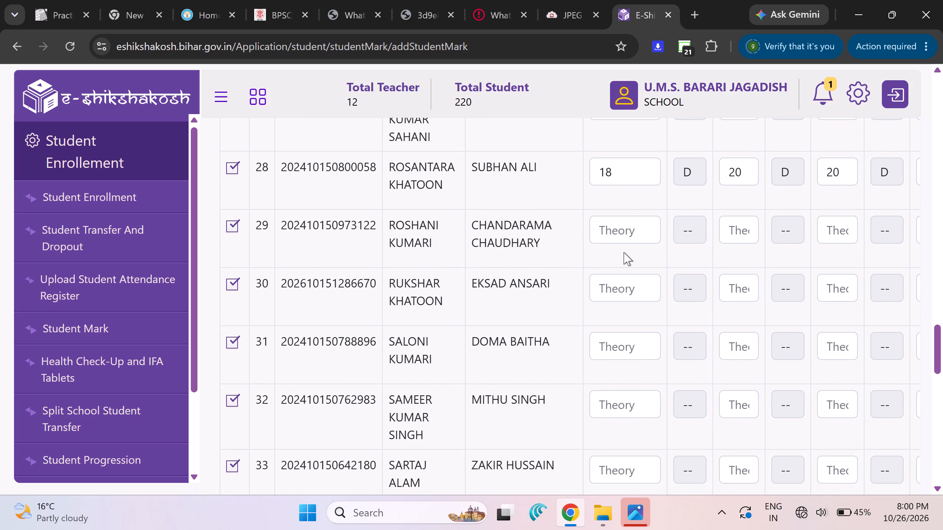
{"action": "left_click", "coordinate": [624, 252]}
{"action": "left_click", "coordinate": [644, 232]}
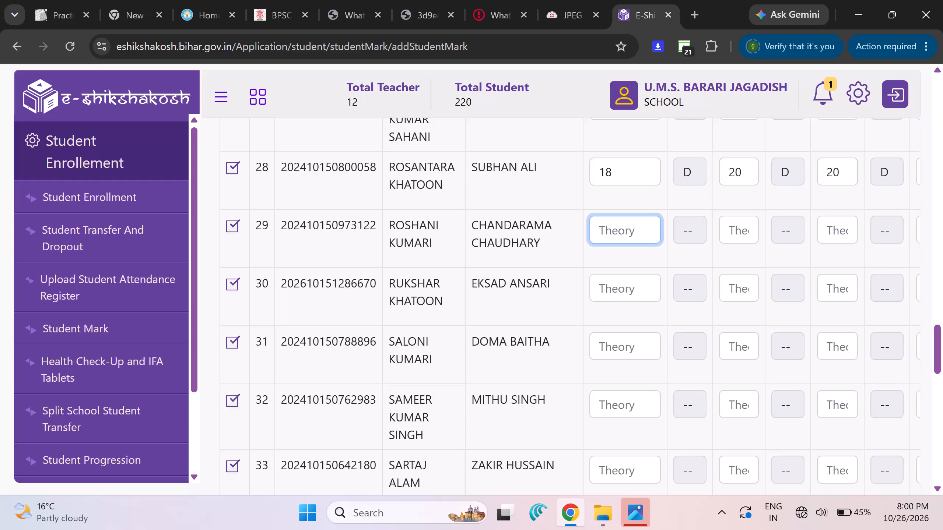
{"action": "type", "text": "18"}
{"action": "scroll", "coordinate": [644, 232], "scroll_direction": "left", "scroll_amount": 3}
{"action": "left_click", "coordinate": [563, 234]}
{"action": "type", "text": "22"}
{"action": "scroll", "coordinate": [563, 234], "scroll_direction": "left", "scroll_amount": 1}
{"action": "left_click", "coordinate": [587, 233]}
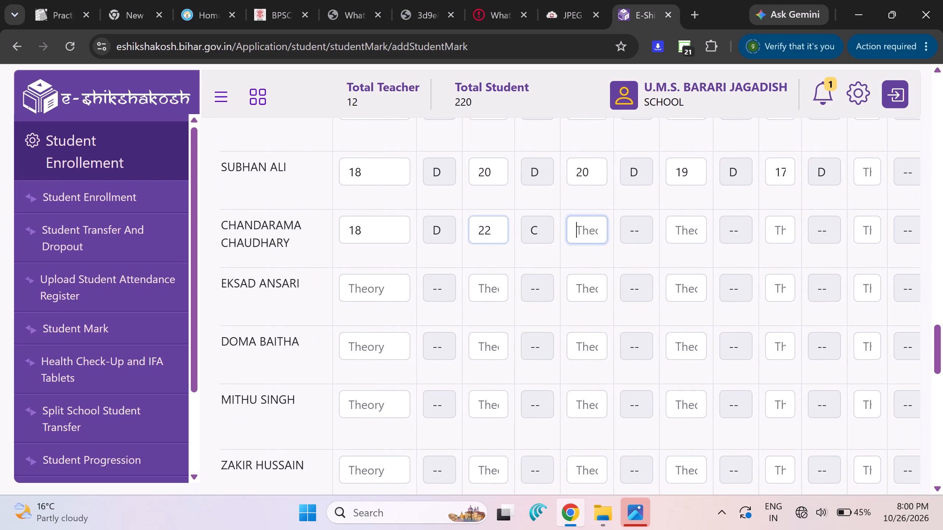
{"action": "type", "text": "22"}
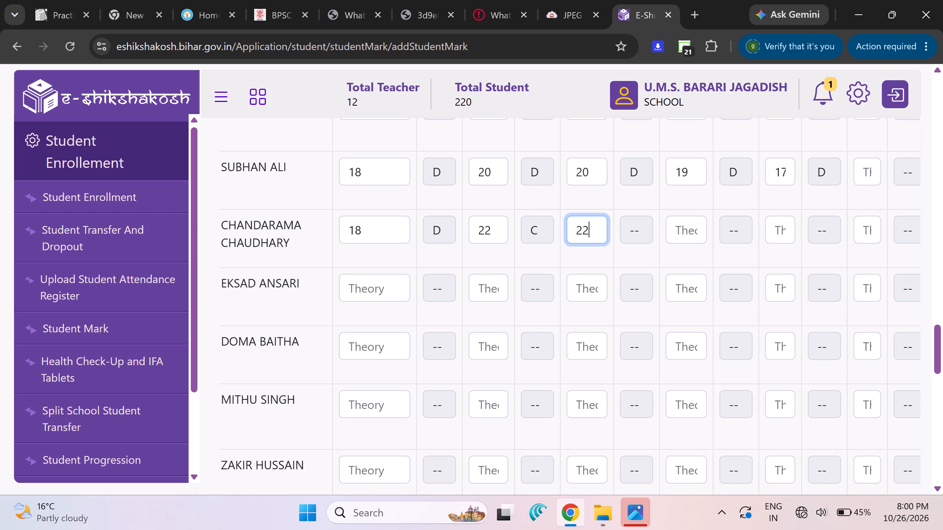
Enter theory marks of 21, 26 and 23 in the fourth, fifth and seventh subject columns for the student at serial number 29.
{"action": "left_click", "coordinate": [694, 233]}
{"action": "type", "text": "21"}
{"action": "scroll", "coordinate": [694, 233], "scroll_direction": "left", "scroll_amount": 2}
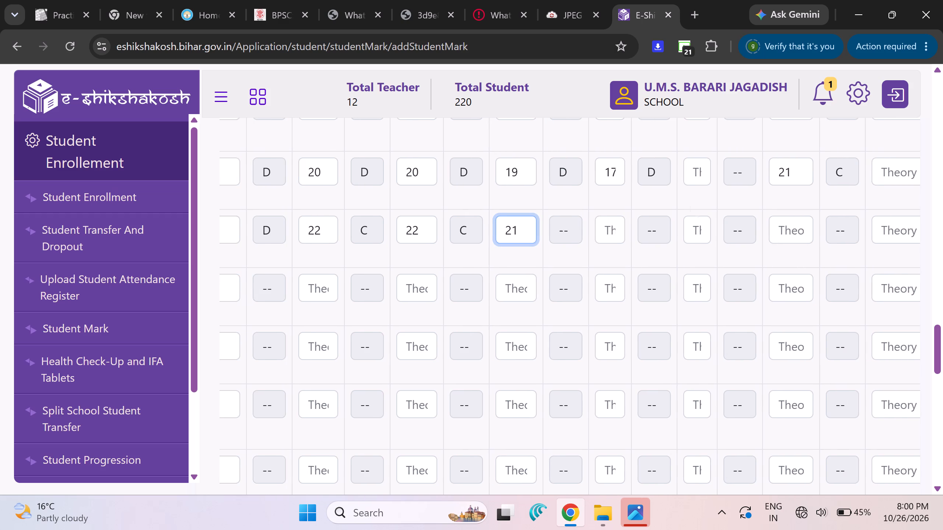
{"action": "left_click", "coordinate": [602, 215]}
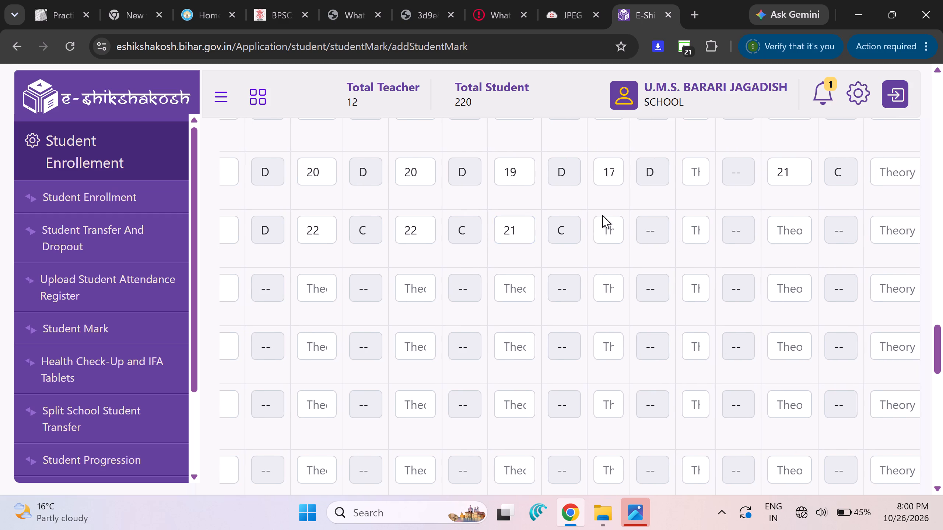
{"action": "left_click", "coordinate": [602, 237]}
{"action": "type", "text": "26"}
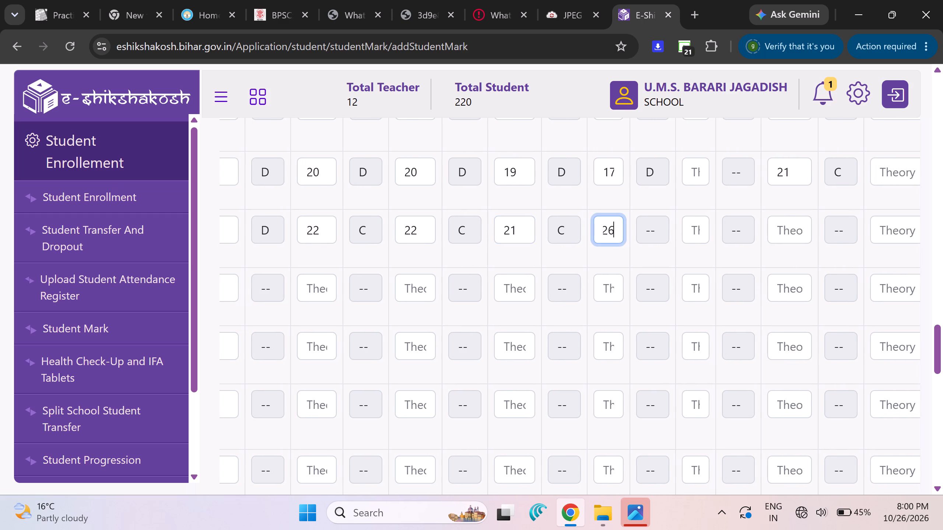
{"action": "scroll", "coordinate": [602, 237], "scroll_direction": "left", "scroll_amount": 1}
{"action": "left_click", "coordinate": [702, 227]}
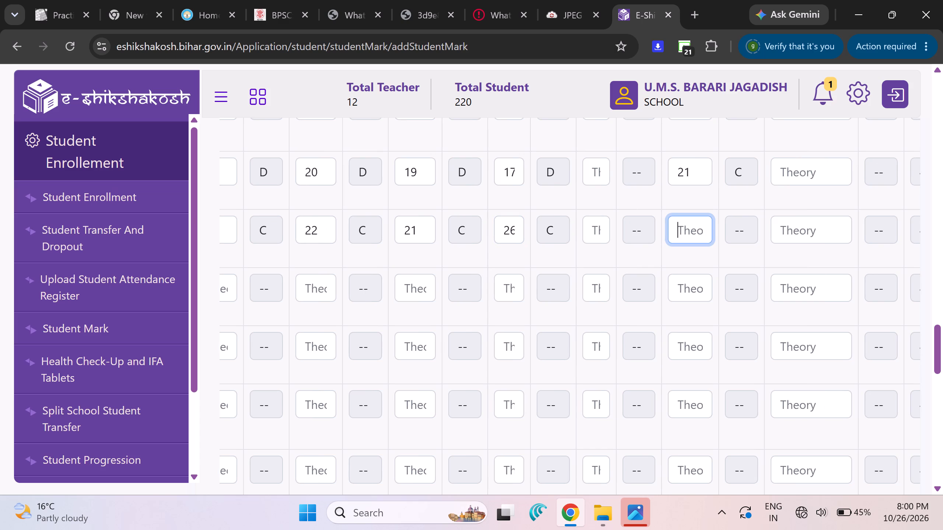
{"action": "type", "text": "23"}
{"action": "scroll", "coordinate": [702, 227], "scroll_direction": "left", "scroll_amount": 2}
{"action": "left_click", "coordinate": [608, 280]}
Enter theory marks of 21, 20 and 20 in the first three subject columns for the student at serial number 30.
{"action": "scroll", "coordinate": [608, 280], "scroll_direction": "right", "scroll_amount": 7}
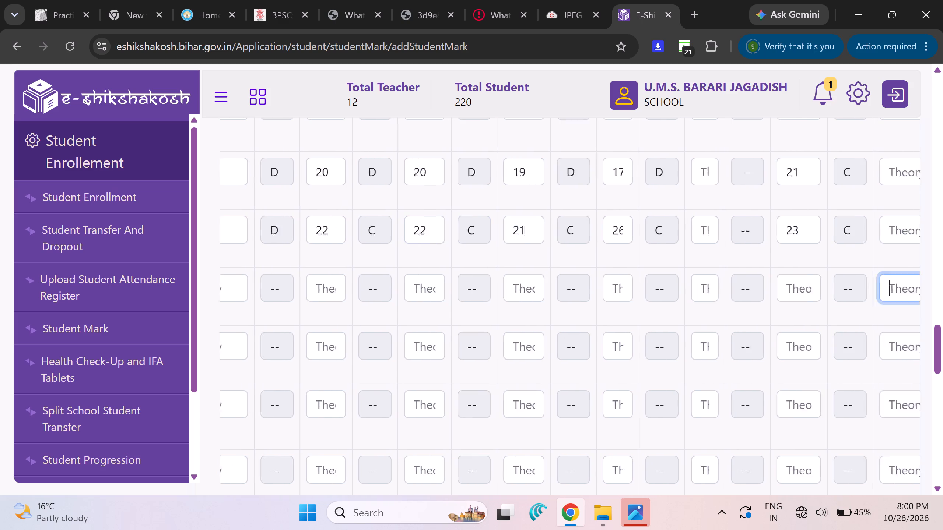
{"action": "scroll", "coordinate": [595, 332], "scroll_direction": "down", "scroll_amount": 1}
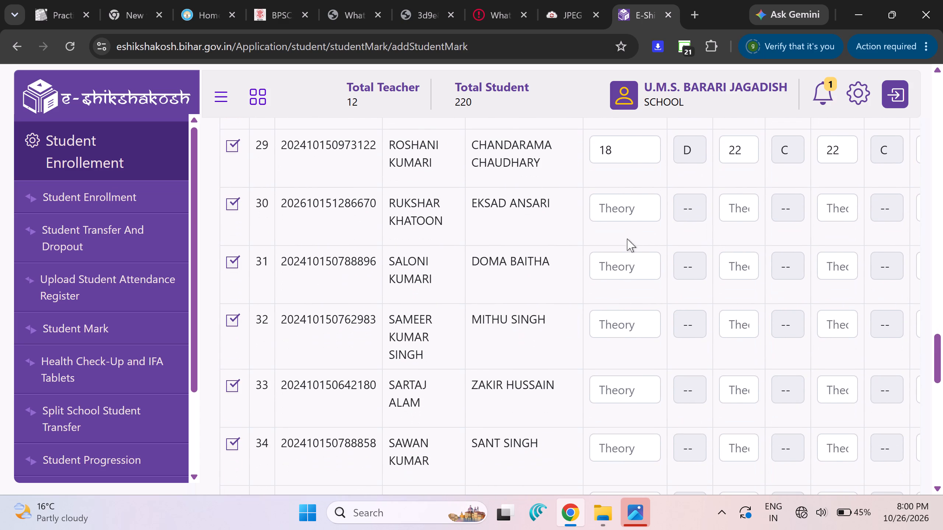
{"action": "left_click", "coordinate": [645, 213]}
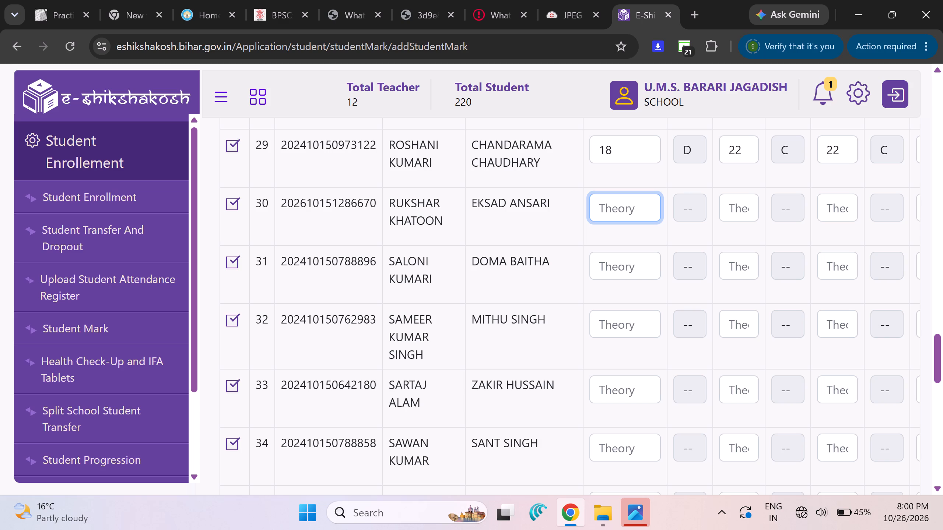
{"action": "type", "text": "21"}
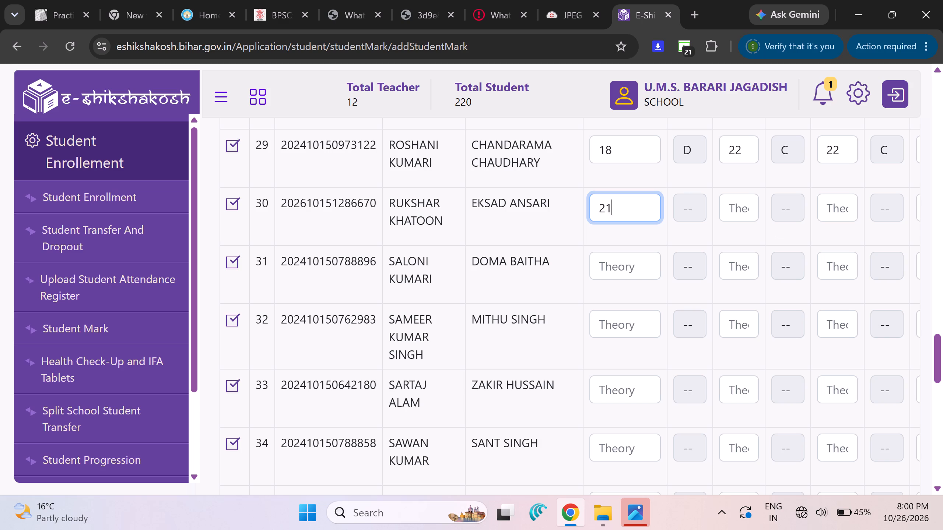
{"action": "left_click", "coordinate": [745, 210]}
{"action": "type", "text": "20"}
{"action": "scroll", "coordinate": [745, 210], "scroll_direction": "left", "scroll_amount": 1}
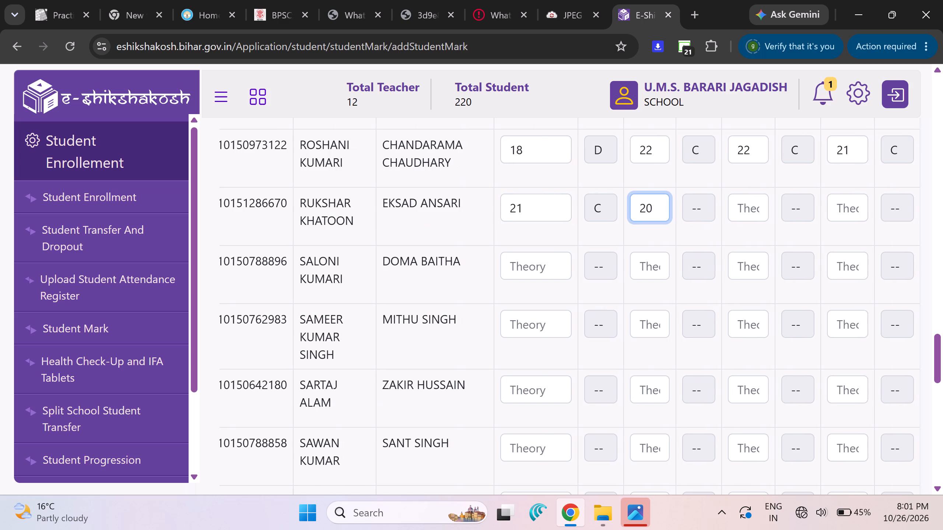
{"action": "left_click", "coordinate": [736, 220]}
{"action": "type", "text": "209"}
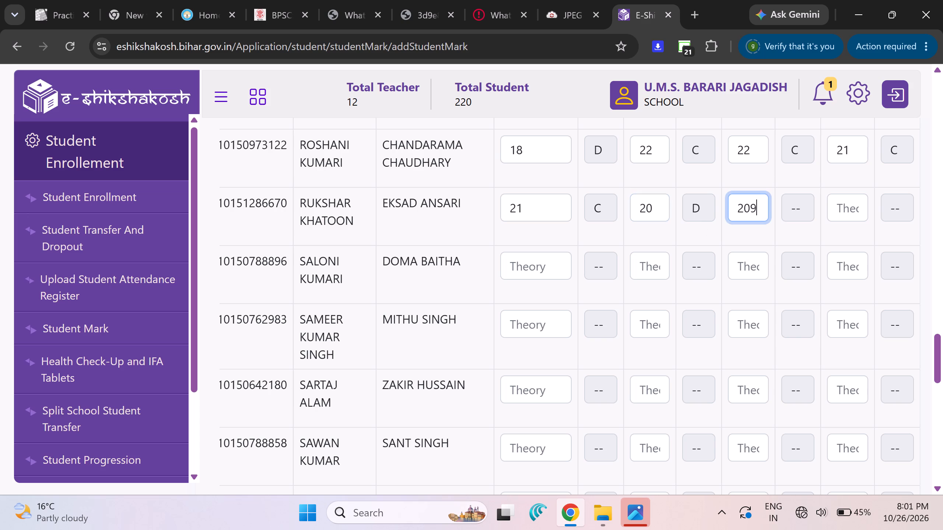
{"action": "key", "text": "BackSpace"}
Enter theory marks of 18, 26 and 32 in the fourth, fifth and seventh subject columns for the student at serial number 30.
{"action": "scroll", "coordinate": [736, 220], "scroll_direction": "left", "scroll_amount": 3}
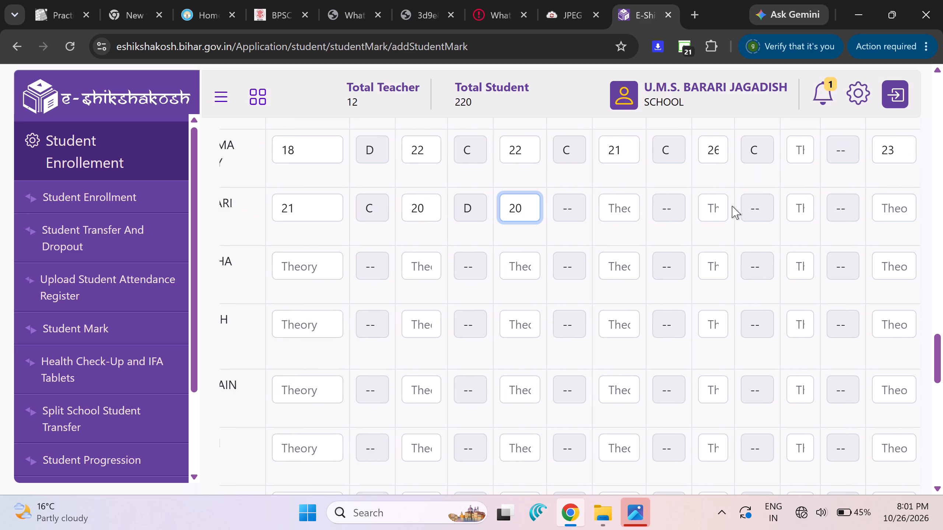
{"action": "left_click", "coordinate": [634, 212]}
{"action": "type", "text": "18"}
{"action": "scroll", "coordinate": [634, 212], "scroll_direction": "left", "scroll_amount": 1}
{"action": "left_click", "coordinate": [645, 211]}
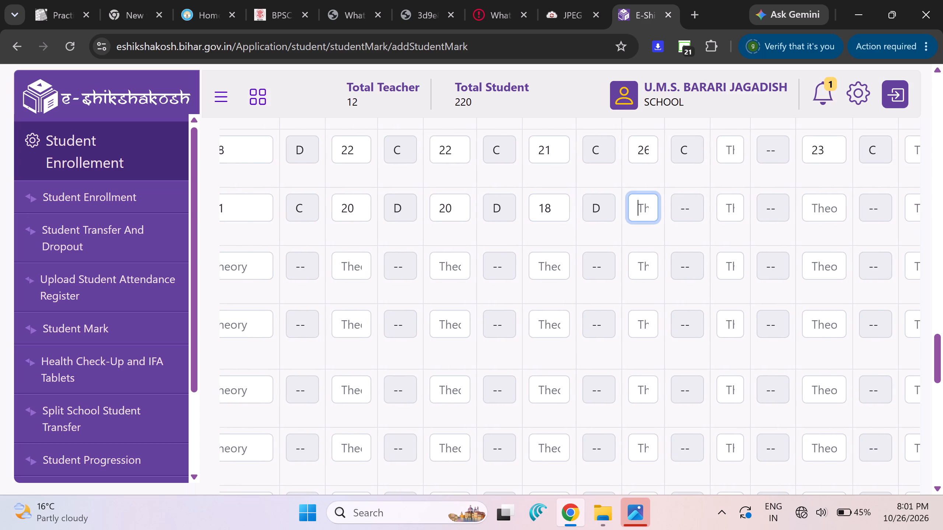
{"action": "type", "text": "26"}
{"action": "scroll", "coordinate": [645, 211], "scroll_direction": "left", "scroll_amount": 1}
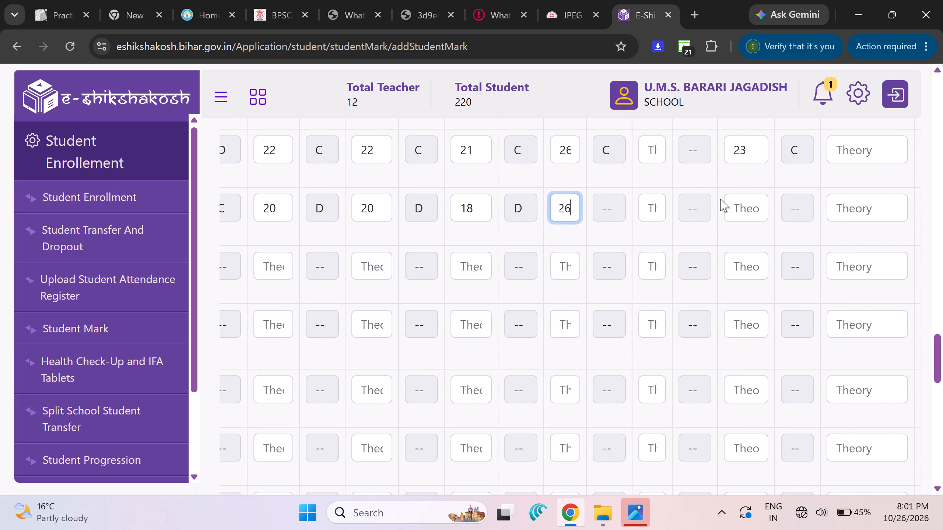
{"action": "left_click", "coordinate": [735, 209]}
{"action": "type", "text": "32"}
{"action": "scroll", "coordinate": [735, 209], "scroll_direction": "left", "scroll_amount": 5}
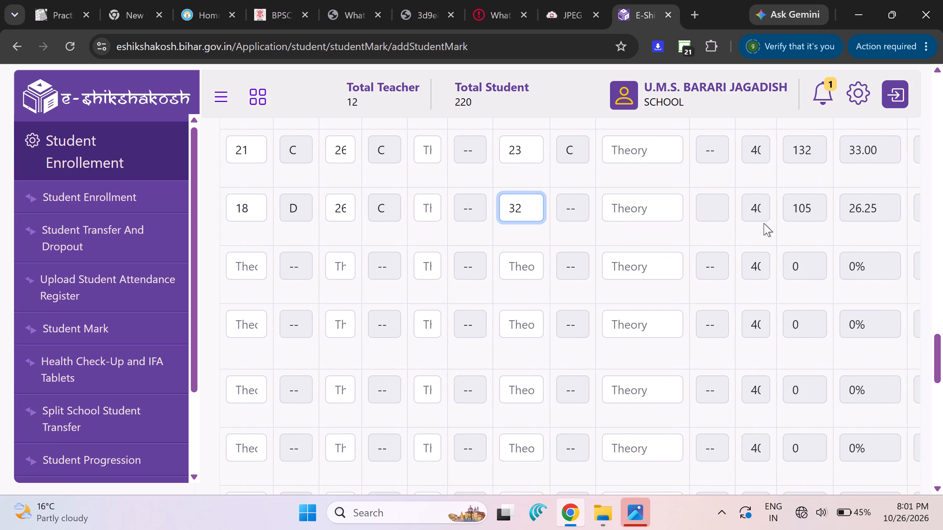
{"action": "left_click", "coordinate": [781, 234]}
Enter theory marks of 21, 20 and 21 in the first three subject columns for the student at serial number 31.
{"action": "scroll", "coordinate": [781, 234], "scroll_direction": "right", "scroll_amount": 11}
{"action": "scroll", "coordinate": [668, 294], "scroll_direction": "down", "scroll_amount": 1}
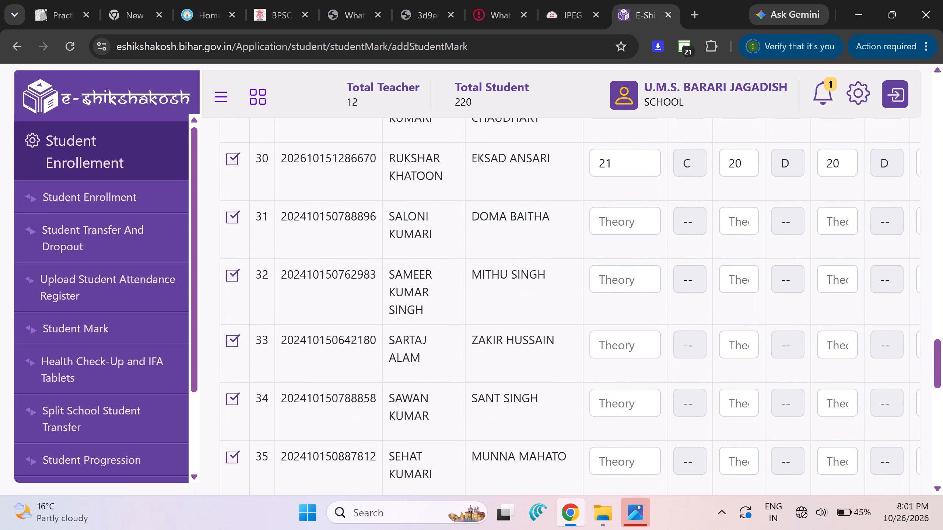
{"action": "left_click", "coordinate": [637, 227]}
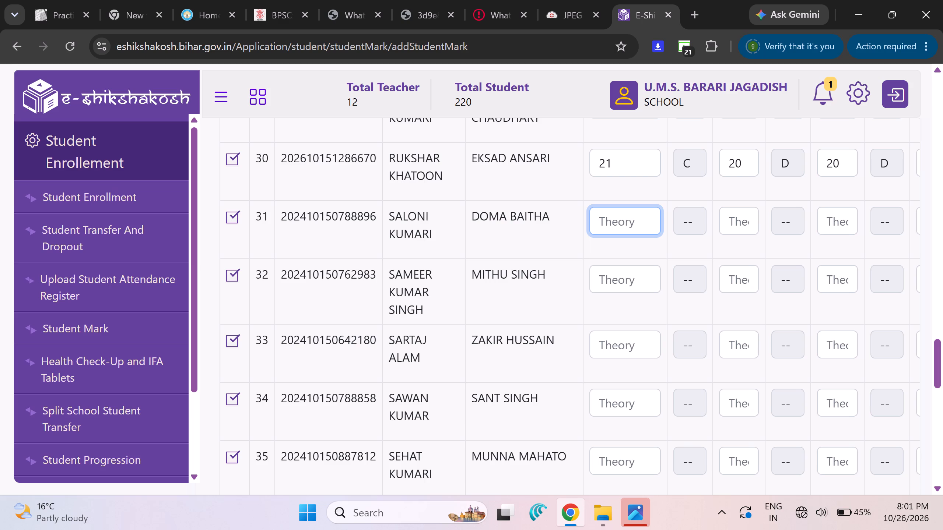
{"action": "type", "text": "21"}
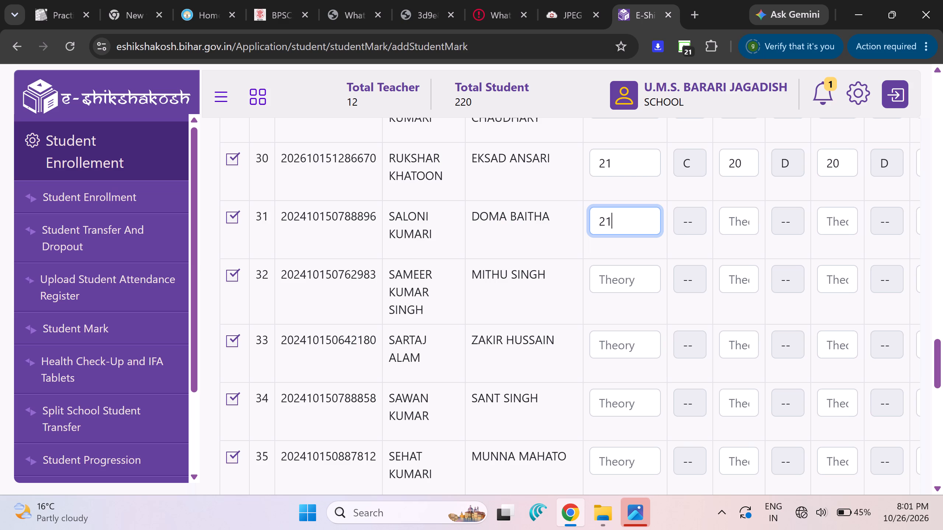
{"action": "left_click", "coordinate": [727, 226]}
{"action": "type", "text": "20"}
{"action": "scroll", "coordinate": [727, 226], "scroll_direction": "left", "scroll_amount": 2}
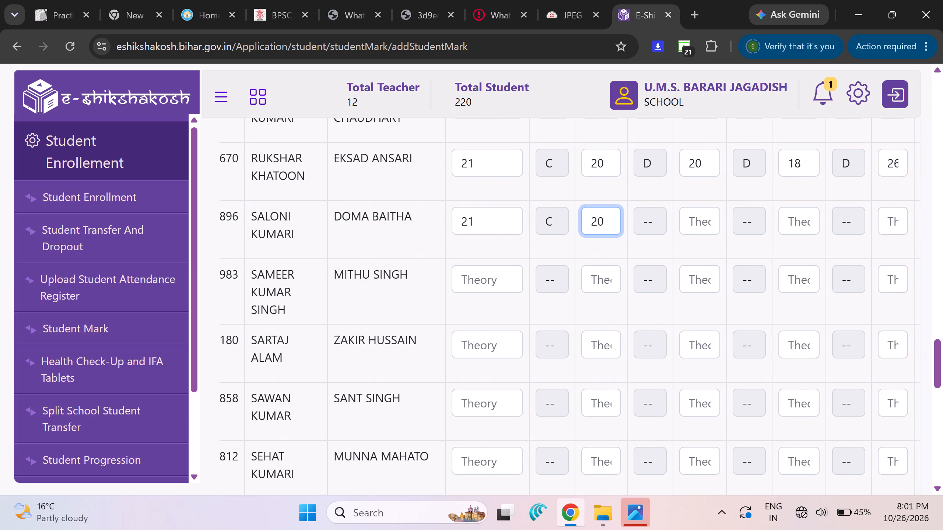
{"action": "left_click", "coordinate": [692, 223]}
{"action": "type", "text": "21"}
Enter theory marks of 18, 25 and 23 in the fourth, fifth and seventh subject columns for the student at serial number 31.
{"action": "left_click", "coordinate": [784, 215]}
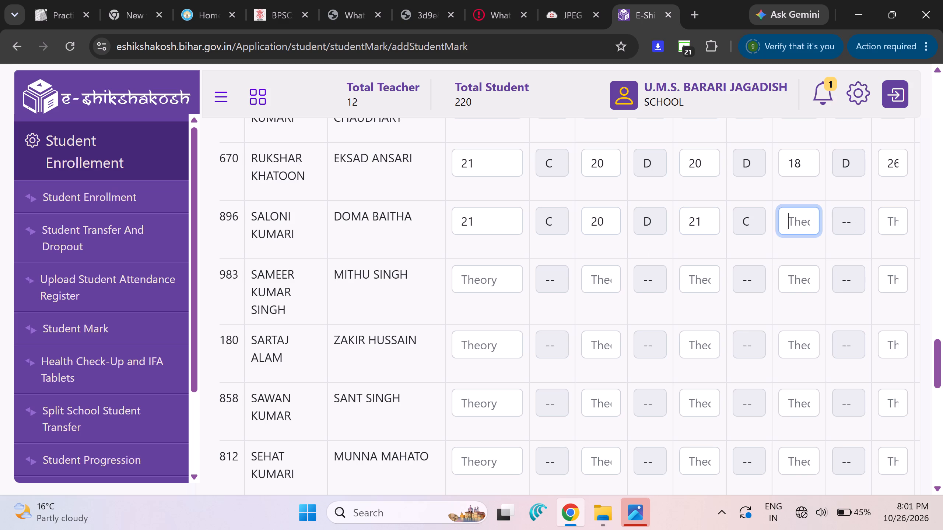
{"action": "type", "text": "187"}
{"action": "key", "text": "BackSpace"}
{"action": "scroll", "coordinate": [784, 215], "scroll_direction": "left", "scroll_amount": 4}
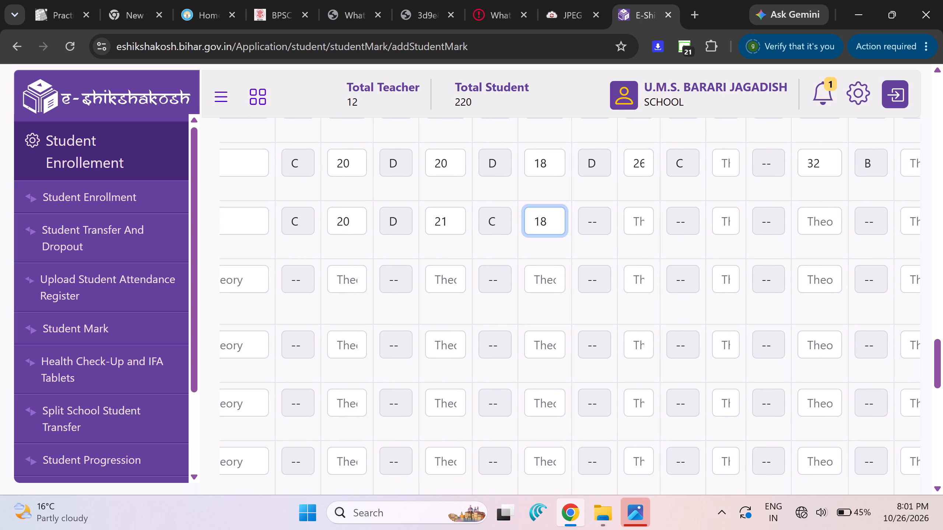
{"action": "left_click", "coordinate": [635, 226]}
{"action": "type", "text": "25"}
{"action": "scroll", "coordinate": [635, 226], "scroll_direction": "left", "scroll_amount": 1}
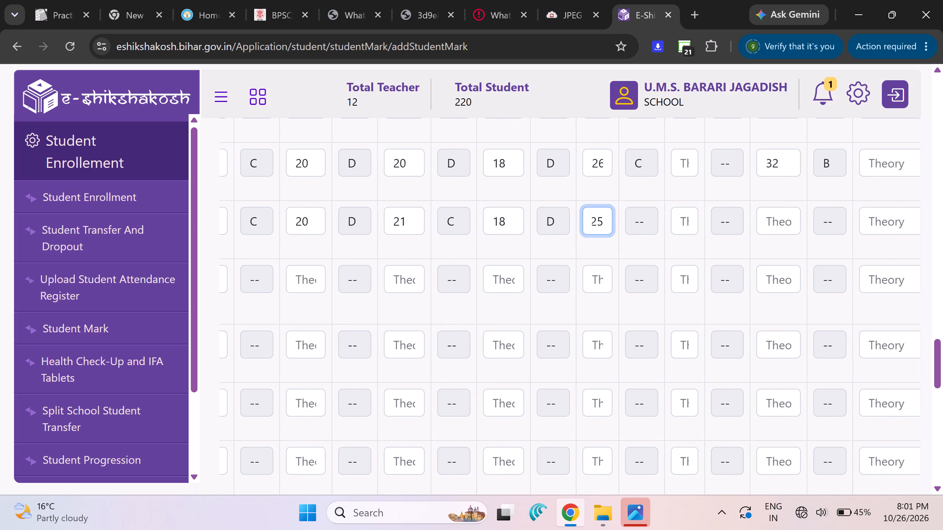
{"action": "scroll", "coordinate": [635, 226], "scroll_direction": "left", "scroll_amount": 1}
{"action": "left_click", "coordinate": [698, 220]}
{"action": "type", "text": "23"}
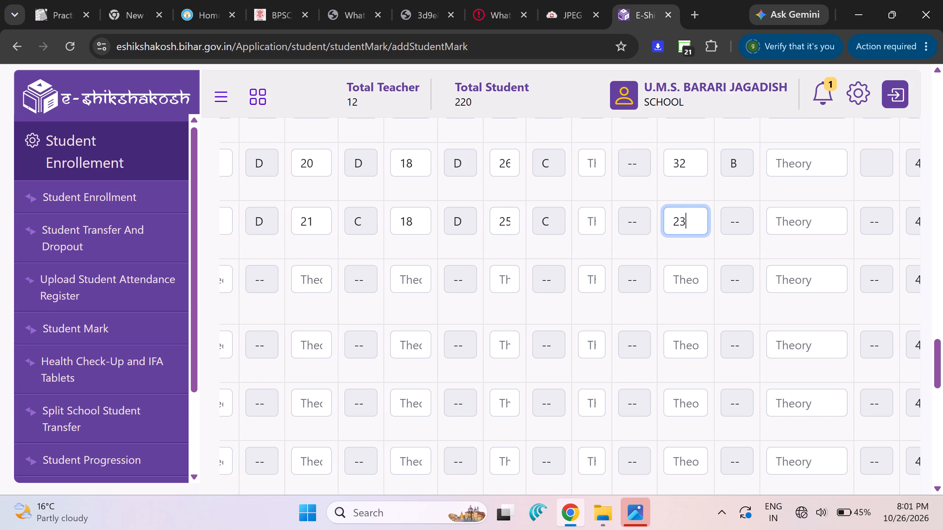
{"action": "scroll", "coordinate": [698, 220], "scroll_direction": "left", "scroll_amount": 6}
{"action": "left_click", "coordinate": [743, 258]}
Enter theory marks of 18, 20 and 18 in the first three subject columns for the student at serial number 32.
{"action": "scroll", "coordinate": [743, 258], "scroll_direction": "right", "scroll_amount": 8}
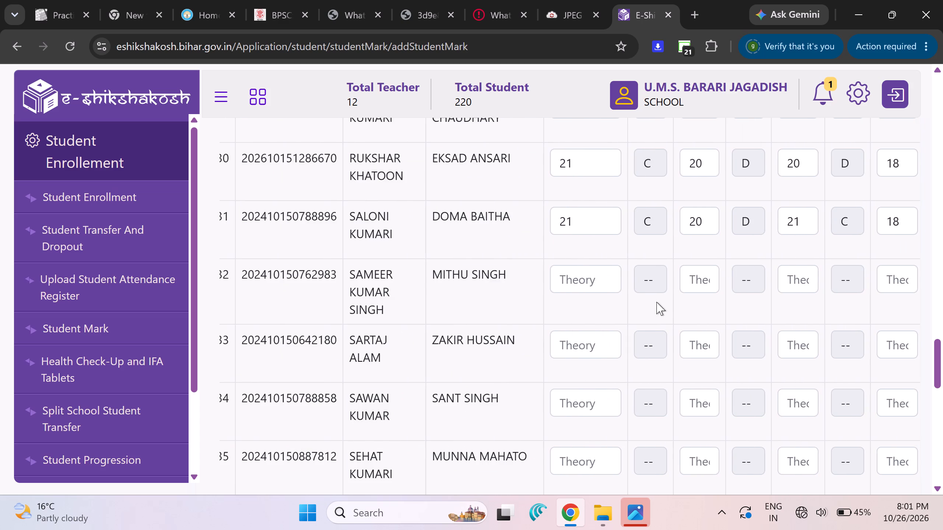
{"action": "scroll", "coordinate": [656, 302], "scroll_direction": "down", "scroll_amount": 1}
{"action": "left_click", "coordinate": [636, 185]}
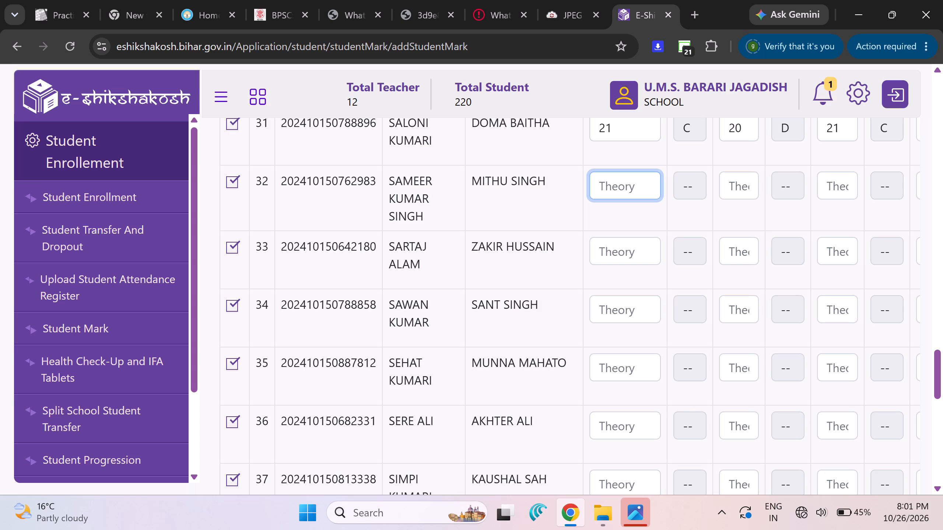
{"action": "type", "text": "18"}
{"action": "scroll", "coordinate": [636, 185], "scroll_direction": "left", "scroll_amount": 2}
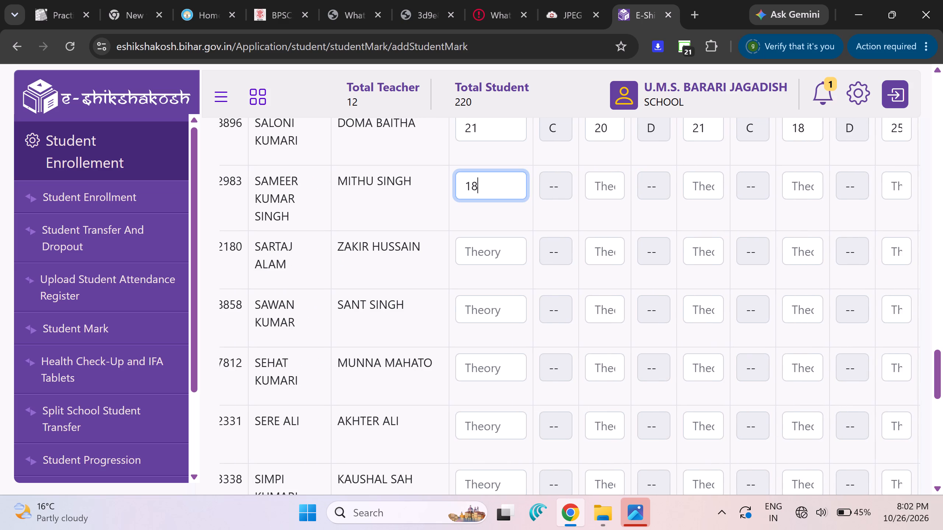
{"action": "left_click", "coordinate": [611, 185]}
{"action": "key", "text": "2"}
{"action": "key", "text": "0"}
{"action": "scroll", "coordinate": [611, 185], "scroll_direction": "left", "scroll_amount": 2}
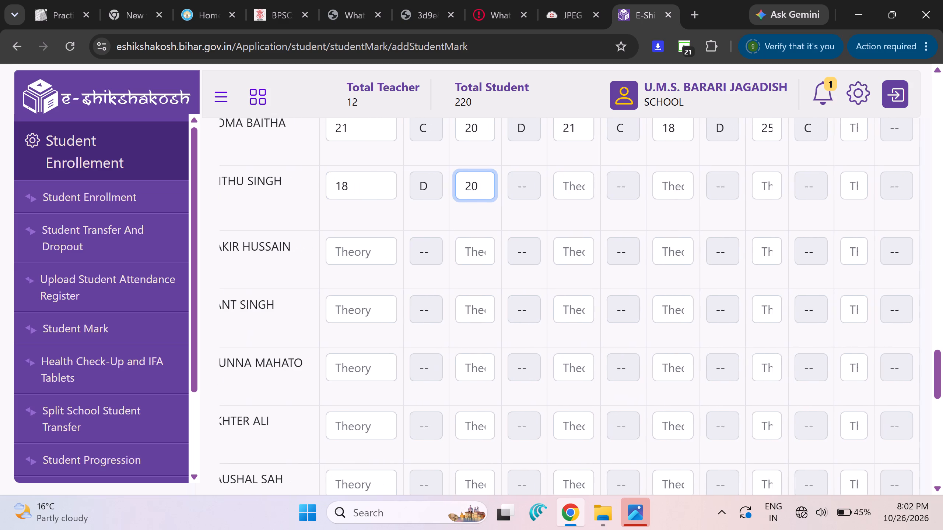
{"action": "left_click", "coordinate": [573, 187]}
{"action": "type", "text": "18"}
Enter theory marks of 8, 18 and 20 in the fourth, fifth and seventh subject columns for the student at serial number 32.
{"action": "scroll", "coordinate": [573, 187], "scroll_direction": "left", "scroll_amount": 2}
{"action": "left_click", "coordinate": [551, 183]}
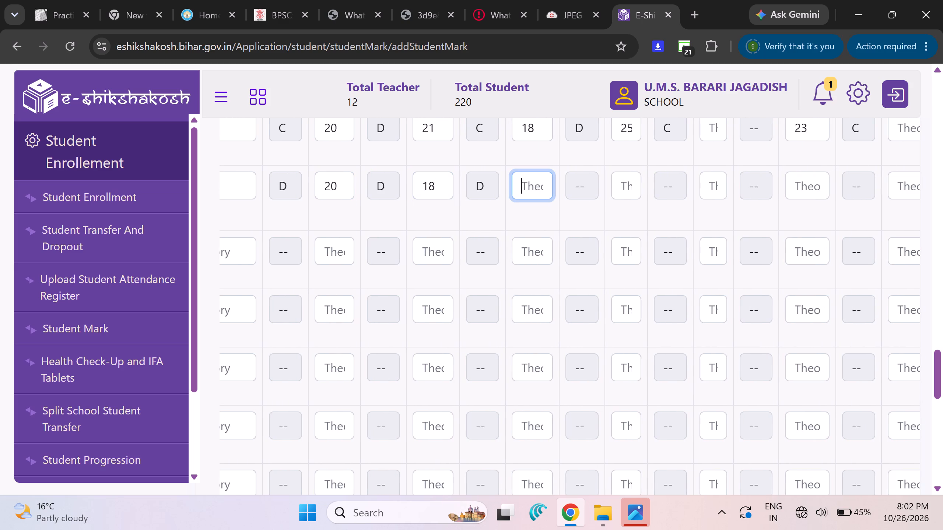
{"action": "key", "text": "8"}
{"action": "scroll", "coordinate": [551, 183], "scroll_direction": "left", "scroll_amount": 1}
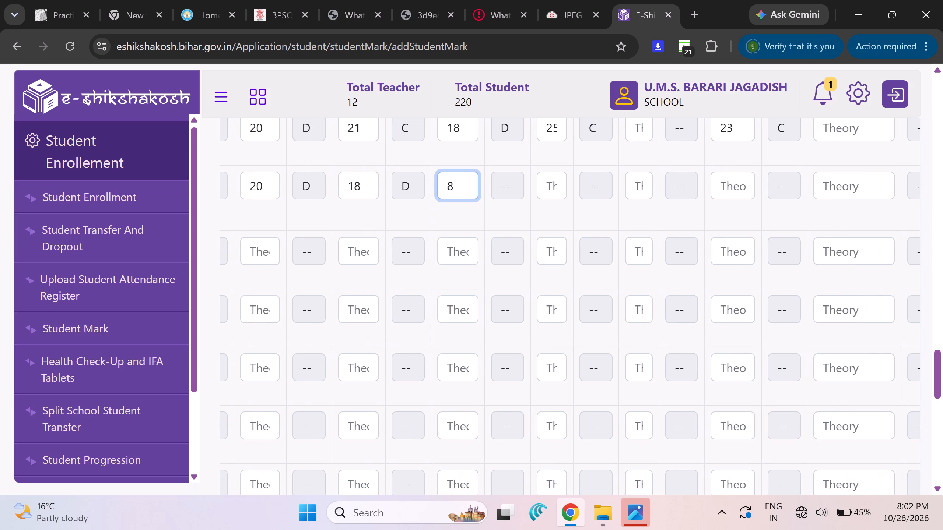
{"action": "left_click", "coordinate": [560, 184]}
{"action": "key", "text": "1"}
{"action": "key", "text": "8"}
{"action": "scroll", "coordinate": [560, 184], "scroll_direction": "left", "scroll_amount": 1}
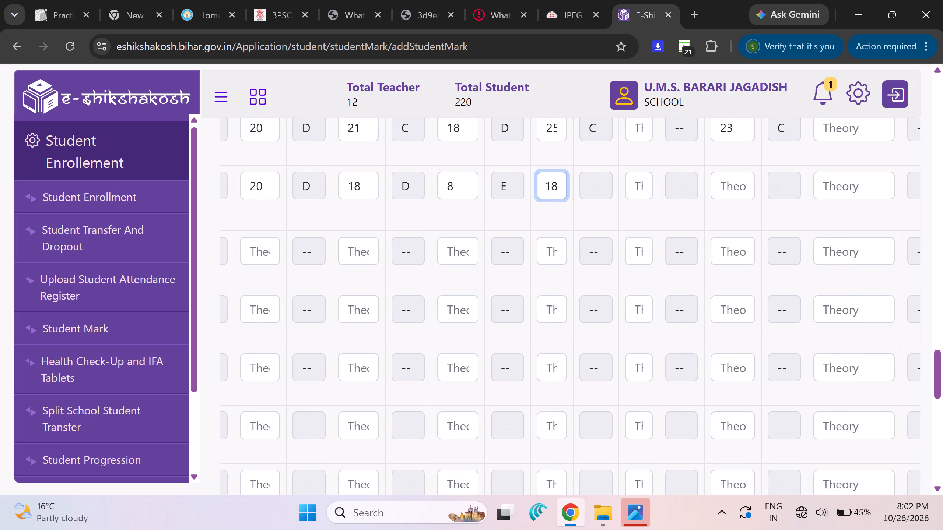
{"action": "double_click", "coordinate": [734, 184]}
{"action": "key", "text": "3"}
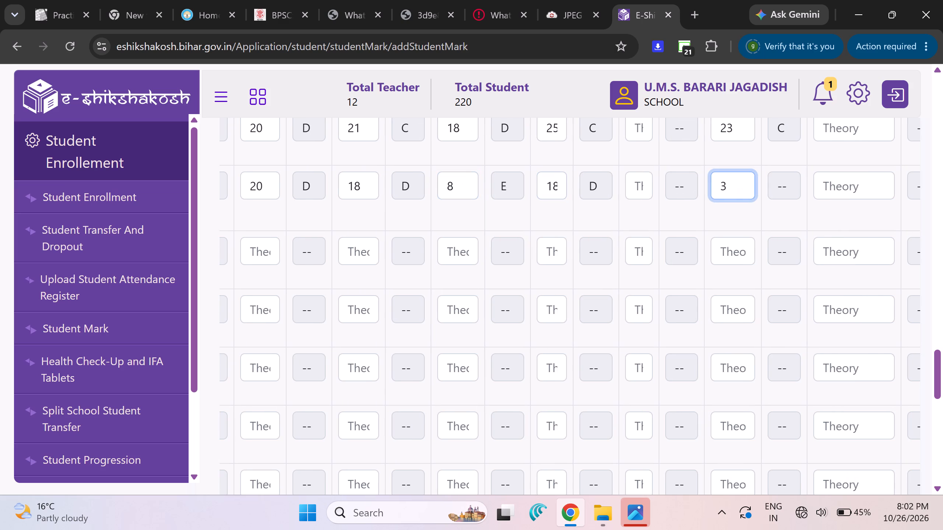
{"action": "key", "text": "BackSpace"}
{"action": "type", "text": "20"}
{"action": "scroll", "coordinate": [734, 184], "scroll_direction": "left", "scroll_amount": 6}
{"action": "left_click", "coordinate": [727, 196]}
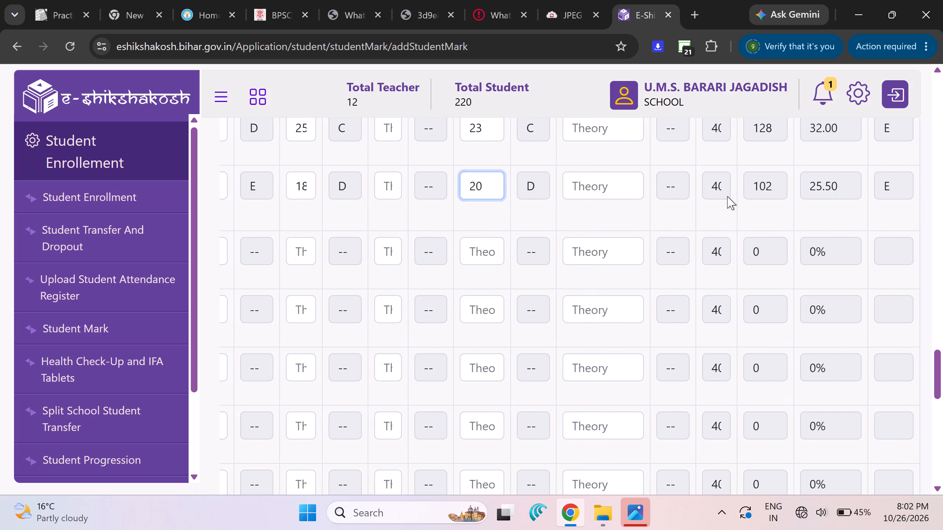
Enter theory marks of 18, 20 and 18 in the first three subject columns for the student at serial number 33.
{"action": "scroll", "coordinate": [727, 196], "scroll_direction": "right", "scroll_amount": 10}
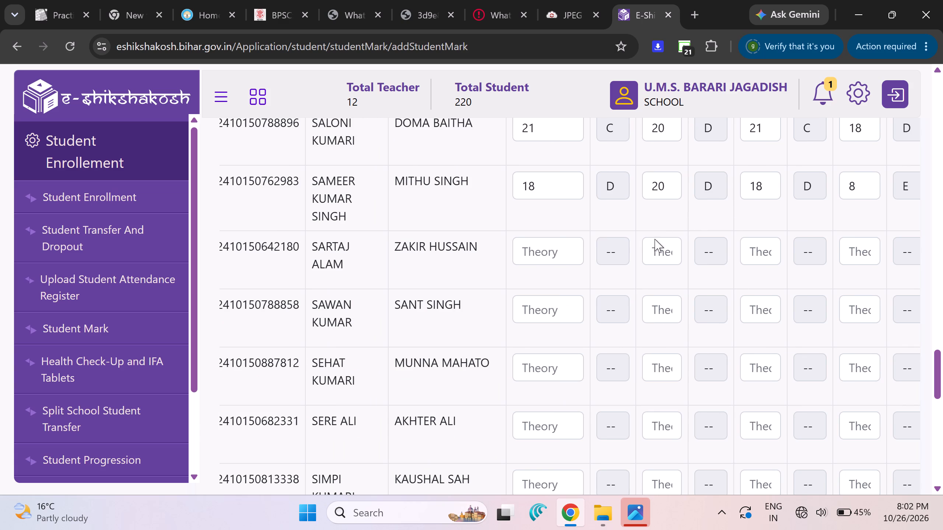
{"action": "left_click", "coordinate": [629, 256]}
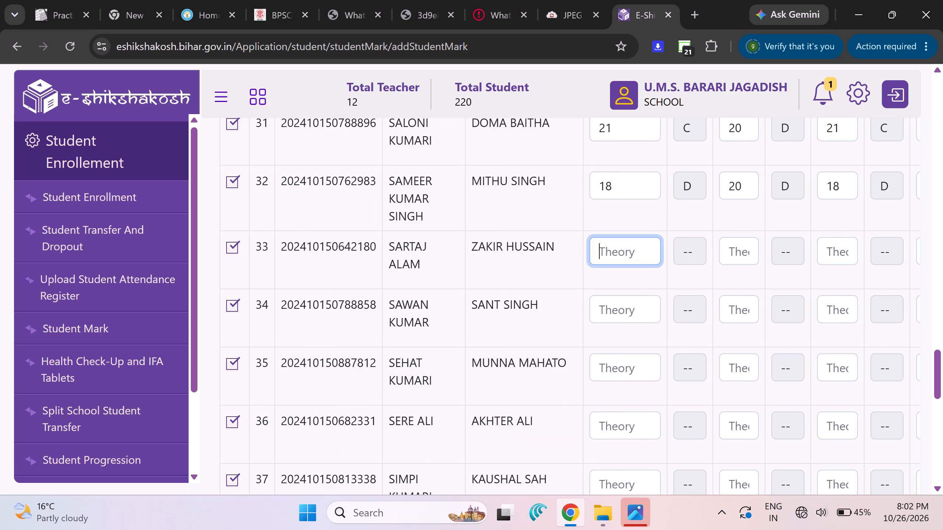
{"action": "type", "text": "18"}
{"action": "scroll", "coordinate": [629, 256], "scroll_direction": "left", "scroll_amount": 1}
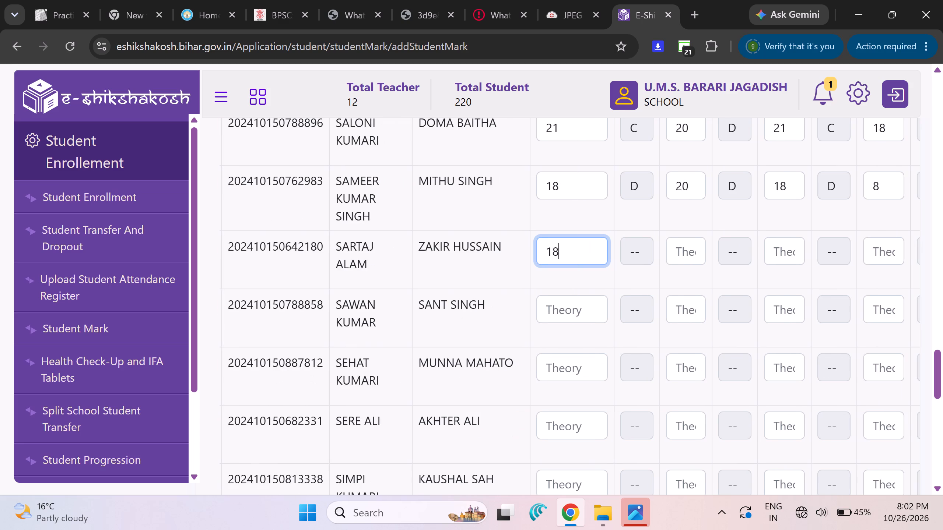
{"action": "left_click", "coordinate": [670, 255]}
{"action": "key", "text": "2"}
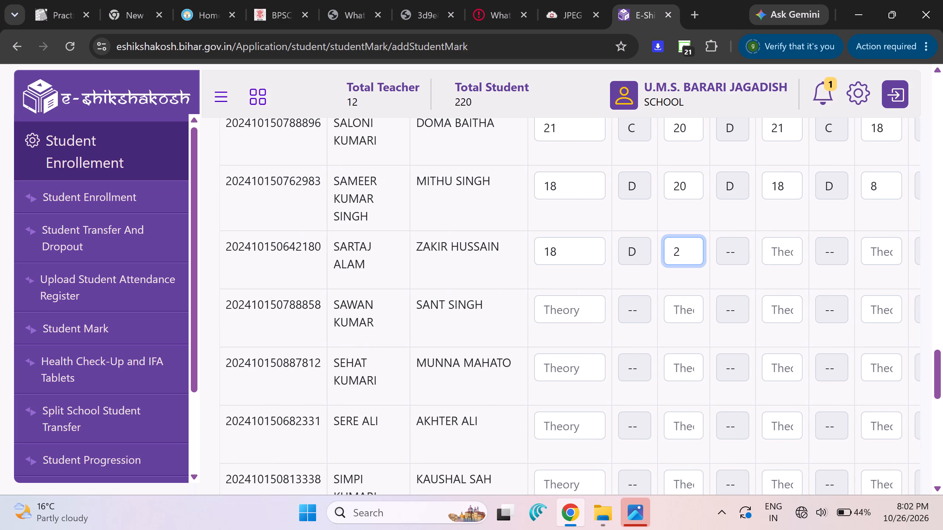
{"action": "key", "text": "0"}
{"action": "scroll", "coordinate": [670, 255], "scroll_direction": "left", "scroll_amount": 2}
{"action": "left_click", "coordinate": [651, 256]}
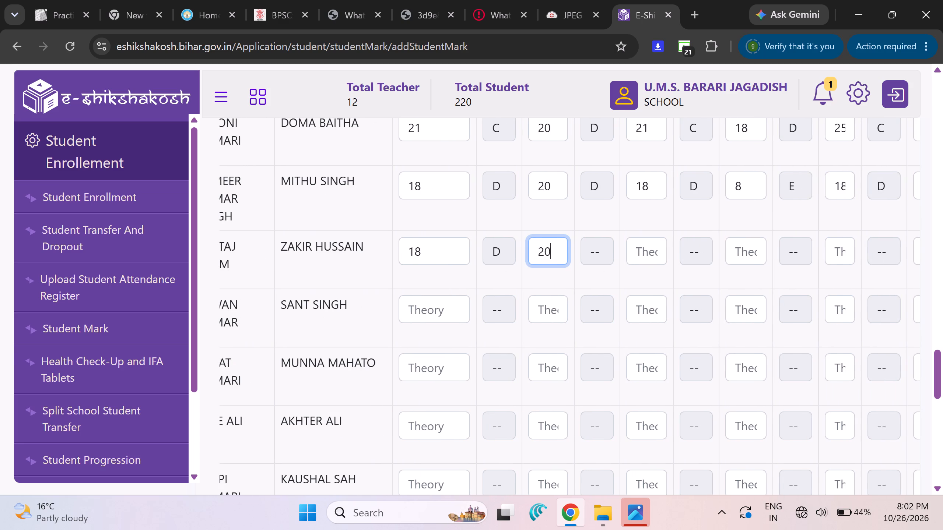
{"action": "key", "text": "2"}
{"action": "key", "text": "8"}
{"action": "scroll", "coordinate": [651, 256], "scroll_direction": "left", "scroll_amount": 1}
{"action": "key", "text": "BackSpace"}
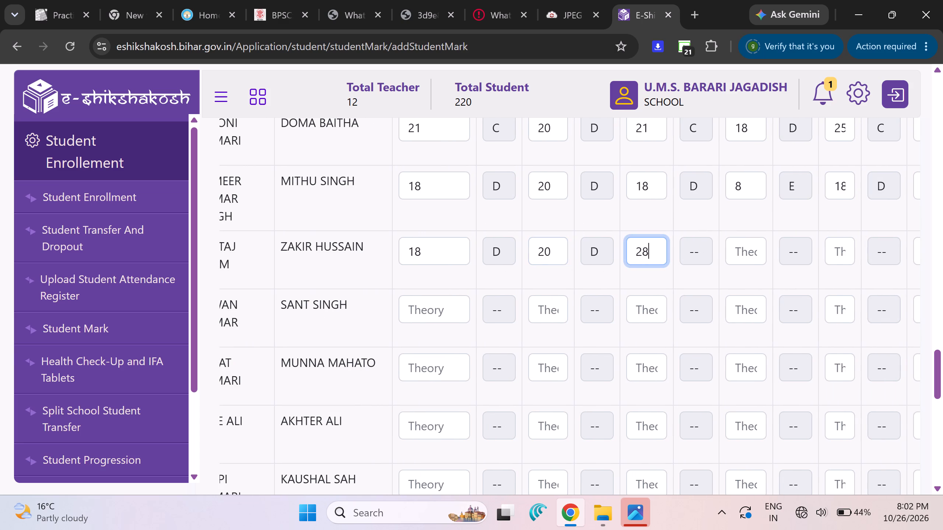
{"action": "key", "text": "BackSpace"}
{"action": "key", "text": "1"}
{"action": "key", "text": "8"}
Enter theory marks of 18, 17 and 20 in the fourth, fifth and seventh subject columns for the student at serial number 33.
{"action": "scroll", "coordinate": [669, 271], "scroll_direction": "left", "scroll_amount": 2}
{"action": "left_click", "coordinate": [756, 256]}
{"action": "type", "text": "18"}
{"action": "scroll", "coordinate": [756, 256], "scroll_direction": "left", "scroll_amount": 4}
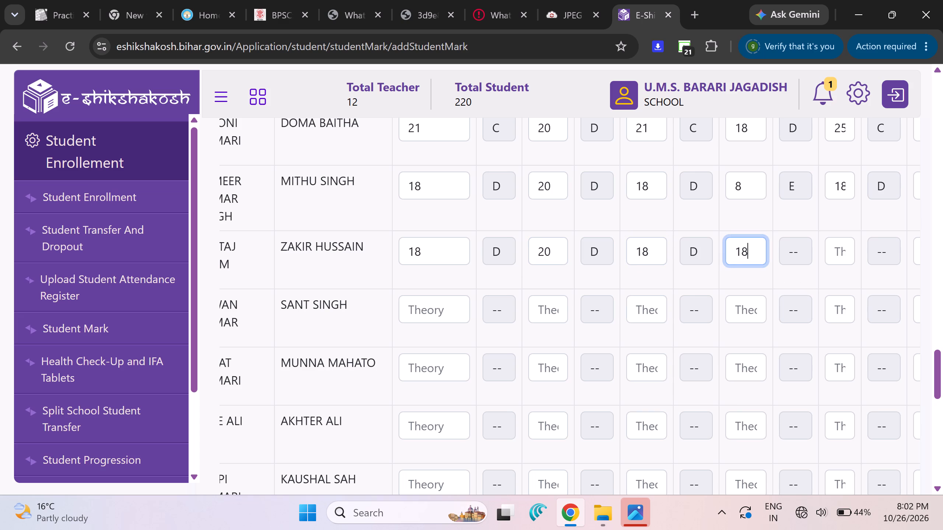
{"action": "scroll", "coordinate": [623, 290], "scroll_direction": "left", "scroll_amount": 2}
{"action": "left_click", "coordinate": [699, 252]}
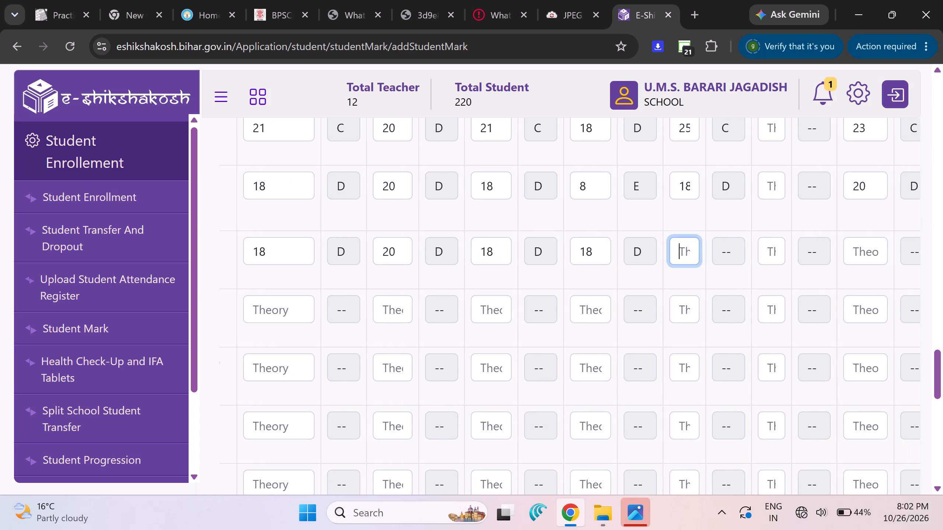
{"action": "scroll", "coordinate": [699, 252], "scroll_direction": "left", "scroll_amount": 1}
{"action": "type", "text": "17"}
{"action": "scroll", "coordinate": [699, 252], "scroll_direction": "left", "scroll_amount": 2}
{"action": "left_click", "coordinate": [769, 248]}
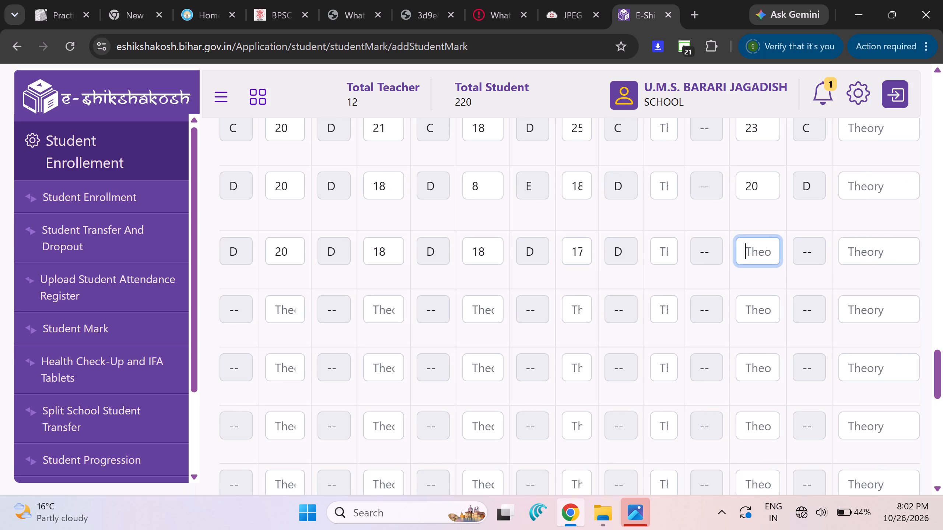
{"action": "type", "text": "20"}
{"action": "scroll", "coordinate": [769, 248], "scroll_direction": "left", "scroll_amount": 1}
{"action": "left_click", "coordinate": [782, 260]}
{"action": "scroll", "coordinate": [782, 260], "scroll_direction": "left", "scroll_amount": 5}
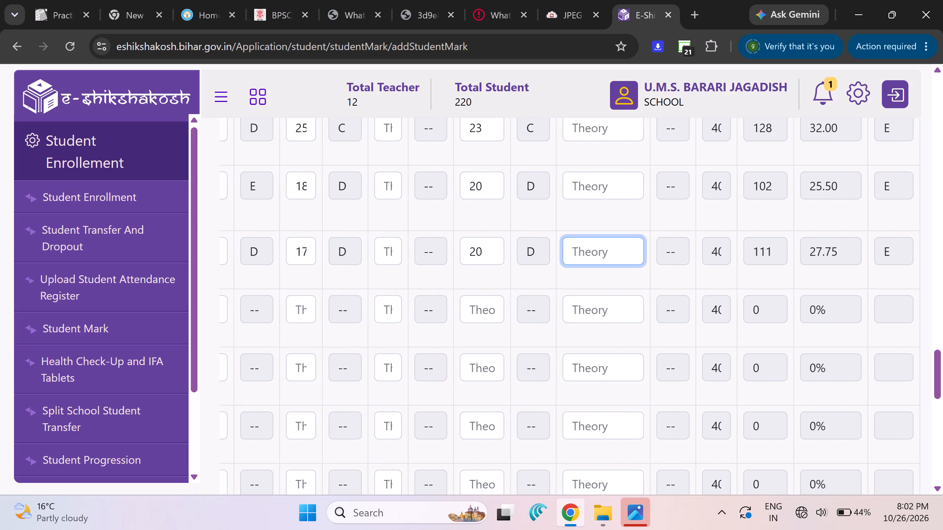
Recheck the marks for the student at serial number 33 and set the seventh subject's theory mark to 18.
{"action": "scroll", "coordinate": [782, 260], "scroll_direction": "right", "scroll_amount": 6}
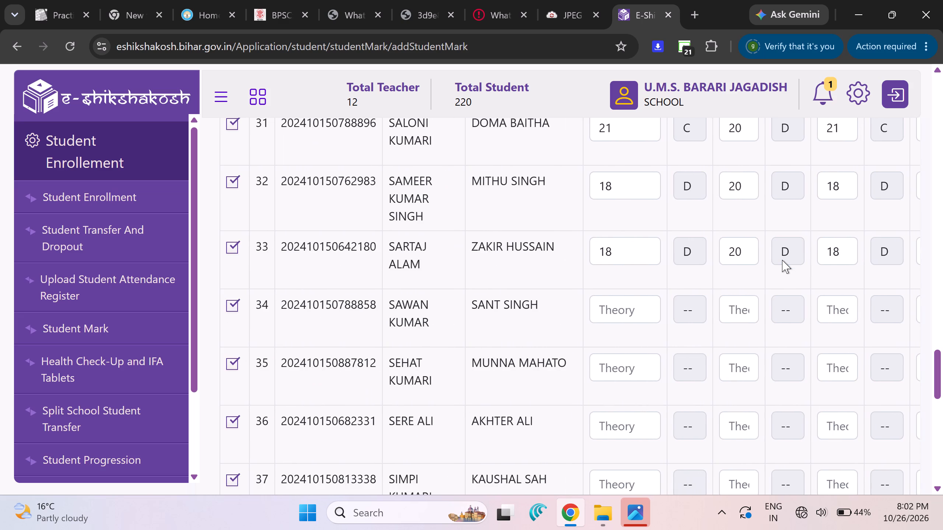
{"action": "scroll", "coordinate": [782, 260], "scroll_direction": "left", "scroll_amount": 7}
{"action": "scroll", "coordinate": [782, 260], "scroll_direction": "right", "scroll_amount": 4}
{"action": "scroll", "coordinate": [782, 260], "scroll_direction": "left", "scroll_amount": 3}
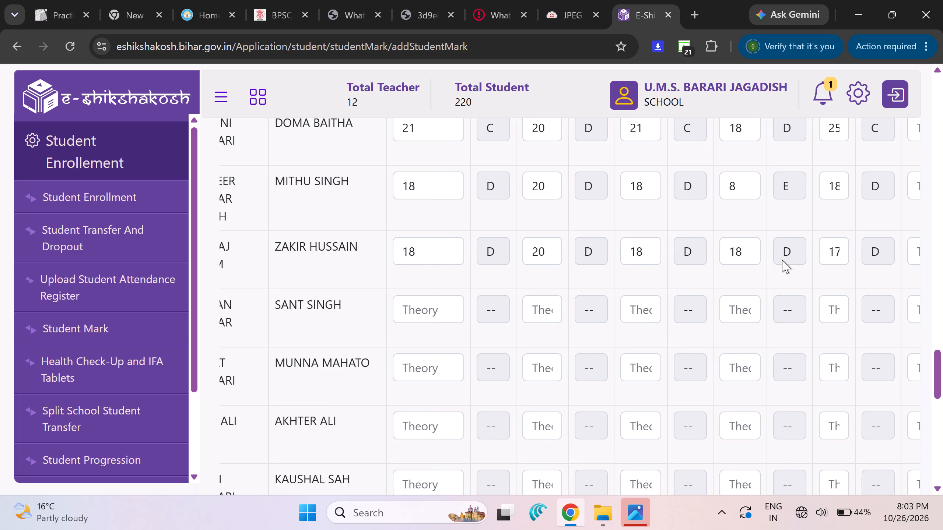
{"action": "scroll", "coordinate": [782, 260], "scroll_direction": "left", "scroll_amount": 1}
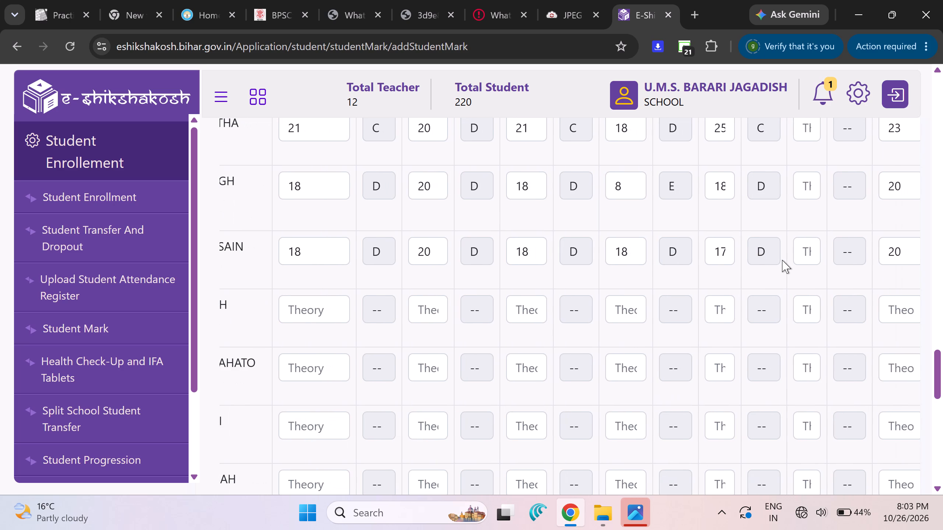
{"action": "scroll", "coordinate": [782, 260], "scroll_direction": "left", "scroll_amount": 3}
{"action": "left_click", "coordinate": [771, 254]}
{"action": "key", "text": "BackSpace"}
{"action": "key", "text": "BackSpace"}
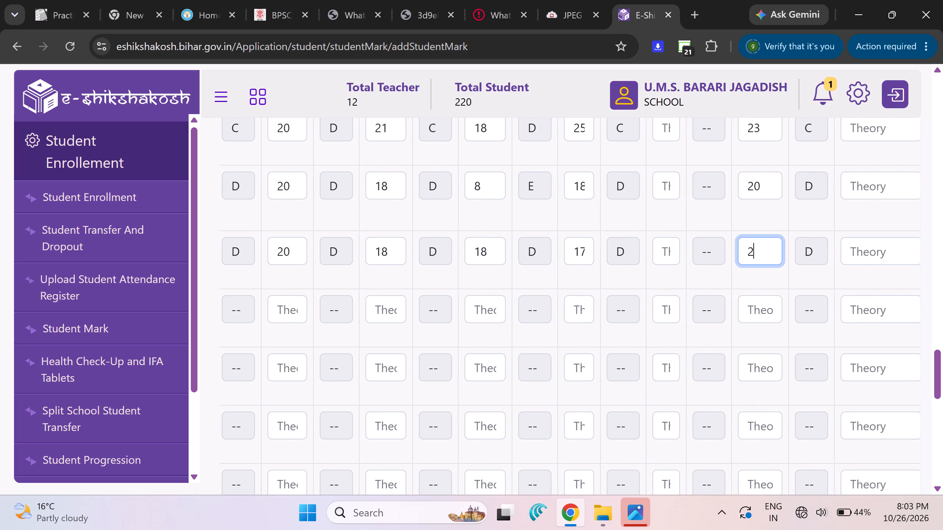
{"action": "type", "text": "18"}
{"action": "scroll", "coordinate": [771, 254], "scroll_direction": "left", "scroll_amount": 7}
{"action": "left_click", "coordinate": [796, 290]}
Enter theory marks of 18, 25 and 18 in the first three subject columns for the student at serial number 34.
{"action": "scroll", "coordinate": [796, 290], "scroll_direction": "right", "scroll_amount": 3}
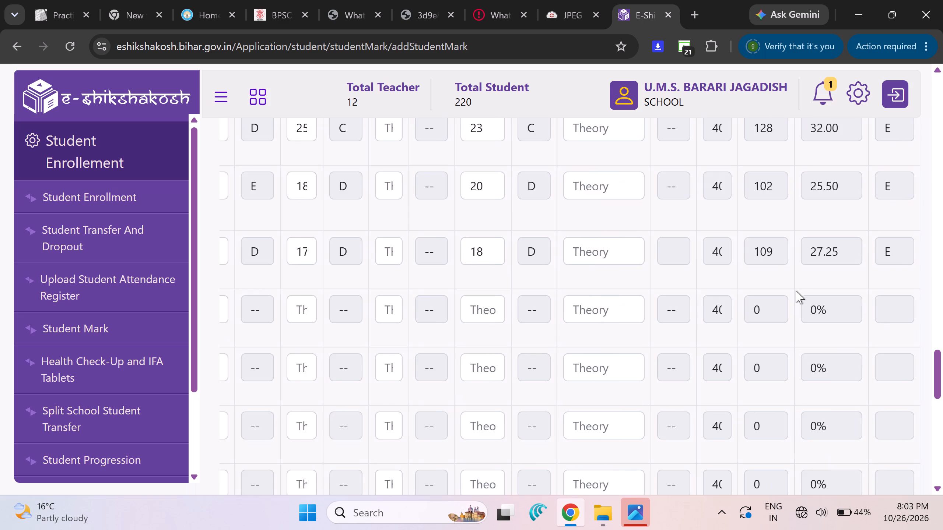
{"action": "scroll", "coordinate": [796, 290], "scroll_direction": "right", "scroll_amount": 3}
{"action": "scroll", "coordinate": [796, 290], "scroll_direction": "down", "scroll_amount": 1}
{"action": "left_click", "coordinate": [611, 265]}
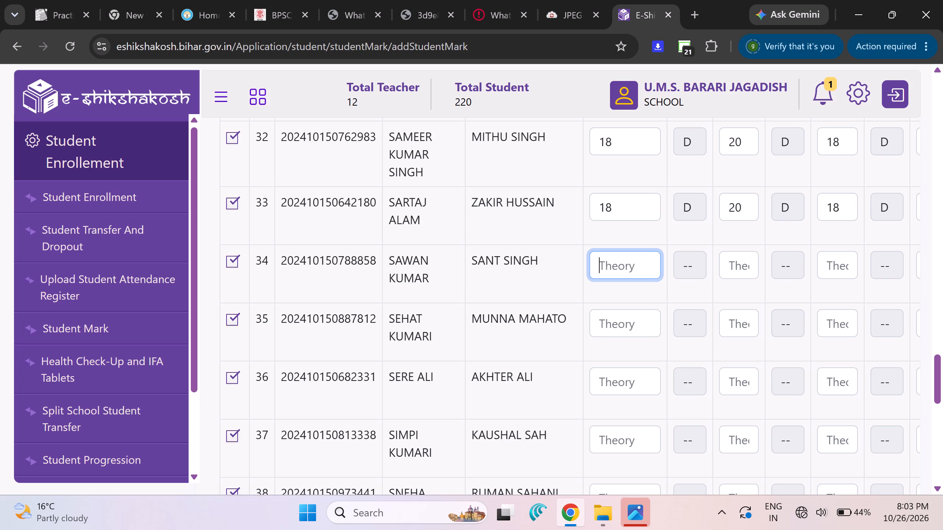
{"action": "type", "text": "18"}
{"action": "scroll", "coordinate": [611, 265], "scroll_direction": "left", "scroll_amount": 1}
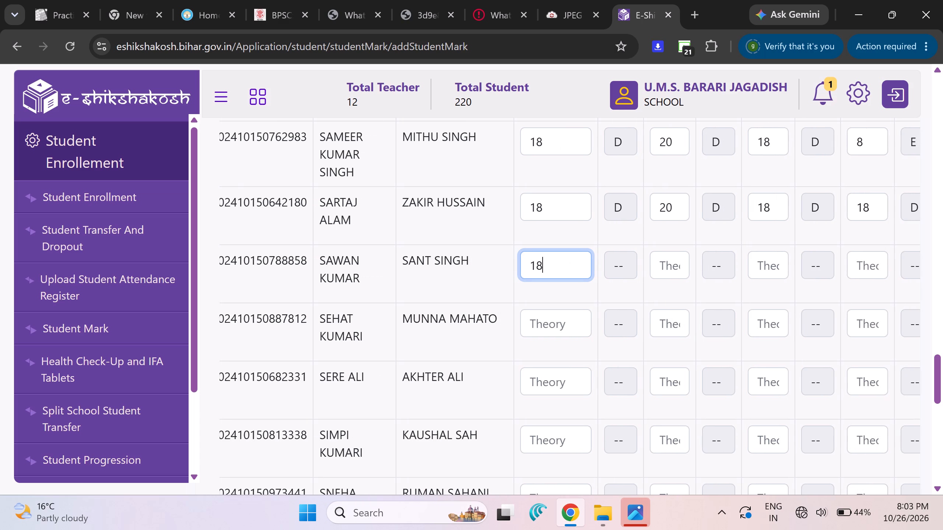
{"action": "left_click", "coordinate": [681, 260]}
{"action": "type", "text": "25"}
{"action": "scroll", "coordinate": [681, 260], "scroll_direction": "left", "scroll_amount": 2}
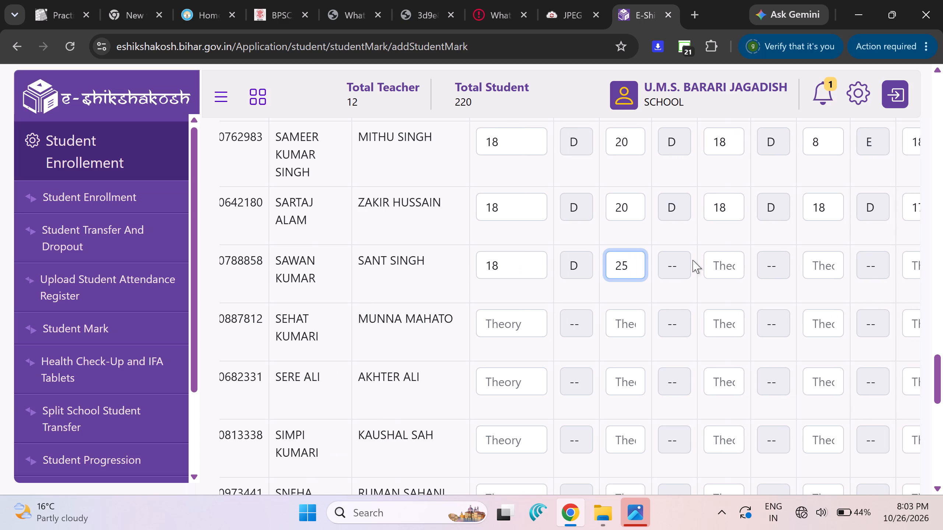
{"action": "left_click", "coordinate": [718, 263]}
{"action": "type", "text": "18"}
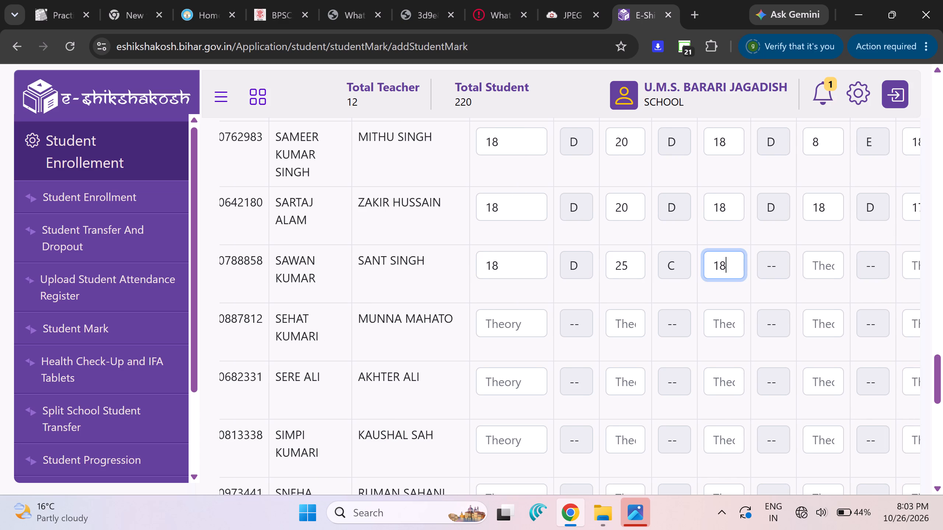
Enter theory marks of 18, 17 and 20 in the fourth, fifth and seventh subject columns for the student at serial number 34.
{"action": "scroll", "coordinate": [718, 263], "scroll_direction": "left", "scroll_amount": 3}
{"action": "left_click", "coordinate": [715, 266]}
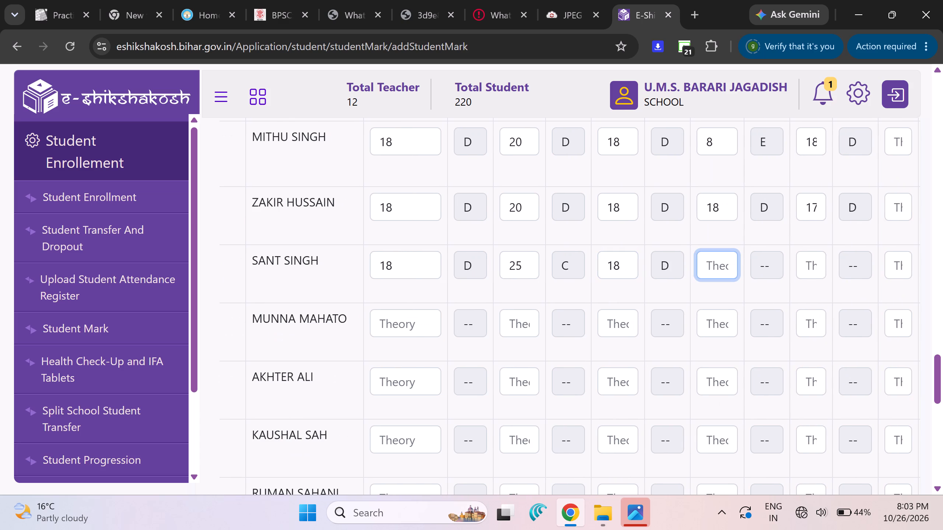
{"action": "type", "text": "18"}
{"action": "scroll", "coordinate": [715, 266], "scroll_direction": "left", "scroll_amount": 2}
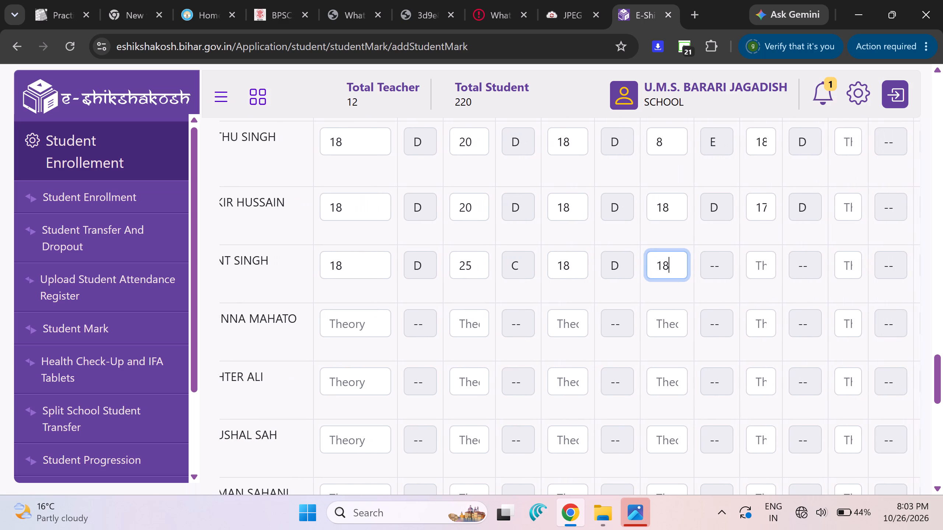
{"action": "left_click", "coordinate": [751, 268]}
{"action": "key", "text": "1"}
{"action": "key", "text": "7"}
{"action": "scroll", "coordinate": [751, 268], "scroll_direction": "left", "scroll_amount": 3}
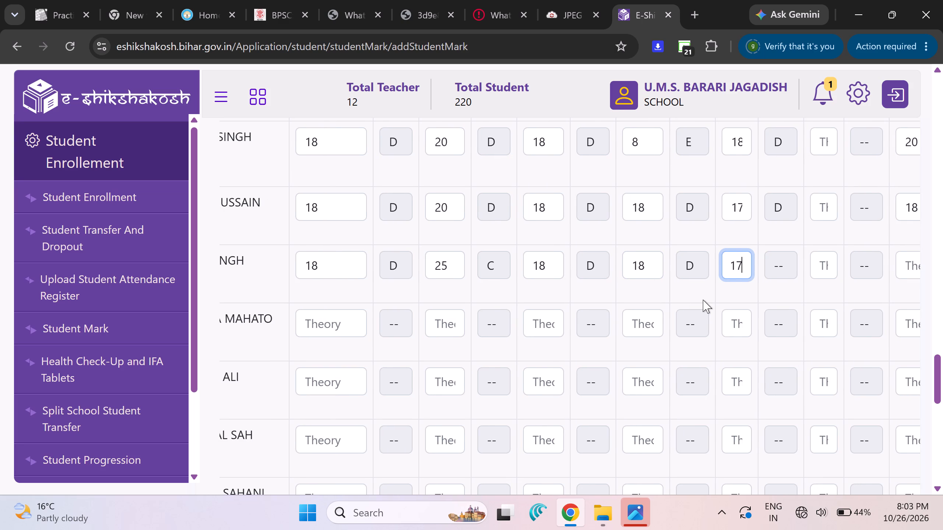
{"action": "scroll", "coordinate": [703, 300], "scroll_direction": "left", "scroll_amount": 2}
{"action": "left_click", "coordinate": [737, 271]}
{"action": "type", "text": "20"}
{"action": "scroll", "coordinate": [737, 271], "scroll_direction": "left", "scroll_amount": 3}
{"action": "left_click", "coordinate": [734, 288]}
Enter theory marks of 17, 19 and 18 in the first three subject columns for the student at serial number 35.
{"action": "scroll", "coordinate": [734, 288], "scroll_direction": "right", "scroll_amount": 5}
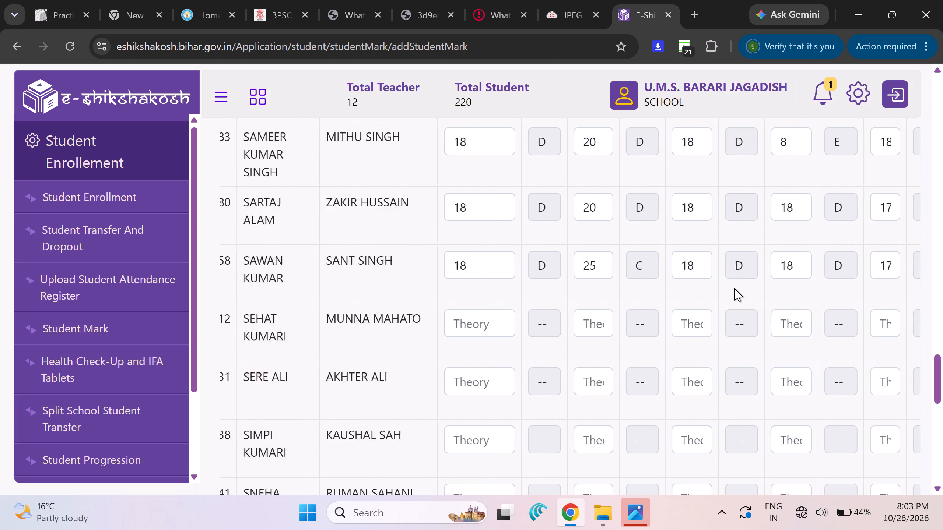
{"action": "scroll", "coordinate": [734, 288], "scroll_direction": "down", "scroll_amount": 1}
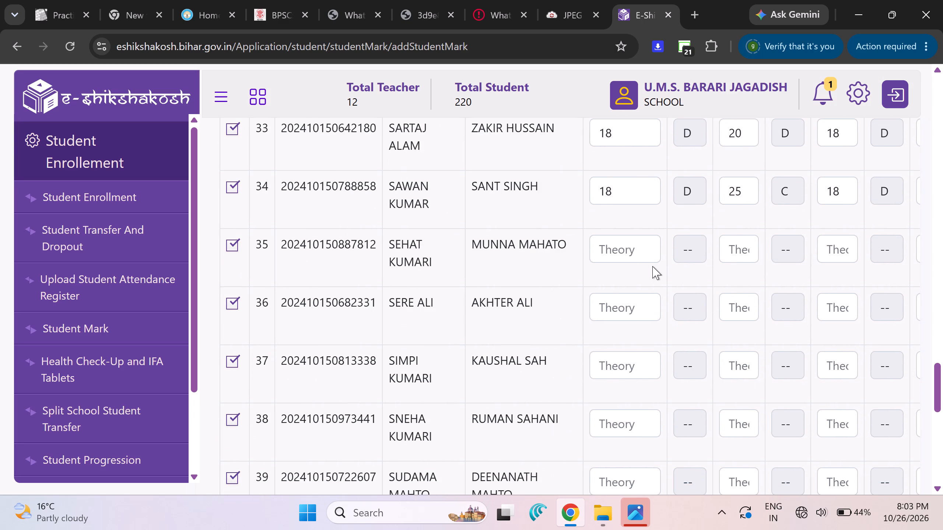
{"action": "left_click", "coordinate": [626, 258]}
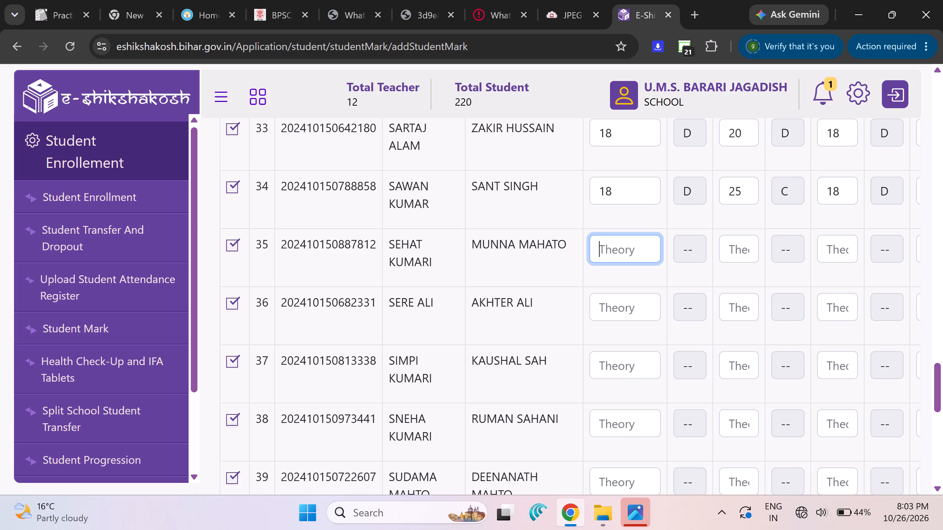
{"action": "type", "text": "17"}
{"action": "scroll", "coordinate": [626, 258], "scroll_direction": "left", "scroll_amount": 1}
{"action": "left_click", "coordinate": [620, 248]}
{"action": "key", "text": "2"}
{"action": "key", "text": "BackSpace"}
{"action": "type", "text": "19"}
{"action": "scroll", "coordinate": [620, 248], "scroll_direction": "left", "scroll_amount": 2}
{"action": "left_click", "coordinate": [639, 242]}
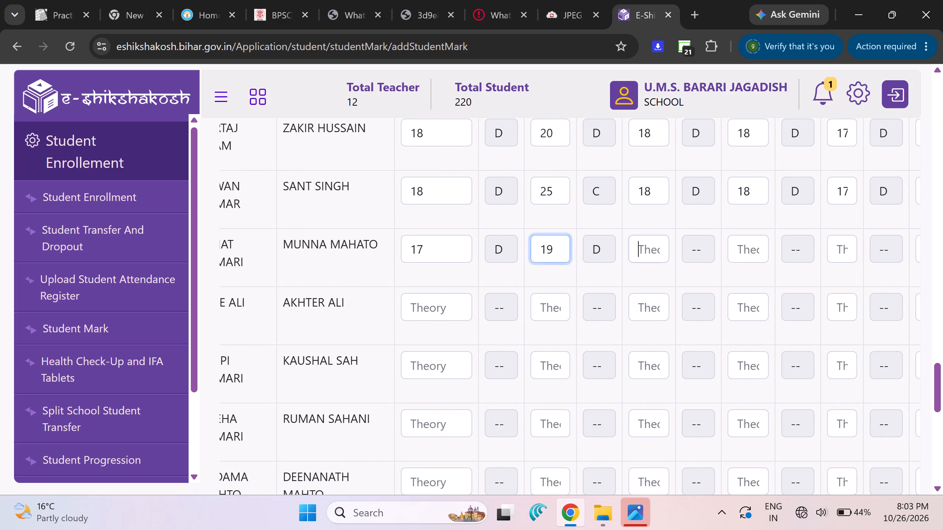
{"action": "type", "text": "18"}
Enter theory marks of 18, 17 and 17 in the fourth, fifth and seventh subject columns for the student at serial number 35.
{"action": "scroll", "coordinate": [639, 242], "scroll_direction": "left", "scroll_amount": 1}
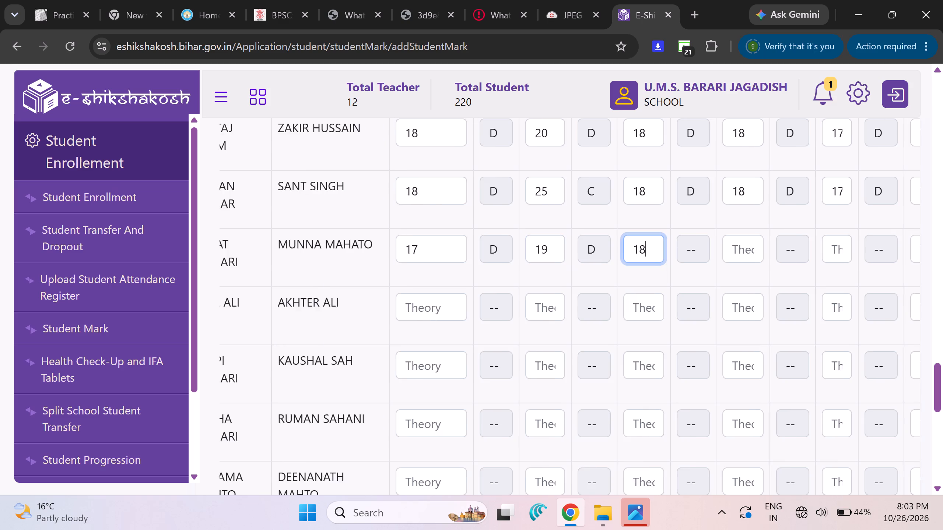
{"action": "scroll", "coordinate": [639, 242], "scroll_direction": "left", "scroll_amount": 1}
{"action": "left_click", "coordinate": [611, 250]}
{"action": "key", "text": "1"}
{"action": "key", "text": "8"}
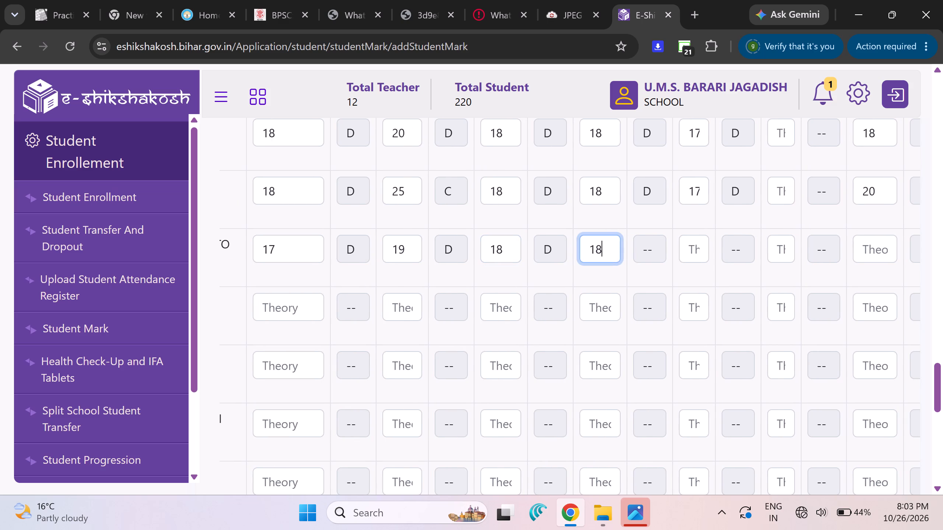
{"action": "scroll", "coordinate": [611, 250], "scroll_direction": "left", "scroll_amount": 1}
{"action": "left_click", "coordinate": [667, 248]}
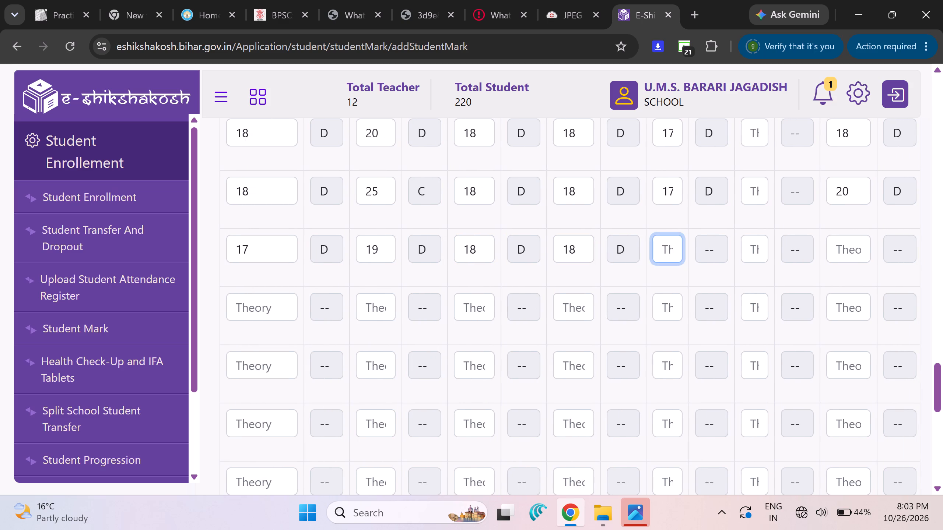
{"action": "type", "text": "17"}
{"action": "scroll", "coordinate": [667, 248], "scroll_direction": "left", "scroll_amount": 2}
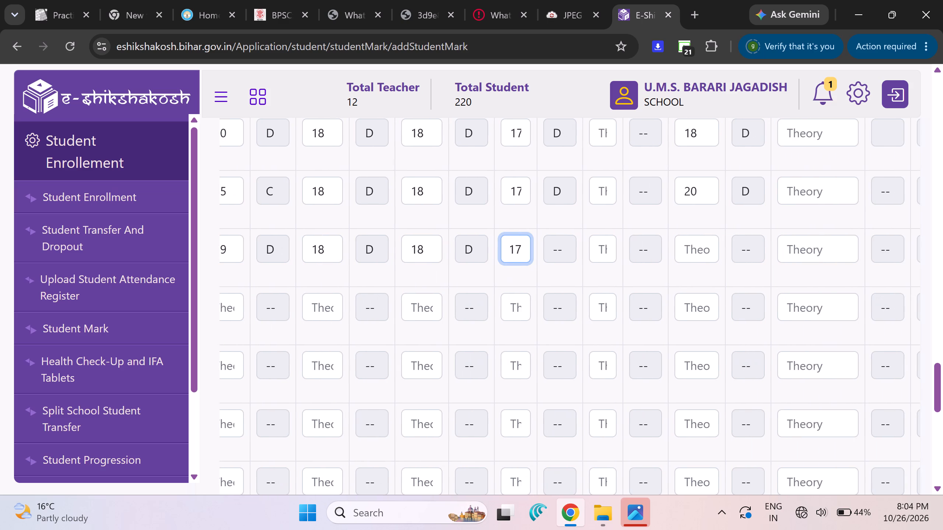
{"action": "left_click", "coordinate": [704, 250]}
{"action": "key", "text": "1"}
{"action": "key", "text": "7"}
{"action": "scroll", "coordinate": [704, 250], "scroll_direction": "left", "scroll_amount": 5}
{"action": "left_click", "coordinate": [714, 276]}
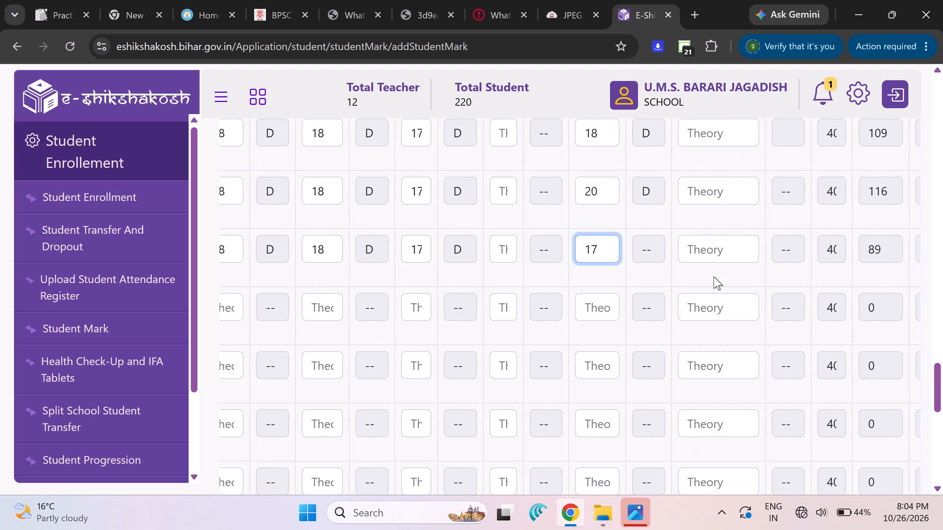
Enter theory marks of 18, 19 and 18 in the first three subject columns for the student at serial number 36.
{"action": "scroll", "coordinate": [714, 276], "scroll_direction": "right", "scroll_amount": 6}
{"action": "scroll", "coordinate": [714, 276], "scroll_direction": "down", "scroll_amount": 1}
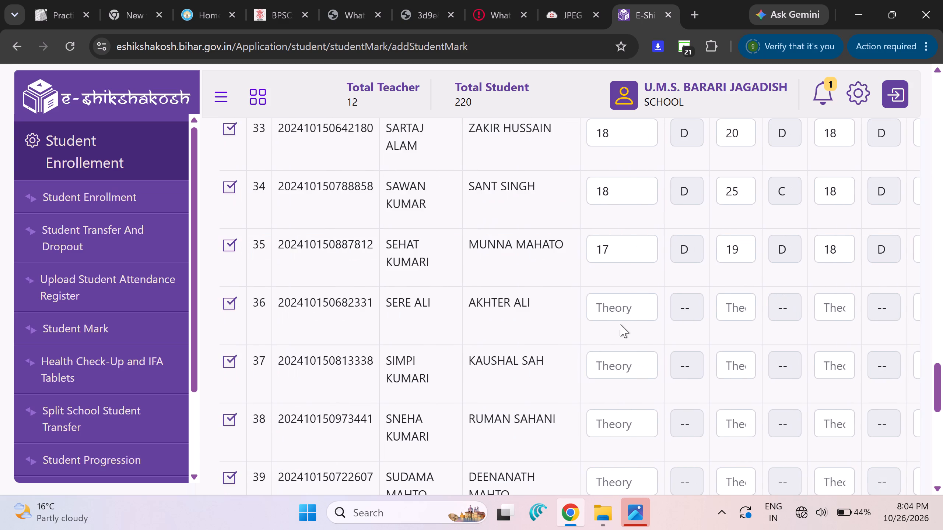
{"action": "scroll", "coordinate": [620, 324], "scroll_direction": "down", "scroll_amount": 1}
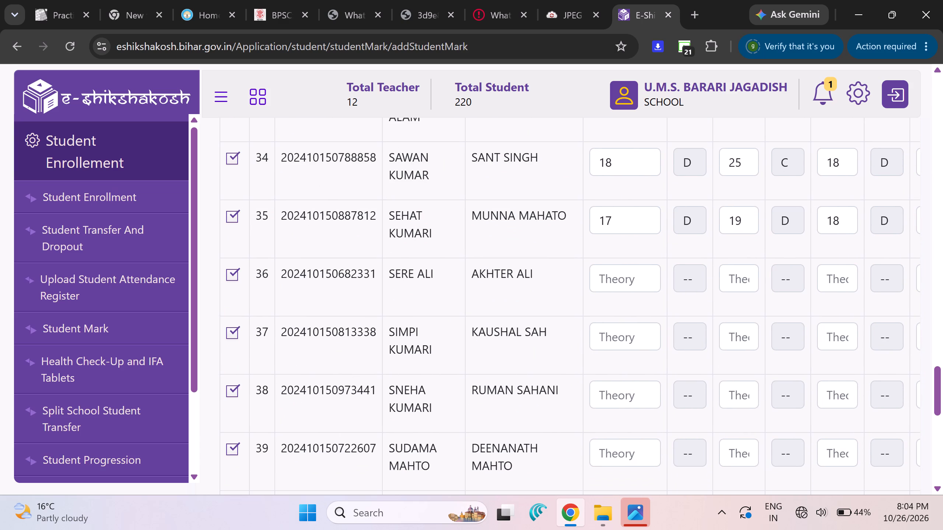
{"action": "left_click", "coordinate": [625, 285]}
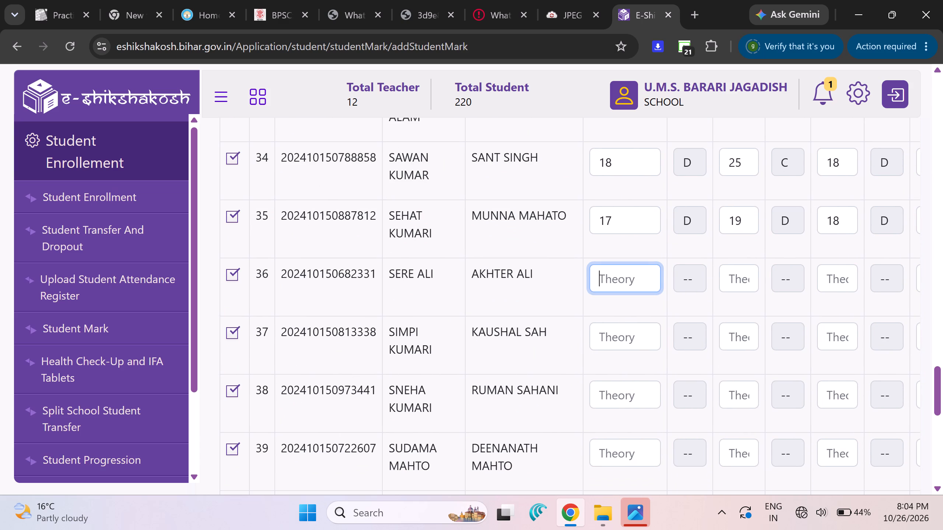
{"action": "type", "text": "18"}
{"action": "scroll", "coordinate": [625, 285], "scroll_direction": "left", "scroll_amount": 3}
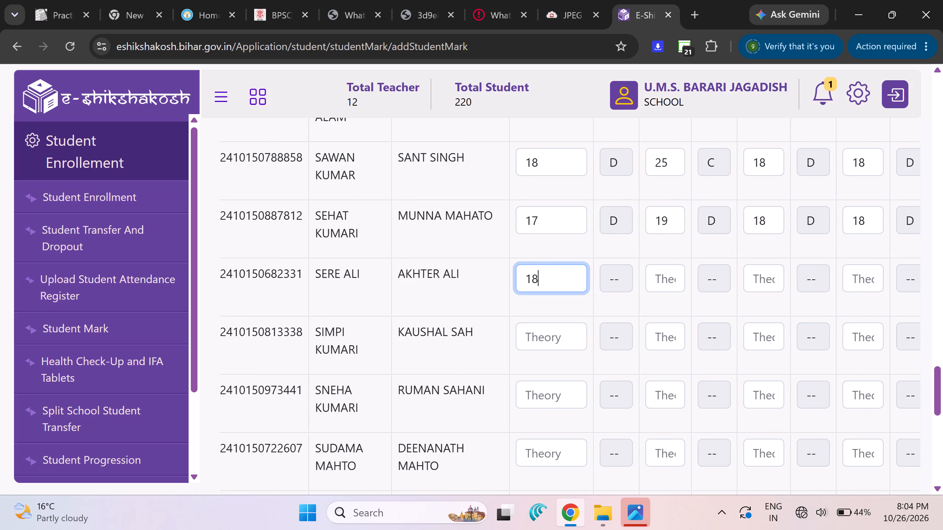
{"action": "left_click", "coordinate": [667, 287]}
{"action": "key", "text": "1"}
{"action": "key", "text": "9"}
{"action": "scroll", "coordinate": [667, 287], "scroll_direction": "left", "scroll_amount": 3}
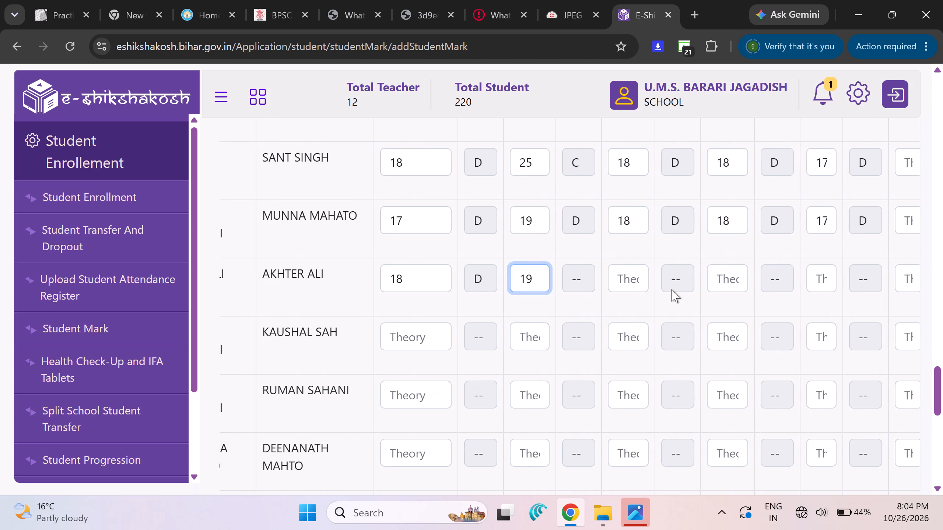
{"action": "left_click", "coordinate": [638, 289]}
{"action": "type", "text": "18"}
Enter theory marks of 17, 17 and 18 in the fourth, fifth and seventh subject columns for the student at serial number 36.
{"action": "left_click", "coordinate": [705, 289]}
{"action": "key", "text": "1"}
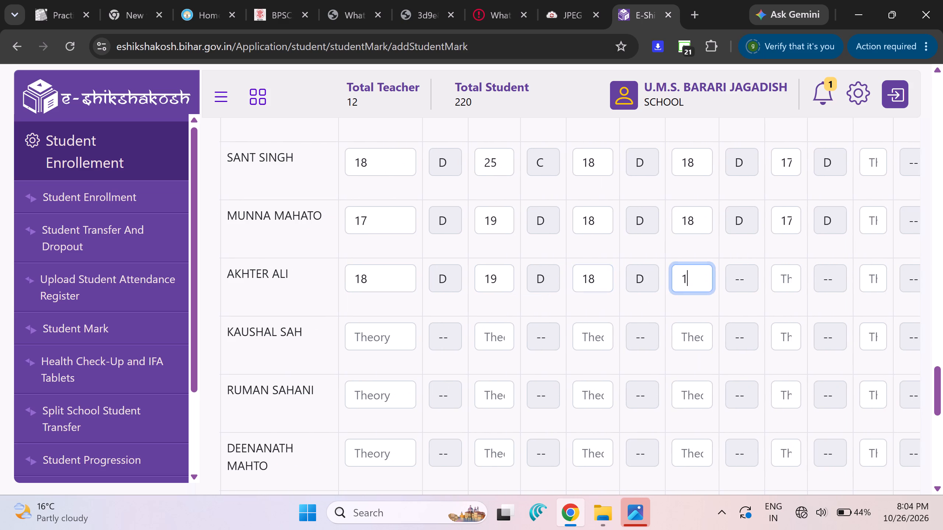
{"action": "key", "text": "7"}
{"action": "scroll", "coordinate": [705, 289], "scroll_direction": "left", "scroll_amount": 3}
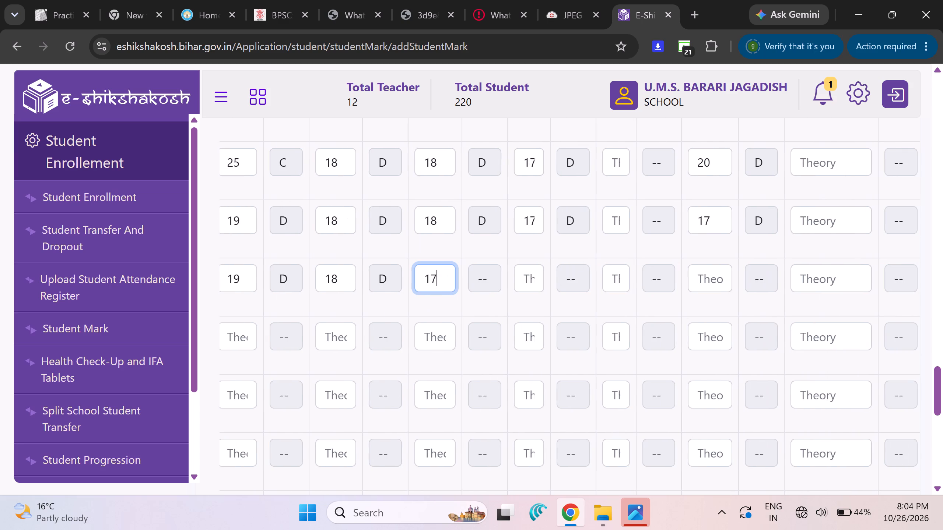
{"action": "left_click", "coordinate": [518, 288]}
{"action": "key", "text": "1"}
{"action": "key", "text": "7"}
{"action": "scroll", "coordinate": [518, 288], "scroll_direction": "left", "scroll_amount": 2}
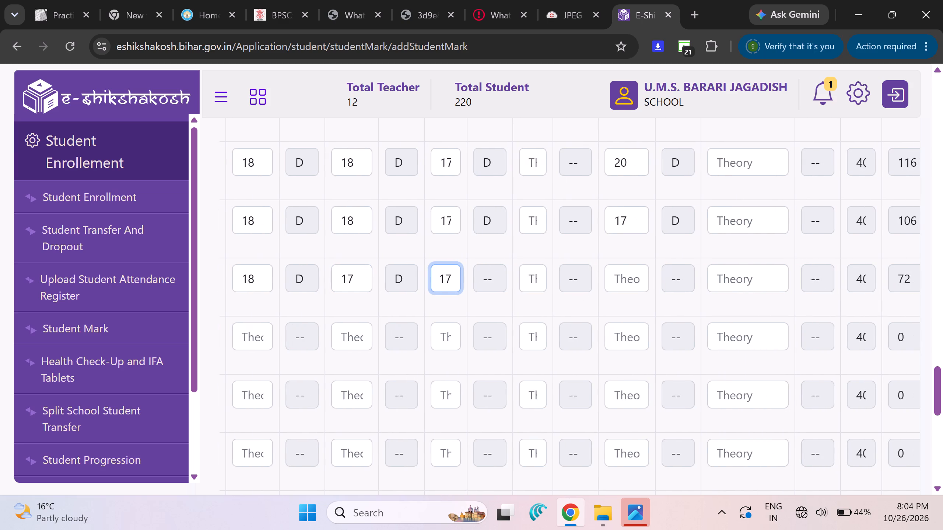
{"action": "left_click", "coordinate": [616, 277]}
{"action": "type", "text": "18"}
{"action": "scroll", "coordinate": [616, 277], "scroll_direction": "left", "scroll_amount": 4}
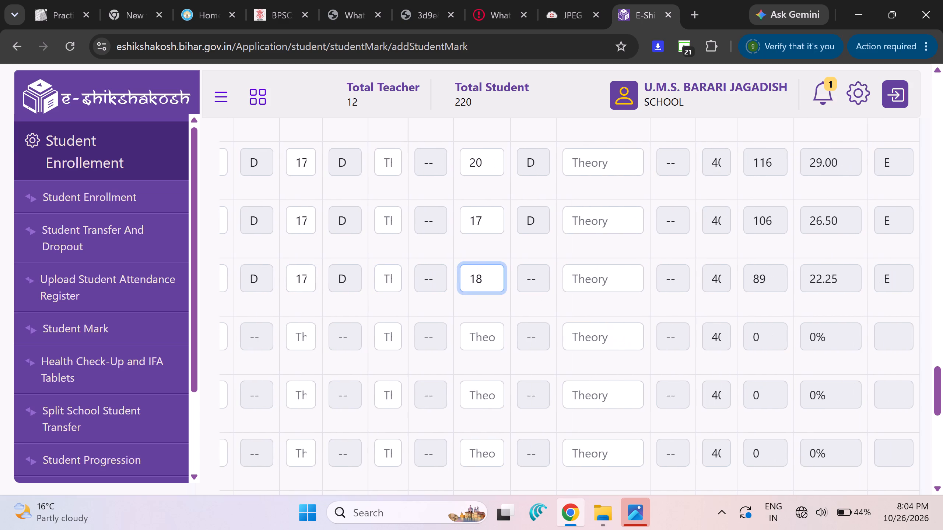
{"action": "left_click", "coordinate": [640, 287]}
Enter theory marks of 24, 29 and 40 in the first three subject columns for the student at serial number 37.
{"action": "scroll", "coordinate": [640, 287], "scroll_direction": "right", "scroll_amount": 8}
{"action": "scroll", "coordinate": [640, 287], "scroll_direction": "down", "scroll_amount": 1}
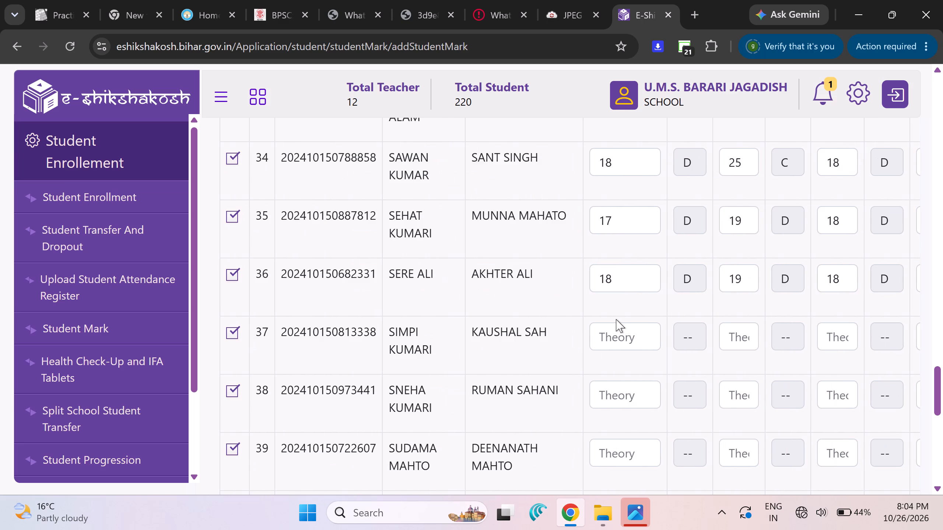
{"action": "left_click_drag", "start_coordinate": [616, 319], "coordinate": [618, 343]}
{"action": "left_click", "coordinate": [618, 343]}
{"action": "scroll", "coordinate": [618, 343], "scroll_direction": "down", "scroll_amount": 1}
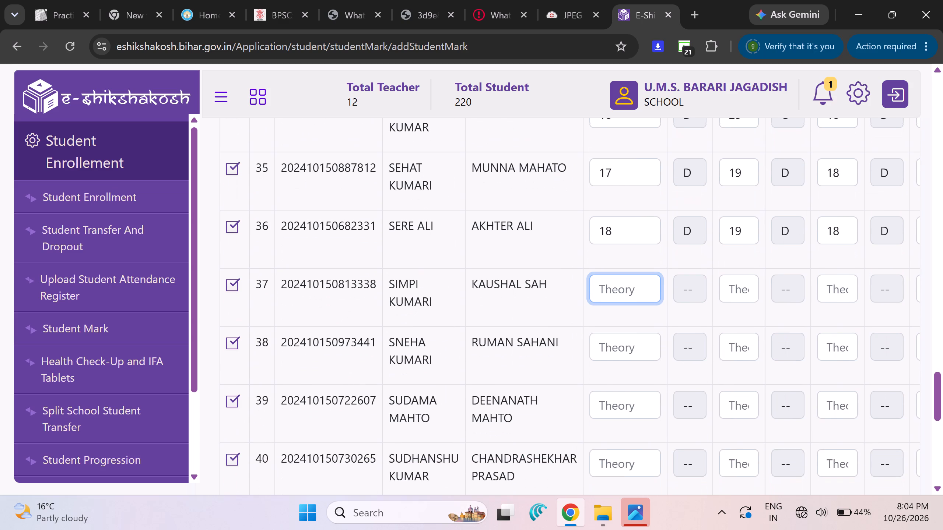
{"action": "scroll", "coordinate": [618, 343], "scroll_direction": "down", "scroll_amount": 1}
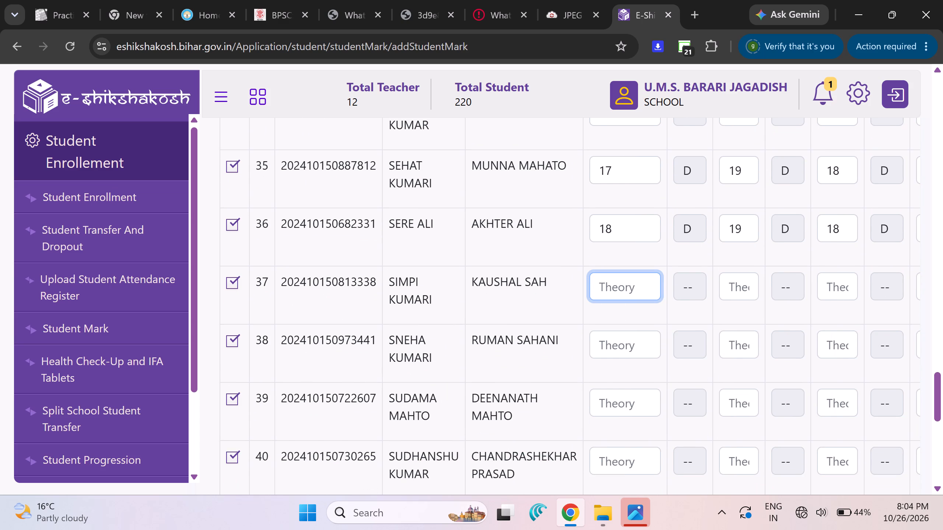
{"action": "type", "text": "24"}
{"action": "scroll", "coordinate": [618, 343], "scroll_direction": "left", "scroll_amount": 2}
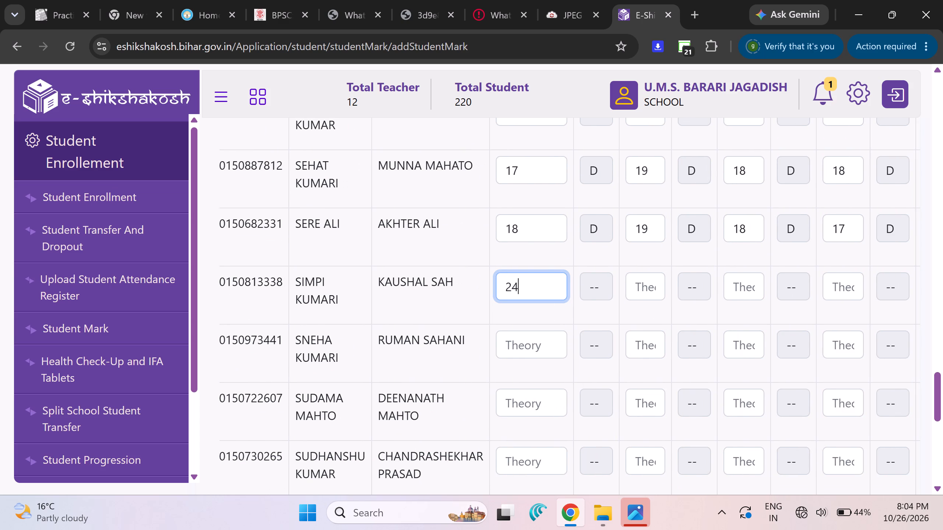
{"action": "left_click", "coordinate": [650, 294]}
{"action": "key", "text": "2"}
{"action": "key", "text": "9"}
{"action": "scroll", "coordinate": [650, 294], "scroll_direction": "left", "scroll_amount": 2}
{"action": "left_click", "coordinate": [615, 282]}
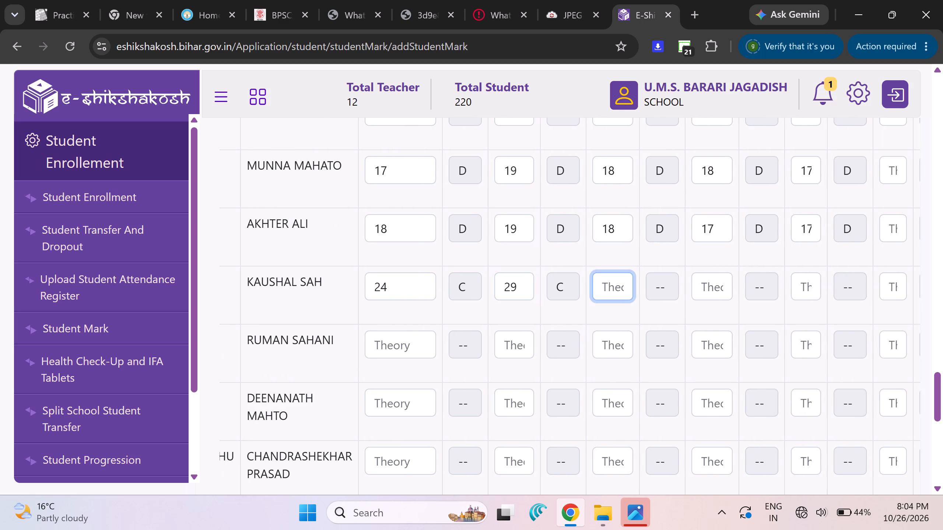
{"action": "type", "text": "40"}
Enter theory marks of 29, 30 and 31 in the fourth, fifth and seventh subject columns for the student at serial number 37.
{"action": "scroll", "coordinate": [615, 282], "scroll_direction": "left", "scroll_amount": 2}
{"action": "left_click", "coordinate": [620, 285]}
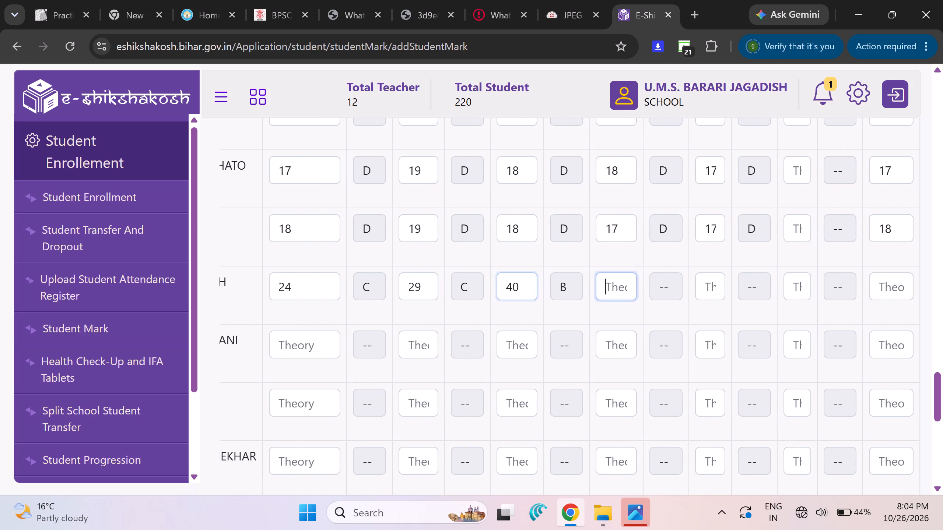
{"action": "key", "text": "2"}
{"action": "key", "text": "9"}
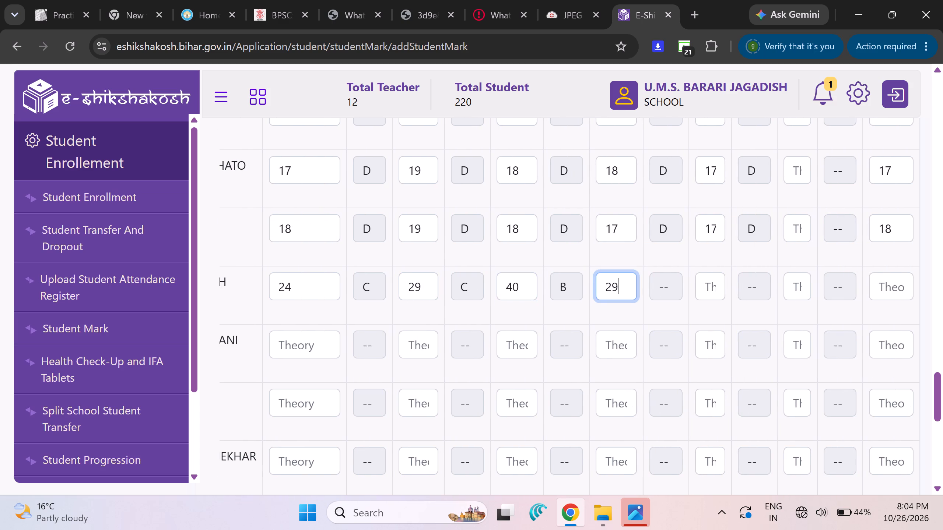
{"action": "scroll", "coordinate": [620, 285], "scroll_direction": "left", "scroll_amount": 1}
{"action": "left_click", "coordinate": [651, 290]}
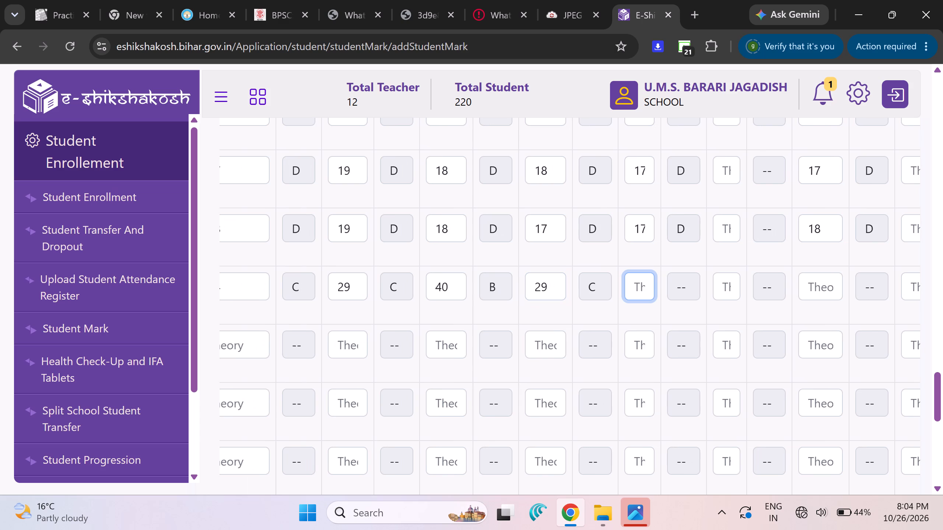
{"action": "type", "text": "30"}
{"action": "scroll", "coordinate": [651, 290], "scroll_direction": "left", "scroll_amount": 1}
{"action": "left_click", "coordinate": [701, 286]}
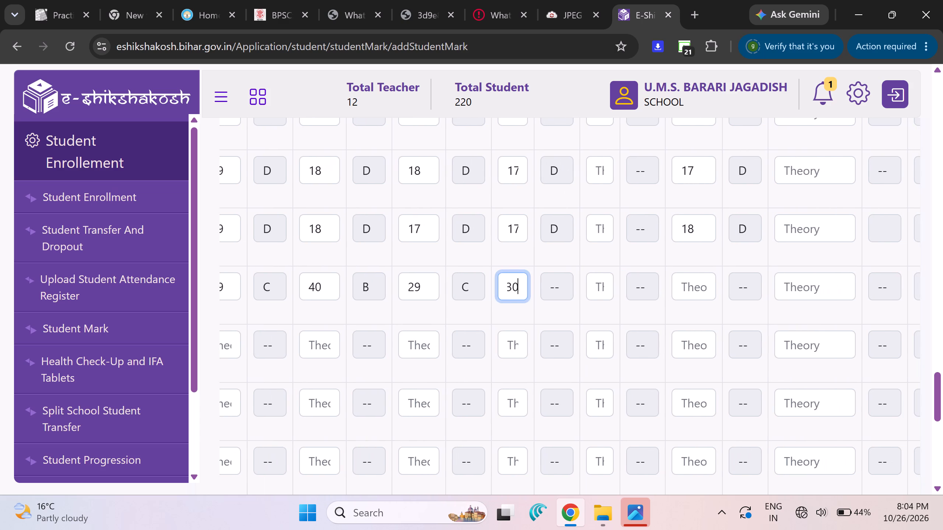
{"action": "type", "text": "31"}
{"action": "scroll", "coordinate": [701, 286], "scroll_direction": "left", "scroll_amount": 3}
{"action": "left_click", "coordinate": [775, 324]}
Enter theory marks of 18, 26 and 19 in the first three subject columns for the student at serial number 38.
{"action": "scroll", "coordinate": [775, 324], "scroll_direction": "right", "scroll_amount": 6}
{"action": "scroll", "coordinate": [775, 324], "scroll_direction": "down", "scroll_amount": 1}
{"action": "left_click", "coordinate": [628, 344]}
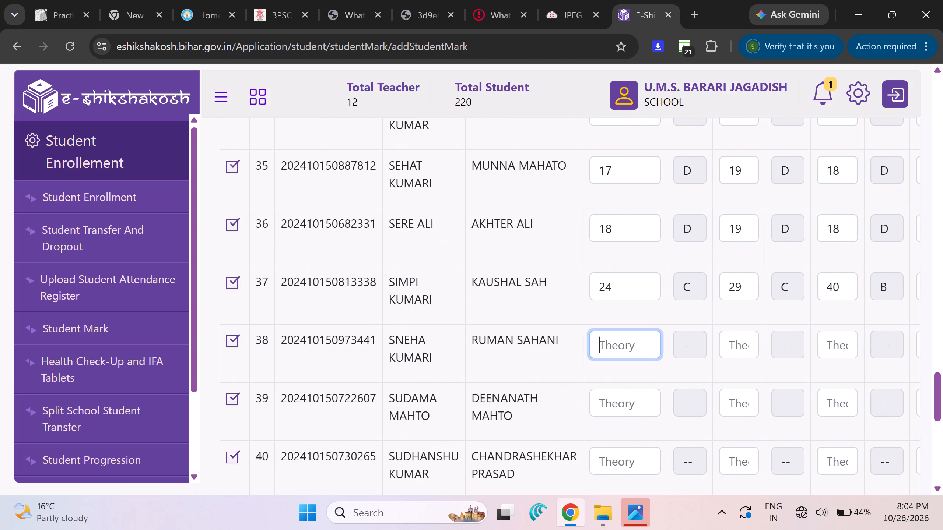
{"action": "scroll", "coordinate": [628, 344], "scroll_direction": "down", "scroll_amount": 2}
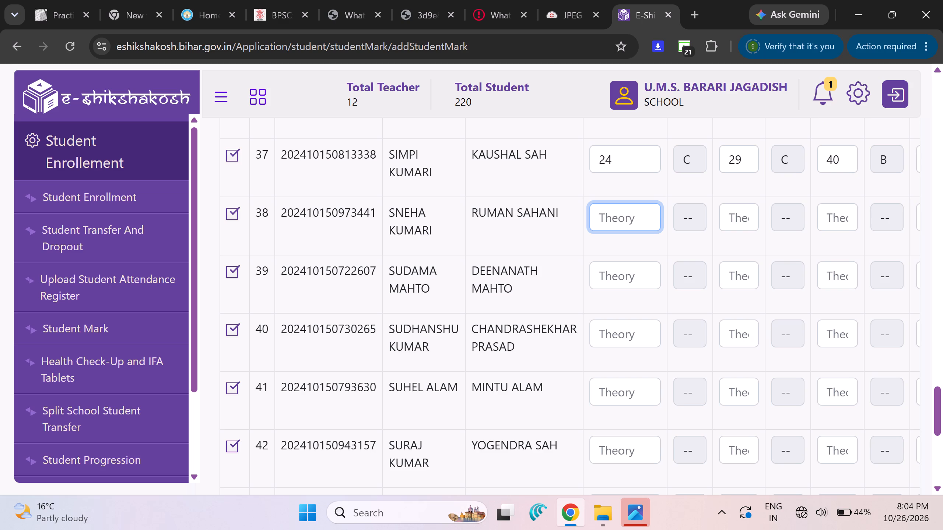
{"action": "type", "text": "18"}
{"action": "scroll", "coordinate": [628, 344], "scroll_direction": "left", "scroll_amount": 2}
{"action": "left_click", "coordinate": [656, 212]}
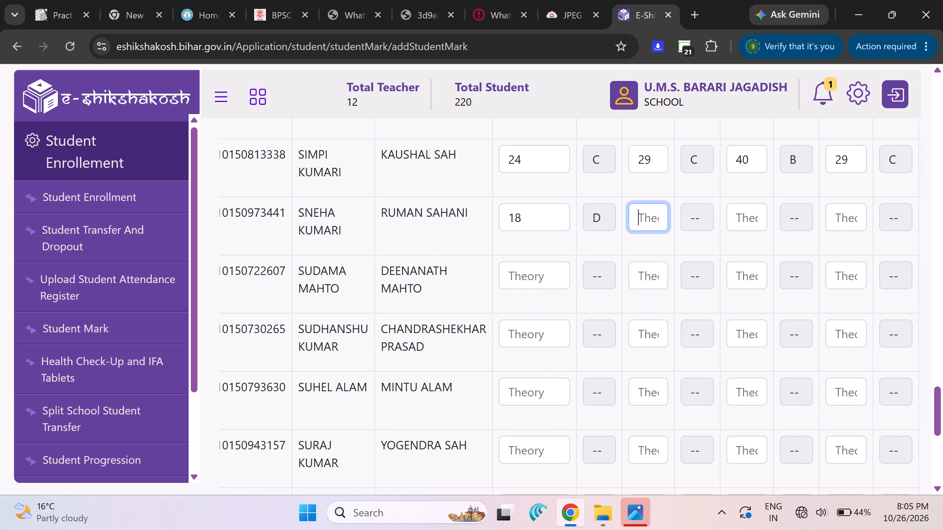
{"action": "type", "text": "26"}
{"action": "scroll", "coordinate": [656, 212], "scroll_direction": "left", "scroll_amount": 2}
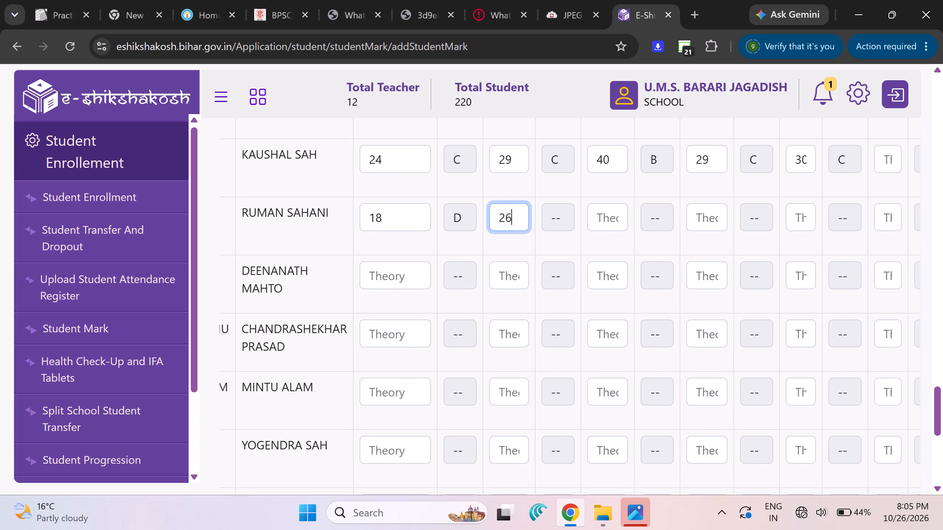
{"action": "left_click", "coordinate": [601, 213]}
{"action": "key", "text": "1"}
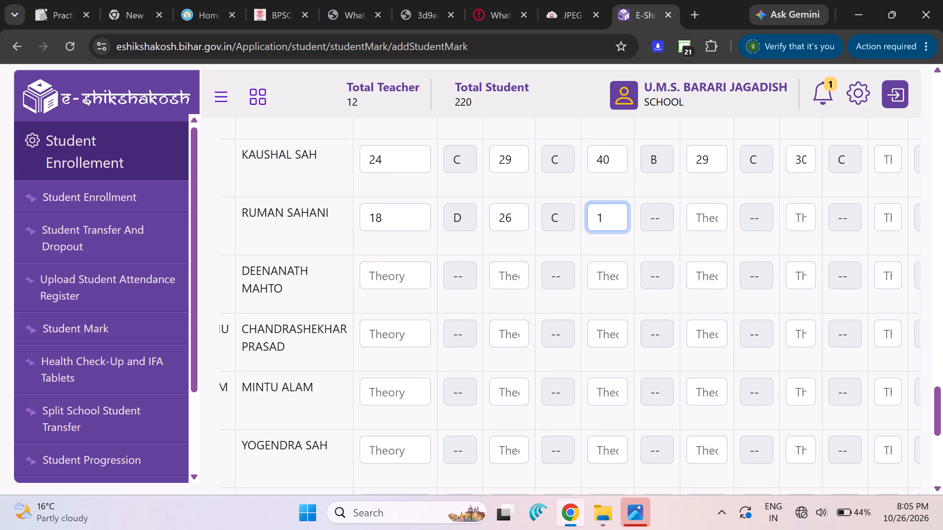
{"action": "key", "text": "9"}
Enter theory marks of 18, 17 and 28 in the fourth, fifth and seventh subject columns for the student at serial number 38.
{"action": "scroll", "coordinate": [601, 213], "scroll_direction": "left", "scroll_amount": 1}
{"action": "left_click", "coordinate": [683, 214]}
{"action": "key", "text": "1"}
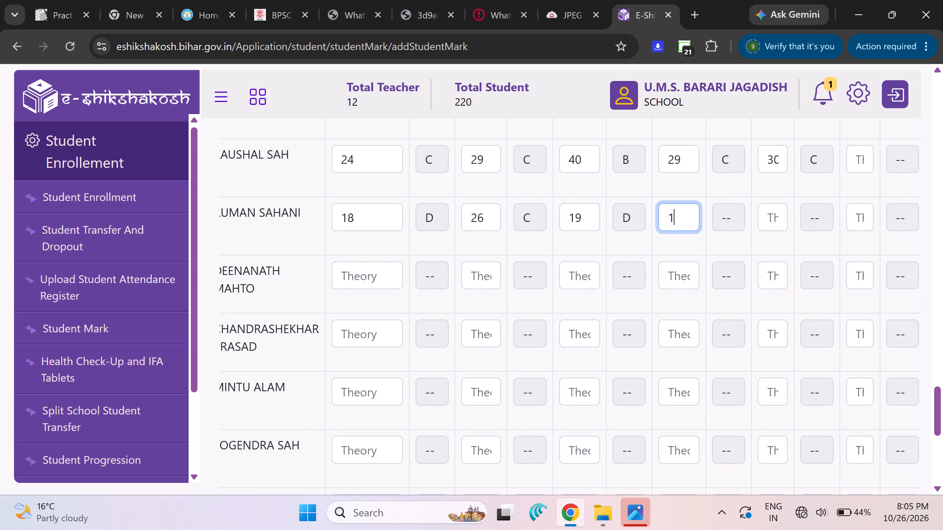
{"action": "key", "text": "8"}
{"action": "scroll", "coordinate": [683, 214], "scroll_direction": "left", "scroll_amount": 3}
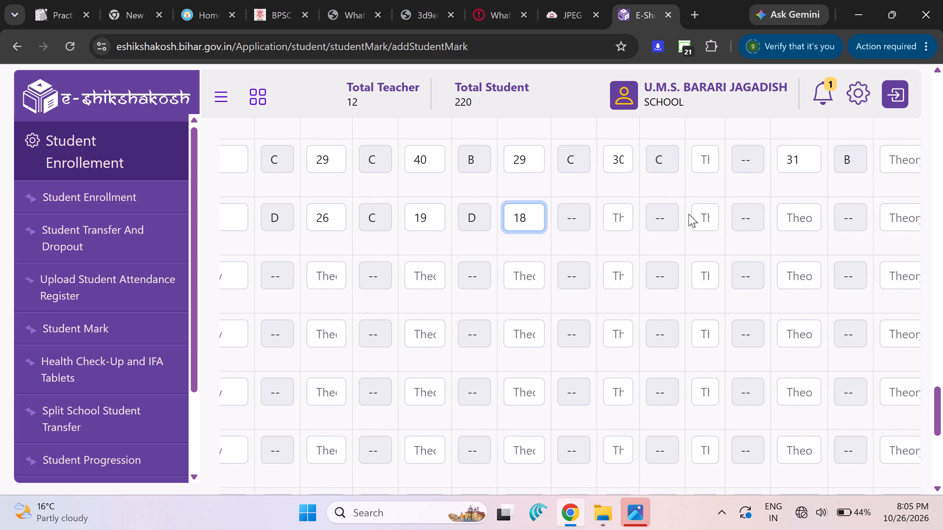
{"action": "left_click", "coordinate": [620, 216]}
{"action": "type", "text": "17"}
{"action": "scroll", "coordinate": [620, 216], "scroll_direction": "left", "scroll_amount": 1}
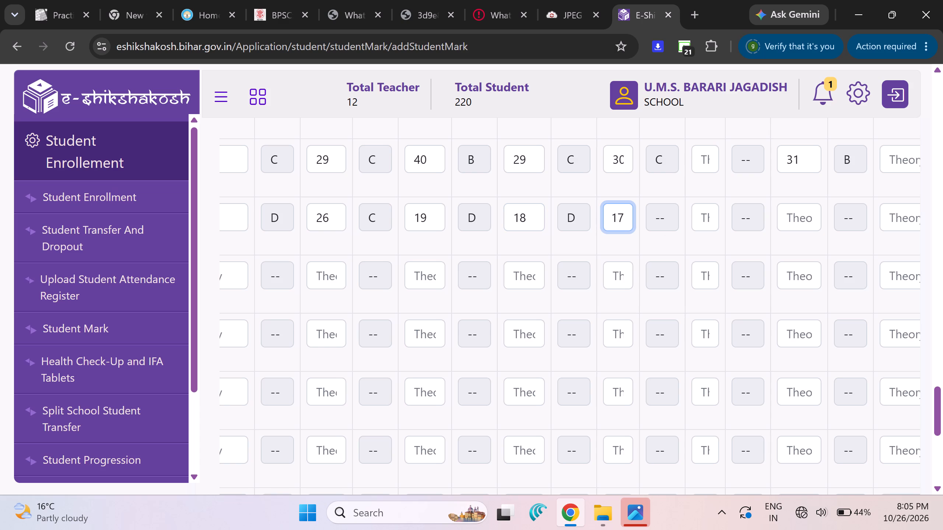
{"action": "left_click", "coordinate": [779, 223]}
{"action": "type", "text": "28"}
{"action": "scroll", "coordinate": [779, 223], "scroll_direction": "left", "scroll_amount": 4}
{"action": "left_click", "coordinate": [810, 264]}
Enter theory marks of 18, 20 and 18 in the first three subject columns for the student at serial number 39.
{"action": "scroll", "coordinate": [810, 264], "scroll_direction": "right", "scroll_amount": 5}
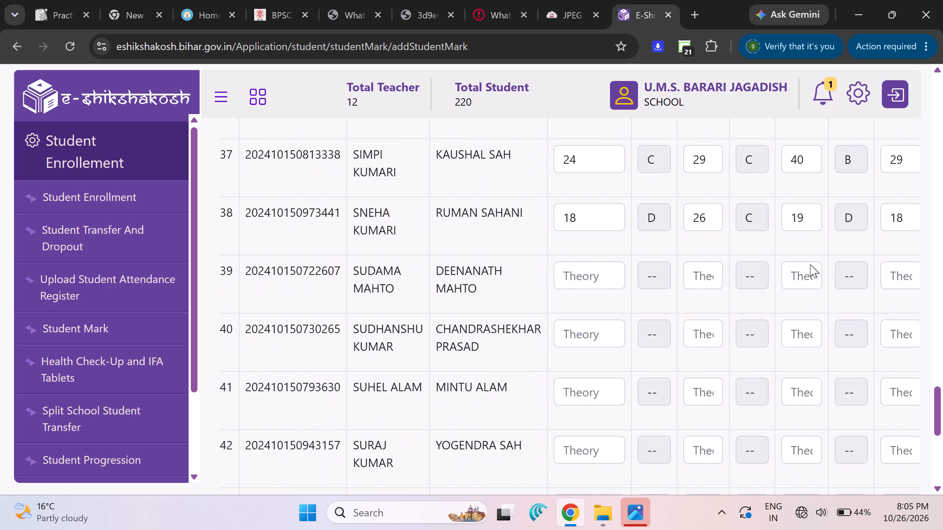
{"action": "scroll", "coordinate": [810, 264], "scroll_direction": "down", "scroll_amount": 2}
{"action": "left_click", "coordinate": [623, 139]}
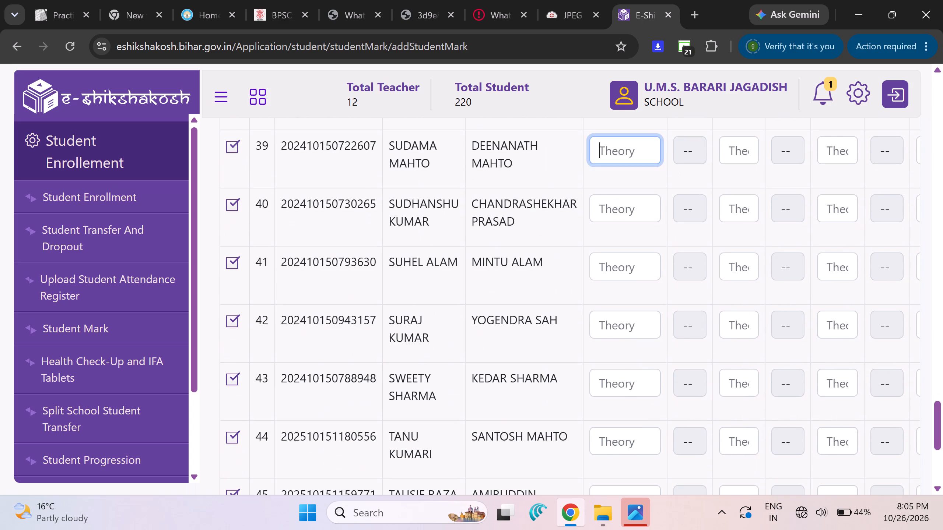
{"action": "scroll", "coordinate": [626, 172], "scroll_direction": "up", "scroll_amount": 1}
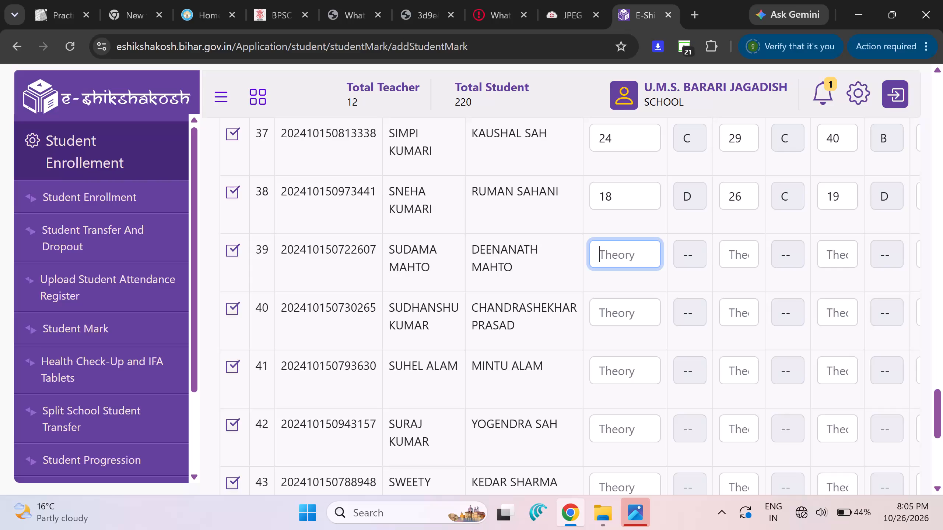
{"action": "key", "text": "1"}
{"action": "key", "text": "8"}
{"action": "scroll", "coordinate": [634, 250], "scroll_direction": "left", "scroll_amount": 2}
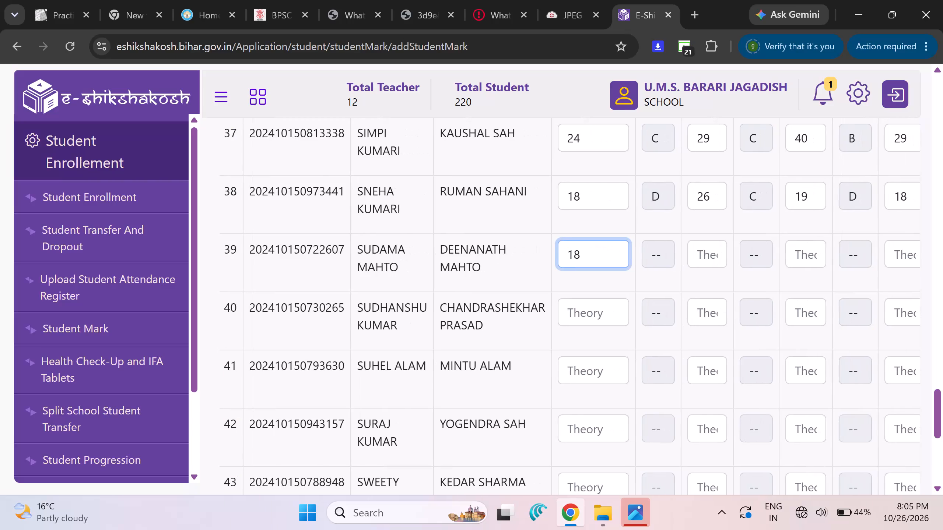
{"action": "left_click", "coordinate": [700, 251]}
{"action": "key", "text": "2"}
{"action": "key", "text": "0"}
{"action": "scroll", "coordinate": [700, 251], "scroll_direction": "left", "scroll_amount": 2}
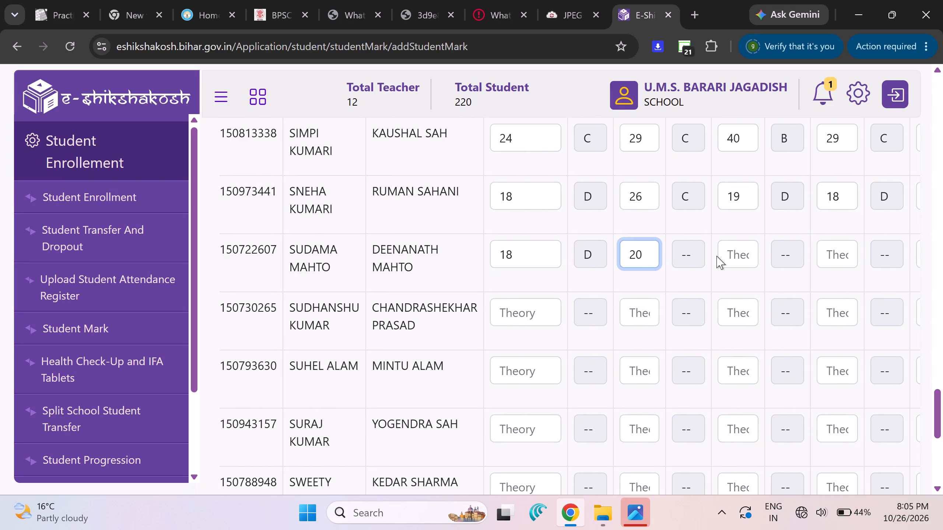
{"action": "left_click", "coordinate": [733, 258]}
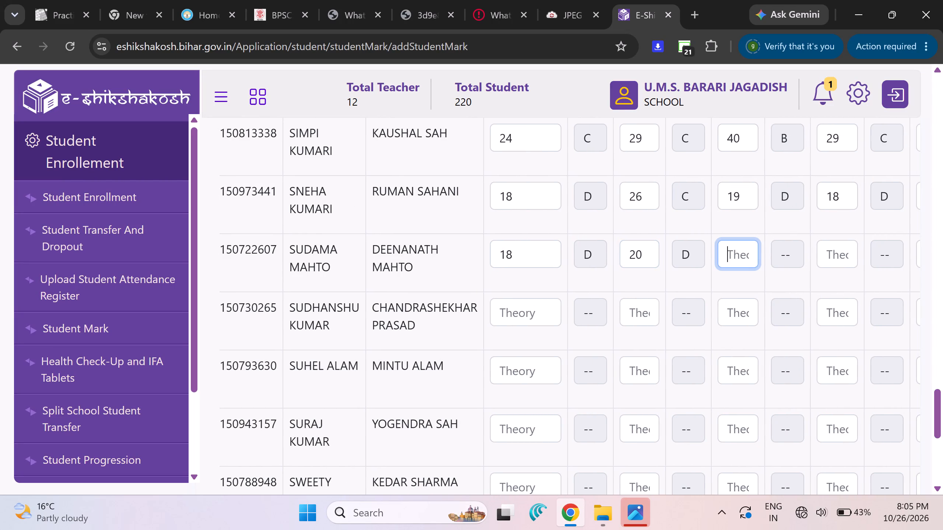
{"action": "type", "text": "18"}
Enter theory marks of 18, 17 and 18 in the fourth, fifth and seventh subject columns for the student at serial number 39.
{"action": "scroll", "coordinate": [733, 258], "scroll_direction": "left", "scroll_amount": 3}
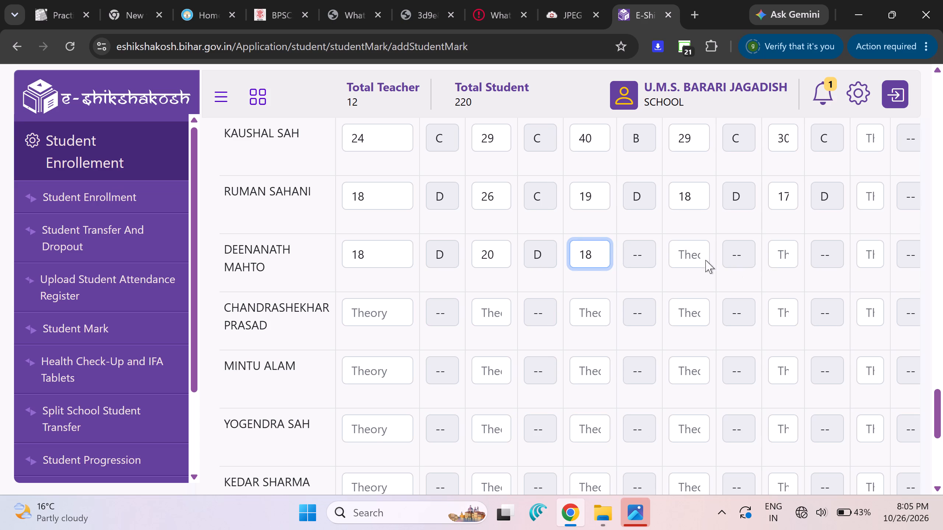
{"action": "left_click", "coordinate": [669, 248]}
{"action": "type", "text": "18"}
{"action": "scroll", "coordinate": [669, 248], "scroll_direction": "left", "scroll_amount": 2}
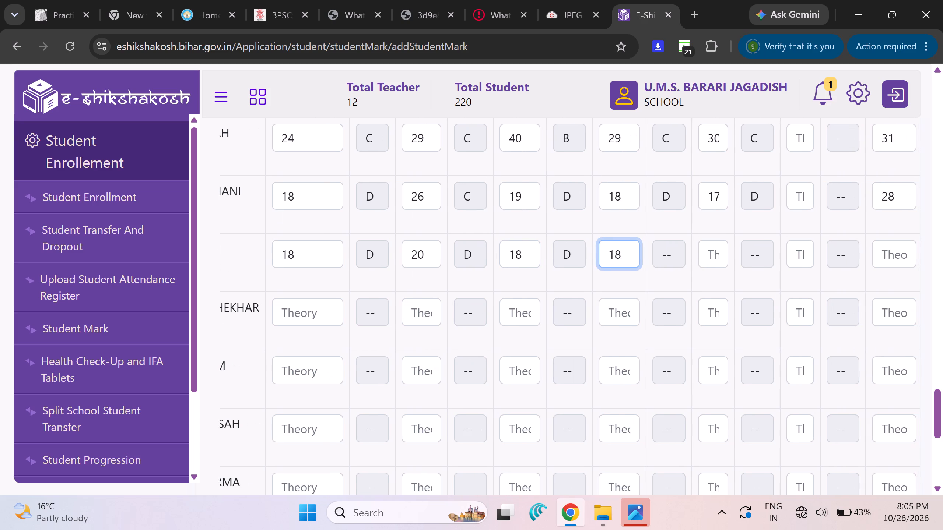
{"action": "left_click", "coordinate": [727, 260]}
{"action": "type", "text": "17"}
{"action": "scroll", "coordinate": [727, 260], "scroll_direction": "left", "scroll_amount": 1}
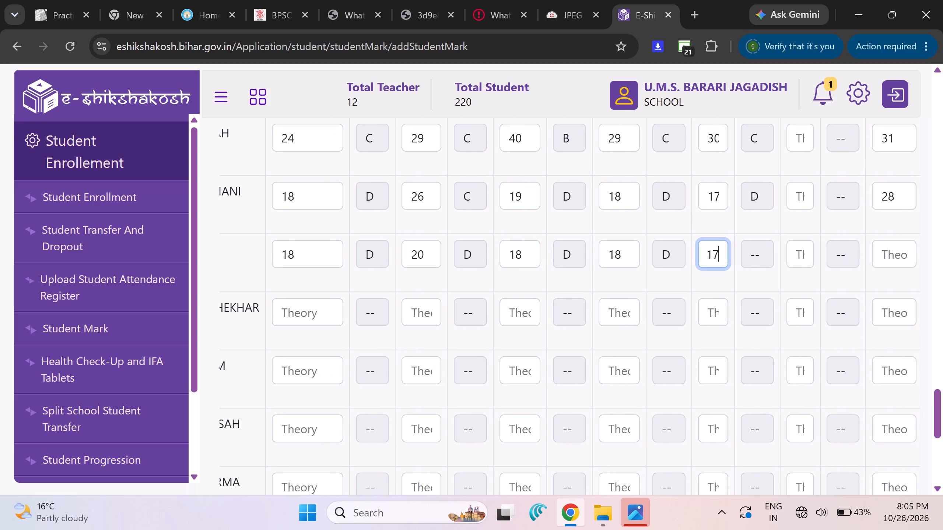
{"action": "scroll", "coordinate": [727, 260], "scroll_direction": "left", "scroll_amount": 1}
{"action": "left_click", "coordinate": [775, 253]}
{"action": "key", "text": "1"}
{"action": "key", "text": "8"}
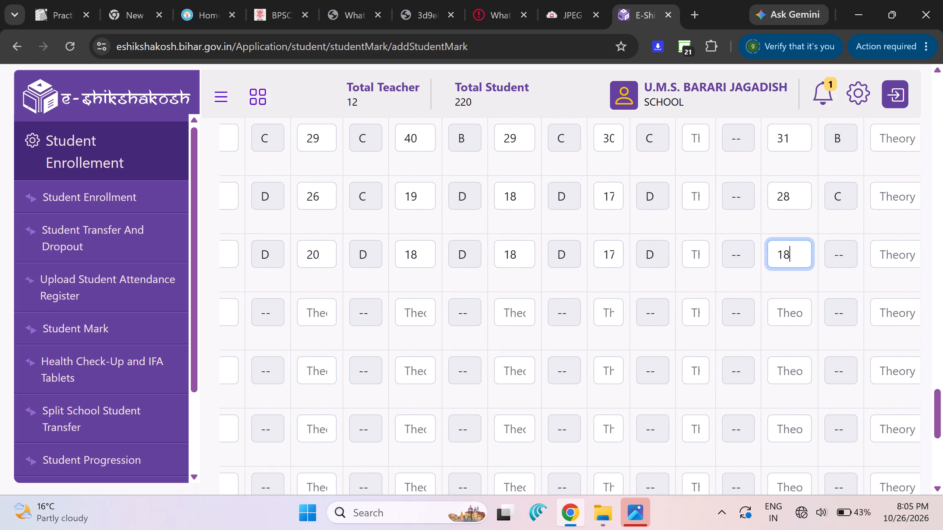
{"action": "scroll", "coordinate": [775, 253], "scroll_direction": "left", "scroll_amount": 3}
{"action": "left_click", "coordinate": [803, 282]}
Enter theory marks of 21 and 32 in the first two subject columns for the student at serial number 40.
{"action": "scroll", "coordinate": [803, 282], "scroll_direction": "right", "scroll_amount": 6}
{"action": "scroll", "coordinate": [803, 282], "scroll_direction": "down", "scroll_amount": 1}
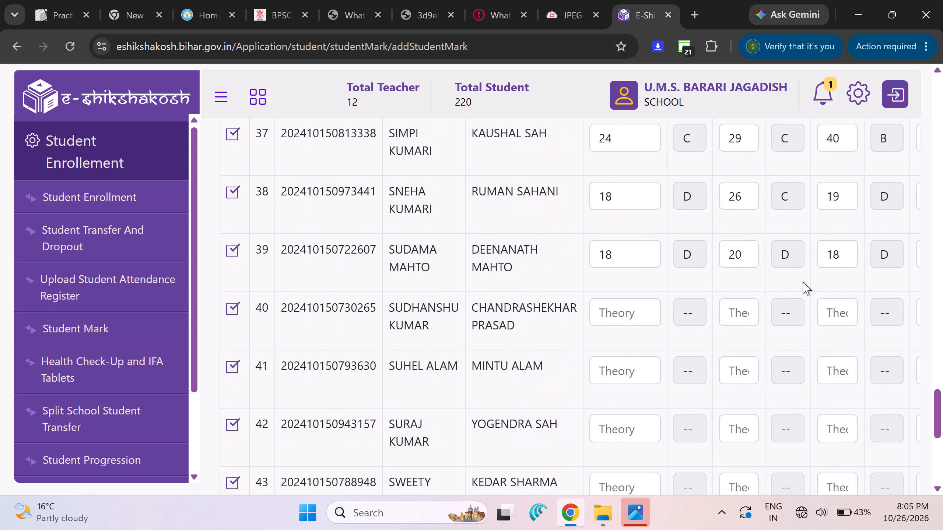
{"action": "scroll", "coordinate": [803, 282], "scroll_direction": "down", "scroll_amount": 1}
{"action": "left_click", "coordinate": [631, 320]}
{"action": "scroll", "coordinate": [631, 320], "scroll_direction": "down", "scroll_amount": 1}
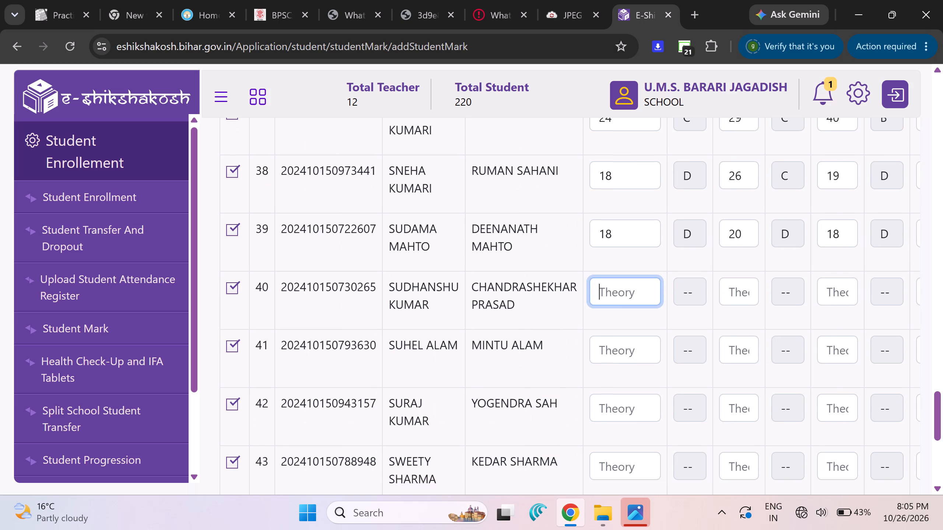
{"action": "scroll", "coordinate": [631, 320], "scroll_direction": "down", "scroll_amount": 1}
{"action": "left_click", "coordinate": [641, 265]}
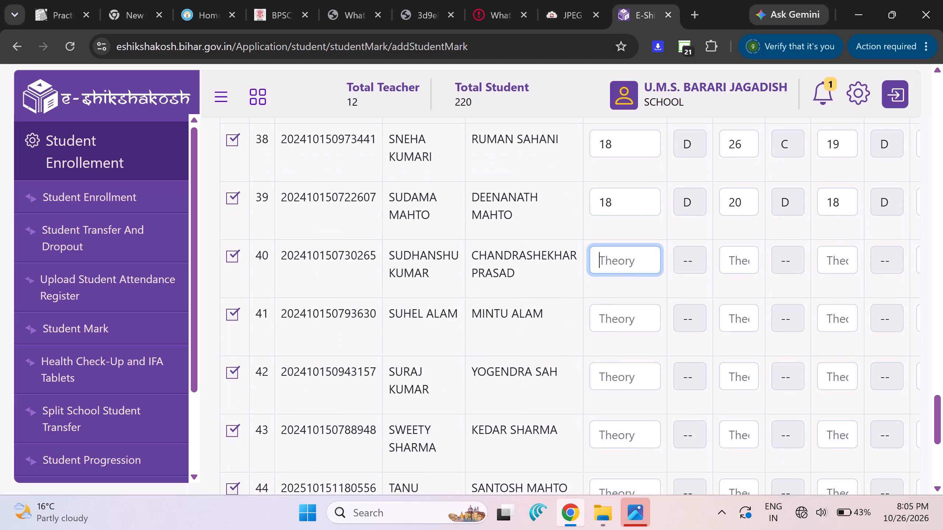
{"action": "key", "text": "1"}
{"action": "key", "text": "BackSpace"}
{"action": "type", "text": "21"}
{"action": "left_click", "coordinate": [719, 262]}
{"action": "type", "text": "32"}
Enter theory marks of 32 and 20 in the third and fourth subject columns for the student at serial number 40.
{"action": "scroll", "coordinate": [719, 262], "scroll_direction": "left", "scroll_amount": 3}
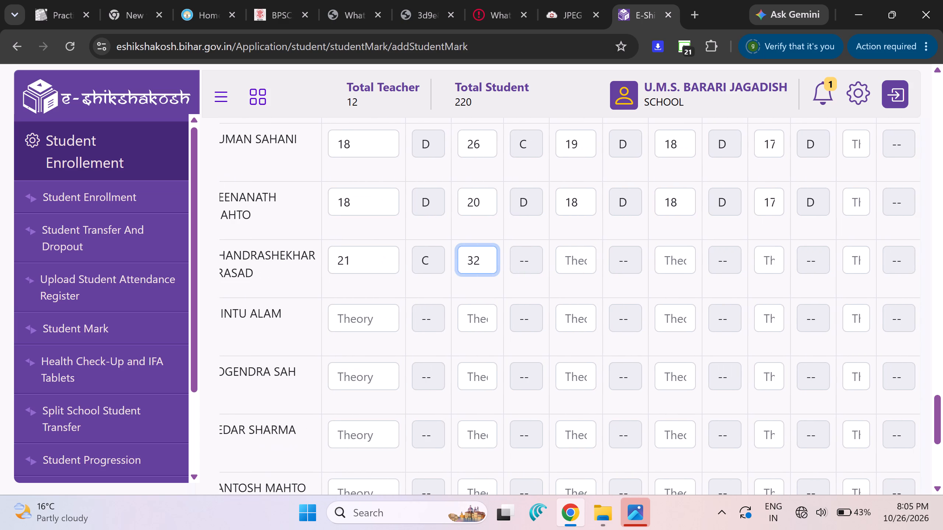
{"action": "left_click", "coordinate": [579, 268]}
{"action": "type", "text": "32"}
{"action": "key", "text": "2"}
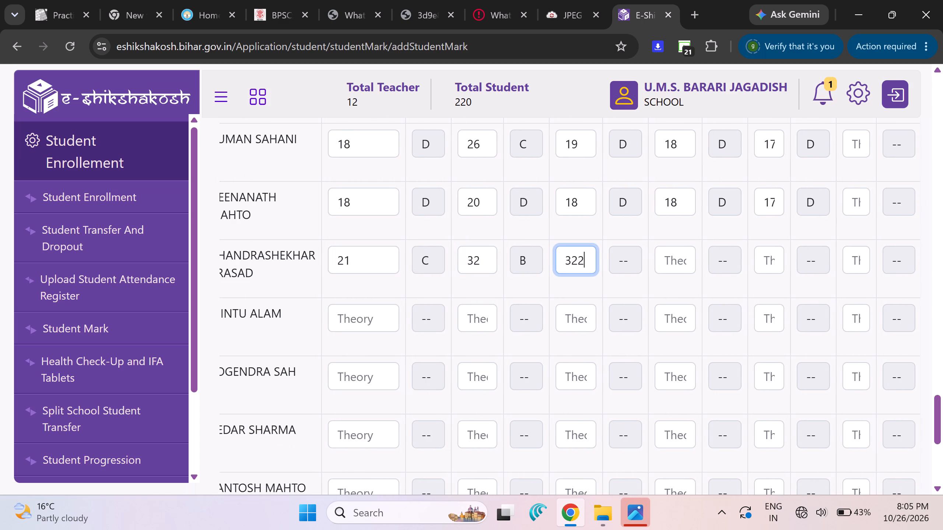
{"action": "key", "text": "BackSpace"}
{"action": "type", "text": "20"}
{"action": "key", "text": "BackSpace"}
{"action": "key", "text": "BackSpace"}
{"action": "key", "text": "2"}
{"action": "key", "text": "BackSpace"}
{"action": "left_click", "coordinate": [688, 261]}
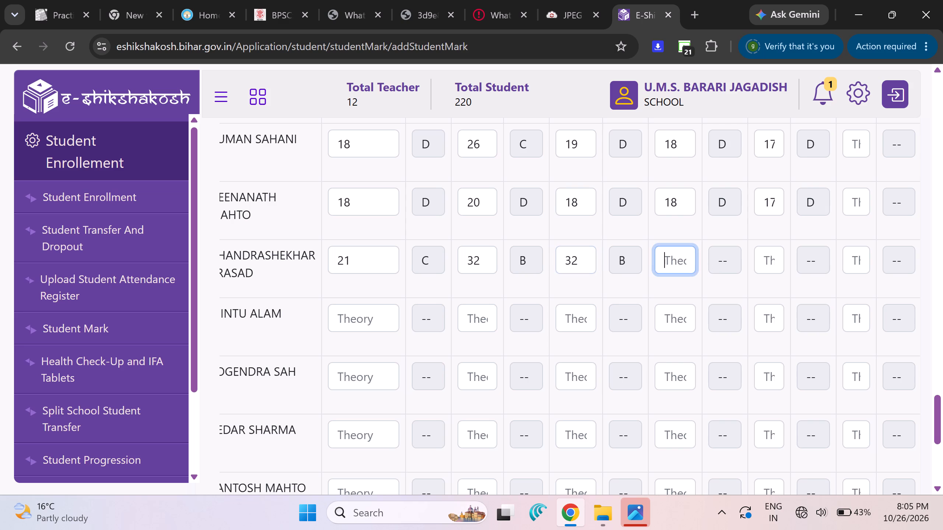
{"action": "type", "text": "20"}
Enter theory marks of 30 and 24 in the fifth and seventh subject columns for the student at serial number 40.
{"action": "scroll", "coordinate": [688, 261], "scroll_direction": "left", "scroll_amount": 3}
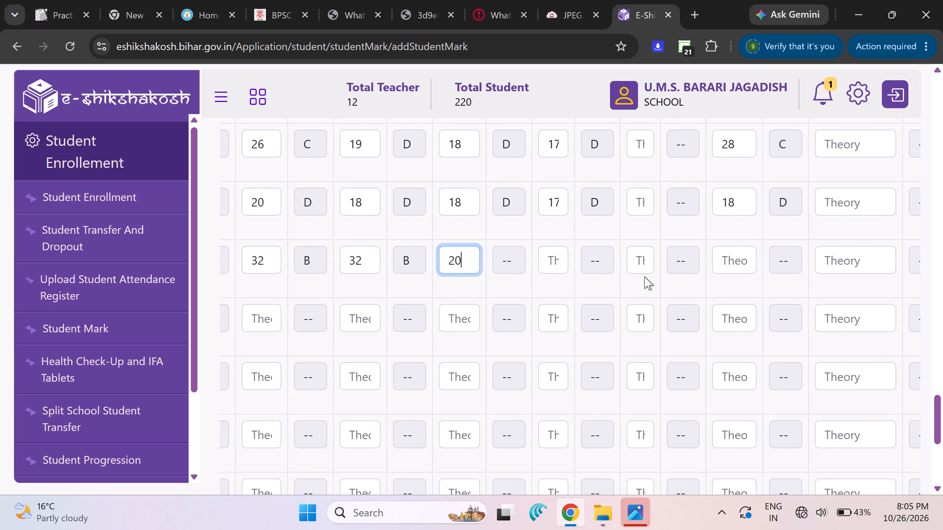
{"action": "left_click", "coordinate": [563, 267]}
{"action": "type", "text": "30"}
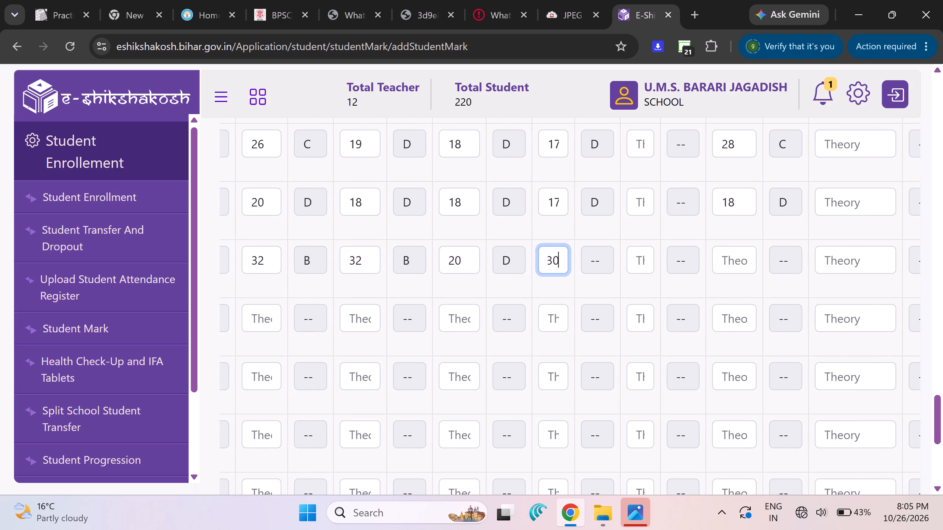
{"action": "left_click", "coordinate": [742, 251]}
{"action": "type", "text": "24"}
{"action": "scroll", "coordinate": [742, 251], "scroll_direction": "left", "scroll_amount": 6}
{"action": "left_click", "coordinate": [751, 316]}
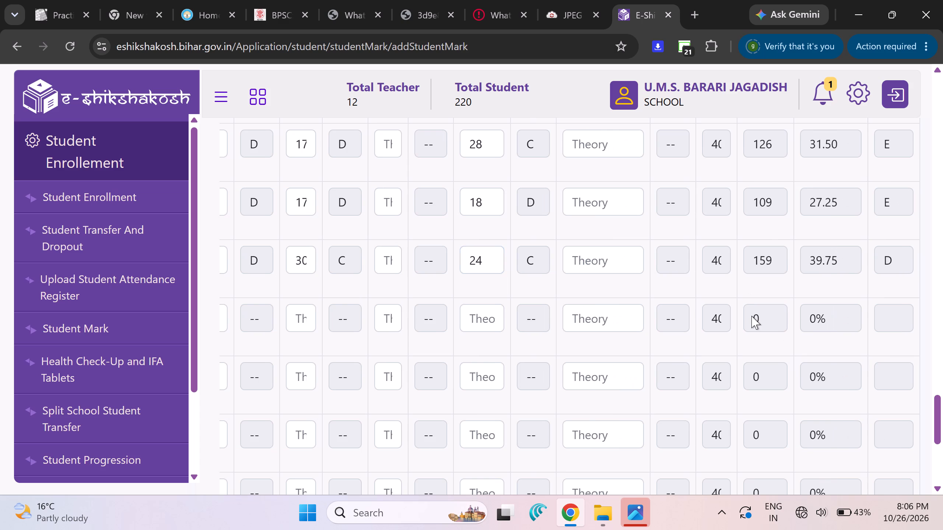
Enter theory marks of 18, 20 and 18 in the first three subject columns for the student at serial number 41.
{"action": "scroll", "coordinate": [751, 316], "scroll_direction": "right", "scroll_amount": 8}
{"action": "scroll", "coordinate": [751, 316], "scroll_direction": "down", "scroll_amount": 2}
{"action": "scroll", "coordinate": [636, 391], "scroll_direction": "down", "scroll_amount": 1}
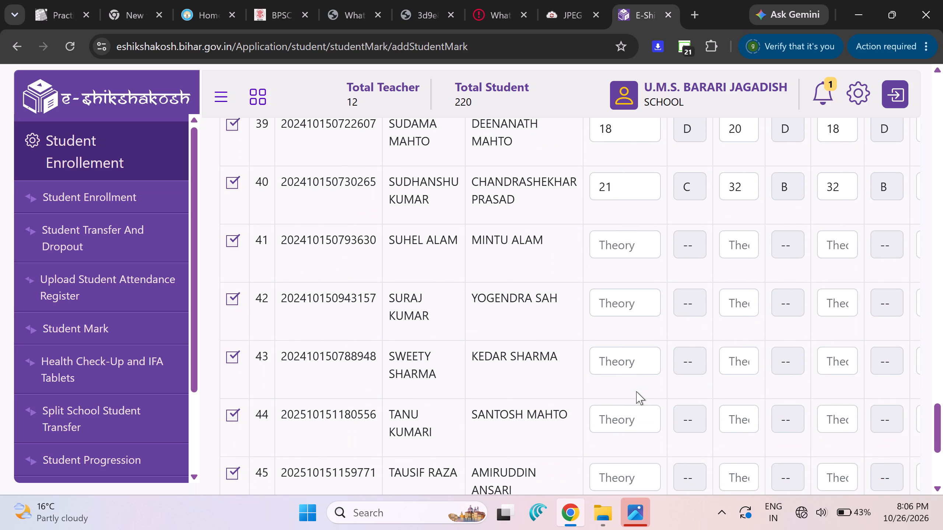
{"action": "left_click", "coordinate": [611, 249]}
{"action": "scroll", "coordinate": [611, 249], "scroll_direction": "down", "scroll_amount": 1}
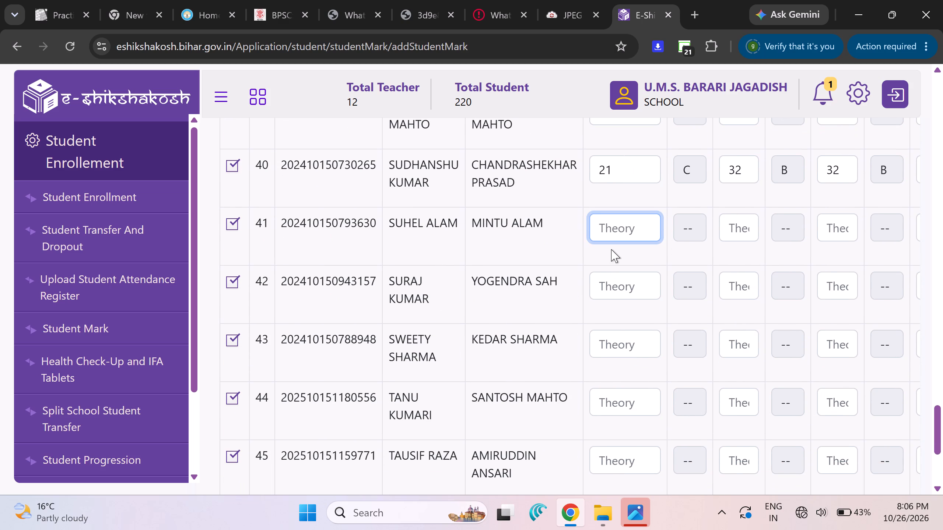
{"action": "type", "text": "18"}
{"action": "scroll", "coordinate": [611, 249], "scroll_direction": "left", "scroll_amount": 1}
{"action": "left_click", "coordinate": [672, 233]}
{"action": "key", "text": "2"}
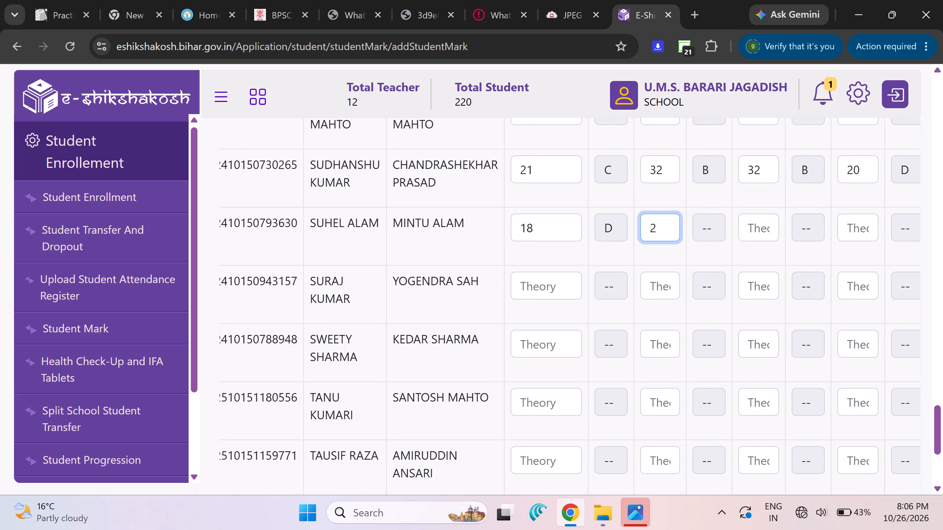
{"action": "key", "text": "0"}
{"action": "scroll", "coordinate": [672, 233], "scroll_direction": "left", "scroll_amount": 3}
{"action": "left_click", "coordinate": [581, 226]}
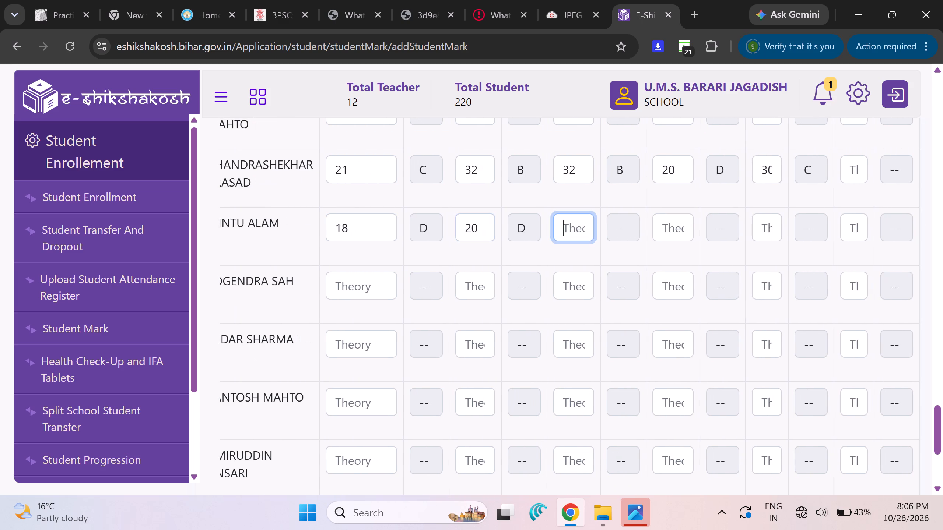
{"action": "type", "text": "18"}
Enter theory marks of 18 and 17 in the fourth and fifth subject columns for the student at serial number 41.
{"action": "scroll", "coordinate": [581, 226], "scroll_direction": "left", "scroll_amount": 2}
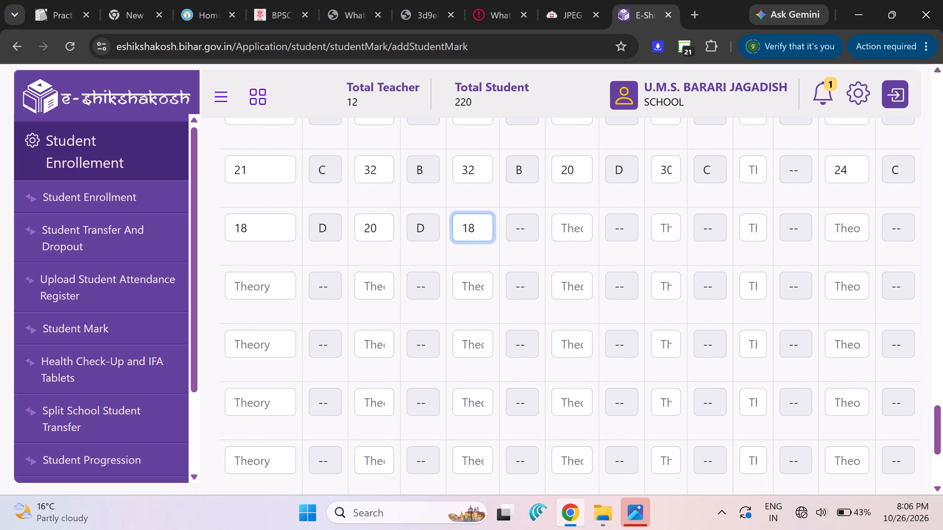
{"action": "left_click", "coordinate": [592, 227]}
{"action": "type", "text": "18"}
{"action": "scroll", "coordinate": [592, 227], "scroll_direction": "left", "scroll_amount": 1}
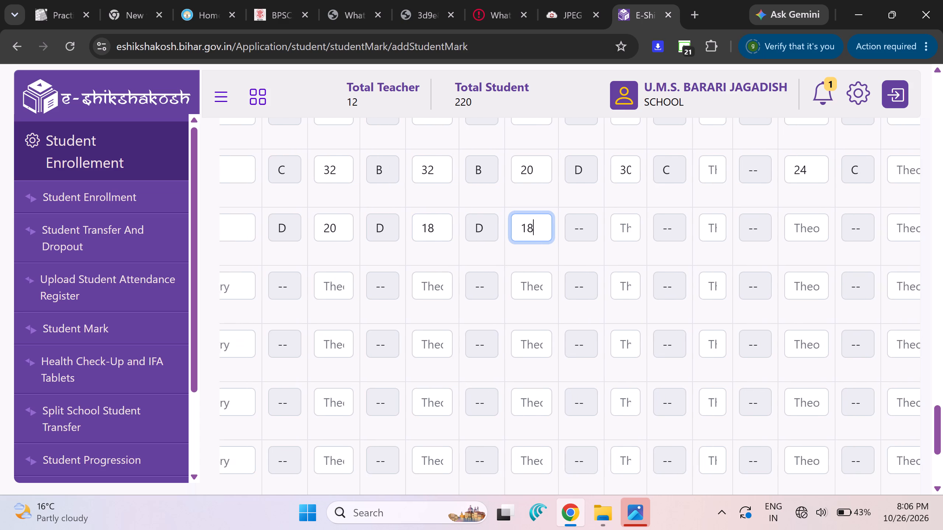
{"action": "scroll", "coordinate": [592, 227], "scroll_direction": "left", "scroll_amount": 1}
{"action": "left_click", "coordinate": [601, 229]}
{"action": "left_click", "coordinate": [606, 230]}
{"action": "key", "text": "1"}
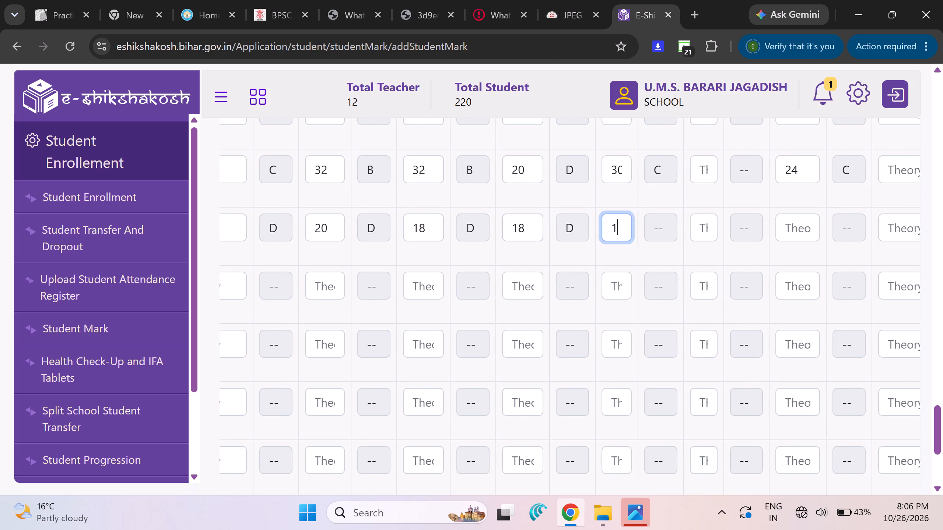
{"action": "key", "text": "7"}
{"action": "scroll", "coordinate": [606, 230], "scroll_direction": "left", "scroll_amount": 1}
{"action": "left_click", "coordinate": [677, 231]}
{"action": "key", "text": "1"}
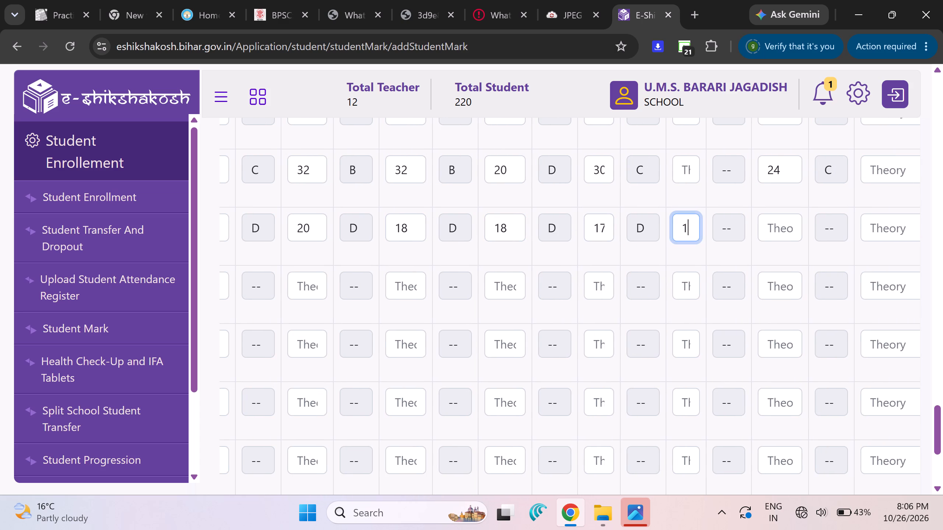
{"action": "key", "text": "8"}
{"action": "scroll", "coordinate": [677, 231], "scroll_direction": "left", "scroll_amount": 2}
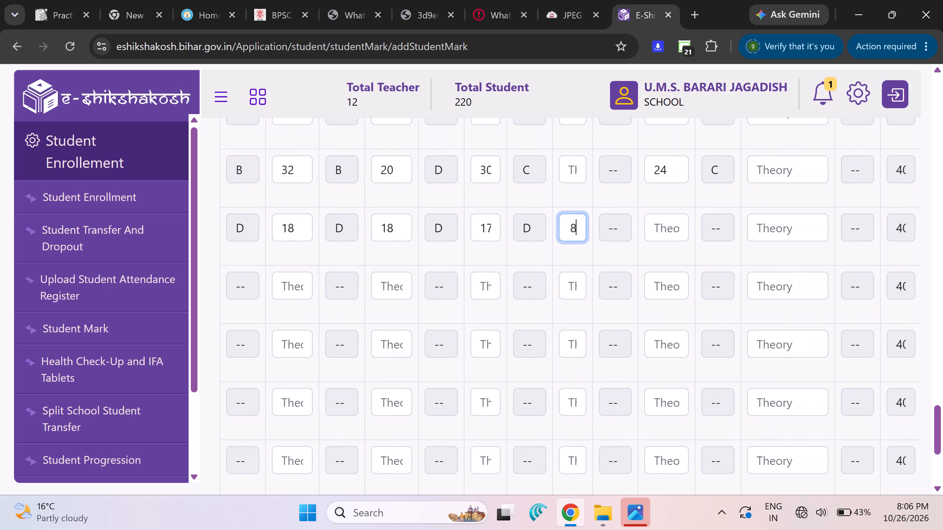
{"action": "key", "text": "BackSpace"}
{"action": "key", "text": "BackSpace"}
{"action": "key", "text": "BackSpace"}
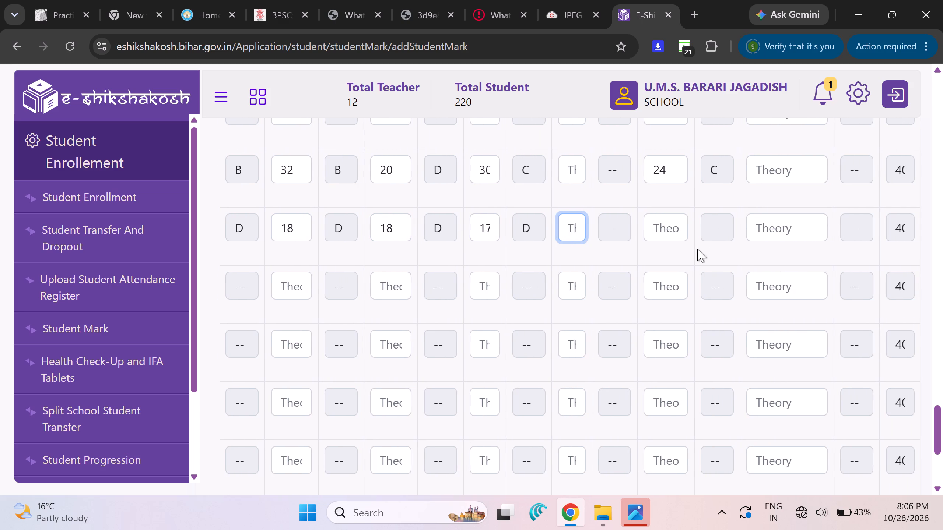
Enter a theory mark of 18 in the seventh subject column for the student at serial number 41.
{"action": "left_click", "coordinate": [653, 222]}
{"action": "key", "text": "1"}
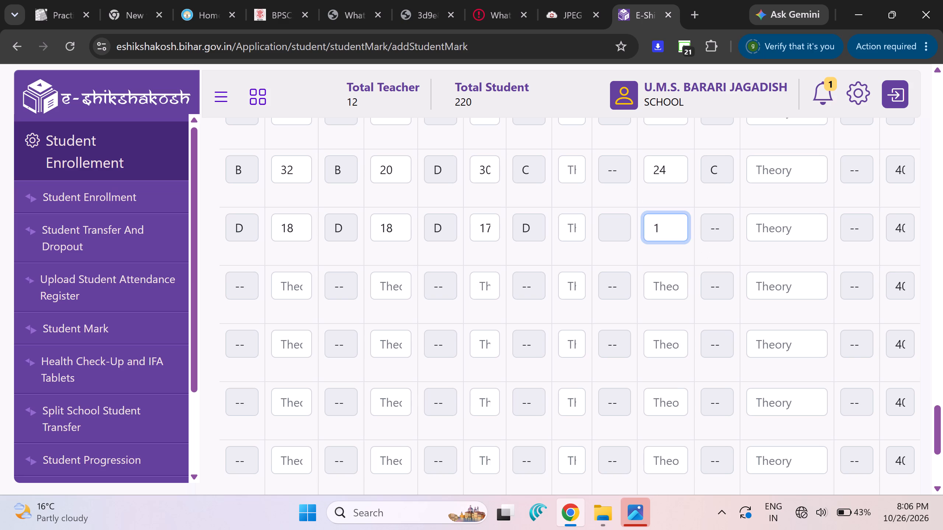
{"action": "key", "text": "8"}
{"action": "scroll", "coordinate": [653, 222], "scroll_direction": "left", "scroll_amount": 3}
{"action": "left_click", "coordinate": [699, 256]}
Enter theory marks of 18 and 23 in the first two subject columns for the student at serial number 42.
{"action": "scroll", "coordinate": [699, 256], "scroll_direction": "right", "scroll_amount": 3}
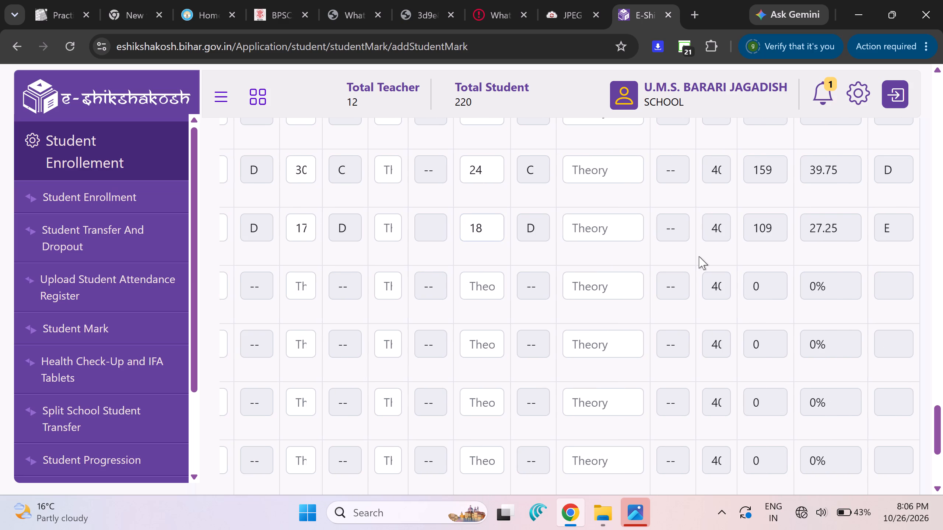
{"action": "scroll", "coordinate": [699, 256], "scroll_direction": "right", "scroll_amount": 6}
{"action": "scroll", "coordinate": [602, 363], "scroll_direction": "down", "scroll_amount": 1}
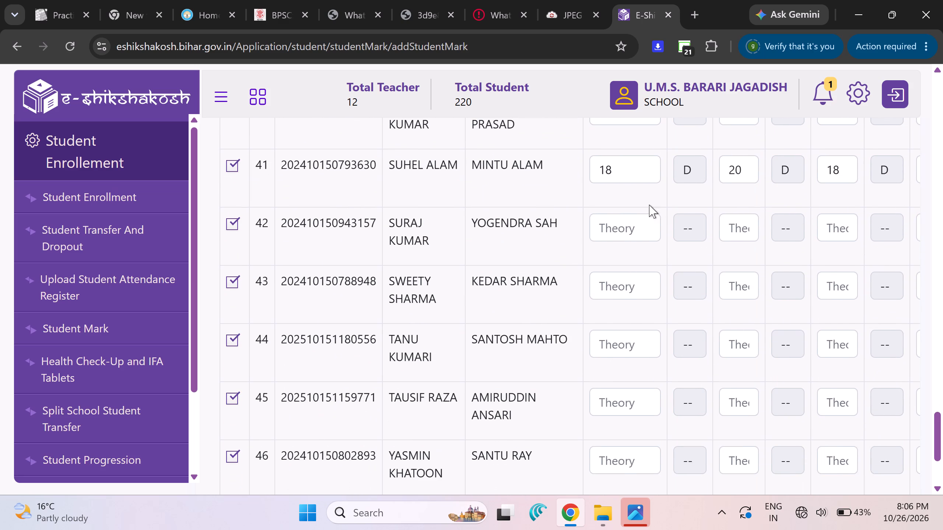
{"action": "left_click", "coordinate": [623, 240]}
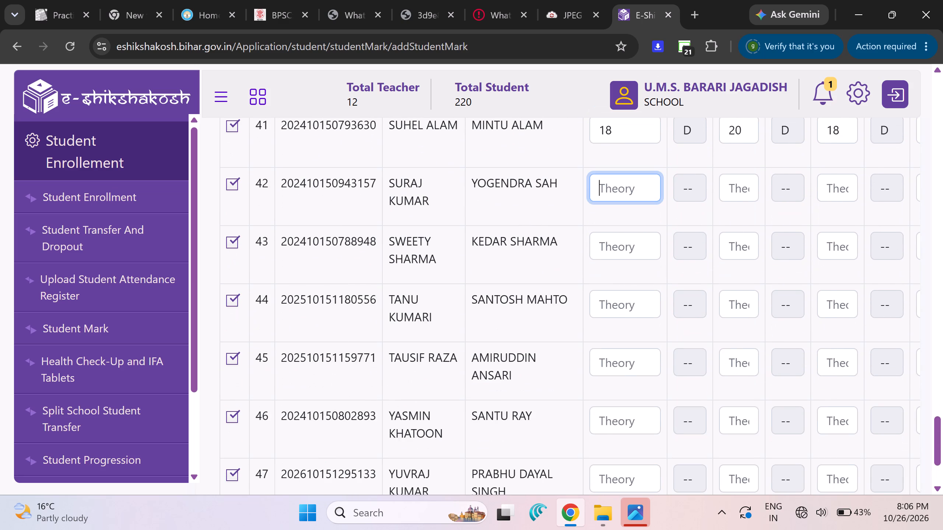
{"action": "scroll", "coordinate": [623, 240], "scroll_direction": "up", "scroll_amount": 1}
{"action": "type", "text": "18"}
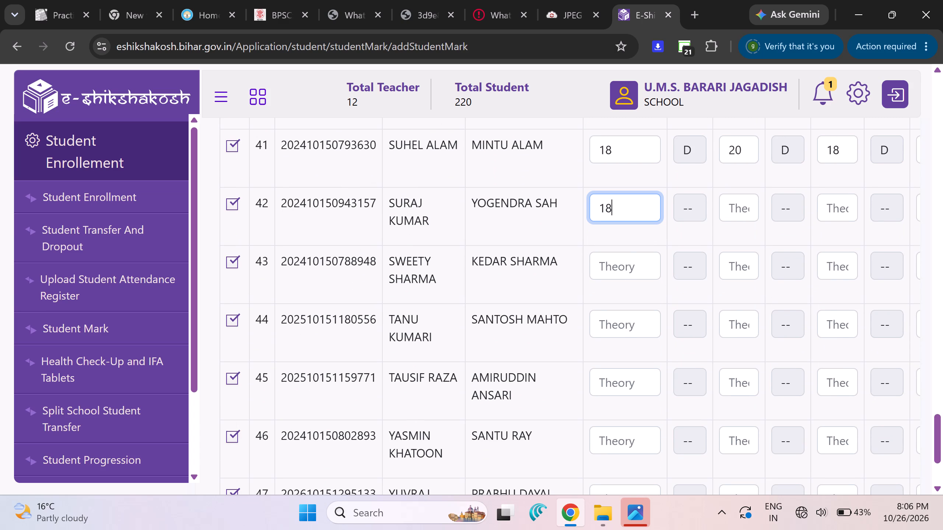
{"action": "scroll", "coordinate": [623, 240], "scroll_direction": "left", "scroll_amount": 2}
{"action": "left_click", "coordinate": [611, 211]}
{"action": "key", "text": "2"}
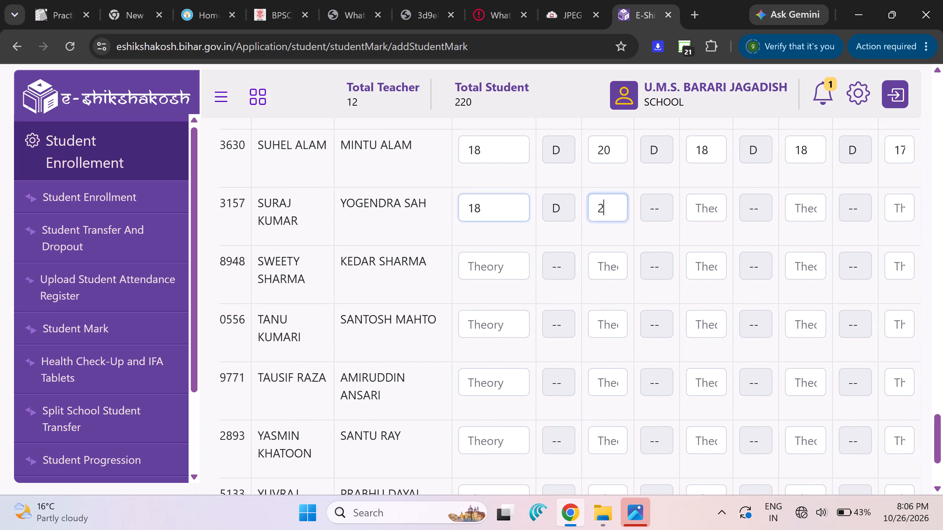
{"action": "key", "text": "3"}
Enter theory marks of 19, 18 and 28 in the third, fourth and fifth subject columns for the student at serial number 42.
{"action": "scroll", "coordinate": [611, 211], "scroll_direction": "left", "scroll_amount": 1}
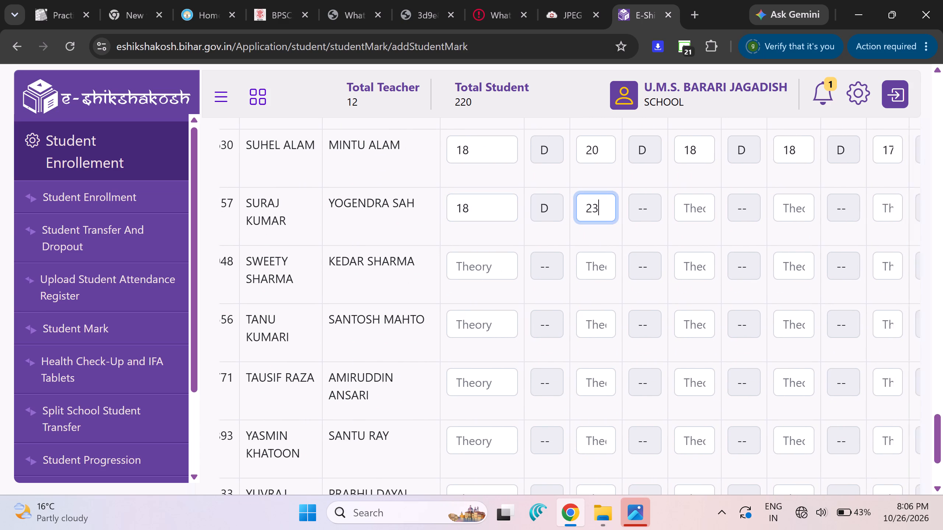
{"action": "scroll", "coordinate": [611, 211], "scroll_direction": "left", "scroll_amount": 1}
{"action": "left_click", "coordinate": [575, 208]}
{"action": "key", "text": "1"}
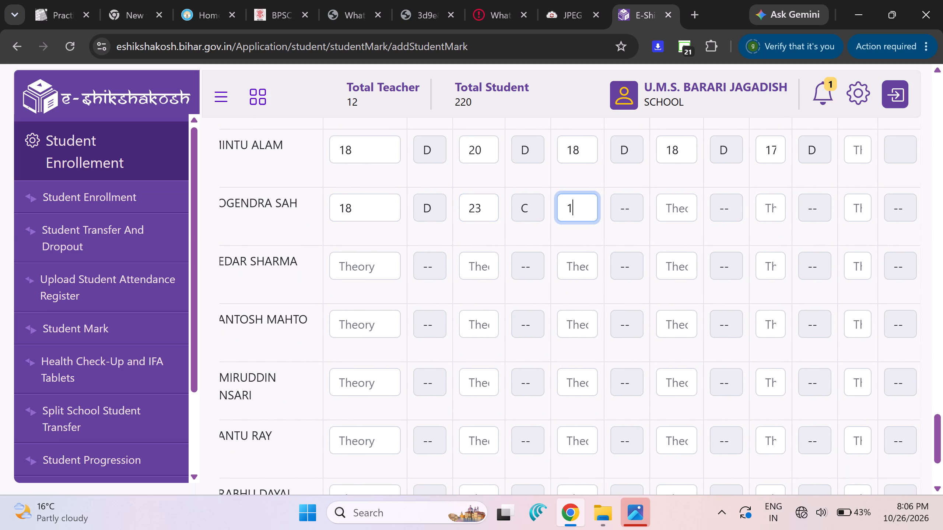
{"action": "key", "text": "9"}
{"action": "scroll", "coordinate": [575, 208], "scroll_direction": "left", "scroll_amount": 1}
{"action": "left_click", "coordinate": [614, 205]}
{"action": "key", "text": "1"}
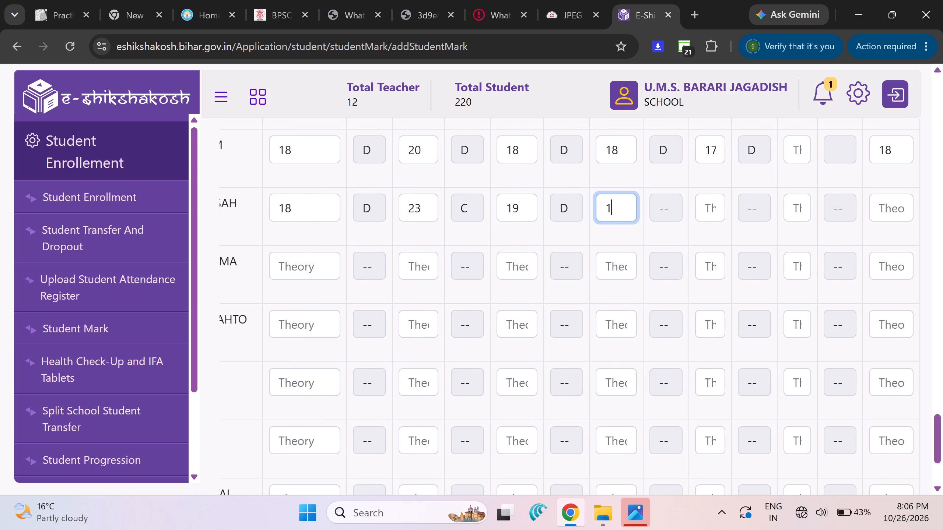
{"action": "key", "text": "8"}
{"action": "scroll", "coordinate": [614, 205], "scroll_direction": "left", "scroll_amount": 1}
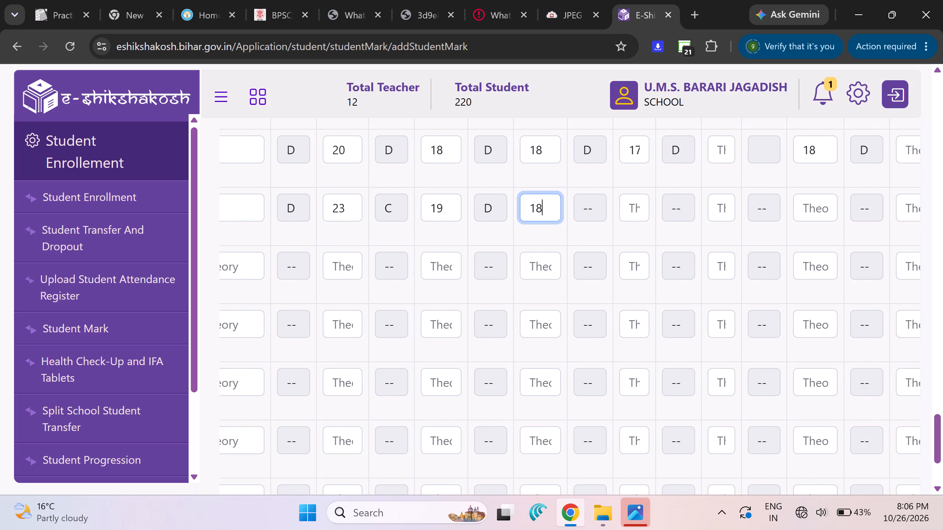
{"action": "left_click", "coordinate": [639, 206]}
{"action": "type", "text": "28"}
Enter a theory mark of 23 in the seventh subject column for the student at serial number 42.
{"action": "scroll", "coordinate": [639, 206], "scroll_direction": "left", "scroll_amount": 2}
{"action": "left_click", "coordinate": [717, 206]}
{"action": "key", "text": "2"}
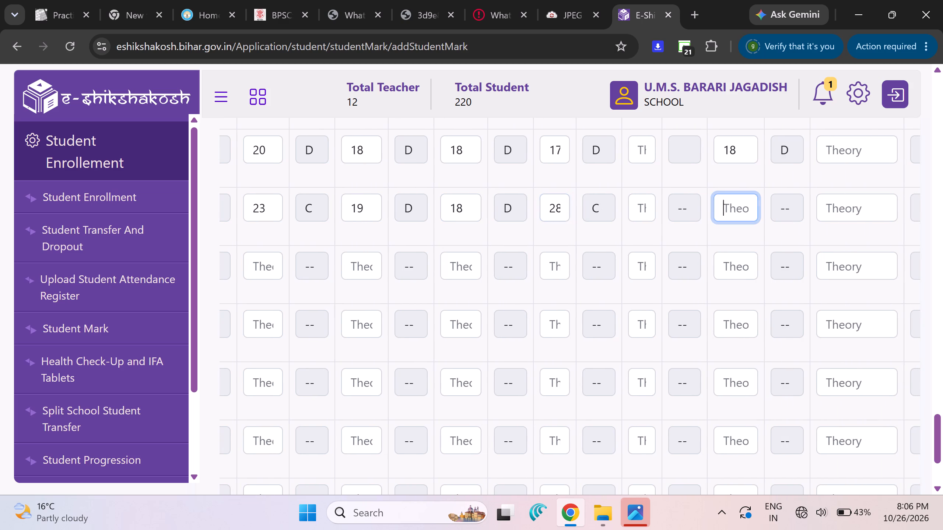
{"action": "key", "text": "4"}
{"action": "key", "text": "BackSpace"}
{"action": "key", "text": "3"}
{"action": "scroll", "coordinate": [717, 206], "scroll_direction": "left", "scroll_amount": 4}
{"action": "left_click", "coordinate": [722, 225]}
Enter theory marks of 18, 19 and 18 in the first three subject columns for the student at serial number 43.
{"action": "scroll", "coordinate": [722, 225], "scroll_direction": "right", "scroll_amount": 5}
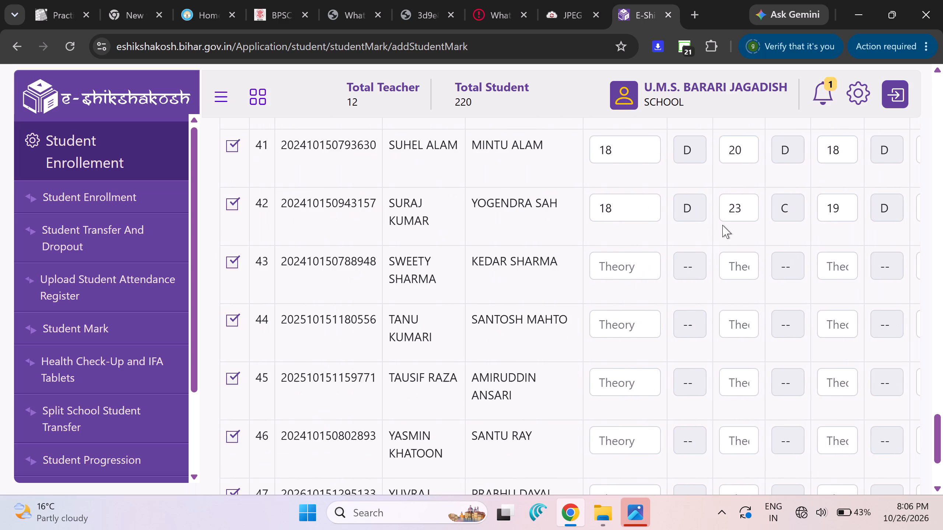
{"action": "scroll", "coordinate": [722, 225], "scroll_direction": "down", "scroll_amount": 3}
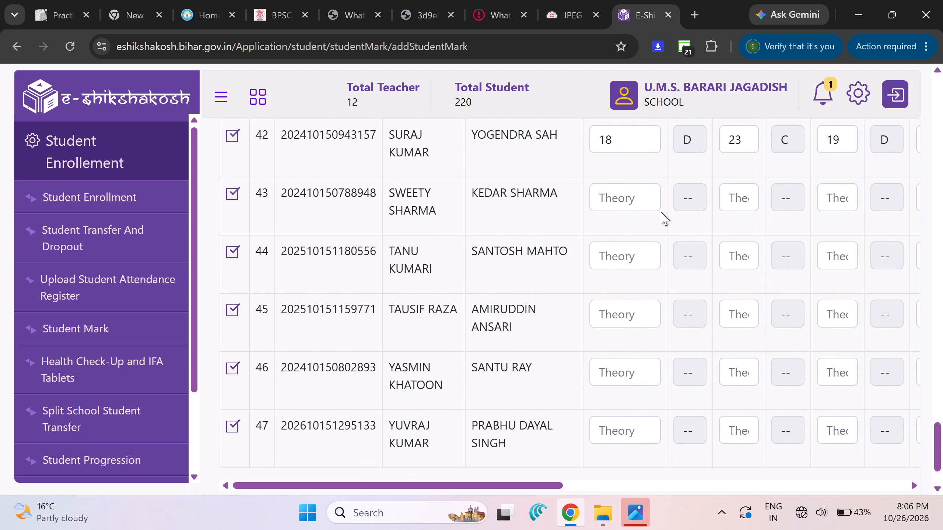
{"action": "left_click", "coordinate": [642, 204]}
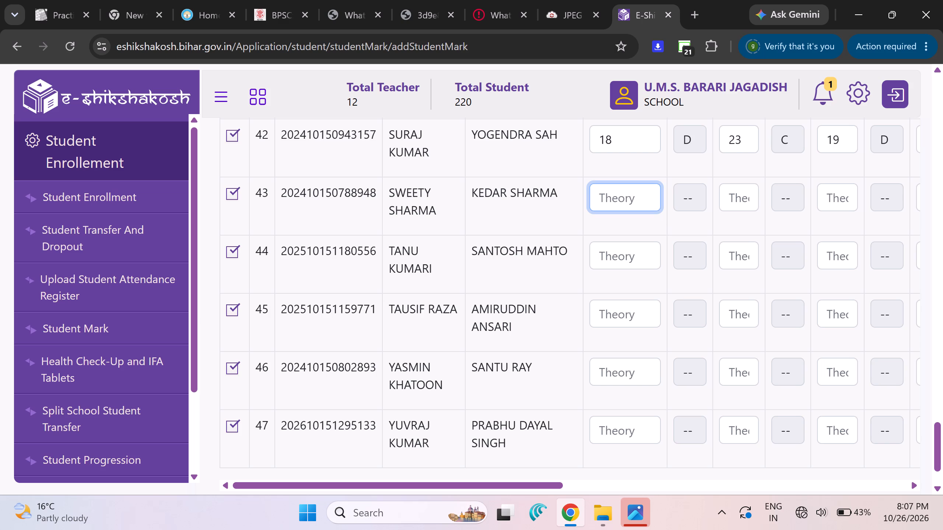
{"action": "type", "text": "18"}
{"action": "scroll", "coordinate": [642, 204], "scroll_direction": "left", "scroll_amount": 1}
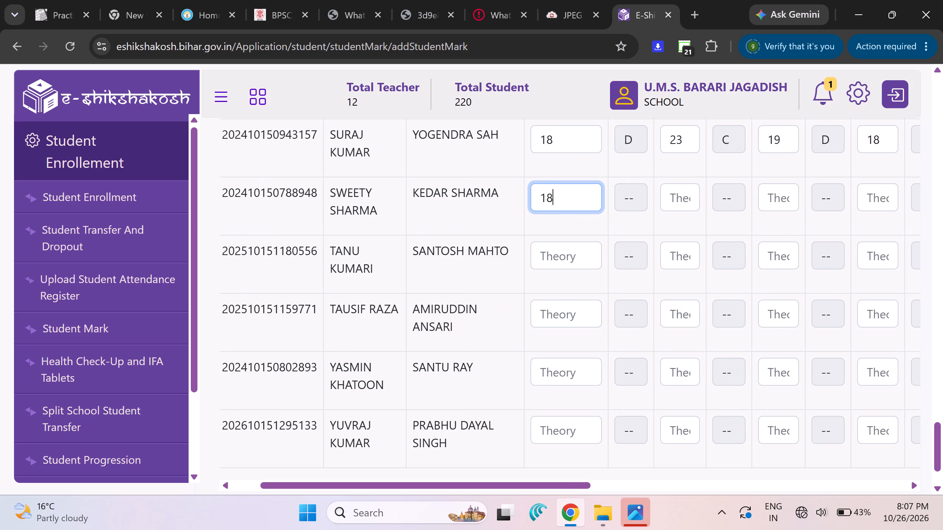
{"action": "left_click", "coordinate": [681, 202]}
{"action": "key", "text": "1"}
{"action": "key", "text": "9"}
{"action": "scroll", "coordinate": [681, 202], "scroll_direction": "left", "scroll_amount": 1}
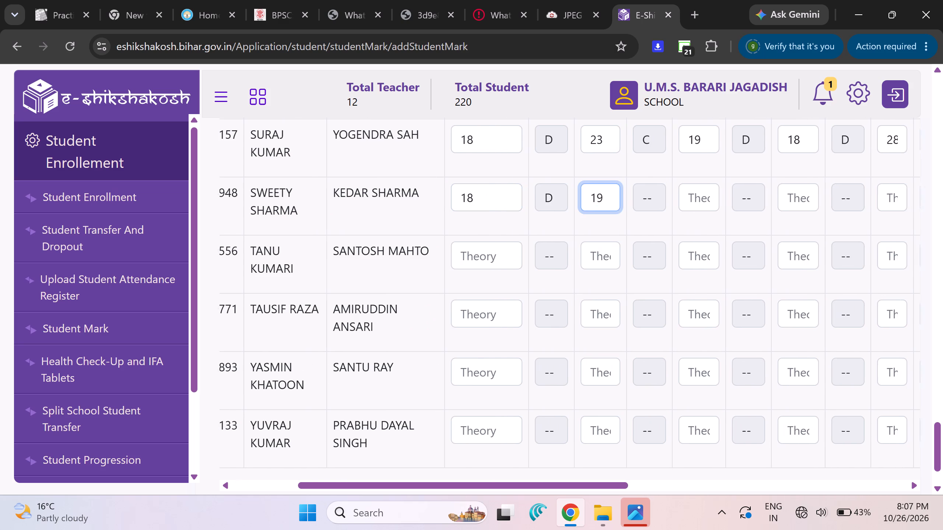
{"action": "scroll", "coordinate": [681, 202], "scroll_direction": "left", "scroll_amount": 1}
{"action": "left_click", "coordinate": [676, 205]}
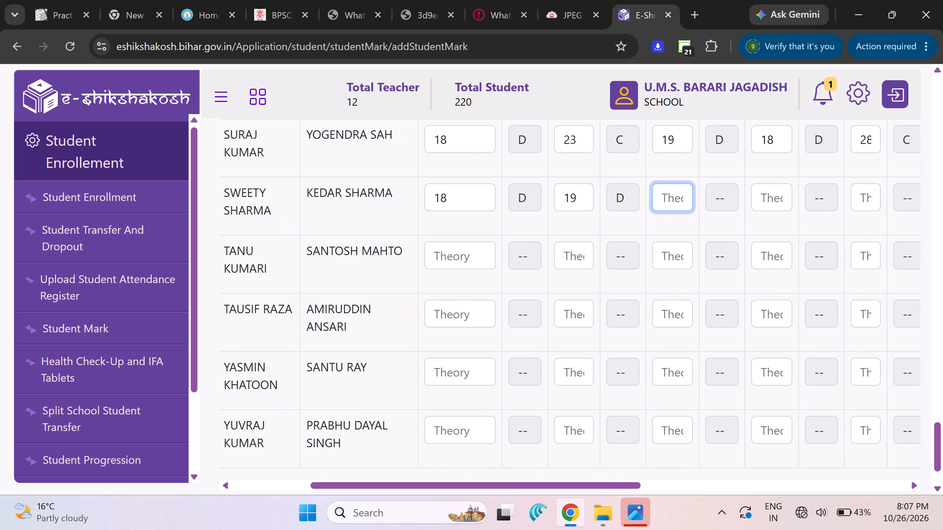
{"action": "type", "text": "18"}
Enter theory marks of 19 and 17 in the fourth and fifth subject columns for the student at serial number 43.
{"action": "scroll", "coordinate": [676, 205], "scroll_direction": "left", "scroll_amount": 1}
{"action": "left_click", "coordinate": [784, 199]}
{"action": "key", "text": "1"}
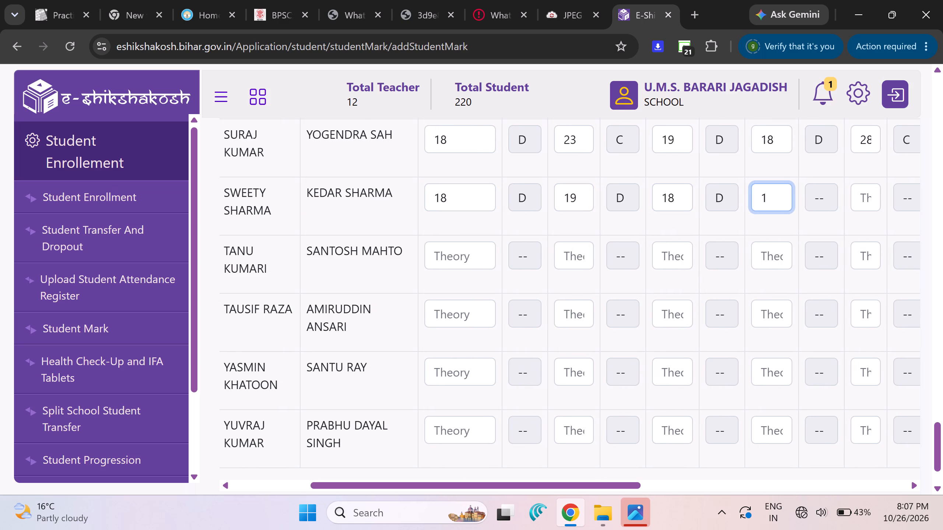
{"action": "key", "text": "9"}
{"action": "scroll", "coordinate": [784, 199], "scroll_direction": "left", "scroll_amount": 3}
{"action": "left_click", "coordinate": [714, 199]}
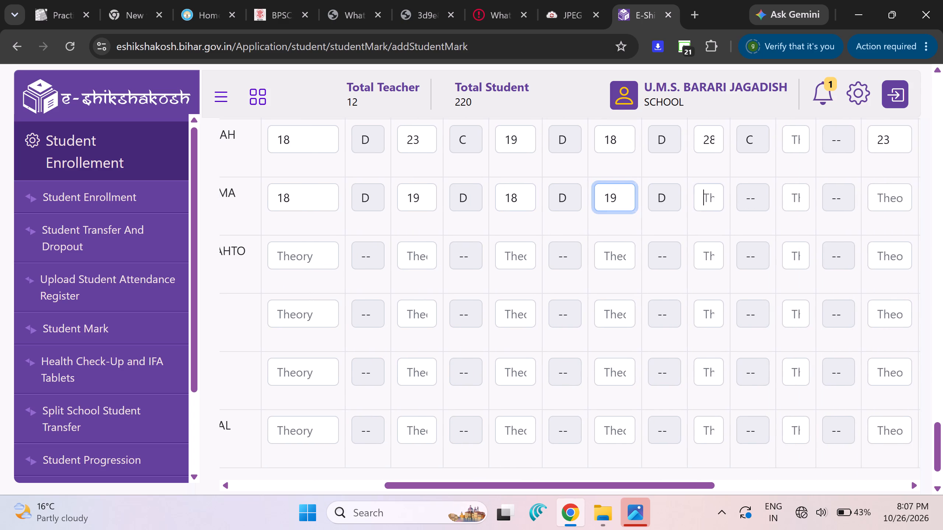
{"action": "key", "text": "1"}
{"action": "key", "text": "7"}
Enter a theory mark of 18 in the seventh subject column for the student at serial number 43.
{"action": "scroll", "coordinate": [714, 199], "scroll_direction": "left", "scroll_amount": 2}
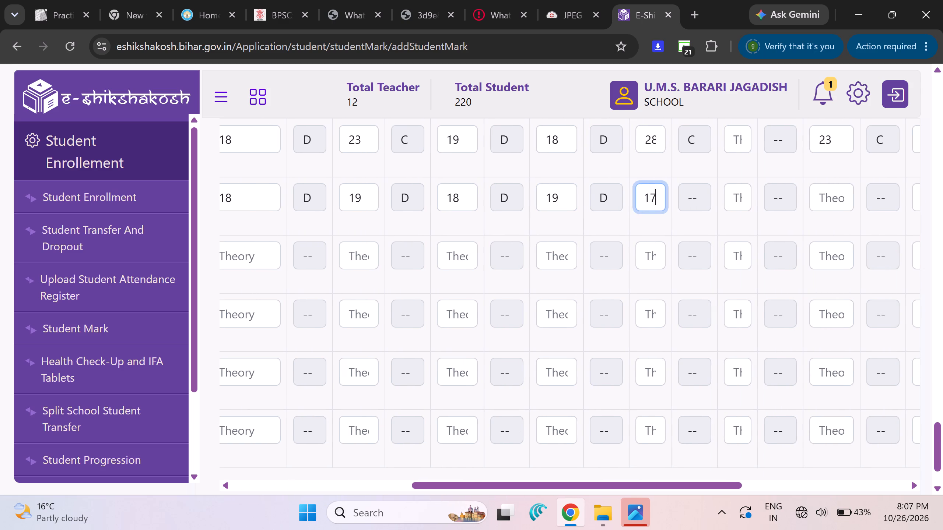
{"action": "left_click", "coordinate": [835, 194]}
{"action": "key", "text": "1"}
{"action": "key", "text": "8"}
{"action": "scroll", "coordinate": [835, 194], "scroll_direction": "left", "scroll_amount": 4}
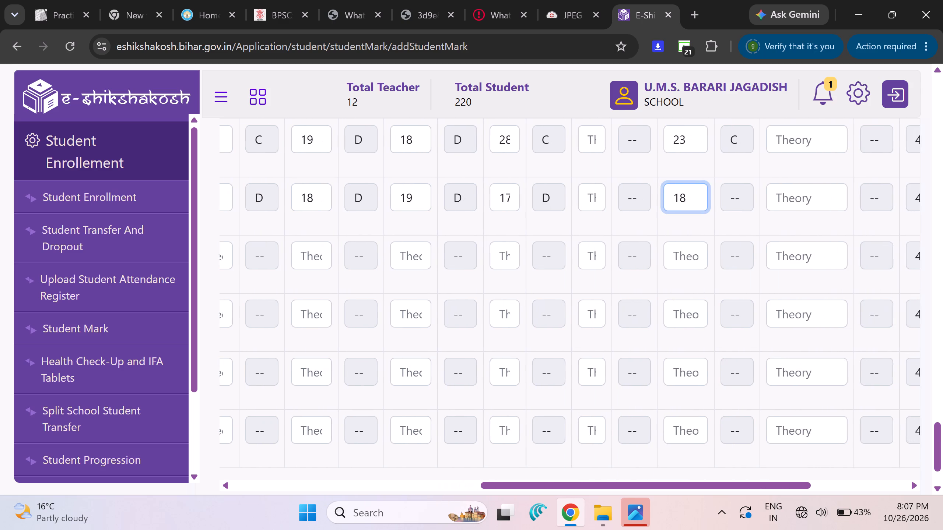
{"action": "left_click", "coordinate": [781, 208]}
Enter theory marks of 17, 33 and 25 in the first three subject columns for the student at serial number 44.
{"action": "scroll", "coordinate": [781, 208], "scroll_direction": "left", "scroll_amount": 3}
{"action": "scroll", "coordinate": [781, 208], "scroll_direction": "right", "scroll_amount": 7}
{"action": "scroll", "coordinate": [781, 208], "scroll_direction": "down", "scroll_amount": 1}
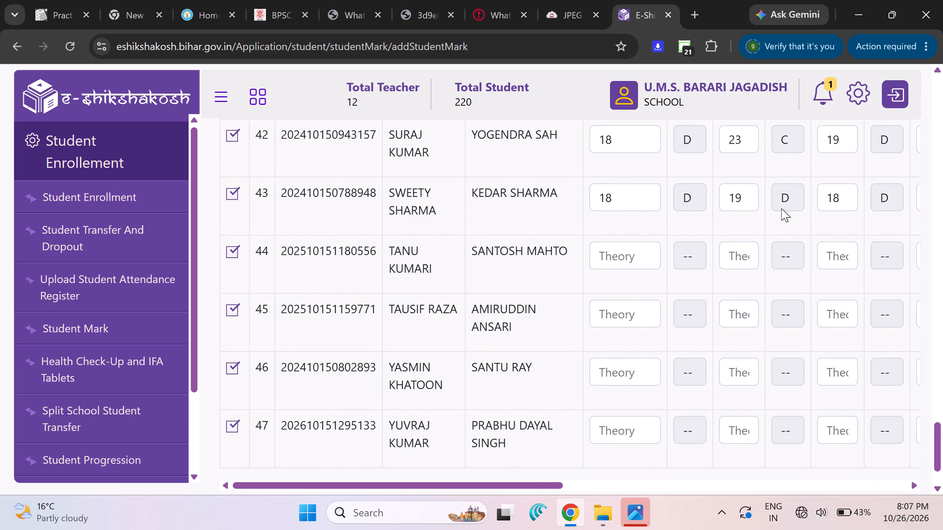
{"action": "scroll", "coordinate": [781, 208], "scroll_direction": "down", "scroll_amount": 2}
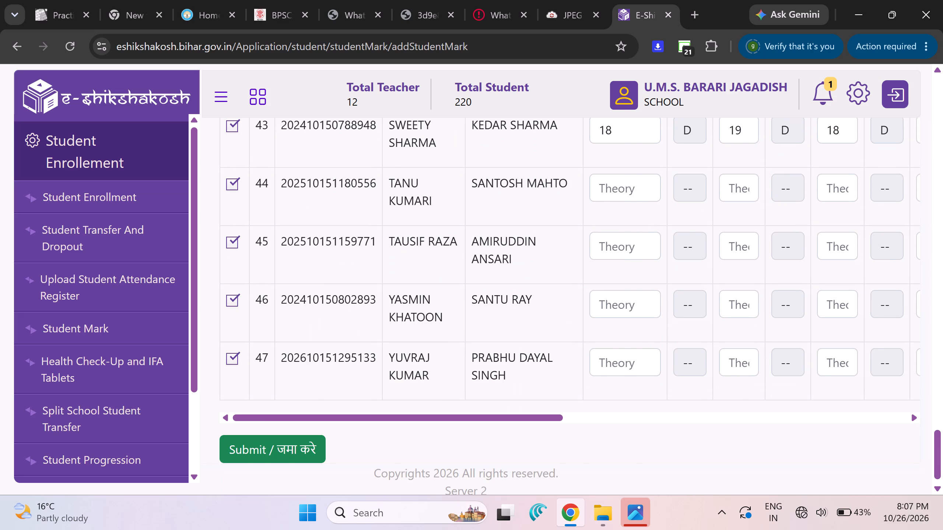
{"action": "scroll", "coordinate": [633, 194], "scroll_direction": "left", "scroll_amount": 5}
{"action": "scroll", "coordinate": [633, 194], "scroll_direction": "up", "scroll_amount": 1}
{"action": "scroll", "coordinate": [633, 194], "scroll_direction": "right", "scroll_amount": 2}
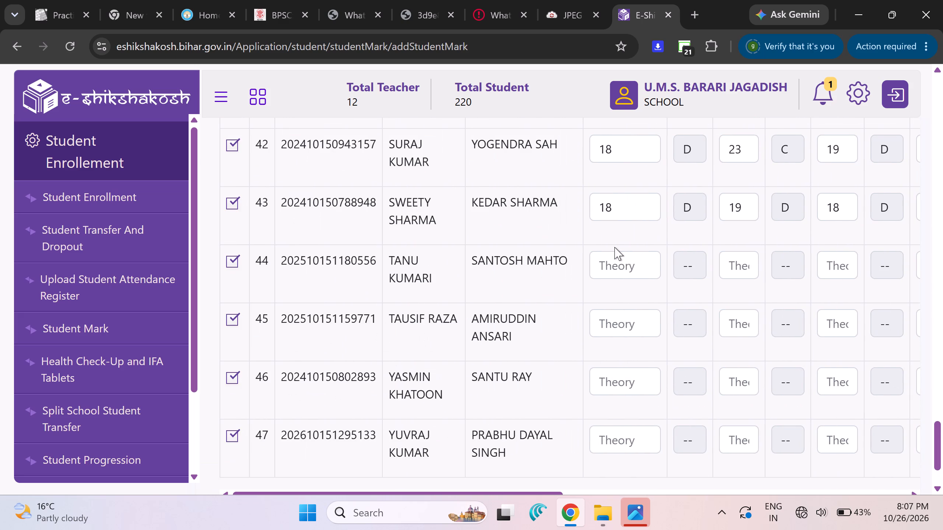
{"action": "left_click", "coordinate": [611, 266]}
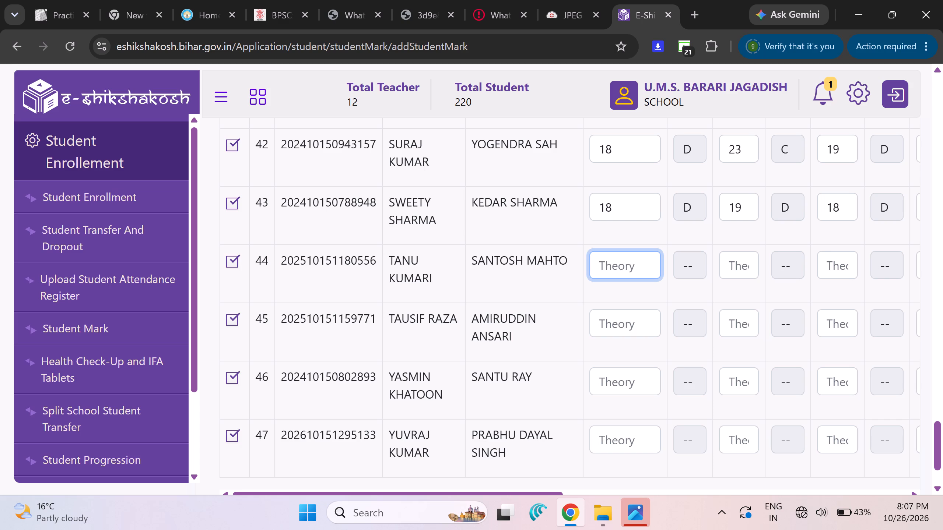
{"action": "type", "text": "17"}
{"action": "scroll", "coordinate": [611, 266], "scroll_direction": "left", "scroll_amount": 1}
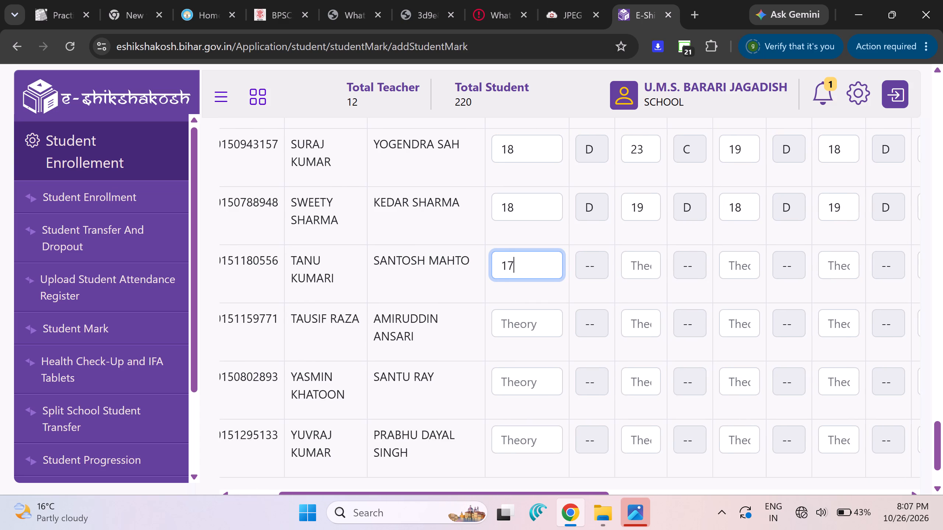
{"action": "left_click", "coordinate": [639, 265]}
{"action": "key", "text": "1"}
{"action": "key", "text": "BackSpace"}
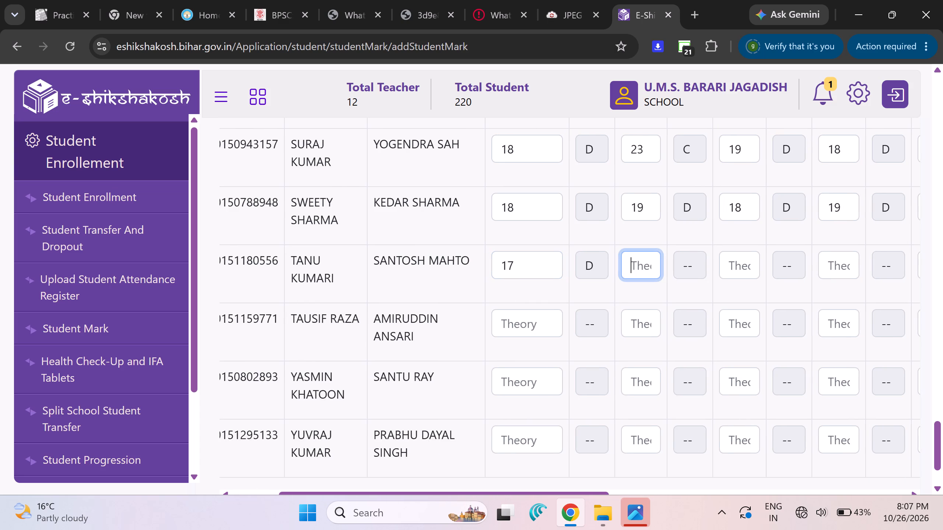
{"action": "type", "text": "33"}
{"action": "scroll", "coordinate": [639, 265], "scroll_direction": "left", "scroll_amount": 2}
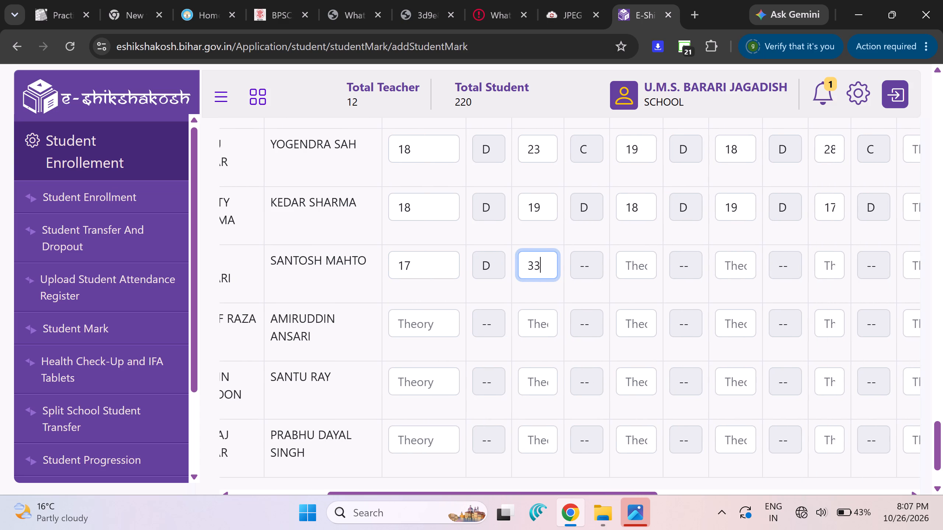
{"action": "left_click", "coordinate": [644, 271]}
{"action": "key", "text": "2"}
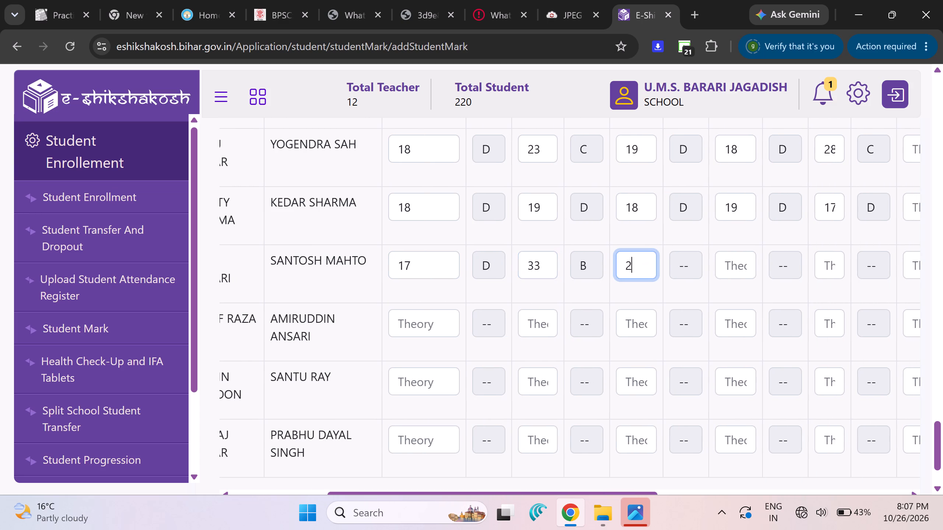
{"action": "key", "text": "5"}
Enter theory marks of 31 and 32 in the fourth and fifth subject columns for the student at serial number 44.
{"action": "scroll", "coordinate": [644, 271], "scroll_direction": "left", "scroll_amount": 2}
{"action": "left_click", "coordinate": [635, 266]}
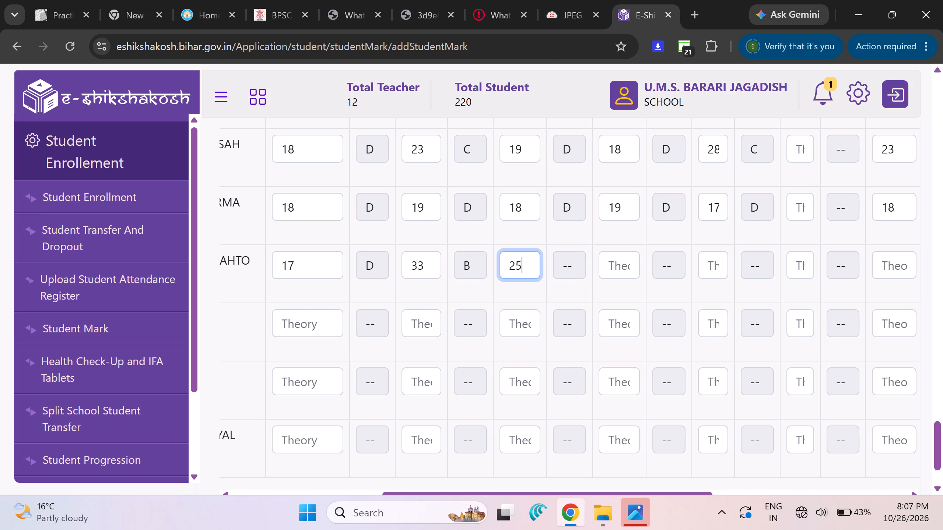
{"action": "type", "text": "31"}
{"action": "scroll", "coordinate": [635, 266], "scroll_direction": "left", "scroll_amount": 2}
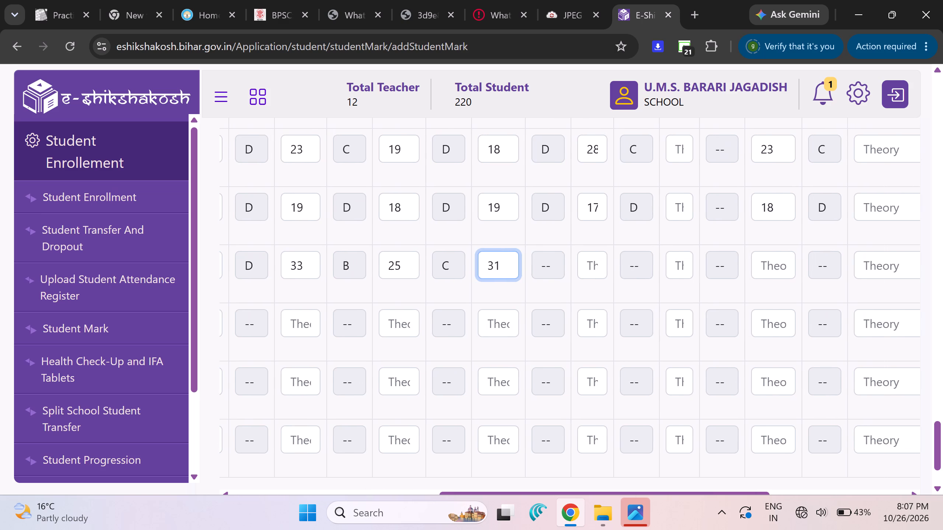
{"action": "left_click", "coordinate": [602, 271]}
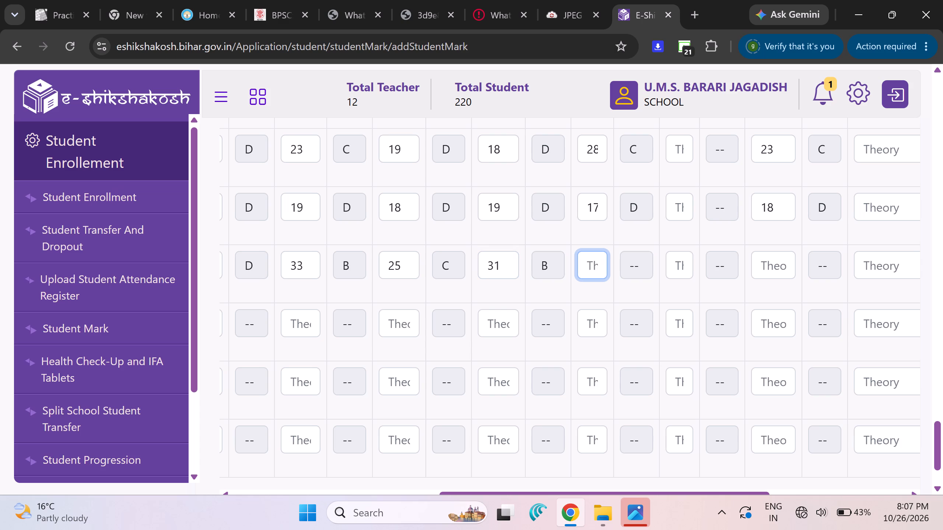
{"action": "type", "text": "32"}
Enter a theory mark of 18 in the seventh subject column for the student at serial number 44.
{"action": "scroll", "coordinate": [602, 271], "scroll_direction": "left", "scroll_amount": 1}
{"action": "left_click", "coordinate": [740, 264]}
{"action": "key", "text": "1"}
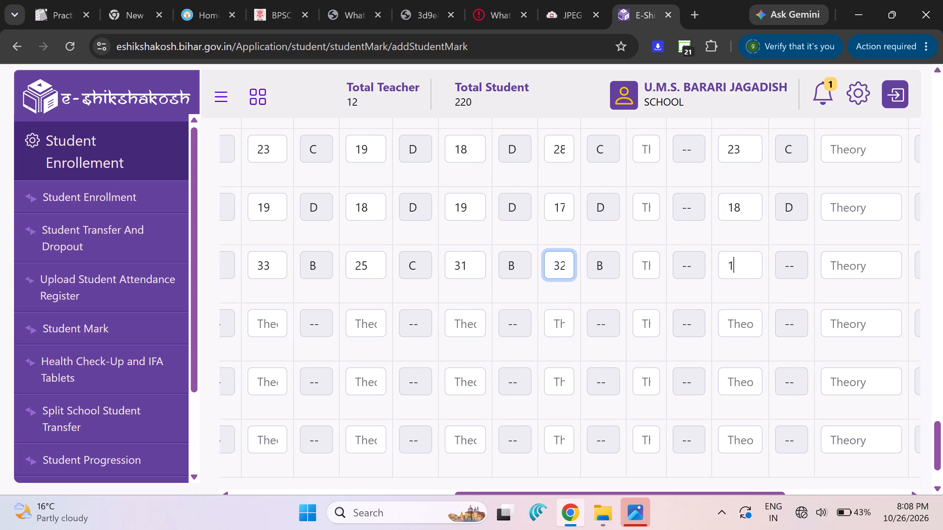
{"action": "key", "text": "8"}
{"action": "scroll", "coordinate": [740, 264], "scroll_direction": "left", "scroll_amount": 2}
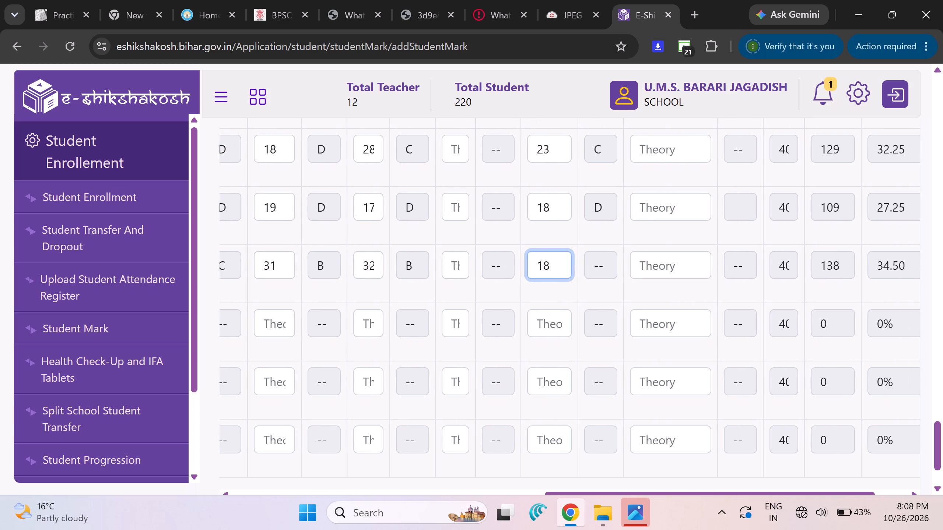
{"action": "left_click", "coordinate": [770, 292]}
Enter theory marks of 18, 20 and 18 in the first three subject columns for the student at serial number 45.
{"action": "scroll", "coordinate": [770, 292], "scroll_direction": "right", "scroll_amount": 4}
{"action": "scroll", "coordinate": [770, 292], "scroll_direction": "down", "scroll_amount": 1}
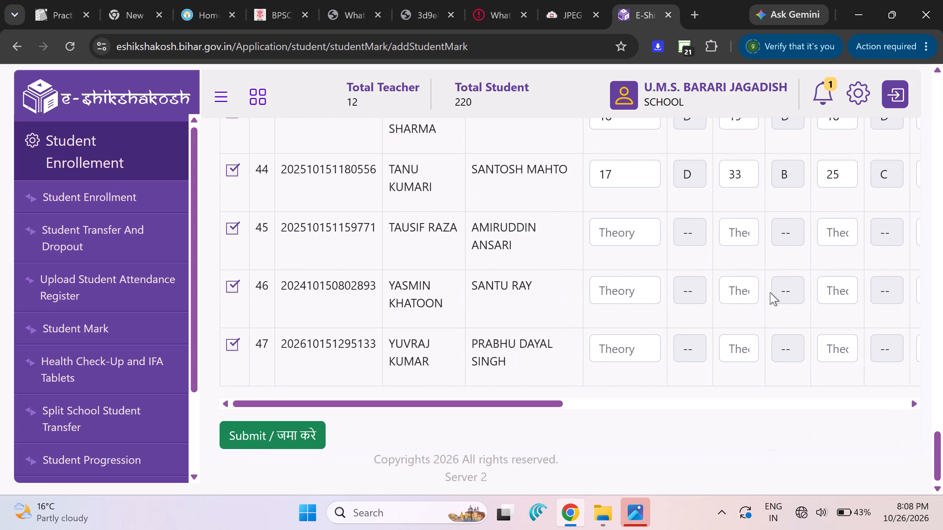
{"action": "left_click", "coordinate": [639, 241]}
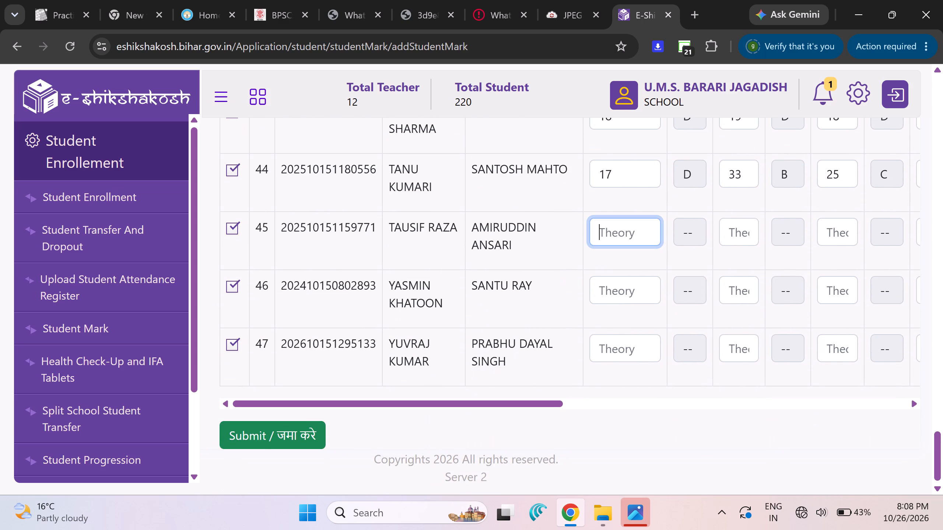
{"action": "type", "text": "18"}
{"action": "scroll", "coordinate": [639, 241], "scroll_direction": "left", "scroll_amount": 1}
{"action": "left_click", "coordinate": [687, 238]}
{"action": "key", "text": "1"}
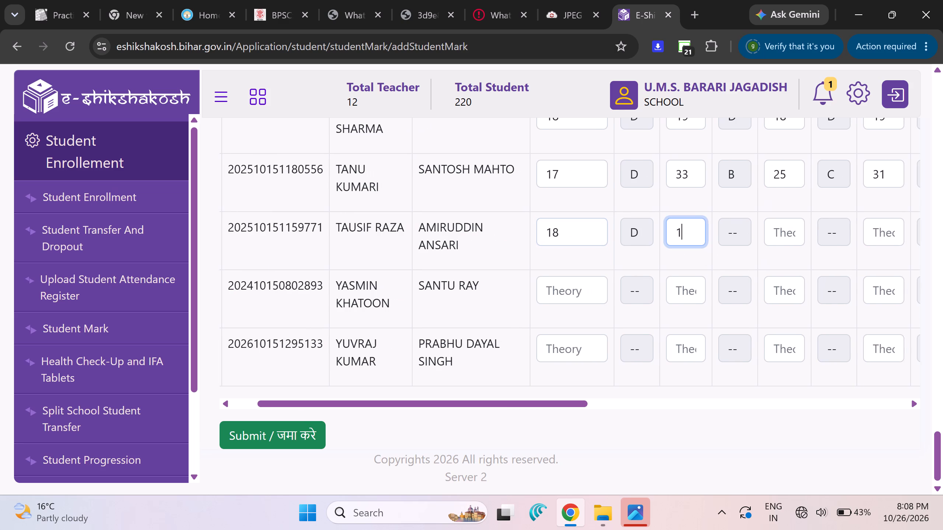
{"action": "key", "text": "BackSpace"}
{"action": "type", "text": "20"}
{"action": "scroll", "coordinate": [687, 238], "scroll_direction": "left", "scroll_amount": 2}
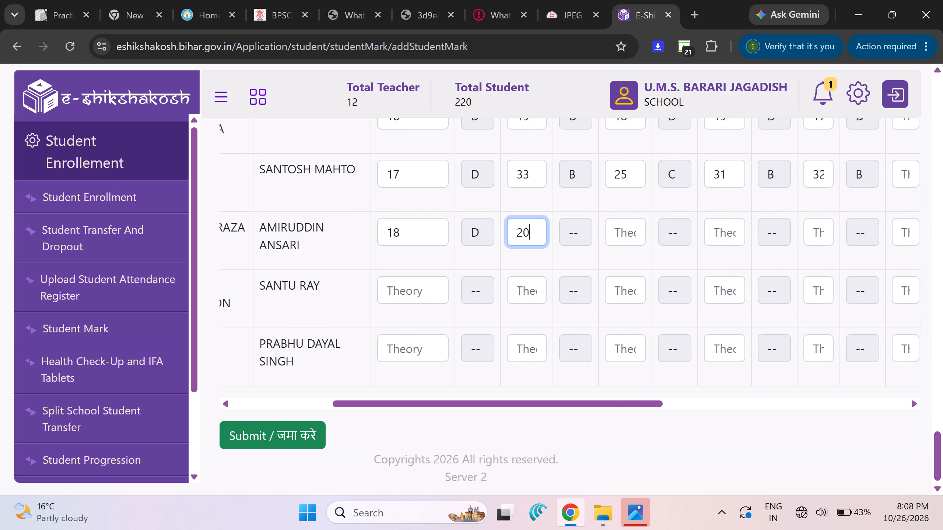
{"action": "left_click", "coordinate": [635, 219]}
{"action": "type", "text": "18"}
Enter theory marks of 17 and 26 in the fourth and fifth subject columns for the student at serial number 45.
{"action": "scroll", "coordinate": [635, 219], "scroll_direction": "left", "scroll_amount": 1}
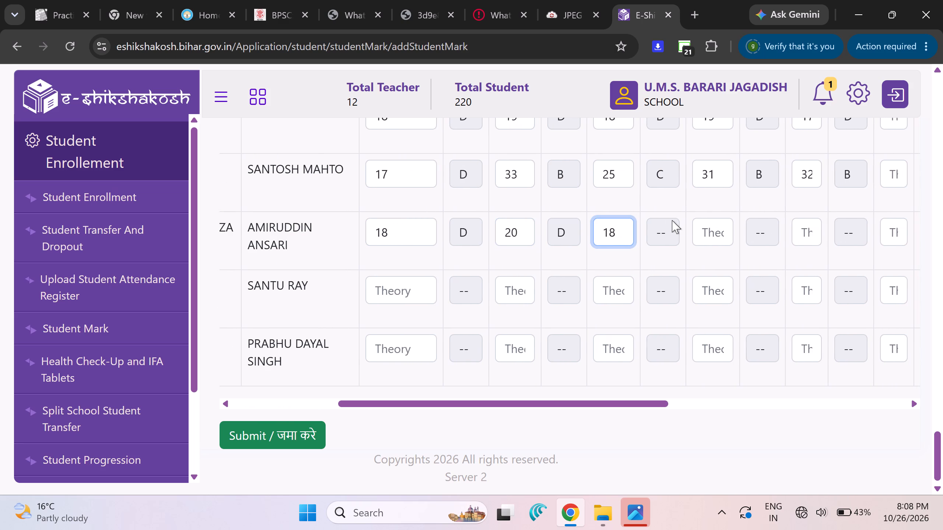
{"action": "left_click", "coordinate": [698, 222]}
{"action": "key", "text": "1"}
{"action": "key", "text": "7"}
{"action": "scroll", "coordinate": [698, 222], "scroll_direction": "left", "scroll_amount": 3}
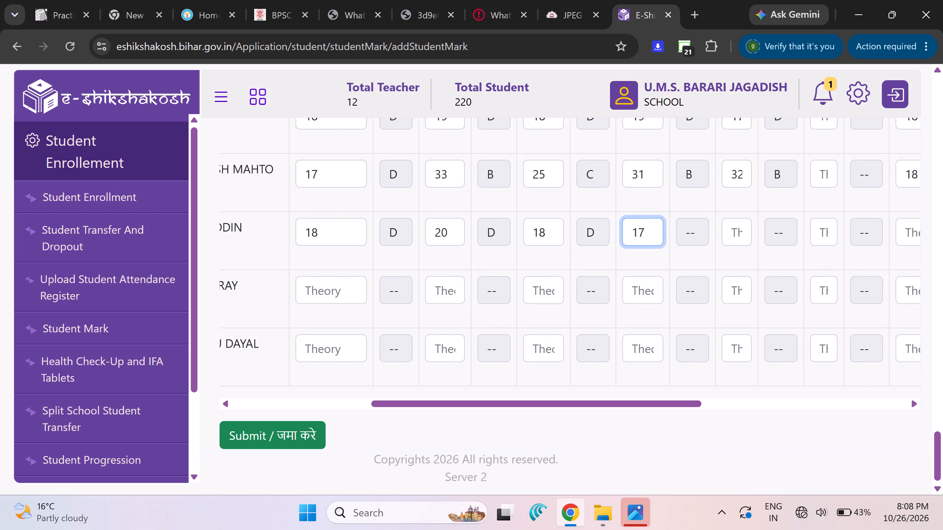
{"action": "left_click", "coordinate": [749, 239]}
{"action": "type", "text": "26"}
Enter a theory mark of 25 in the seventh subject column for the student at serial number 45.
{"action": "scroll", "coordinate": [749, 239], "scroll_direction": "left", "scroll_amount": 3}
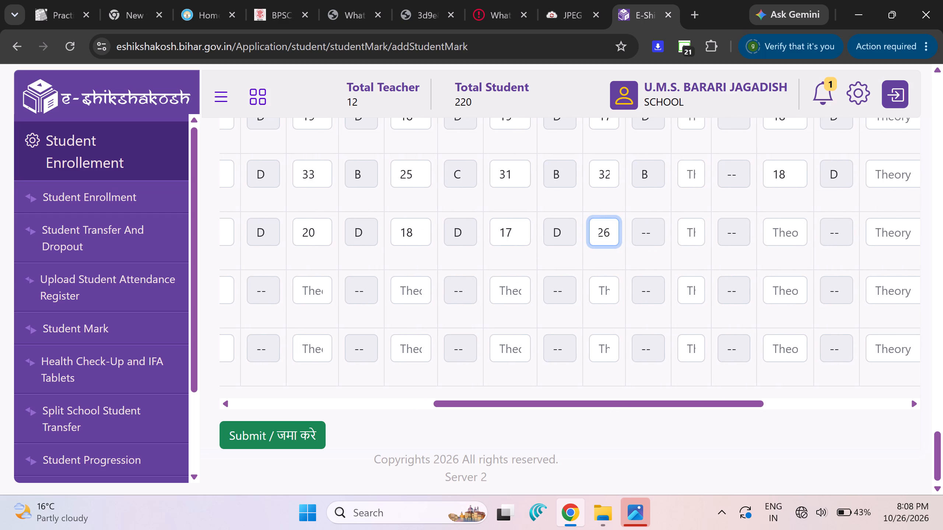
{"action": "left_click", "coordinate": [771, 233]}
{"action": "type", "text": "25"}
{"action": "scroll", "coordinate": [771, 233], "scroll_direction": "left", "scroll_amount": 3}
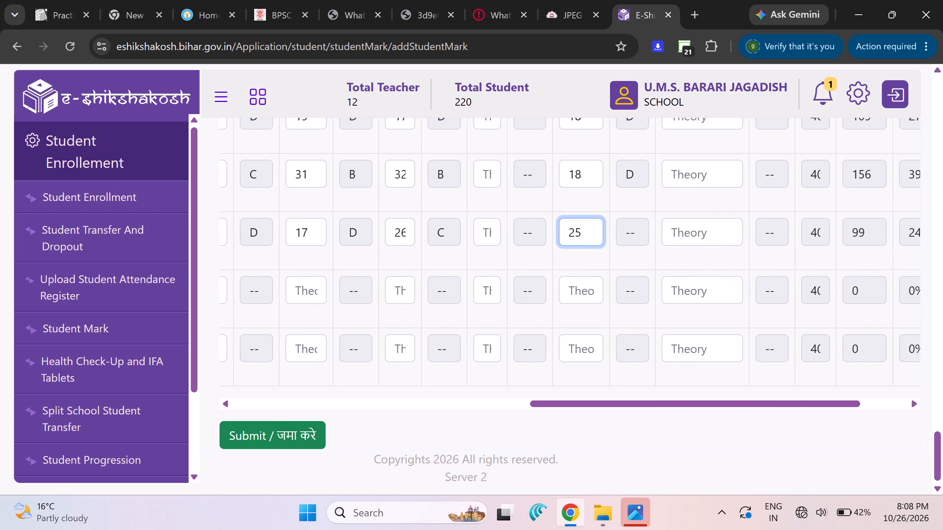
{"action": "left_click", "coordinate": [735, 267]}
{"action": "scroll", "coordinate": [735, 267], "scroll_direction": "right", "scroll_amount": 5}
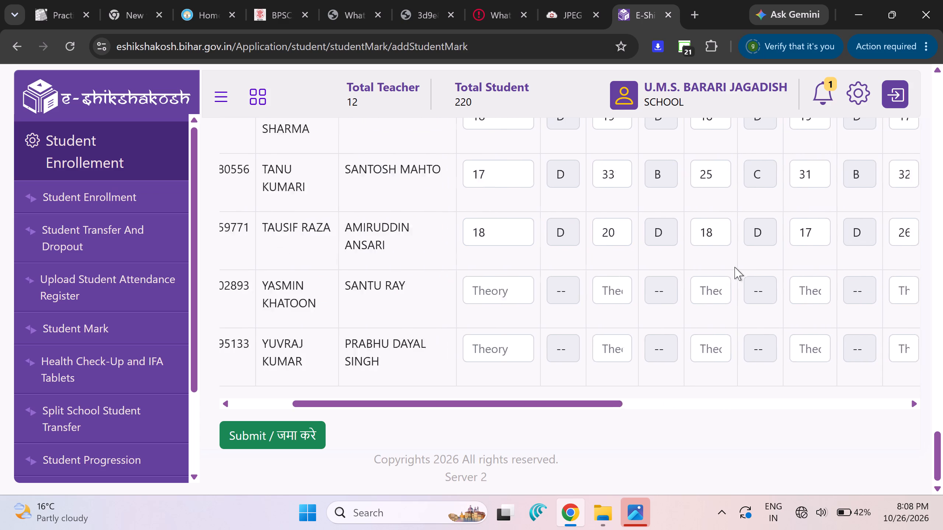
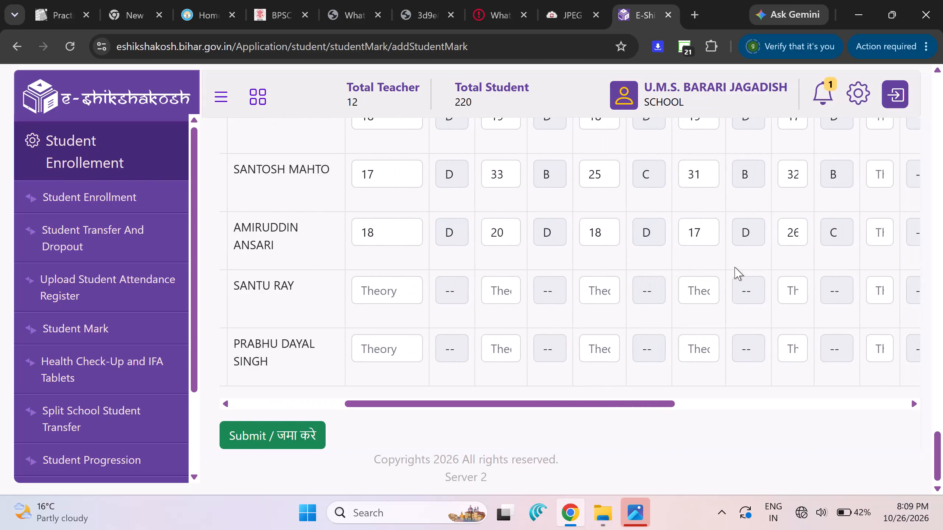
Review the rows for serial numbers 44 to 47 across the subject marks, total, percentage and grade columns.
{"action": "scroll", "coordinate": [735, 267], "scroll_direction": "left", "scroll_amount": 1}
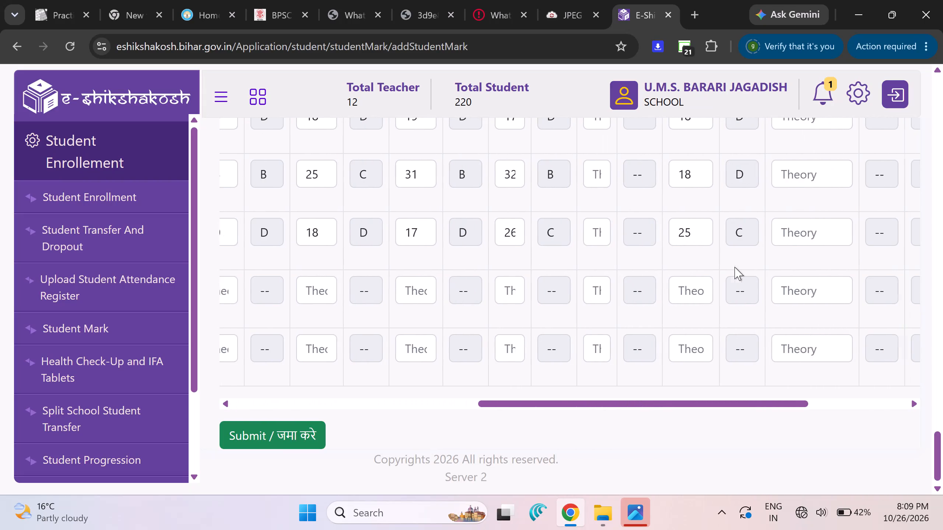
{"action": "scroll", "coordinate": [735, 267], "scroll_direction": "left", "scroll_amount": 1}
{"action": "scroll", "coordinate": [651, 284], "scroll_direction": "left", "scroll_amount": 4}
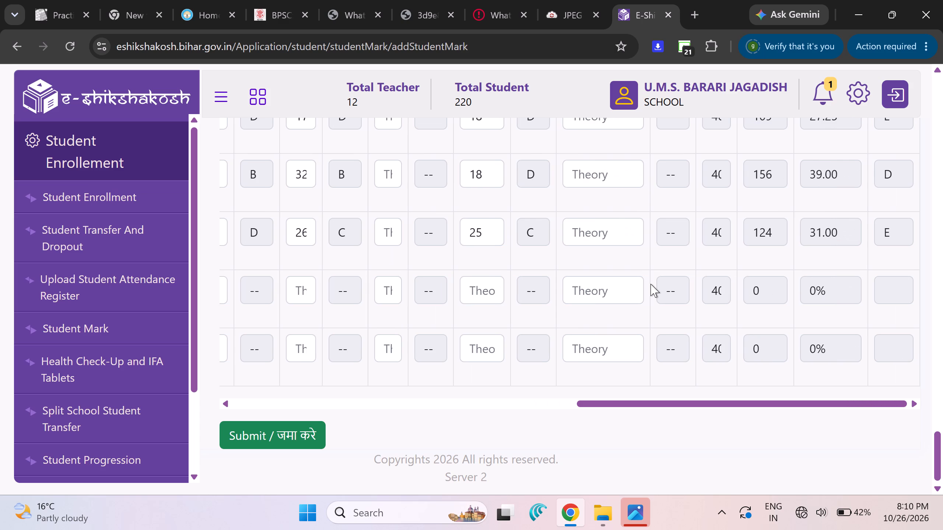
{"action": "scroll", "coordinate": [651, 284], "scroll_direction": "right", "scroll_amount": 4}
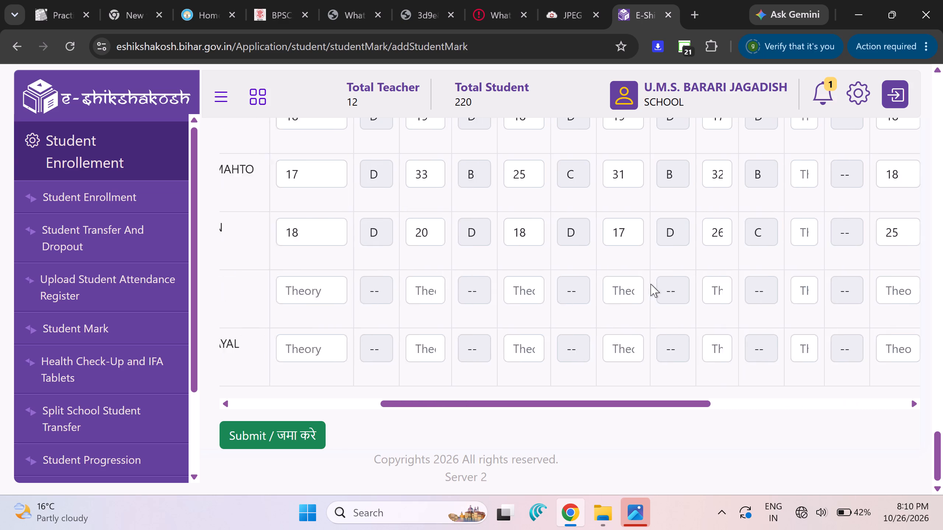
{"action": "scroll", "coordinate": [651, 284], "scroll_direction": "right", "scroll_amount": 2}
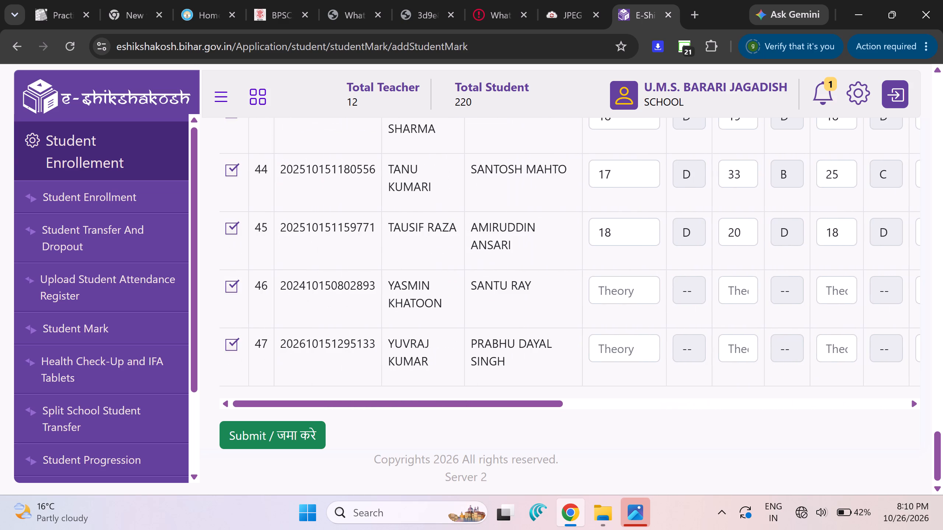
{"action": "scroll", "coordinate": [651, 284], "scroll_direction": "left", "scroll_amount": 8}
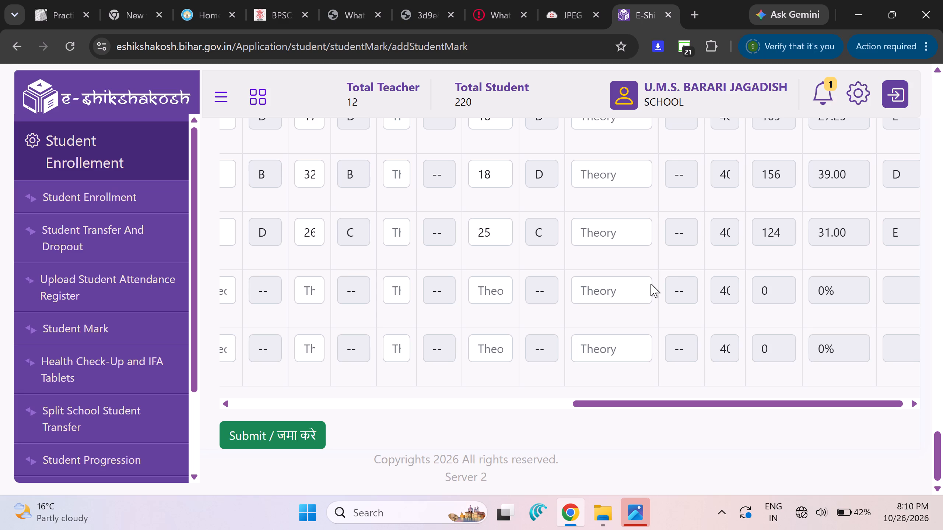
{"action": "scroll", "coordinate": [651, 284], "scroll_direction": "right", "scroll_amount": 4}
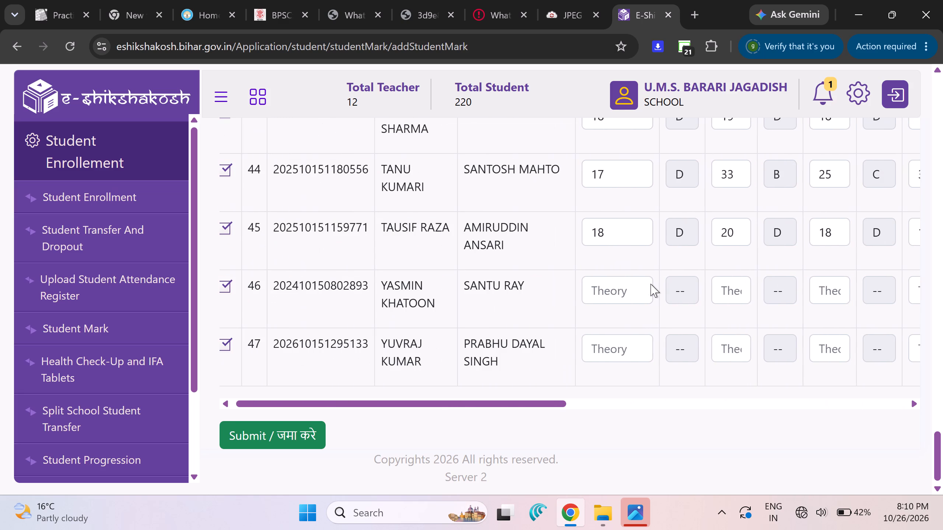
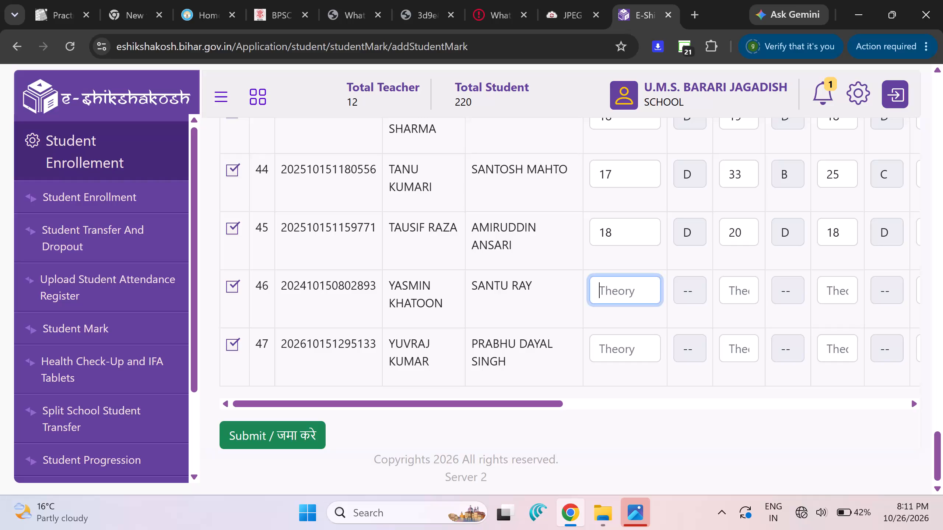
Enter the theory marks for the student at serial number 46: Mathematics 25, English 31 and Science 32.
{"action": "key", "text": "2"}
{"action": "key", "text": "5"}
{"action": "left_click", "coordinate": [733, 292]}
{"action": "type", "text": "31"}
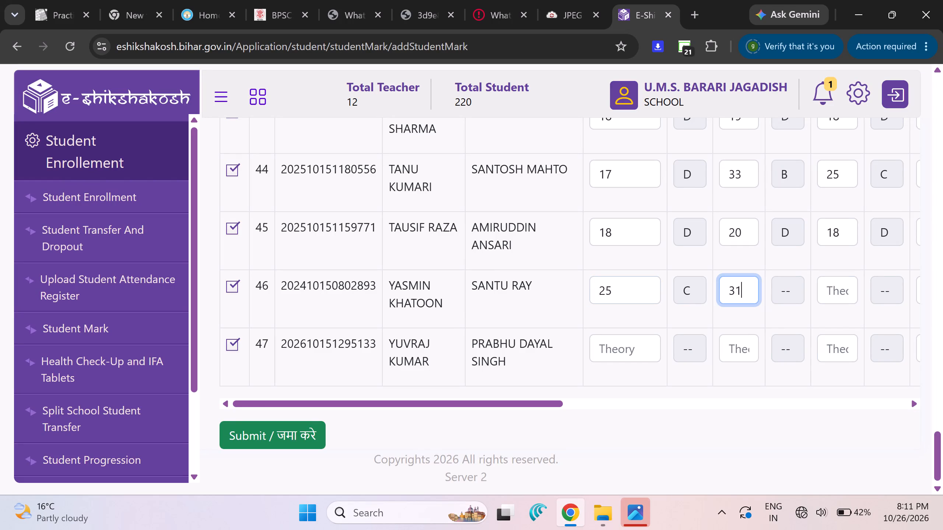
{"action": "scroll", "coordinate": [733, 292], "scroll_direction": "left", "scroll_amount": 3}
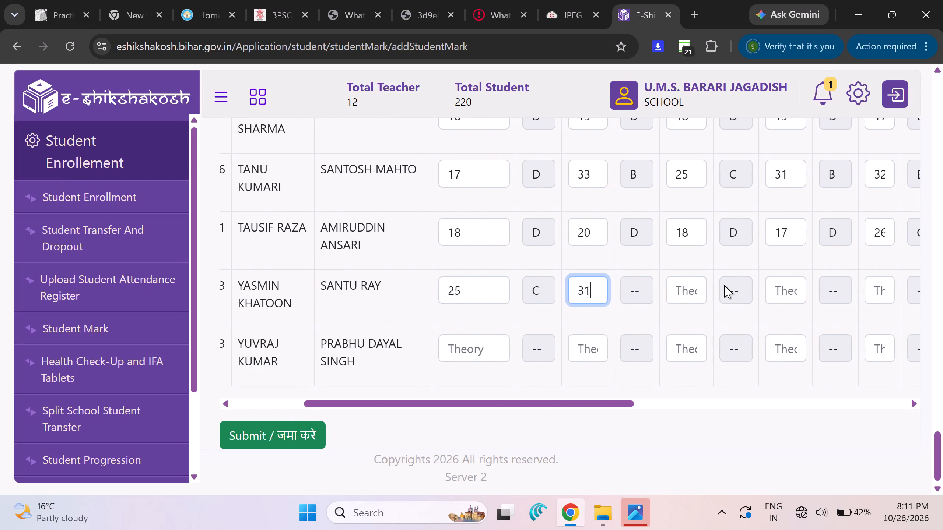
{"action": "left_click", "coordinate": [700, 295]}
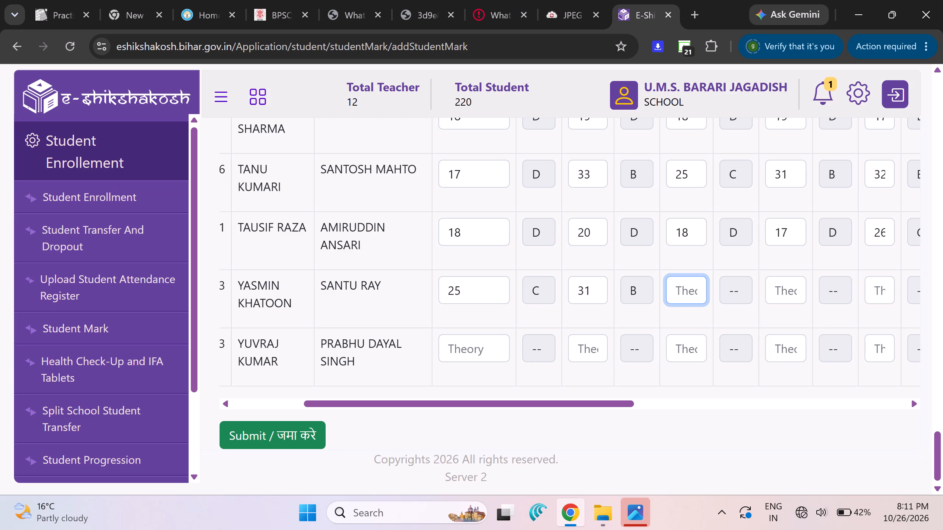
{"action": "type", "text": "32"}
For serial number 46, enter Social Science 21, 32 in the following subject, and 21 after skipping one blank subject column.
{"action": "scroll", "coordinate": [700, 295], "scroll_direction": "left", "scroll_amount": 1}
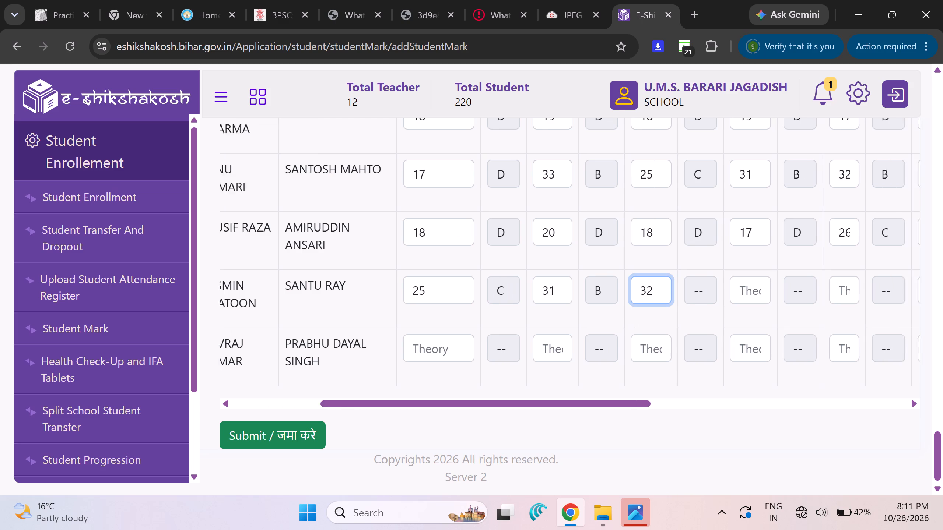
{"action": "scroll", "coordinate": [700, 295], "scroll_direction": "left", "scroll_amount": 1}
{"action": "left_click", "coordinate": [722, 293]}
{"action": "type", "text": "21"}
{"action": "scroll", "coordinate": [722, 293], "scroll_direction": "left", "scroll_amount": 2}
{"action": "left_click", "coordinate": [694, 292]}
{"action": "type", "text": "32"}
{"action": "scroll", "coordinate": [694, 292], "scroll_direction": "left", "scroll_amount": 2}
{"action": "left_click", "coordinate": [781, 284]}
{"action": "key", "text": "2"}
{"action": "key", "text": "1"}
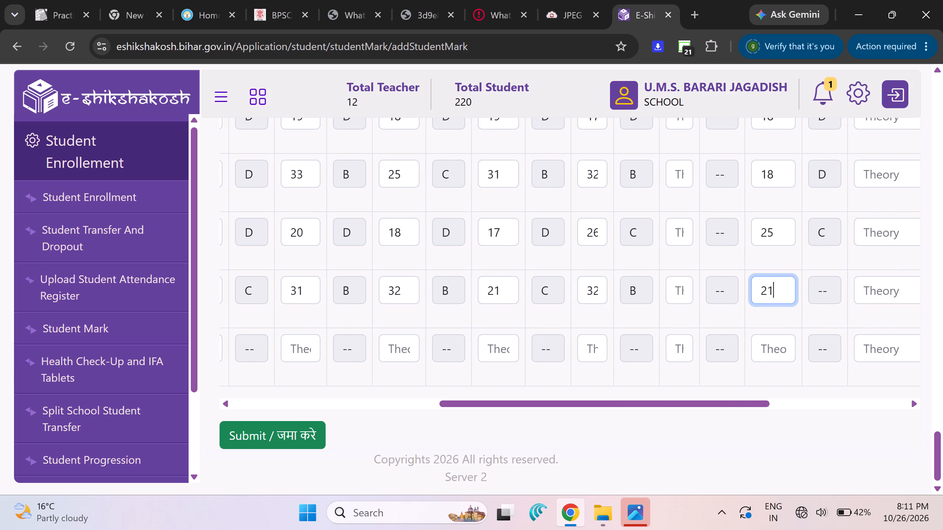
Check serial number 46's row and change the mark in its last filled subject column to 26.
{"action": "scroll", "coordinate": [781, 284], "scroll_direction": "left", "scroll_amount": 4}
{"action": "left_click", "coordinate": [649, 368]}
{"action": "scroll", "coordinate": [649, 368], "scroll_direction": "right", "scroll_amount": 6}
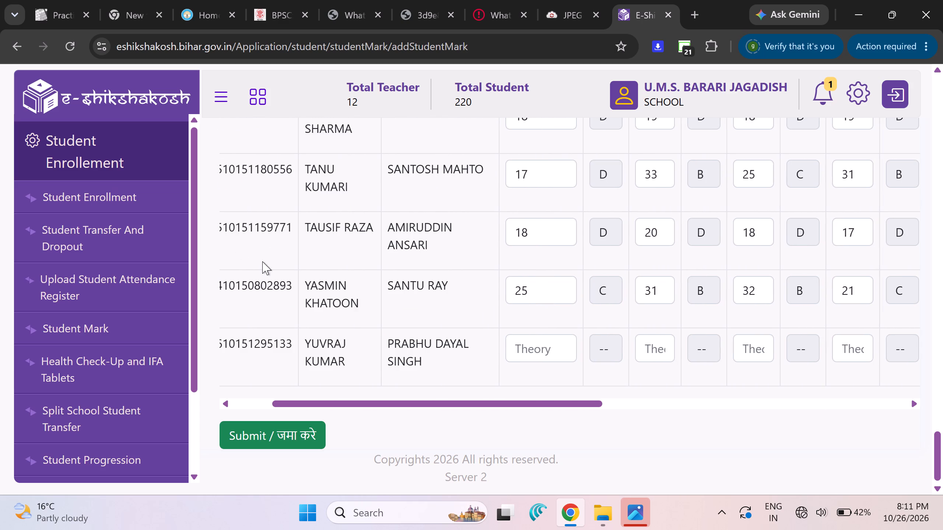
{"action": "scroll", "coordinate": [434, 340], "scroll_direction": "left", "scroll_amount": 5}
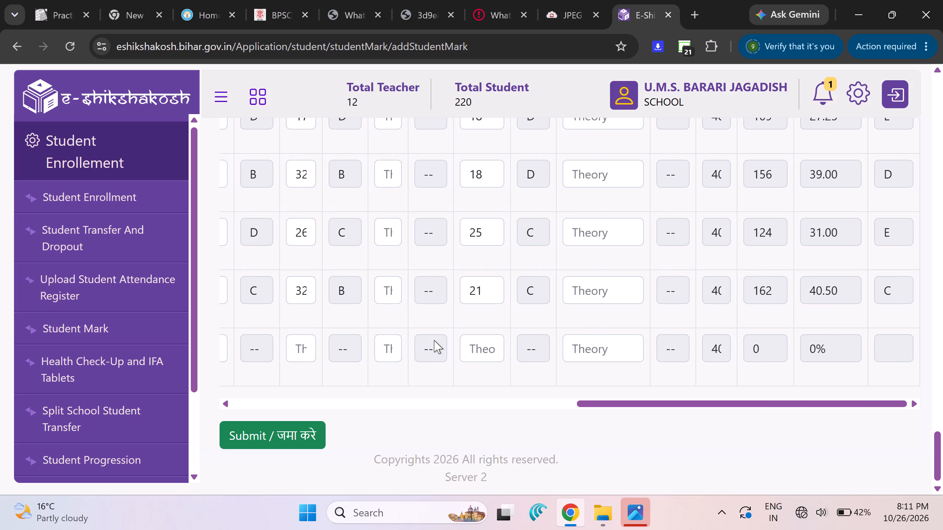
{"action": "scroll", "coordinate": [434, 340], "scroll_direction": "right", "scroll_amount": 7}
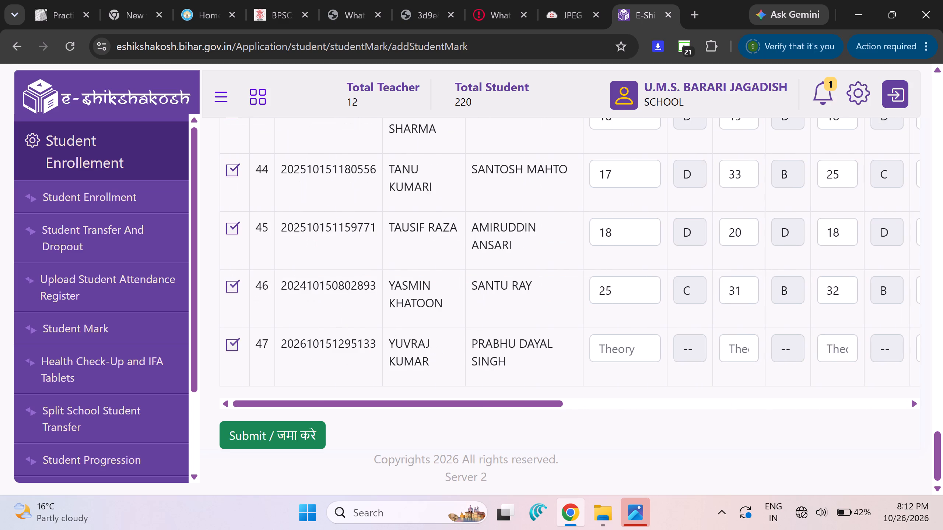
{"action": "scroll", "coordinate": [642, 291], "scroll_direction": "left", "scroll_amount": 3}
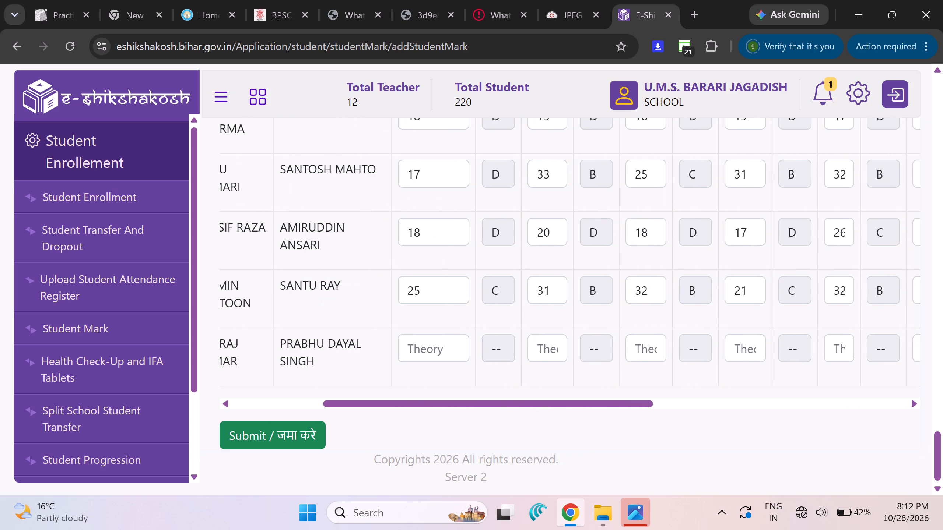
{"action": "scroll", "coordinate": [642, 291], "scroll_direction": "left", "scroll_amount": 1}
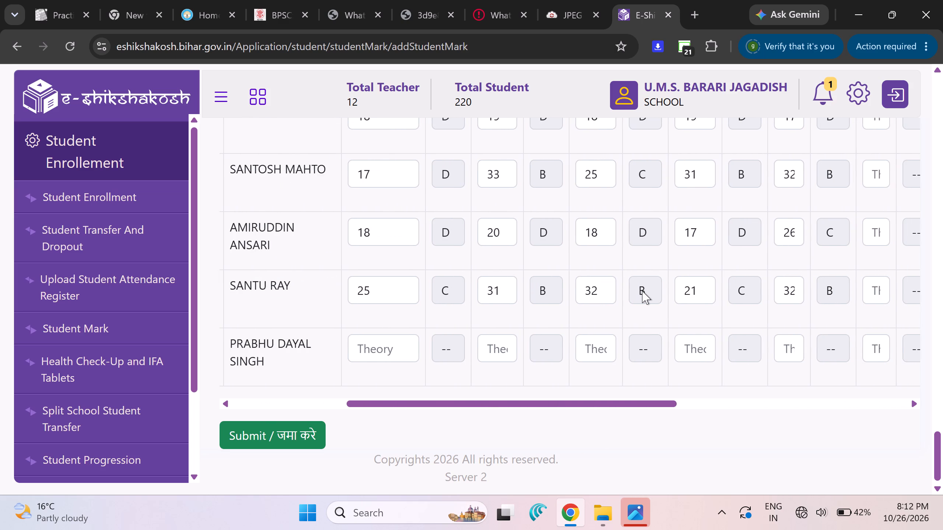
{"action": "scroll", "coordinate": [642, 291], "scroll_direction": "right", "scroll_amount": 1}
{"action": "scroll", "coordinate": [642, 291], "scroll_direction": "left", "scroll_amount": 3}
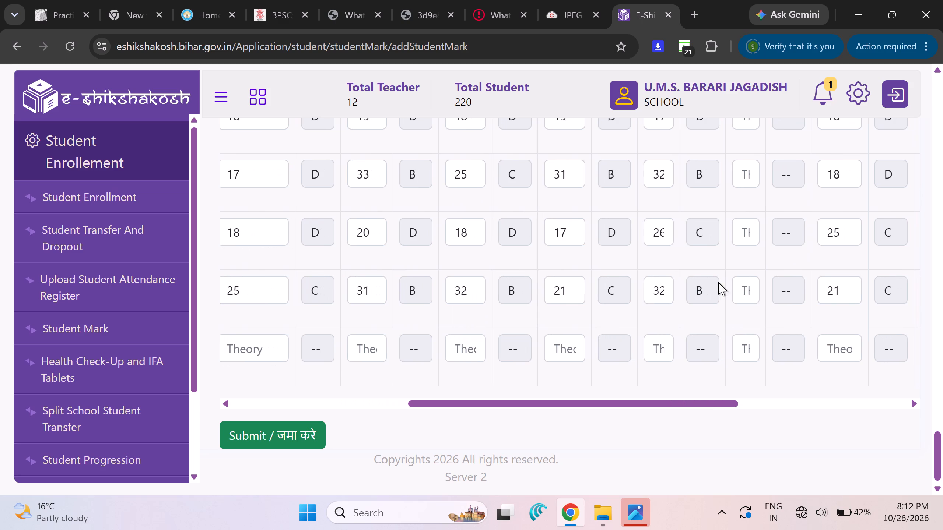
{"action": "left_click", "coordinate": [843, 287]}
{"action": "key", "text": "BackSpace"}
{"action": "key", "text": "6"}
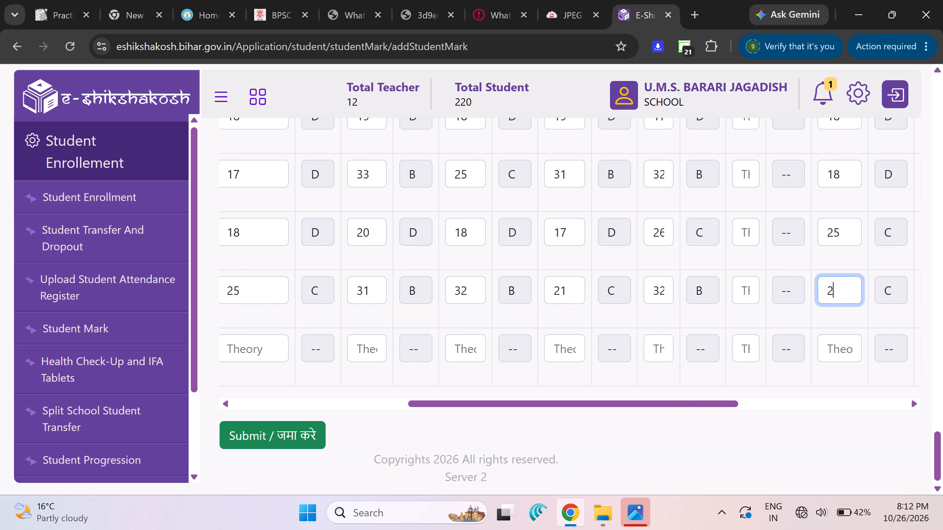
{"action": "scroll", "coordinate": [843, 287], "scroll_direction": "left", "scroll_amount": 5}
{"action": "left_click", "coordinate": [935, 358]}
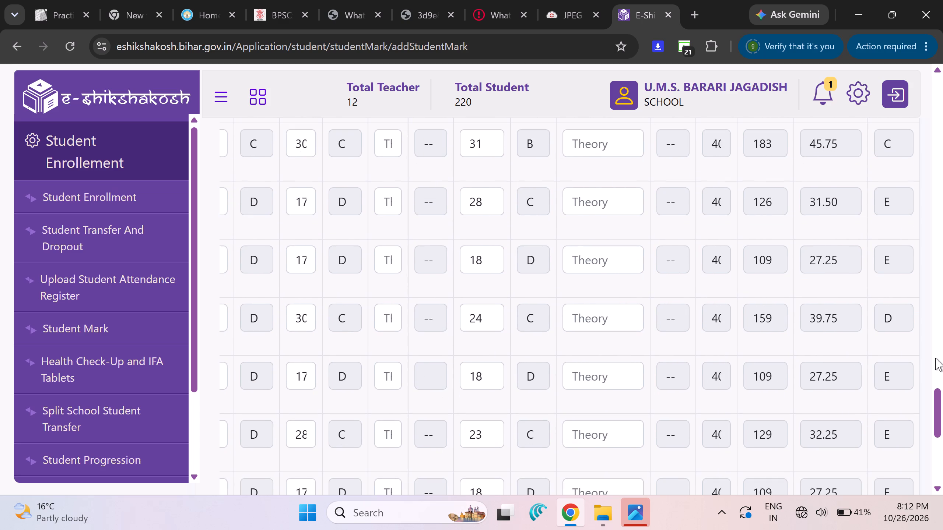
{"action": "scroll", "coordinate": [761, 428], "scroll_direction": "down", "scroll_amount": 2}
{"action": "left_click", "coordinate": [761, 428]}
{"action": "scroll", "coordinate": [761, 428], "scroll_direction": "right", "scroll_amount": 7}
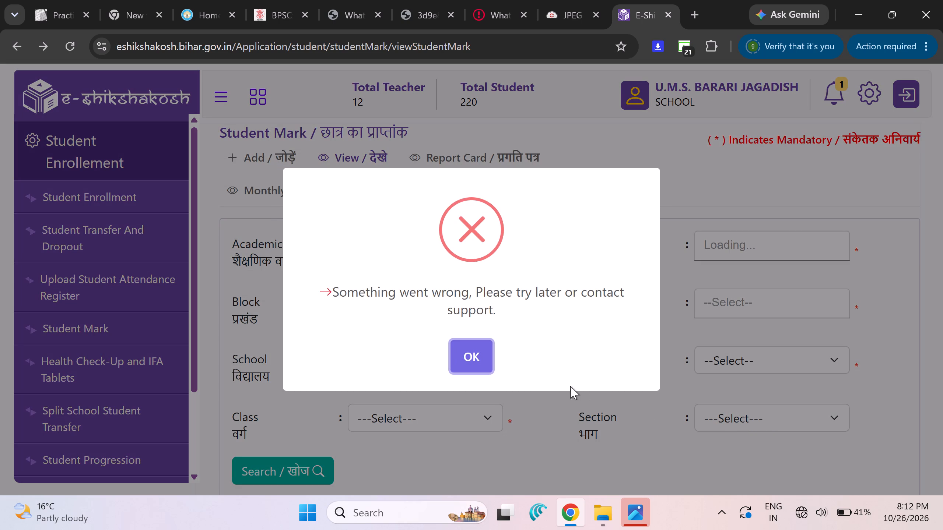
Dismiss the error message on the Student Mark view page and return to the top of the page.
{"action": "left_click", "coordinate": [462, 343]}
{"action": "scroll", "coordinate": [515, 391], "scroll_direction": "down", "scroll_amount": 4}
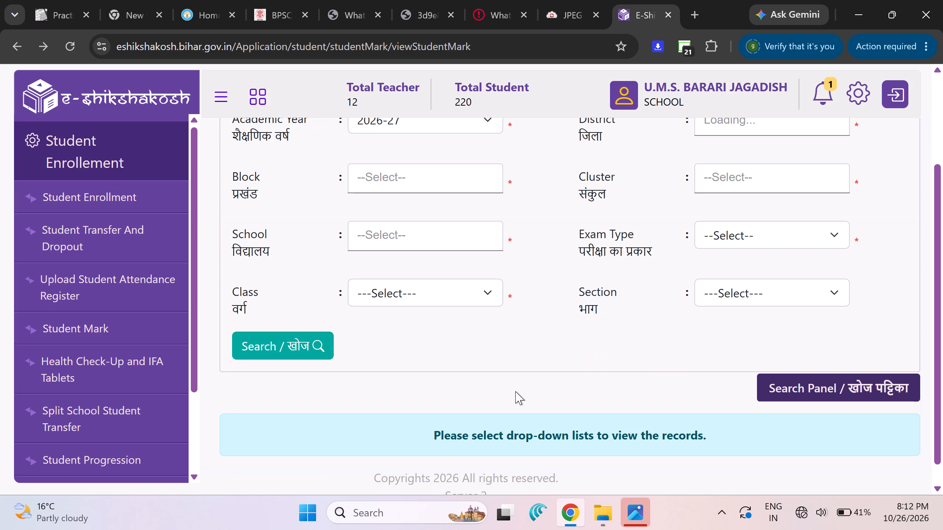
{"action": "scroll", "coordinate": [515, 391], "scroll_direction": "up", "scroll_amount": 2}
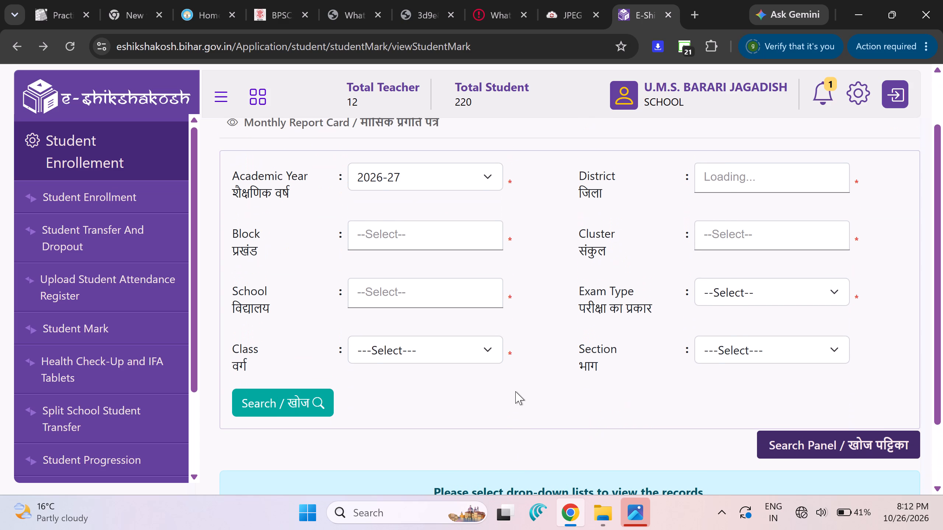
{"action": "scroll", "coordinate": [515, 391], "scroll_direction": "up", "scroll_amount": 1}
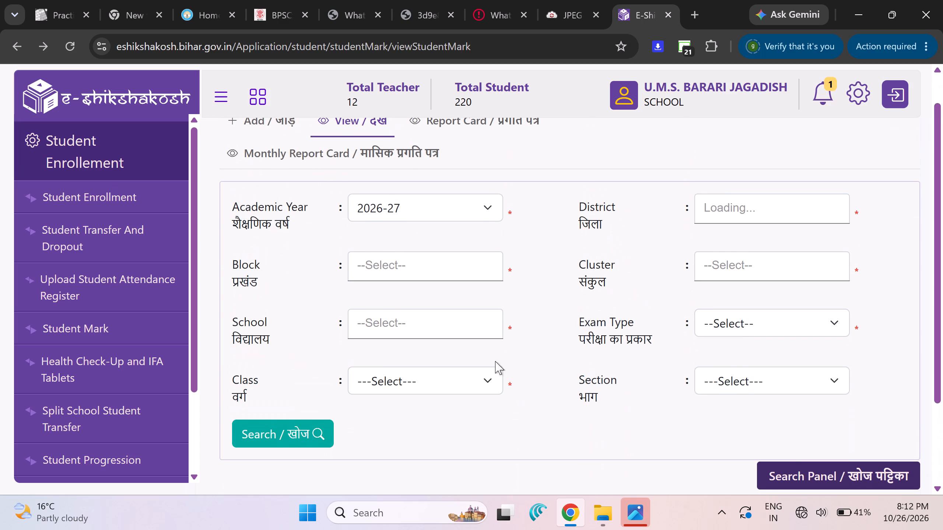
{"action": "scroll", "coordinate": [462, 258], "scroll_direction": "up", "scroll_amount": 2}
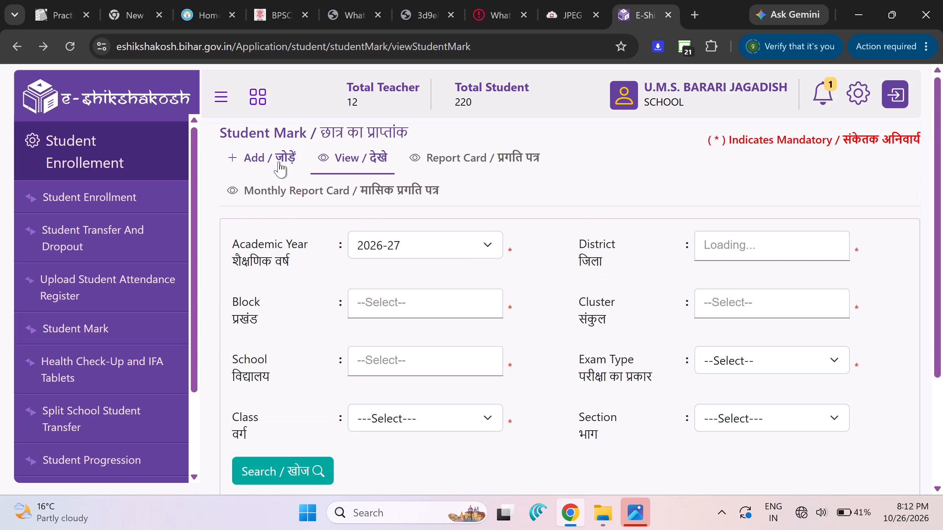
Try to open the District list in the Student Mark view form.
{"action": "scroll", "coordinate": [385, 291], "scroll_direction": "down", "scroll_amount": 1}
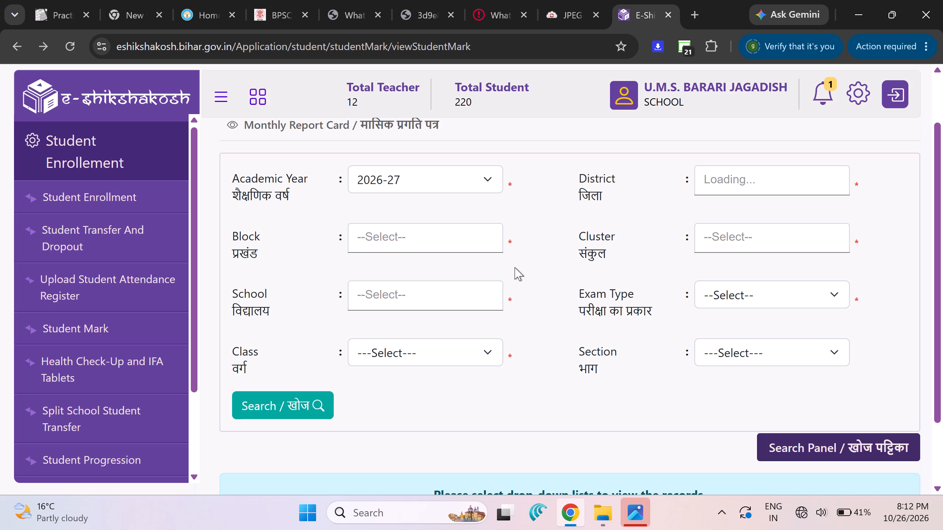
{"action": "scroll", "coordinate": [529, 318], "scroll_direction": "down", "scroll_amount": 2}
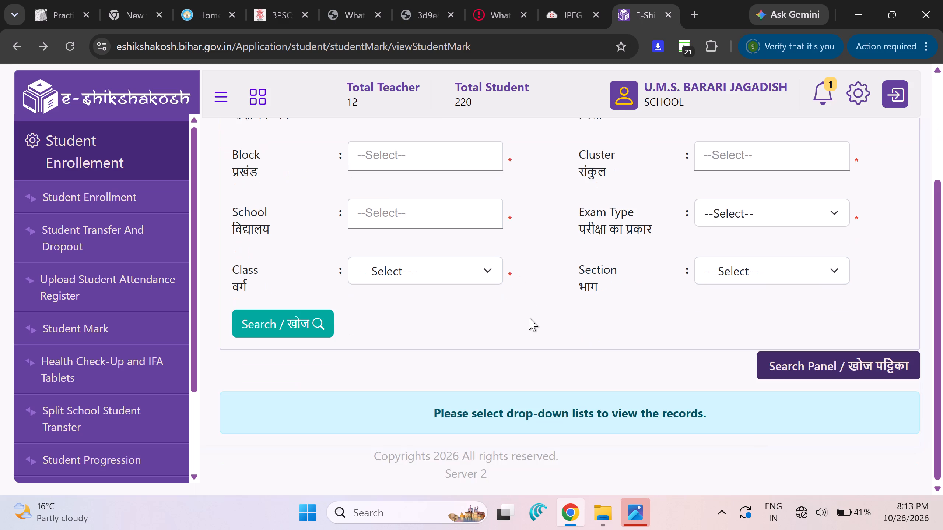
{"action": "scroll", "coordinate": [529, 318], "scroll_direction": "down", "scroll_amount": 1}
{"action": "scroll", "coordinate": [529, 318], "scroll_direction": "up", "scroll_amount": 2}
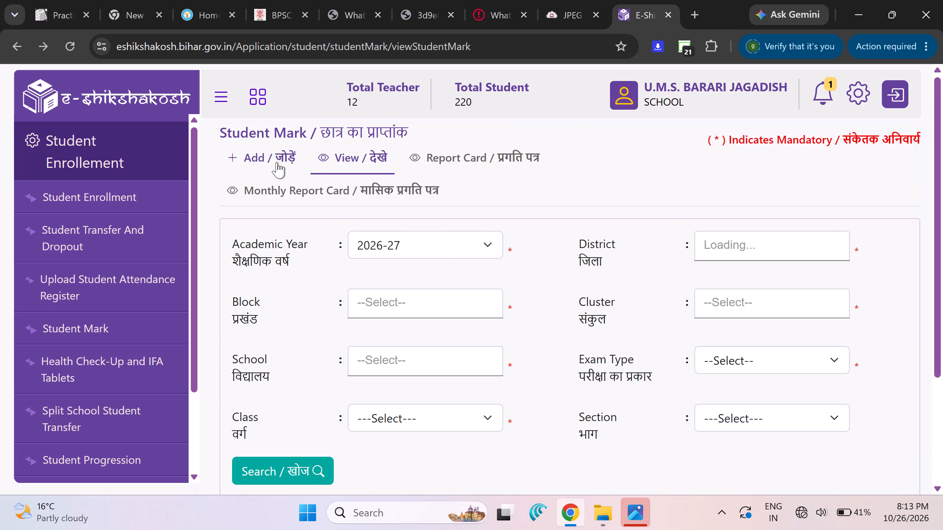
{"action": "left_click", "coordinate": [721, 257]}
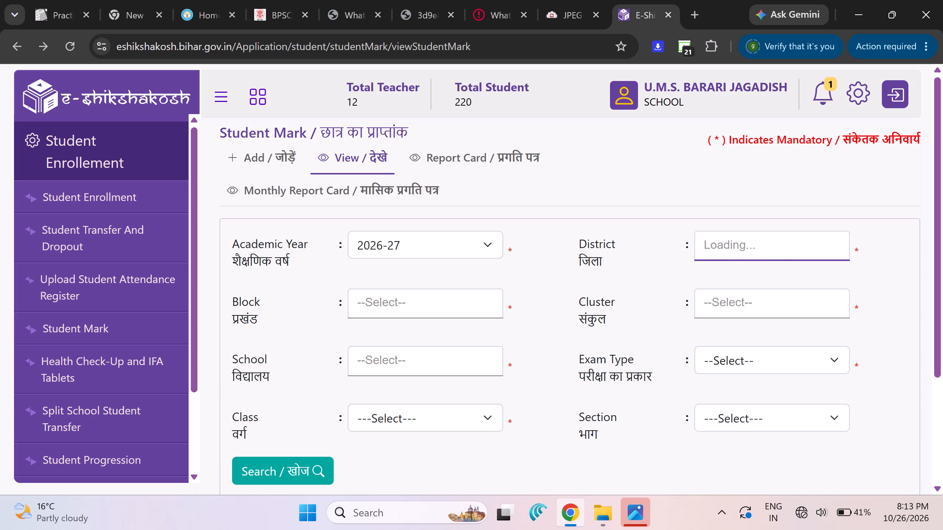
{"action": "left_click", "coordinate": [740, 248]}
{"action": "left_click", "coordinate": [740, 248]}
Check the computer's Wi-Fi connection in the network list and return to the Student Mark page.
{"action": "left_click", "coordinate": [807, 516]}
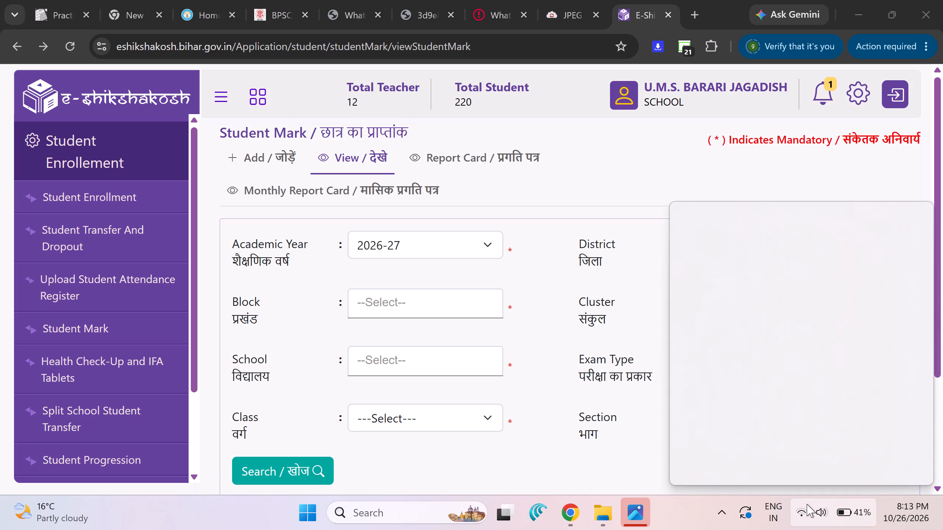
{"action": "left_click", "coordinate": [731, 237]}
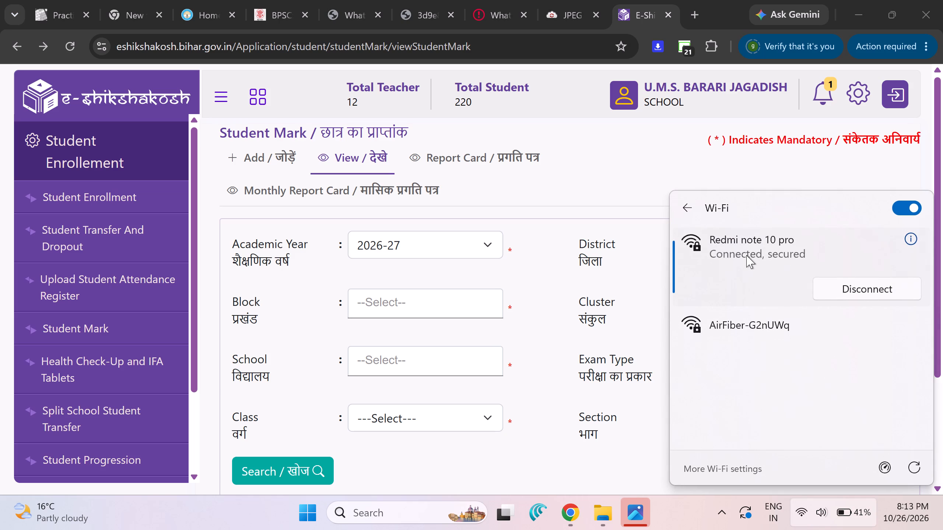
{"action": "left_click", "coordinate": [568, 321]}
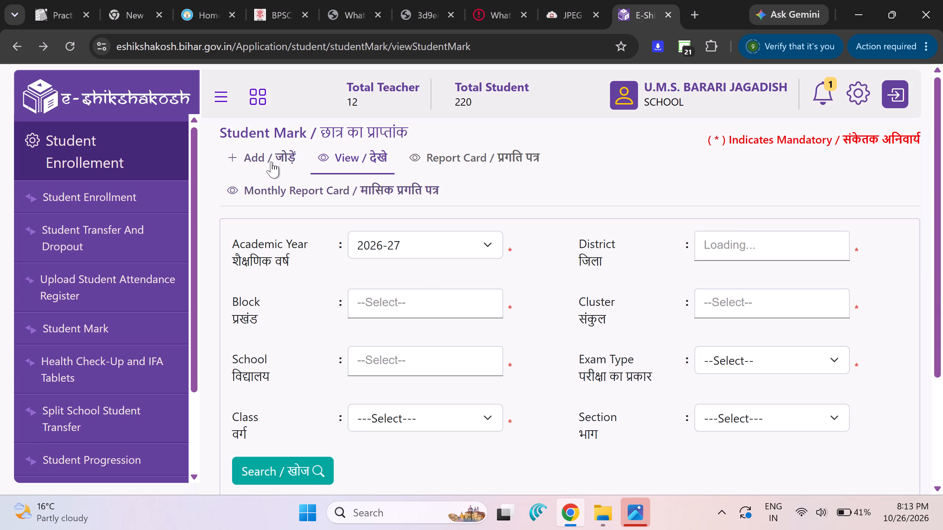
Open the page for adding student marks and search with exam type Half Yearly, Class 7 and section A.
{"action": "left_click", "coordinate": [271, 162]}
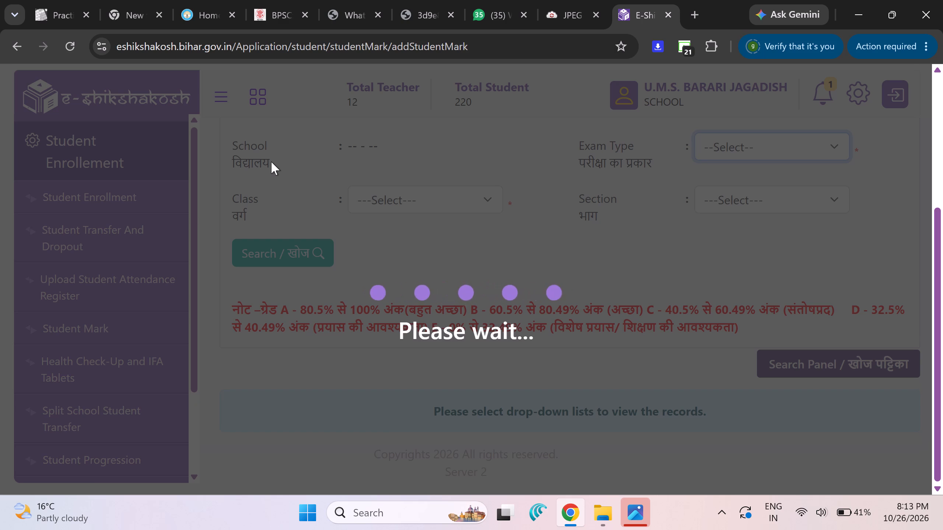
{"action": "scroll", "coordinate": [359, 243], "scroll_direction": "up", "scroll_amount": 2}
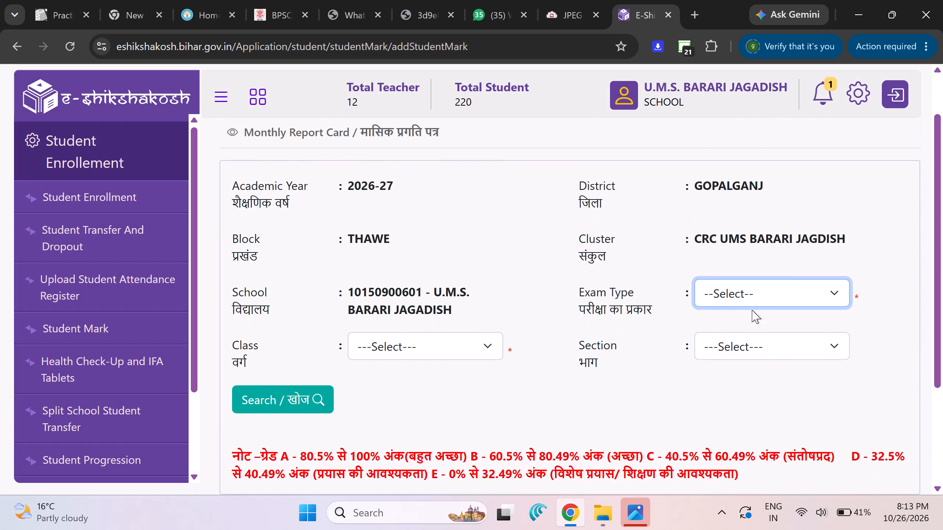
{"action": "left_click", "coordinate": [762, 301]}
{"action": "left_click", "coordinate": [750, 379]}
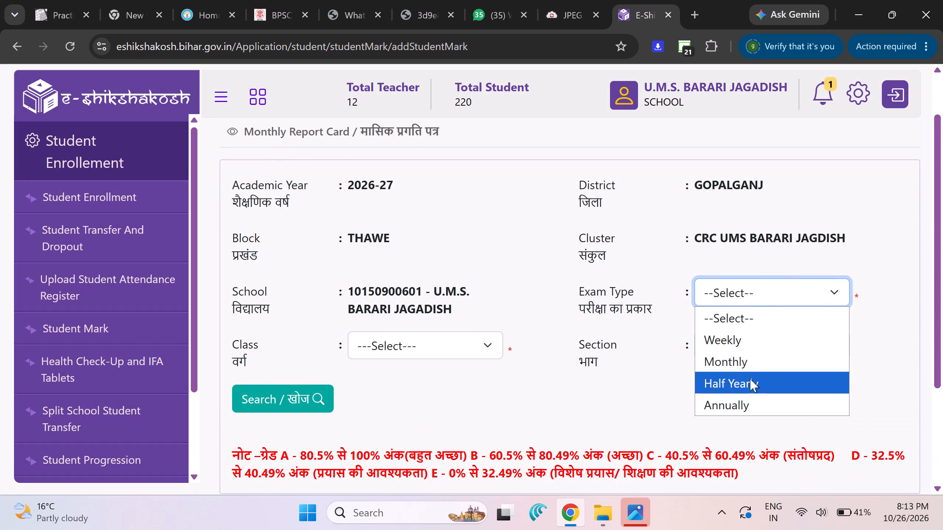
{"action": "left_click", "coordinate": [477, 347]}
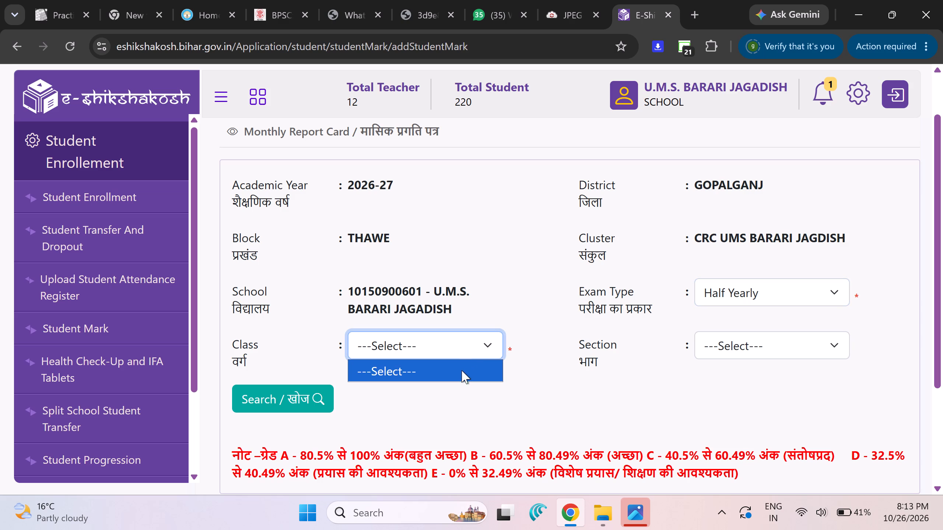
{"action": "left_click", "coordinate": [414, 303]}
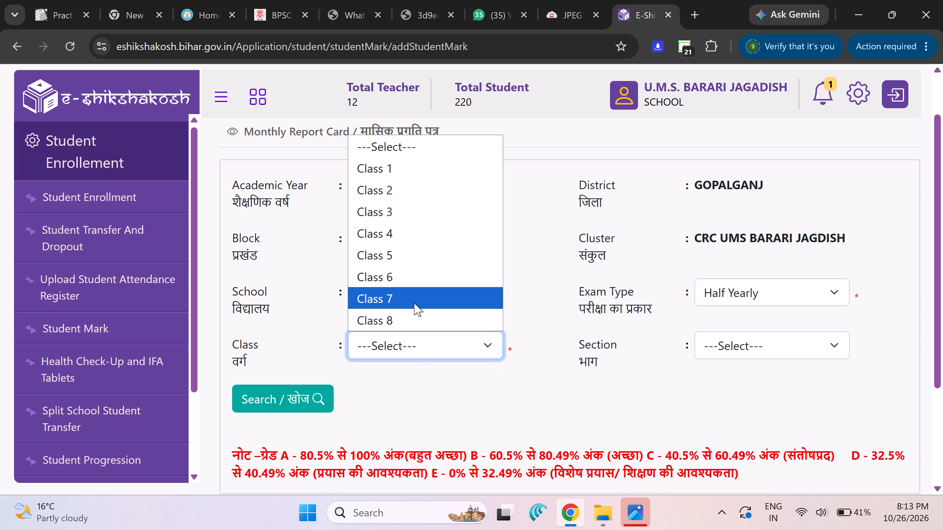
{"action": "left_click", "coordinate": [761, 355]}
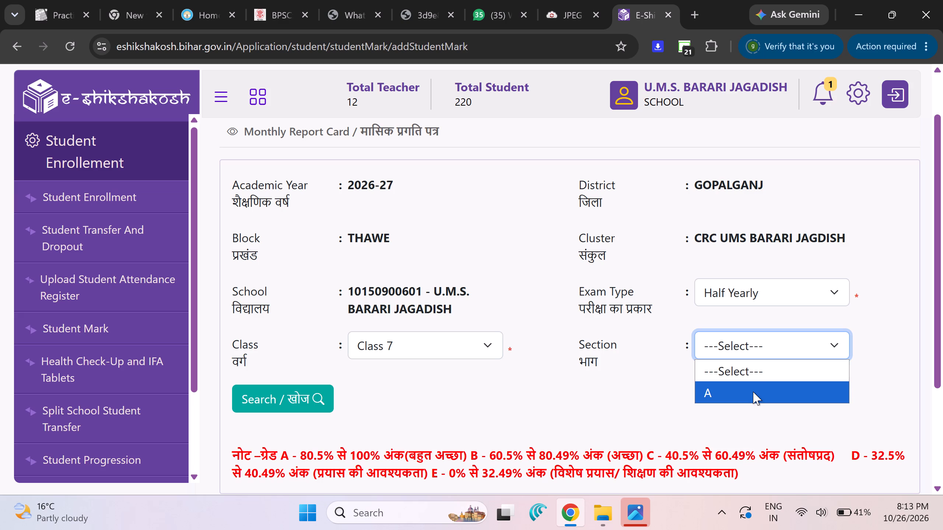
{"action": "left_click", "coordinate": [753, 392]}
{"action": "left_click", "coordinate": [311, 395]}
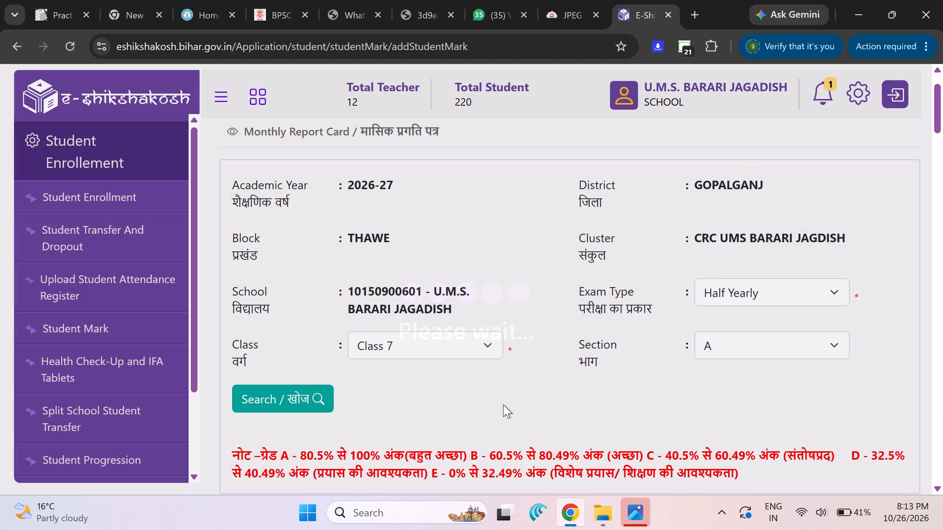
Look through the Class 7 section A student list, the search criteria and the subject columns, ending at the first students.
{"action": "scroll", "coordinate": [503, 404], "scroll_direction": "down", "scroll_amount": 4}
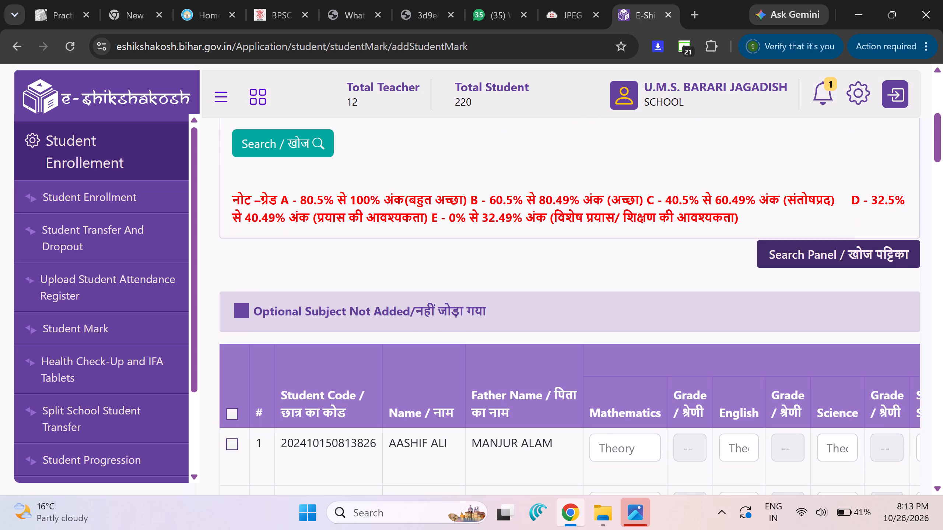
{"action": "scroll", "coordinate": [503, 404], "scroll_direction": "down", "scroll_amount": 3}
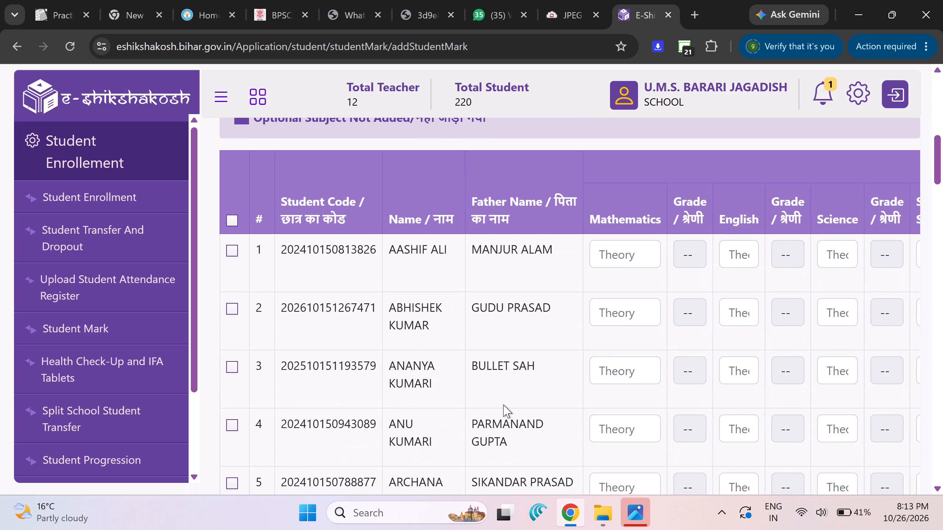
{"action": "scroll", "coordinate": [563, 397], "scroll_direction": "down", "scroll_amount": 7}
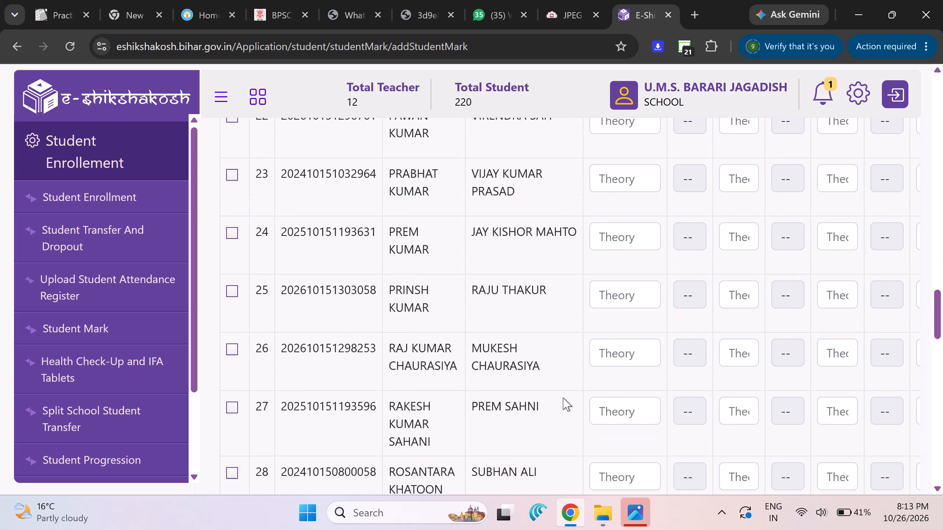
{"action": "scroll", "coordinate": [563, 397], "scroll_direction": "down", "scroll_amount": 3}
{"action": "scroll", "coordinate": [563, 397], "scroll_direction": "up", "scroll_amount": 8}
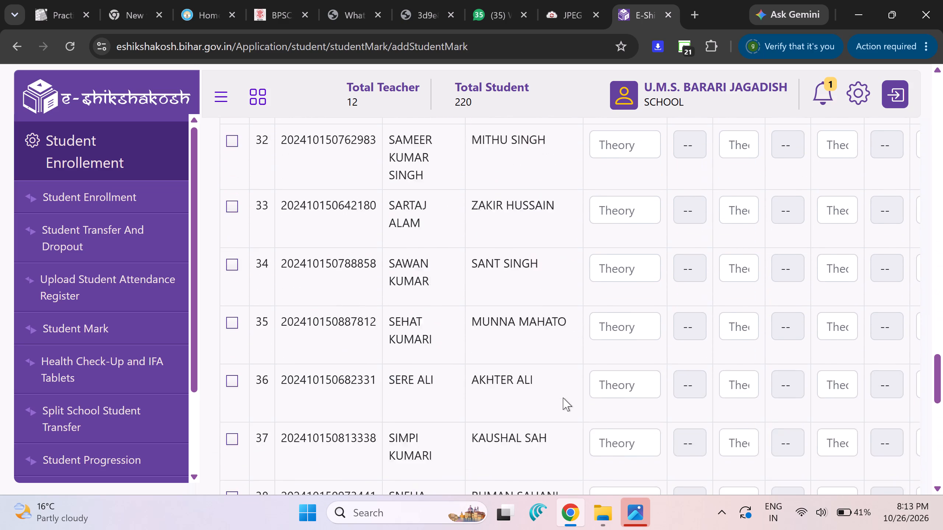
{"action": "scroll", "coordinate": [563, 397], "scroll_direction": "up", "scroll_amount": 6}
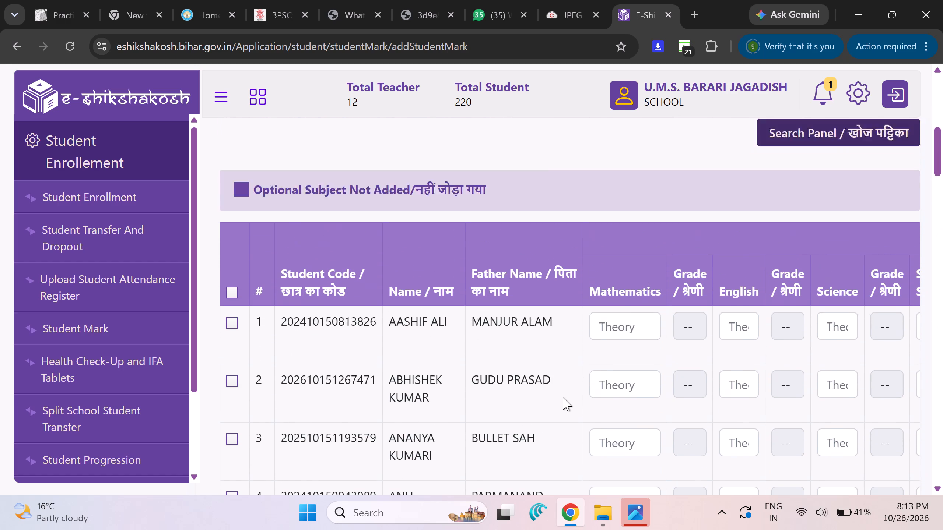
{"action": "scroll", "coordinate": [563, 397], "scroll_direction": "up", "scroll_amount": 4}
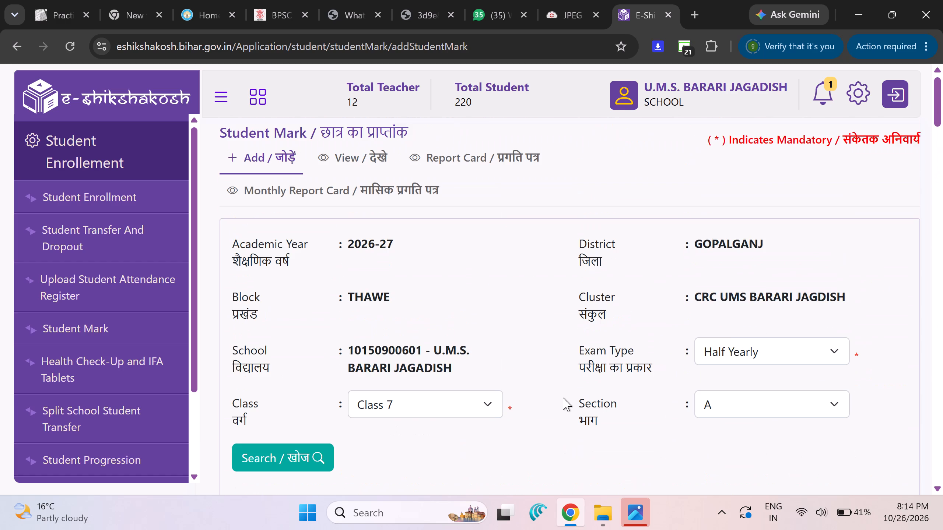
{"action": "scroll", "coordinate": [563, 397], "scroll_direction": "down", "scroll_amount": 3}
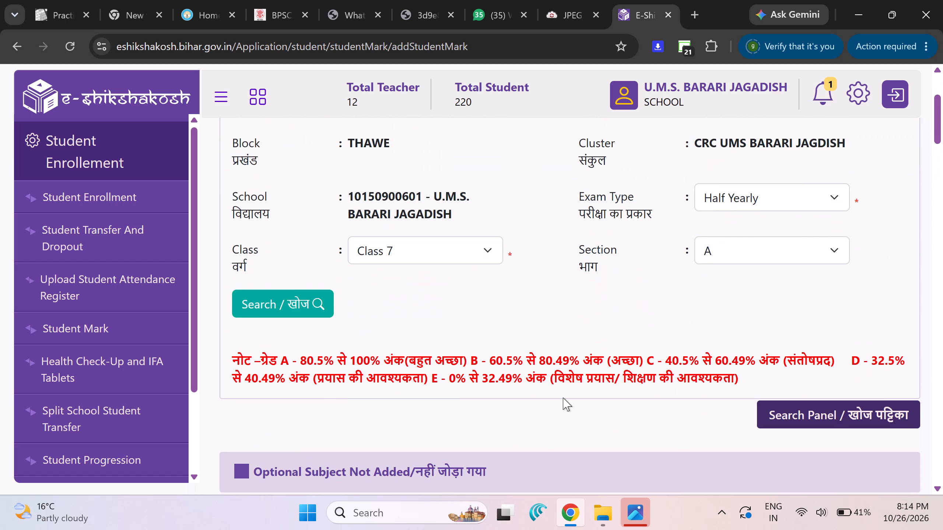
{"action": "scroll", "coordinate": [563, 397], "scroll_direction": "down", "scroll_amount": 2}
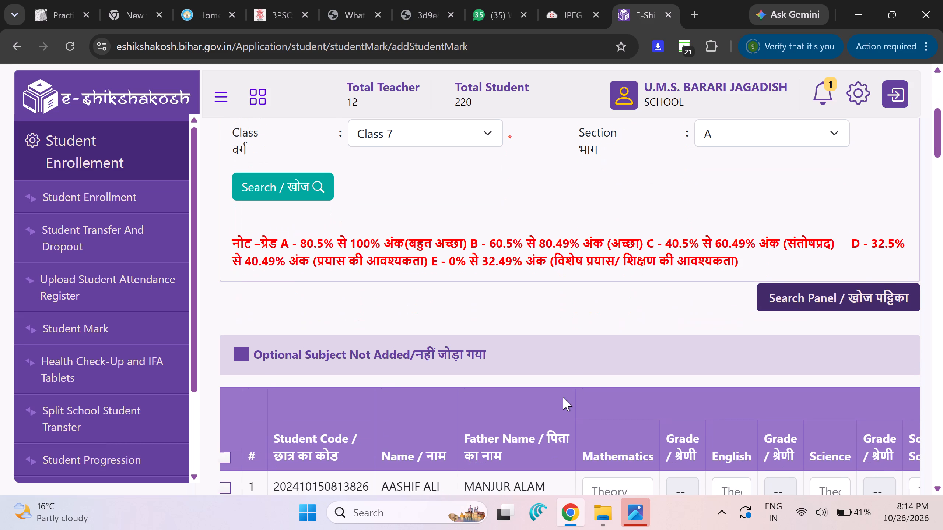
{"action": "scroll", "coordinate": [563, 397], "scroll_direction": "down", "scroll_amount": 1}
{"action": "scroll", "coordinate": [603, 347], "scroll_direction": "down", "scroll_amount": 3}
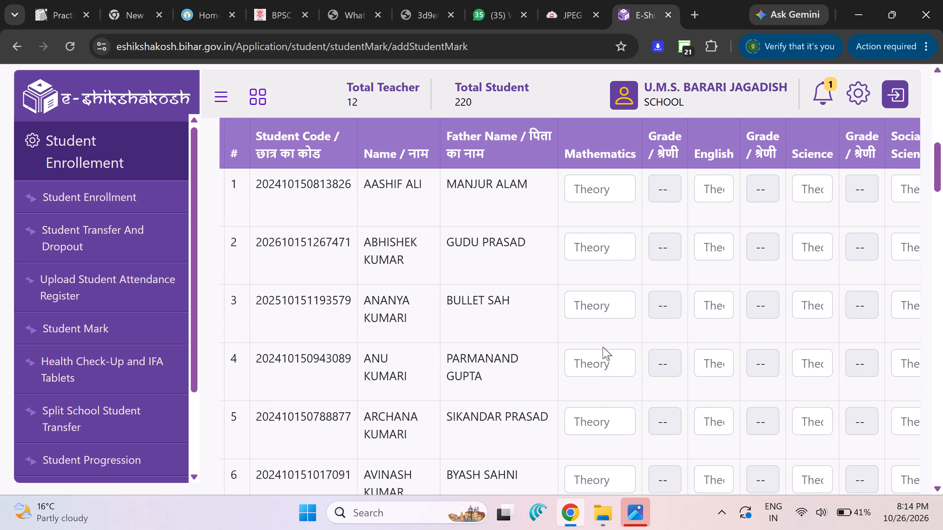
Select all students in the Class 7, section A mark table and check the selection along the list.
{"action": "scroll", "coordinate": [603, 347], "scroll_direction": "right", "scroll_amount": 2}
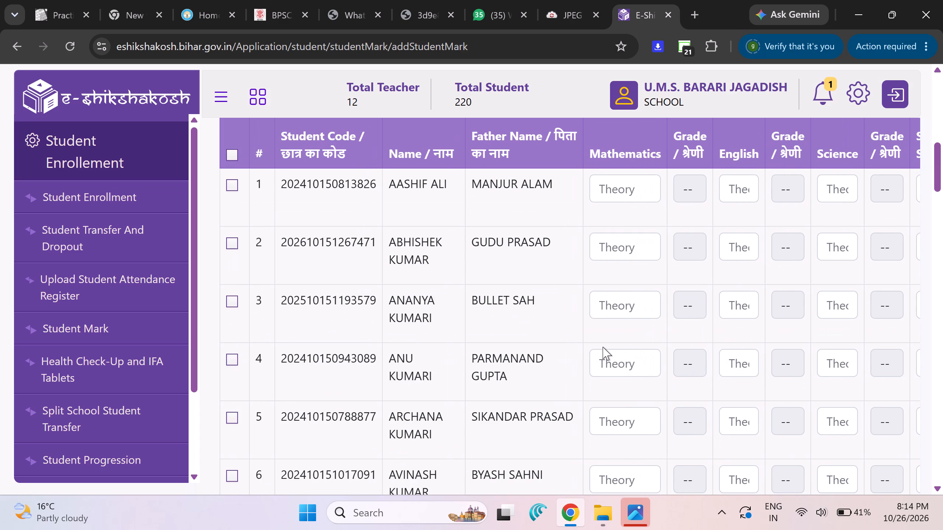
{"action": "left_click", "coordinate": [238, 152]}
{"action": "left_click_drag", "start_coordinate": [940, 181], "coordinate": [941, 442]}
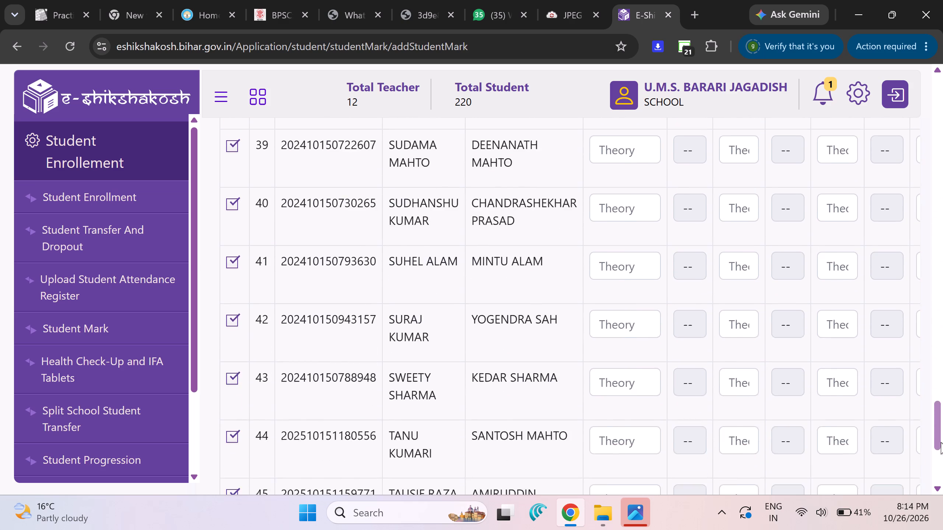
{"action": "left_click_drag", "start_coordinate": [941, 442], "coordinate": [886, 153]}
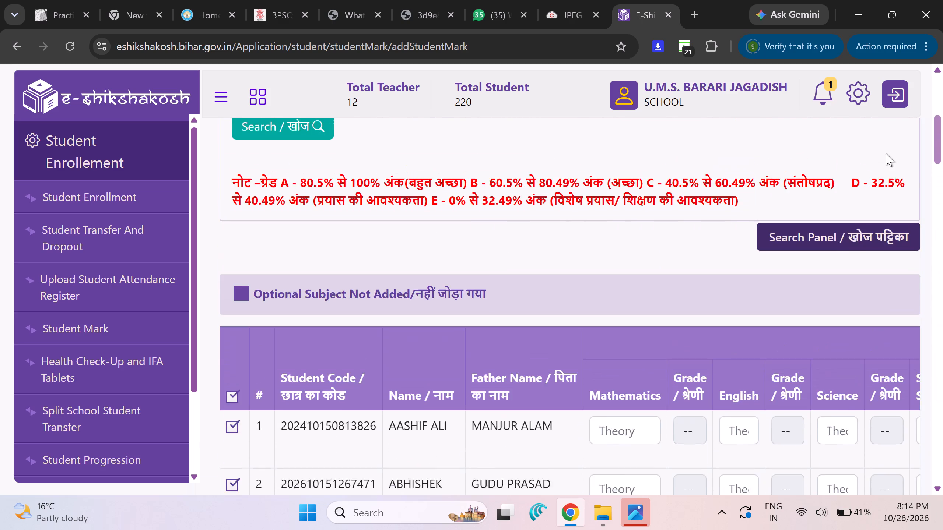
{"action": "left_click_drag", "start_coordinate": [886, 153], "coordinate": [887, 109]}
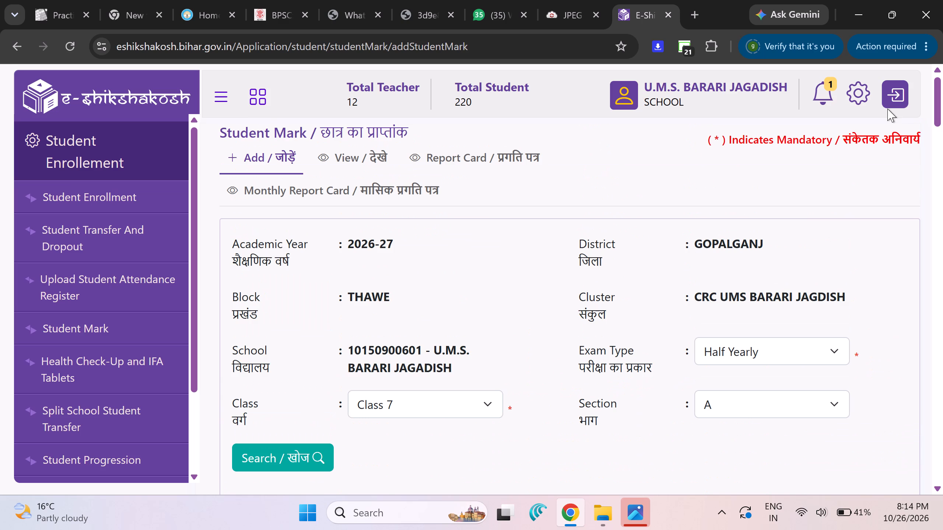
{"action": "scroll", "coordinate": [694, 432], "scroll_direction": "down", "scroll_amount": 3}
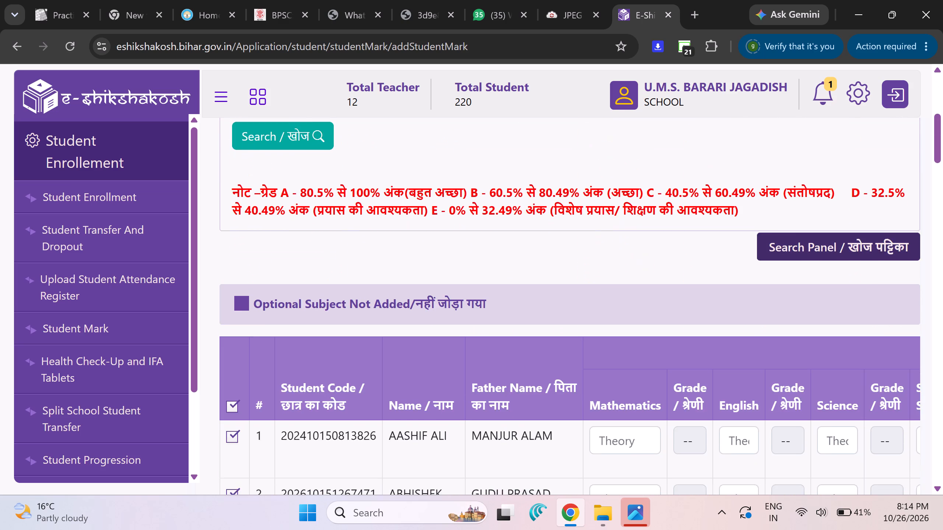
Examine the Class 7, section A mark table from first to last student, checking the selection and the theory mark fields.
{"action": "scroll", "coordinate": [694, 432], "scroll_direction": "down", "scroll_amount": 2}
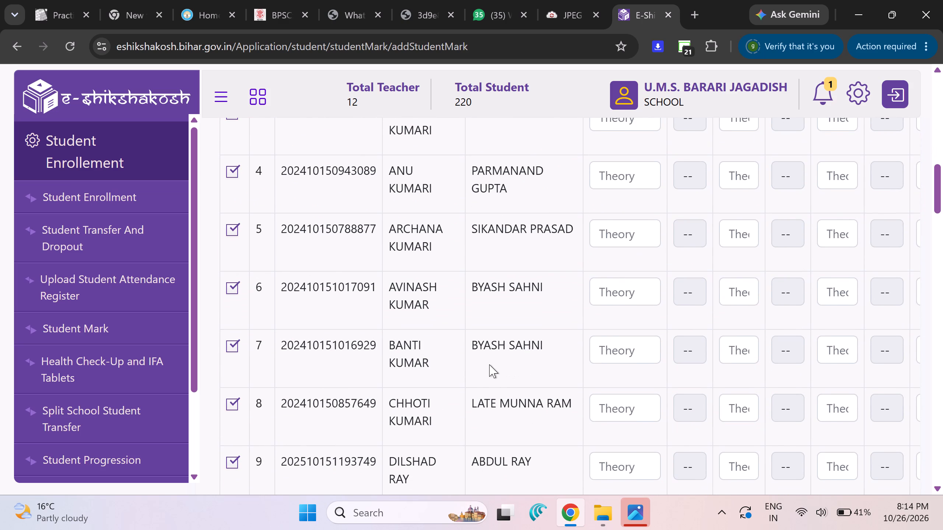
{"action": "left_click_drag", "start_coordinate": [475, 350], "coordinate": [543, 350]}
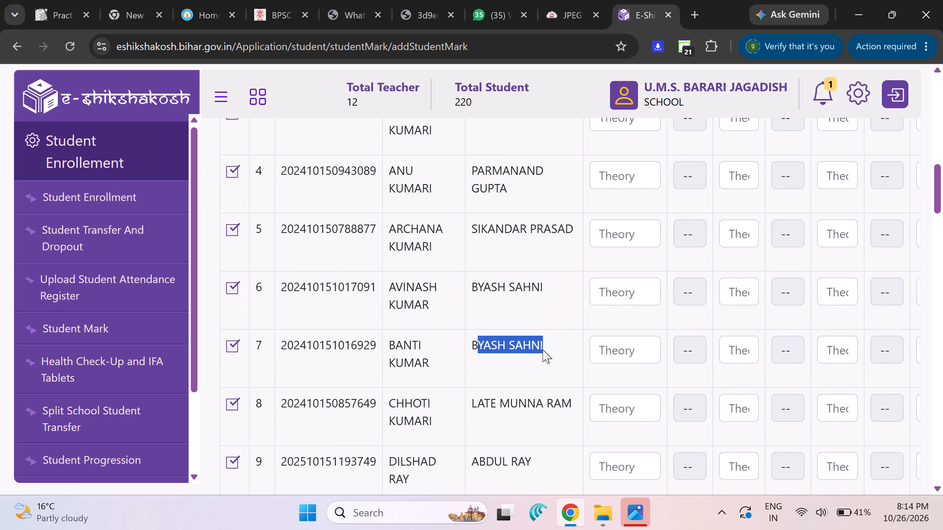
{"action": "left_click", "coordinate": [543, 350]}
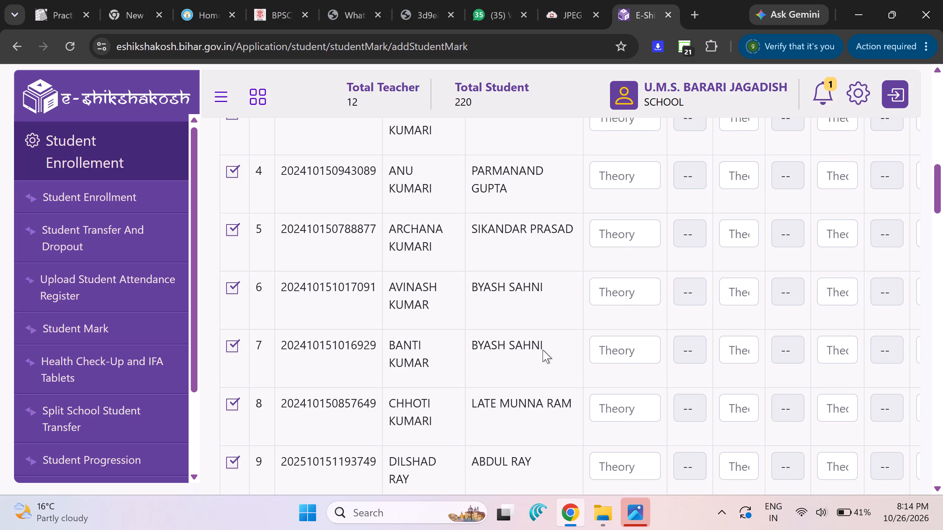
{"action": "scroll", "coordinate": [543, 350], "scroll_direction": "down", "scroll_amount": 5}
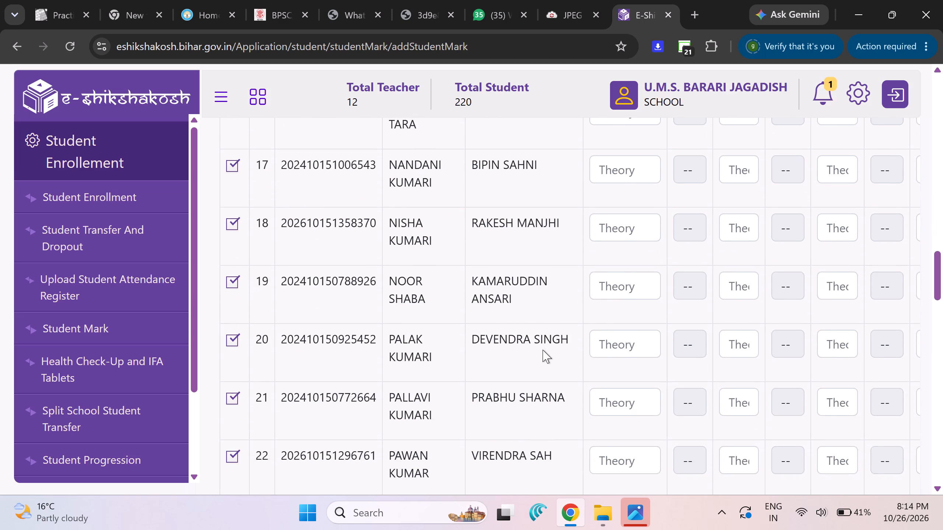
{"action": "scroll", "coordinate": [543, 350], "scroll_direction": "down", "scroll_amount": 6}
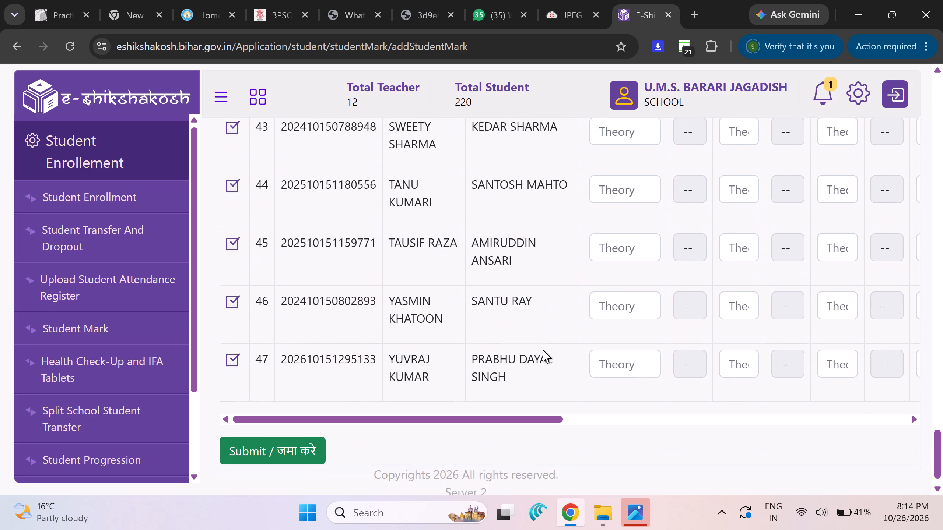
{"action": "scroll", "coordinate": [543, 350], "scroll_direction": "up", "scroll_amount": 5}
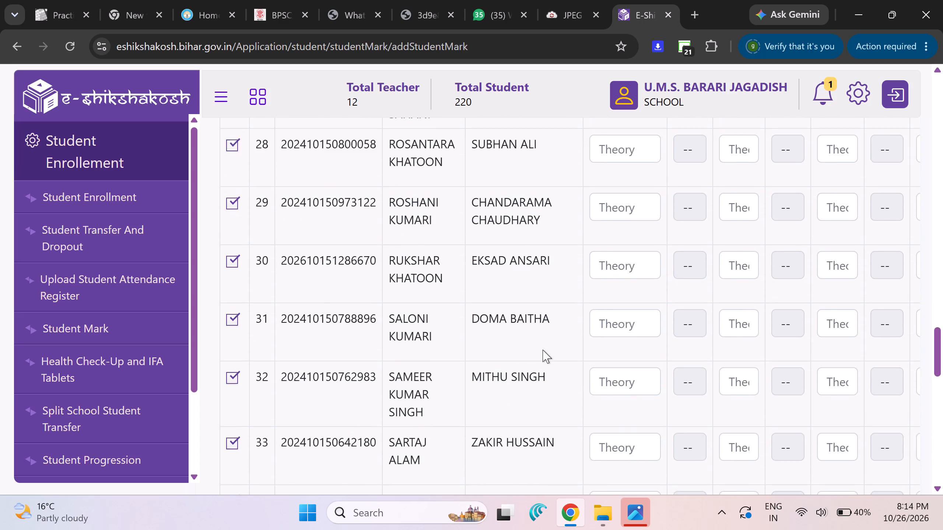
{"action": "scroll", "coordinate": [543, 350], "scroll_direction": "up", "scroll_amount": 3}
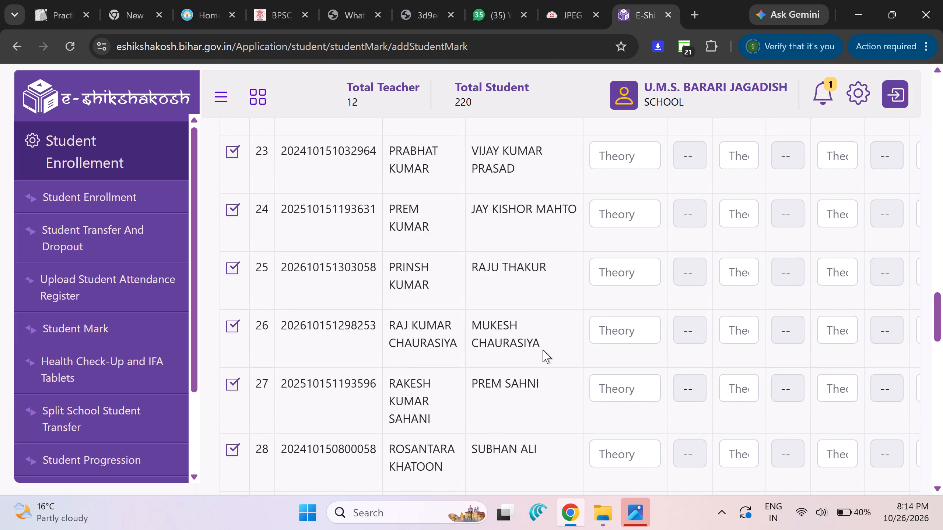
{"action": "scroll", "coordinate": [543, 350], "scroll_direction": "up", "scroll_amount": 5}
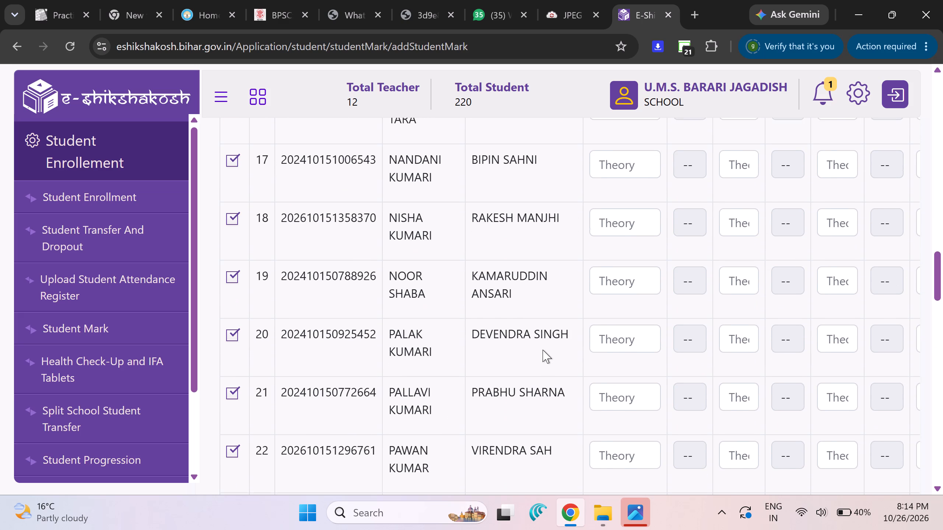
{"action": "scroll", "coordinate": [543, 350], "scroll_direction": "up", "scroll_amount": 2}
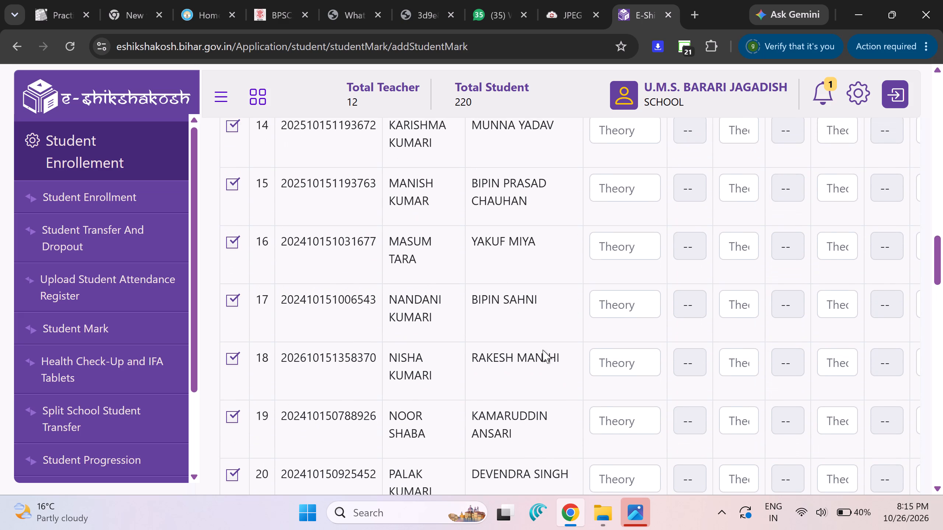
{"action": "scroll", "coordinate": [543, 350], "scroll_direction": "up", "scroll_amount": 1}
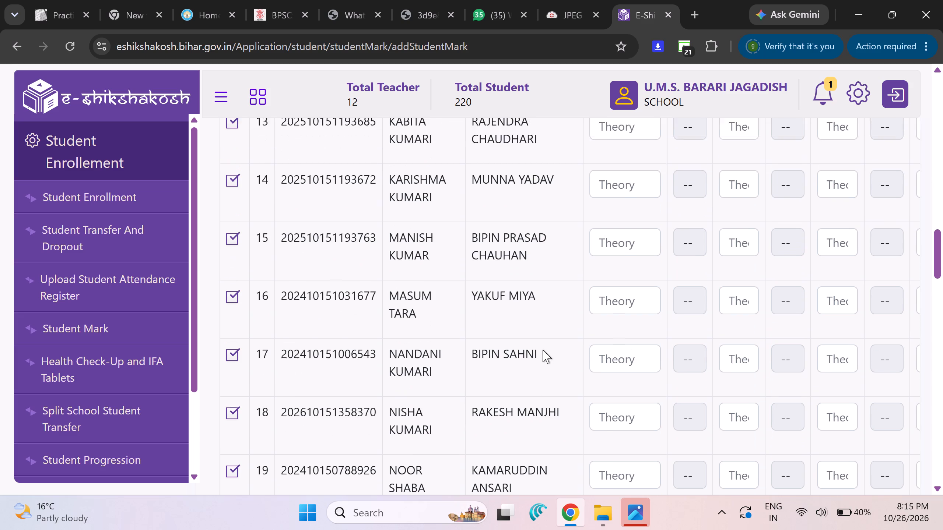
{"action": "scroll", "coordinate": [543, 350], "scroll_direction": "up", "scroll_amount": 5}
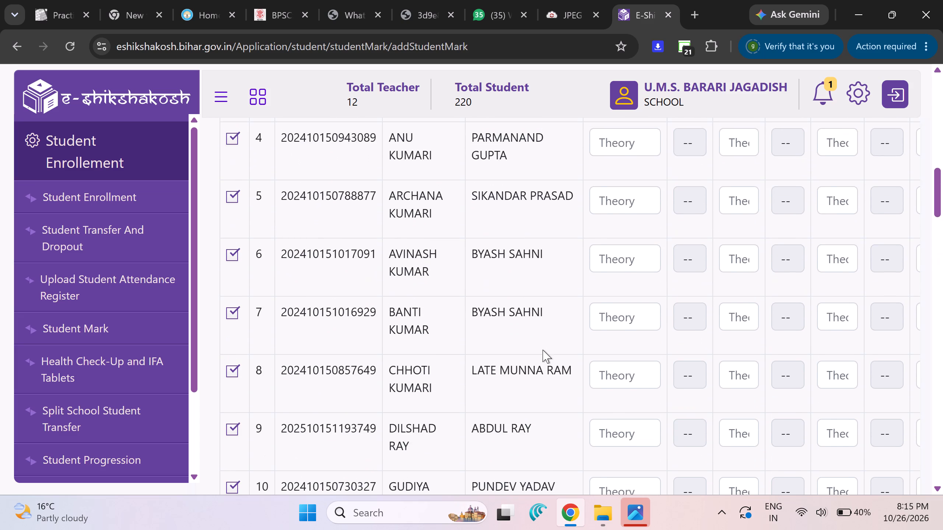
{"action": "scroll", "coordinate": [543, 350], "scroll_direction": "up", "scroll_amount": 2}
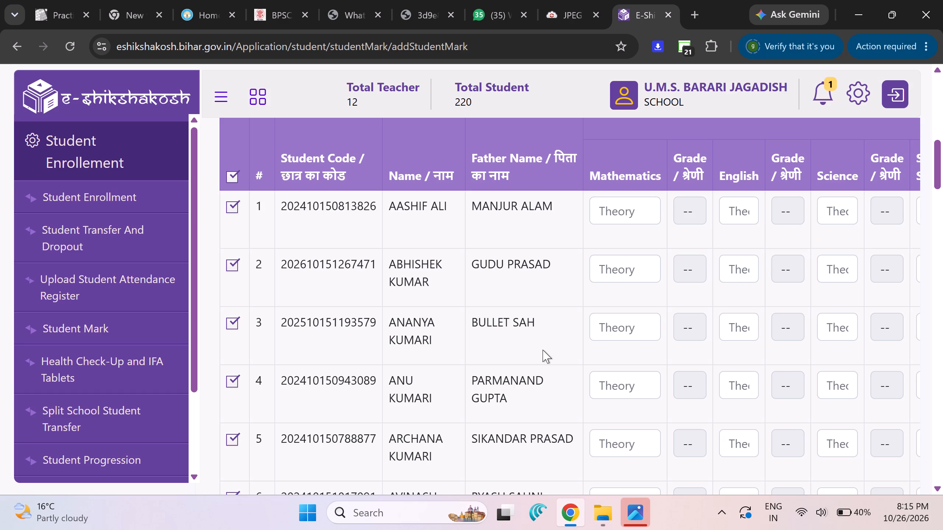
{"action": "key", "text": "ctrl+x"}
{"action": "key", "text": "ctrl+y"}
Check the exam type, class and section search settings above the mark table and the first student rows.
{"action": "scroll", "coordinate": [576, 373], "scroll_direction": "up", "scroll_amount": 3}
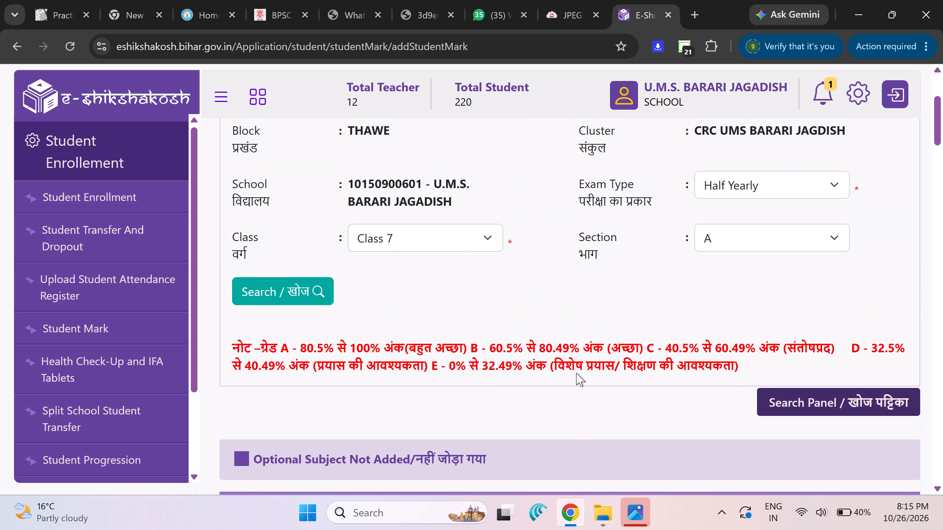
{"action": "scroll", "coordinate": [576, 373], "scroll_direction": "up", "scroll_amount": 2}
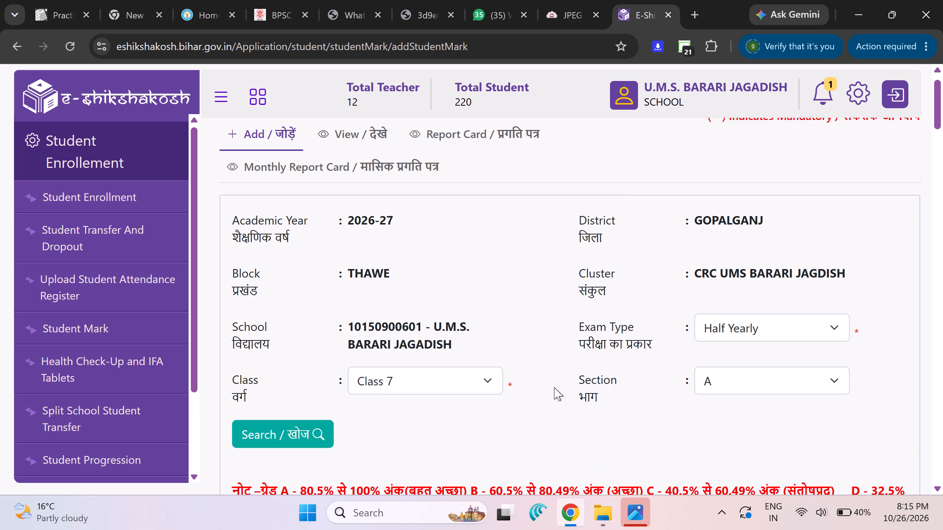
{"action": "scroll", "coordinate": [539, 403], "scroll_direction": "down", "scroll_amount": 7}
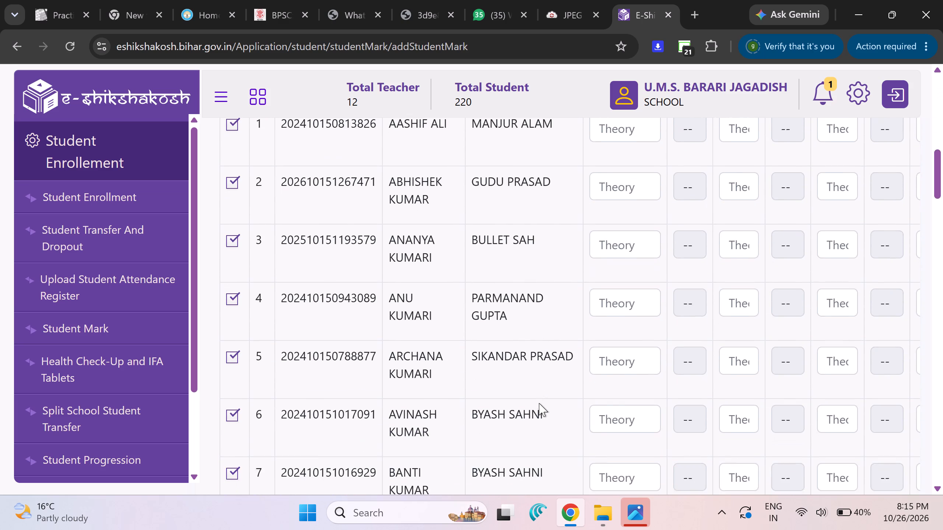
{"action": "scroll", "coordinate": [539, 403], "scroll_direction": "down", "scroll_amount": 1}
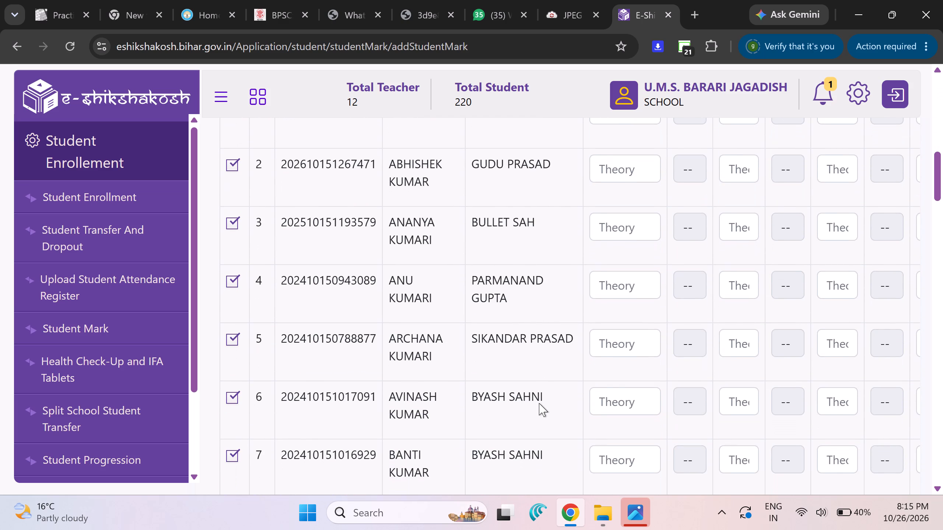
{"action": "scroll", "coordinate": [539, 403], "scroll_direction": "down", "scroll_amount": 1}
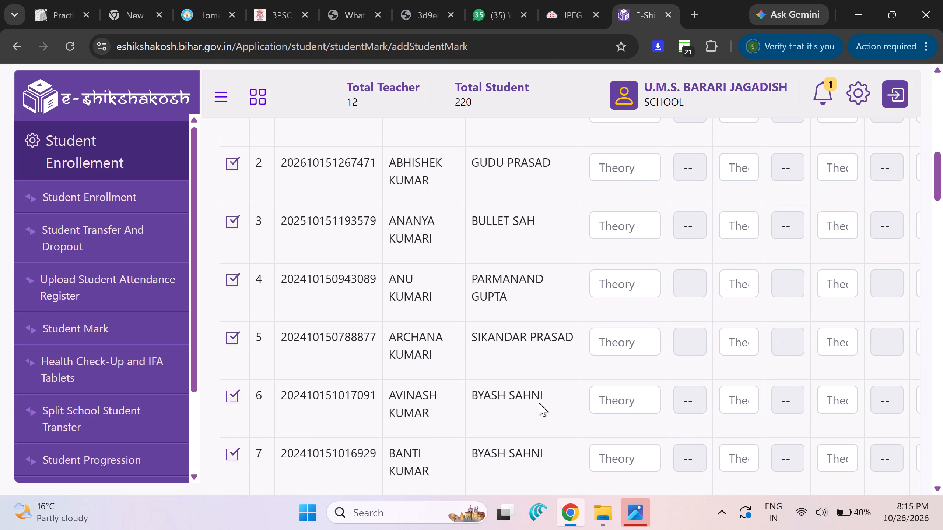
Enter theory marks in serial number 1's row: Mathematics 18, English 24, Science 33 and Social Science 21.
{"action": "scroll", "coordinate": [539, 403], "scroll_direction": "up", "scroll_amount": 1}
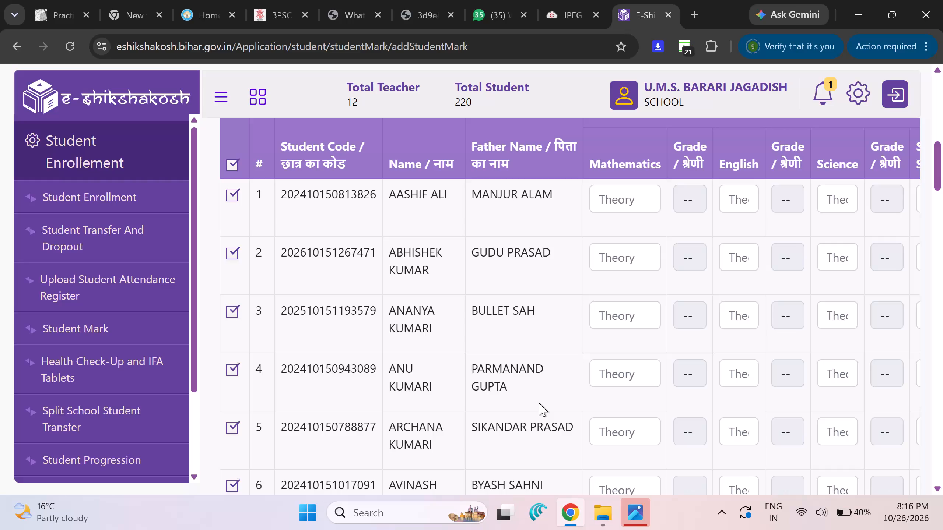
{"action": "left_click", "coordinate": [628, 199]}
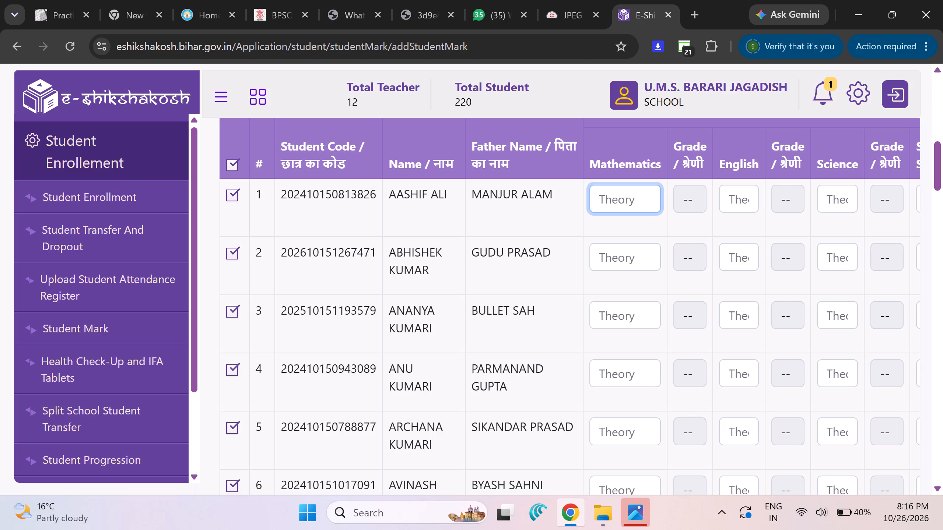
{"action": "type", "text": "18"}
{"action": "left_click", "coordinate": [745, 203]}
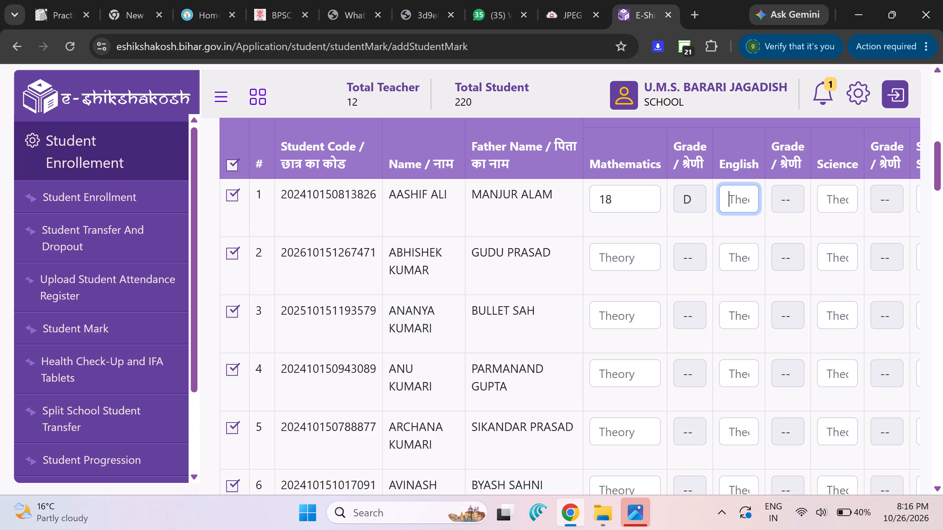
{"action": "key", "text": "2"}
{"action": "key", "text": "4"}
{"action": "scroll", "coordinate": [745, 203], "scroll_direction": "left", "scroll_amount": 4}
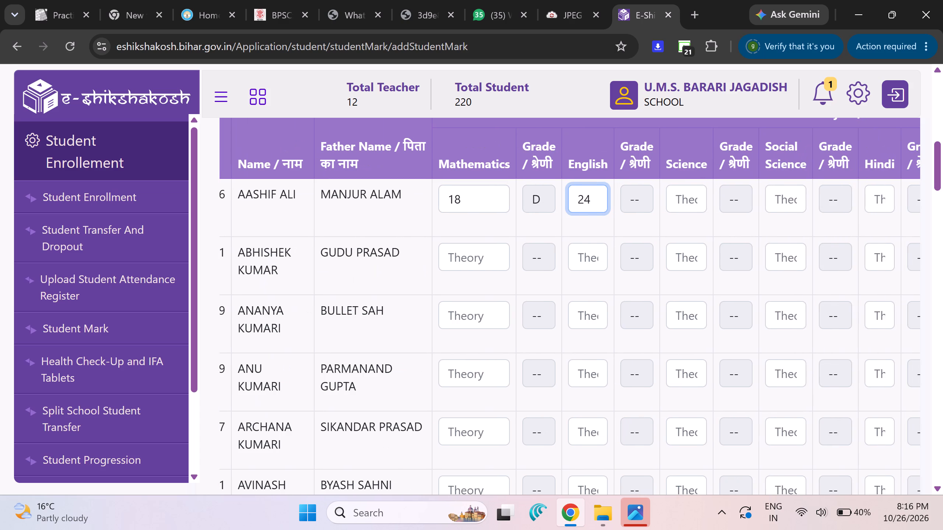
{"action": "left_click", "coordinate": [702, 203]}
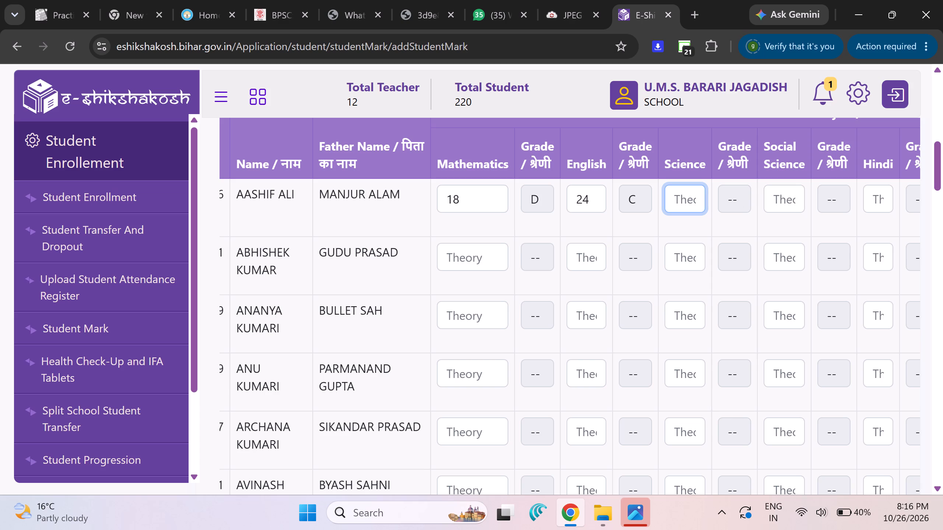
{"action": "type", "text": "33"}
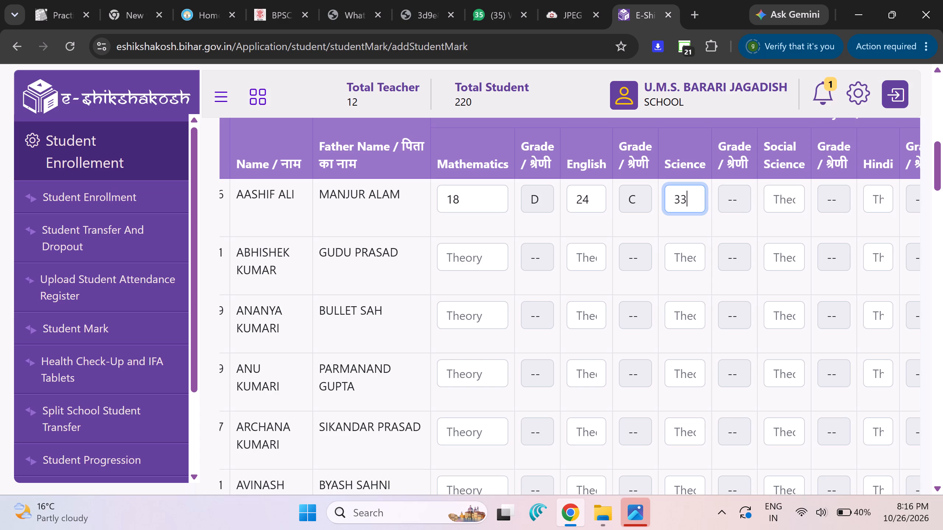
{"action": "left_click", "coordinate": [779, 199]}
{"action": "type", "text": "21"}
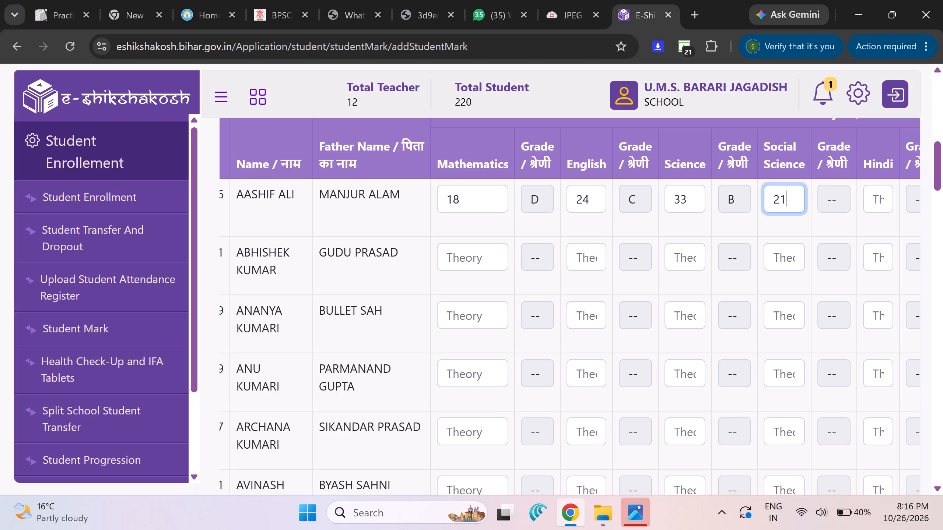
Set the Hindi theory mark in serial number 1's row to 17, checking the row's other subject columns.
{"action": "scroll", "coordinate": [891, 187], "scroll_direction": "left", "scroll_amount": 3}
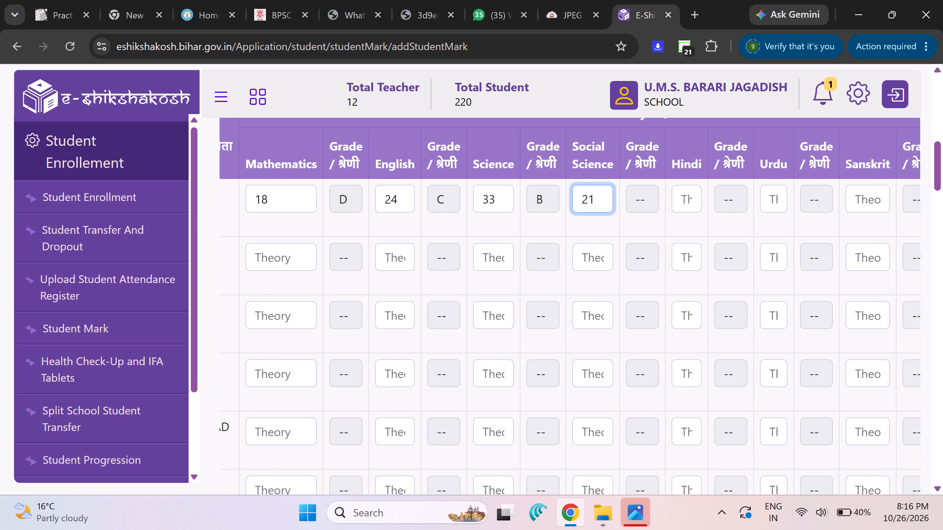
{"action": "scroll", "coordinate": [789, 215], "scroll_direction": "left", "scroll_amount": 1}
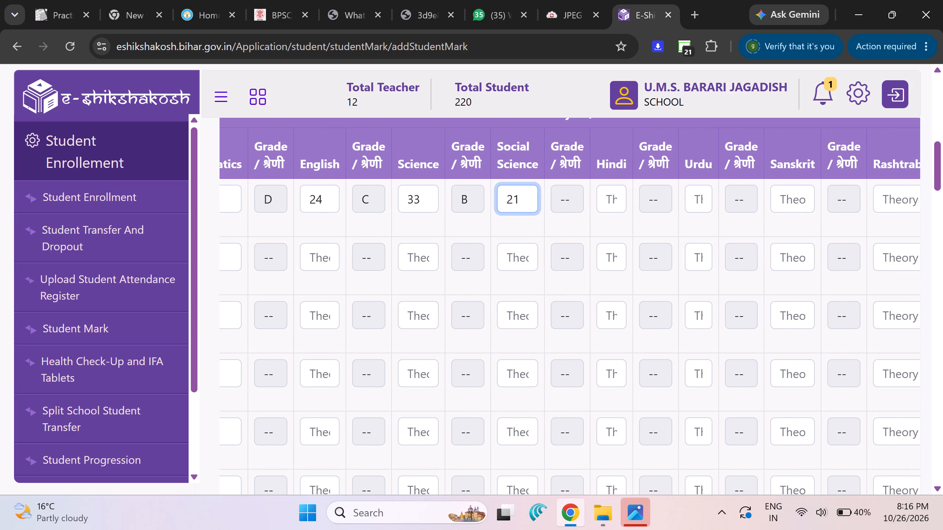
{"action": "left_click", "coordinate": [610, 207]}
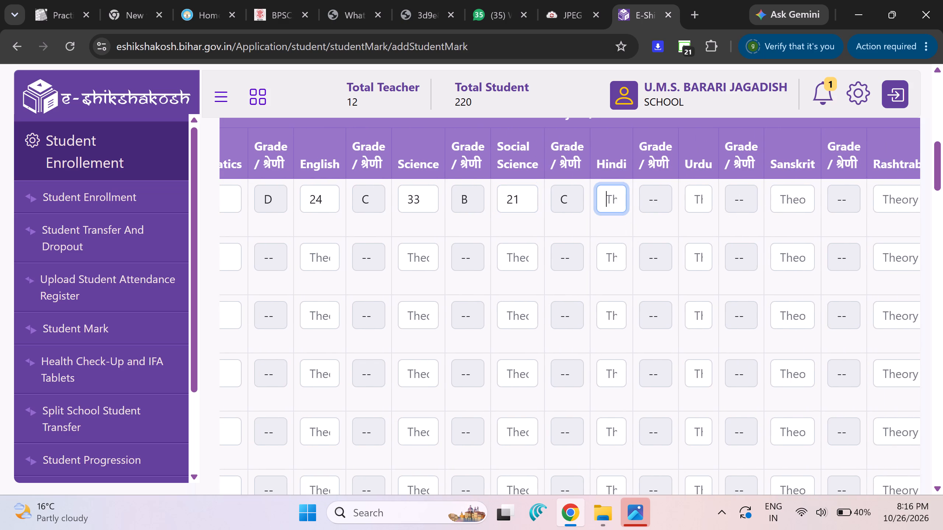
{"action": "key", "text": "3"}
{"action": "scroll", "coordinate": [610, 207], "scroll_direction": "right", "scroll_amount": 3}
{"action": "scroll", "coordinate": [610, 207], "scroll_direction": "left", "scroll_amount": 2}
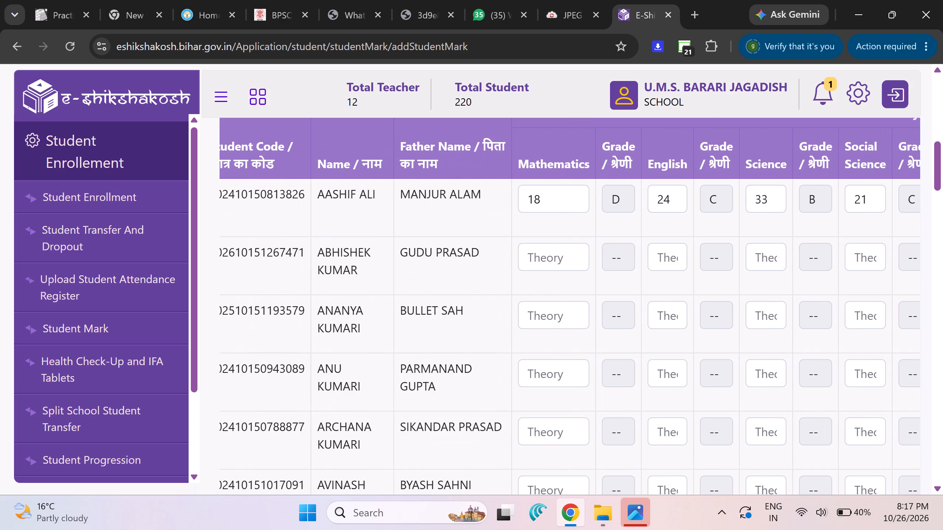
{"action": "scroll", "coordinate": [610, 207], "scroll_direction": "left", "scroll_amount": 1}
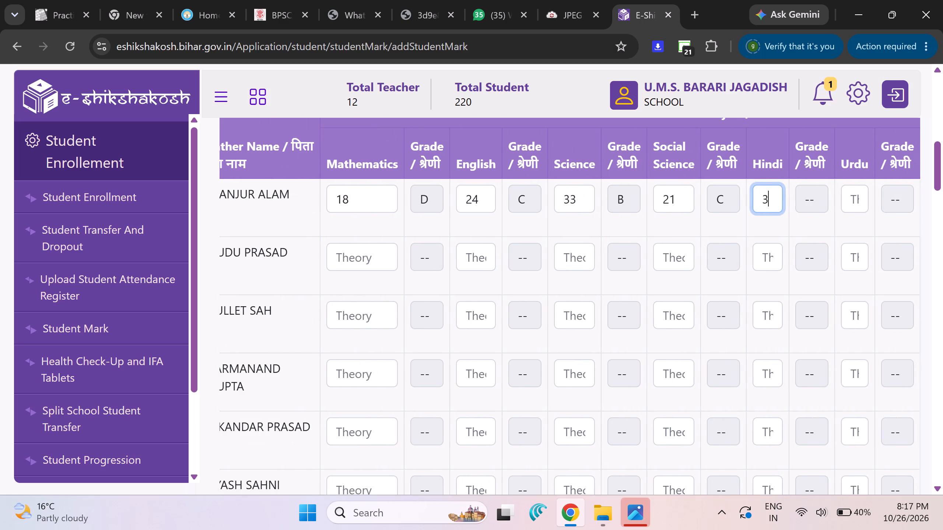
{"action": "key", "text": "BackSpace"}
{"action": "type", "text": "17"}
Set the Sanskrit theory mark in serial number 1's row to 18.
{"action": "scroll", "coordinate": [610, 207], "scroll_direction": "left", "scroll_amount": 2}
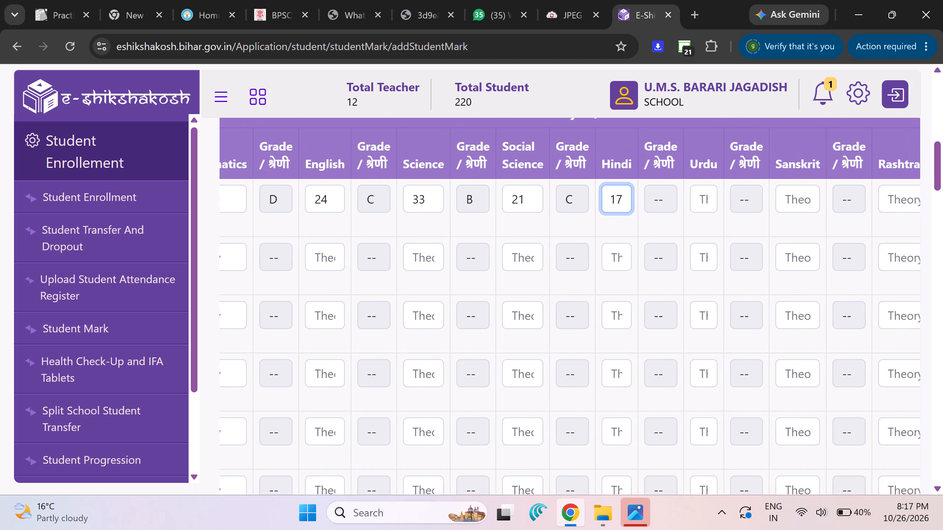
{"action": "scroll", "coordinate": [610, 207], "scroll_direction": "left", "scroll_amount": 1}
{"action": "left_click", "coordinate": [744, 192]}
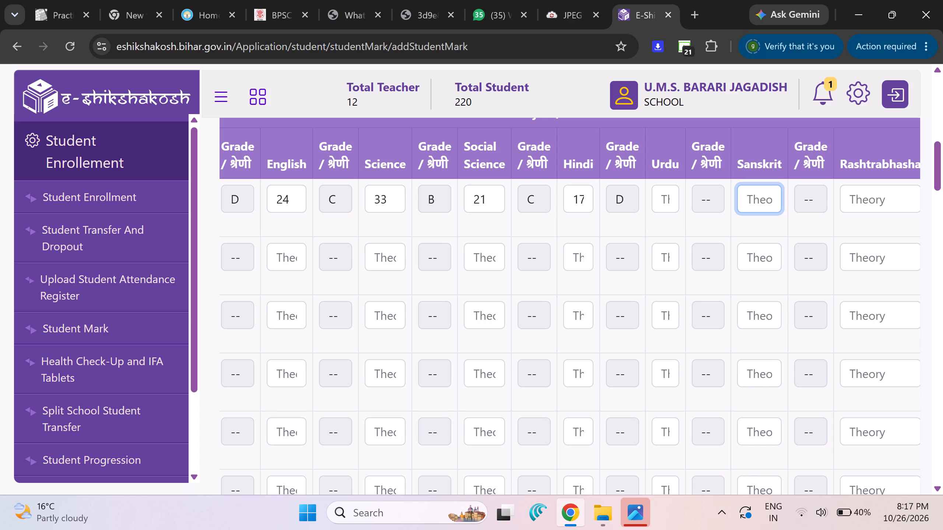
{"action": "key", "text": "8"}
{"action": "scroll", "coordinate": [744, 192], "scroll_direction": "left", "scroll_amount": 1}
{"action": "key", "text": "BackSpace"}
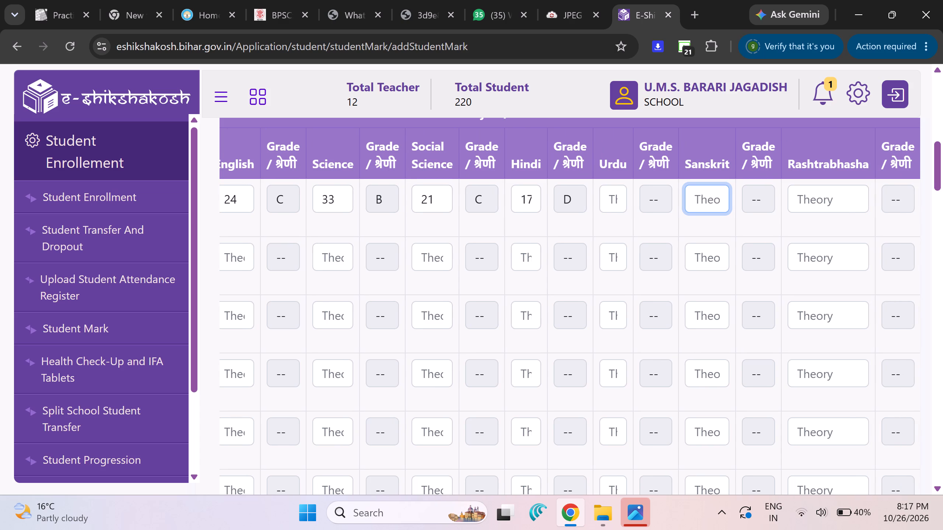
{"action": "type", "text": "18"}
{"action": "scroll", "coordinate": [744, 192], "scroll_direction": "left", "scroll_amount": 3}
{"action": "left_click", "coordinate": [838, 222]}
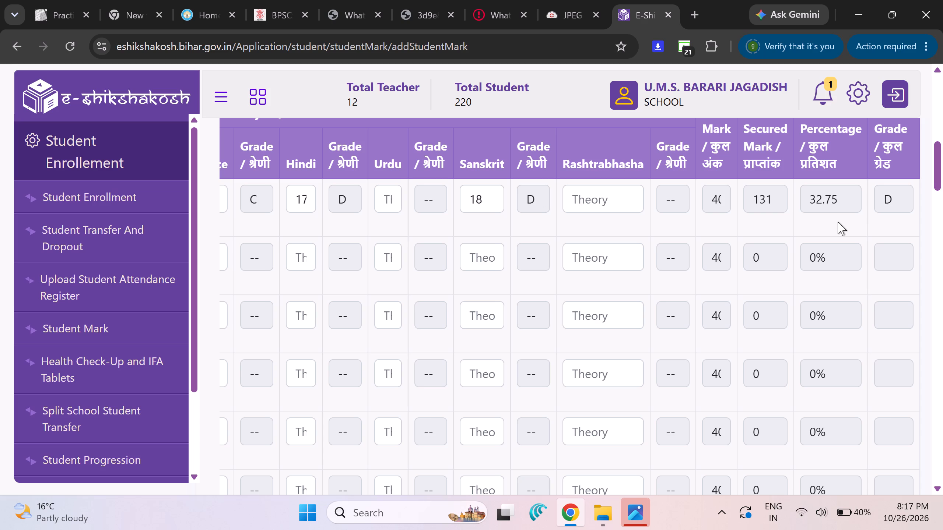
Change both the Science and Social Science theory marks in serial number 1's row to 18 and check the row's totals.
{"action": "scroll", "coordinate": [838, 222], "scroll_direction": "right", "scroll_amount": 5}
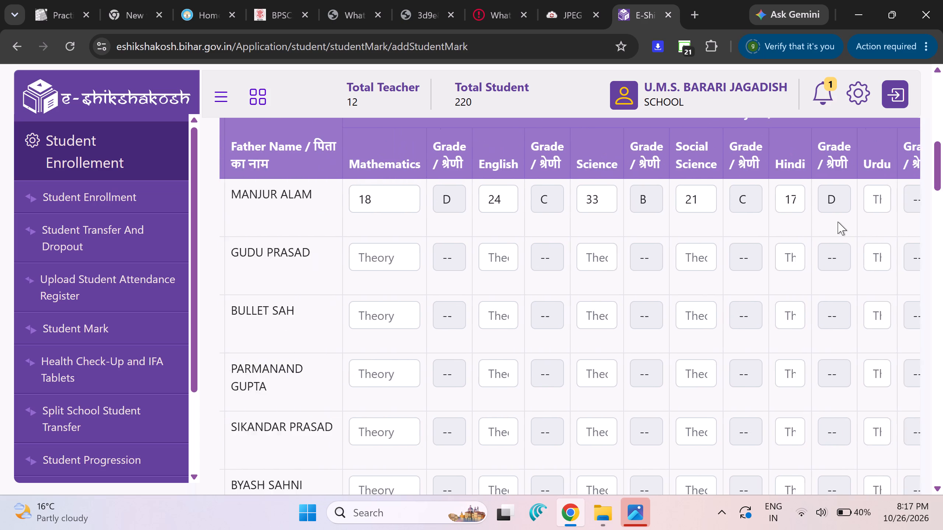
{"action": "scroll", "coordinate": [838, 222], "scroll_direction": "right", "scroll_amount": 4}
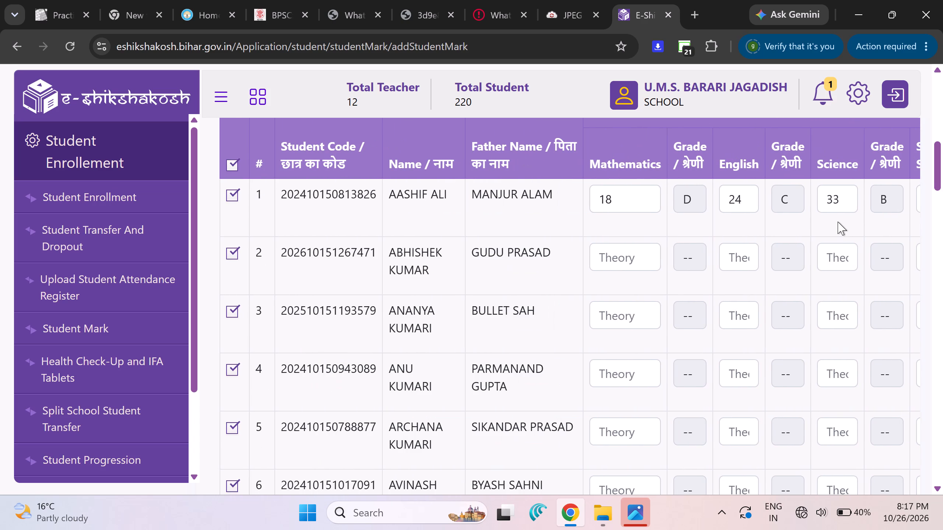
{"action": "scroll", "coordinate": [782, 231], "scroll_direction": "left", "scroll_amount": 3}
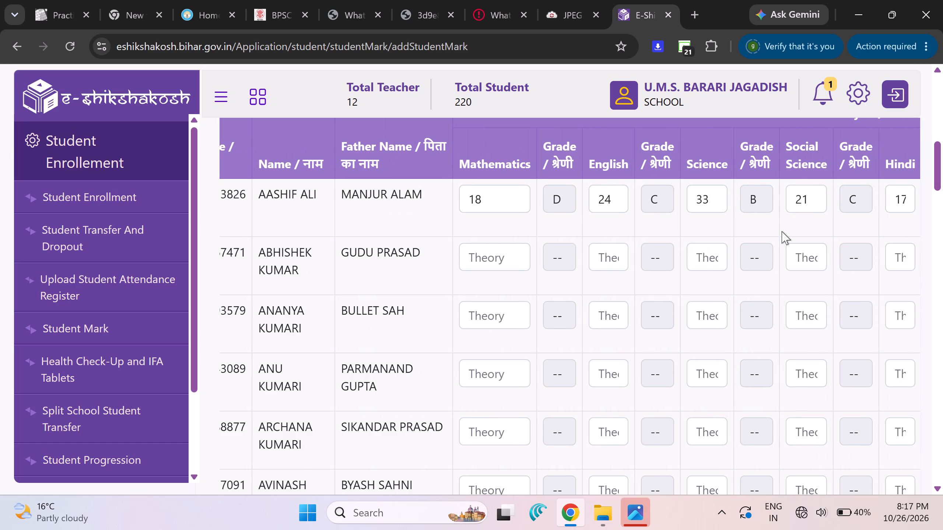
{"action": "scroll", "coordinate": [782, 231], "scroll_direction": "left", "scroll_amount": 1}
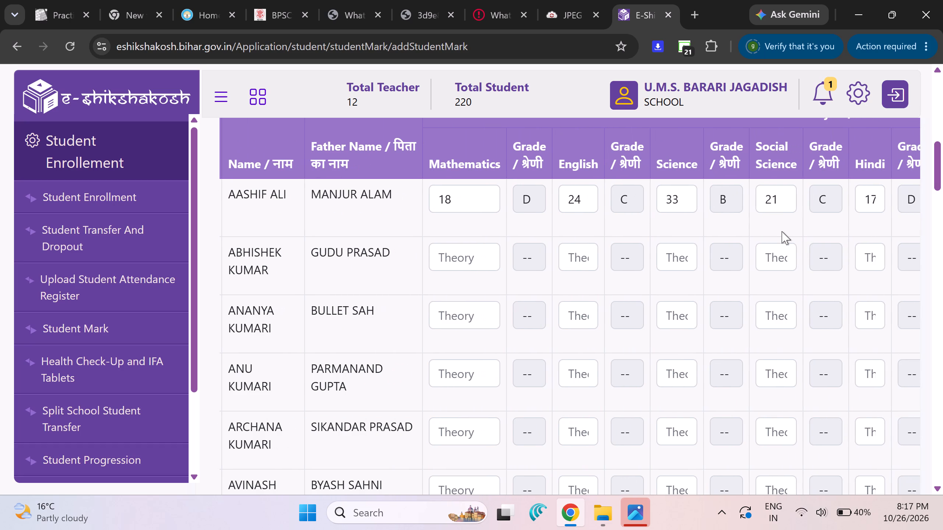
{"action": "left_click", "coordinate": [684, 200]}
{"action": "key", "text": "BackSpace"}
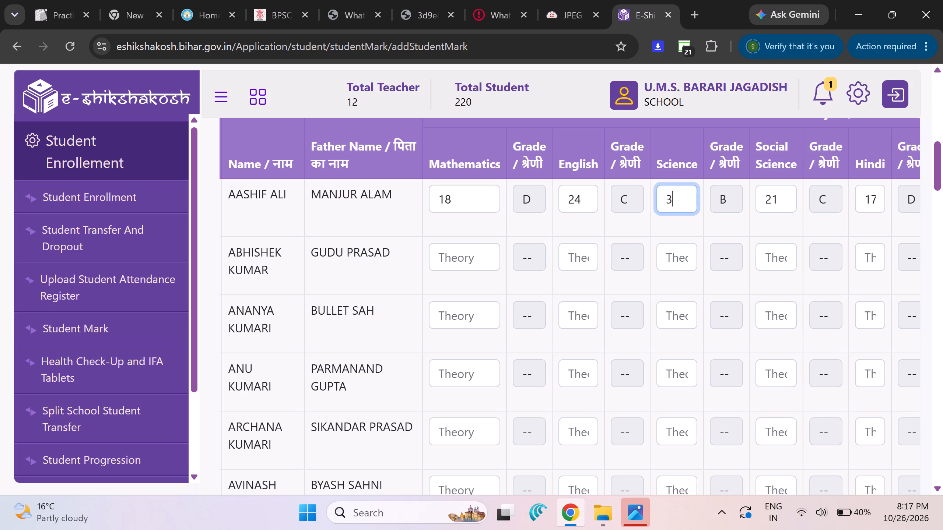
{"action": "key", "text": "BackSpace"}
{"action": "type", "text": "18"}
{"action": "scroll", "coordinate": [684, 200], "scroll_direction": "left", "scroll_amount": 1}
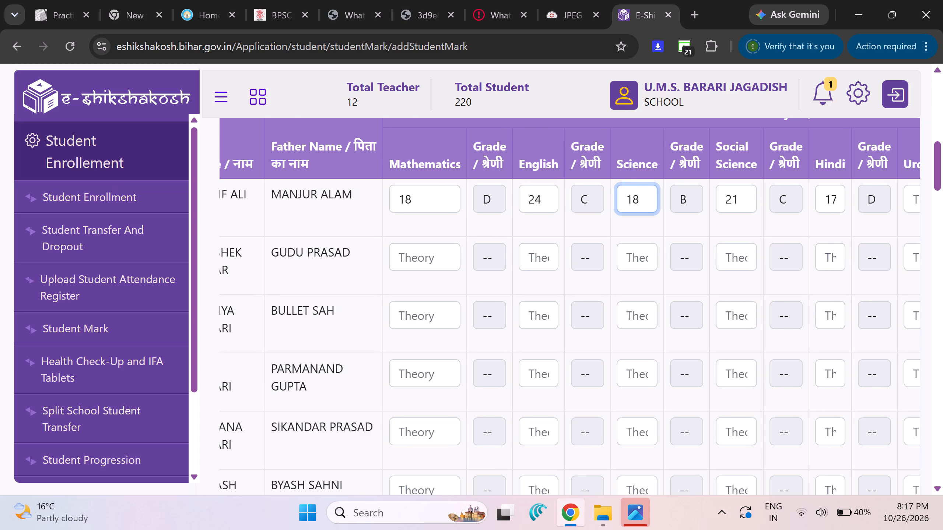
{"action": "left_click", "coordinate": [737, 202]}
{"action": "key", "text": "BackSpace"}
{"action": "key", "text": "BackSpace"}
{"action": "type", "text": "18"}
{"action": "scroll", "coordinate": [737, 202], "scroll_direction": "left", "scroll_amount": 1}
{"action": "left_click", "coordinate": [758, 218]}
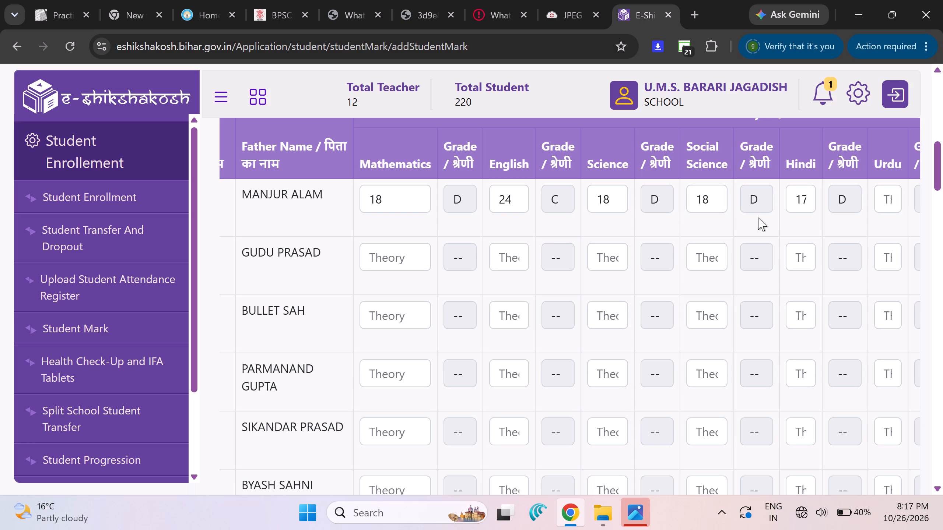
{"action": "scroll", "coordinate": [819, 218], "scroll_direction": "left", "scroll_amount": 2}
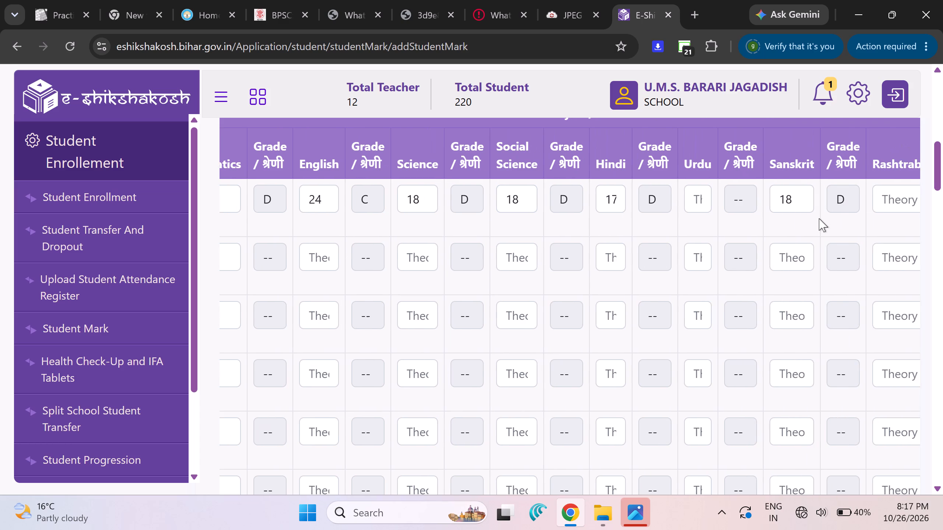
{"action": "scroll", "coordinate": [819, 218], "scroll_direction": "left", "scroll_amount": 4}
{"action": "left_click", "coordinate": [813, 221]}
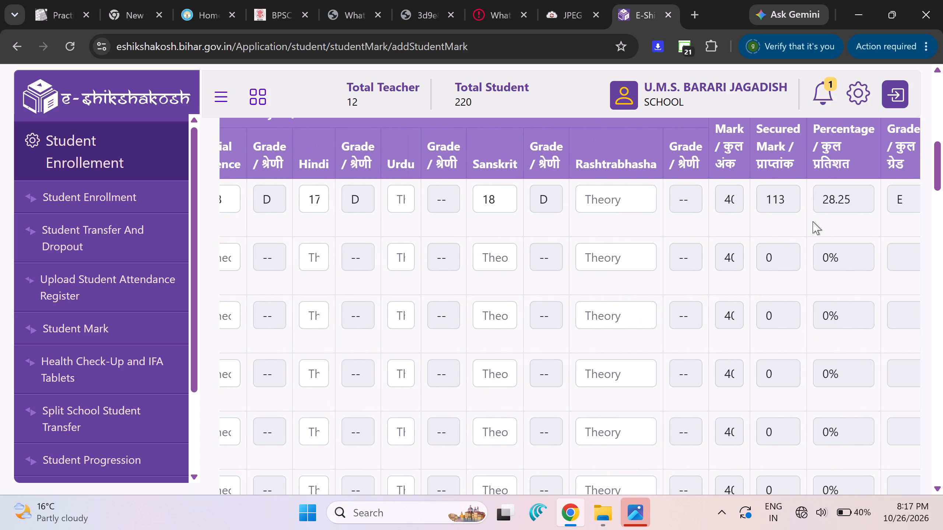
Enter theory marks in serial number 2's row: Mathematics 21, English 35, Science 18 and Social Science 18.
{"action": "scroll", "coordinate": [813, 221], "scroll_direction": "right", "scroll_amount": 5}
{"action": "scroll", "coordinate": [638, 285], "scroll_direction": "down", "scroll_amount": 1}
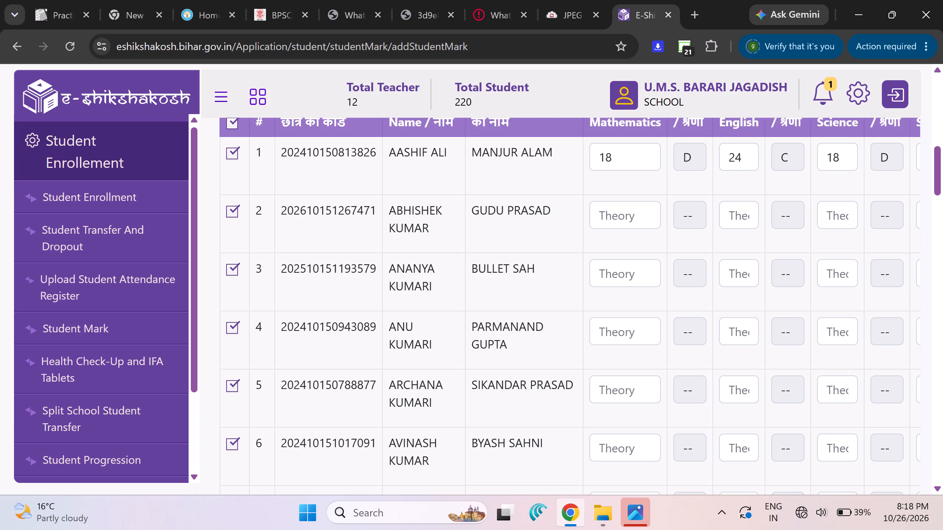
{"action": "left_click", "coordinate": [619, 221]}
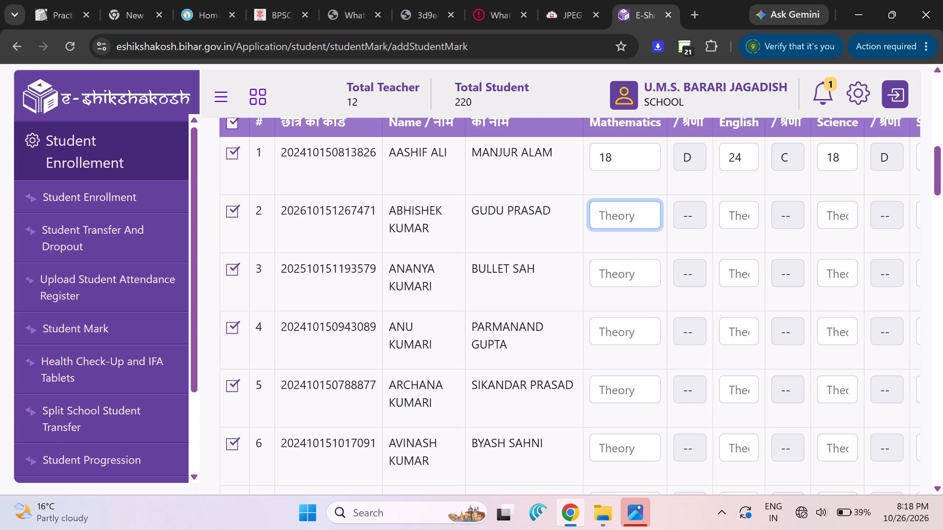
{"action": "type", "text": "21"}
{"action": "left_click", "coordinate": [715, 223]}
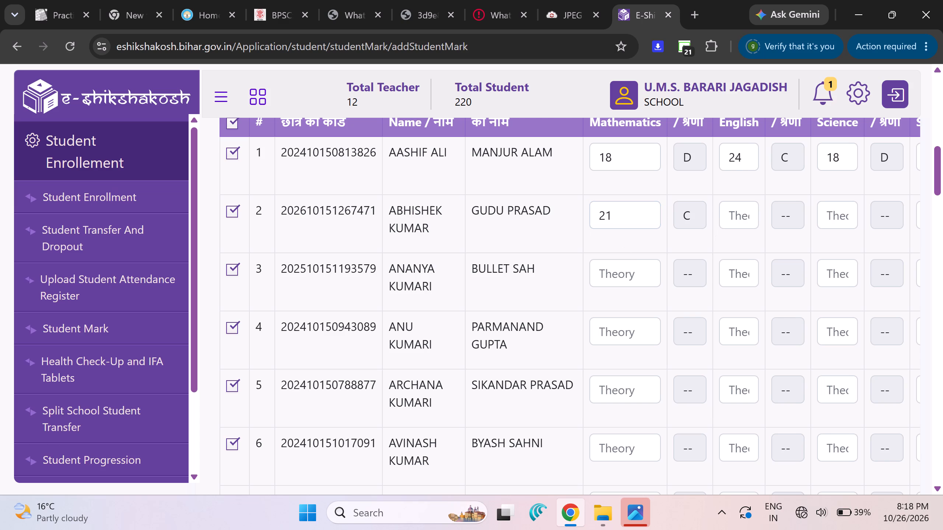
{"action": "left_click", "coordinate": [723, 222]}
{"action": "type", "text": "35"}
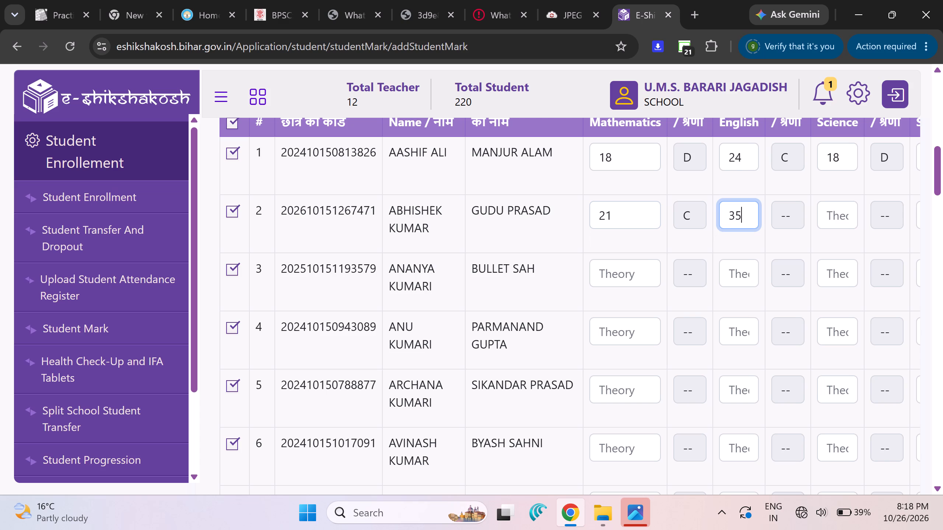
{"action": "scroll", "coordinate": [723, 222], "scroll_direction": "left", "scroll_amount": 4}
{"action": "left_click", "coordinate": [595, 230]}
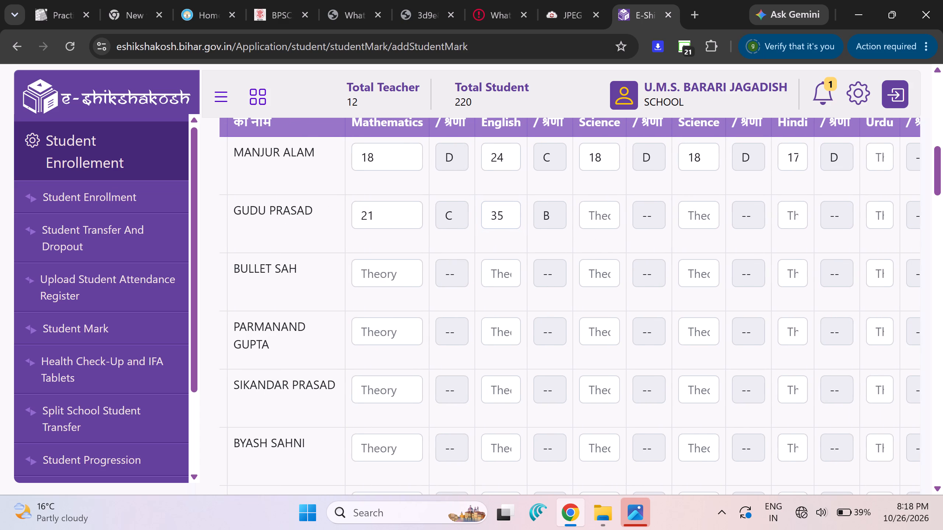
{"action": "left_click", "coordinate": [595, 226]}
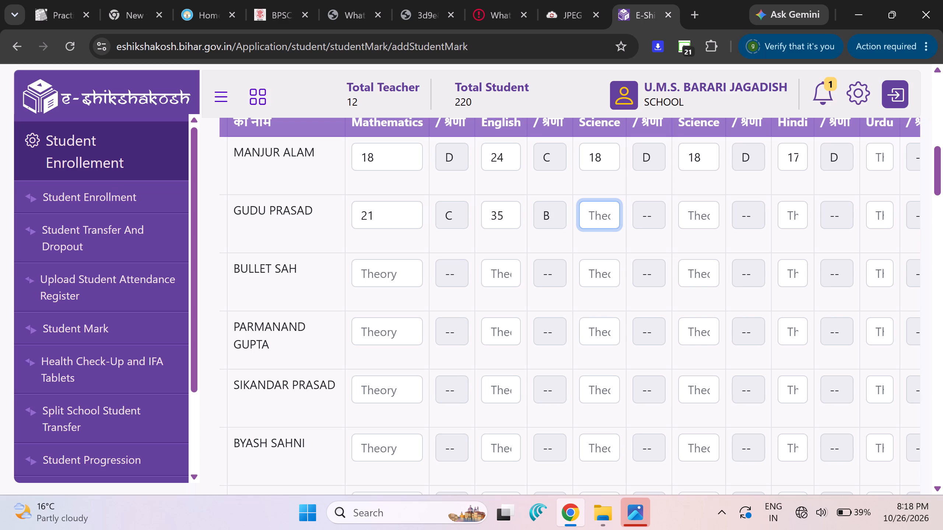
{"action": "key", "text": "1"}
{"action": "key", "text": "8"}
{"action": "left_click", "coordinate": [696, 222]}
{"action": "type", "text": "18"}
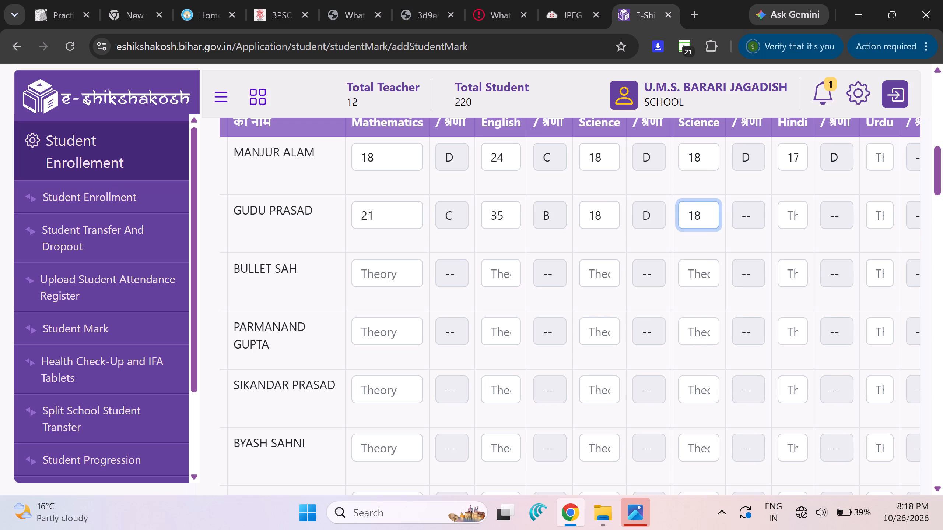
Complete serial number 2's row with theory marks of 17 for Hindi and 28 for Sanskrit.
{"action": "scroll", "coordinate": [696, 222], "scroll_direction": "left", "scroll_amount": 1}
{"action": "left_click", "coordinate": [733, 223]}
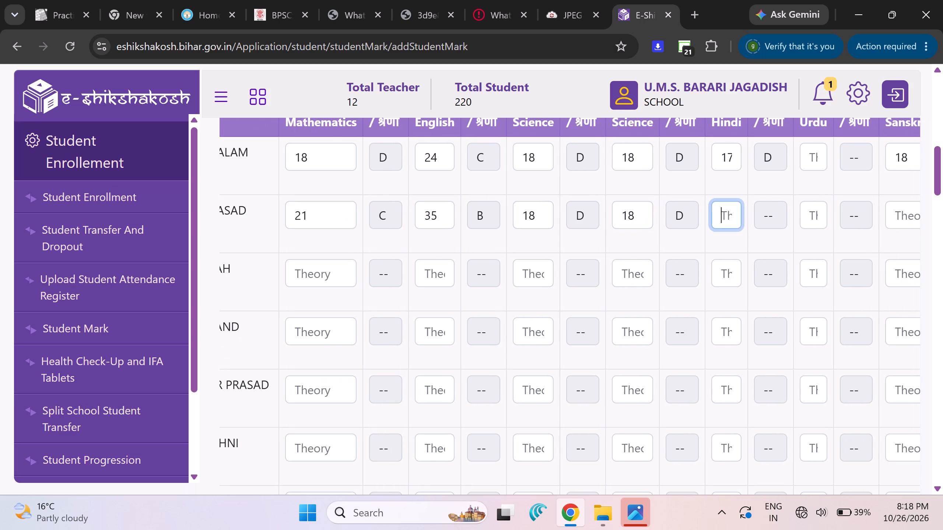
{"action": "type", "text": "17"}
{"action": "scroll", "coordinate": [733, 223], "scroll_direction": "left", "scroll_amount": 1}
{"action": "left_click", "coordinate": [812, 223]}
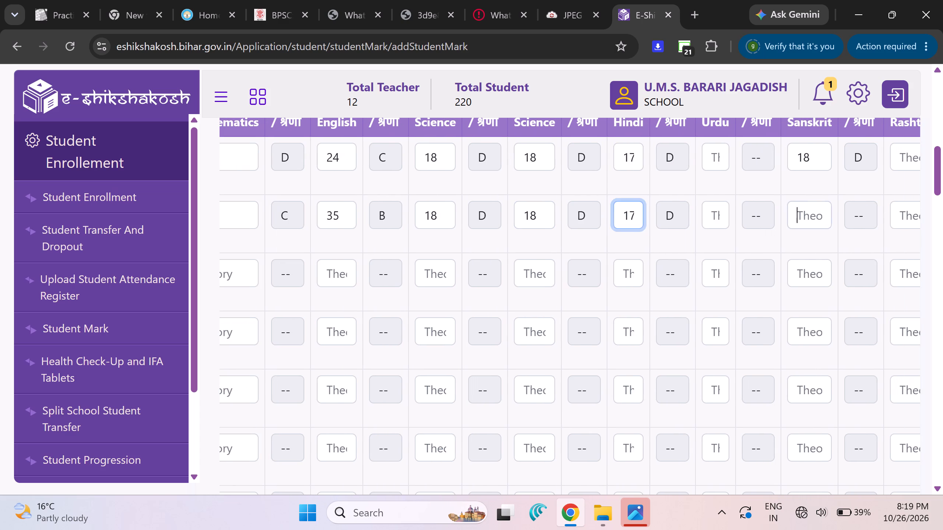
{"action": "type", "text": "28"}
{"action": "scroll", "coordinate": [812, 223], "scroll_direction": "left", "scroll_amount": 5}
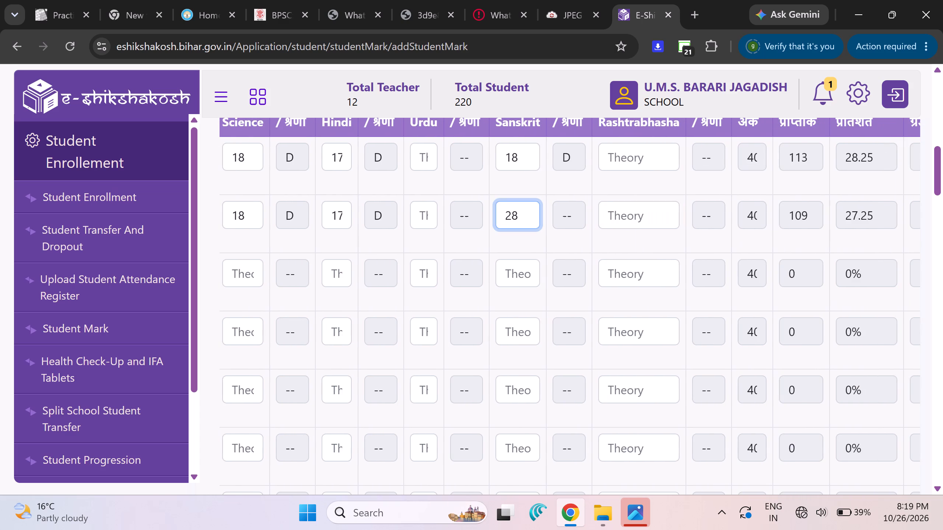
{"action": "left_click", "coordinate": [793, 236]}
Enter theory marks in serial number 3's row: Mathematics 18, English 24, Science 33 and Social Science 21.
{"action": "scroll", "coordinate": [793, 236], "scroll_direction": "right", "scroll_amount": 4}
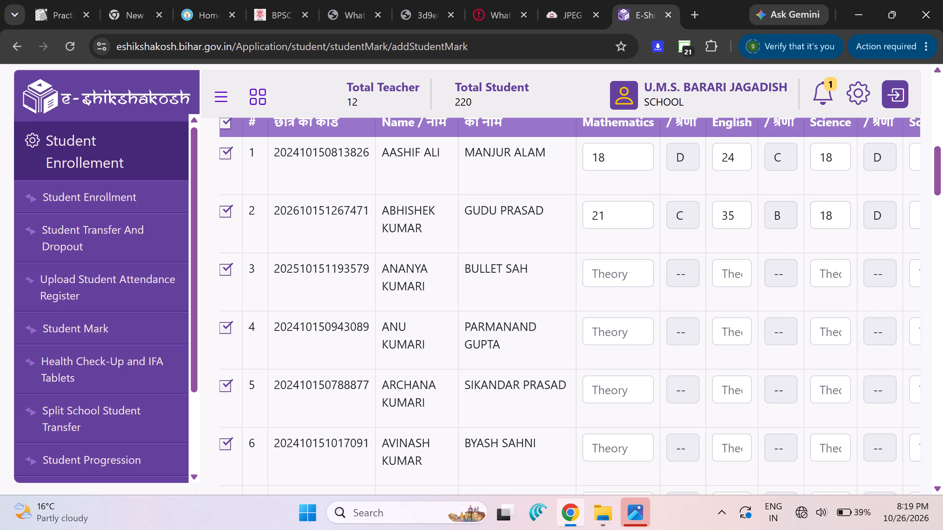
{"action": "left_click", "coordinate": [602, 269]}
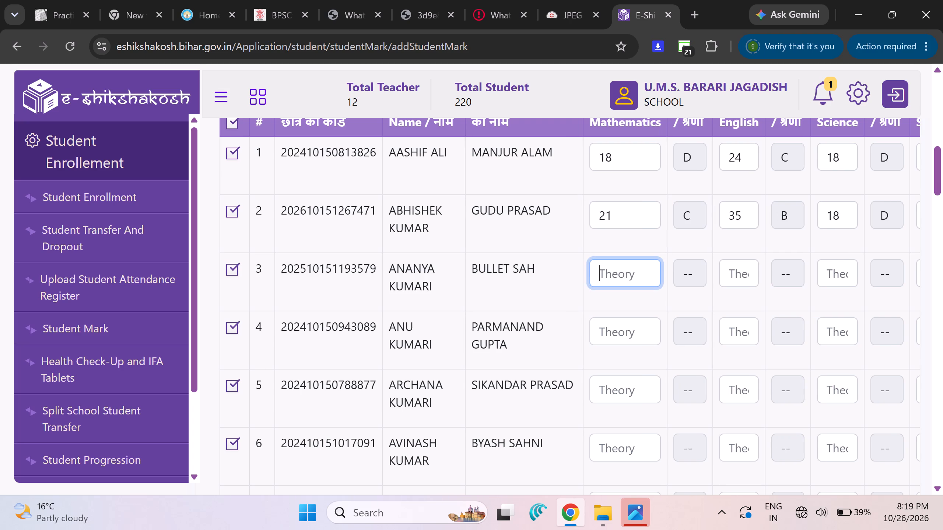
{"action": "type", "text": "18"}
{"action": "scroll", "coordinate": [602, 269], "scroll_direction": "left", "scroll_amount": 2}
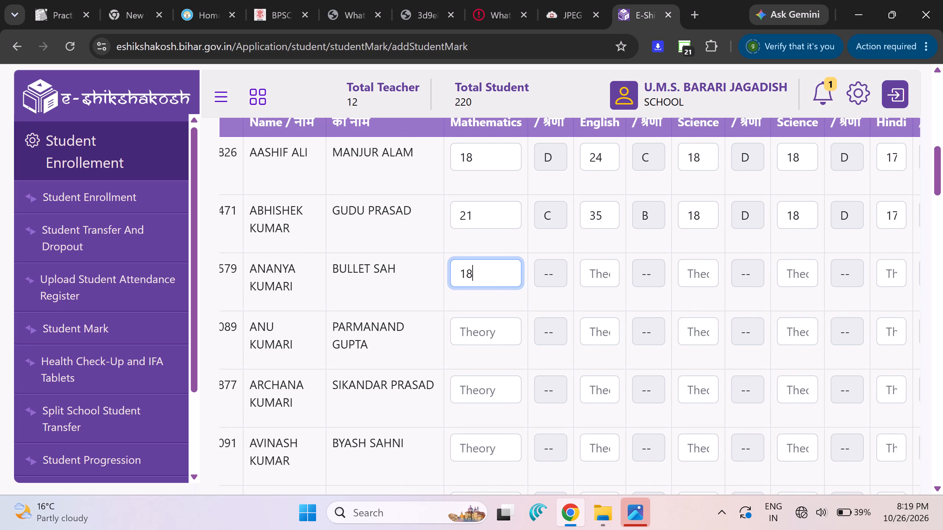
{"action": "left_click", "coordinate": [613, 274]}
{"action": "type", "text": "24"}
{"action": "scroll", "coordinate": [613, 274], "scroll_direction": "left", "scroll_amount": 1}
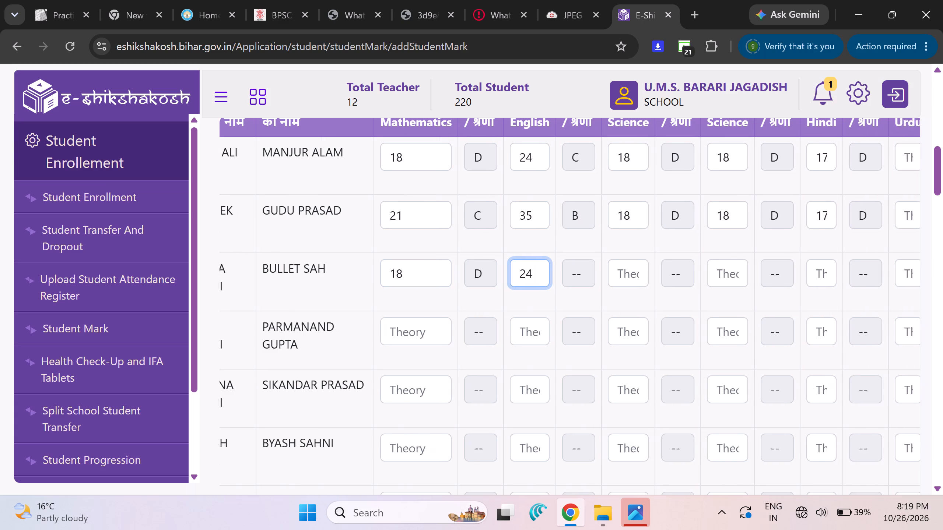
{"action": "scroll", "coordinate": [613, 274], "scroll_direction": "left", "scroll_amount": 1}
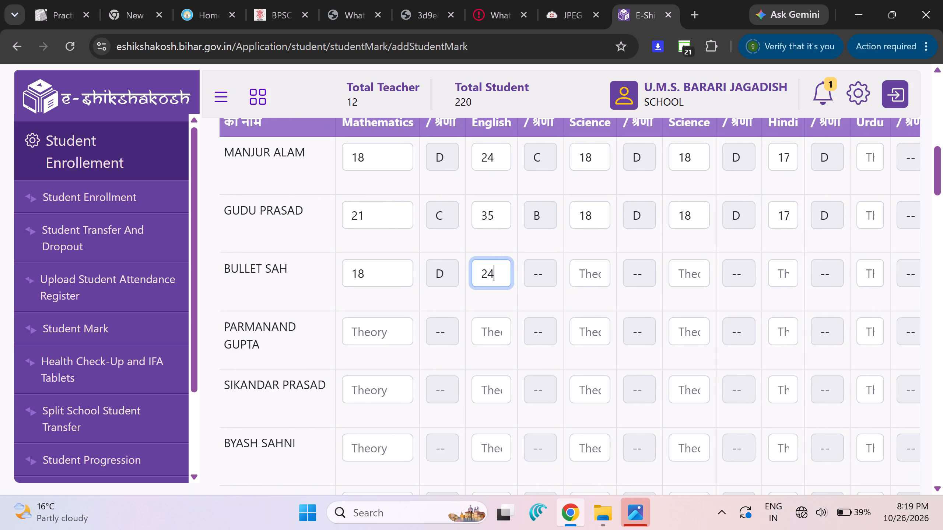
{"action": "scroll", "coordinate": [613, 274], "scroll_direction": "left", "scroll_amount": 1}
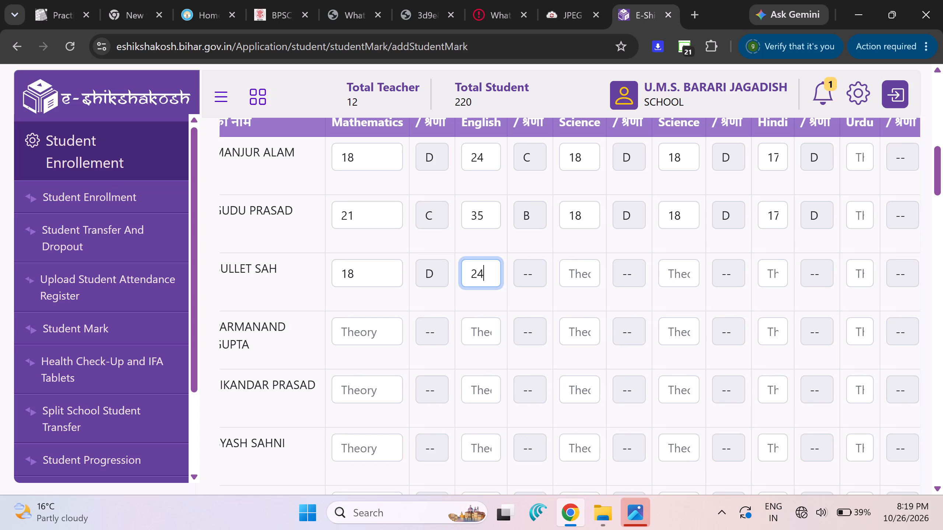
{"action": "left_click", "coordinate": [578, 276]}
{"action": "type", "text": "33"}
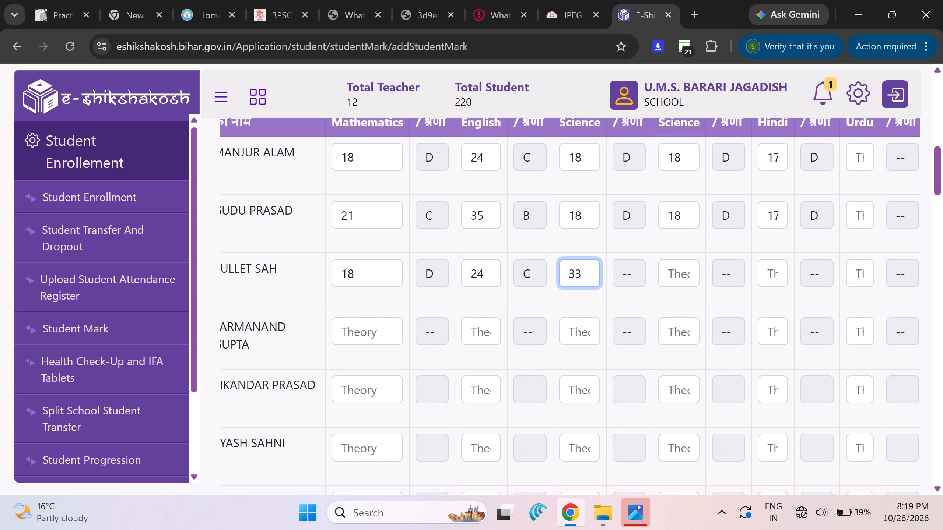
{"action": "left_click", "coordinate": [677, 276]}
{"action": "type", "text": "21"}
Complete serial number 3's row with theory marks of 32 for Hindi and 24 for Sanskrit.
{"action": "scroll", "coordinate": [677, 276], "scroll_direction": "left", "scroll_amount": 1}
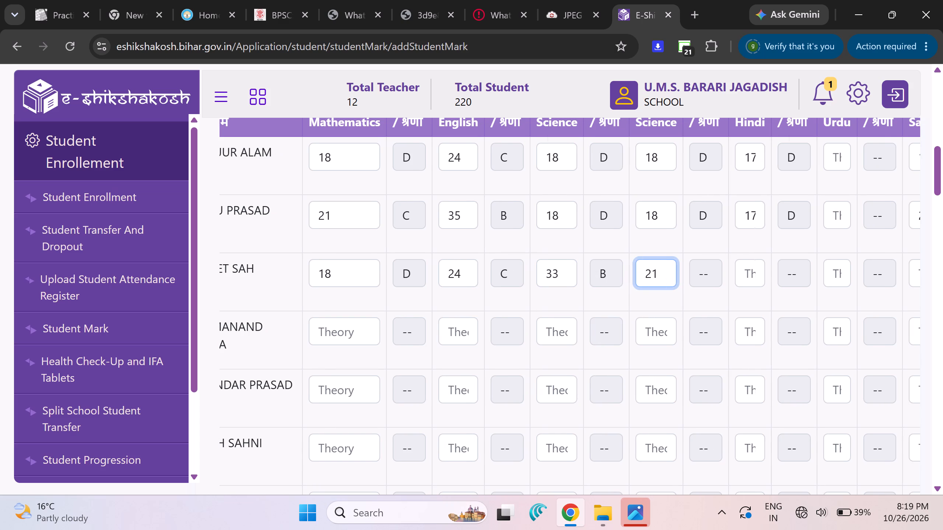
{"action": "scroll", "coordinate": [677, 276], "scroll_direction": "left", "scroll_amount": 3}
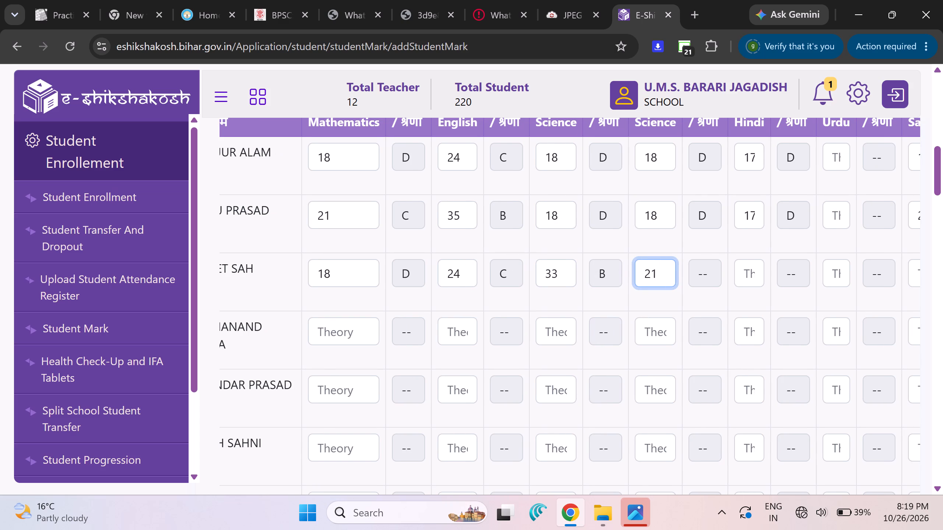
{"action": "scroll", "coordinate": [677, 276], "scroll_direction": "left", "scroll_amount": 3}
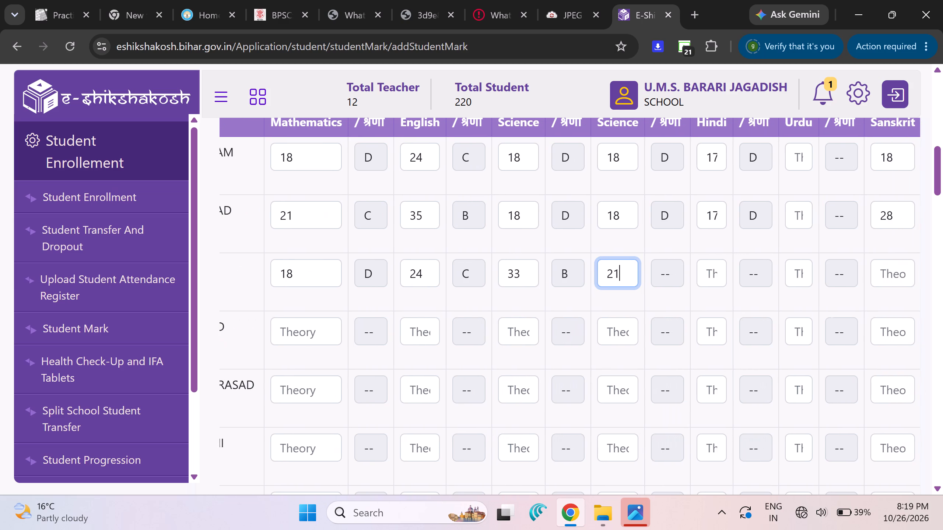
{"action": "left_click", "coordinate": [716, 283]}
{"action": "type", "text": "32"}
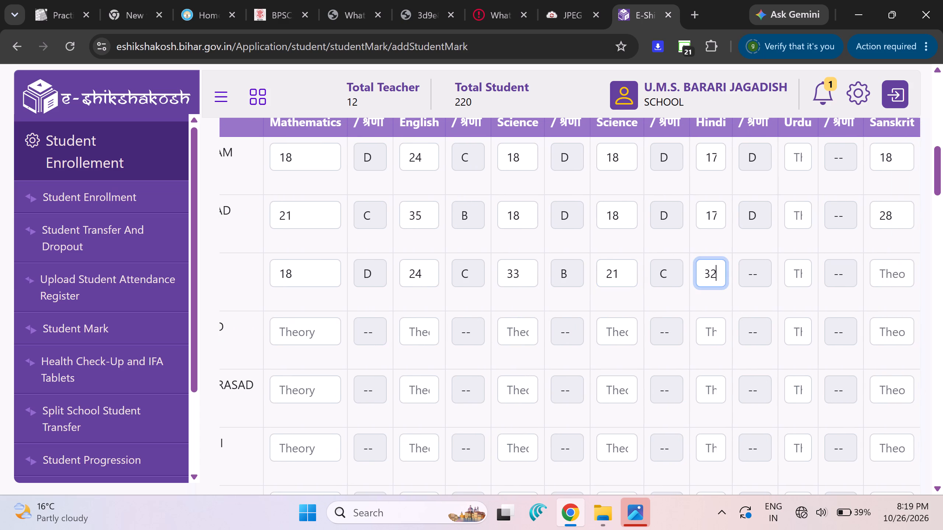
{"action": "left_click", "coordinate": [886, 278]}
{"action": "type", "text": "24"}
{"action": "scroll", "coordinate": [886, 278], "scroll_direction": "left", "scroll_amount": 5}
{"action": "left_click", "coordinate": [885, 287]}
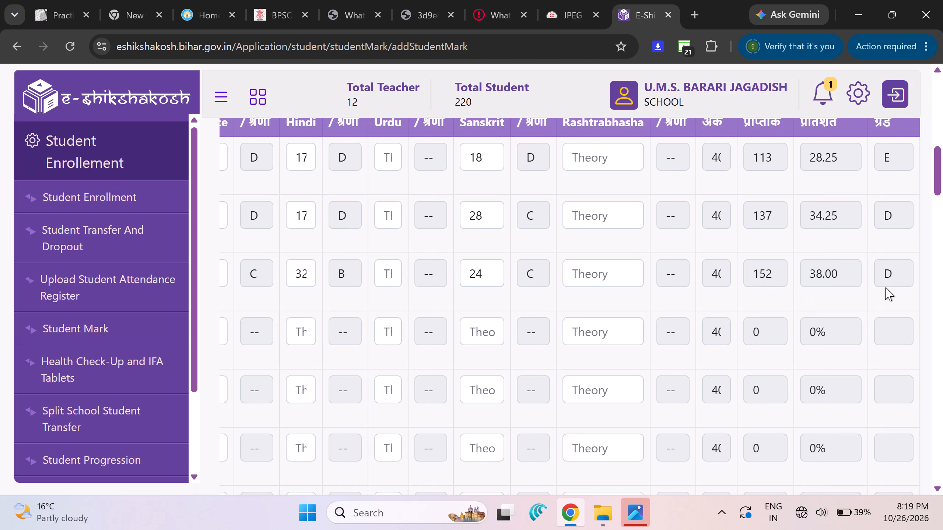
Recheck the marks in serial number 3's row and change its Sanskrit theory mark to 27.
{"action": "scroll", "coordinate": [693, 286], "scroll_direction": "right", "scroll_amount": 4}
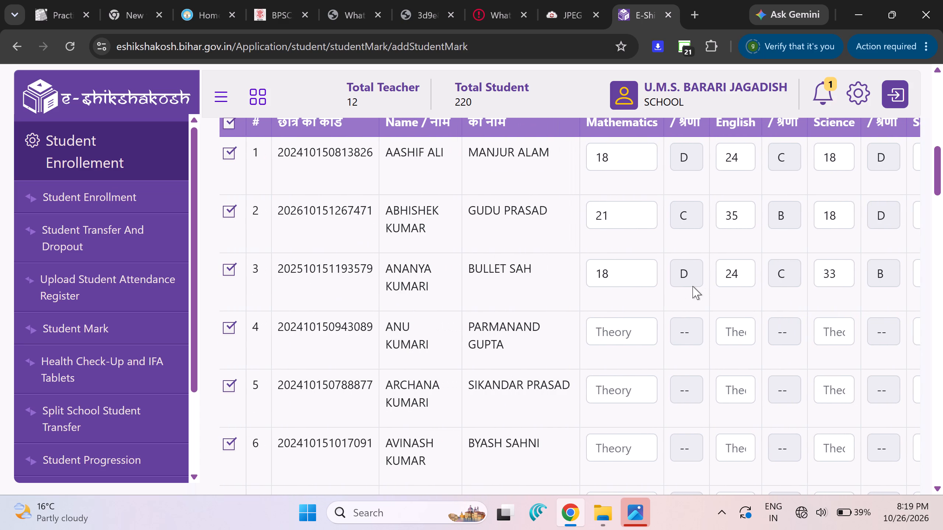
{"action": "scroll", "coordinate": [693, 286], "scroll_direction": "right", "scroll_amount": 1}
{"action": "scroll", "coordinate": [693, 286], "scroll_direction": "left", "scroll_amount": 4}
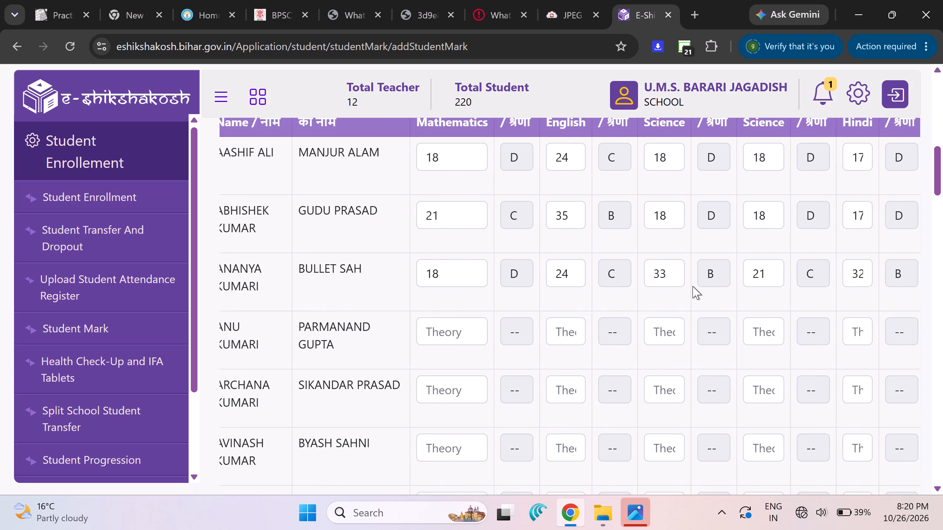
{"action": "scroll", "coordinate": [693, 286], "scroll_direction": "left", "scroll_amount": 1}
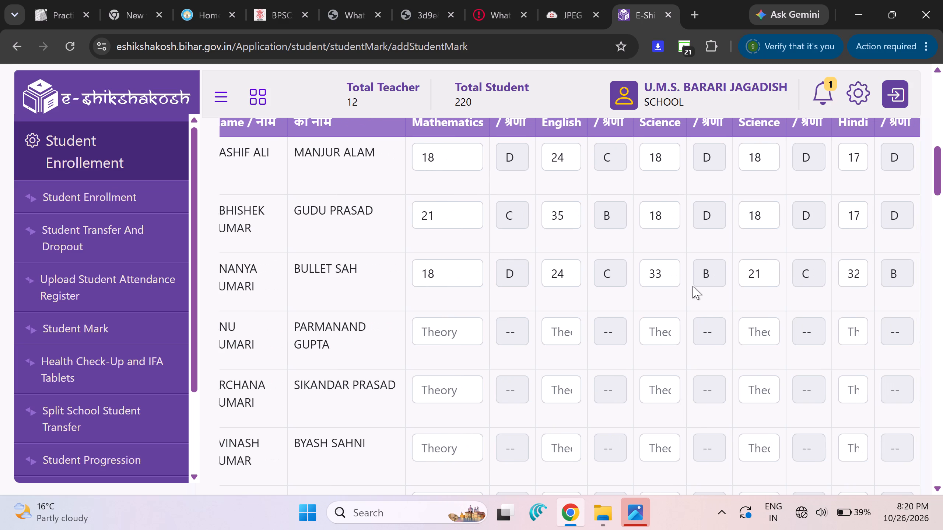
{"action": "scroll", "coordinate": [693, 286], "scroll_direction": "left", "scroll_amount": 4}
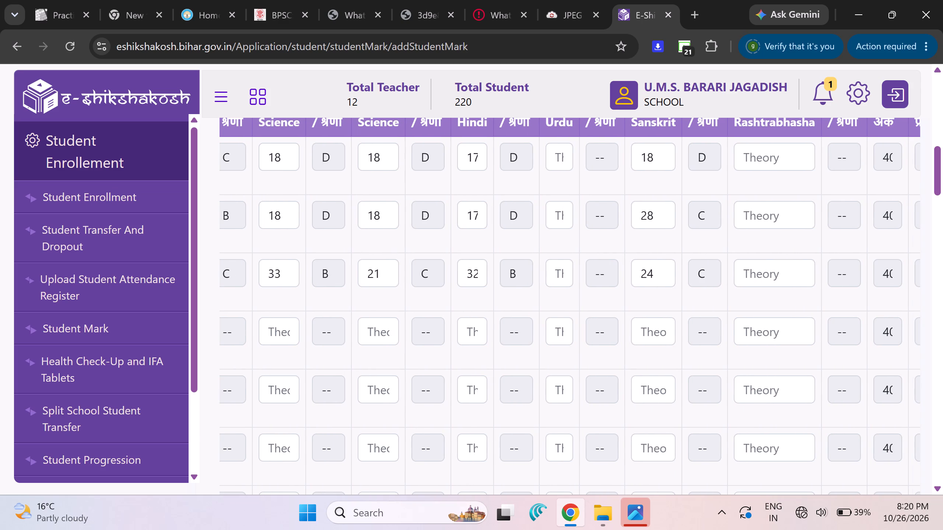
{"action": "left_click", "coordinate": [655, 277]}
{"action": "key", "text": "BackSpace"}
{"action": "key", "text": "7"}
{"action": "scroll", "coordinate": [655, 277], "scroll_direction": "left", "scroll_amount": 5}
{"action": "left_click", "coordinate": [708, 308]}
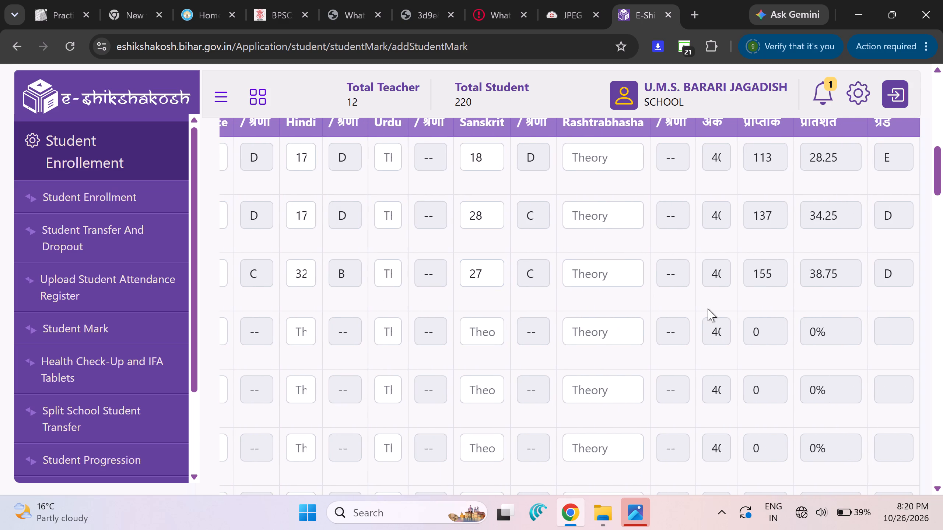
Enter theory marks in serial number 4's row: Mathematics 24, English 29, Science 33 and Social Science 19.
{"action": "scroll", "coordinate": [708, 308], "scroll_direction": "right", "scroll_amount": 4}
{"action": "scroll", "coordinate": [708, 308], "scroll_direction": "left", "scroll_amount": 4}
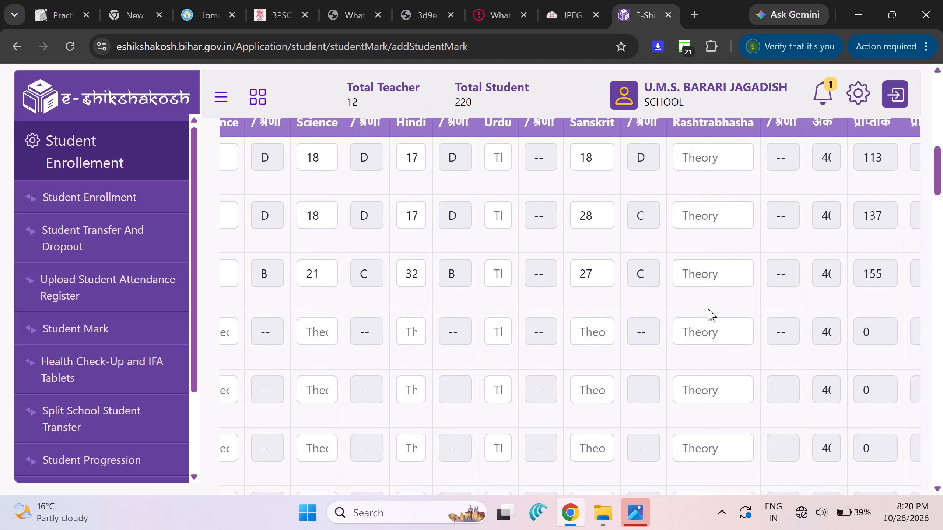
{"action": "scroll", "coordinate": [708, 308], "scroll_direction": "right", "scroll_amount": 3}
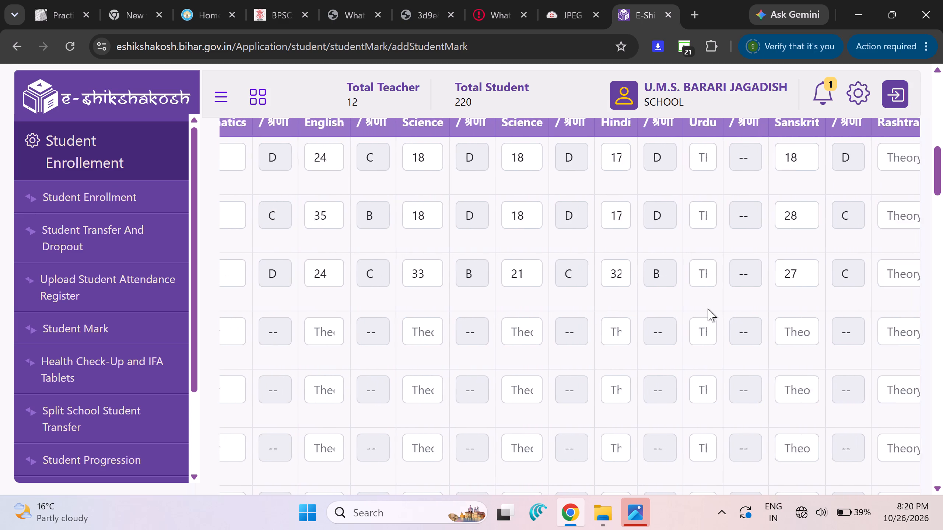
{"action": "scroll", "coordinate": [708, 308], "scroll_direction": "right", "scroll_amount": 2}
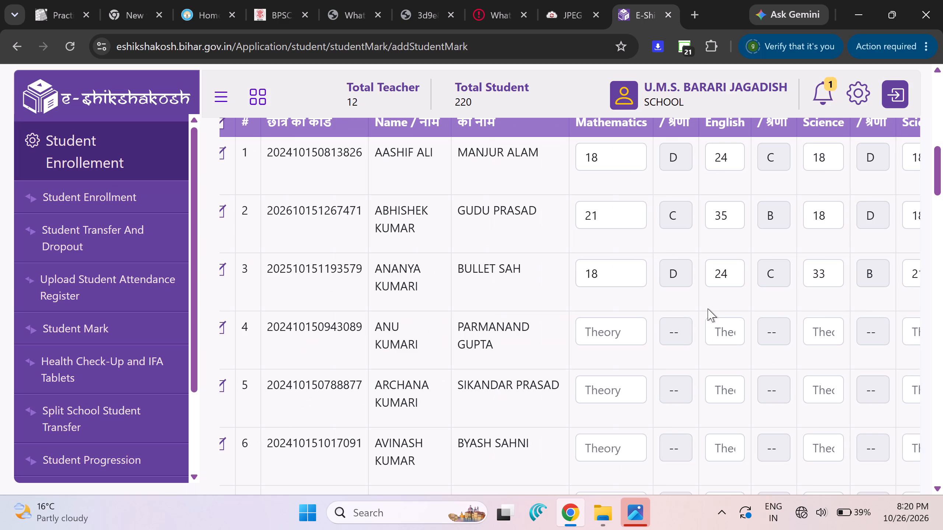
{"action": "scroll", "coordinate": [708, 308], "scroll_direction": "down", "scroll_amount": 1}
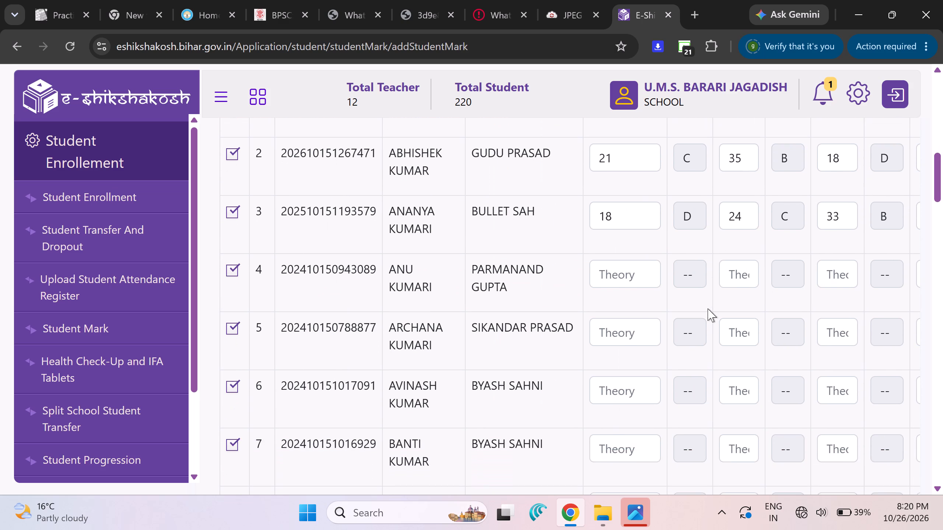
{"action": "left_click", "coordinate": [604, 268]}
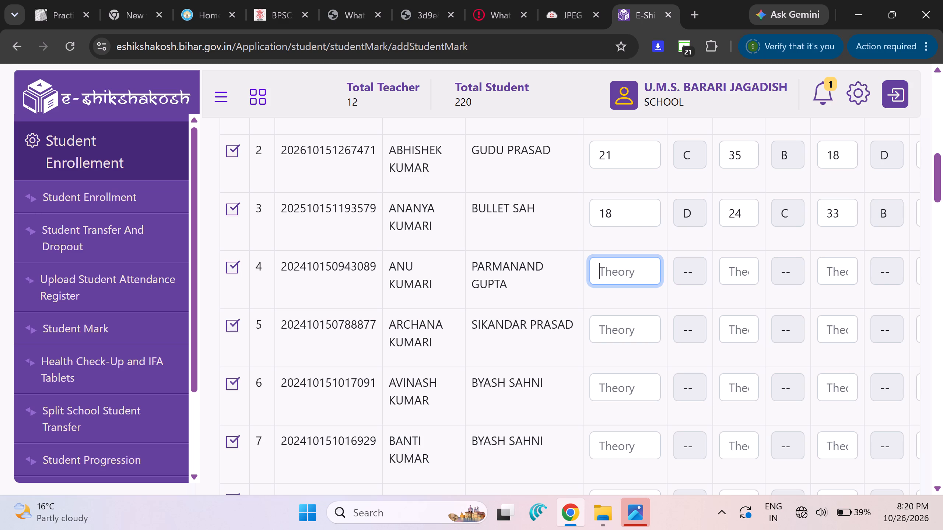
{"action": "type", "text": "24"}
{"action": "scroll", "coordinate": [604, 268], "scroll_direction": "left", "scroll_amount": 1}
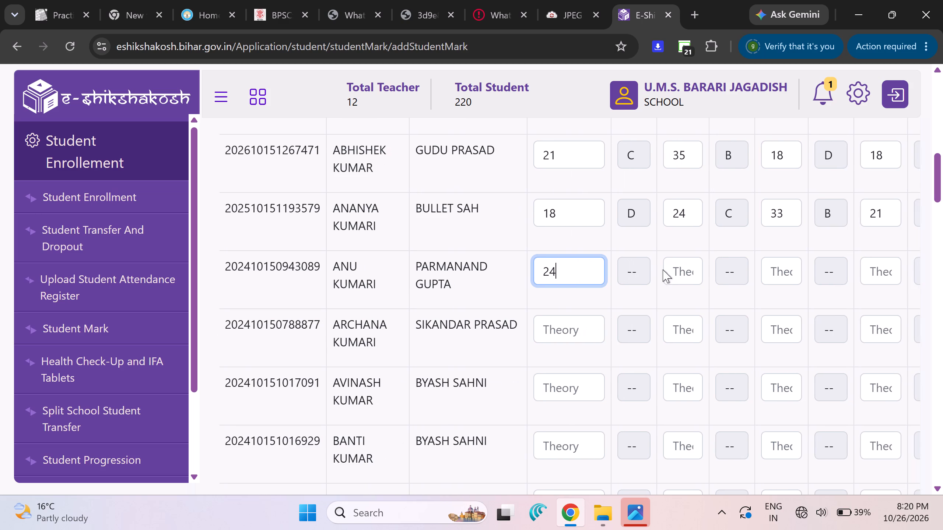
{"action": "left_click", "coordinate": [664, 270]}
{"action": "type", "text": "29"}
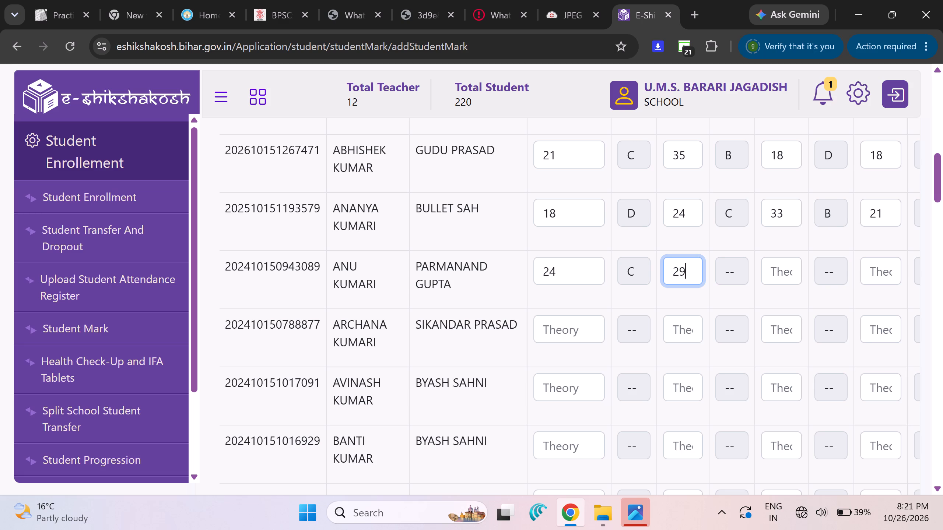
{"action": "scroll", "coordinate": [664, 270], "scroll_direction": "left", "scroll_amount": 3}
{"action": "left_click", "coordinate": [562, 280]}
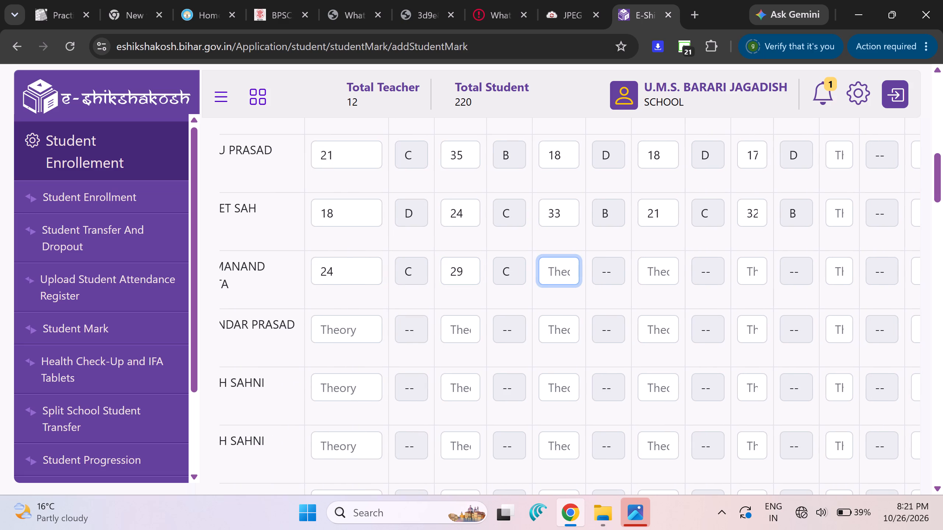
{"action": "type", "text": "33"}
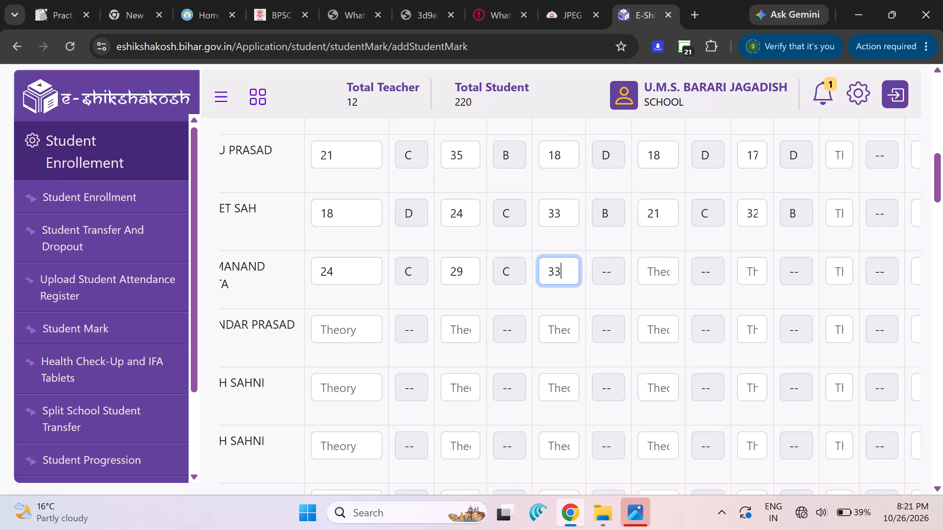
{"action": "left_click", "coordinate": [656, 271]}
{"action": "type", "text": "19"}
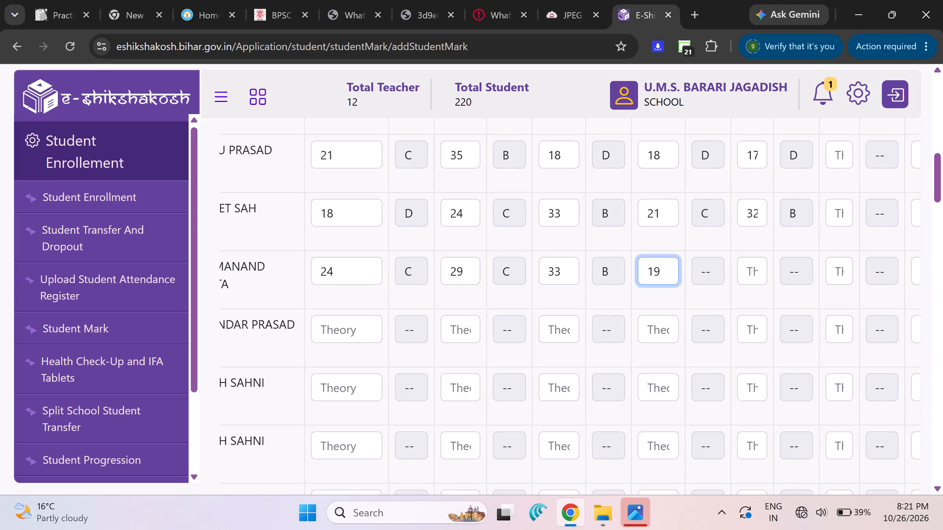
Complete serial number 4's row with theory marks of 35 for Hindi and 19 for Sanskrit.
{"action": "scroll", "coordinate": [656, 271], "scroll_direction": "left", "scroll_amount": 2}
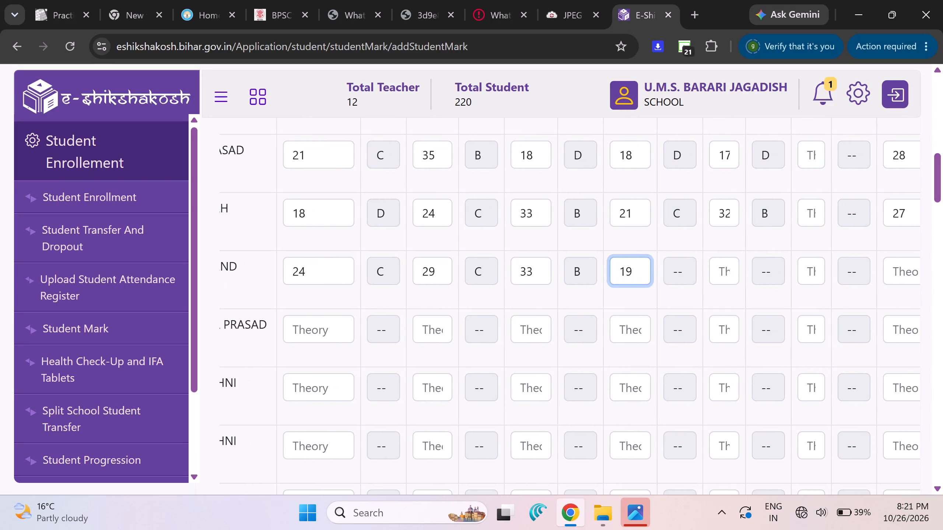
{"action": "scroll", "coordinate": [656, 271], "scroll_direction": "left", "scroll_amount": 2}
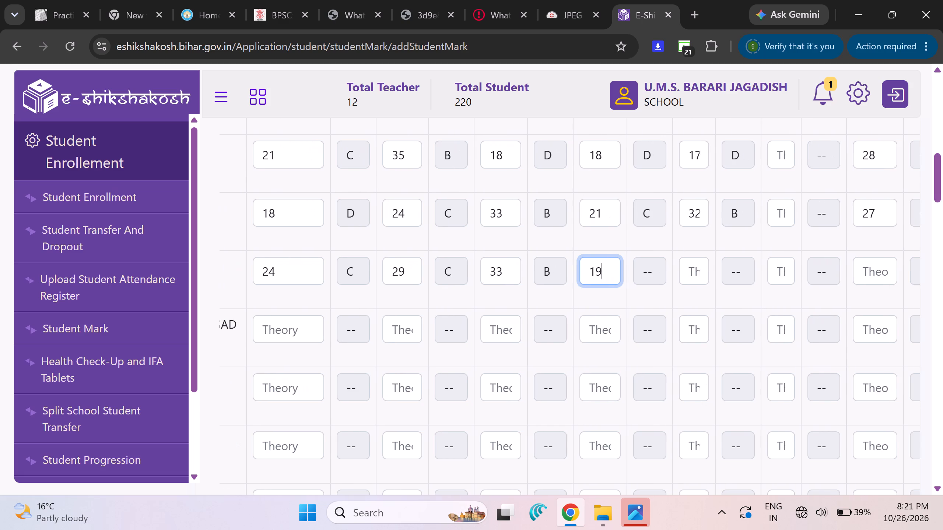
{"action": "scroll", "coordinate": [656, 271], "scroll_direction": "left", "scroll_amount": 1}
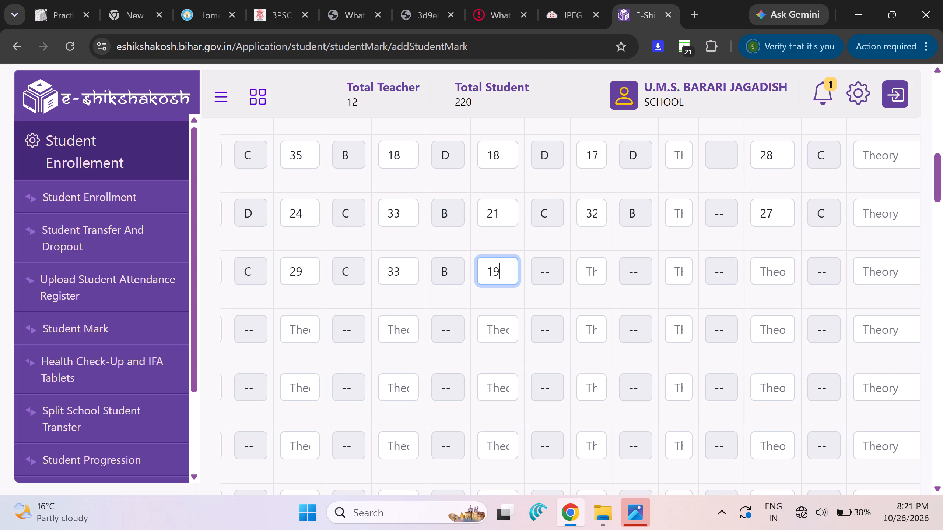
{"action": "left_click", "coordinate": [600, 279]}
{"action": "key", "text": "2"}
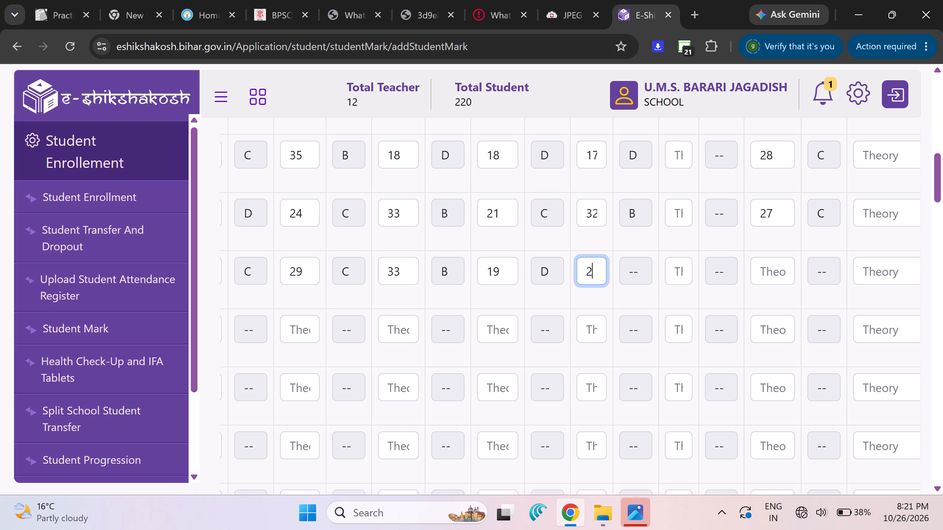
{"action": "key", "text": "BackSpace"}
{"action": "type", "text": "35"}
{"action": "scroll", "coordinate": [600, 279], "scroll_direction": "left", "scroll_amount": 2}
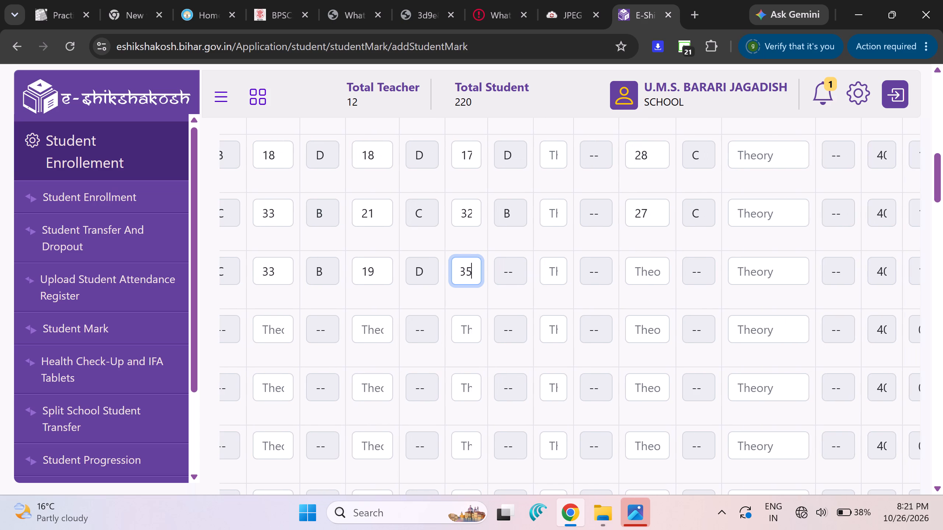
{"action": "left_click", "coordinate": [645, 285]}
{"action": "left_click", "coordinate": [653, 274]}
{"action": "type", "text": "19"}
{"action": "scroll", "coordinate": [653, 274], "scroll_direction": "left", "scroll_amount": 4}
{"action": "left_click", "coordinate": [680, 339]}
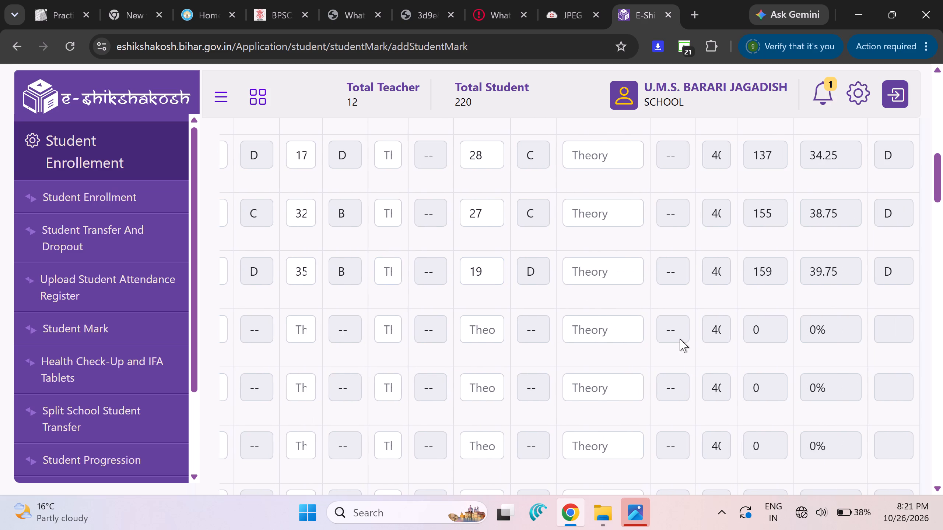
Enter theory marks in serial number 5's row: Mathematics 26, English 31, Science 25 and Social Science 28.
{"action": "scroll", "coordinate": [680, 339], "scroll_direction": "right", "scroll_amount": 7}
{"action": "scroll", "coordinate": [680, 339], "scroll_direction": "down", "scroll_amount": 1}
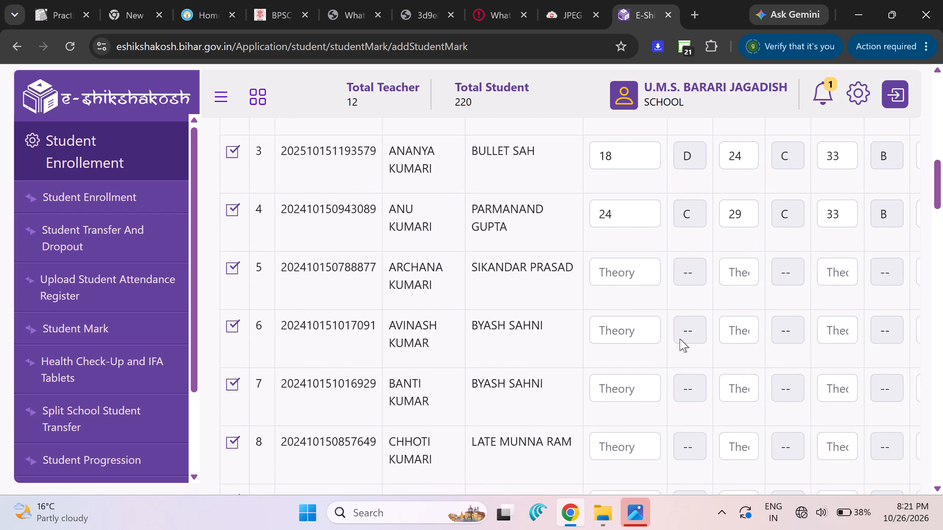
{"action": "left_click", "coordinate": [619, 281]}
{"action": "type", "text": "26"}
{"action": "scroll", "coordinate": [619, 281], "scroll_direction": "left", "scroll_amount": 2}
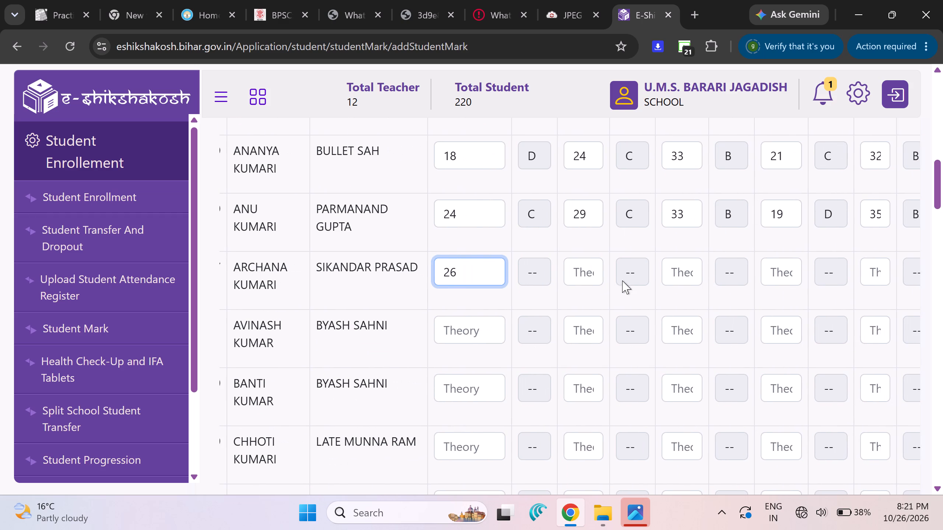
{"action": "left_click", "coordinate": [570, 264]}
{"action": "type", "text": "31"}
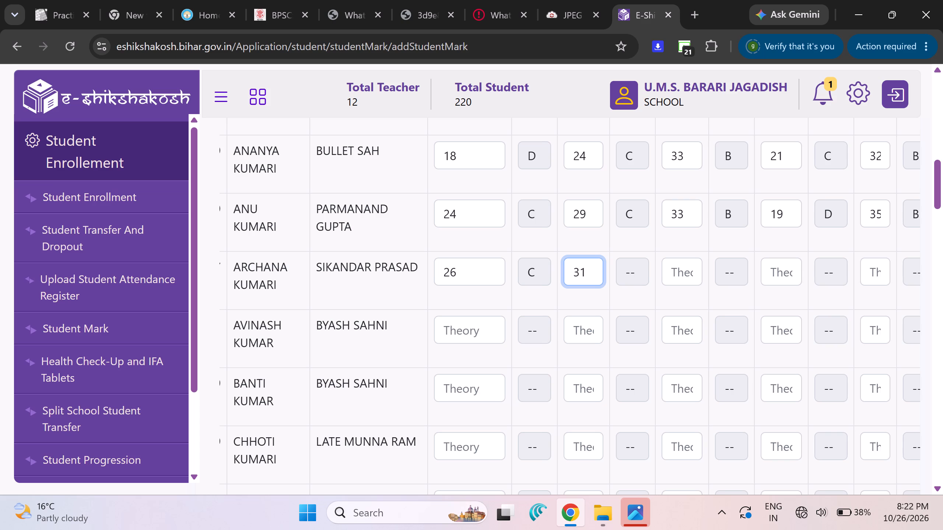
{"action": "left_click", "coordinate": [670, 268]}
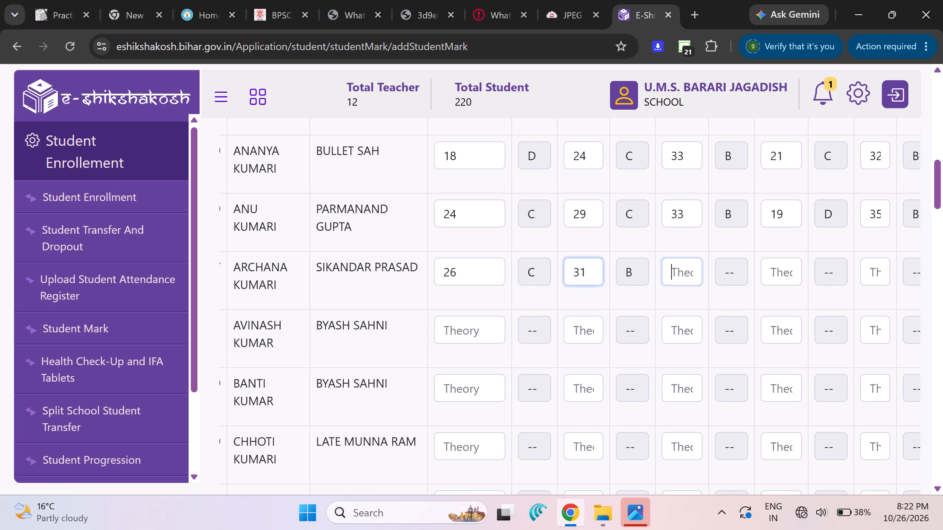
{"action": "type", "text": "25"}
{"action": "scroll", "coordinate": [670, 268], "scroll_direction": "left", "scroll_amount": 1}
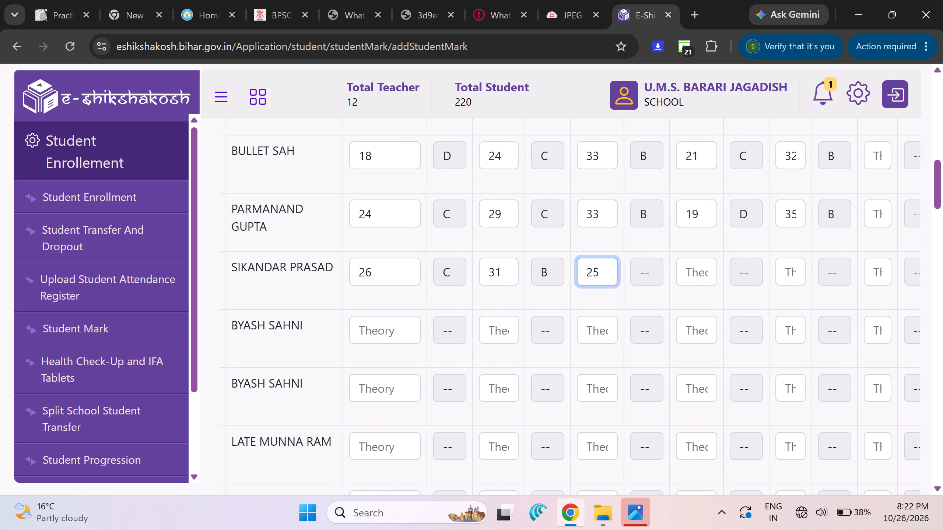
{"action": "left_click", "coordinate": [704, 272]}
{"action": "type", "text": "28"}
{"action": "scroll", "coordinate": [704, 272], "scroll_direction": "left", "scroll_amount": 2}
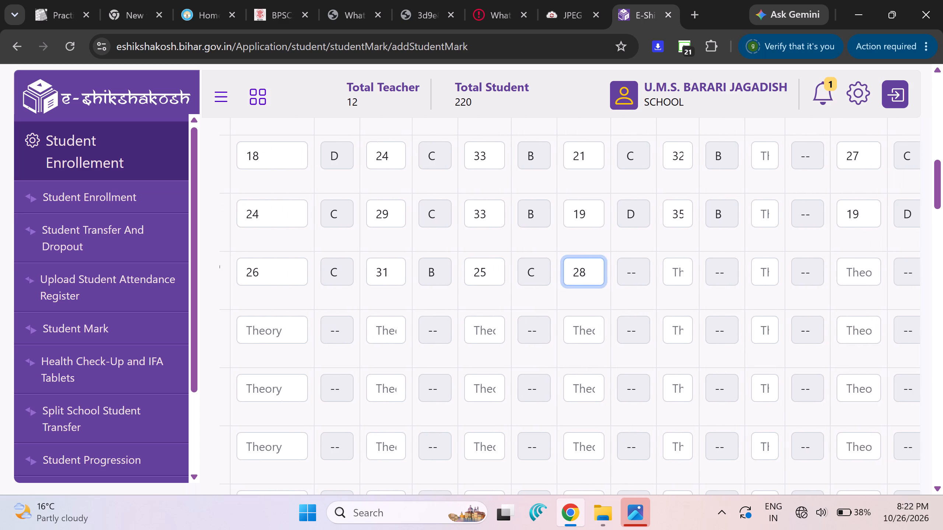
{"action": "left_click", "coordinate": [730, 294]}
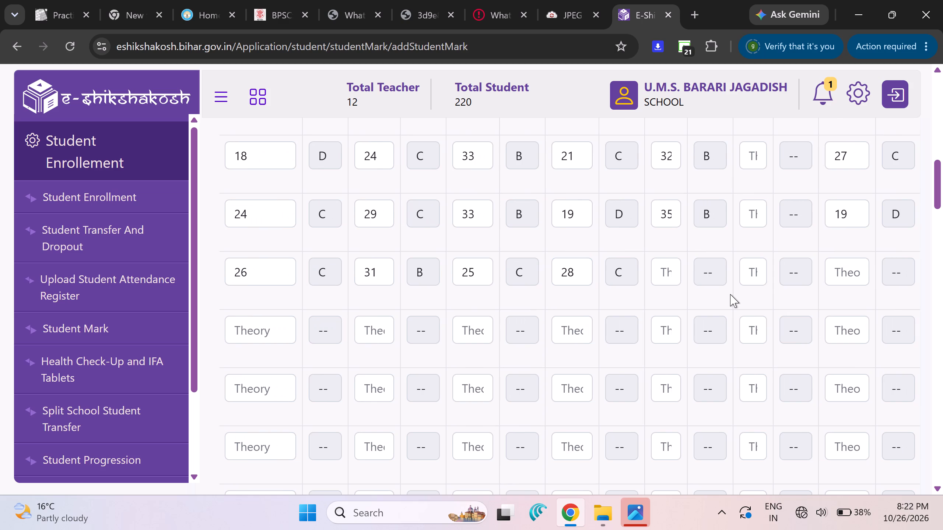
Complete serial number 5's row with theory marks of 20 for Hindi and 26 for Sanskrit.
{"action": "scroll", "coordinate": [730, 294], "scroll_direction": "left", "scroll_amount": 2}
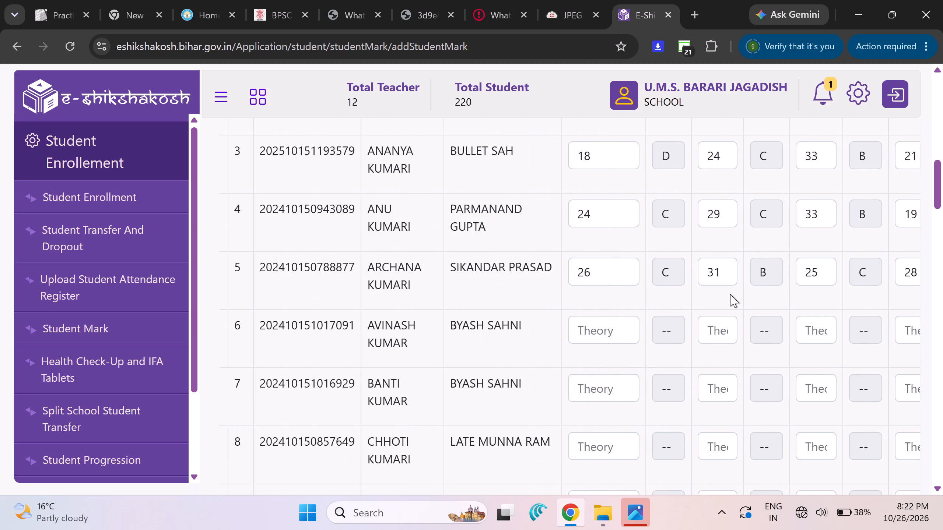
{"action": "scroll", "coordinate": [730, 294], "scroll_direction": "left", "scroll_amount": 1}
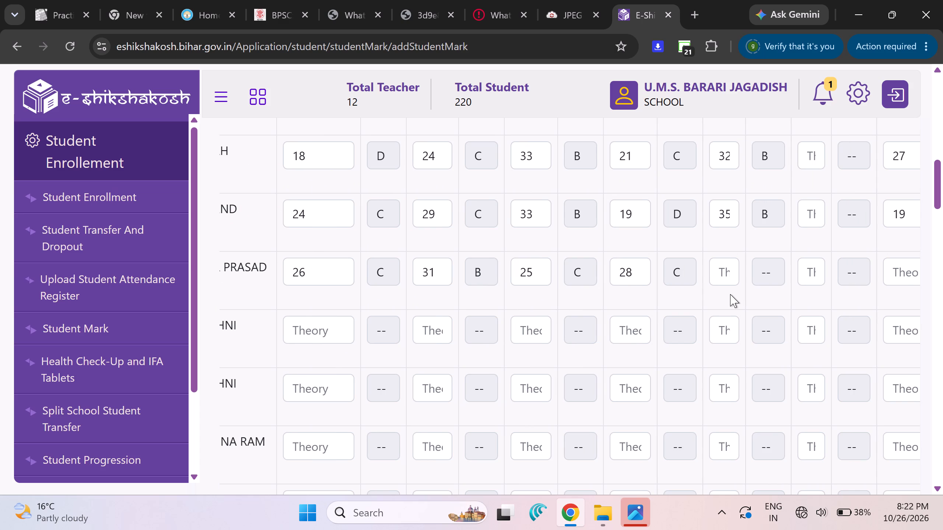
{"action": "scroll", "coordinate": [730, 294], "scroll_direction": "left", "scroll_amount": 1}
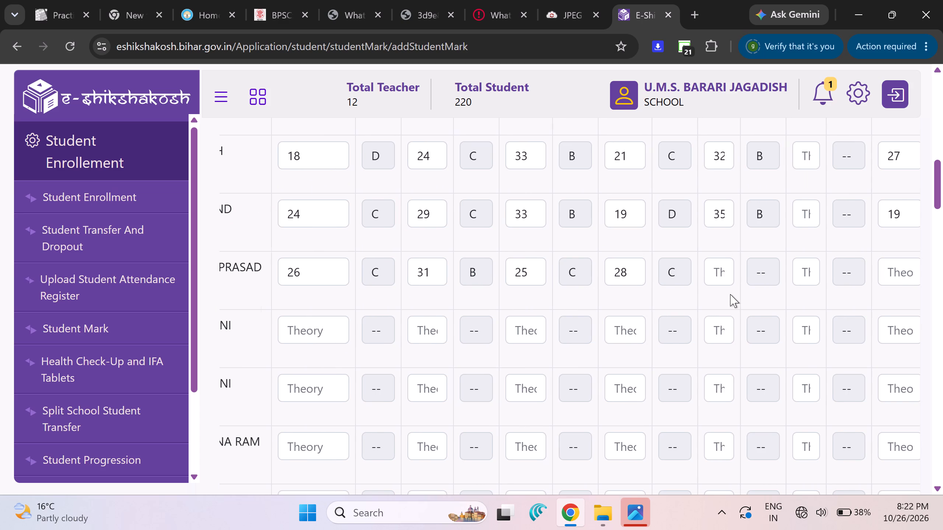
{"action": "scroll", "coordinate": [730, 294], "scroll_direction": "left", "scroll_amount": 1}
{"action": "left_click", "coordinate": [658, 276]}
{"action": "type", "text": "20"}
{"action": "scroll", "coordinate": [658, 276], "scroll_direction": "left", "scroll_amount": 3}
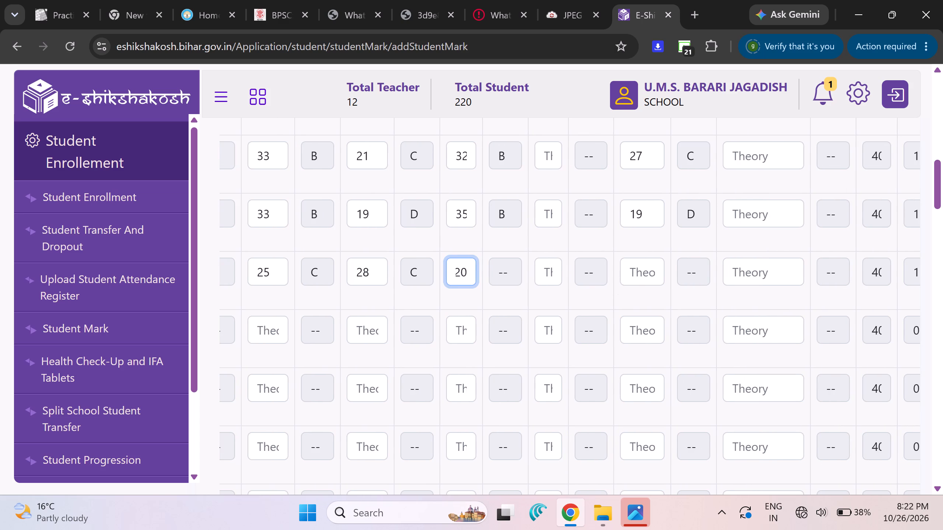
{"action": "left_click", "coordinate": [636, 279]}
{"action": "type", "text": "26"}
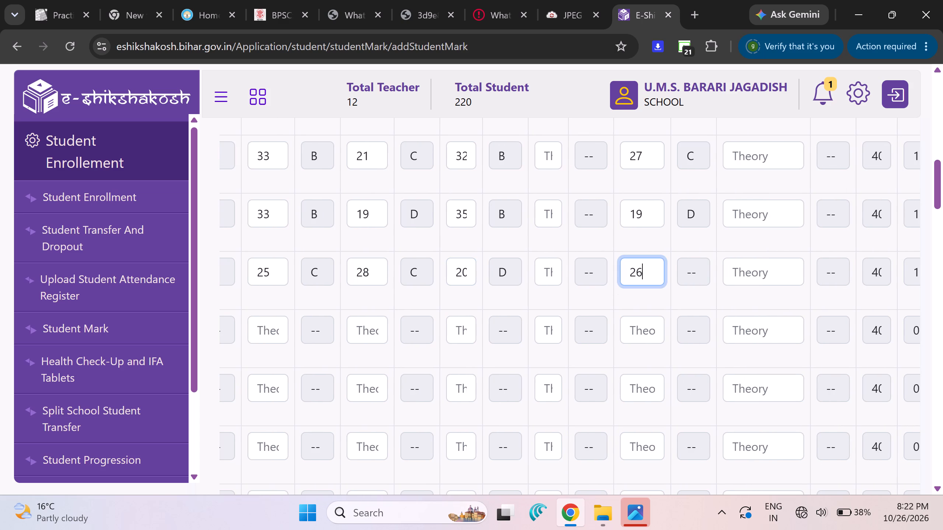
{"action": "scroll", "coordinate": [636, 279], "scroll_direction": "left", "scroll_amount": 4}
{"action": "left_click", "coordinate": [676, 300]}
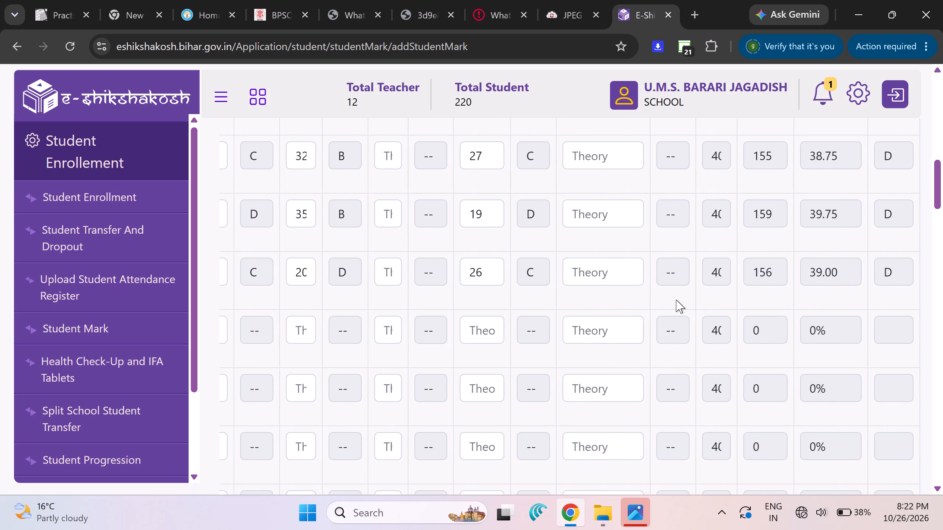
Enter a Hindi theory mark of 18 in serial number 6's row.
{"action": "scroll", "coordinate": [676, 300], "scroll_direction": "right", "scroll_amount": 6}
{"action": "scroll", "coordinate": [644, 327], "scroll_direction": "down", "scroll_amount": 1}
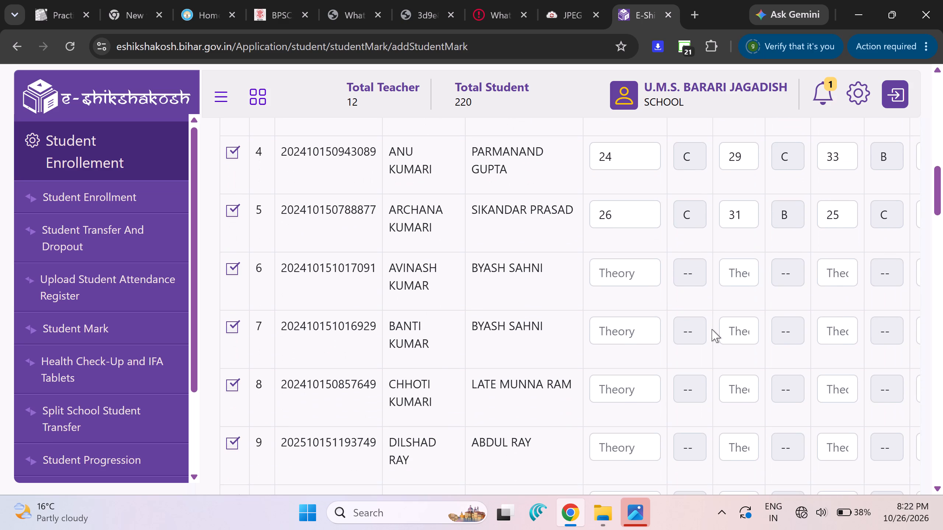
{"action": "scroll", "coordinate": [712, 329], "scroll_direction": "up", "scroll_amount": 3}
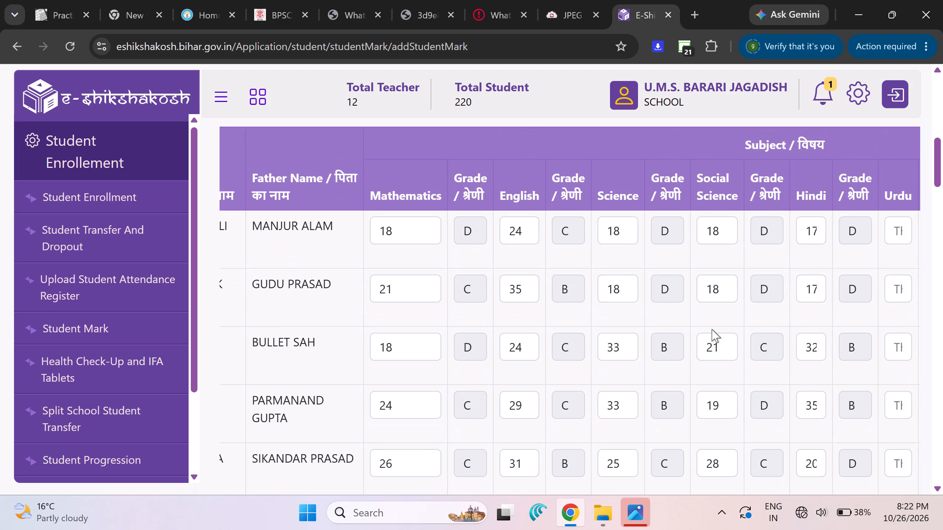
{"action": "scroll", "coordinate": [712, 329], "scroll_direction": "left", "scroll_amount": 3}
{"action": "scroll", "coordinate": [689, 431], "scroll_direction": "down", "scroll_amount": 2}
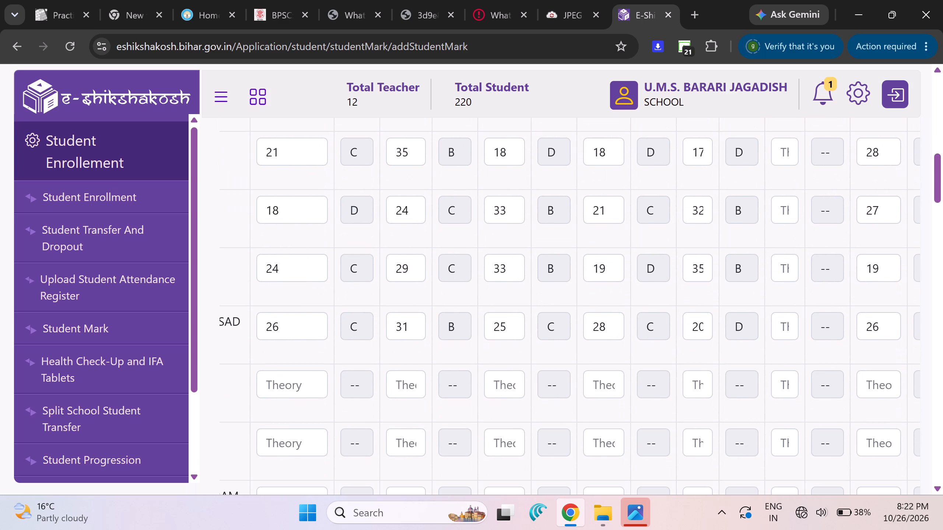
{"action": "left_click", "coordinate": [687, 389]}
{"action": "type", "text": "18"}
{"action": "scroll", "coordinate": [687, 389], "scroll_direction": "left", "scroll_amount": 2}
{"action": "left_click", "coordinate": [695, 405]}
{"action": "scroll", "coordinate": [695, 405], "scroll_direction": "left", "scroll_amount": 4}
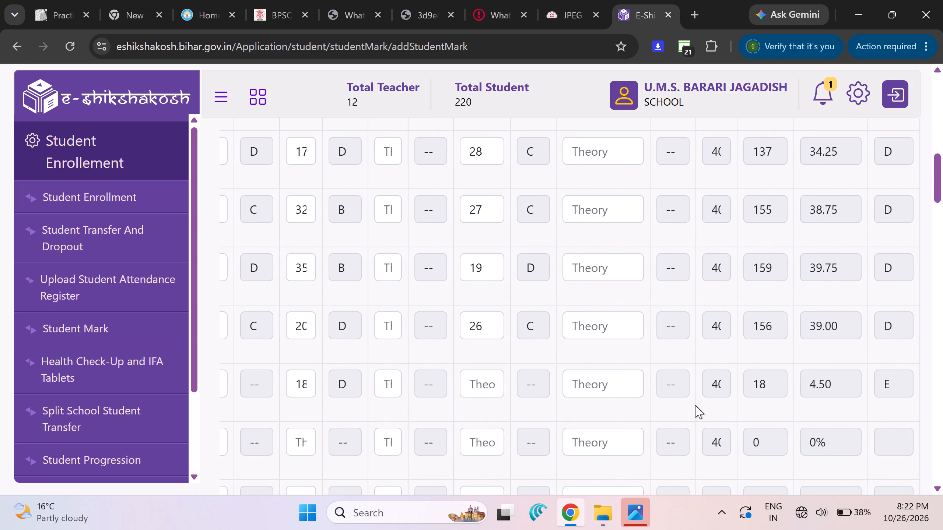
Enter theory marks of 0 for Mathematics, English, Science and Social Science in serial number 6's row.
{"action": "scroll", "coordinate": [695, 405], "scroll_direction": "right", "scroll_amount": 5}
{"action": "left_click", "coordinate": [640, 396]}
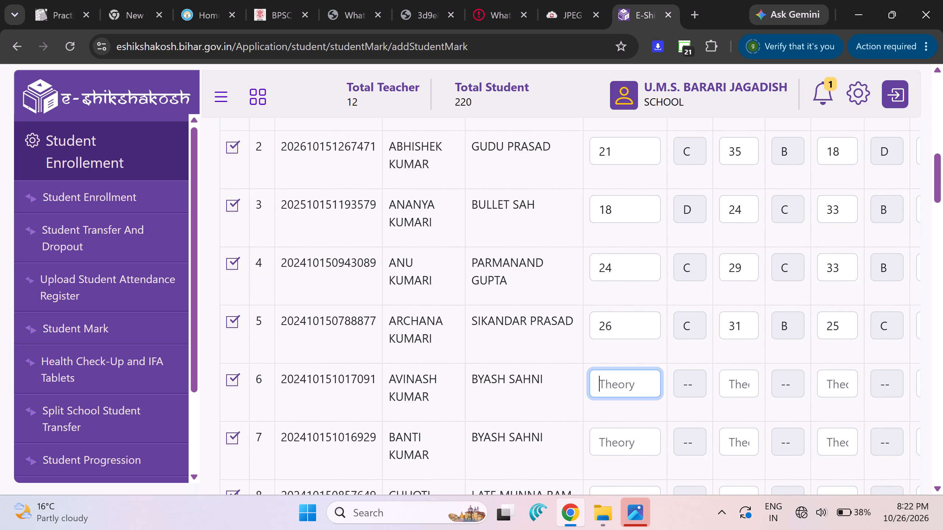
{"action": "key", "text": "0"}
{"action": "scroll", "coordinate": [640, 396], "scroll_direction": "left", "scroll_amount": 1}
{"action": "left_click", "coordinate": [632, 389]}
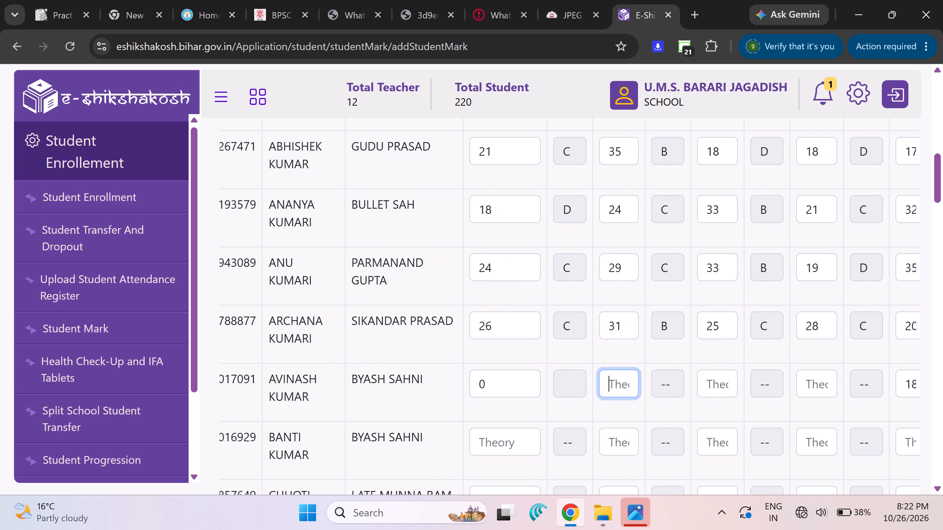
{"action": "key", "text": "0"}
{"action": "scroll", "coordinate": [632, 389], "scroll_direction": "left", "scroll_amount": 1}
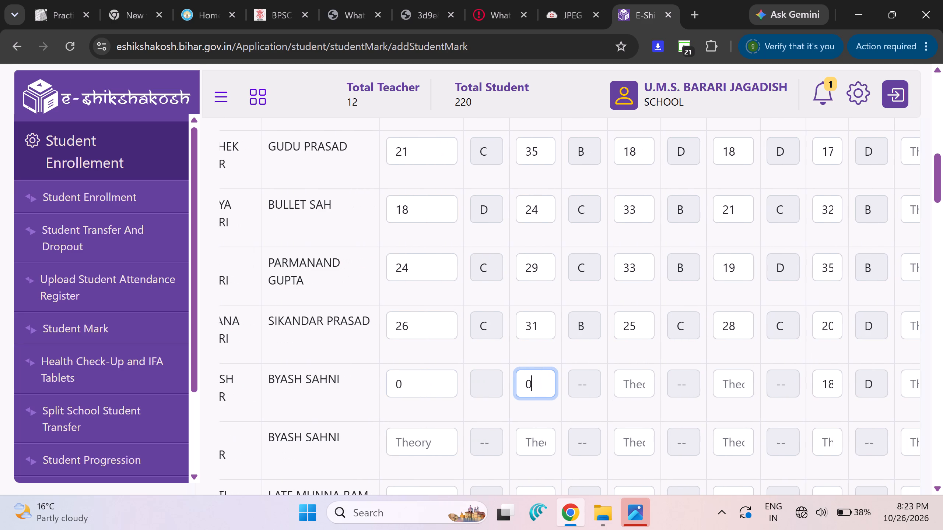
{"action": "left_click", "coordinate": [629, 385]}
{"action": "key", "text": "0"}
{"action": "scroll", "coordinate": [629, 385], "scroll_direction": "left", "scroll_amount": 2}
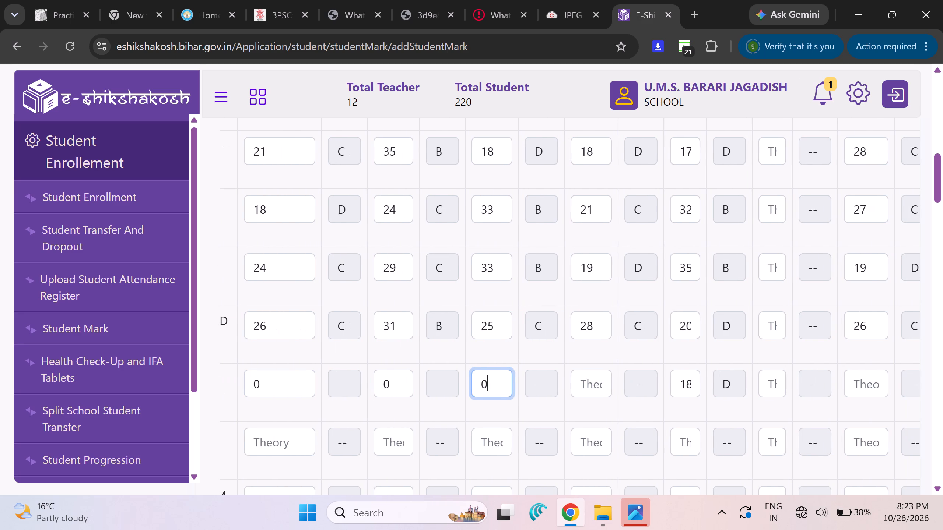
{"action": "left_click", "coordinate": [602, 385]}
{"action": "key", "text": "0"}
{"action": "scroll", "coordinate": [602, 385], "scroll_direction": "left", "scroll_amount": 2}
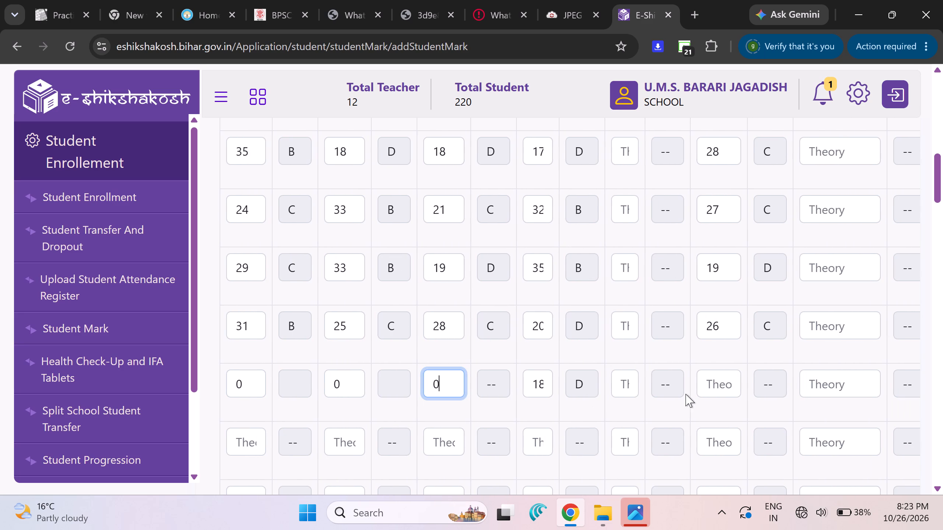
Complete serial number 6's row with a Sanskrit theory mark of 0.
{"action": "left_click", "coordinate": [714, 385]}
{"action": "key", "text": "0"}
{"action": "scroll", "coordinate": [714, 385], "scroll_direction": "left", "scroll_amount": 2}
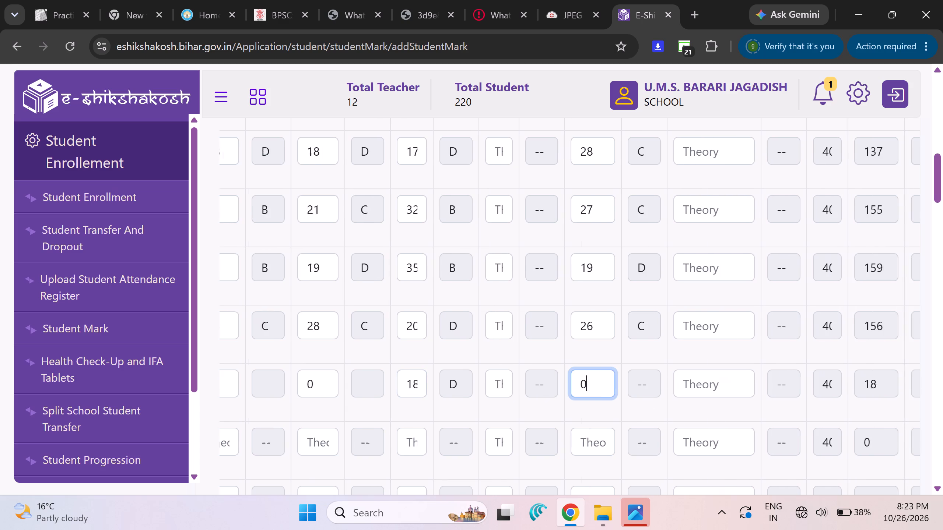
{"action": "scroll", "coordinate": [714, 385], "scroll_direction": "left", "scroll_amount": 1}
{"action": "left_click", "coordinate": [681, 409]}
Enter theory marks of 0 for Mathematics, English, Science and Social Science in serial number 7's row.
{"action": "scroll", "coordinate": [681, 409], "scroll_direction": "right", "scroll_amount": 6}
{"action": "scroll", "coordinate": [681, 409], "scroll_direction": "down", "scroll_amount": 2}
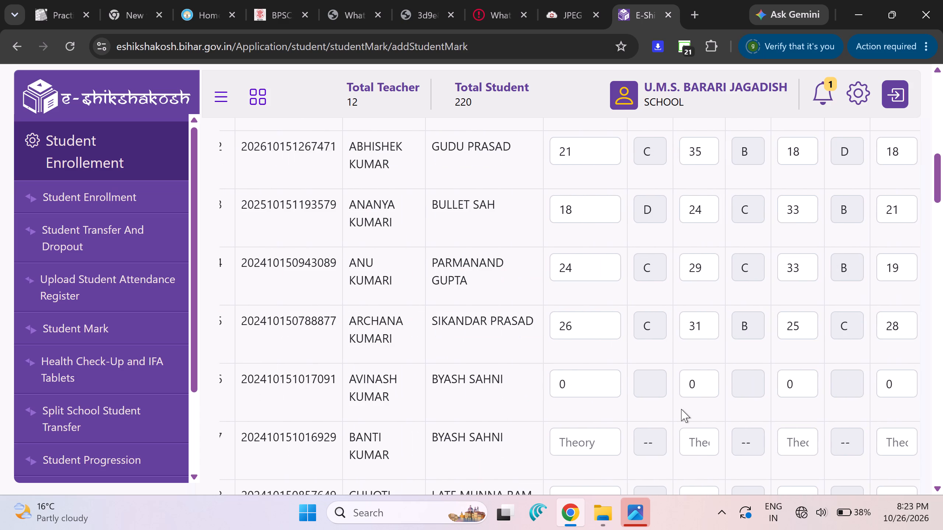
{"action": "scroll", "coordinate": [681, 409], "scroll_direction": "down", "scroll_amount": 2}
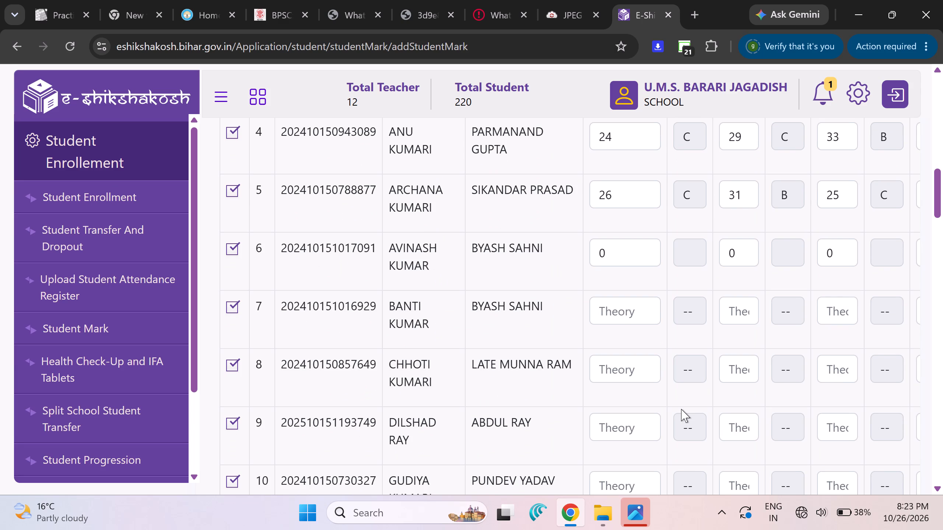
{"action": "left_click", "coordinate": [632, 315]}
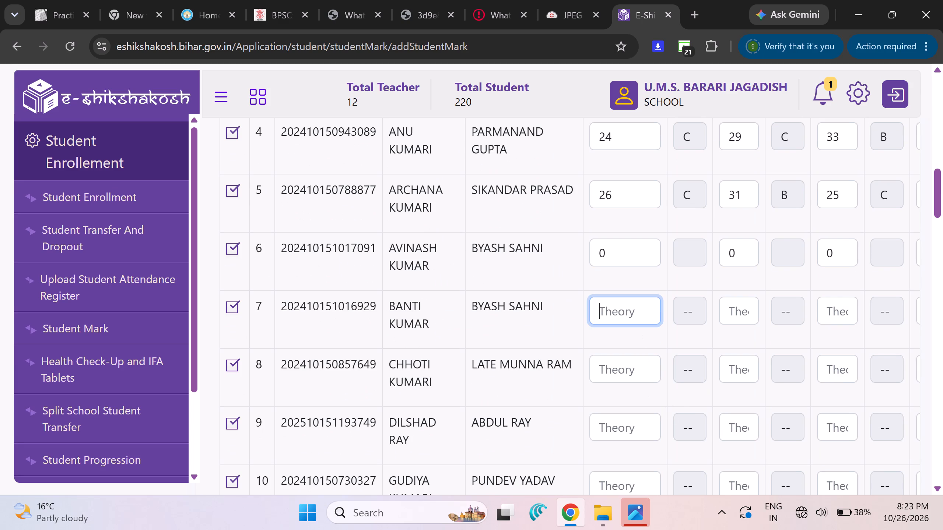
{"action": "key", "text": "0"}
{"action": "scroll", "coordinate": [632, 315], "scroll_direction": "left", "scroll_amount": 2}
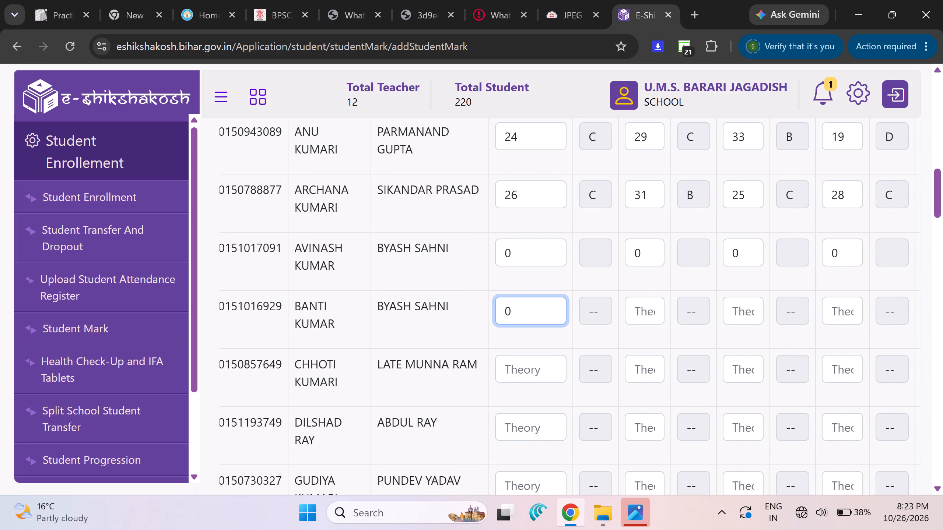
{"action": "left_click", "coordinate": [656, 318]}
{"action": "key", "text": "0"}
{"action": "scroll", "coordinate": [656, 318], "scroll_direction": "left", "scroll_amount": 2}
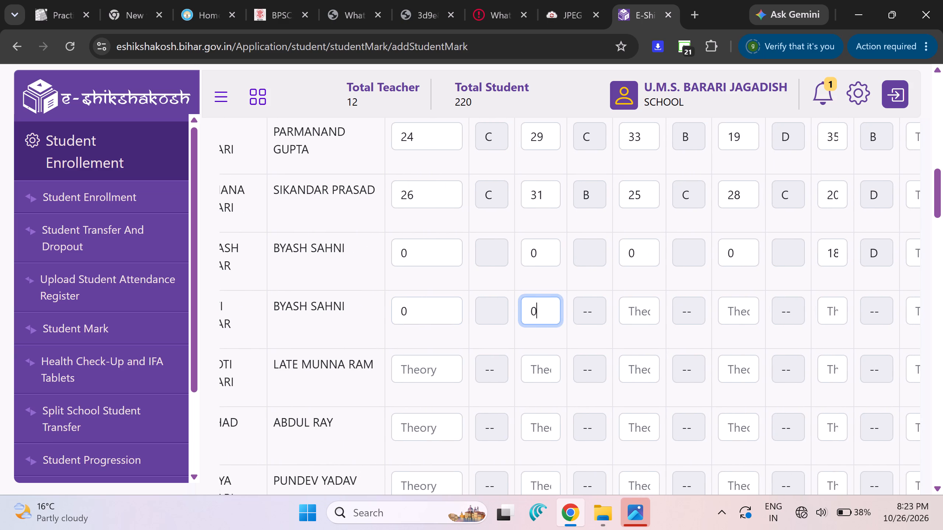
{"action": "left_click", "coordinate": [638, 317]}
{"action": "key", "text": "0"}
{"action": "scroll", "coordinate": [638, 317], "scroll_direction": "left", "scroll_amount": 2}
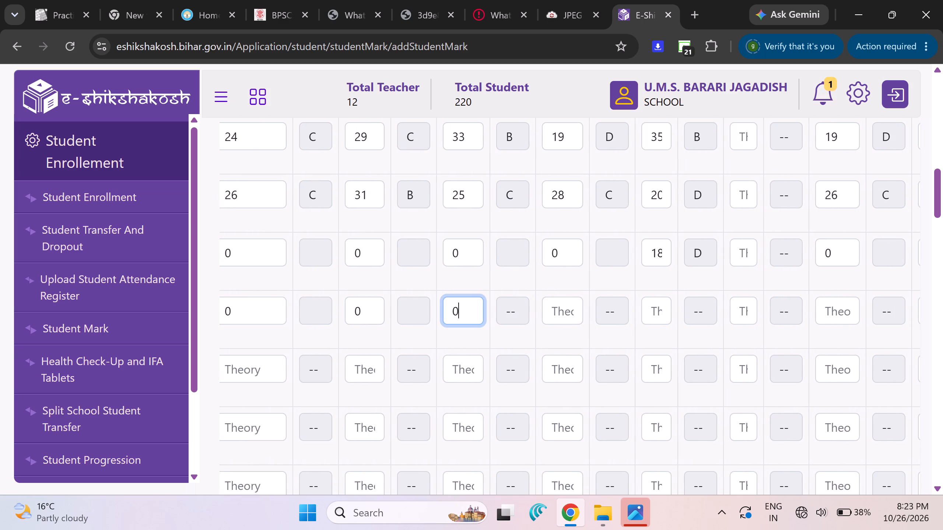
{"action": "left_click", "coordinate": [567, 315]}
{"action": "key", "text": "0"}
{"action": "scroll", "coordinate": [567, 315], "scroll_direction": "left", "scroll_amount": 1}
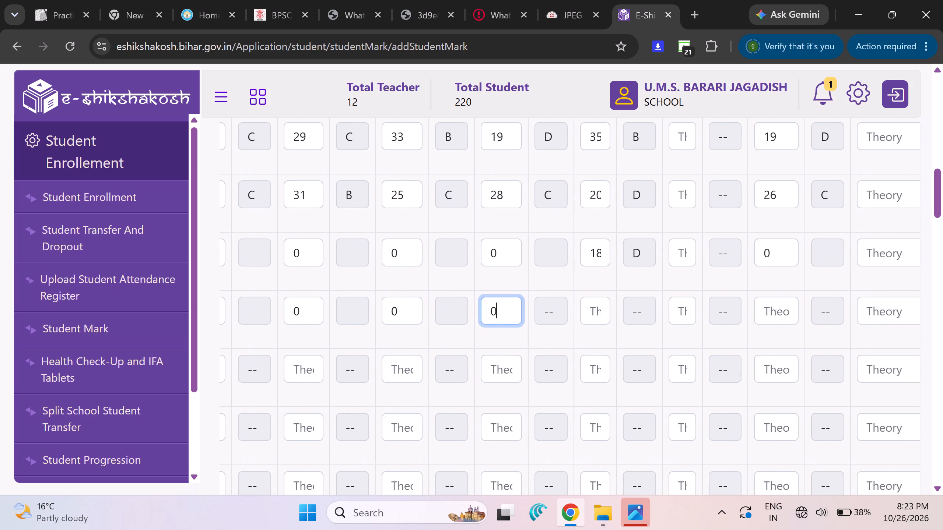
Complete serial number 7's row with theory marks of 0 for Hindi and Sanskrit.
{"action": "left_click", "coordinate": [593, 313]}
{"action": "key", "text": "0"}
{"action": "scroll", "coordinate": [593, 313], "scroll_direction": "left", "scroll_amount": 2}
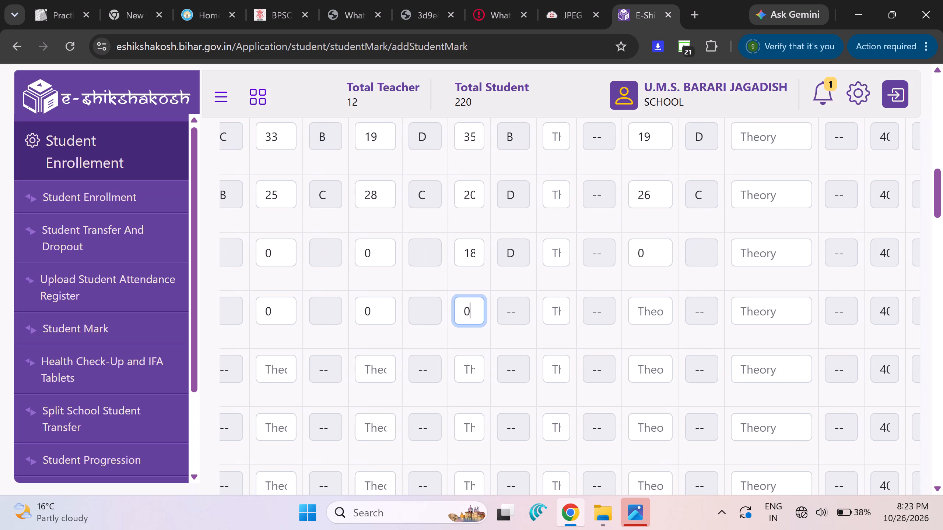
{"action": "left_click", "coordinate": [654, 315]}
{"action": "key", "text": "0"}
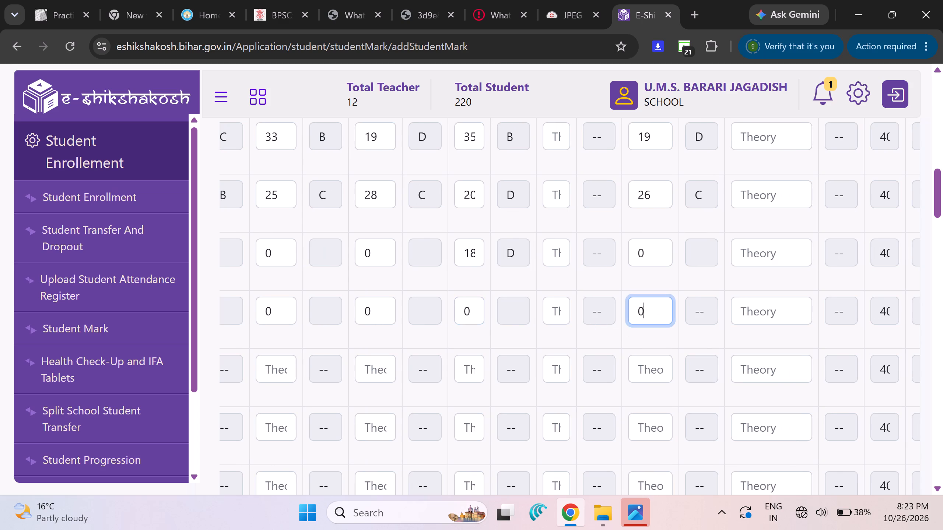
{"action": "scroll", "coordinate": [654, 315], "scroll_direction": "left", "scroll_amount": 4}
{"action": "left_click", "coordinate": [665, 354]}
Enter theory marks of 18 for Mathematics, 28 for English, 18 for Science and 17 for Social Science in serial number 8's row.
{"action": "scroll", "coordinate": [665, 354], "scroll_direction": "right", "scroll_amount": 8}
{"action": "scroll", "coordinate": [665, 354], "scroll_direction": "down", "scroll_amount": 2}
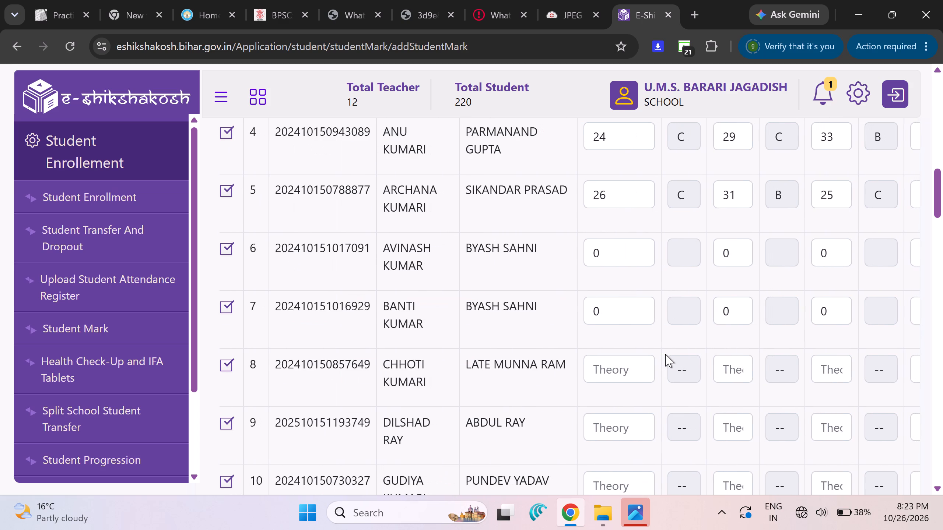
{"action": "scroll", "coordinate": [665, 354], "scroll_direction": "down", "scroll_amount": 2}
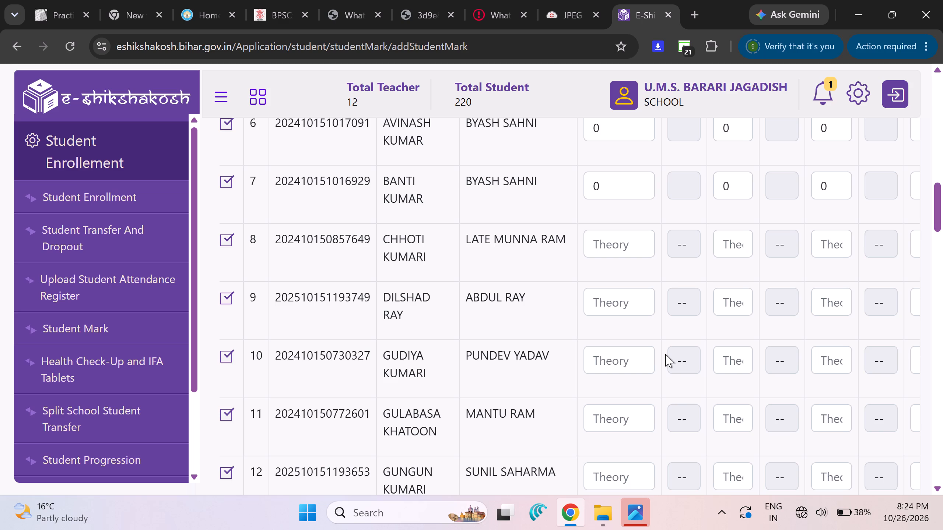
{"action": "left_click", "coordinate": [629, 251]}
{"action": "type", "text": "18"}
{"action": "scroll", "coordinate": [629, 251], "scroll_direction": "left", "scroll_amount": 2}
{"action": "left_click", "coordinate": [622, 252]}
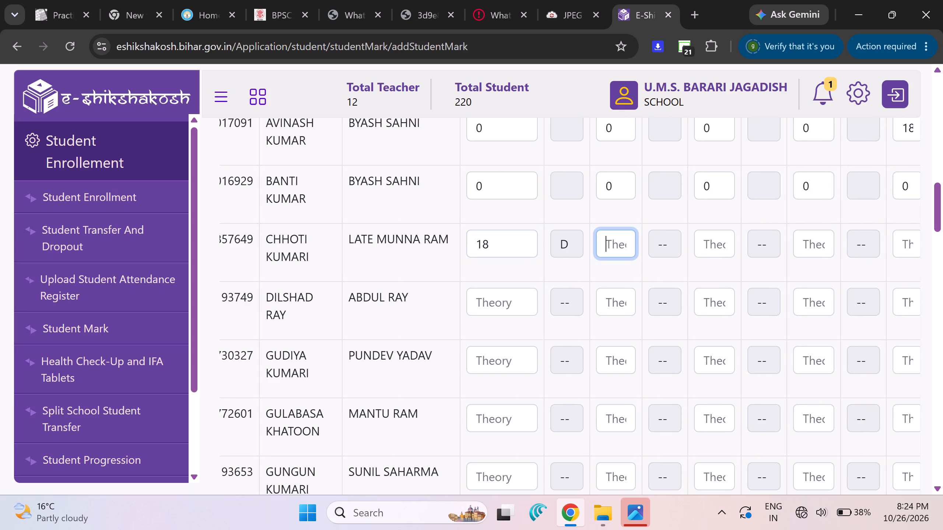
{"action": "type", "text": "28"}
{"action": "scroll", "coordinate": [622, 252], "scroll_direction": "left", "scroll_amount": 2}
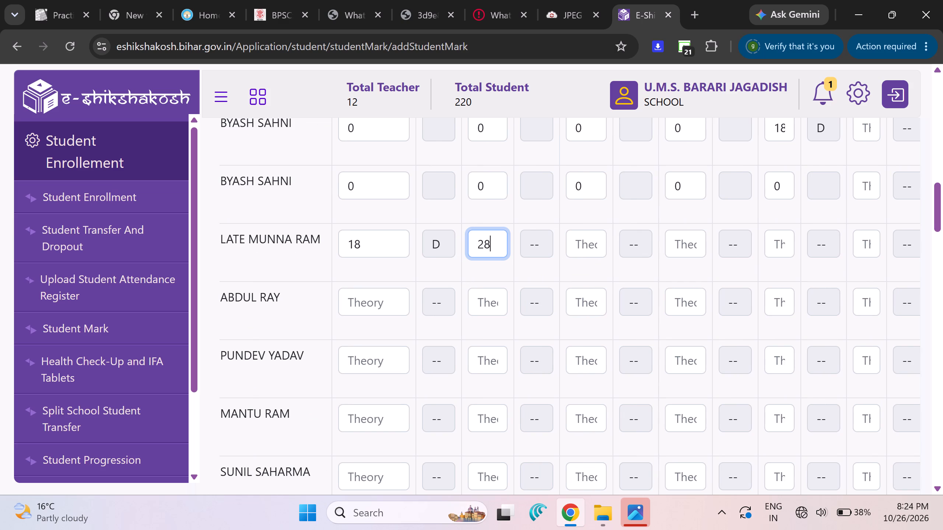
{"action": "left_click", "coordinate": [573, 186]}
{"action": "left_click", "coordinate": [588, 239]}
{"action": "type", "text": "18"}
{"action": "scroll", "coordinate": [588, 239], "scroll_direction": "left", "scroll_amount": 1}
{"action": "left_click", "coordinate": [596, 246]}
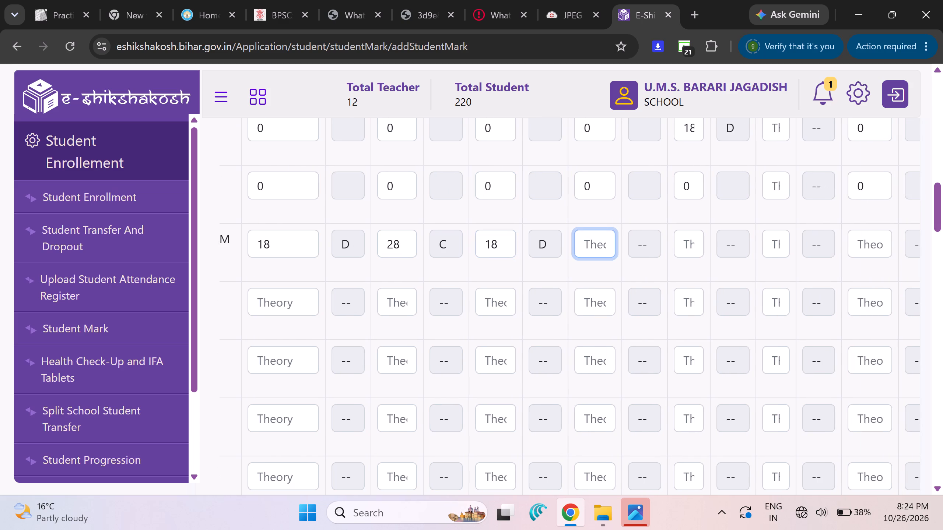
{"action": "type", "text": "17"}
Complete serial number 8's row with theory marks of 18 for Hindi and 26 for Sanskrit.
{"action": "scroll", "coordinate": [596, 246], "scroll_direction": "left", "scroll_amount": 1}
{"action": "left_click", "coordinate": [641, 244]}
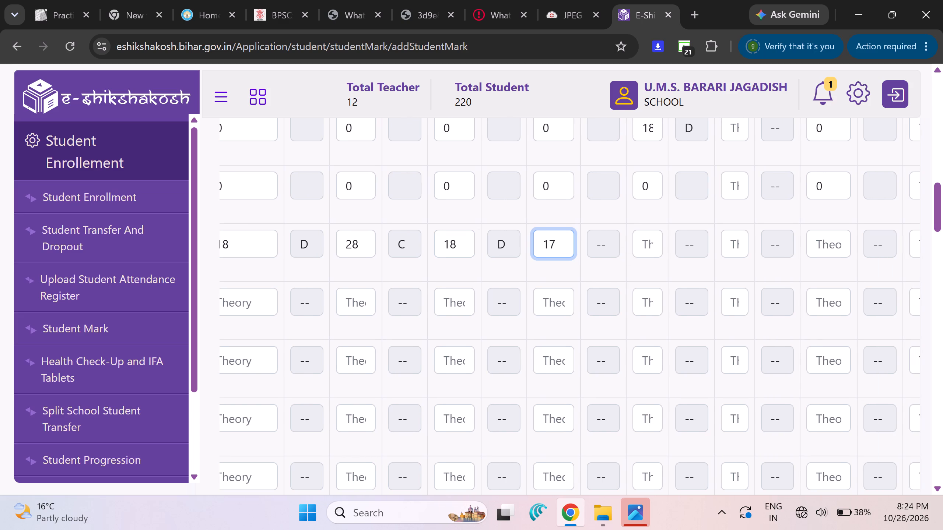
{"action": "type", "text": "18"}
{"action": "scroll", "coordinate": [641, 244], "scroll_direction": "left", "scroll_amount": 1}
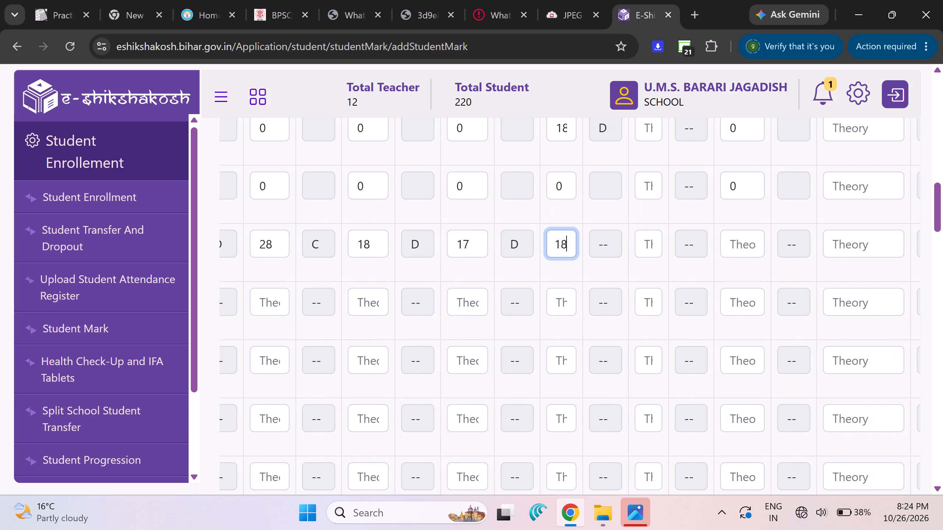
{"action": "left_click", "coordinate": [739, 245]}
{"action": "type", "text": "26"}
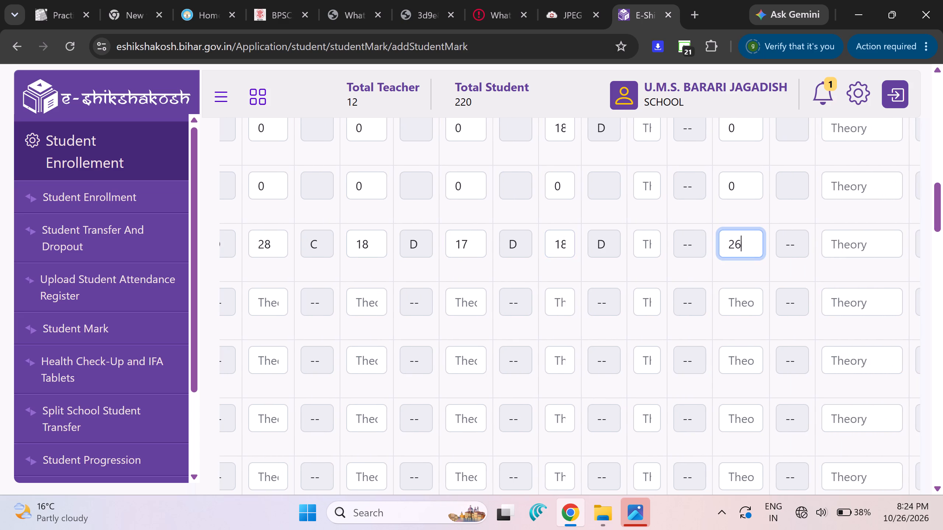
{"action": "scroll", "coordinate": [739, 245], "scroll_direction": "left", "scroll_amount": 3}
{"action": "left_click", "coordinate": [754, 280]}
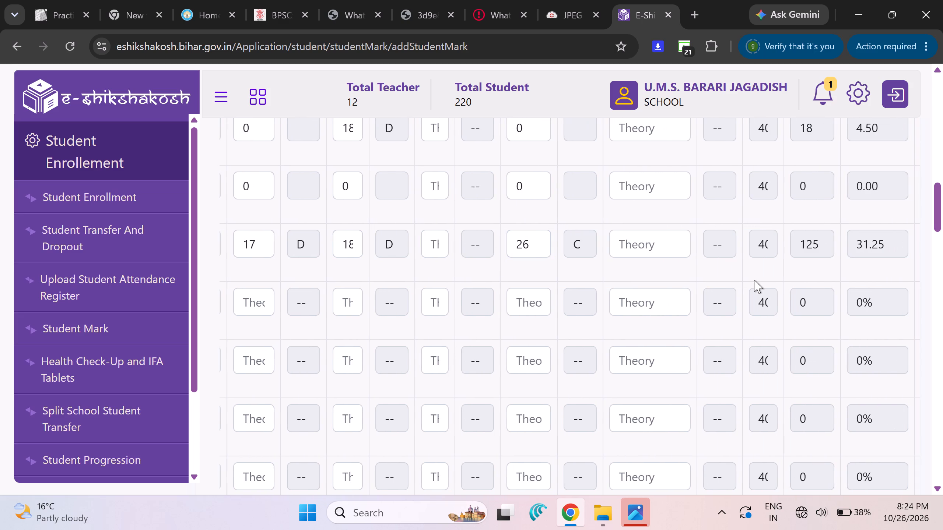
Enter theory marks of 0 for Mathematics, English, Science and Social Science in serial number 9's row.
{"action": "scroll", "coordinate": [754, 280], "scroll_direction": "right", "scroll_amount": 7}
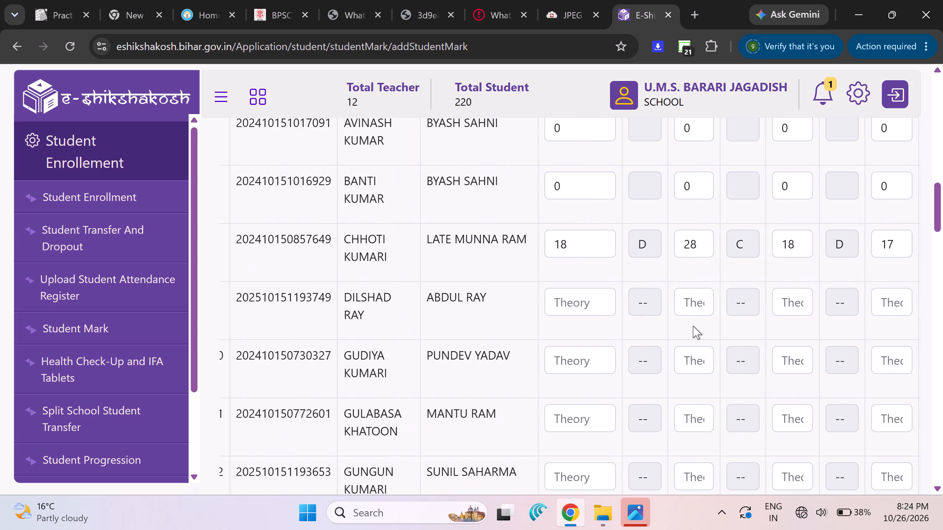
{"action": "scroll", "coordinate": [693, 326], "scroll_direction": "down", "scroll_amount": 1}
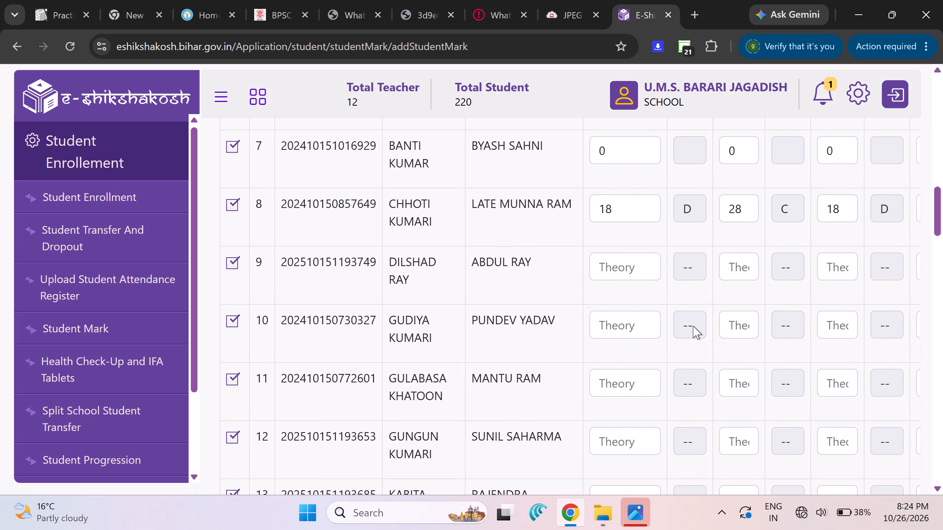
{"action": "left_click", "coordinate": [608, 272]}
{"action": "key", "text": "0"}
{"action": "scroll", "coordinate": [608, 272], "scroll_direction": "left", "scroll_amount": 1}
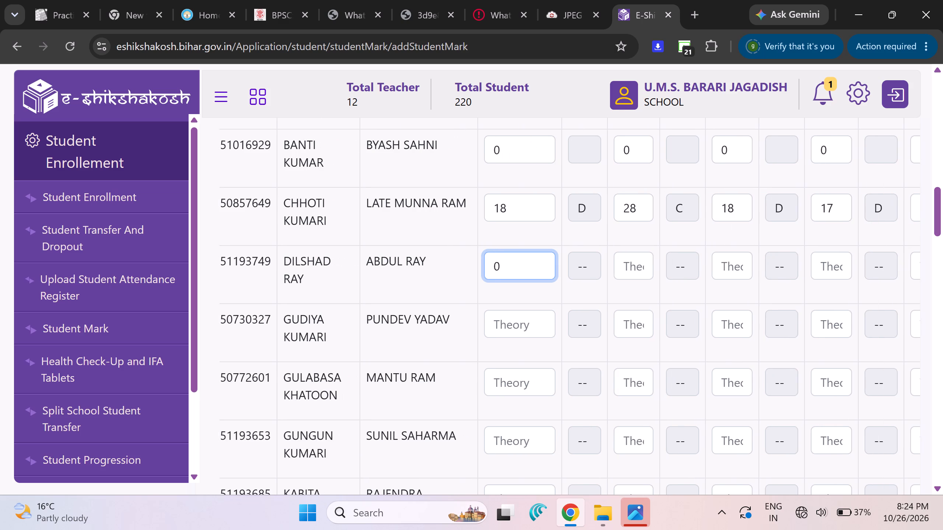
{"action": "left_click", "coordinate": [639, 260]}
{"action": "key", "text": "0"}
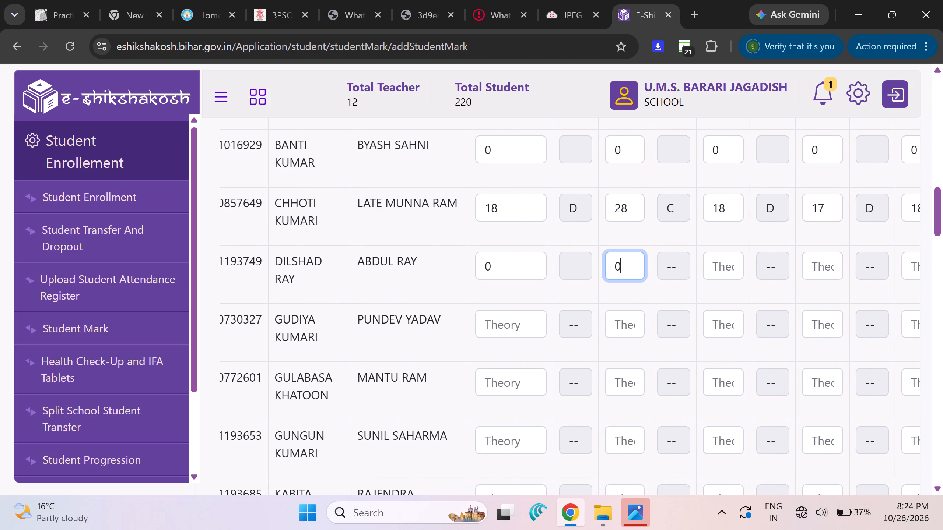
{"action": "scroll", "coordinate": [639, 260], "scroll_direction": "left", "scroll_amount": 1}
{"action": "left_click", "coordinate": [622, 273]}
{"action": "key", "text": "0"}
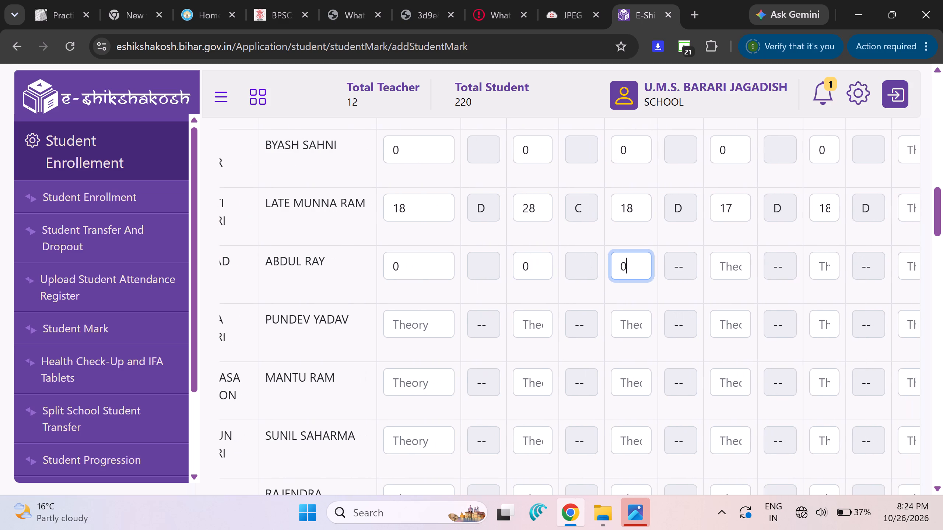
{"action": "scroll", "coordinate": [622, 273], "scroll_direction": "left", "scroll_amount": 1}
{"action": "left_click", "coordinate": [666, 272]}
{"action": "key", "text": "0"}
Complete serial number 9's row with theory marks of 0 for Hindi and Sanskrit.
{"action": "scroll", "coordinate": [666, 272], "scroll_direction": "left", "scroll_amount": 1}
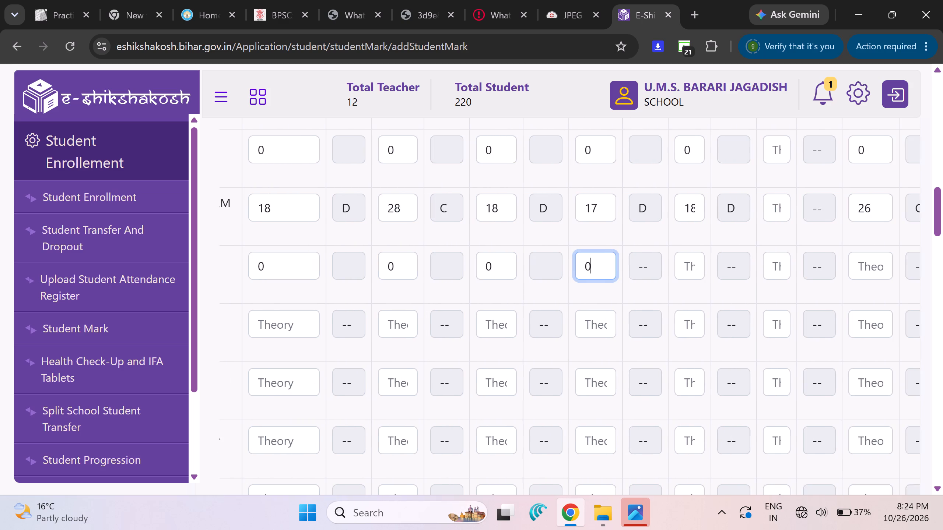
{"action": "scroll", "coordinate": [666, 272], "scroll_direction": "left", "scroll_amount": 1}
{"action": "left_click", "coordinate": [619, 263]}
{"action": "key", "text": "0"}
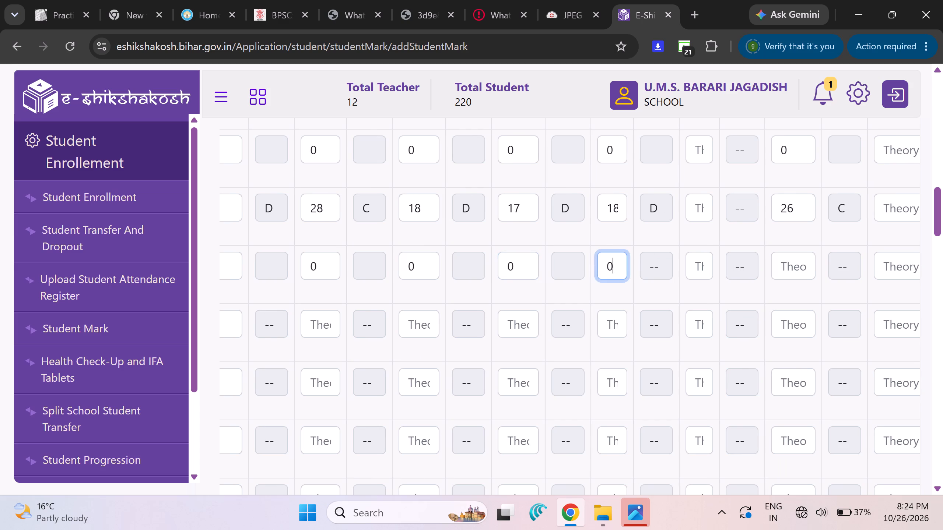
{"action": "scroll", "coordinate": [619, 263], "scroll_direction": "left", "scroll_amount": 1}
{"action": "left_click", "coordinate": [710, 261]}
{"action": "key", "text": "0"}
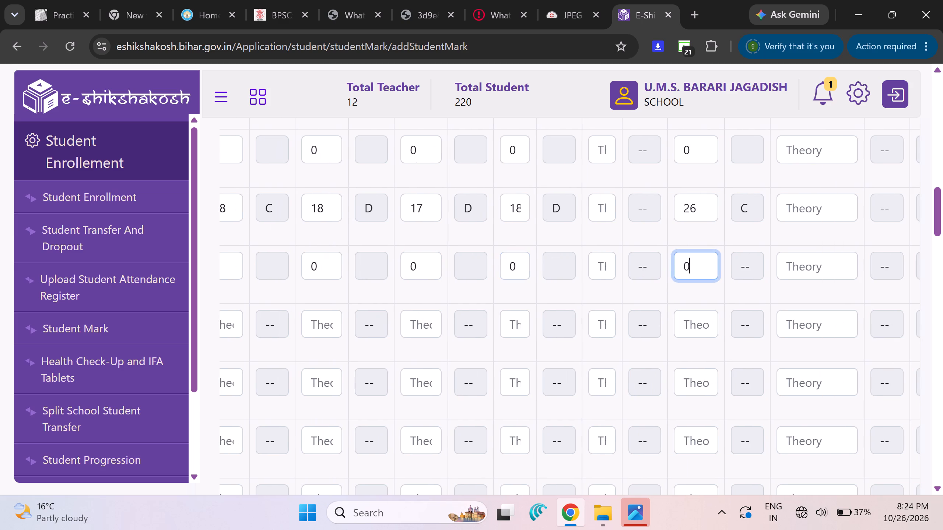
{"action": "scroll", "coordinate": [710, 261], "scroll_direction": "left", "scroll_amount": 4}
{"action": "left_click", "coordinate": [641, 348]}
Enter theory marks of 21 for Mathematics, 29 for English, 23 for Science and 23 for Social Science in serial number 10's row.
{"action": "scroll", "coordinate": [641, 348], "scroll_direction": "right", "scroll_amount": 5}
{"action": "scroll", "coordinate": [641, 348], "scroll_direction": "down", "scroll_amount": 1}
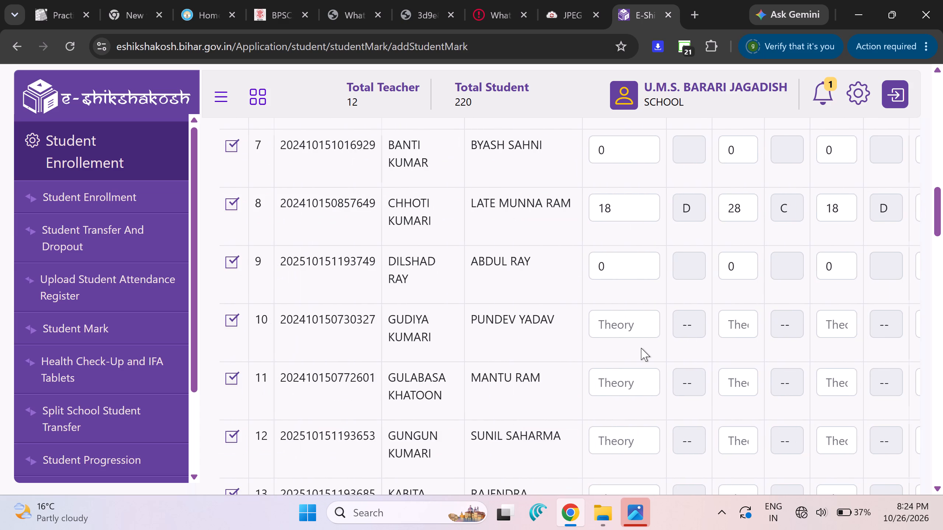
{"action": "scroll", "coordinate": [641, 348], "scroll_direction": "down", "scroll_amount": 2}
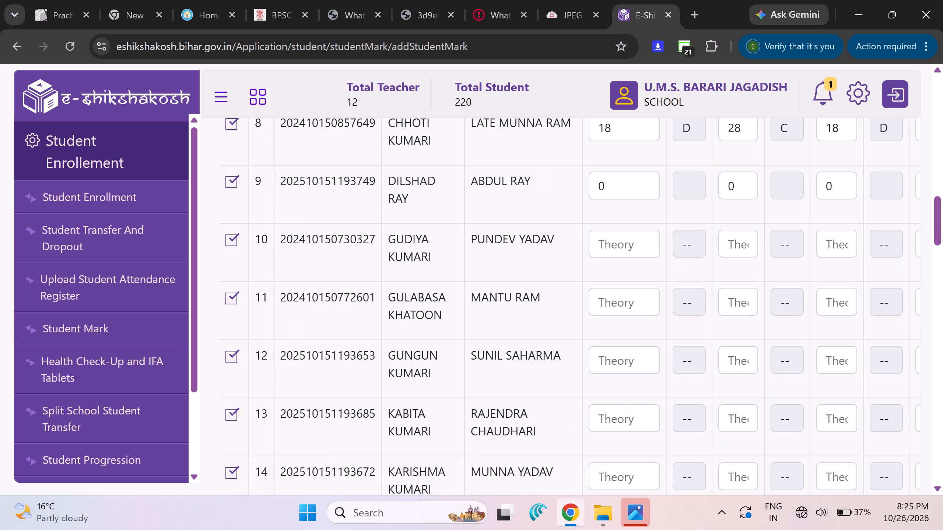
{"action": "type", "text": "21"}
{"action": "left_click", "coordinate": [620, 249]}
{"action": "key", "text": "2"}
{"action": "key", "text": "1"}
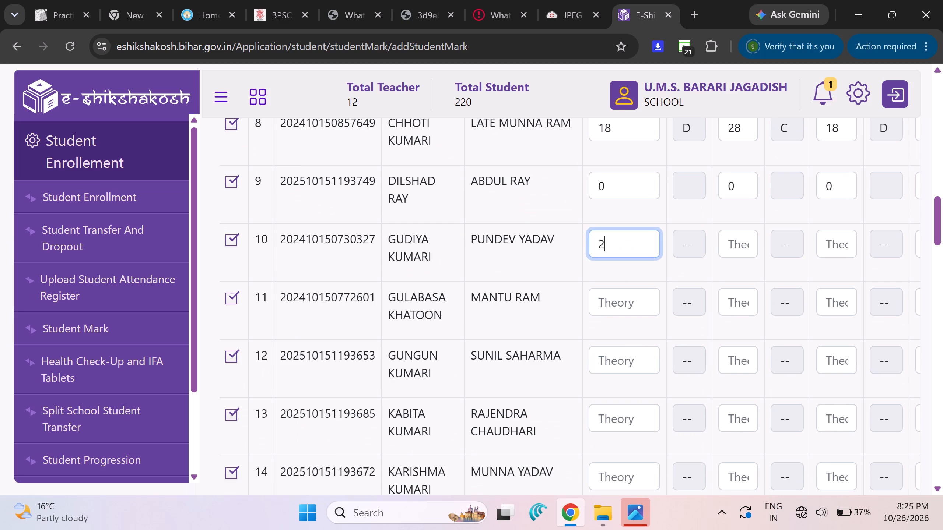
{"action": "left_click", "coordinate": [740, 244]}
{"action": "key", "text": "2"}
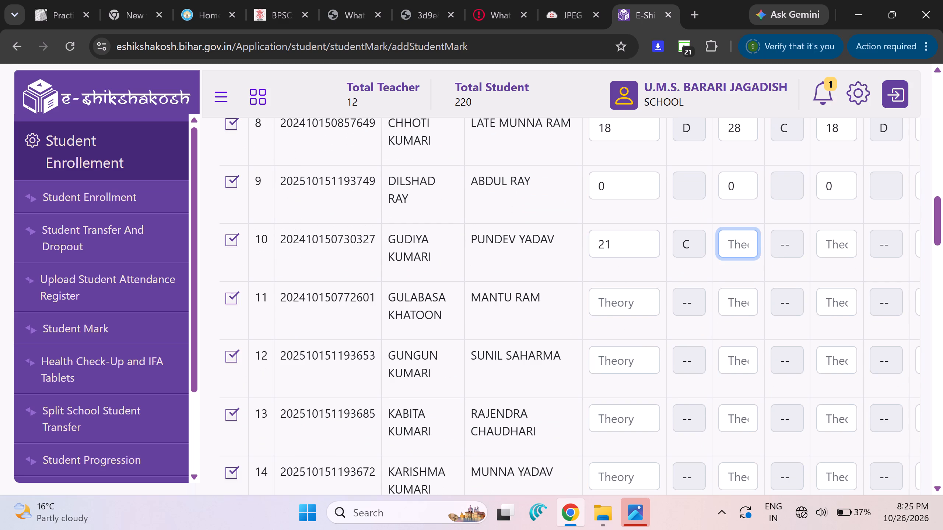
{"action": "key", "text": "9"}
{"action": "scroll", "coordinate": [740, 244], "scroll_direction": "left", "scroll_amount": 1}
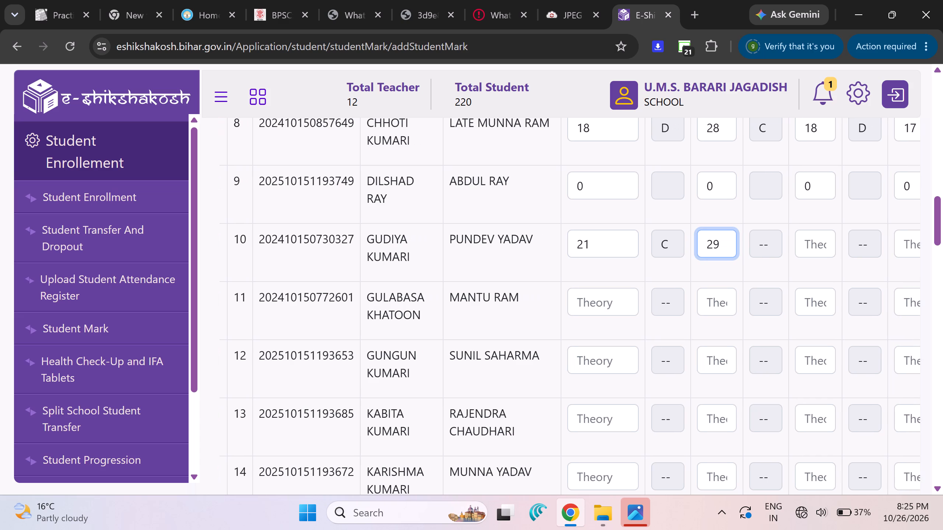
{"action": "scroll", "coordinate": [740, 244], "scroll_direction": "left", "scroll_amount": 1}
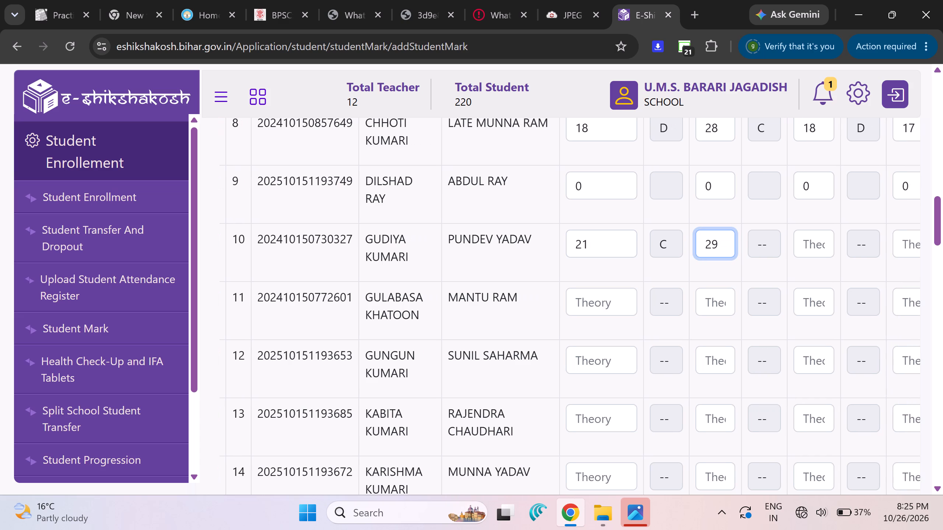
{"action": "left_click", "coordinate": [815, 242]}
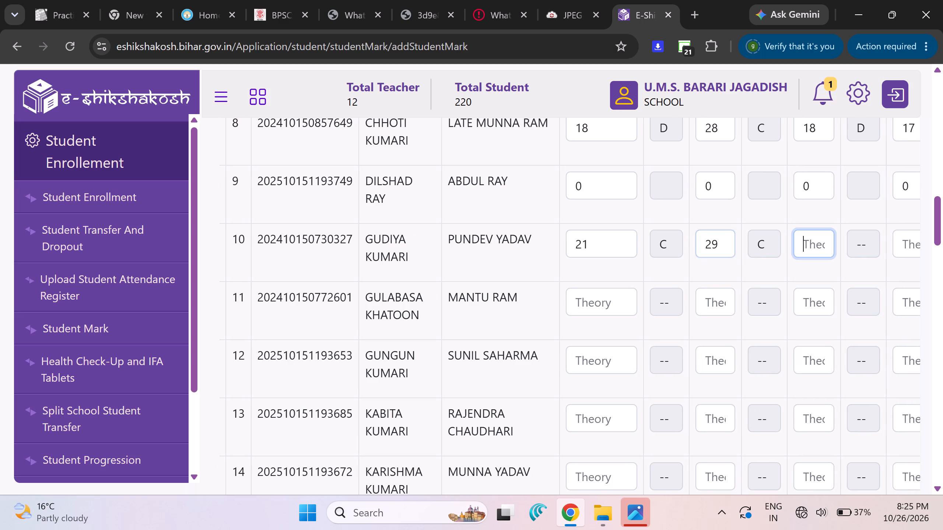
{"action": "type", "text": "23"}
{"action": "scroll", "coordinate": [815, 242], "scroll_direction": "left", "scroll_amount": 2}
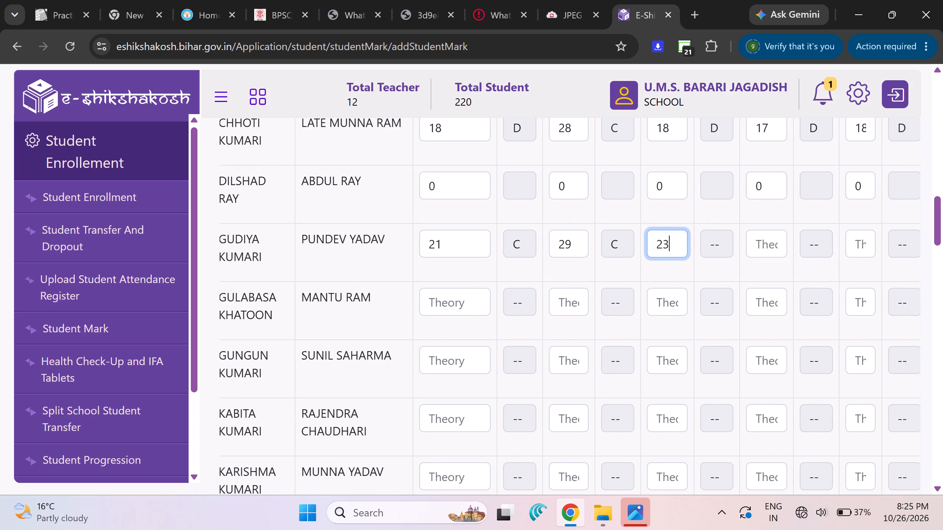
{"action": "left_click", "coordinate": [768, 243]}
{"action": "type", "text": "23"}
Fill in the remaining Hindi and Sanskrit theory marks in serial number 10's row.
{"action": "scroll", "coordinate": [768, 243], "scroll_direction": "left", "scroll_amount": 2}
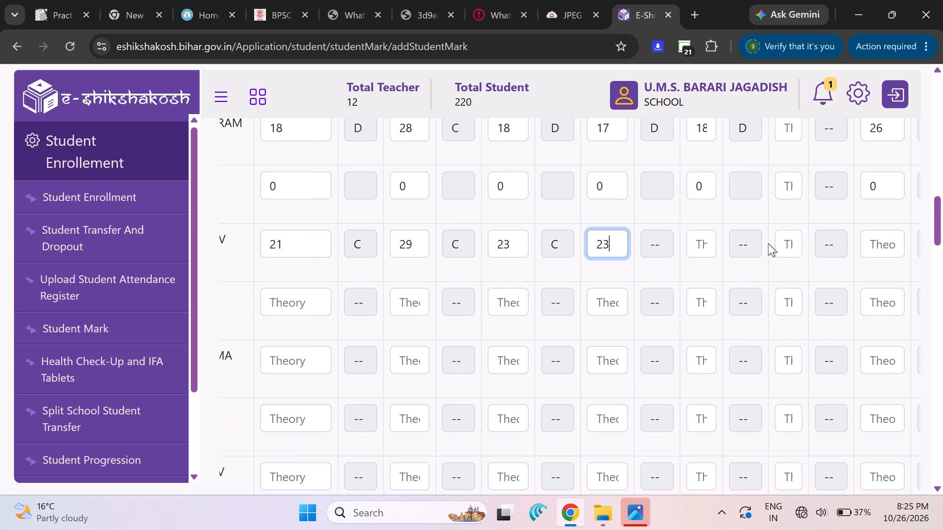
{"action": "scroll", "coordinate": [768, 243], "scroll_direction": "right", "scroll_amount": 3}
{"action": "scroll", "coordinate": [768, 243], "scroll_direction": "left", "scroll_amount": 1}
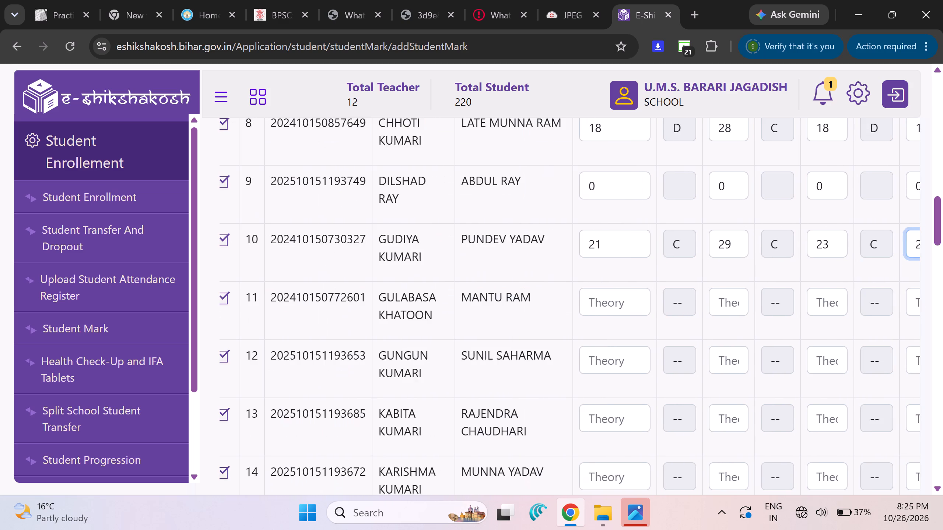
{"action": "scroll", "coordinate": [768, 243], "scroll_direction": "left", "scroll_amount": 3}
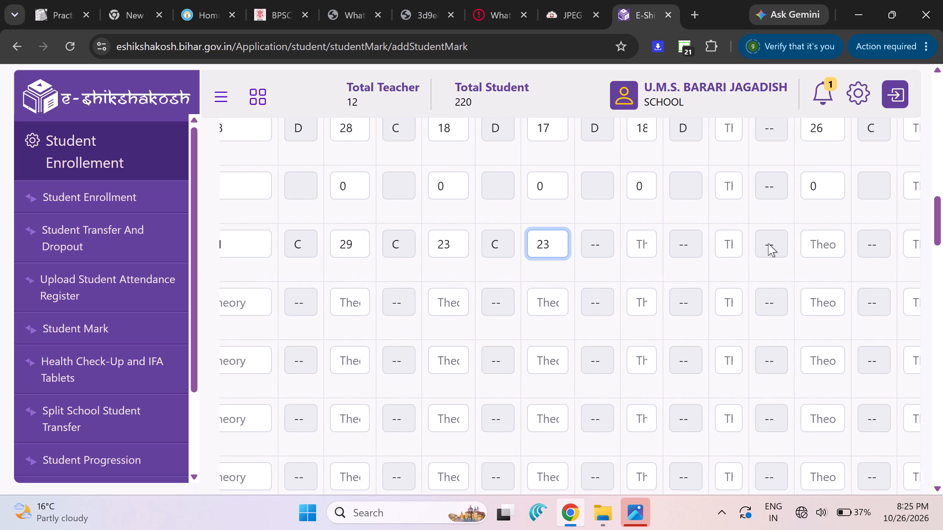
Complete serial number 10's row with theory marks of 23 for Hindi and 29 for Sanskrit.
{"action": "scroll", "coordinate": [768, 243], "scroll_direction": "left", "scroll_amount": 1}
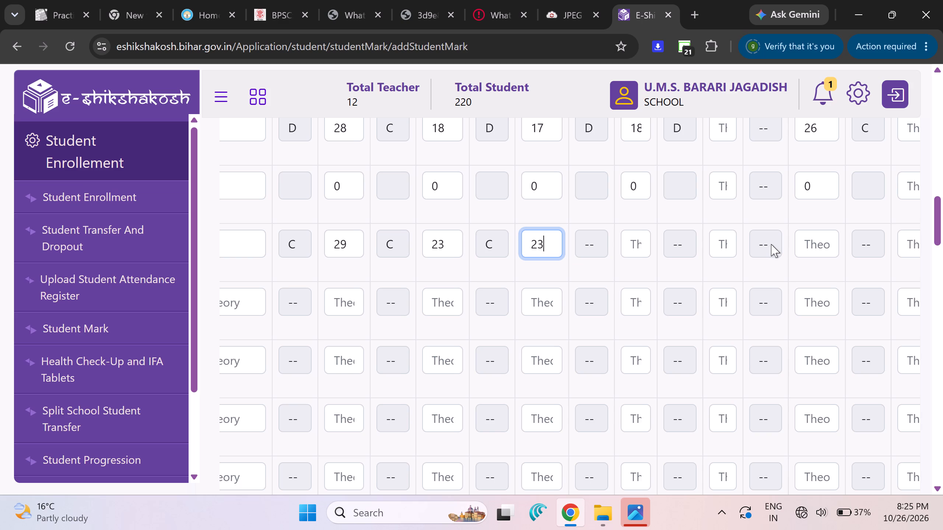
{"action": "left_click", "coordinate": [644, 248]}
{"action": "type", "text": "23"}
{"action": "scroll", "coordinate": [644, 248], "scroll_direction": "left", "scroll_amount": 1}
{"action": "left_click", "coordinate": [724, 237]}
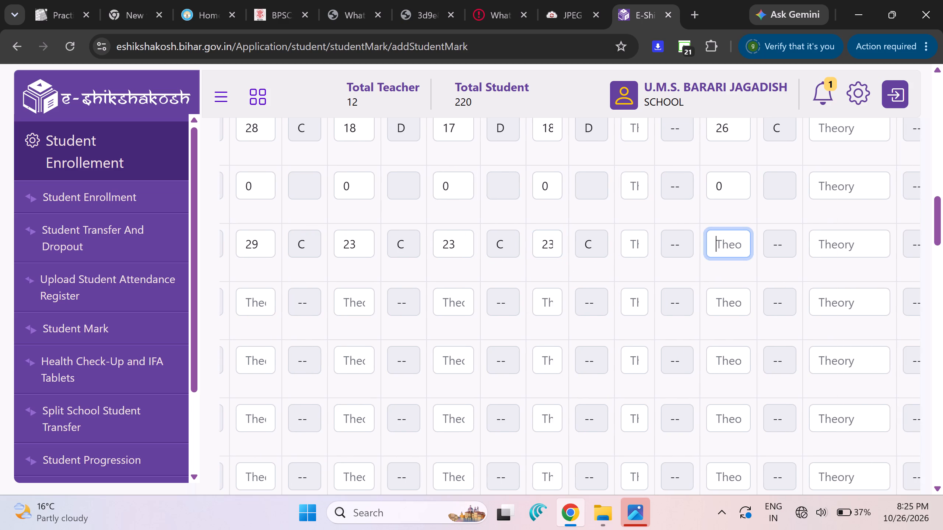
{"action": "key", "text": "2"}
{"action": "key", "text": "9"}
{"action": "scroll", "coordinate": [724, 237], "scroll_direction": "left", "scroll_amount": 5}
{"action": "left_click", "coordinate": [683, 270]}
Enter theory marks of 0 for Mathematics, English, Science and Social Science in serial number 11's row.
{"action": "scroll", "coordinate": [683, 270], "scroll_direction": "right", "scroll_amount": 7}
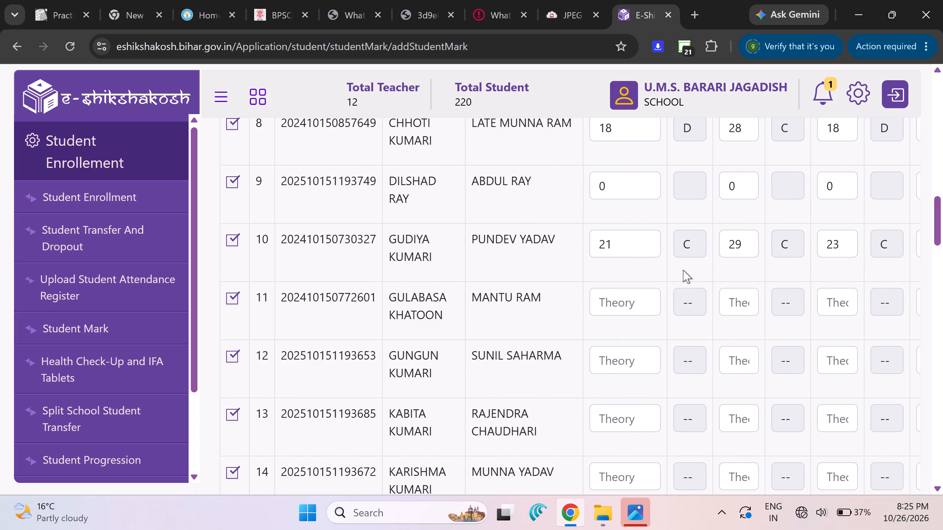
{"action": "scroll", "coordinate": [580, 331], "scroll_direction": "down", "scroll_amount": 1}
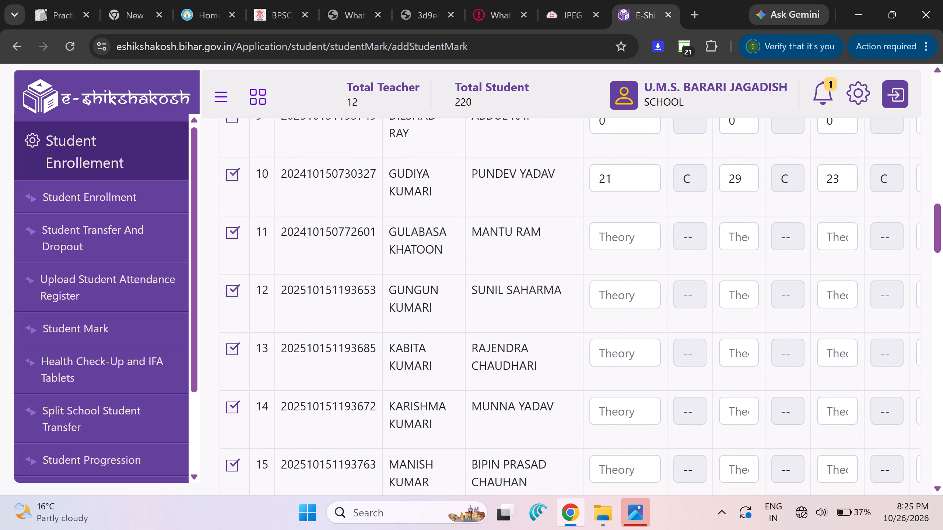
{"action": "left_click", "coordinate": [625, 240]}
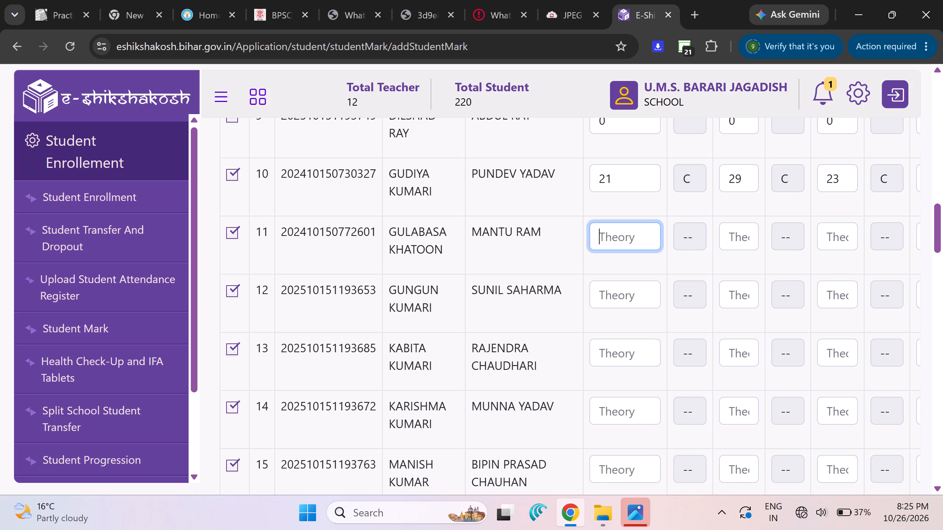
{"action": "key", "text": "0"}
{"action": "scroll", "coordinate": [625, 240], "scroll_direction": "left", "scroll_amount": 2}
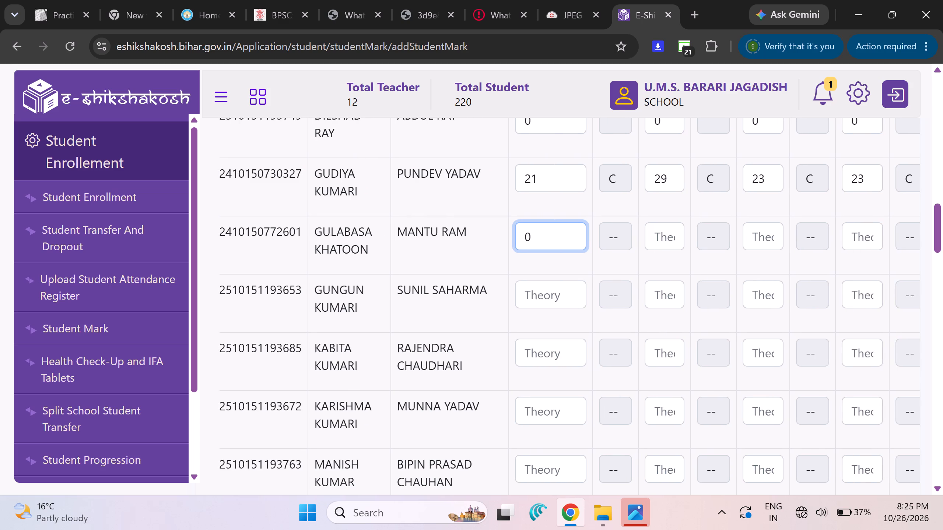
{"action": "left_click", "coordinate": [667, 237]}
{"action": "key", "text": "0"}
{"action": "scroll", "coordinate": [667, 237], "scroll_direction": "left", "scroll_amount": 1}
{"action": "left_click", "coordinate": [654, 245]}
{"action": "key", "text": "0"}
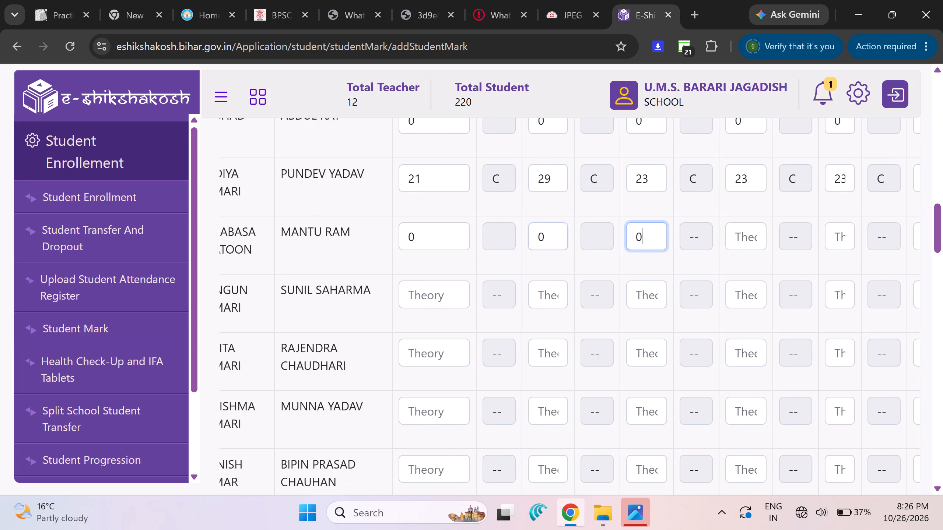
{"action": "scroll", "coordinate": [654, 245], "scroll_direction": "left", "scroll_amount": 1}
{"action": "left_click", "coordinate": [667, 237]}
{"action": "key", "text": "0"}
Complete serial number 11's row with theory marks of 0 for Hindi and Sanskrit.
{"action": "scroll", "coordinate": [667, 237], "scroll_direction": "left", "scroll_amount": 1}
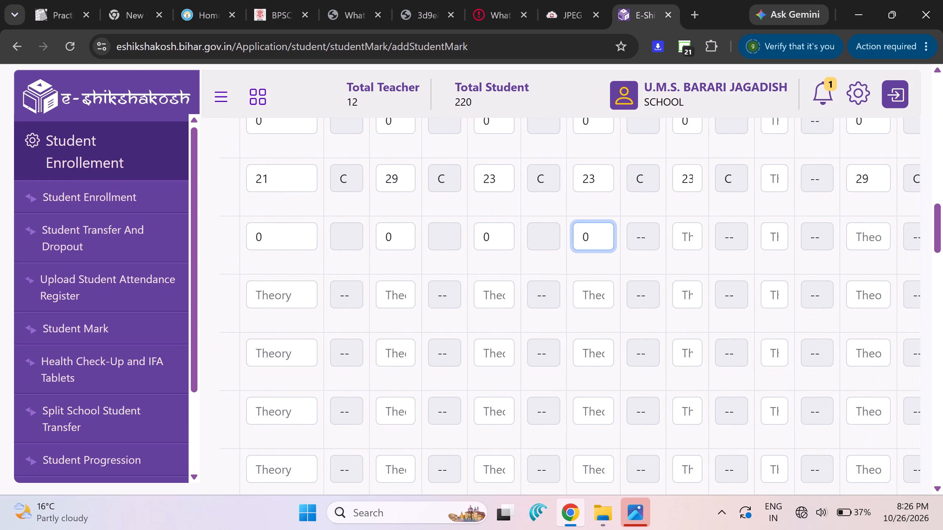
{"action": "left_click", "coordinate": [685, 239]}
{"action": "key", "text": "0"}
{"action": "scroll", "coordinate": [685, 239], "scroll_direction": "left", "scroll_amount": 2}
{"action": "left_click", "coordinate": [735, 237]}
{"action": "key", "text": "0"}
{"action": "scroll", "coordinate": [735, 237], "scroll_direction": "left", "scroll_amount": 3}
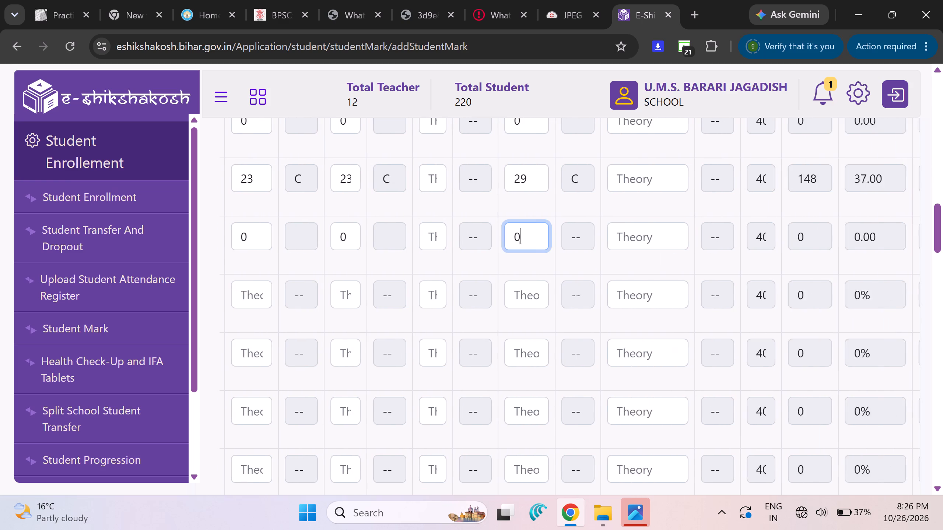
{"action": "scroll", "coordinate": [735, 237], "scroll_direction": "left", "scroll_amount": 1}
{"action": "scroll", "coordinate": [735, 237], "scroll_direction": "right", "scroll_amount": 8}
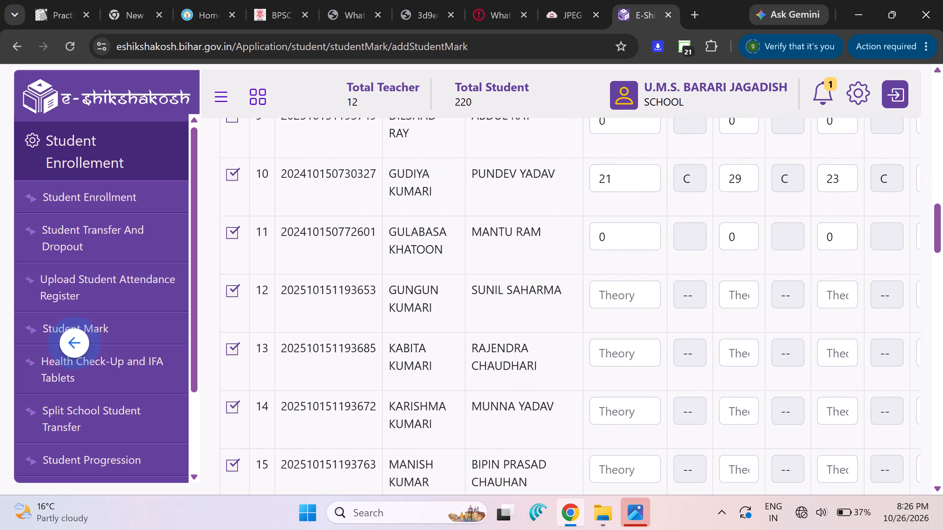
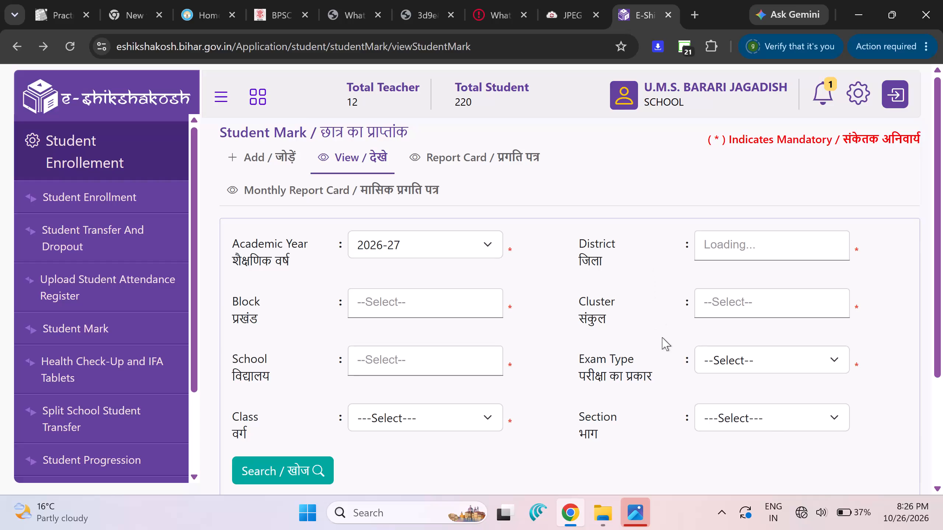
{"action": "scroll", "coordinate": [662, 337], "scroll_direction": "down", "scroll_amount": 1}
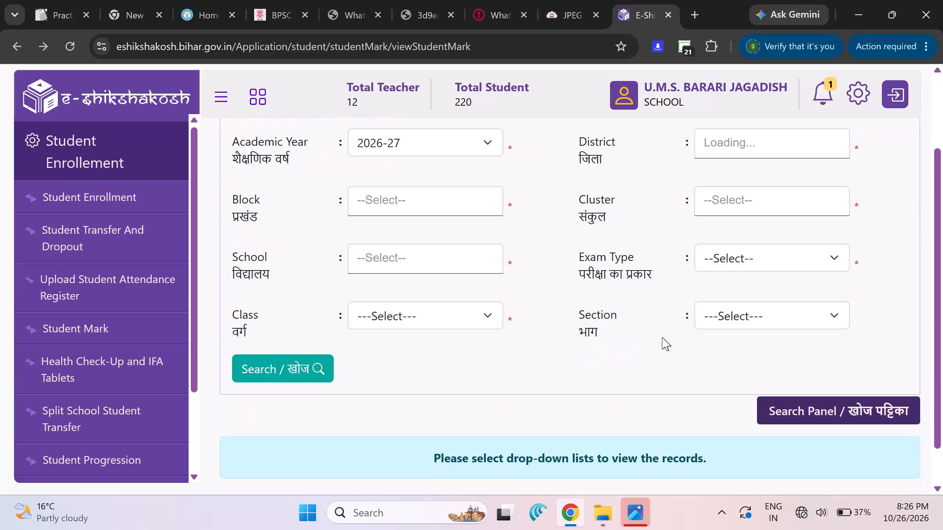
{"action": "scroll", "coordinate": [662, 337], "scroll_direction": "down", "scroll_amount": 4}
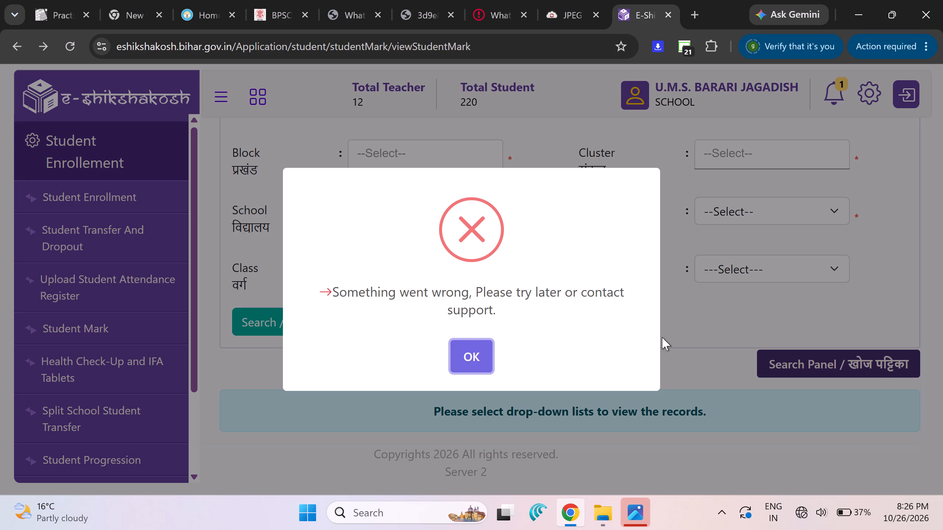
Reload the student mark View page.
{"action": "left_click", "coordinate": [488, 355]}
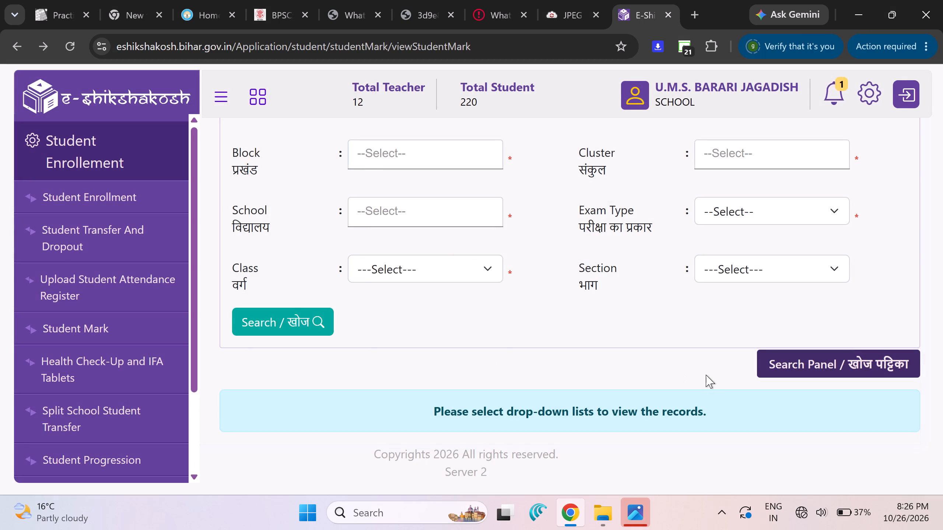
{"action": "scroll", "coordinate": [706, 375], "scroll_direction": "up", "scroll_amount": 2}
{"action": "left_click", "coordinate": [350, 163]}
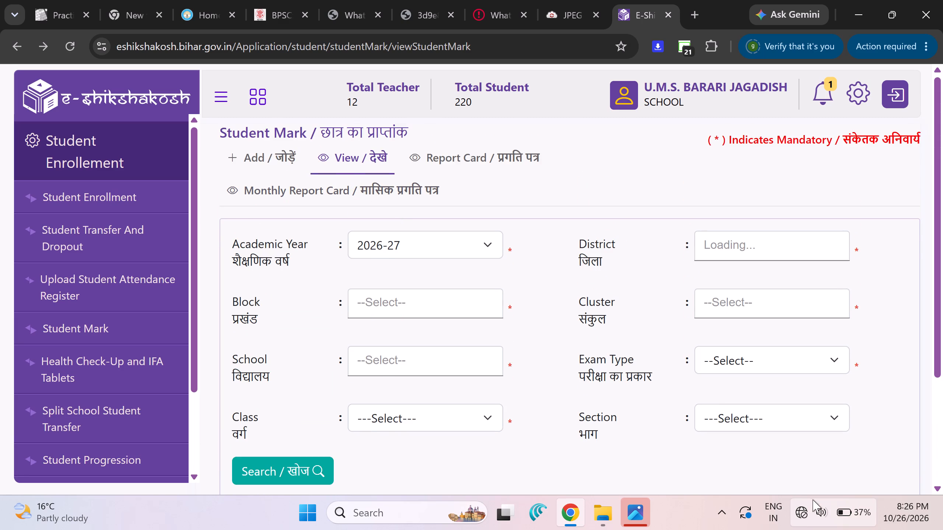
Check the computer's Wi-Fi connection in the list of available networks.
{"action": "left_click", "coordinate": [798, 515]}
{"action": "left_click", "coordinate": [738, 247]}
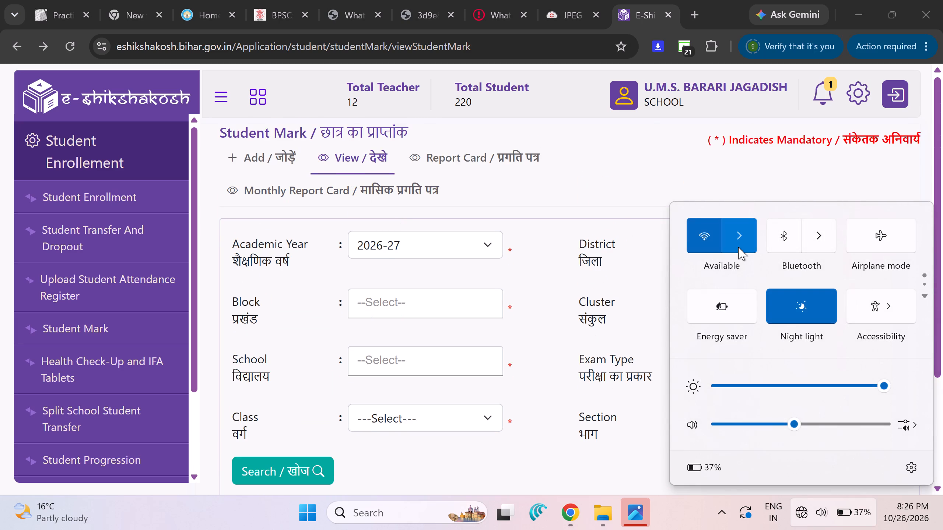
{"action": "left_click", "coordinate": [747, 252]}
{"action": "left_click", "coordinate": [747, 252]}
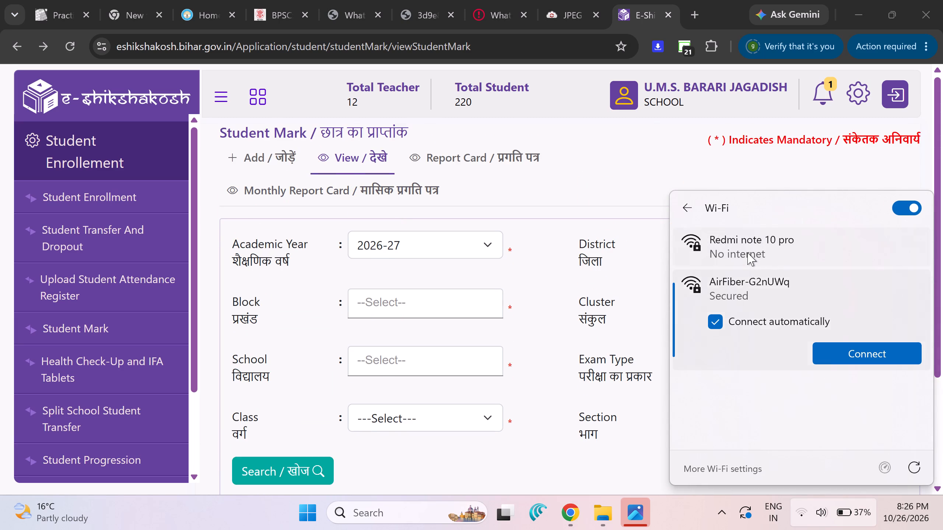
{"action": "left_click", "coordinate": [571, 291]}
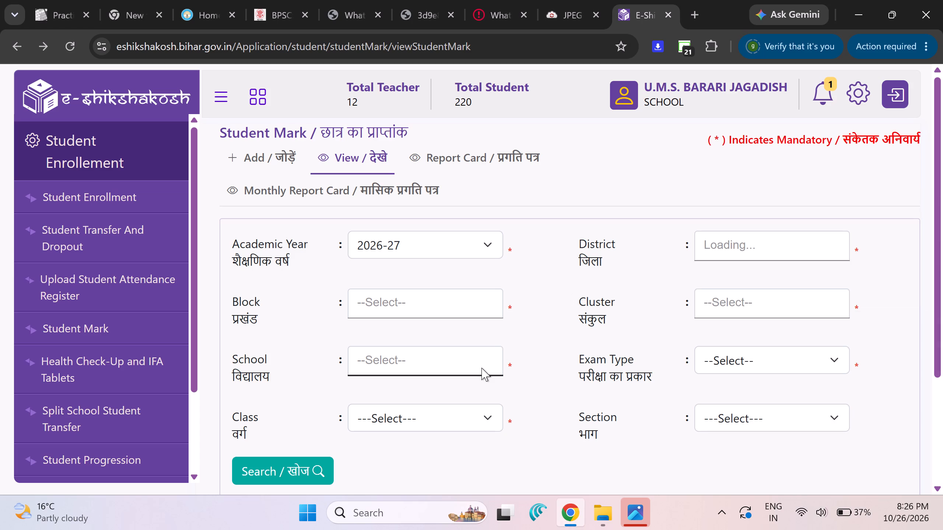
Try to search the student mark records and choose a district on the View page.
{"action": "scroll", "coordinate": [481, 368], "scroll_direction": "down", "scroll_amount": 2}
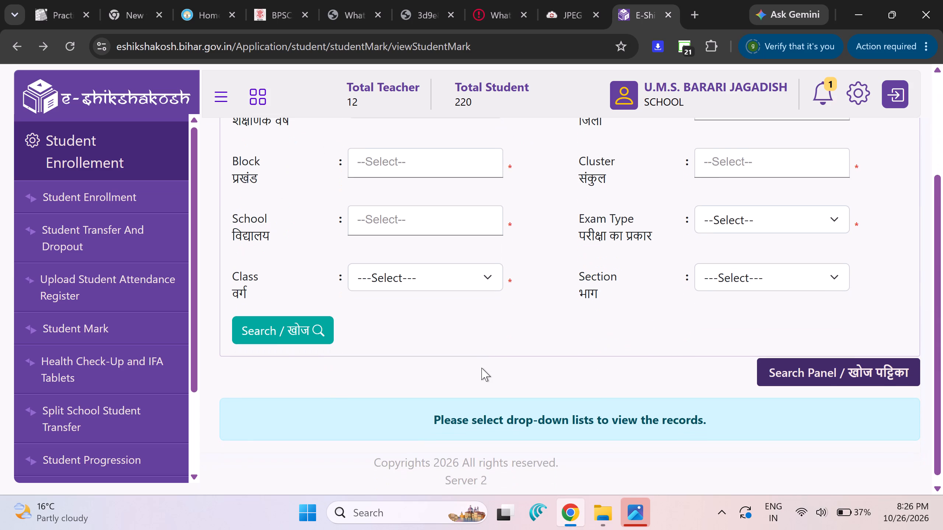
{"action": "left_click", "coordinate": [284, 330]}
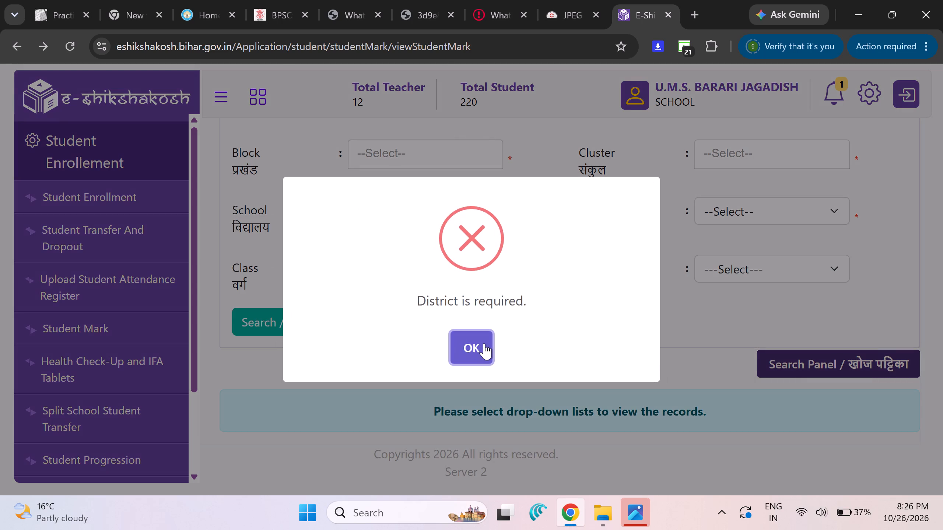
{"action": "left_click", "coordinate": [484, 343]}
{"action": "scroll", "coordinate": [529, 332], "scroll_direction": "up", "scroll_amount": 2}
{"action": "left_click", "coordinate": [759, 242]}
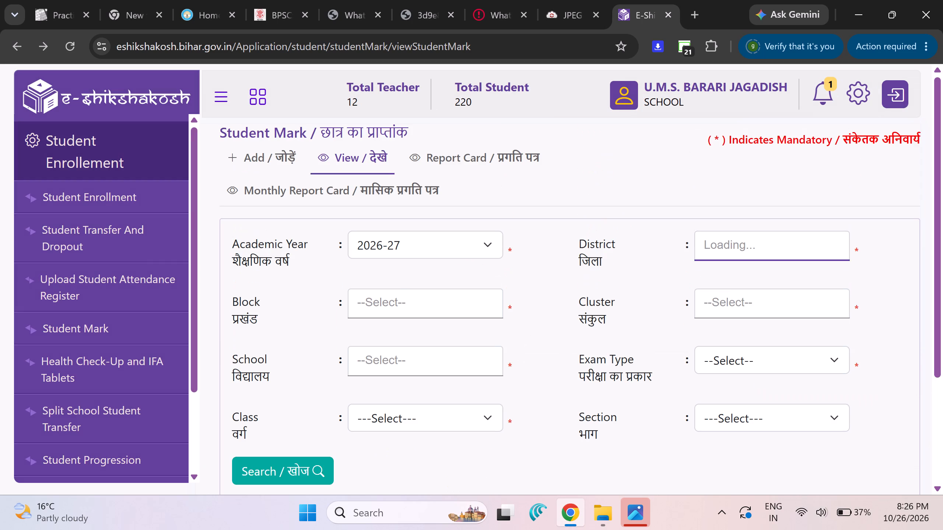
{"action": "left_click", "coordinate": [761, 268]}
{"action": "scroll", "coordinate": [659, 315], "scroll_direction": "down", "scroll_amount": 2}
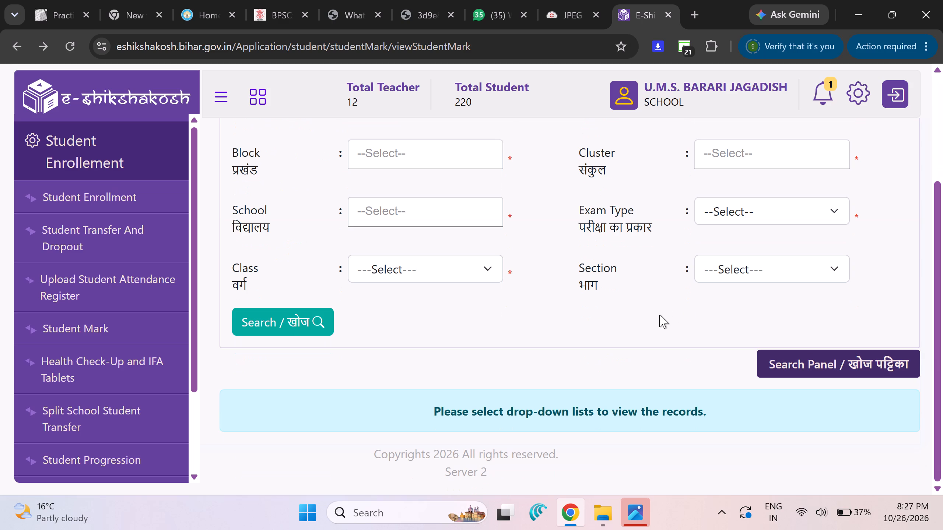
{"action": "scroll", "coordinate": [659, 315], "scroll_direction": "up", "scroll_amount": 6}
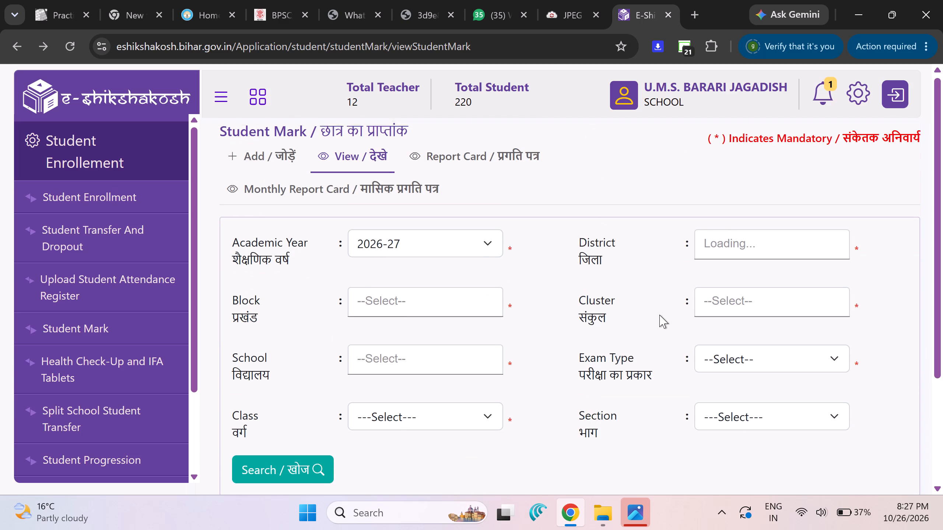
Reload the View page by way of the Add page and search for Class 7's Half Yearly marks for 2026-27.
{"action": "left_click", "coordinate": [257, 153]}
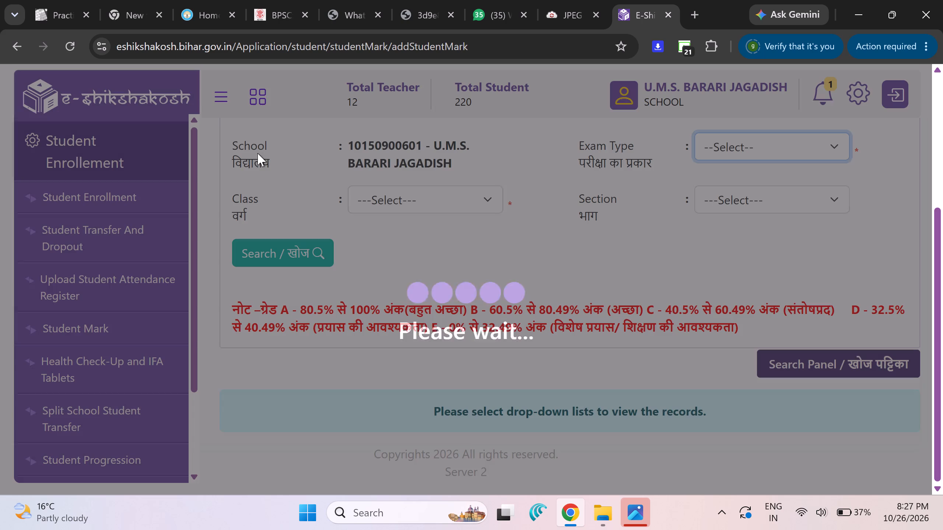
{"action": "scroll", "coordinate": [385, 279], "scroll_direction": "up", "scroll_amount": 4}
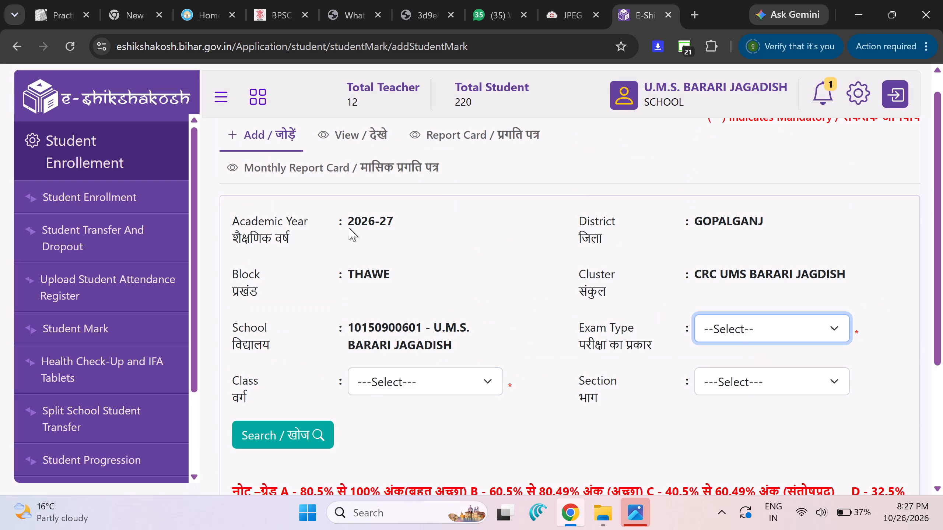
{"action": "left_click", "coordinate": [348, 152]}
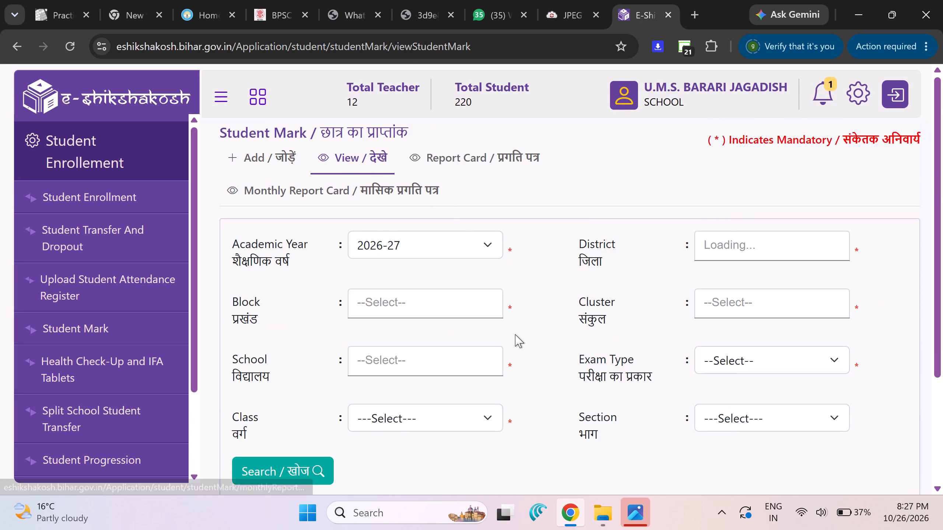
{"action": "scroll", "coordinate": [515, 334], "scroll_direction": "down", "scroll_amount": 1}
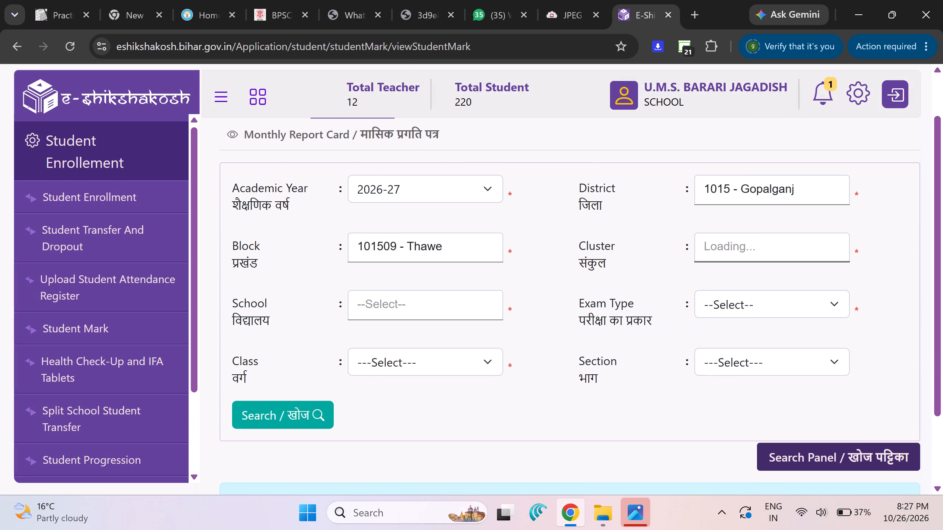
{"action": "left_click", "coordinate": [754, 248]}
{"action": "left_click", "coordinate": [767, 310]}
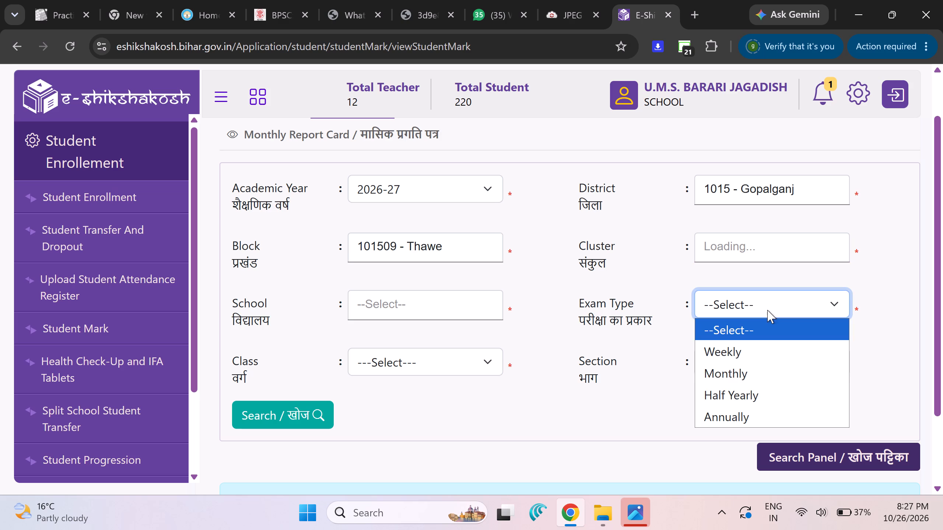
{"action": "left_click", "coordinate": [744, 389]}
{"action": "left_click", "coordinate": [486, 359]}
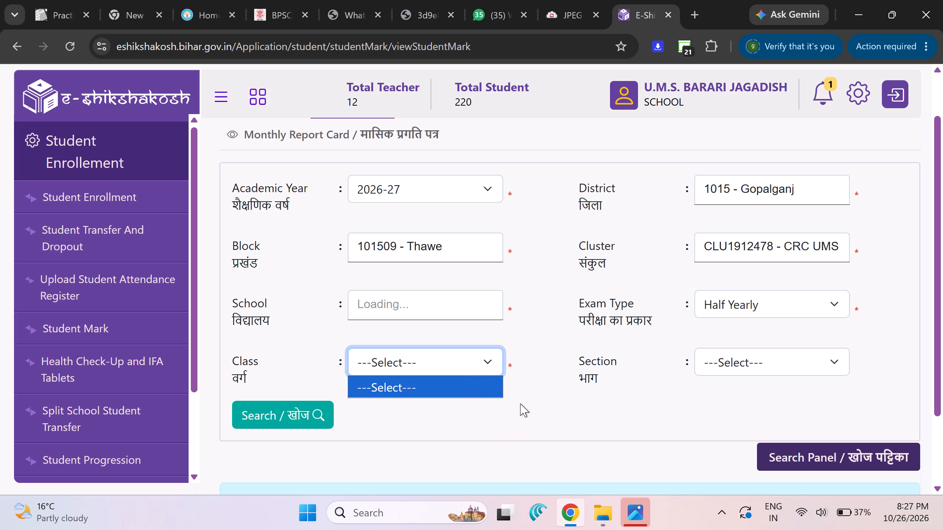
{"action": "left_click", "coordinate": [425, 325]}
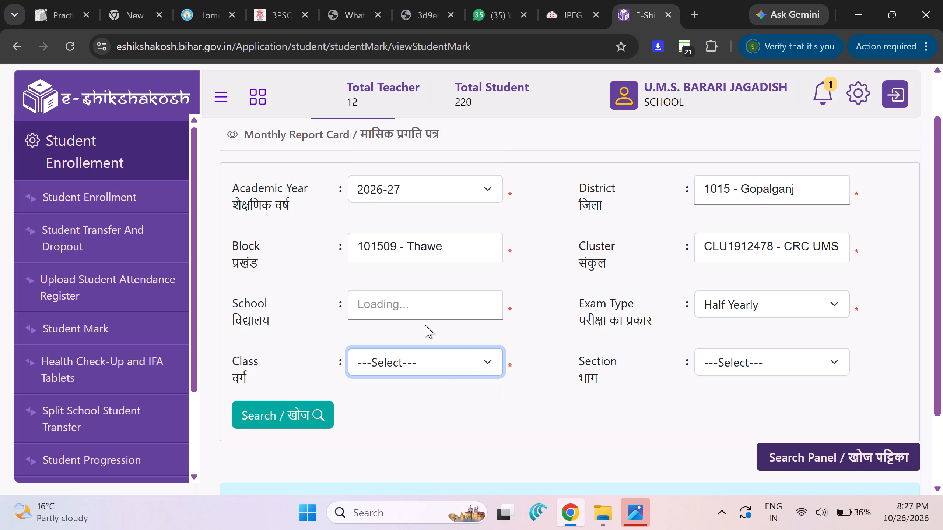
{"action": "left_click", "coordinate": [317, 411]}
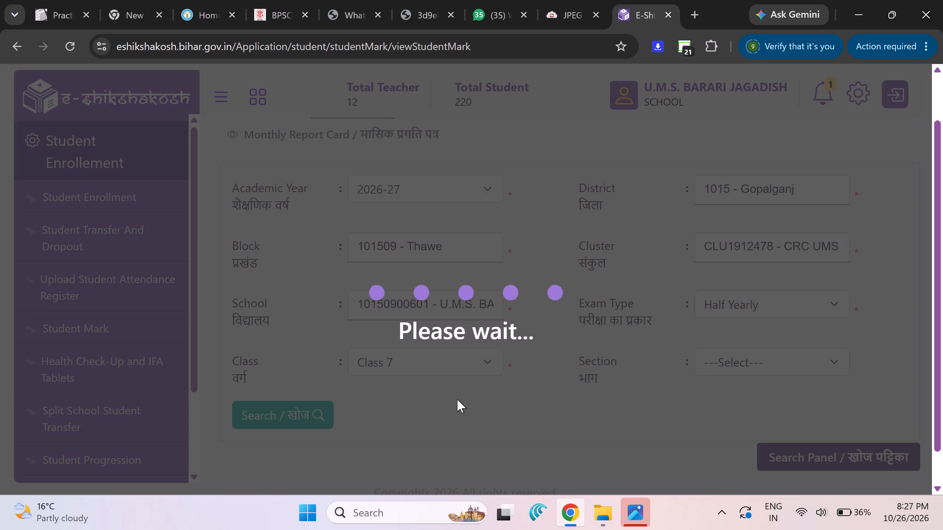
{"action": "scroll", "coordinate": [457, 399], "scroll_direction": "down", "scroll_amount": 3}
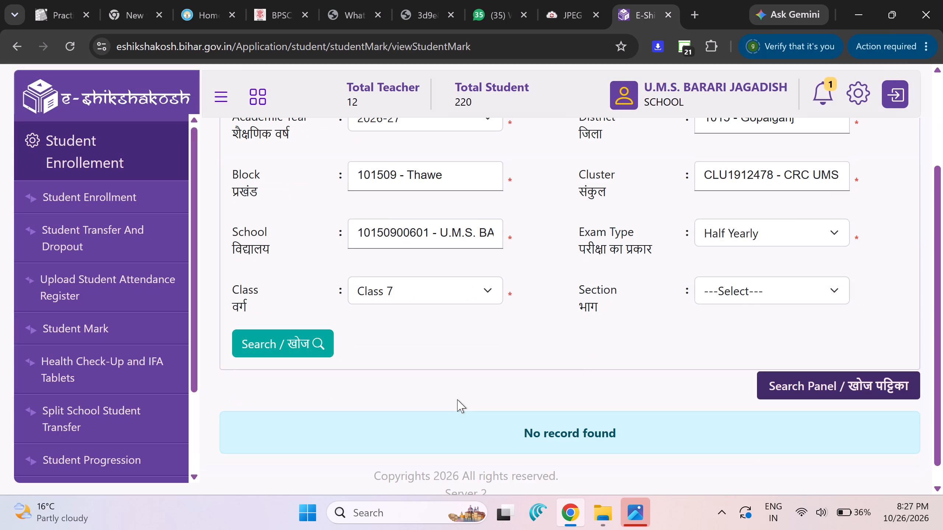
Return to the student mark Add page and set the exam type to Half Yearly.
{"action": "scroll", "coordinate": [457, 399], "scroll_direction": "up", "scroll_amount": 6}
{"action": "left_click", "coordinate": [267, 157]}
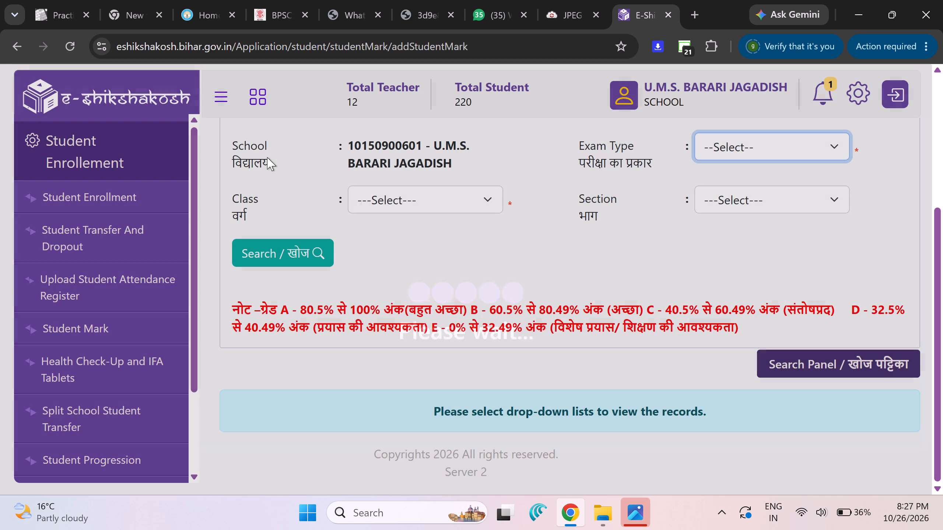
{"action": "scroll", "coordinate": [416, 414], "scroll_direction": "up", "scroll_amount": 3}
{"action": "scroll", "coordinate": [416, 414], "scroll_direction": "down", "scroll_amount": 1}
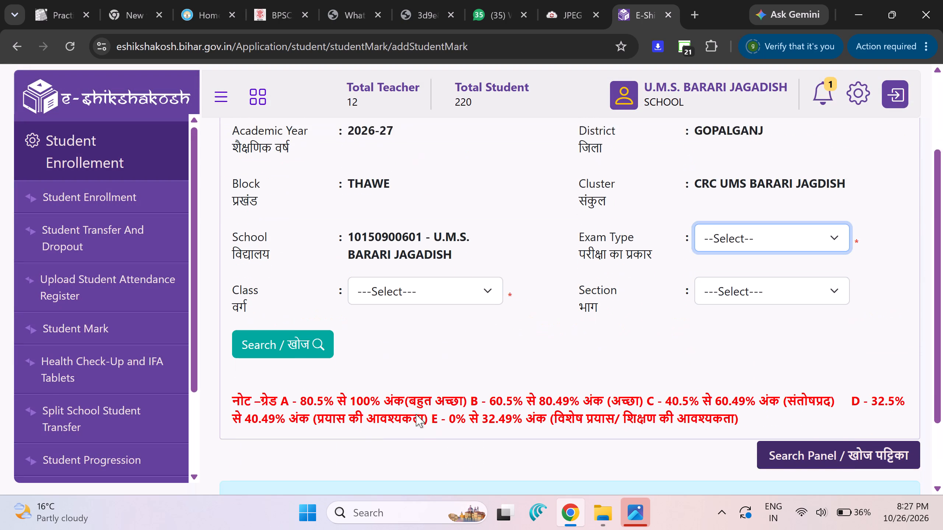
{"action": "scroll", "coordinate": [416, 414], "scroll_direction": "down", "scroll_amount": 1}
{"action": "left_click", "coordinate": [742, 223]}
{"action": "left_click", "coordinate": [739, 294]}
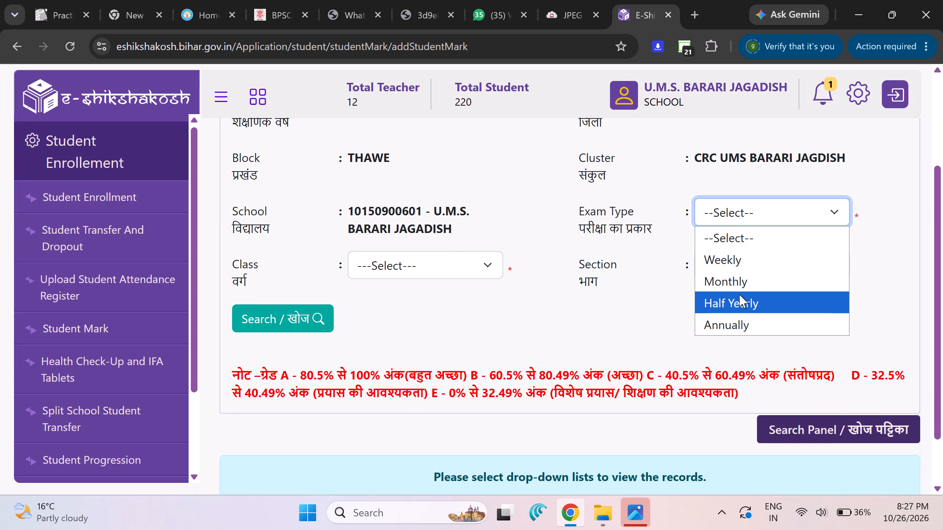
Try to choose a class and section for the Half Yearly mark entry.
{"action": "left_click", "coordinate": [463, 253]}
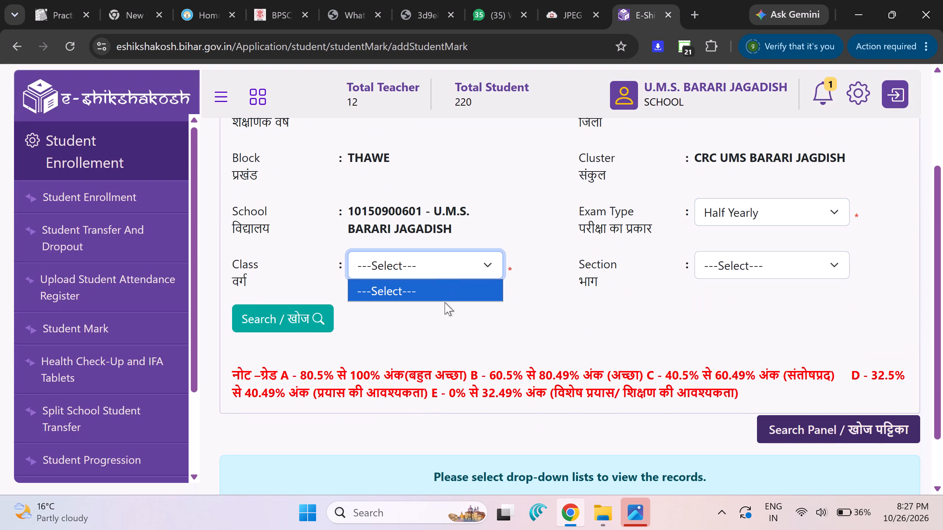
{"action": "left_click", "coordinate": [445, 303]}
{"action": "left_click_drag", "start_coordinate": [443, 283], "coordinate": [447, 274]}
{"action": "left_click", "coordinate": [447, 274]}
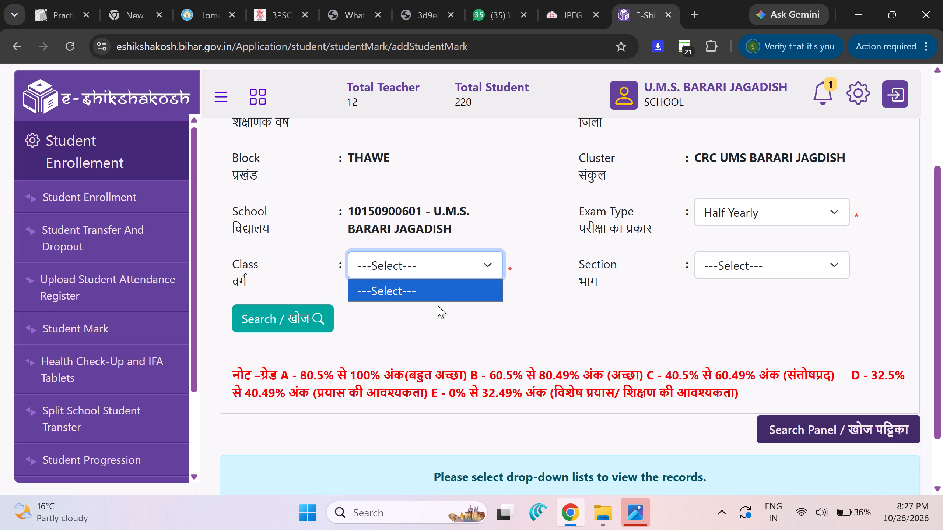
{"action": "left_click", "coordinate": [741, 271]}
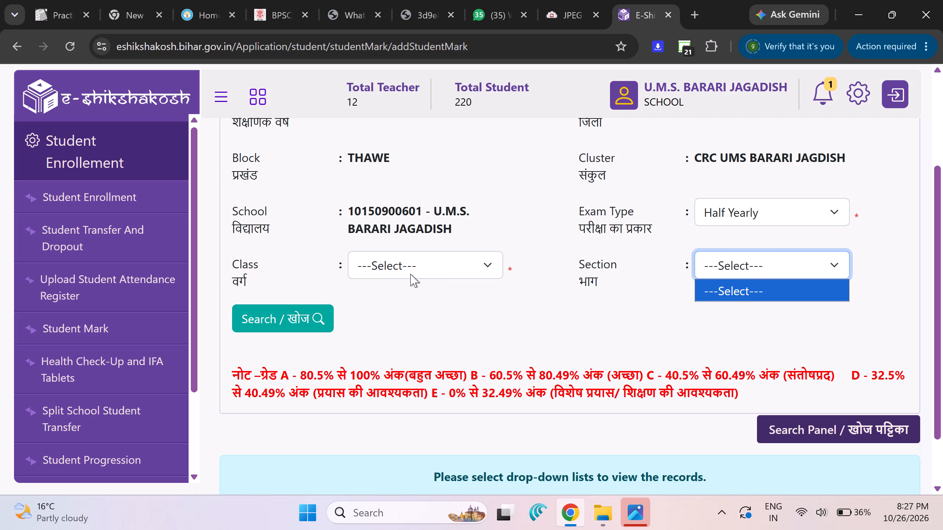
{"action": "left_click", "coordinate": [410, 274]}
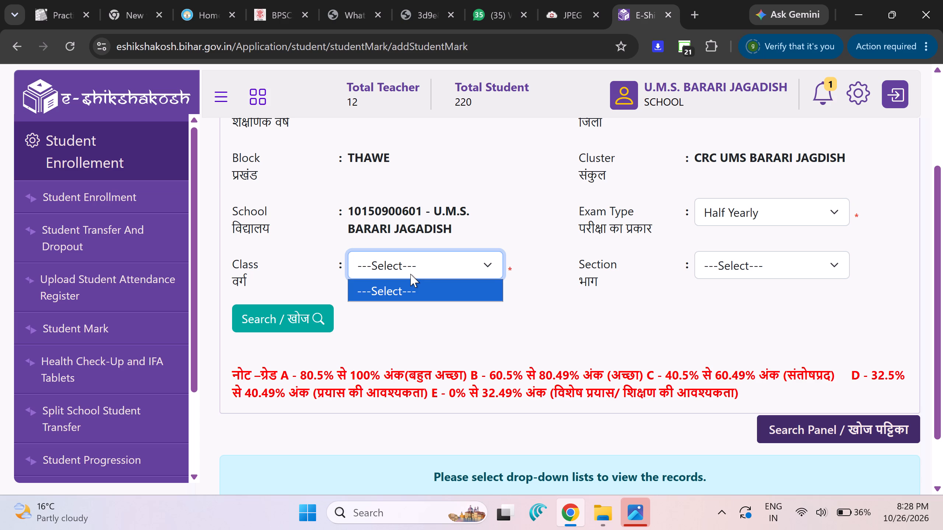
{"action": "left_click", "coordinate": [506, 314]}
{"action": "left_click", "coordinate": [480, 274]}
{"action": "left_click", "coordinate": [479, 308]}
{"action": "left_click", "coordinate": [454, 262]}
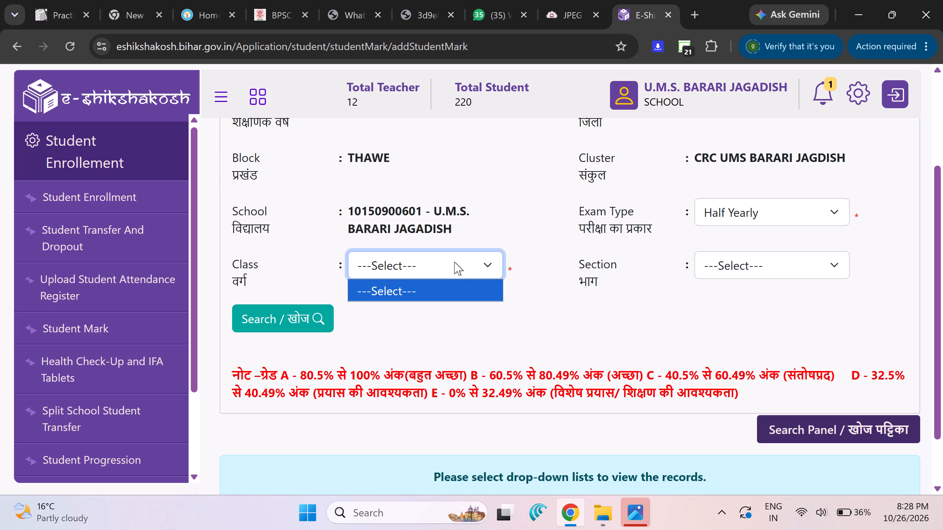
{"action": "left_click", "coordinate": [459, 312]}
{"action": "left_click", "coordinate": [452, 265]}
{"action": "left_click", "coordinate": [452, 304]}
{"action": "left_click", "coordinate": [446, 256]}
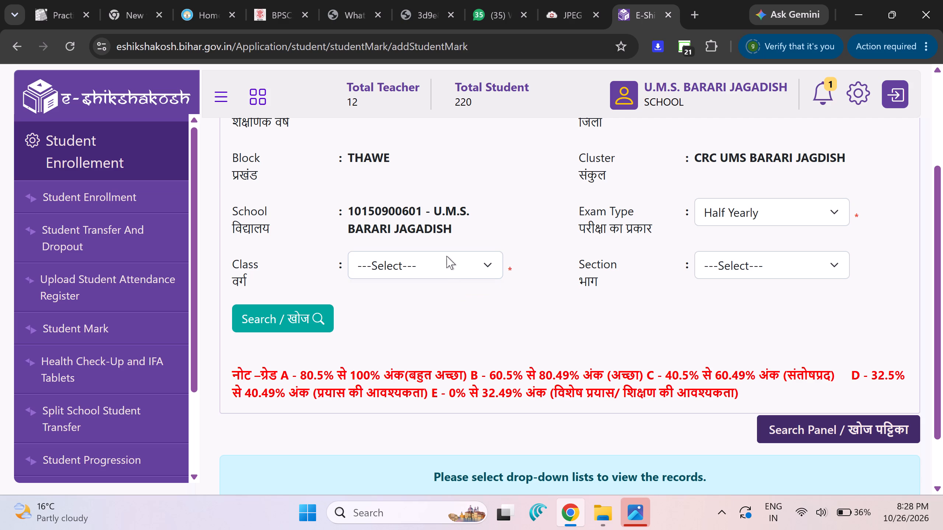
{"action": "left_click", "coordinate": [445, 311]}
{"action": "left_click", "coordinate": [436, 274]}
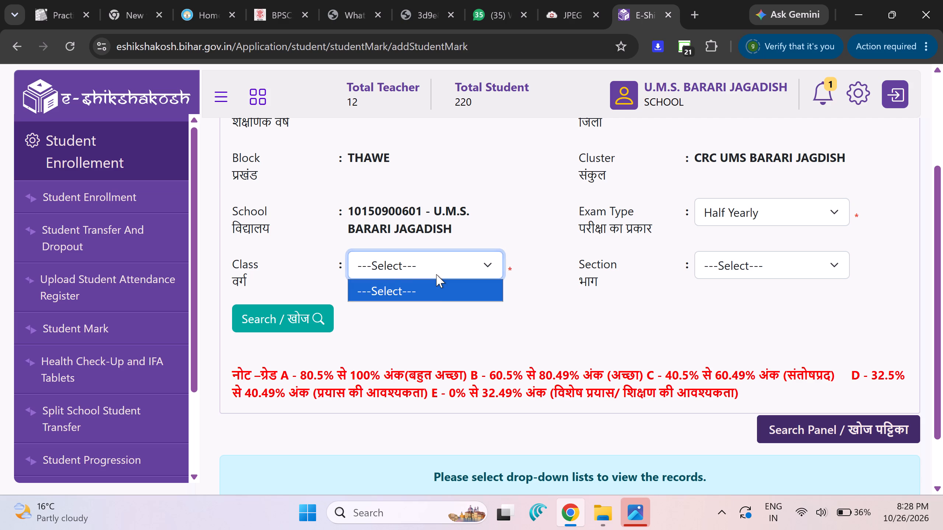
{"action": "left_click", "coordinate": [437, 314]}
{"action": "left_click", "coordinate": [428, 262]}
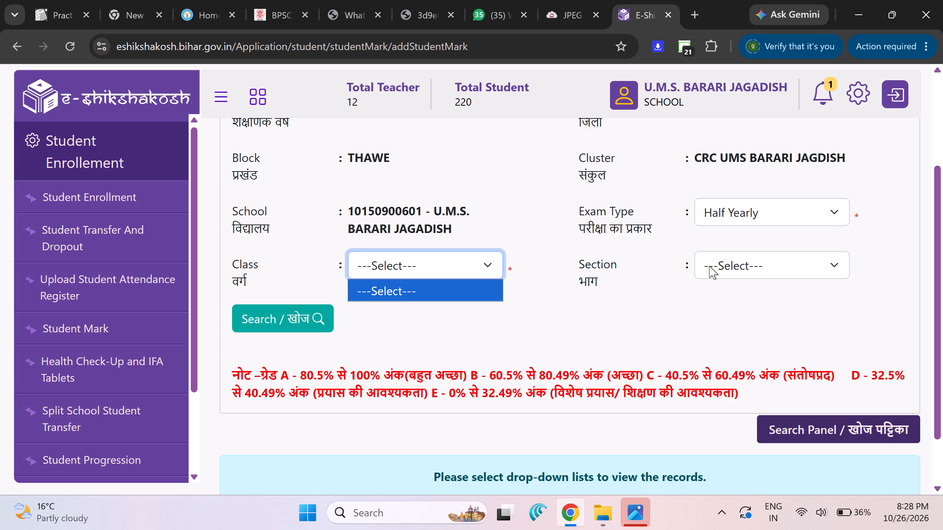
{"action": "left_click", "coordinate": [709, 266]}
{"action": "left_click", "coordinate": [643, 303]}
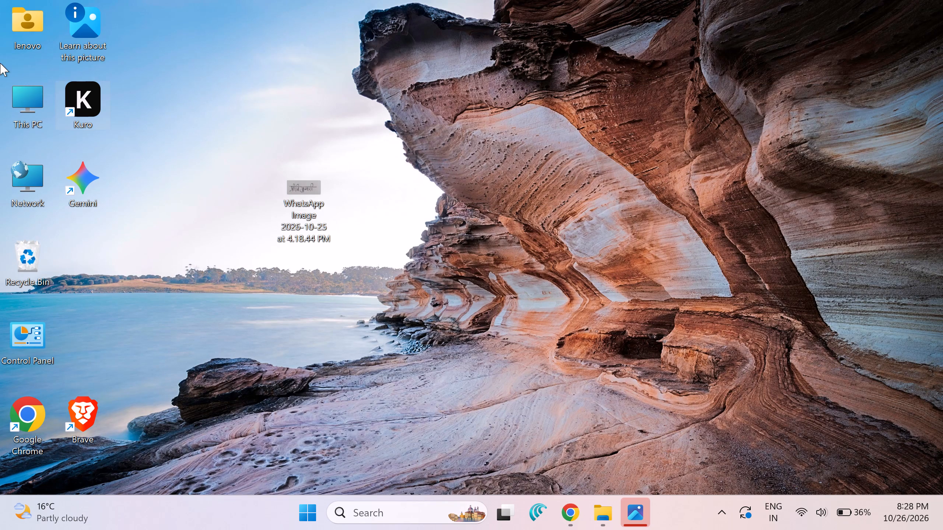
Launch Kuro from the desktop.
{"action": "triple_click", "coordinate": [80, 97]}
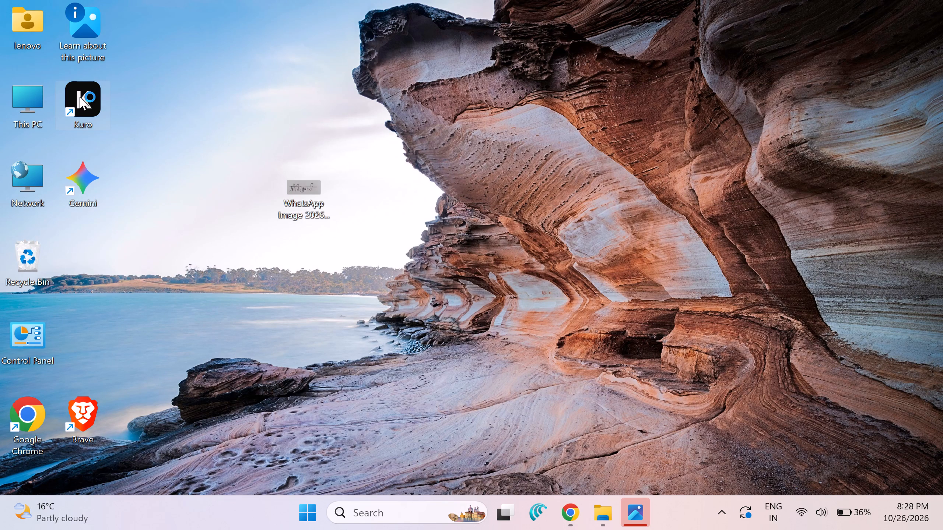
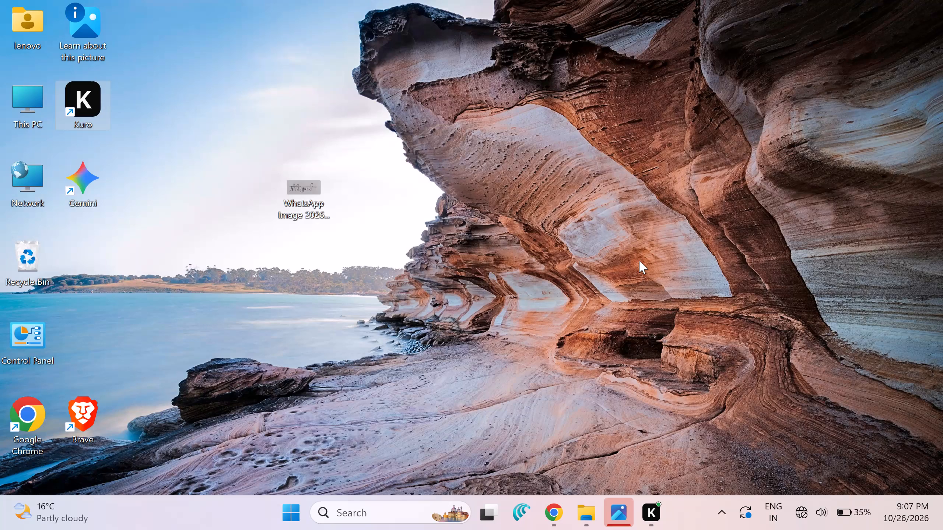
Open the available Wi-Fi networks and select the AirFiber network to restore the internet connection.
{"action": "left_click", "coordinate": [810, 517]}
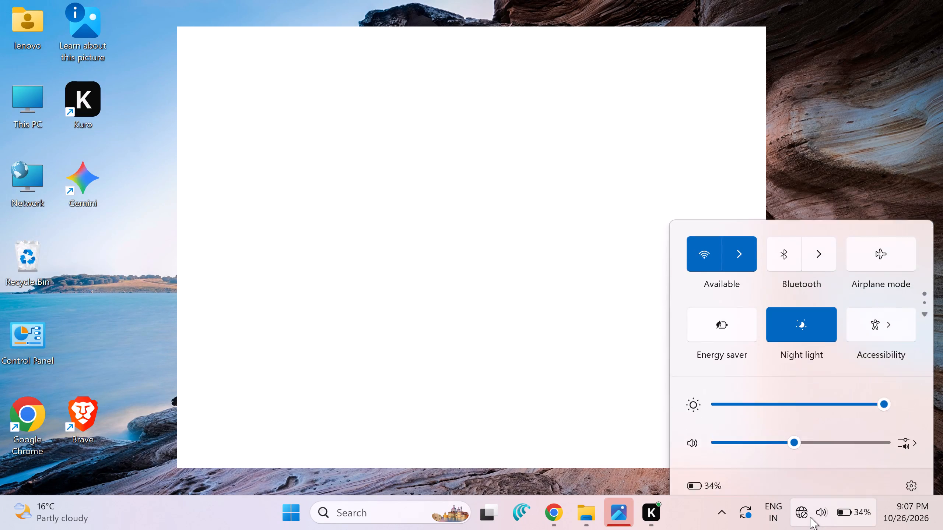
{"action": "left_click", "coordinate": [743, 239]}
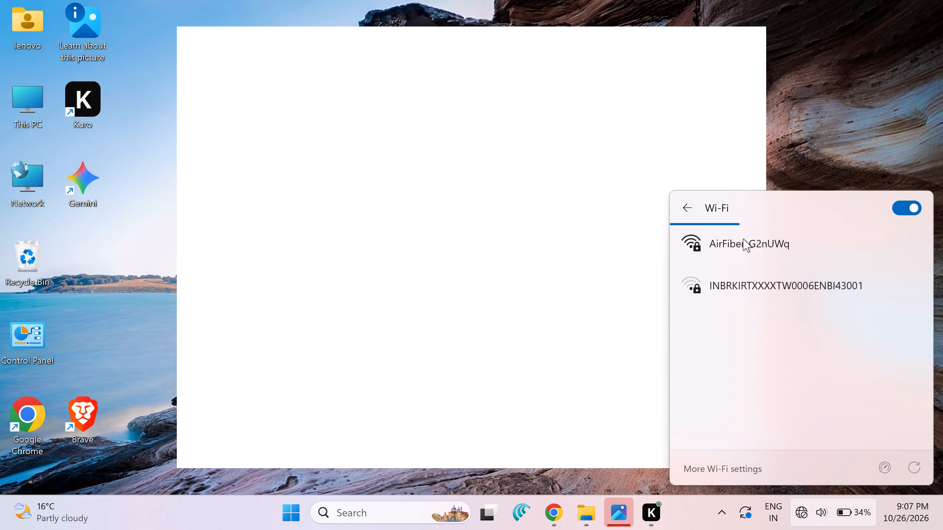
{"action": "left_click", "coordinate": [743, 239]}
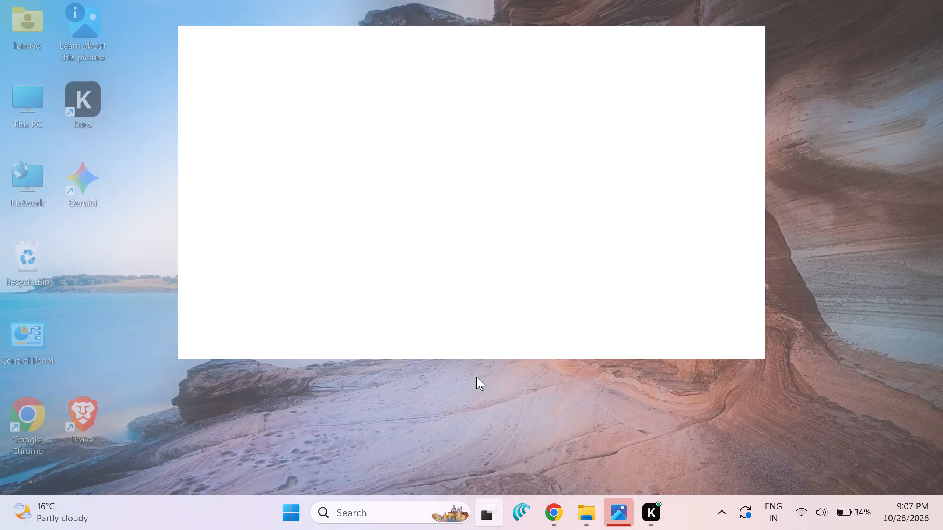
Switch to Chrome and set the student mark search to exam type Half Yearly, Class 7, Section A.
{"action": "left_click", "coordinate": [383, 79]}
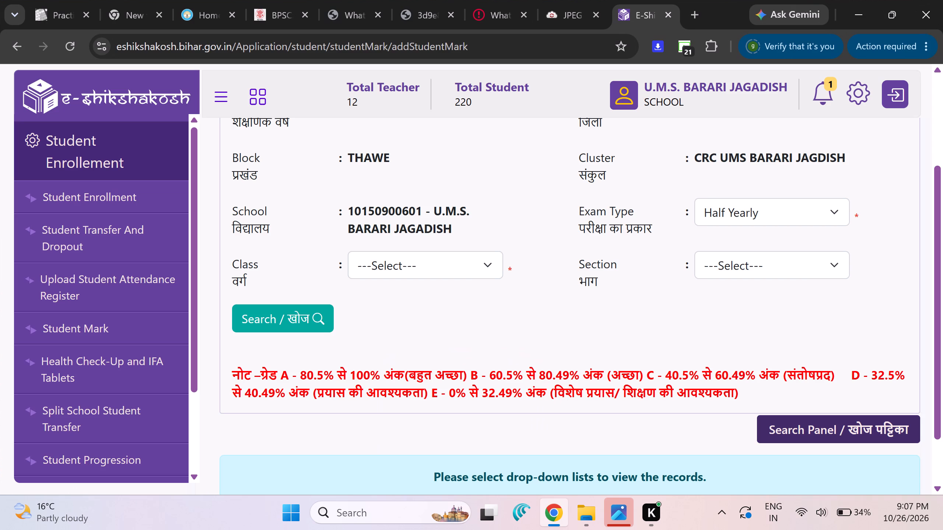
{"action": "scroll", "coordinate": [413, 219], "scroll_direction": "up", "scroll_amount": 4}
{"action": "scroll", "coordinate": [413, 219], "scroll_direction": "down", "scroll_amount": 2}
{"action": "left_click", "coordinate": [804, 224]}
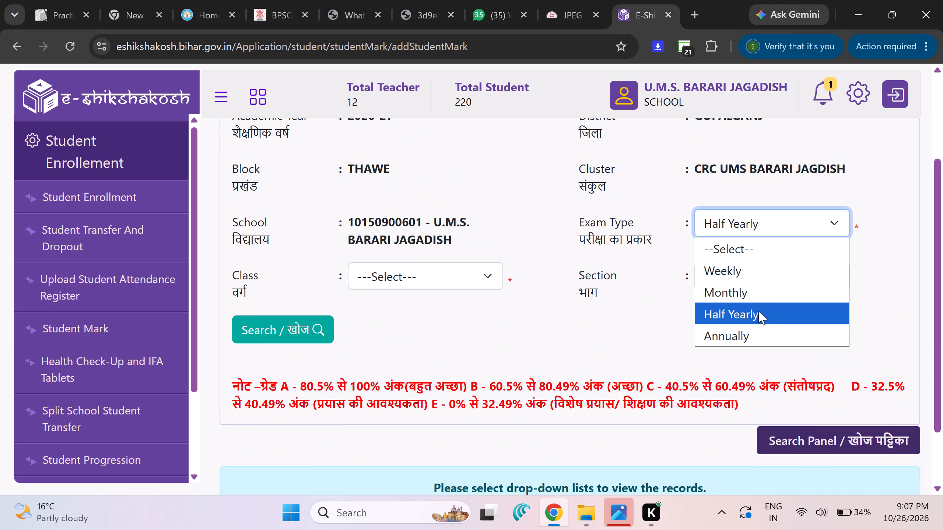
{"action": "left_click", "coordinate": [758, 311]}
{"action": "left_click", "coordinate": [468, 265]}
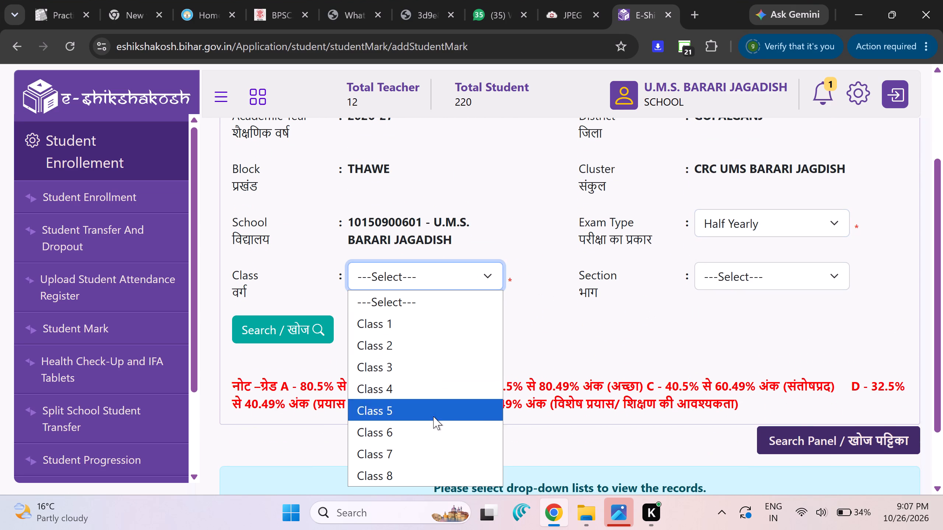
{"action": "left_click", "coordinate": [429, 450]}
{"action": "left_click", "coordinate": [768, 274]}
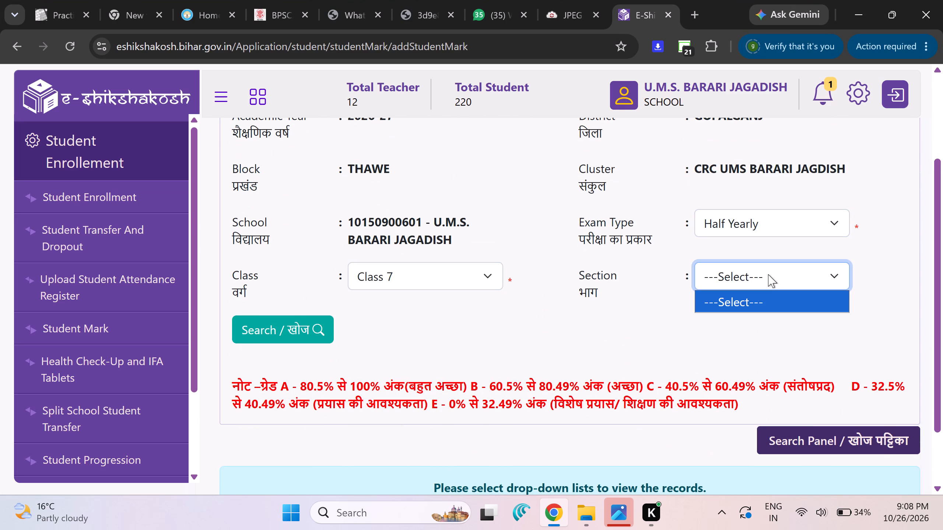
{"action": "left_click", "coordinate": [764, 326]}
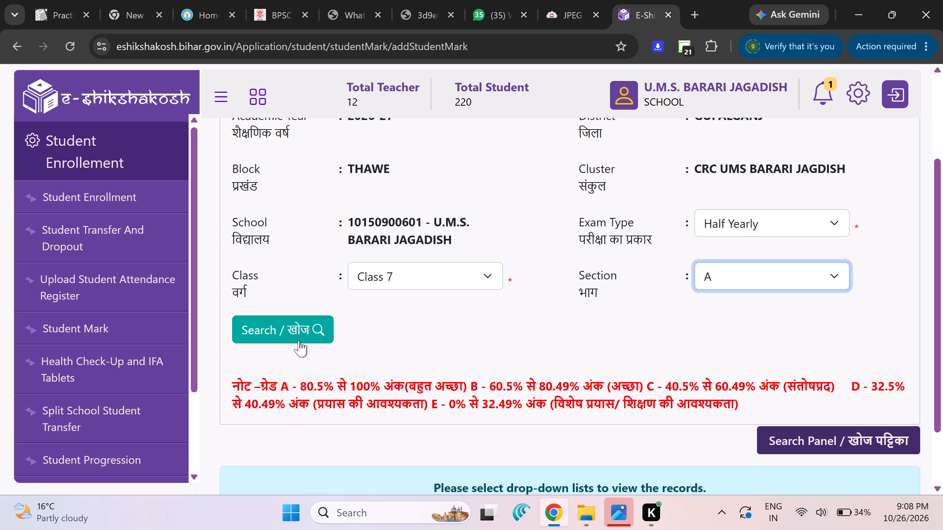
Search for the Half Yearly student mark list of Class 7, section A.
{"action": "left_click", "coordinate": [303, 333]}
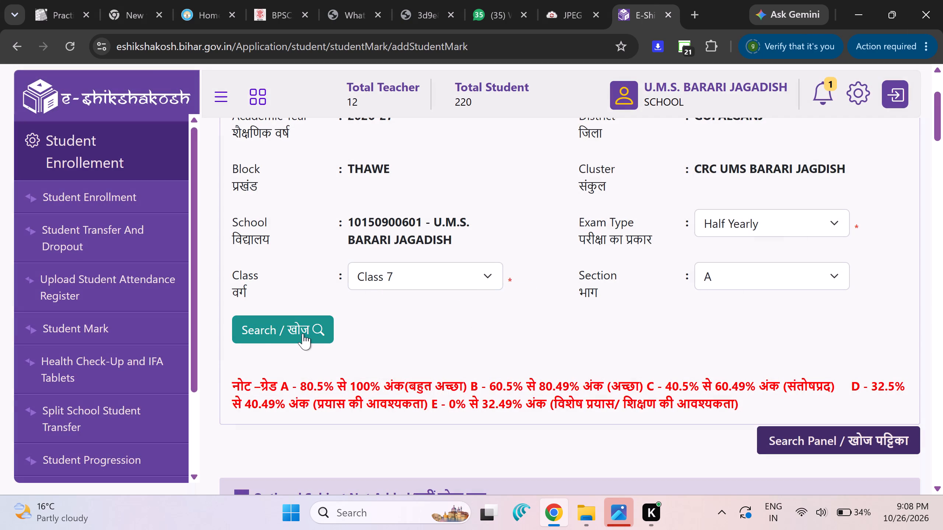
Select all students in the Class 7, section A mark list for mark entry.
{"action": "scroll", "coordinate": [324, 343], "scroll_direction": "down", "scroll_amount": 4}
{"action": "scroll", "coordinate": [547, 343], "scroll_direction": "down", "scroll_amount": 8}
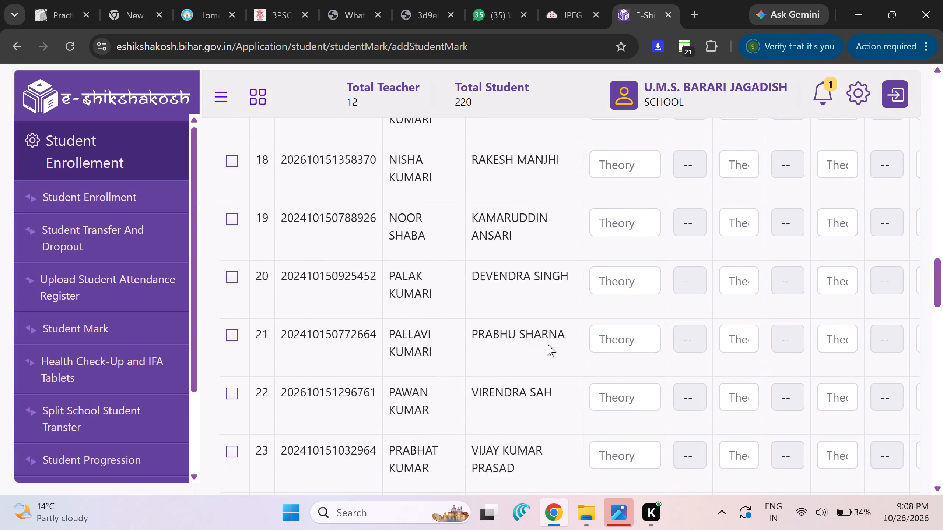
{"action": "scroll", "coordinate": [547, 343], "scroll_direction": "down", "scroll_amount": 3}
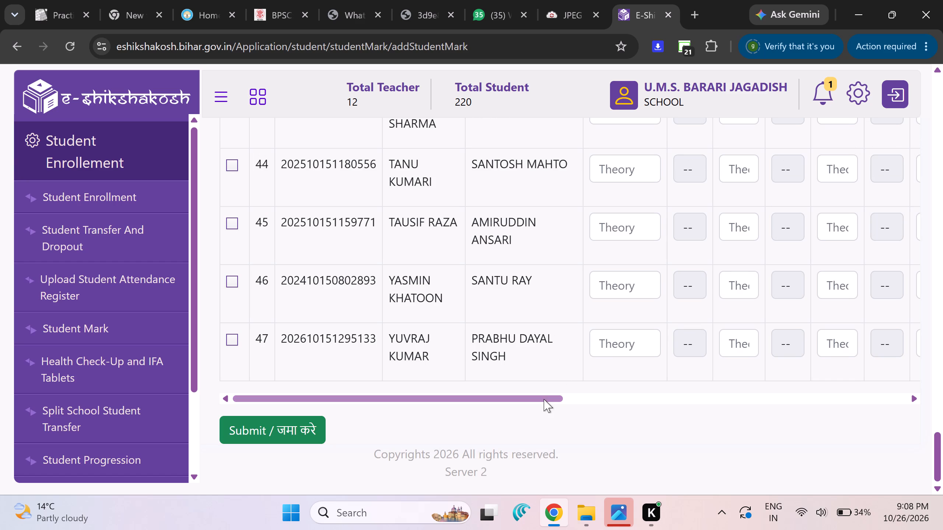
{"action": "left_click_drag", "start_coordinate": [544, 401], "coordinate": [260, 379]}
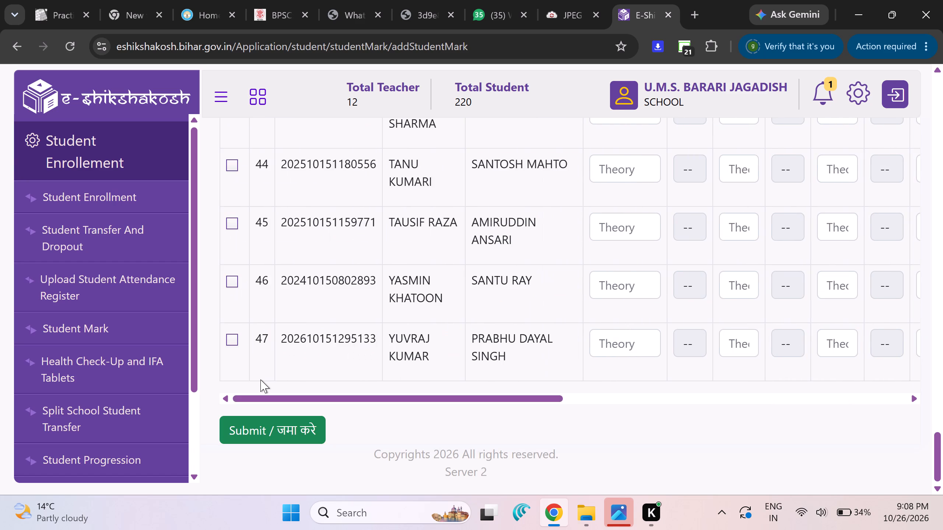
{"action": "scroll", "coordinate": [260, 379], "scroll_direction": "up", "scroll_amount": 7}
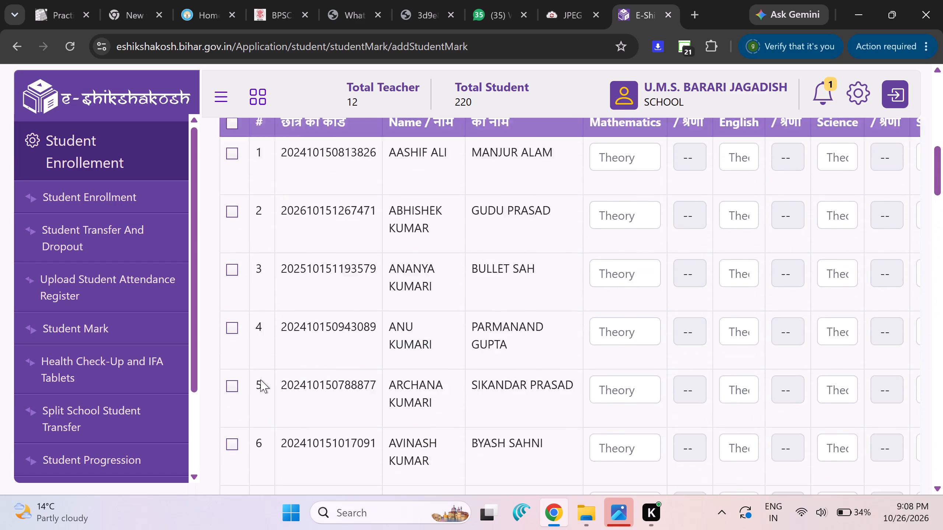
{"action": "scroll", "coordinate": [260, 404], "scroll_direction": "down", "scroll_amount": 2}
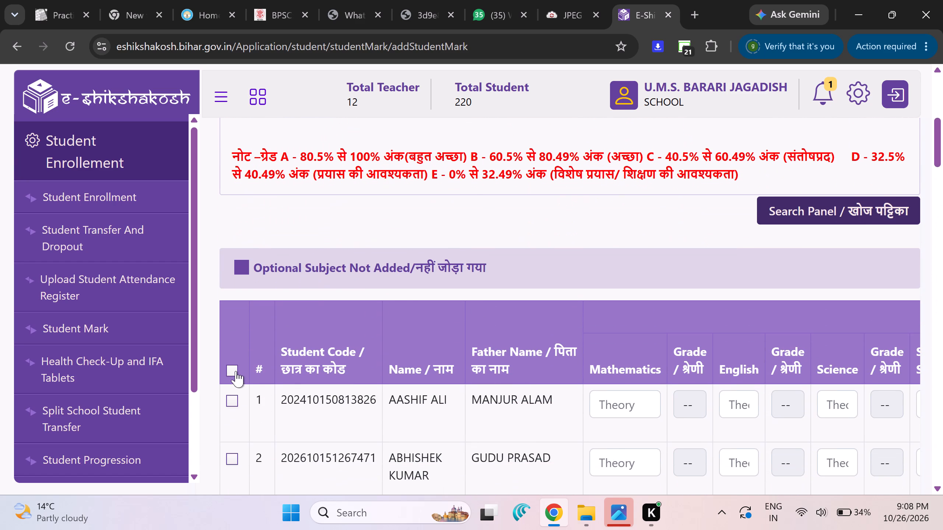
{"action": "left_click", "coordinate": [236, 370]}
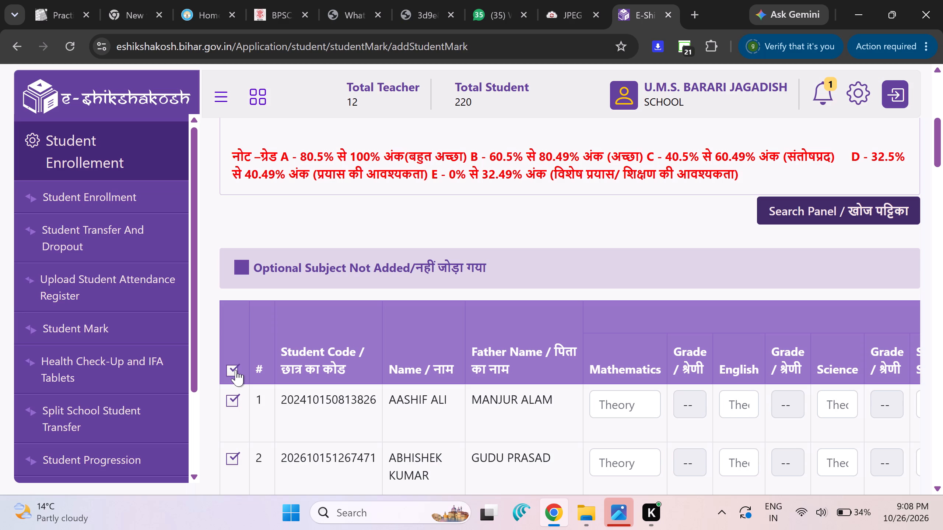
Enter the theory marks for the student in row 1: Mathematics 18, English 24 and Science 18.
{"action": "scroll", "coordinate": [280, 392], "scroll_direction": "down", "scroll_amount": 2}
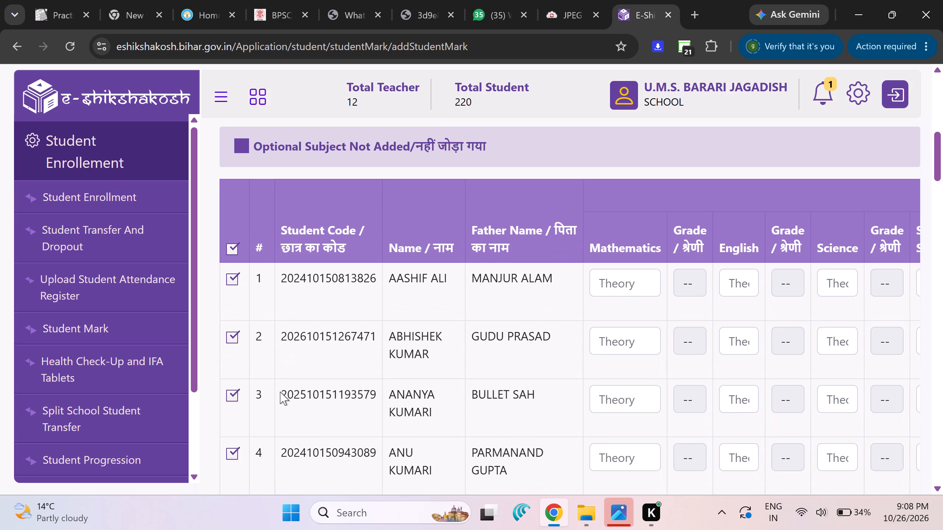
{"action": "scroll", "coordinate": [391, 370], "scroll_direction": "down", "scroll_amount": 1}
{"action": "left_click", "coordinate": [609, 221]}
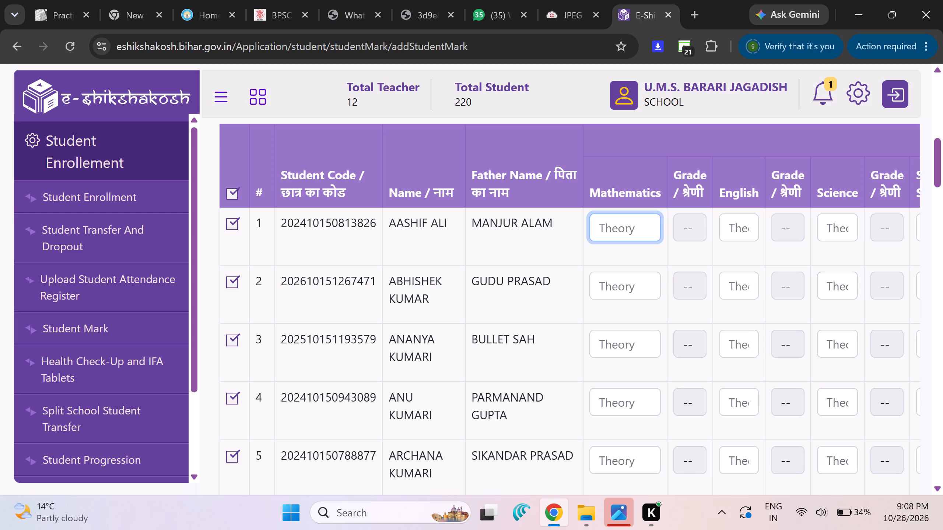
{"action": "type", "text": "18"}
{"action": "scroll", "coordinate": [609, 221], "scroll_direction": "left", "scroll_amount": 1}
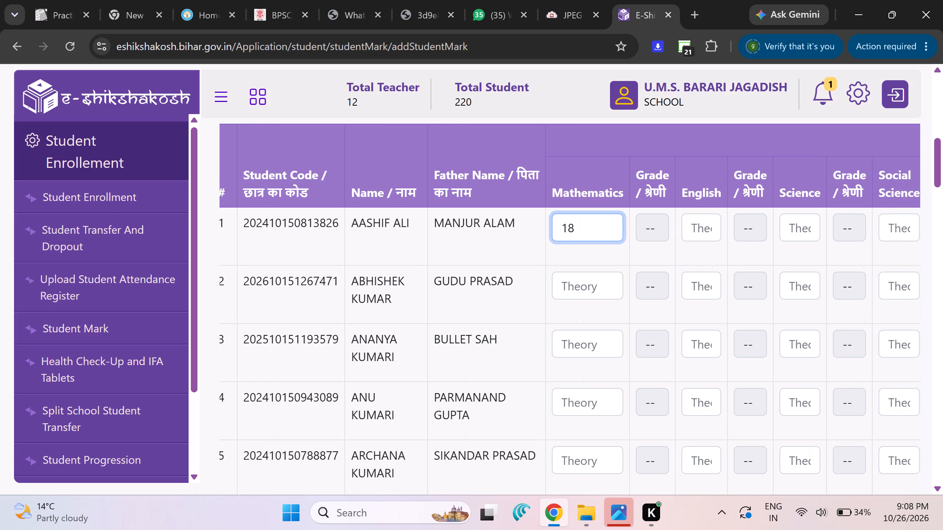
{"action": "scroll", "coordinate": [609, 221], "scroll_direction": "left", "scroll_amount": 1}
{"action": "left_click", "coordinate": [667, 234]}
{"action": "type", "text": "24"}
{"action": "scroll", "coordinate": [667, 234], "scroll_direction": "left", "scroll_amount": 1}
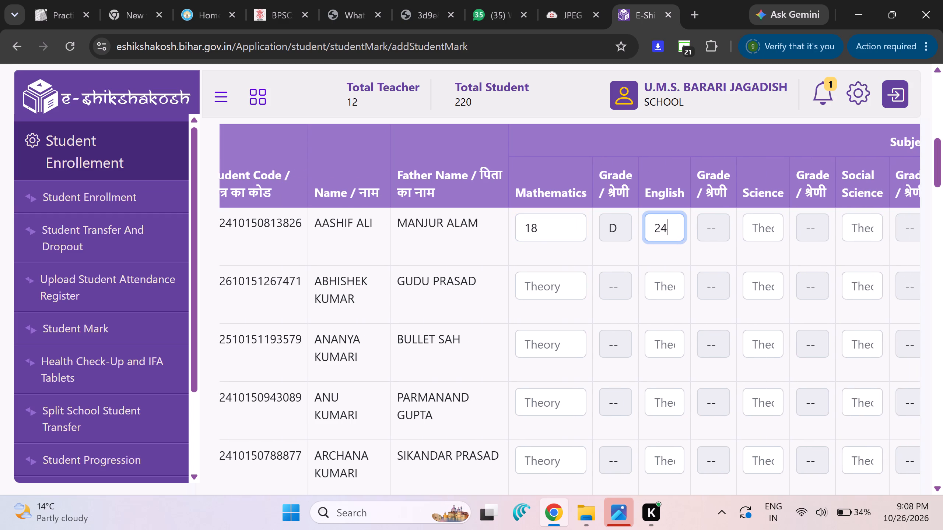
{"action": "scroll", "coordinate": [667, 234], "scroll_direction": "left", "scroll_amount": 1}
{"action": "left_click", "coordinate": [598, 227]}
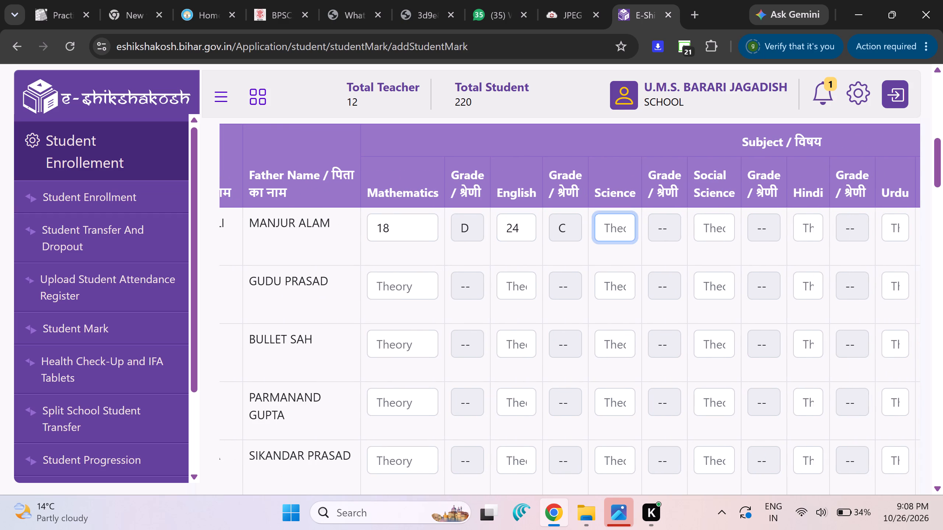
{"action": "type", "text": "18"}
Enter the row 1 student's remaining theory marks: Social Science 18, Hindi 17 and Sanskrit 18.
{"action": "scroll", "coordinate": [598, 227], "scroll_direction": "left", "scroll_amount": 1}
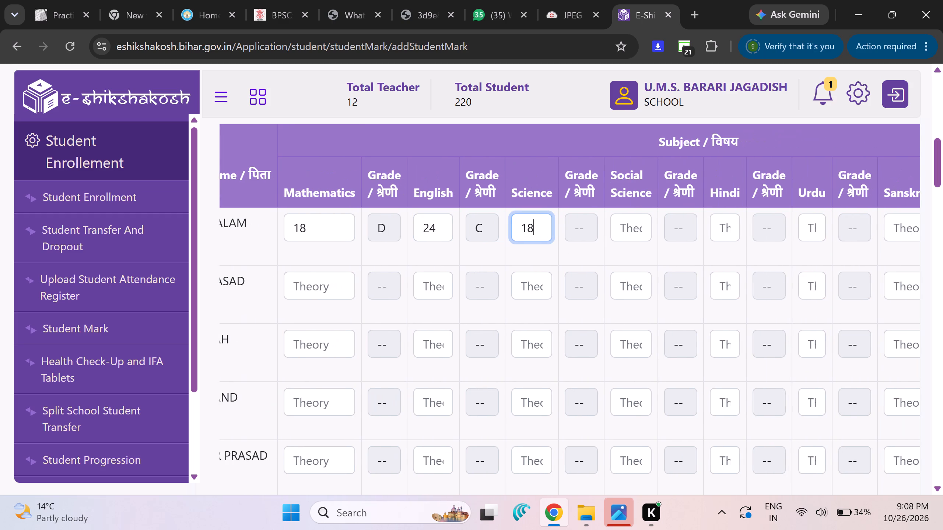
{"action": "left_click", "coordinate": [625, 228]}
{"action": "key", "text": "1"}
{"action": "key", "text": "8"}
{"action": "scroll", "coordinate": [625, 228], "scroll_direction": "left", "scroll_amount": 2}
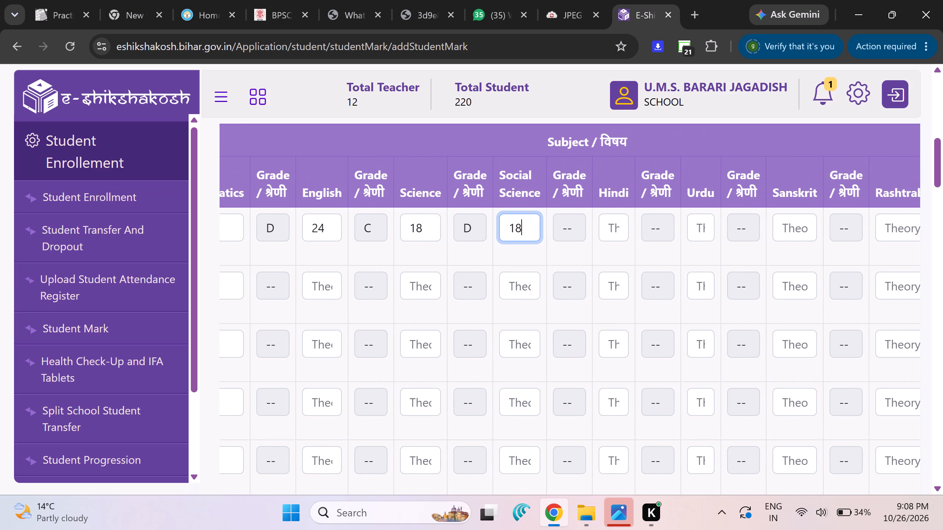
{"action": "left_click", "coordinate": [622, 237]}
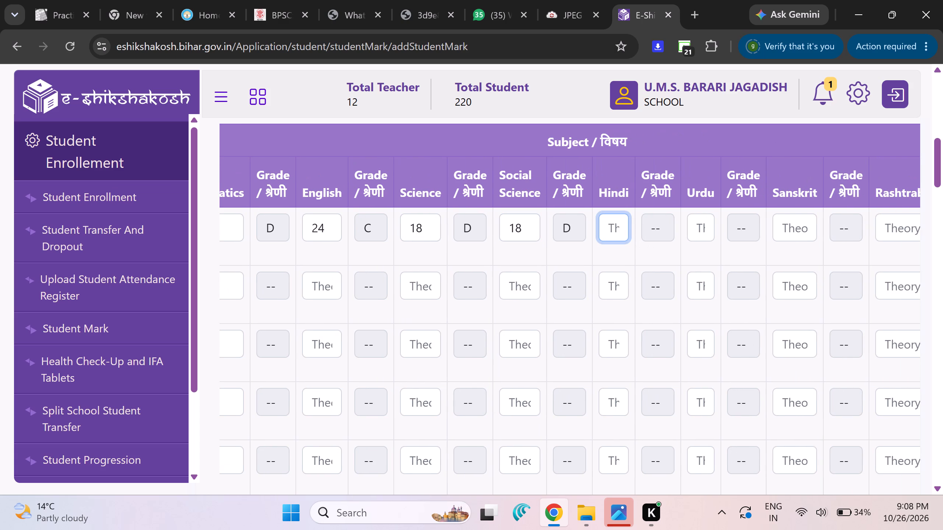
{"action": "type", "text": "17"}
{"action": "scroll", "coordinate": [622, 237], "scroll_direction": "left", "scroll_amount": 1}
{"action": "left_click", "coordinate": [731, 233]}
{"action": "key", "text": "1"}
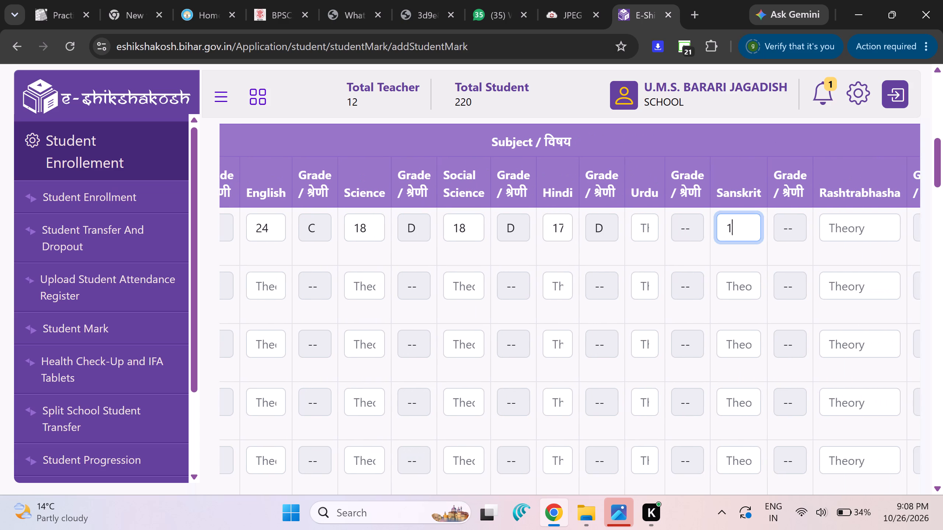
{"action": "key", "text": "8"}
{"action": "scroll", "coordinate": [731, 233], "scroll_direction": "left", "scroll_amount": 4}
{"action": "left_click", "coordinate": [697, 259]}
Enter the theory marks for the student in row 2: Mathematics 21, English 35 and Science 18.
{"action": "scroll", "coordinate": [697, 259], "scroll_direction": "right", "scroll_amount": 6}
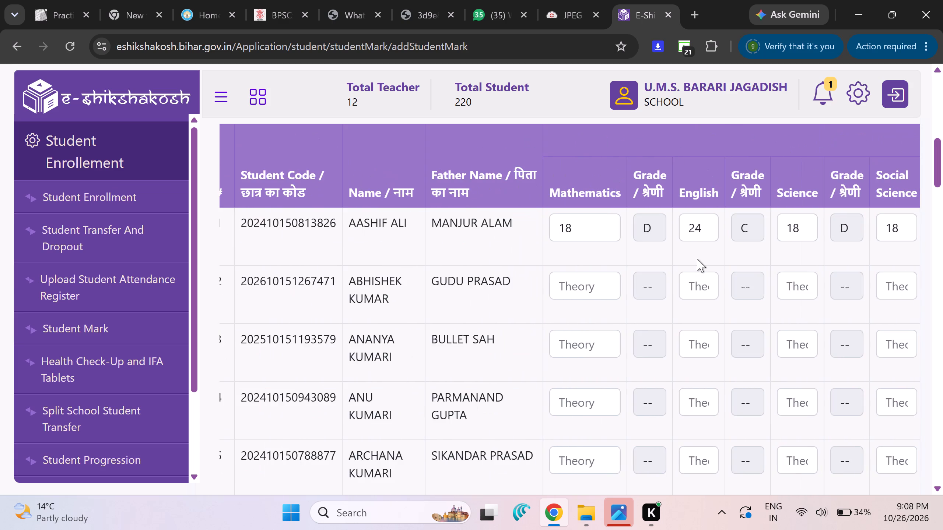
{"action": "scroll", "coordinate": [617, 312], "scroll_direction": "down", "scroll_amount": 1}
{"action": "left_click", "coordinate": [624, 219]}
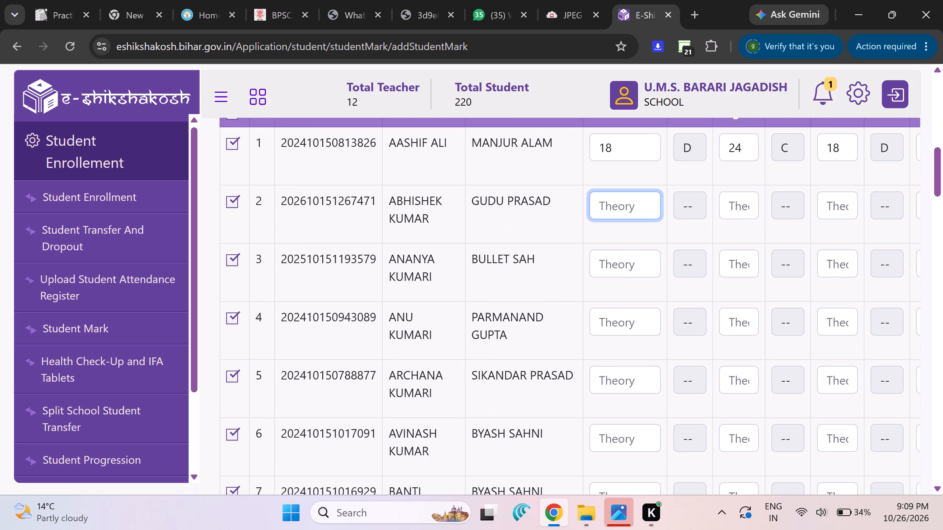
{"action": "type", "text": "21"}
{"action": "left_click", "coordinate": [729, 213]}
{"action": "key", "text": "2"}
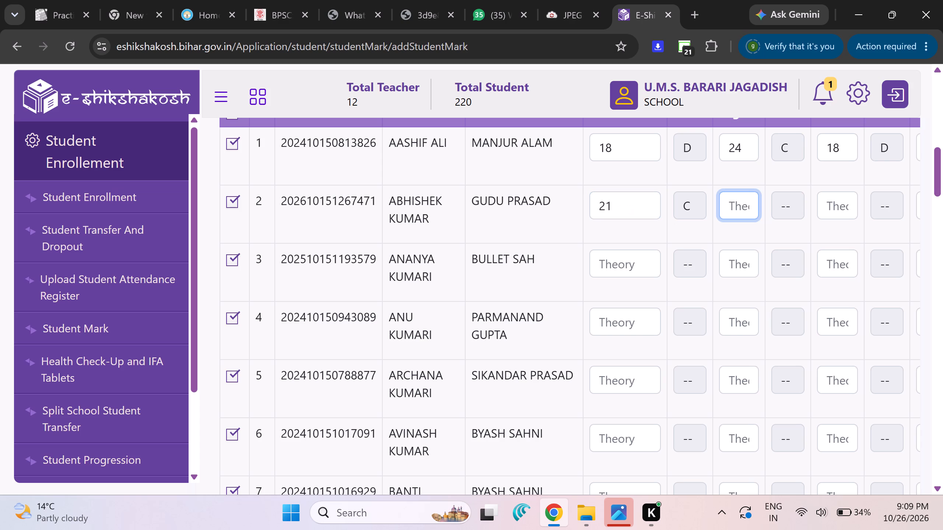
{"action": "key", "text": "BackSpace"}
{"action": "type", "text": "35"}
{"action": "scroll", "coordinate": [729, 213], "scroll_direction": "left", "scroll_amount": 1}
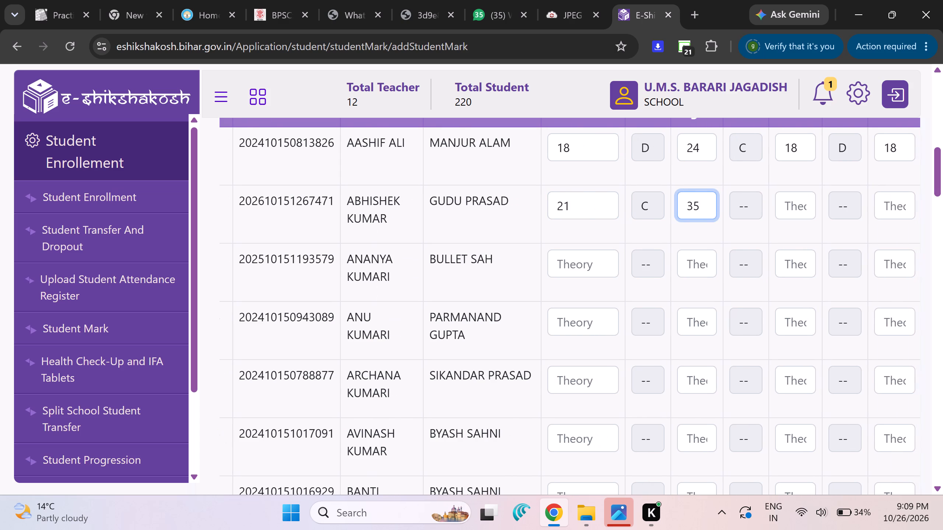
{"action": "left_click", "coordinate": [809, 208]}
{"action": "key", "text": "1"}
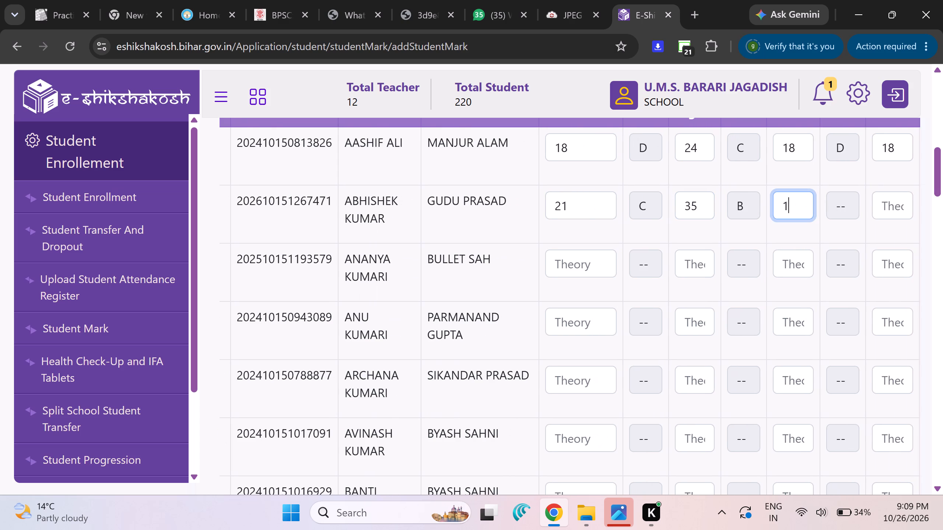
{"action": "key", "text": "8"}
Enter the row 2 student's remaining theory marks: Social Science 18, Hindi 17 and Sanskrit 28.
{"action": "scroll", "coordinate": [809, 208], "scroll_direction": "left", "scroll_amount": 2}
{"action": "left_click", "coordinate": [724, 211]}
{"action": "key", "text": "1"}
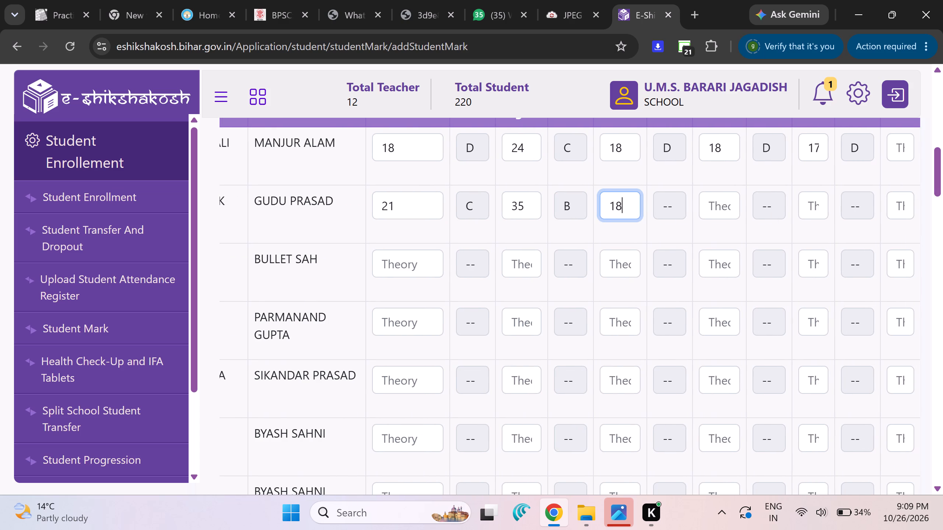
{"action": "key", "text": "8"}
{"action": "scroll", "coordinate": [724, 211], "scroll_direction": "left", "scroll_amount": 1}
{"action": "left_click", "coordinate": [696, 206]}
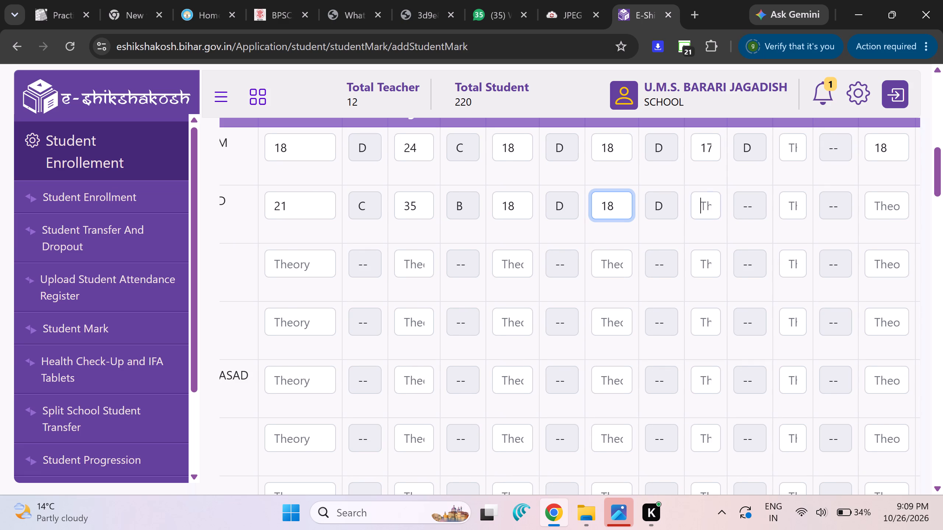
{"action": "type", "text": "27"}
{"action": "scroll", "coordinate": [696, 206], "scroll_direction": "left", "scroll_amount": 1}
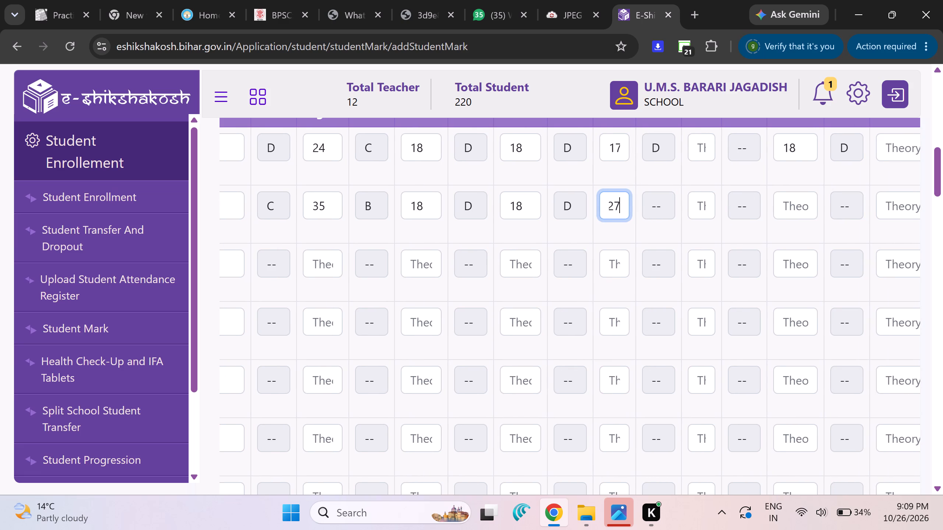
{"action": "key", "text": "BackSpace"}
{"action": "key", "text": "BackSpace"}
{"action": "type", "text": "17"}
{"action": "scroll", "coordinate": [697, 213], "scroll_direction": "left", "scroll_amount": 1}
{"action": "left_click", "coordinate": [664, 210]}
{"action": "key", "text": "2"}
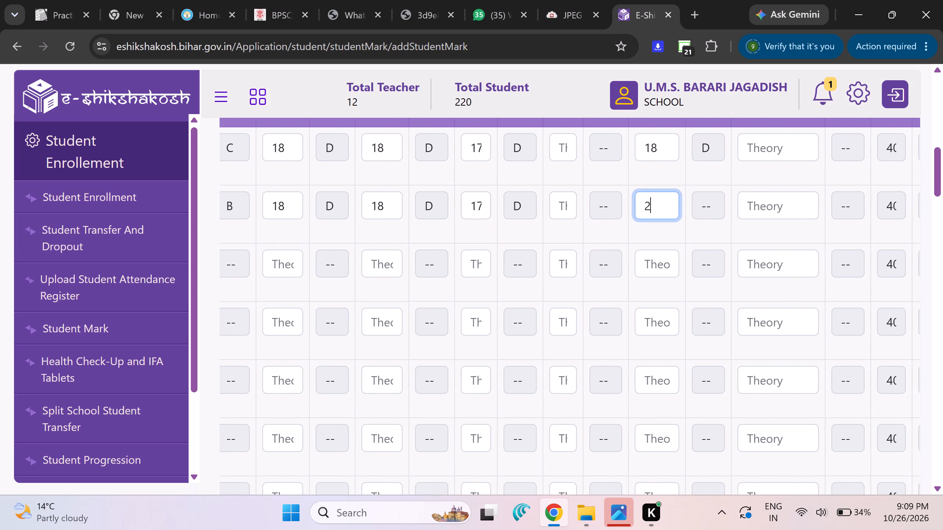
{"action": "key", "text": "8"}
{"action": "scroll", "coordinate": [664, 210], "scroll_direction": "left", "scroll_amount": 3}
{"action": "left_click", "coordinate": [654, 218]}
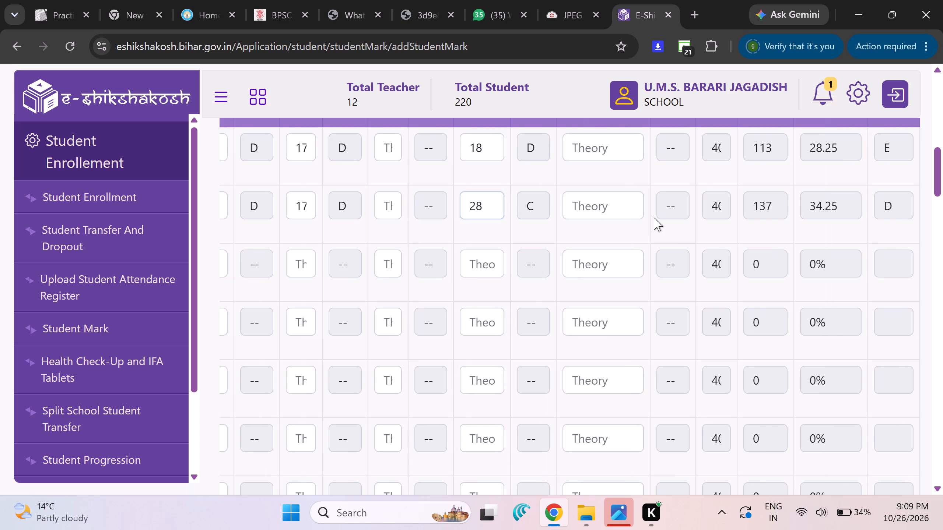
Enter the theory marks for the student in row 3: Mathematics 18, English 24 and Science 33.
{"action": "scroll", "coordinate": [654, 218], "scroll_direction": "right", "scroll_amount": 6}
{"action": "scroll", "coordinate": [582, 297], "scroll_direction": "down", "scroll_amount": 1}
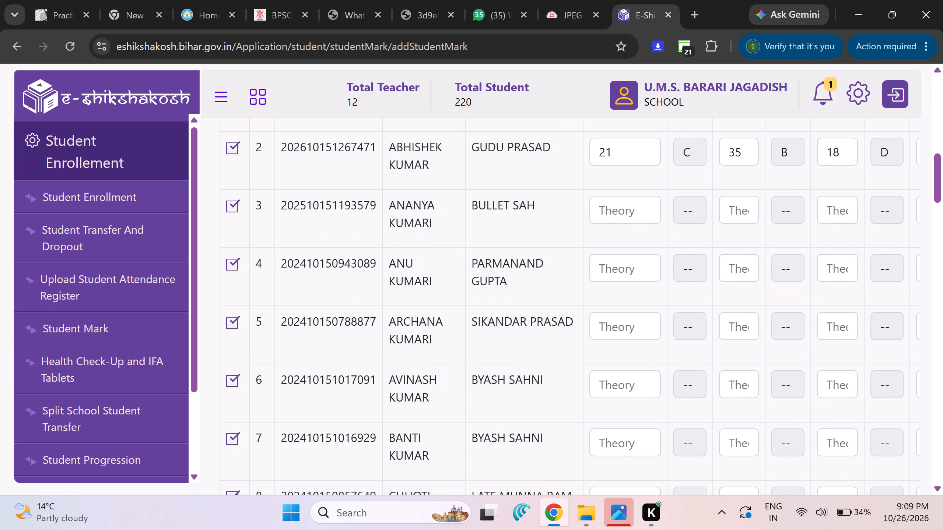
{"action": "left_click", "coordinate": [632, 214]}
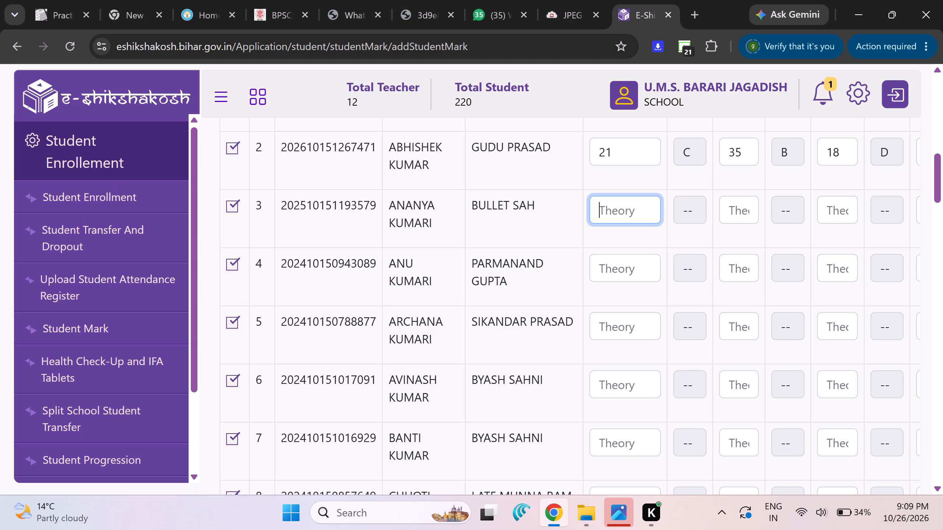
{"action": "type", "text": "18"}
{"action": "left_click", "coordinate": [751, 201]}
{"action": "type", "text": "24"}
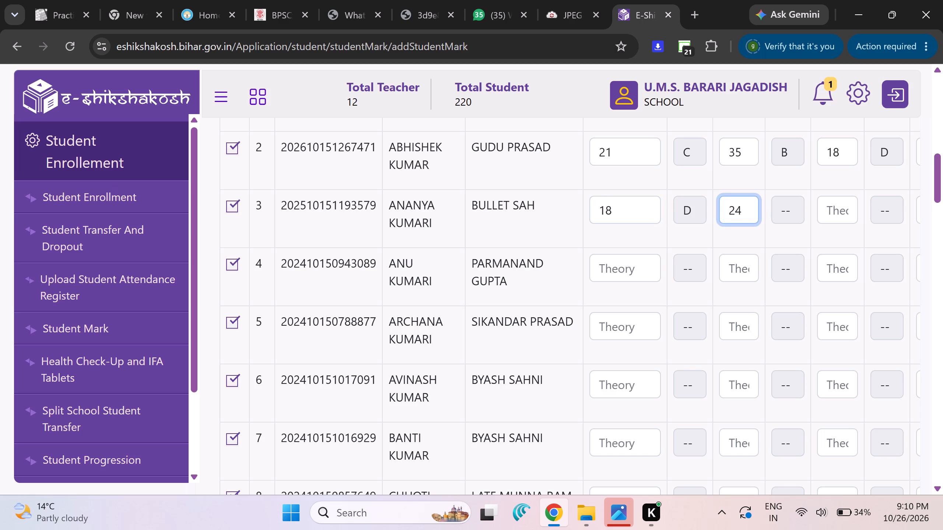
{"action": "scroll", "coordinate": [751, 201], "scroll_direction": "left", "scroll_amount": 4}
{"action": "type", "text": "33"}
{"action": "key", "text": "BackSpace"}
{"action": "key", "text": "BackSpace"}
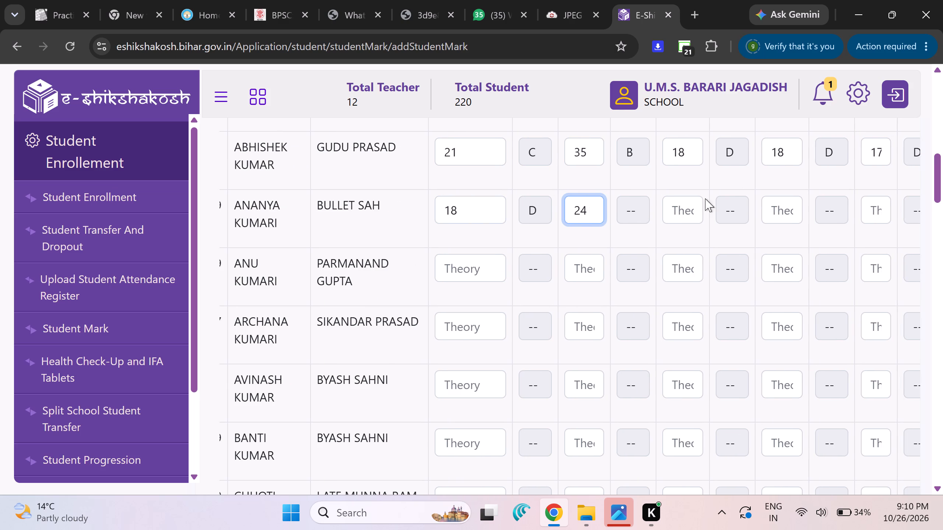
{"action": "left_click", "coordinate": [681, 223]}
{"action": "type", "text": "33"}
Enter the row 3 student's remaining theory marks: Social Science 21, Hindi 32 and Sanskrit 27.
{"action": "scroll", "coordinate": [681, 223], "scroll_direction": "left", "scroll_amount": 1}
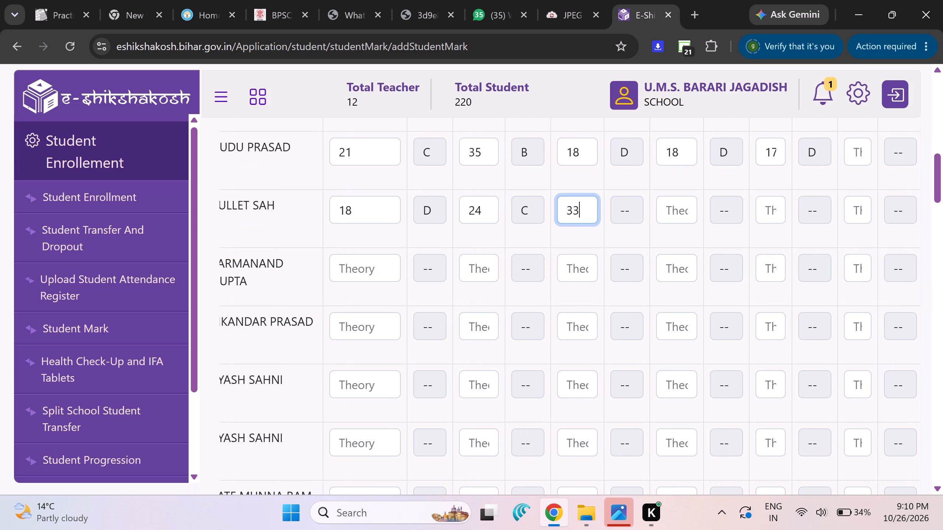
{"action": "left_click", "coordinate": [673, 222]}
{"action": "key", "text": "2"}
{"action": "key", "text": "1"}
{"action": "left_click", "coordinate": [778, 217]}
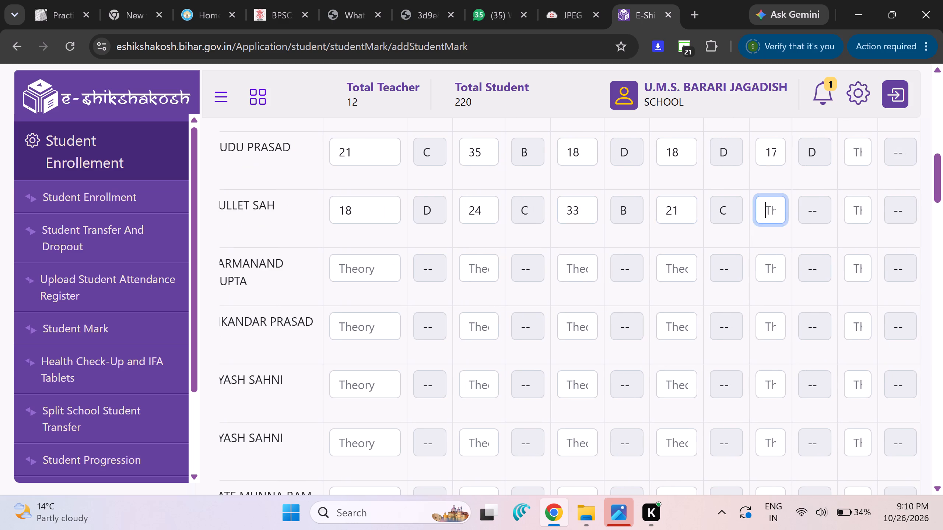
{"action": "type", "text": "32"}
{"action": "scroll", "coordinate": [778, 217], "scroll_direction": "left", "scroll_amount": 2}
{"action": "left_click", "coordinate": [776, 200]}
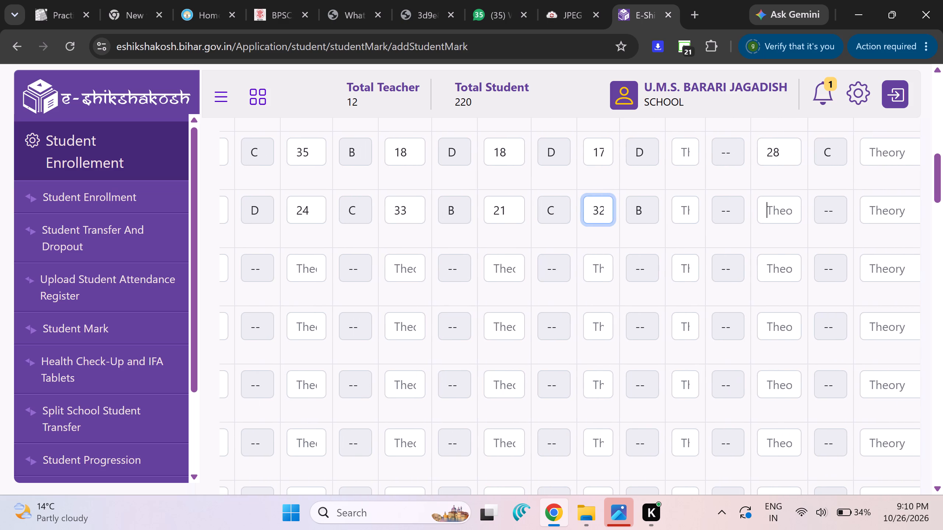
{"action": "type", "text": "27"}
{"action": "scroll", "coordinate": [776, 200], "scroll_direction": "left", "scroll_amount": 4}
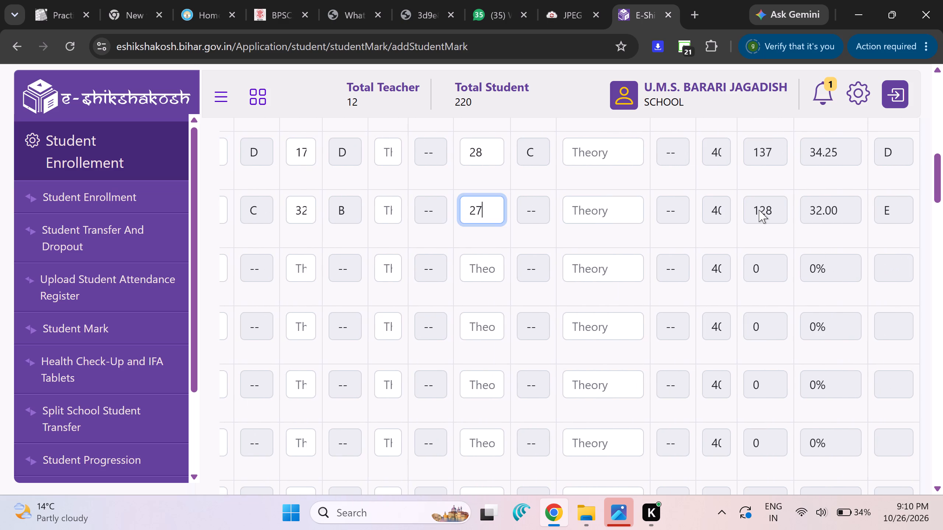
Enter the theory marks for the student in row 4: Mathematics 24, English 29 and Science 33.
{"action": "left_click", "coordinate": [735, 228]}
{"action": "scroll", "coordinate": [735, 228], "scroll_direction": "up", "scroll_amount": 3}
{"action": "scroll", "coordinate": [735, 228], "scroll_direction": "down", "scroll_amount": 4}
{"action": "scroll", "coordinate": [568, 357], "scroll_direction": "right", "scroll_amount": 1}
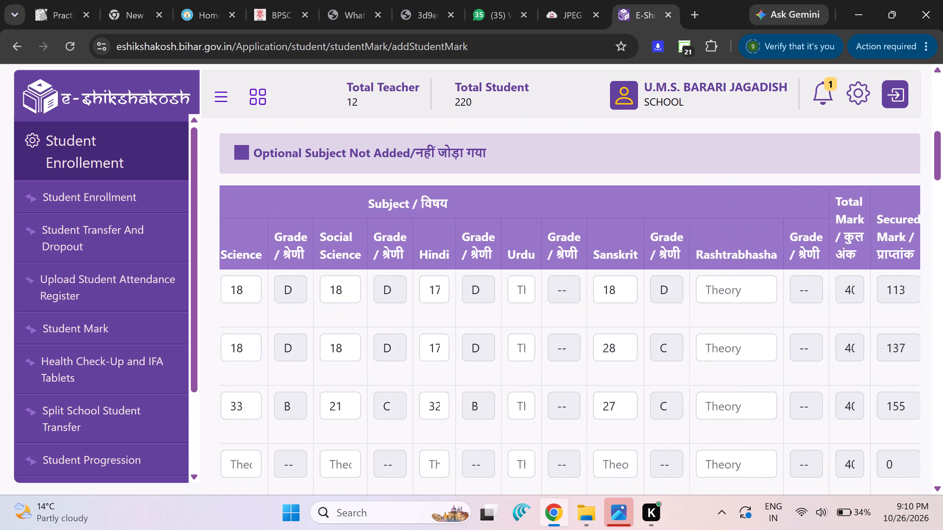
{"action": "scroll", "coordinate": [568, 357], "scroll_direction": "right", "scroll_amount": 2}
{"action": "scroll", "coordinate": [568, 357], "scroll_direction": "down", "scroll_amount": 10}
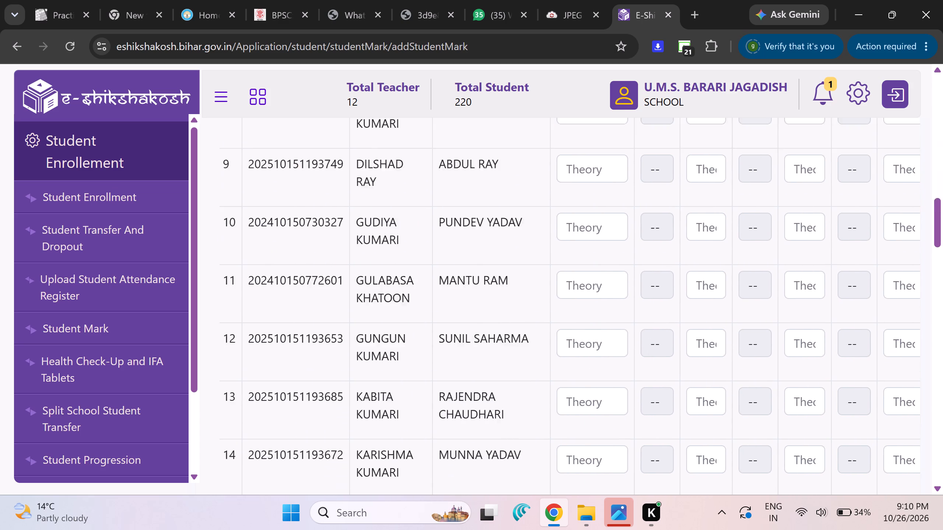
{"action": "scroll", "coordinate": [568, 357], "scroll_direction": "down", "scroll_amount": 1}
{"action": "scroll", "coordinate": [568, 357], "scroll_direction": "up", "scroll_amount": 7}
{"action": "scroll", "coordinate": [568, 357], "scroll_direction": "down", "scroll_amount": 1}
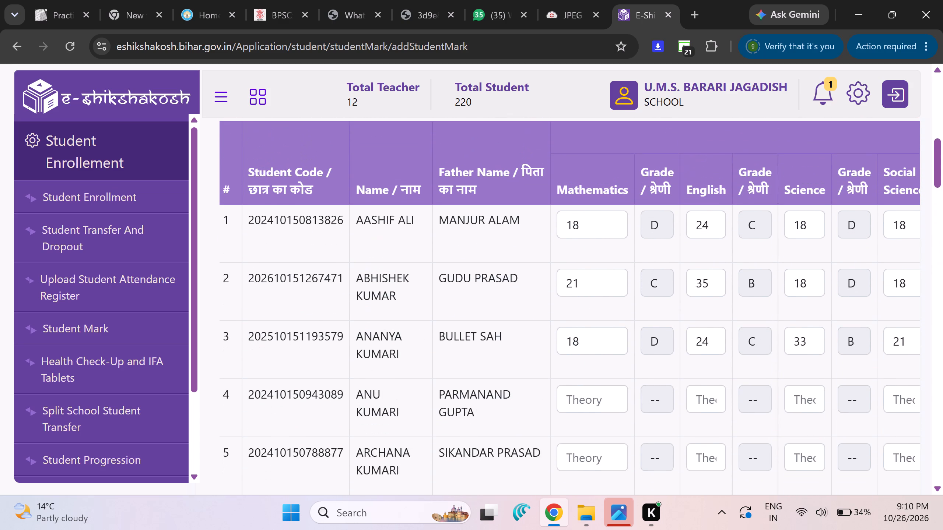
{"action": "scroll", "coordinate": [568, 357], "scroll_direction": "down", "scroll_amount": 1}
{"action": "left_click", "coordinate": [570, 363]}
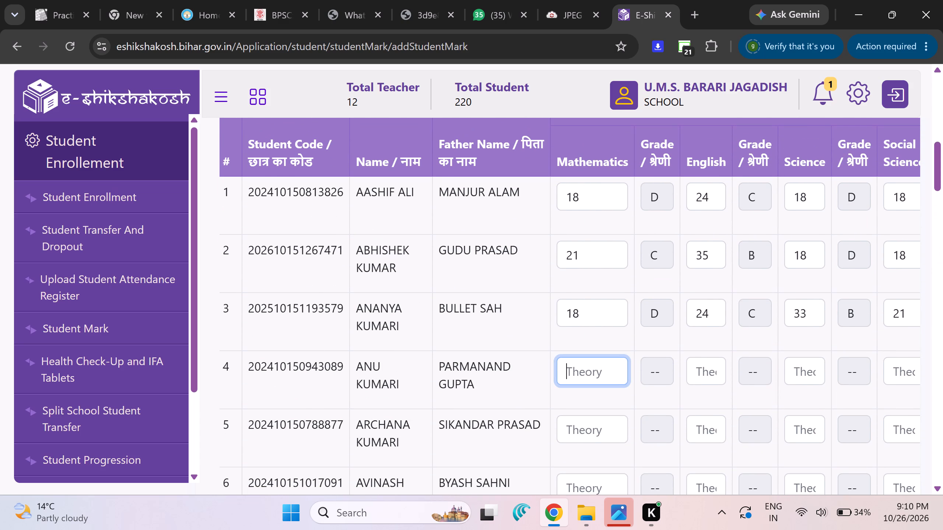
{"action": "scroll", "coordinate": [570, 363], "scroll_direction": "down", "scroll_amount": 2}
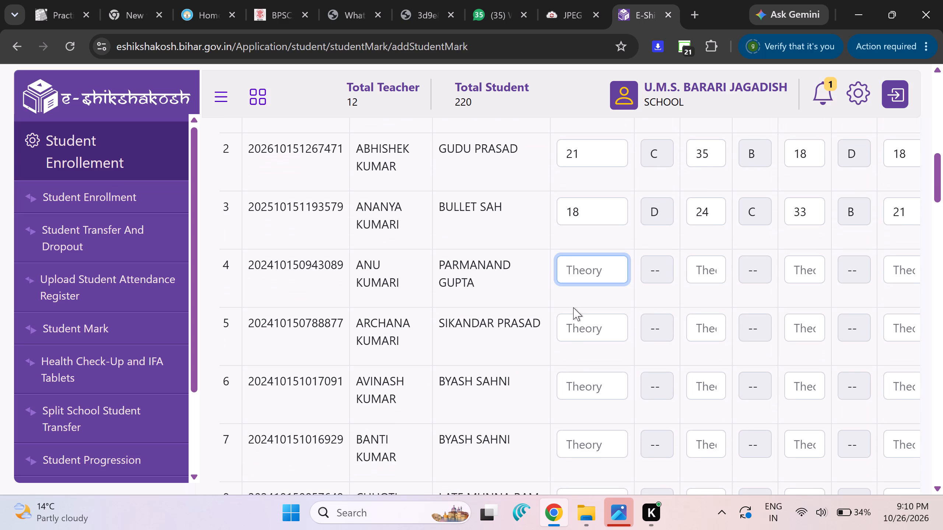
{"action": "type", "text": "24"}
{"action": "scroll", "coordinate": [579, 296], "scroll_direction": "left", "scroll_amount": 1}
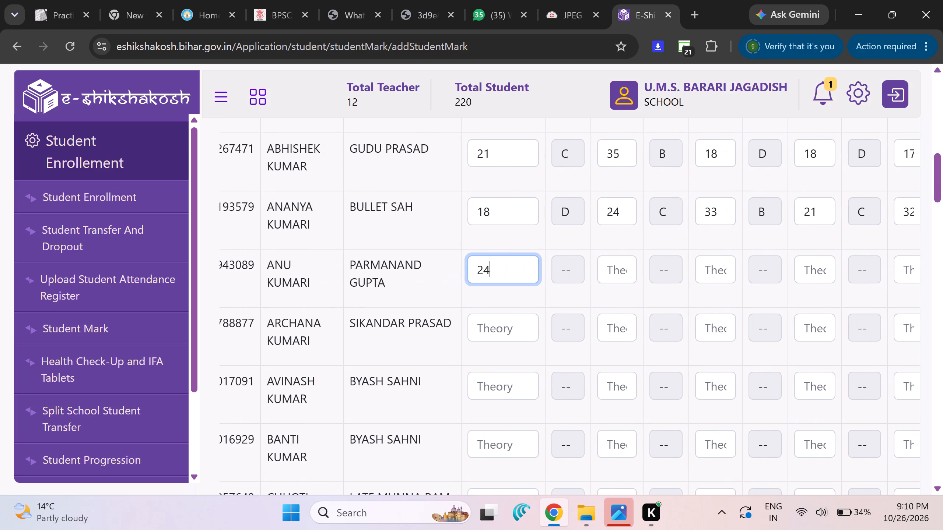
{"action": "left_click", "coordinate": [609, 271]}
{"action": "key", "text": "2"}
{"action": "key", "text": "9"}
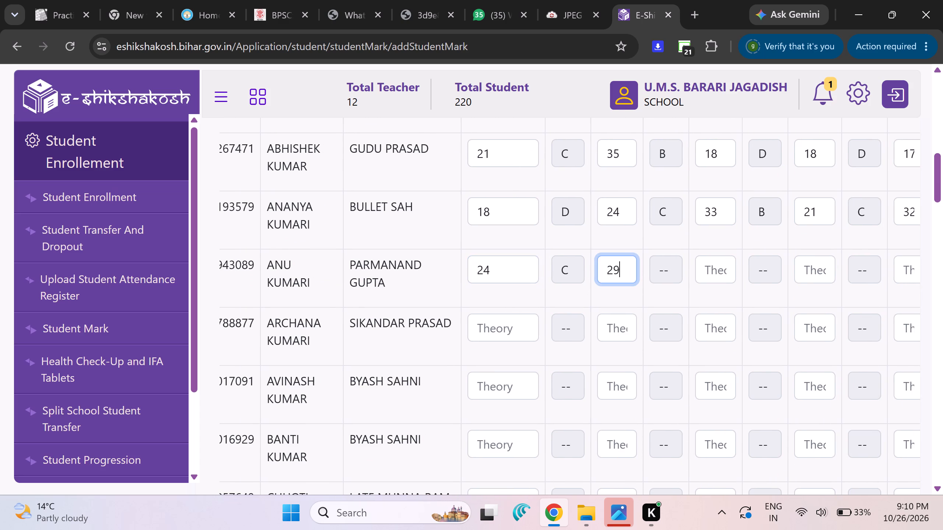
{"action": "scroll", "coordinate": [609, 271], "scroll_direction": "left", "scroll_amount": 1}
{"action": "left_click", "coordinate": [690, 270]}
{"action": "type", "text": "33"}
Enter the row 4 student's remaining theory marks: Social Science 19, Hindi 35 and Sanskrit 19.
{"action": "scroll", "coordinate": [690, 270], "scroll_direction": "left", "scroll_amount": 1}
{"action": "left_click", "coordinate": [782, 266]}
{"action": "key", "text": "1"}
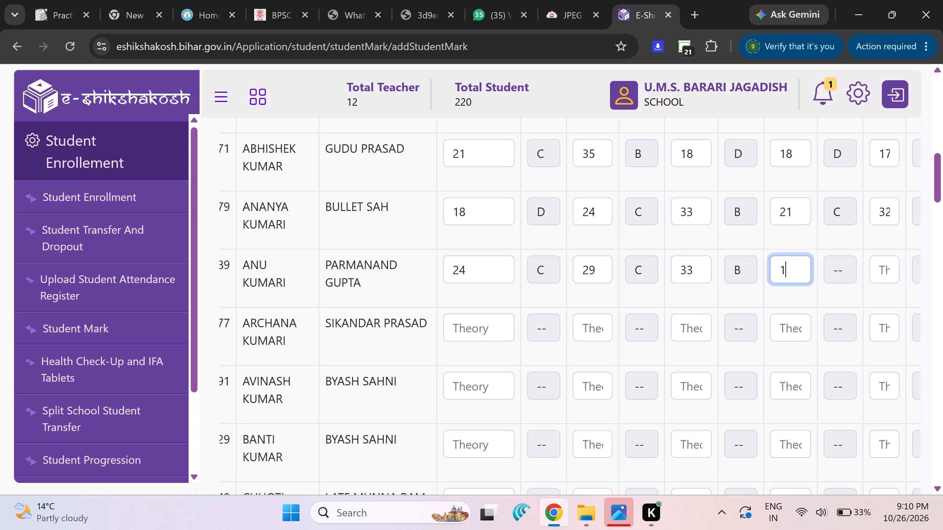
{"action": "key", "text": "9"}
{"action": "scroll", "coordinate": [782, 266], "scroll_direction": "left", "scroll_amount": 2}
{"action": "left_click", "coordinate": [744, 265]}
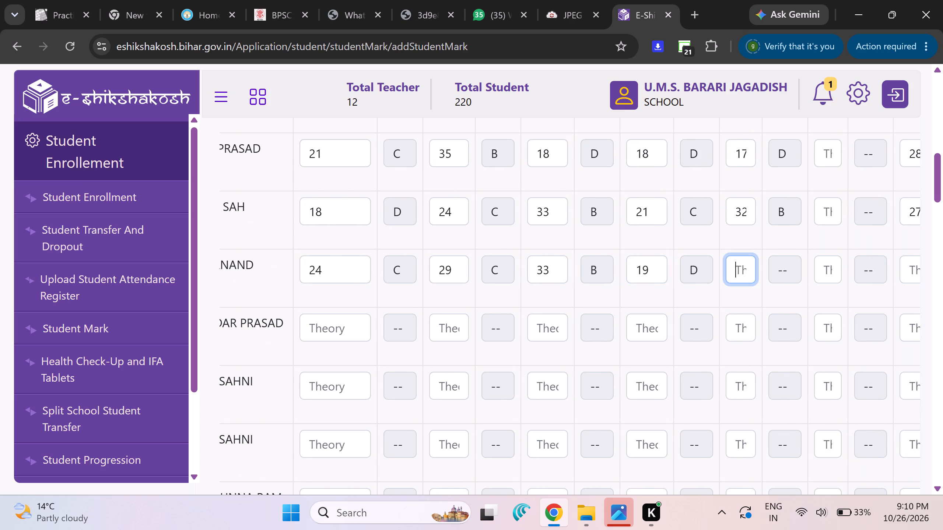
{"action": "key", "text": "2"}
{"action": "key", "text": "BackSpace"}
{"action": "type", "text": "35"}
{"action": "scroll", "coordinate": [744, 265], "scroll_direction": "left", "scroll_amount": 2}
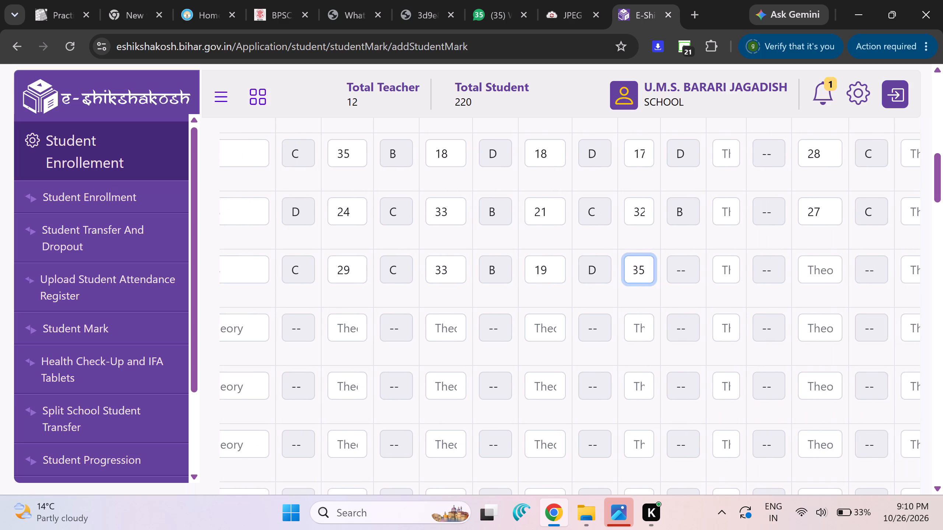
{"action": "left_click", "coordinate": [815, 272]}
{"action": "key", "text": "1"}
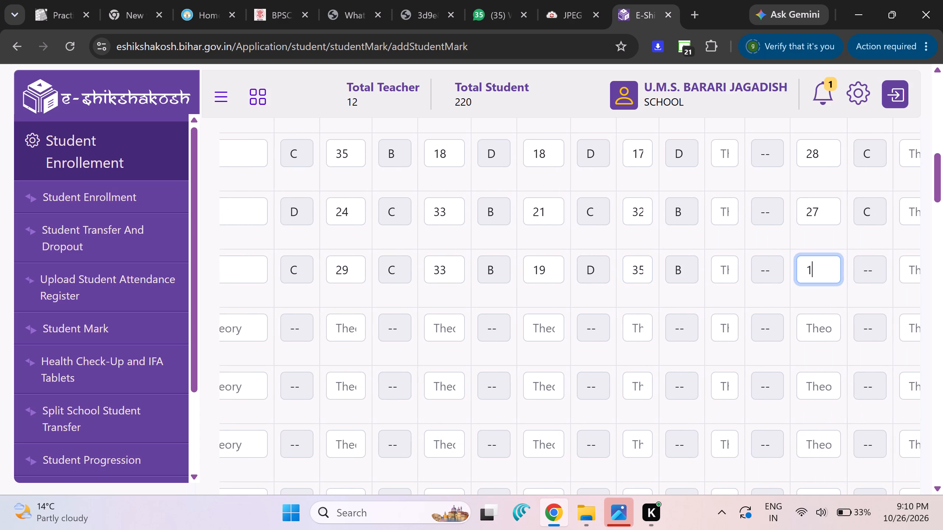
{"action": "key", "text": "9"}
{"action": "scroll", "coordinate": [815, 272], "scroll_direction": "left", "scroll_amount": 3}
{"action": "left_click", "coordinate": [796, 281]}
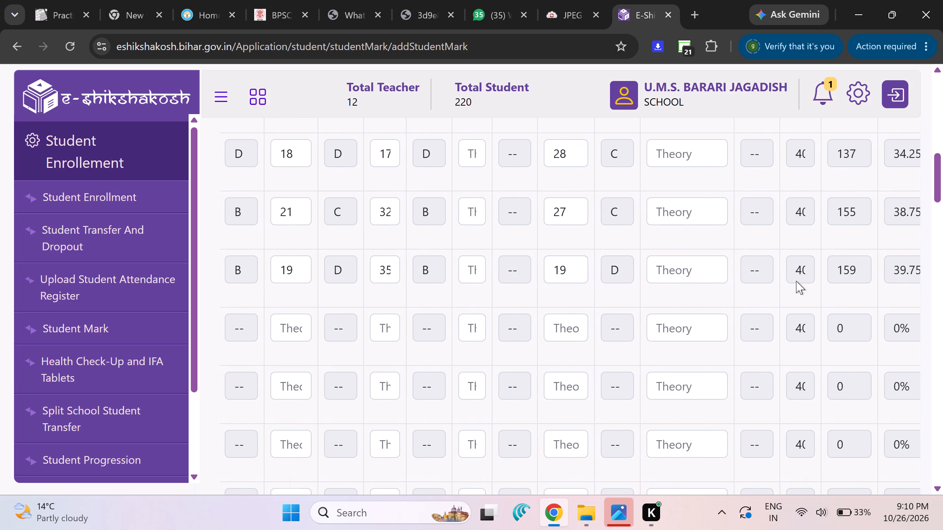
Enter the theory marks for the student in row 5: Mathematics 26, English 31 and Science 25.
{"action": "scroll", "coordinate": [796, 281], "scroll_direction": "right", "scroll_amount": 6}
{"action": "scroll", "coordinate": [712, 310], "scroll_direction": "down", "scroll_amount": 1}
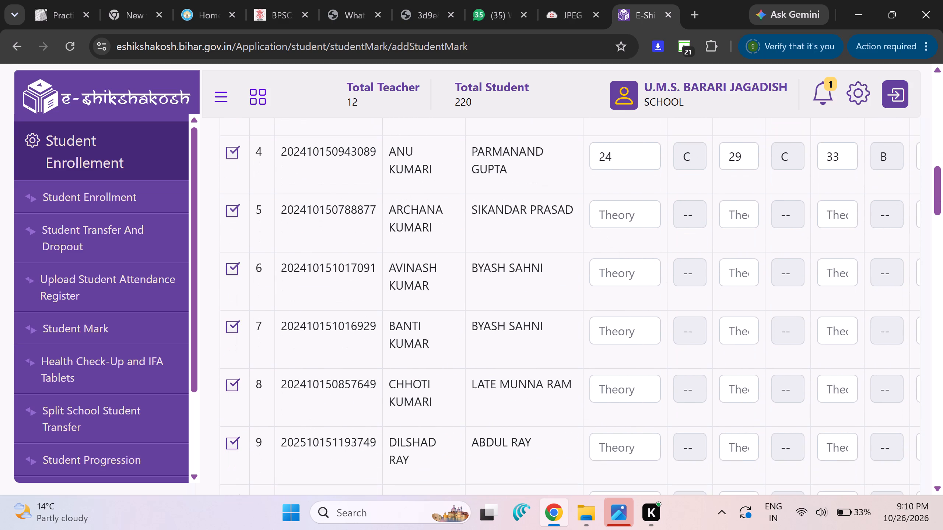
{"action": "left_click", "coordinate": [602, 226]}
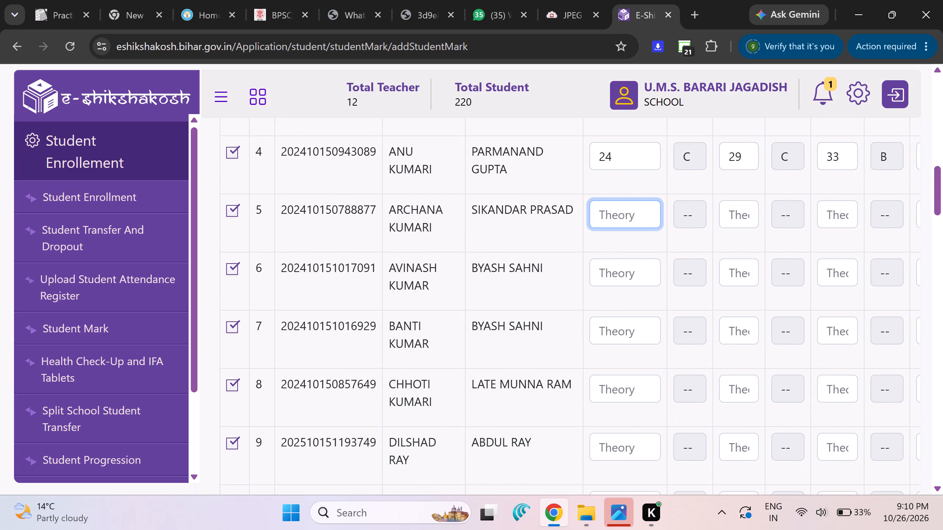
{"action": "type", "text": "26"}
{"action": "scroll", "coordinate": [602, 226], "scroll_direction": "left", "scroll_amount": 1}
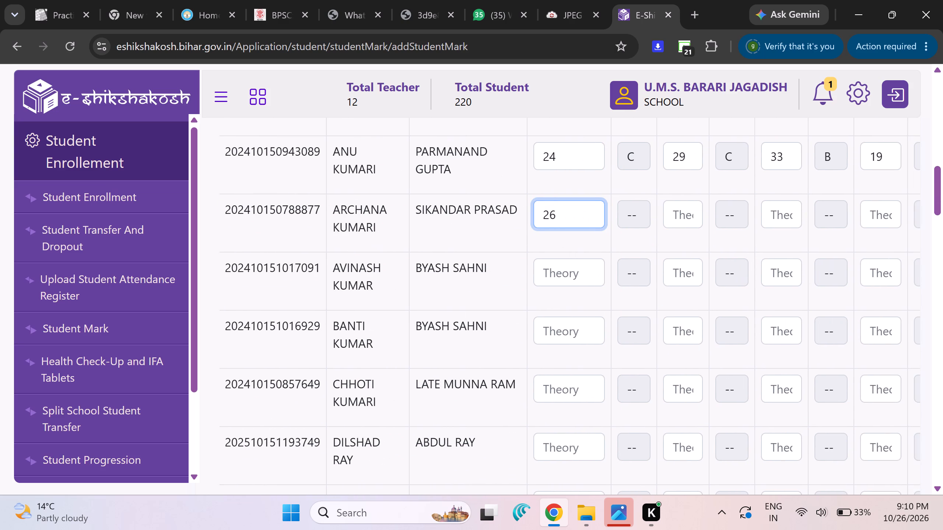
{"action": "left_click", "coordinate": [674, 219]}
{"action": "type", "text": "31"}
{"action": "scroll", "coordinate": [674, 219], "scroll_direction": "left", "scroll_amount": 2}
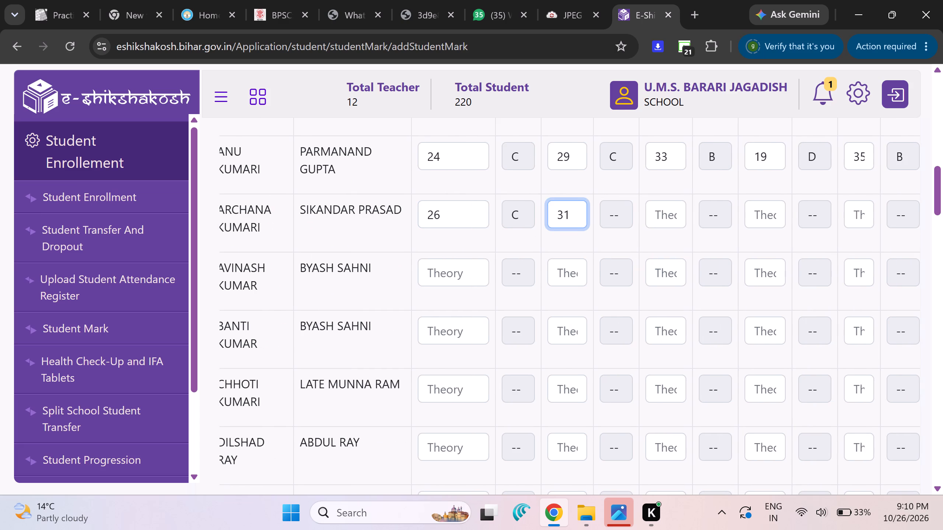
{"action": "left_click", "coordinate": [657, 216]}
{"action": "type", "text": "25"}
Enter the row 5 student's remaining theory marks: Social Science 28, Hindi 20 and Sanskrit 26.
{"action": "scroll", "coordinate": [657, 216], "scroll_direction": "left", "scroll_amount": 1}
{"action": "left_click", "coordinate": [731, 212]}
{"action": "type", "text": "28"}
{"action": "scroll", "coordinate": [731, 212], "scroll_direction": "left", "scroll_amount": 2}
{"action": "left_click", "coordinate": [765, 214]}
{"action": "key", "text": "2"}
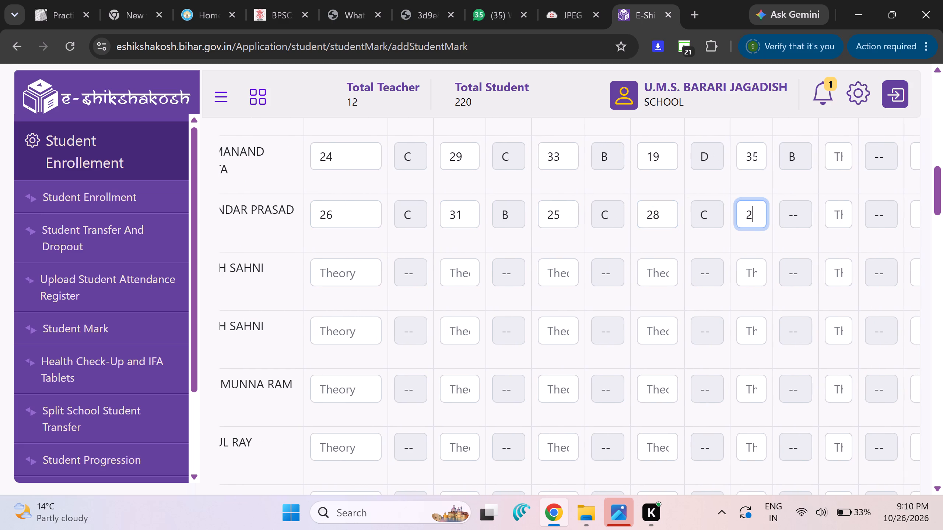
{"action": "key", "text": "0"}
{"action": "scroll", "coordinate": [765, 214], "scroll_direction": "left", "scroll_amount": 2}
{"action": "left_click", "coordinate": [815, 213]}
{"action": "type", "text": "27"}
{"action": "key", "text": "BackSpace"}
{"action": "key", "text": "6"}
{"action": "scroll", "coordinate": [815, 213], "scroll_direction": "left", "scroll_amount": 4}
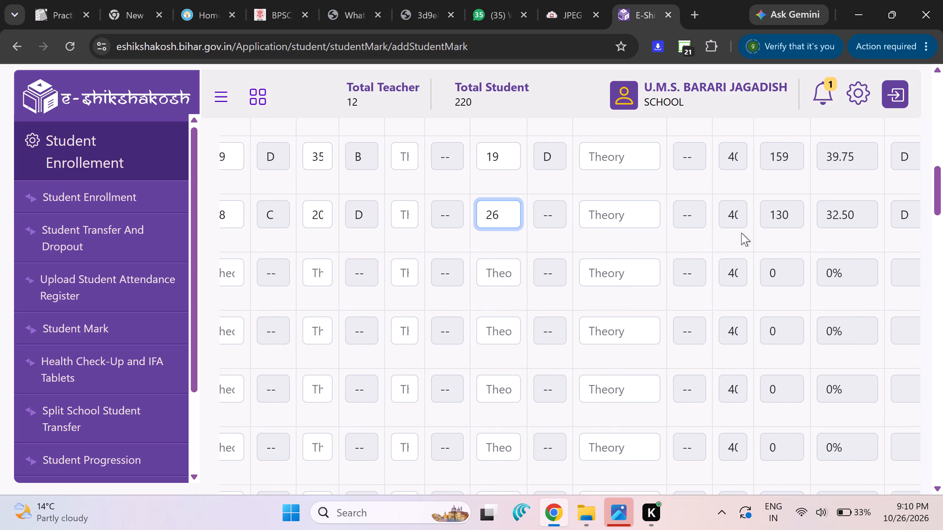
{"action": "left_click", "coordinate": [726, 238]}
Enter the Hindi theory mark 17 and the Sanskrit theory mark 0 for the student in row 6.
{"action": "scroll", "coordinate": [726, 238], "scroll_direction": "right", "scroll_amount": 7}
{"action": "scroll", "coordinate": [653, 286], "scroll_direction": "down", "scroll_amount": 1}
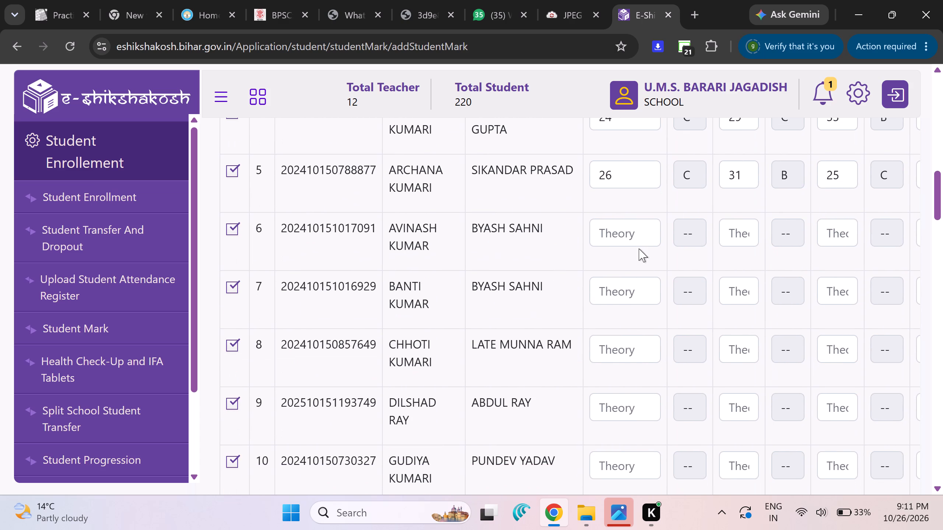
{"action": "left_click", "coordinate": [637, 244]}
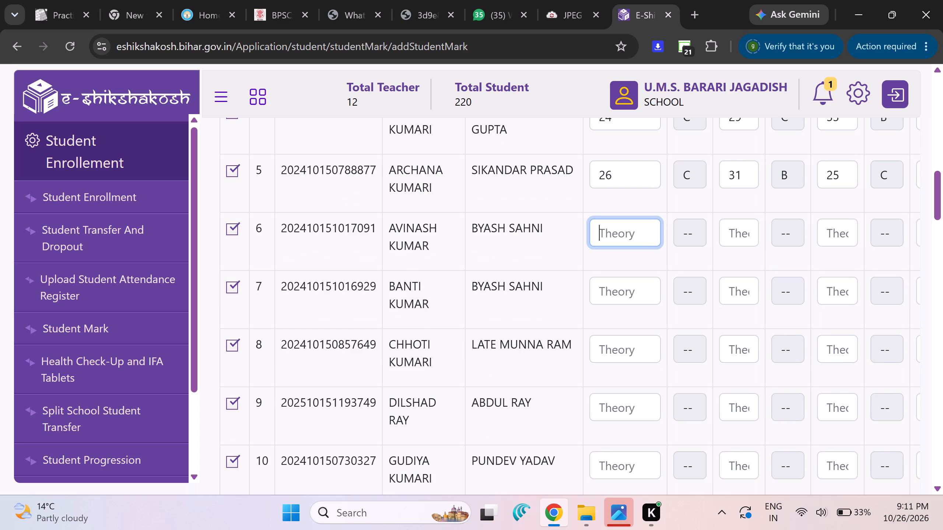
{"action": "scroll", "coordinate": [637, 244], "scroll_direction": "left", "scroll_amount": 6}
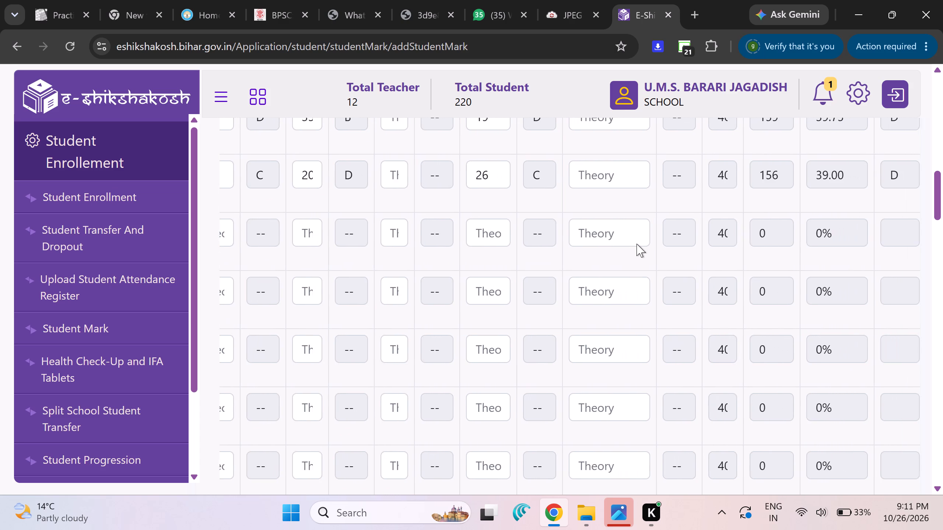
{"action": "scroll", "coordinate": [637, 244], "scroll_direction": "up", "scroll_amount": 1}
{"action": "left_click", "coordinate": [468, 342]}
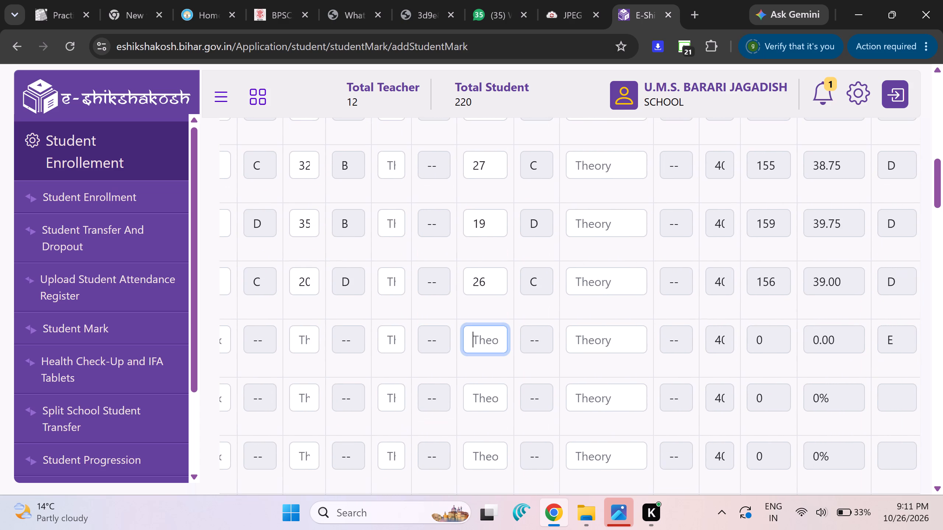
{"action": "scroll", "coordinate": [382, 351], "scroll_direction": "up", "scroll_amount": 3}
{"action": "scroll", "coordinate": [540, 377], "scroll_direction": "up", "scroll_amount": 5}
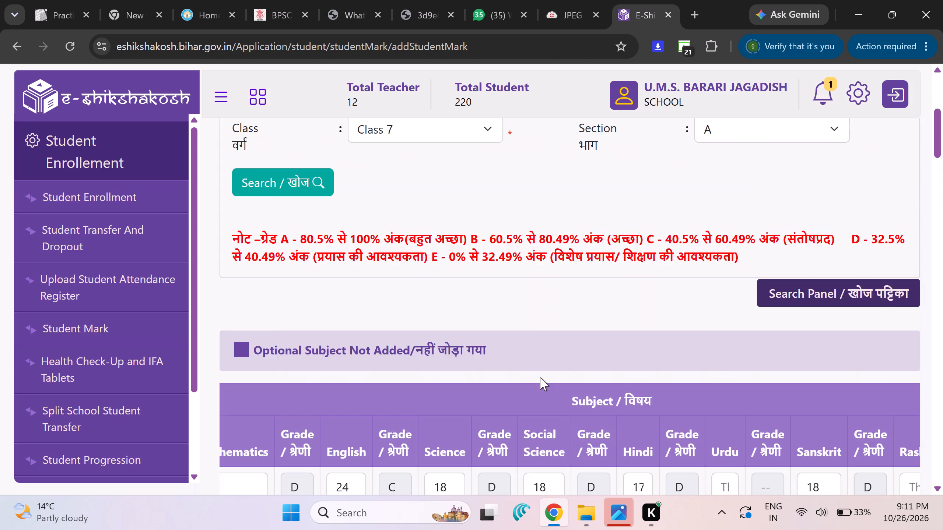
{"action": "scroll", "coordinate": [674, 424], "scroll_direction": "down", "scroll_amount": 8}
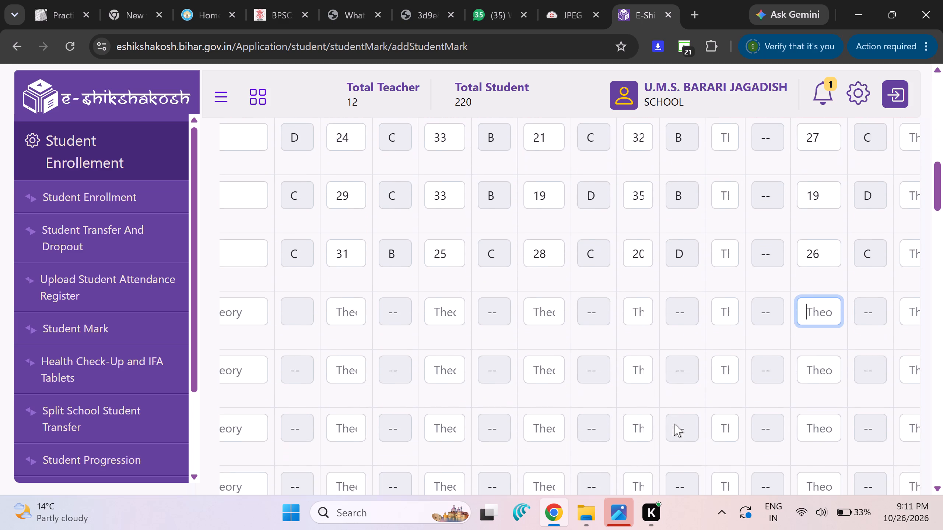
{"action": "scroll", "coordinate": [674, 424], "scroll_direction": "down", "scroll_amount": 1}
{"action": "left_click", "coordinate": [640, 268]}
{"action": "key", "text": "1"}
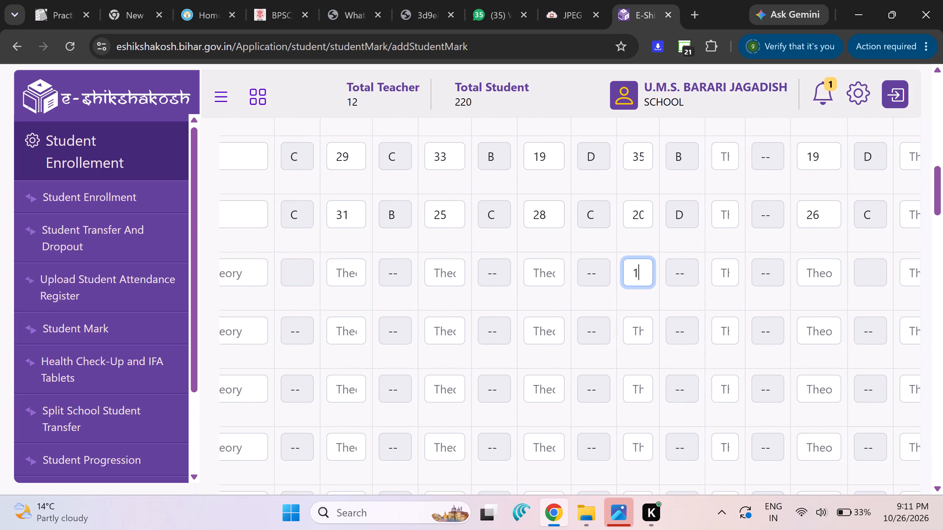
{"action": "key", "text": "7"}
{"action": "scroll", "coordinate": [595, 276], "scroll_direction": "left", "scroll_amount": 2}
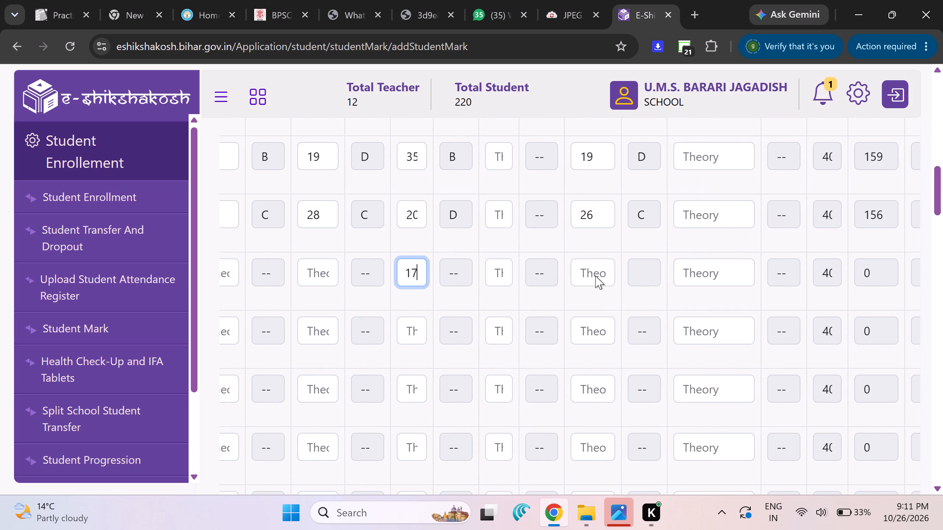
{"action": "left_click", "coordinate": [578, 282]}
{"action": "key", "text": "0"}
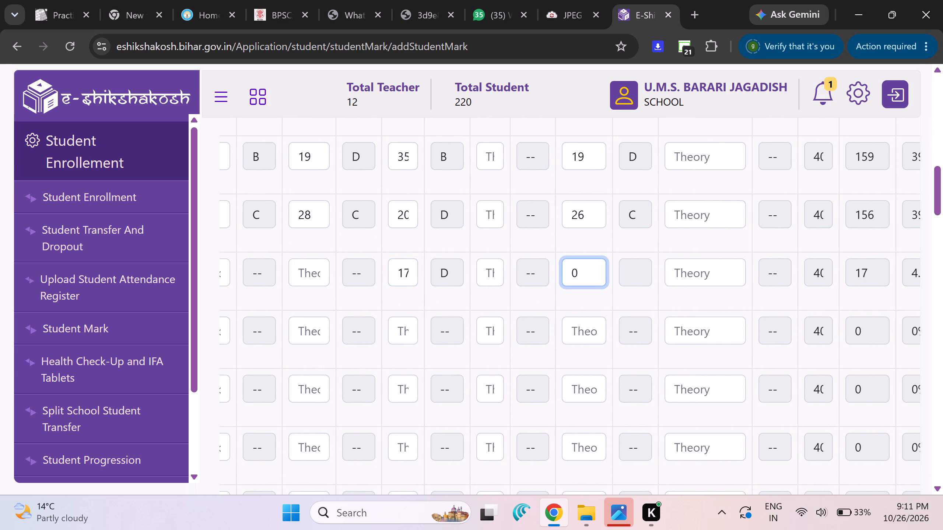
Enter 0 as the row 6 student's theory mark in Mathematics, English, Science and Social Science.
{"action": "scroll", "coordinate": [578, 282], "scroll_direction": "right", "scroll_amount": 5}
{"action": "left_click", "coordinate": [627, 277]}
{"action": "key", "text": "0"}
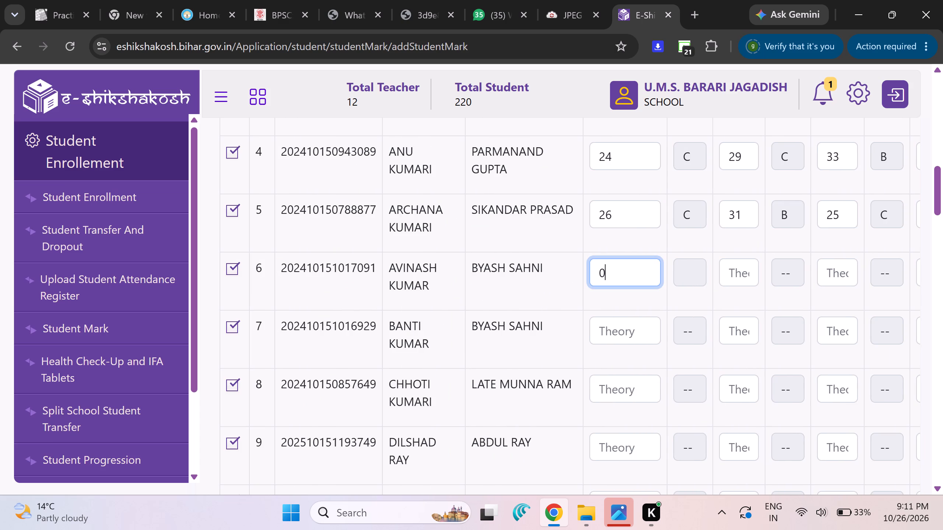
{"action": "scroll", "coordinate": [627, 277], "scroll_direction": "left", "scroll_amount": 1}
{"action": "left_click", "coordinate": [612, 266]}
{"action": "key", "text": "minus"}
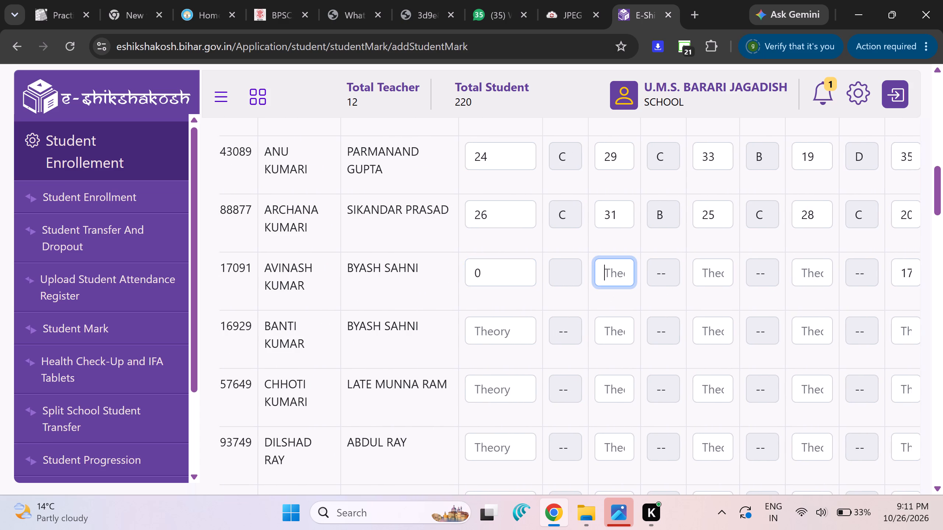
{"action": "key", "text": "0"}
{"action": "scroll", "coordinate": [612, 266], "scroll_direction": "left", "scroll_amount": 1}
{"action": "left_click", "coordinate": [613, 267]}
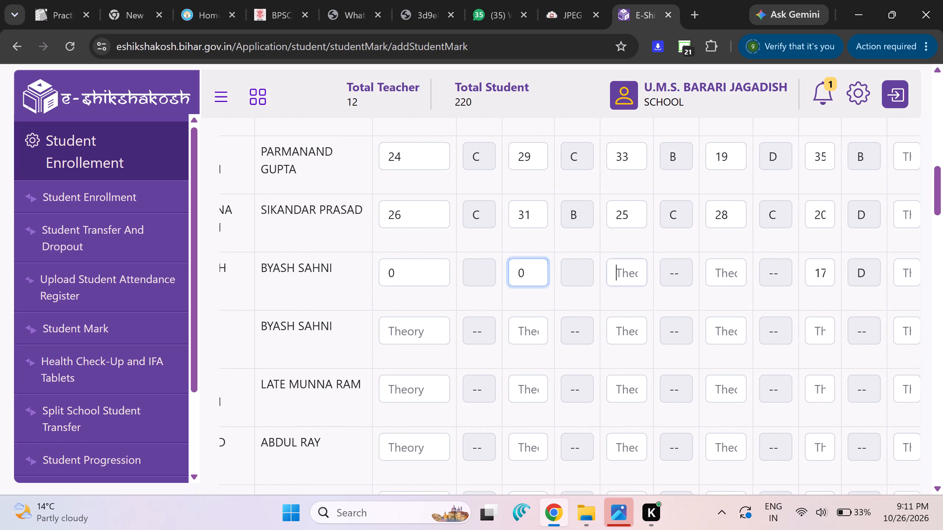
{"action": "key", "text": "0"}
{"action": "scroll", "coordinate": [613, 267], "scroll_direction": "left", "scroll_amount": 1}
{"action": "left_click", "coordinate": [607, 279]}
{"action": "key", "text": "0"}
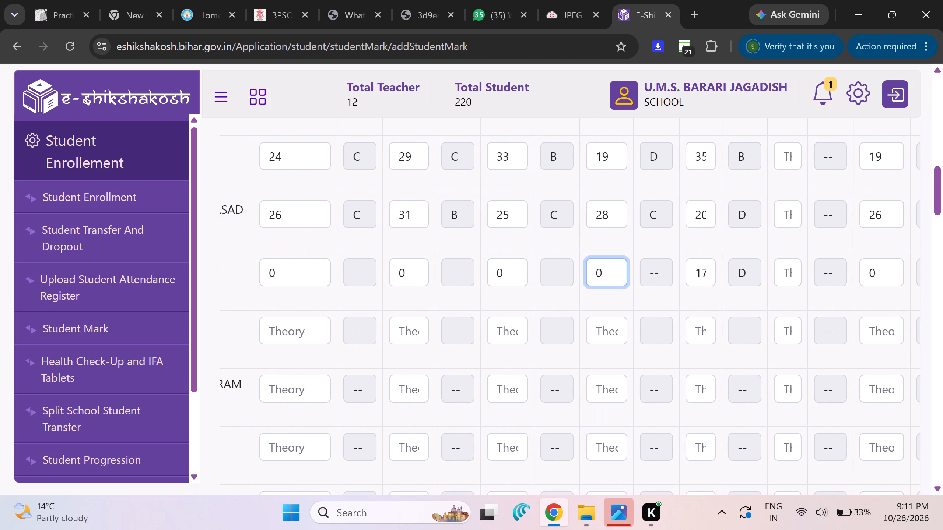
{"action": "scroll", "coordinate": [607, 279], "scroll_direction": "left", "scroll_amount": 1}
{"action": "left_click", "coordinate": [803, 276]}
{"action": "scroll", "coordinate": [803, 276], "scroll_direction": "left", "scroll_amount": 2}
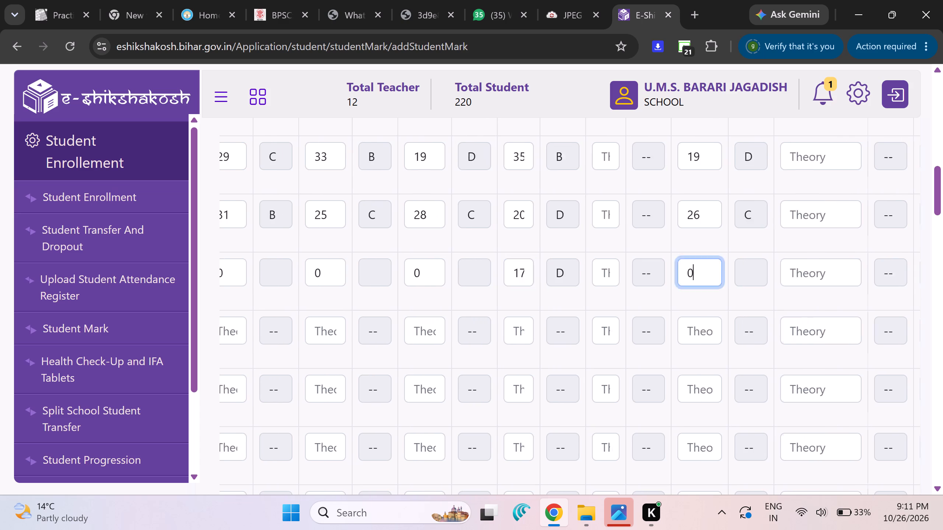
{"action": "scroll", "coordinate": [803, 276], "scroll_direction": "left", "scroll_amount": 2}
{"action": "left_click", "coordinate": [726, 307]}
Enter 0 as the row 7 student's theory mark in Mathematics, English, Science and Social Science.
{"action": "scroll", "coordinate": [726, 307], "scroll_direction": "right", "scroll_amount": 5}
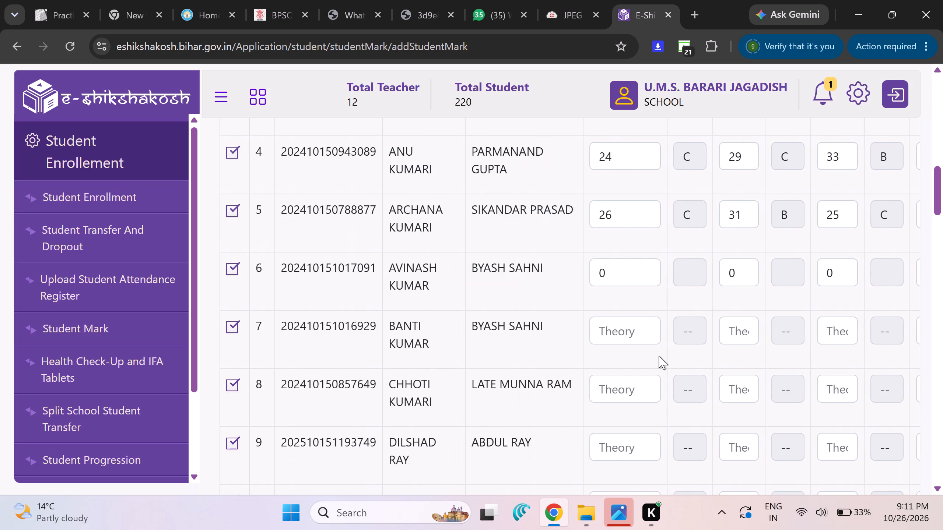
{"action": "scroll", "coordinate": [659, 356], "scroll_direction": "down", "scroll_amount": 1}
{"action": "left_click", "coordinate": [616, 292]}
{"action": "key", "text": "0"}
{"action": "scroll", "coordinate": [616, 292], "scroll_direction": "left", "scroll_amount": 1}
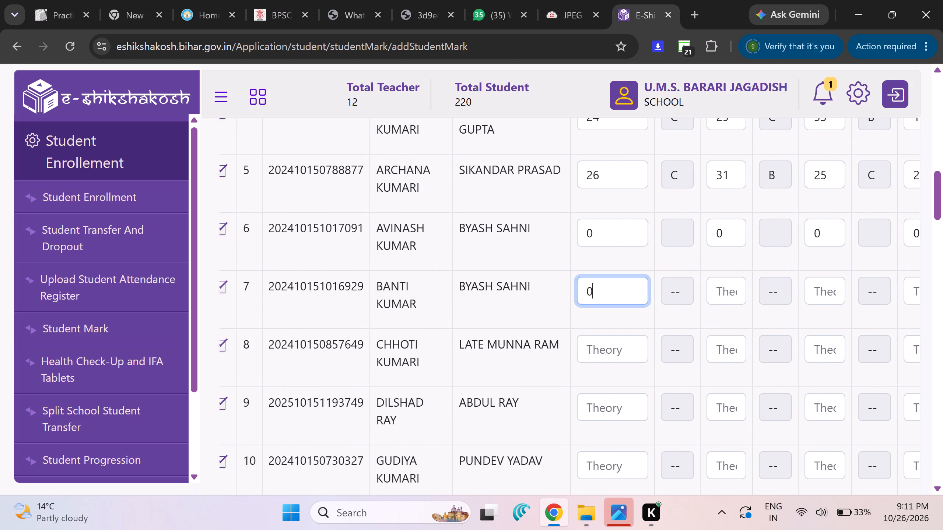
{"action": "scroll", "coordinate": [616, 292], "scroll_direction": "left", "scroll_amount": 1}
{"action": "left_click", "coordinate": [634, 292]}
{"action": "key", "text": "0"}
{"action": "scroll", "coordinate": [634, 292], "scroll_direction": "left", "scroll_amount": 1}
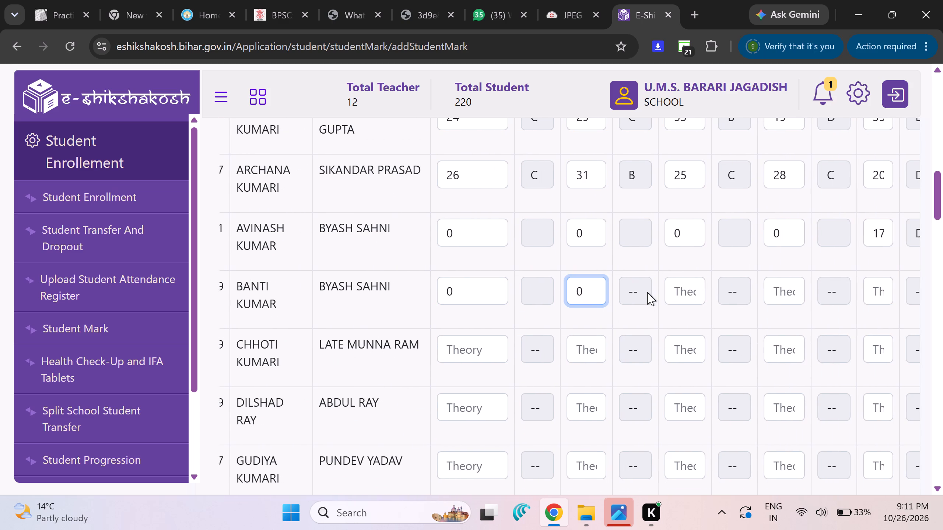
{"action": "left_click", "coordinate": [674, 291]}
{"action": "key", "text": "0"}
{"action": "scroll", "coordinate": [674, 291], "scroll_direction": "left", "scroll_amount": 2}
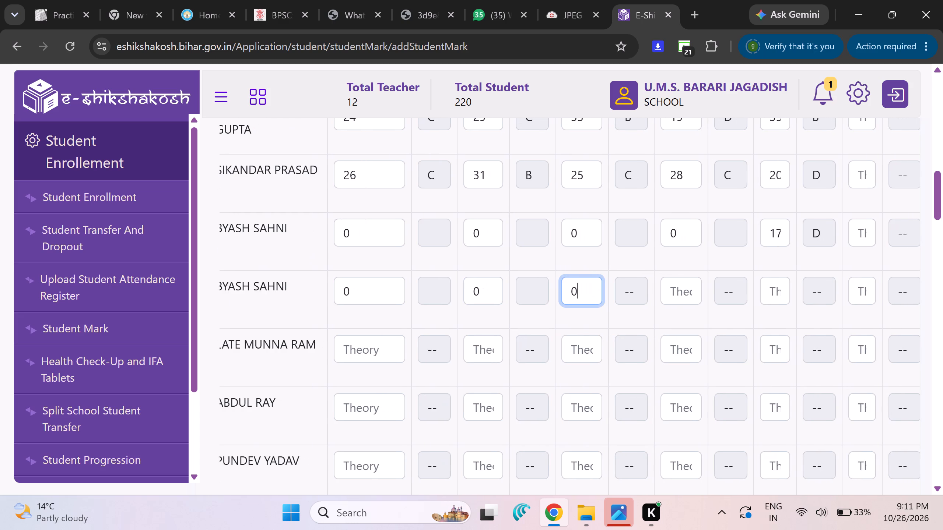
{"action": "left_click", "coordinate": [678, 289]}
{"action": "key", "text": "0"}
Enter 0 as the row 7 student's theory mark in Hindi and Sanskrit, leaving the subject between them blank.
{"action": "scroll", "coordinate": [678, 289], "scroll_direction": "left", "scroll_amount": 2}
{"action": "left_click", "coordinate": [637, 292]}
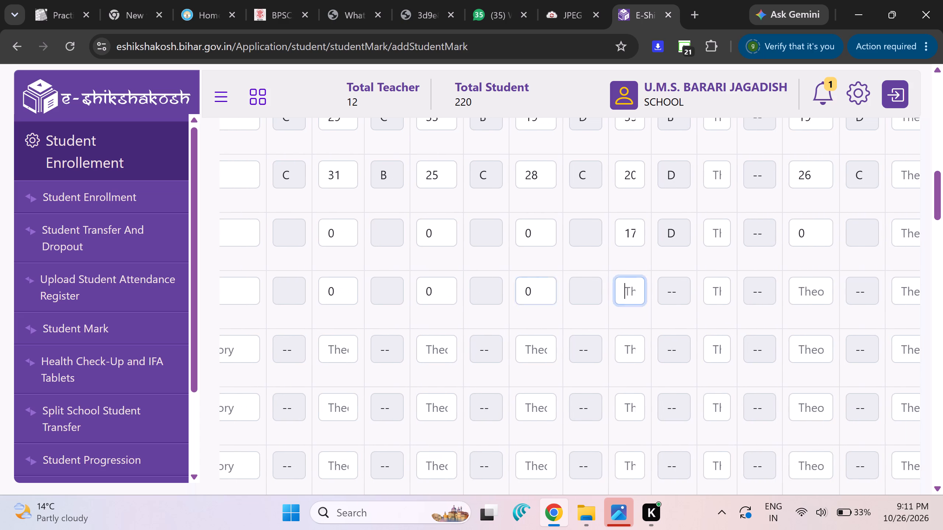
{"action": "key", "text": "0"}
{"action": "scroll", "coordinate": [637, 292], "scroll_direction": "left", "scroll_amount": 1}
{"action": "left_click", "coordinate": [589, 301]}
{"action": "key", "text": "0"}
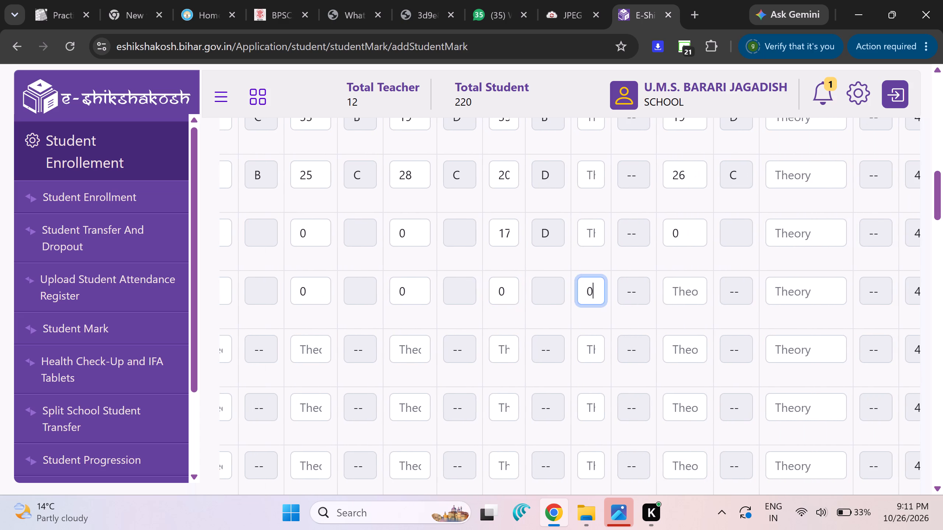
{"action": "scroll", "coordinate": [589, 301], "scroll_direction": "left", "scroll_amount": 1}
{"action": "key", "text": "BackSpace"}
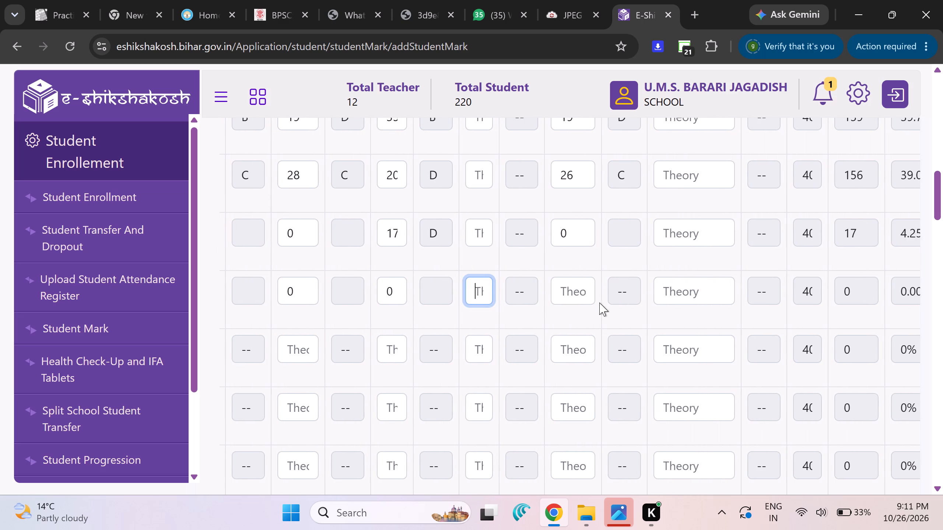
{"action": "left_click", "coordinate": [584, 298]}
{"action": "key", "text": "0"}
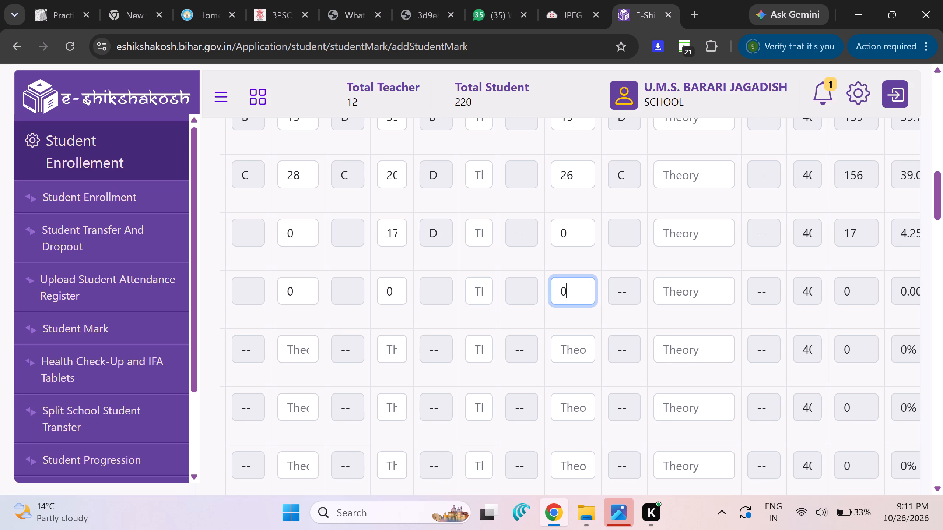
Enter the theory marks for the student in row 8: Mathematics 18, English 28 and Science 18.
{"action": "scroll", "coordinate": [584, 298], "scroll_direction": "down", "scroll_amount": 1}
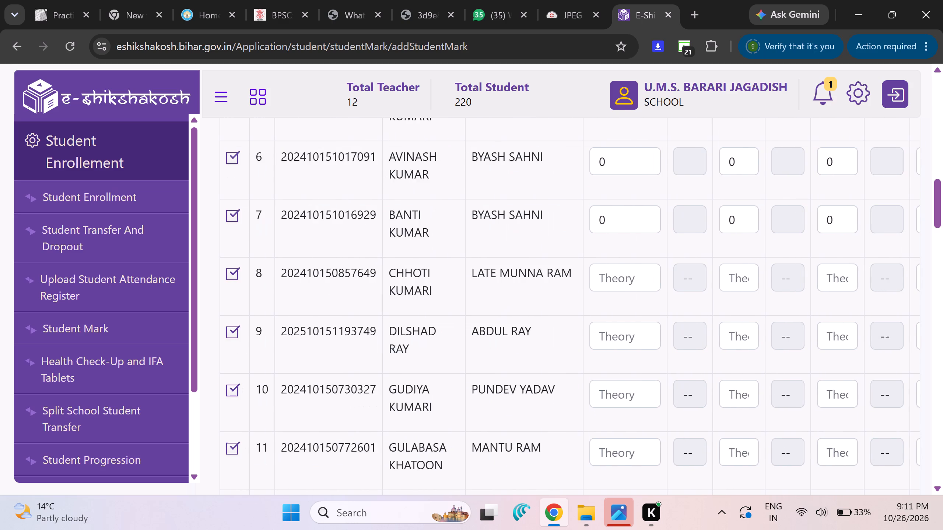
{"action": "left_click", "coordinate": [611, 276]}
{"action": "type", "text": "18"}
{"action": "scroll", "coordinate": [611, 276], "scroll_direction": "left", "scroll_amount": 1}
{"action": "left_click", "coordinate": [613, 276]}
{"action": "type", "text": "28"}
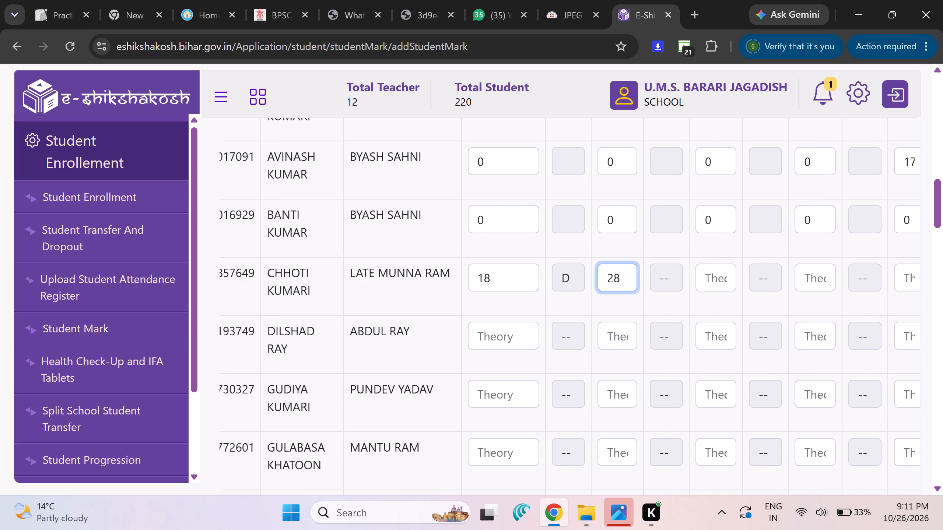
{"action": "scroll", "coordinate": [613, 276], "scroll_direction": "left", "scroll_amount": 2}
{"action": "left_click", "coordinate": [618, 280]}
{"action": "key", "text": "1"}
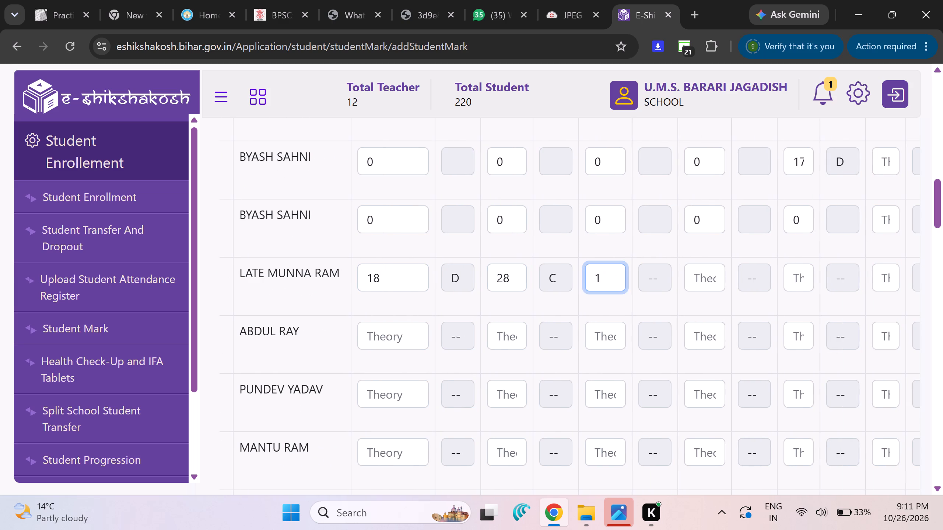
{"action": "key", "text": "8"}
{"action": "scroll", "coordinate": [618, 280], "scroll_direction": "left", "scroll_amount": 1}
{"action": "type", "text": "17"}
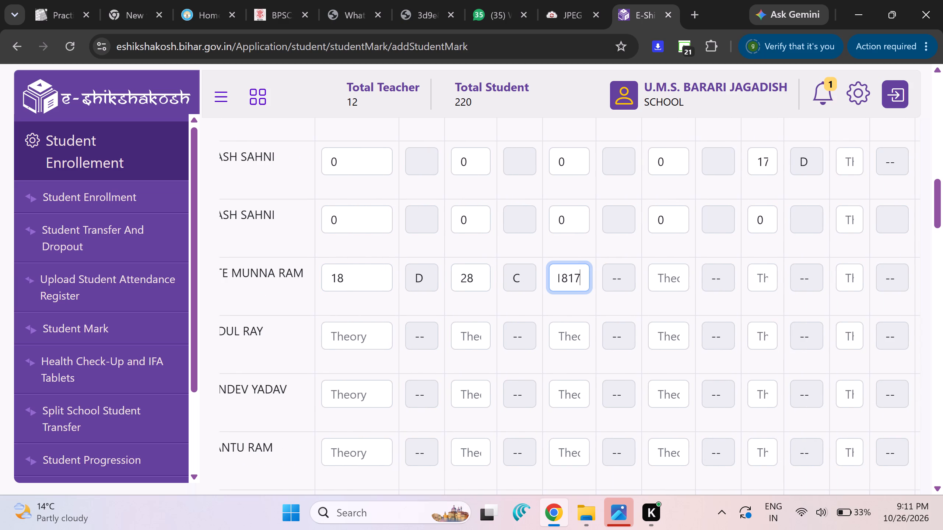
{"action": "scroll", "coordinate": [665, 281], "scroll_direction": "left", "scroll_amount": 1}
{"action": "key", "text": "BackSpace"}
{"action": "key", "text": "BackSpace"}
Enter the row 8 student's remaining theory marks: Social Science 17, Hindi 18 and Sanskrit 26.
{"action": "left_click", "coordinate": [669, 289]}
{"action": "key", "text": "1"}
{"action": "key", "text": "7"}
{"action": "scroll", "coordinate": [669, 289], "scroll_direction": "left", "scroll_amount": 2}
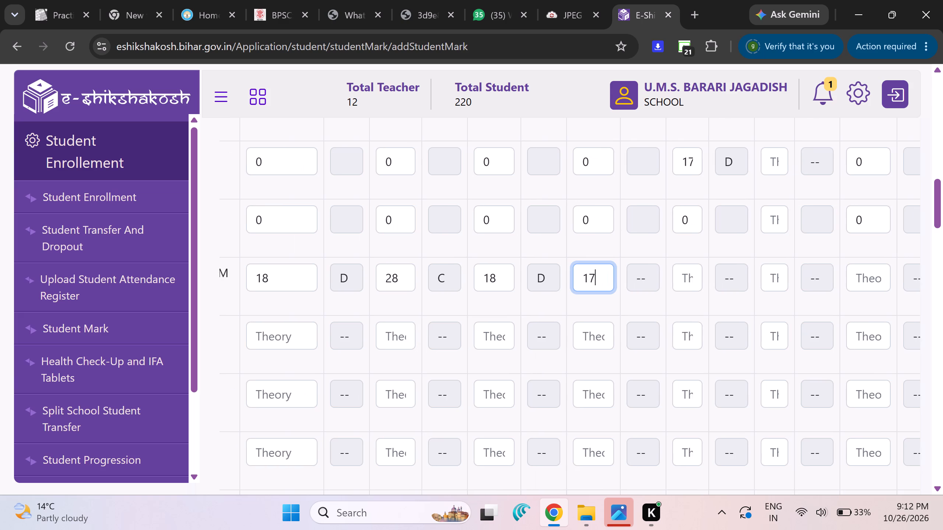
{"action": "left_click", "coordinate": [678, 289]}
{"action": "key", "text": "1"}
{"action": "key", "text": "8"}
{"action": "scroll", "coordinate": [678, 289], "scroll_direction": "left", "scroll_amount": 1}
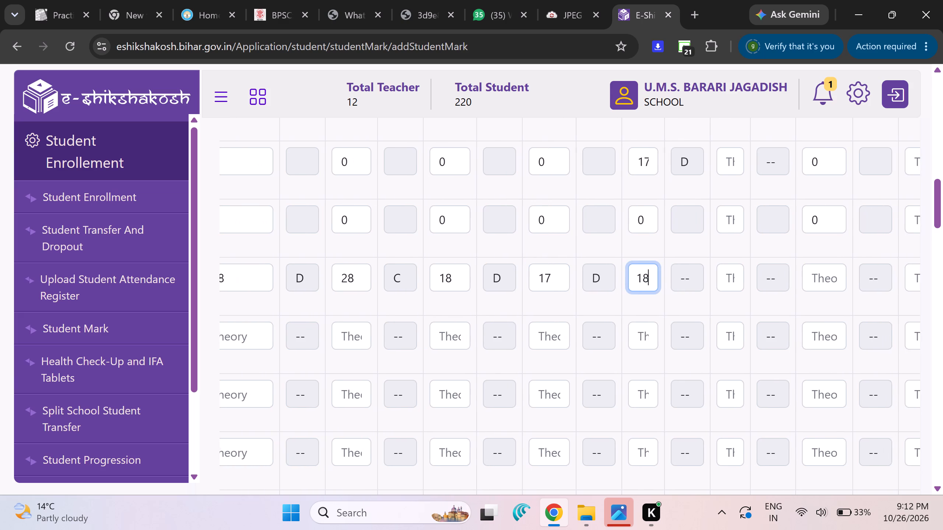
{"action": "scroll", "coordinate": [678, 289], "scroll_direction": "left", "scroll_amount": 1}
{"action": "left_click", "coordinate": [811, 279]}
{"action": "key", "text": "1"}
{"action": "key", "text": "BackSpace"}
{"action": "type", "text": "26"}
{"action": "scroll", "coordinate": [811, 279], "scroll_direction": "left", "scroll_amount": 3}
{"action": "left_click", "coordinate": [779, 320]}
Enter 0 as the row 9 student's theory mark in Mathematics, English, Science and Social Science.
{"action": "scroll", "coordinate": [779, 320], "scroll_direction": "right", "scroll_amount": 8}
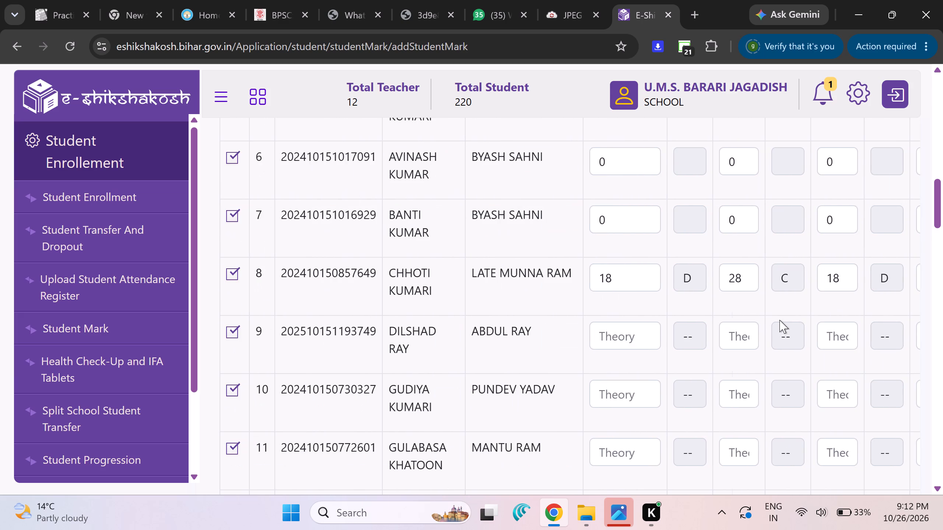
{"action": "scroll", "coordinate": [663, 371], "scroll_direction": "down", "scroll_amount": 1}
{"action": "left_click", "coordinate": [618, 271]}
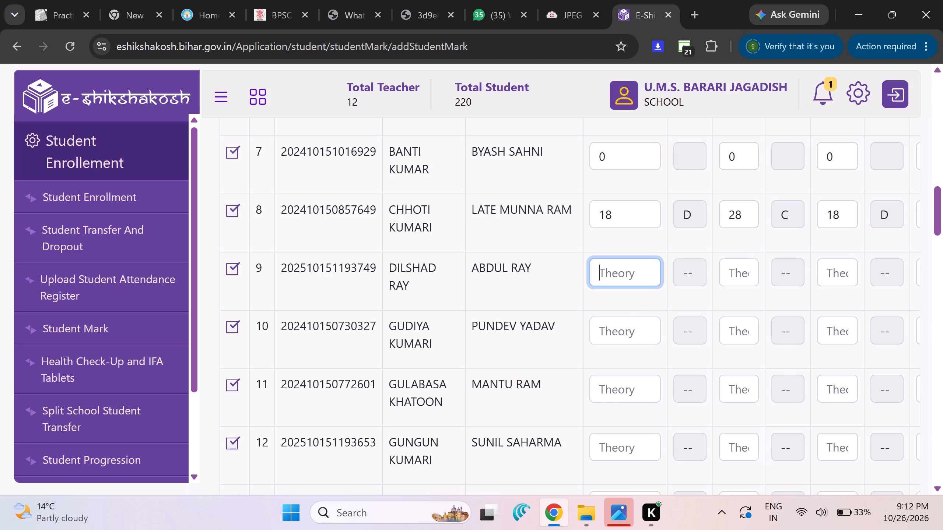
{"action": "key", "text": "0"}
{"action": "scroll", "coordinate": [618, 271], "scroll_direction": "left", "scroll_amount": 2}
{"action": "left_click", "coordinate": [665, 268]}
{"action": "key", "text": "0"}
{"action": "scroll", "coordinate": [665, 268], "scroll_direction": "left", "scroll_amount": 1}
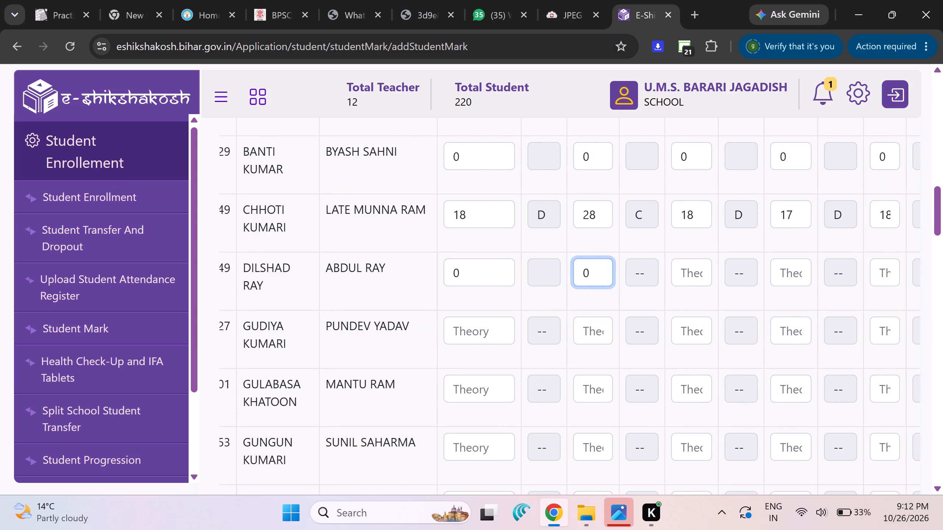
{"action": "left_click", "coordinate": [675, 272]}
{"action": "key", "text": "0"}
{"action": "scroll", "coordinate": [675, 272], "scroll_direction": "left", "scroll_amount": 1}
{"action": "left_click", "coordinate": [693, 276]}
{"action": "key", "text": "0"}
Enter 0 as the row 9 student's theory mark in Hindi and Sanskrit, leaving the subject between them blank.
{"action": "scroll", "coordinate": [693, 276], "scroll_direction": "left", "scroll_amount": 1}
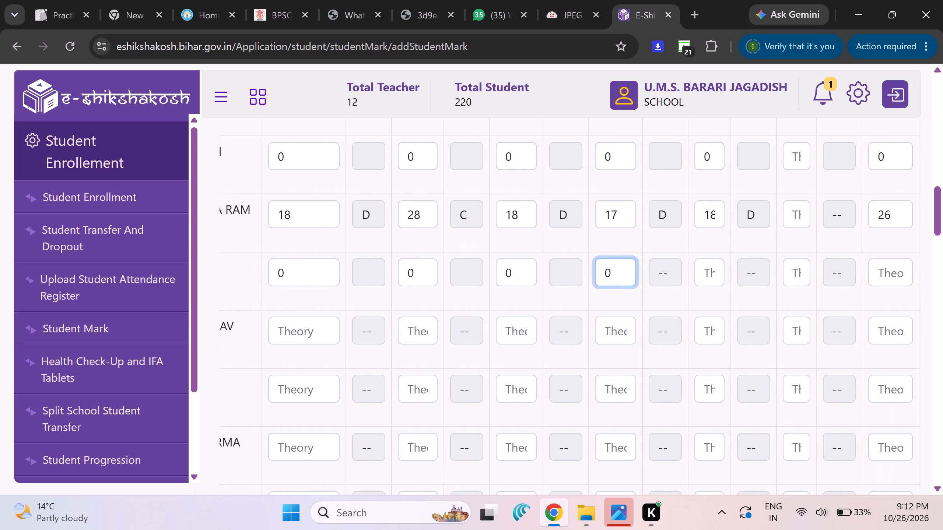
{"action": "left_click", "coordinate": [697, 276]}
{"action": "key", "text": "0"}
{"action": "scroll", "coordinate": [697, 276], "scroll_direction": "left", "scroll_amount": 1}
{"action": "left_click", "coordinate": [703, 276]}
{"action": "key", "text": "0"}
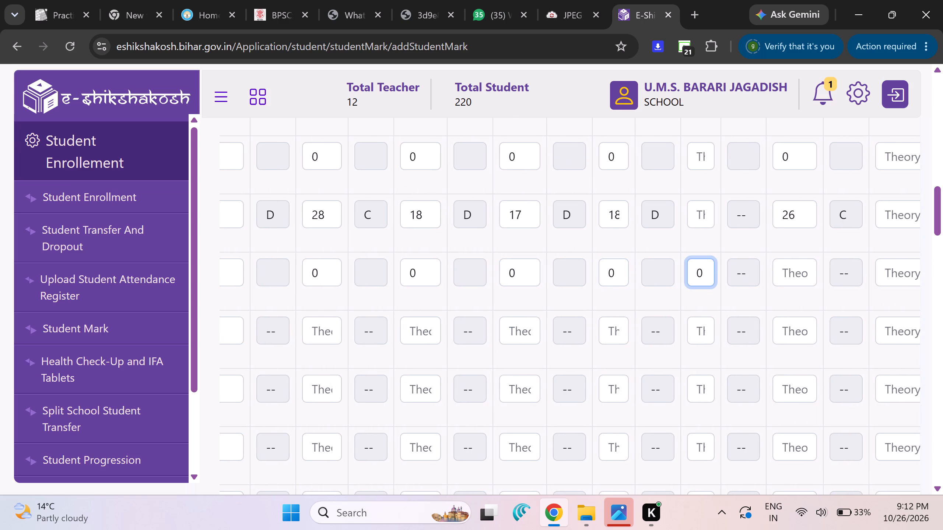
{"action": "key", "text": "BackSpace"}
{"action": "scroll", "coordinate": [703, 276], "scroll_direction": "left", "scroll_amount": 1}
{"action": "left_click", "coordinate": [715, 278]}
{"action": "key", "text": "0"}
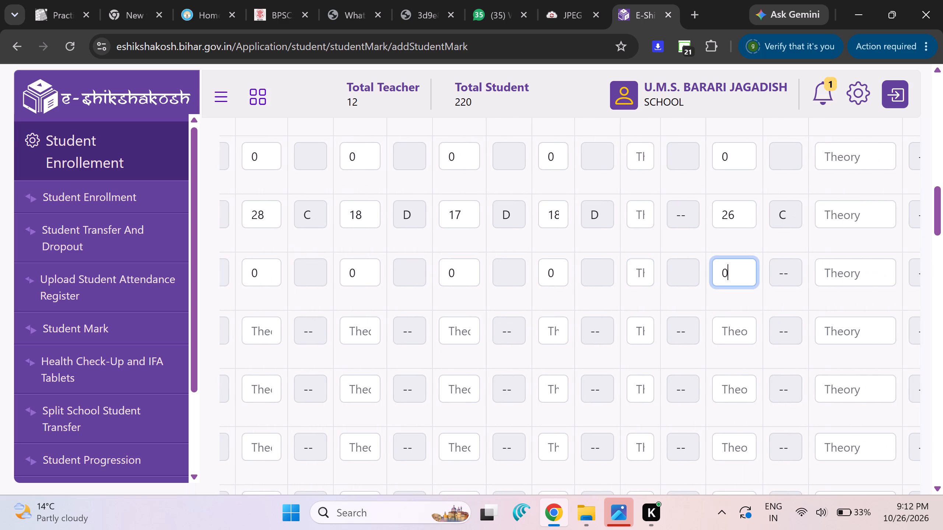
Enter the row 10 student's theory marks, Mathematics 21 and English 29, and start on the Science mark.
{"action": "scroll", "coordinate": [715, 278], "scroll_direction": "left", "scroll_amount": 4}
{"action": "scroll", "coordinate": [715, 278], "scroll_direction": "right", "scroll_amount": 7}
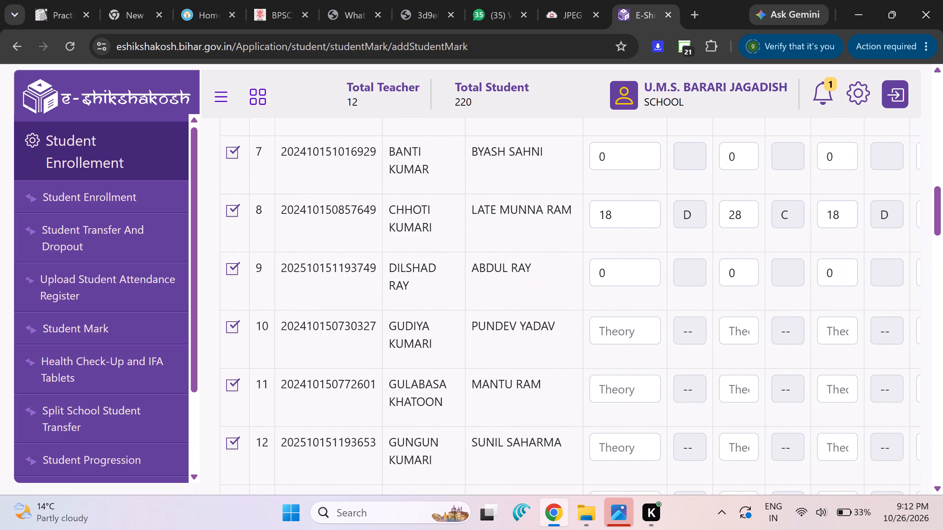
{"action": "left_click", "coordinate": [602, 328]}
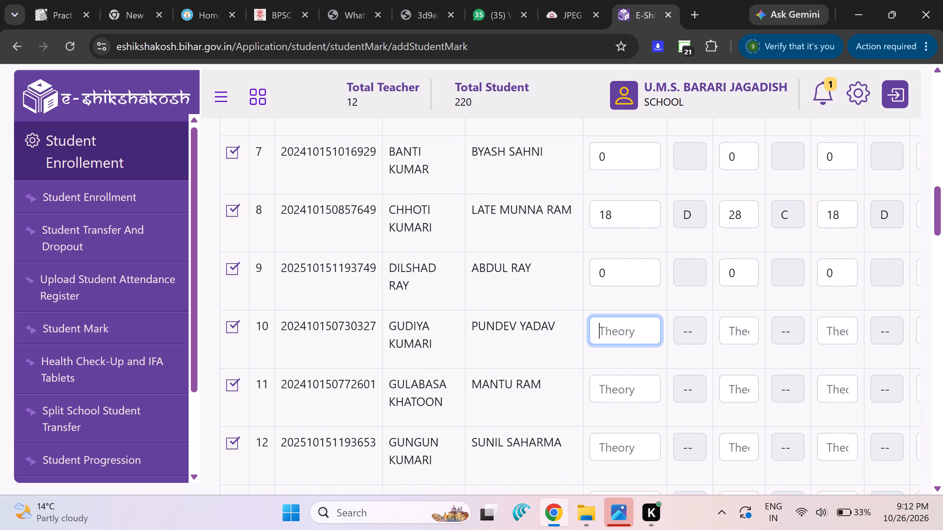
{"action": "type", "text": "21"}
{"action": "left_click", "coordinate": [744, 333]}
{"action": "key", "text": "1"}
{"action": "key", "text": "BackSpace"}
{"action": "type", "text": "29"}
{"action": "scroll", "coordinate": [744, 333], "scroll_direction": "left", "scroll_amount": 2}
{"action": "left_click", "coordinate": [709, 330]}
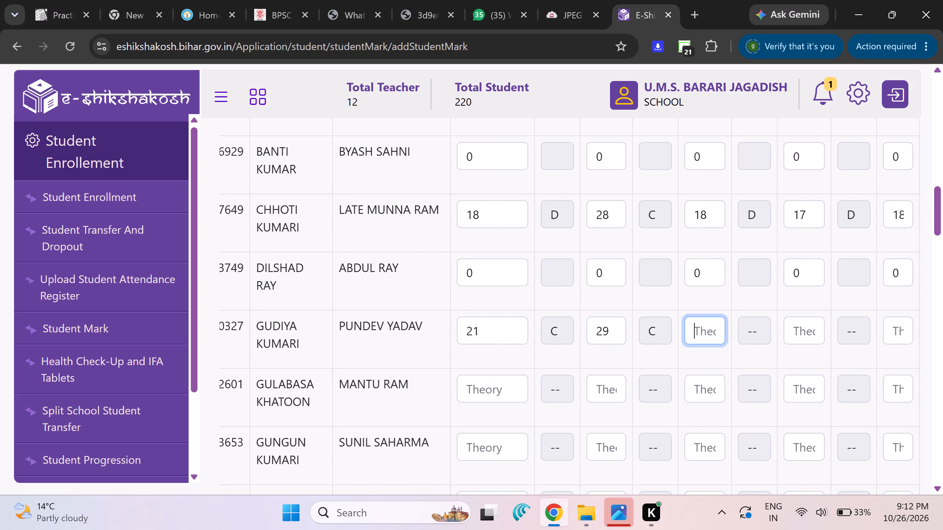
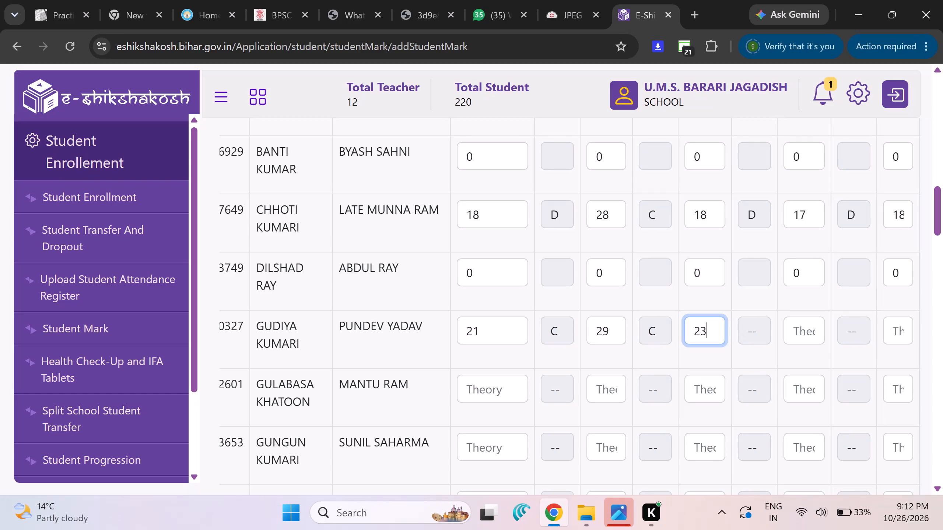
Enter the row 10 student's remaining theory marks: Social Science 23, Hindi 23 and Sanskrit 29.
{"action": "left_click", "coordinate": [803, 341]}
{"action": "type", "text": "23"}
{"action": "scroll", "coordinate": [803, 341], "scroll_direction": "left", "scroll_amount": 2}
{"action": "left_click", "coordinate": [728, 329]}
{"action": "type", "text": "23"}
{"action": "scroll", "coordinate": [728, 329], "scroll_direction": "left", "scroll_amount": 2}
{"action": "left_click", "coordinate": [816, 328]}
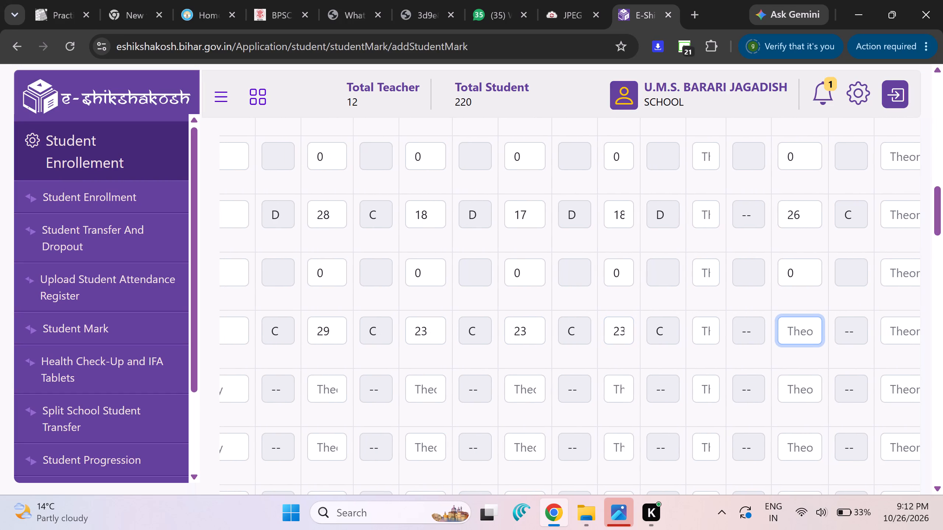
{"action": "type", "text": "29"}
{"action": "scroll", "coordinate": [816, 328], "scroll_direction": "left", "scroll_amount": 3}
{"action": "left_click", "coordinate": [732, 352]}
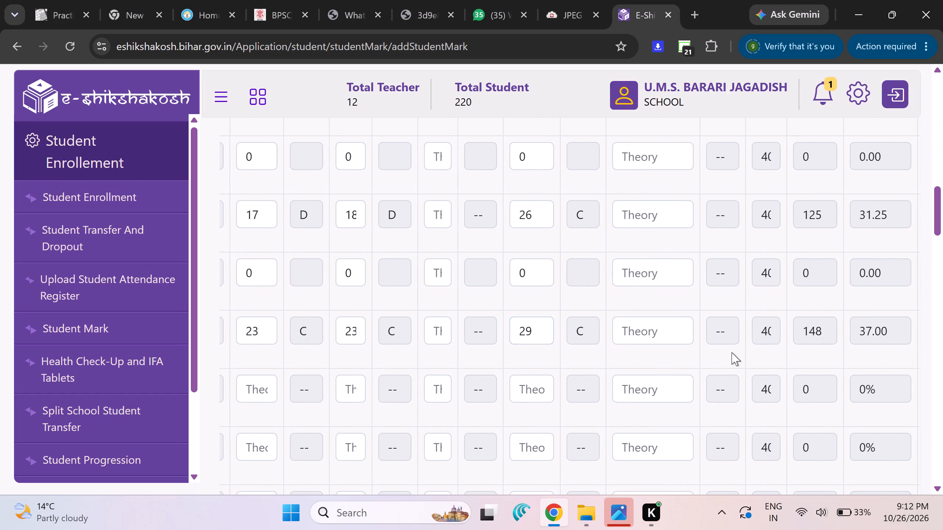
Enter 0 as the row 11 student's theory mark in Mathematics and English.
{"action": "scroll", "coordinate": [732, 352], "scroll_direction": "right", "scroll_amount": 8}
{"action": "scroll", "coordinate": [673, 378], "scroll_direction": "down", "scroll_amount": 1}
{"action": "left_click", "coordinate": [608, 318]}
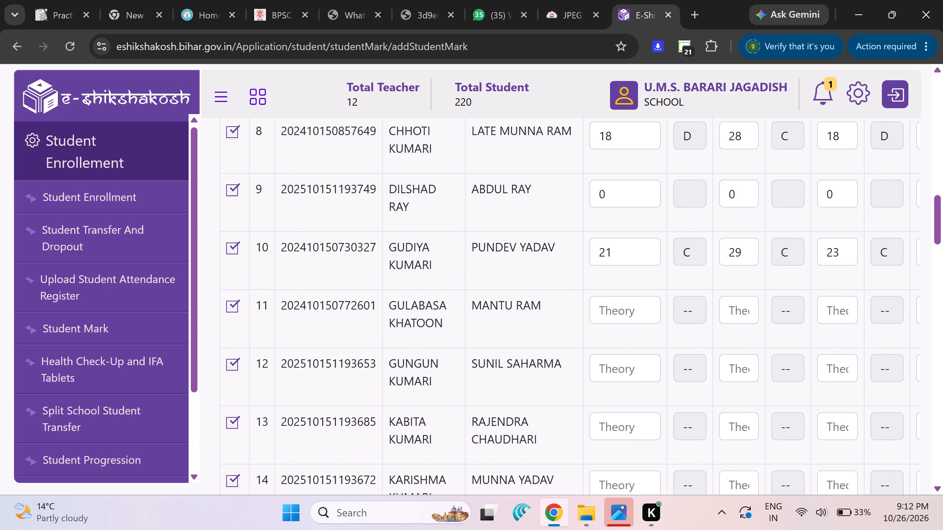
{"action": "key", "text": "0"}
{"action": "scroll", "coordinate": [608, 318], "scroll_direction": "left", "scroll_amount": 1}
{"action": "left_click", "coordinate": [728, 303]}
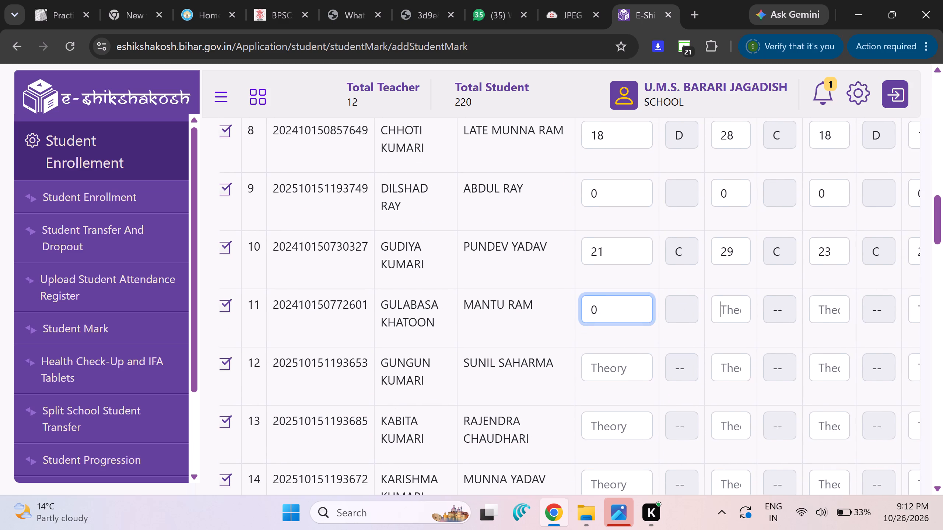
{"action": "key", "text": "0"}
{"action": "scroll", "coordinate": [728, 303], "scroll_direction": "left", "scroll_amount": 1}
{"action": "scroll", "coordinate": [771, 303], "scroll_direction": "left", "scroll_amount": 2}
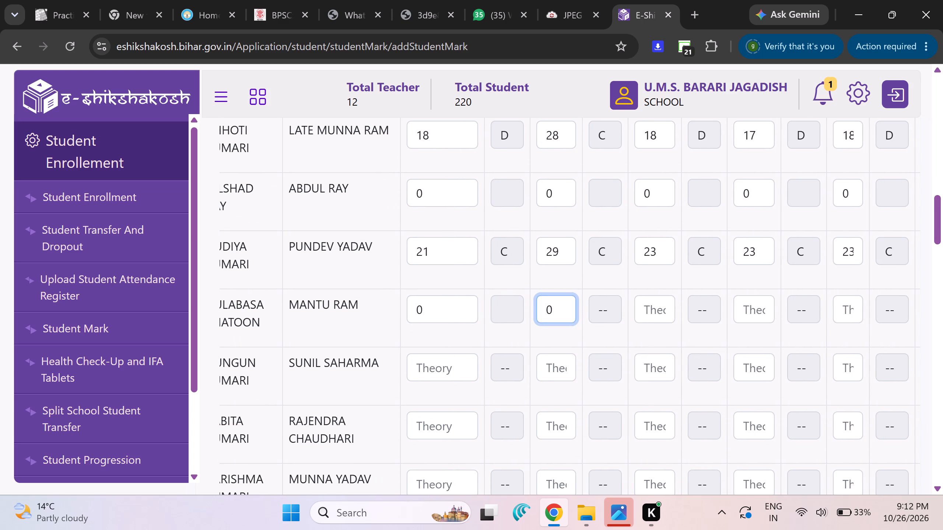
{"action": "key", "text": "0"}
{"action": "key", "text": "BackSpace"}
{"action": "key", "text": "0"}
{"action": "key", "text": "BackSpace"}
Enter 0 as the row 11 student's theory mark in Science, Social Science, Hindi and Sanskrit, leaving the subject before Sanskrit blank.
{"action": "left_click", "coordinate": [664, 310]}
{"action": "key", "text": "0"}
{"action": "scroll", "coordinate": [664, 310], "scroll_direction": "left", "scroll_amount": 1}
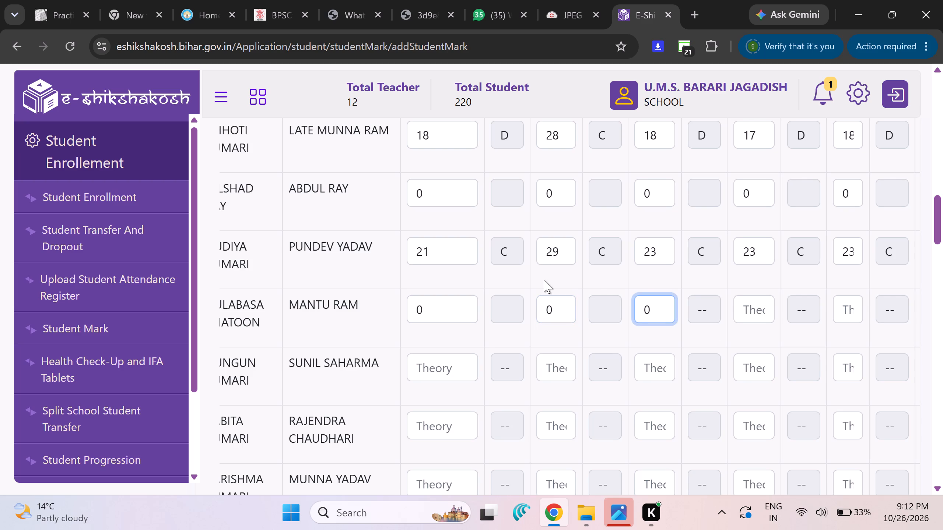
{"action": "left_click", "coordinate": [755, 306]}
{"action": "key", "text": "0"}
{"action": "scroll", "coordinate": [755, 306], "scroll_direction": "left", "scroll_amount": 2}
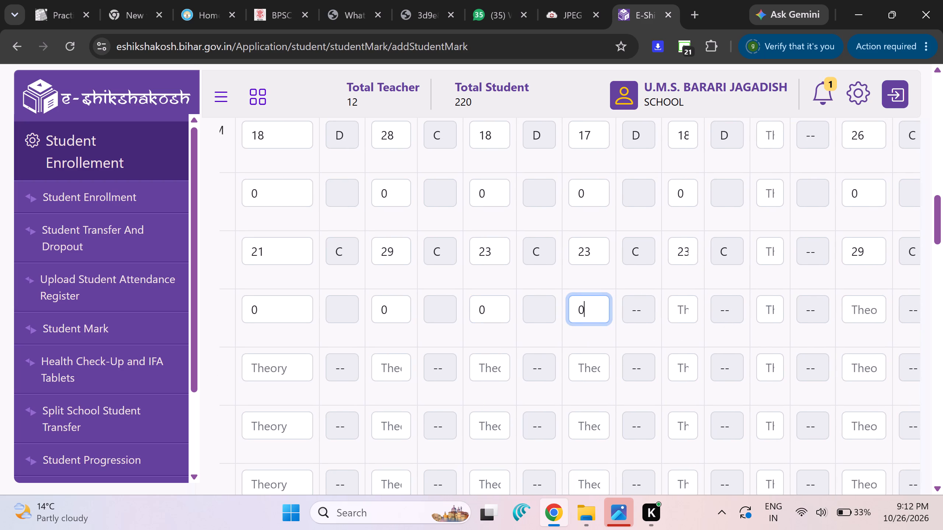
{"action": "left_click", "coordinate": [678, 305]}
{"action": "key", "text": "0"}
{"action": "scroll", "coordinate": [678, 305], "scroll_direction": "left", "scroll_amount": 1}
{"action": "left_click", "coordinate": [802, 314]}
{"action": "key", "text": "0"}
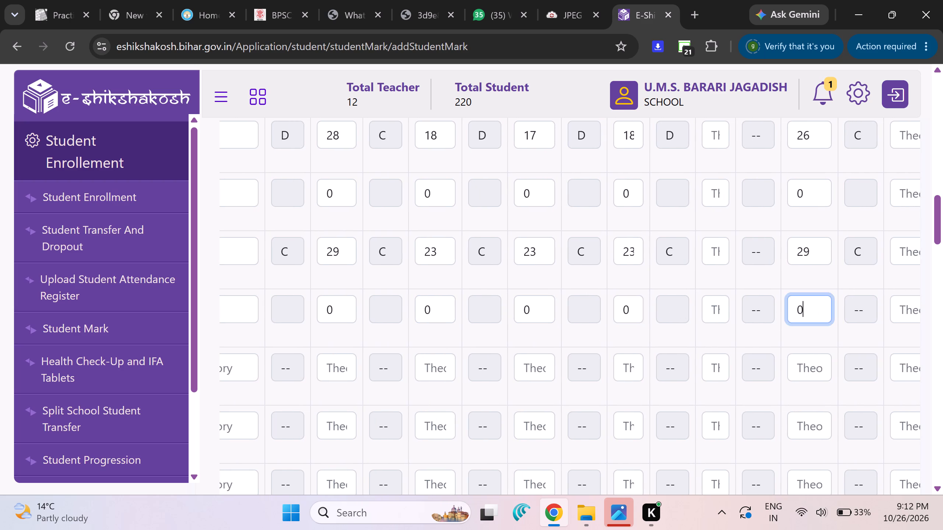
{"action": "scroll", "coordinate": [802, 314], "scroll_direction": "left", "scroll_amount": 2}
Enter the row 12 student's theory marks: Mathematics 18, English 24, Science 21 and Social Science 18.
{"action": "scroll", "coordinate": [802, 314], "scroll_direction": "right", "scroll_amount": 4}
{"action": "scroll", "coordinate": [711, 336], "scroll_direction": "down", "scroll_amount": 1}
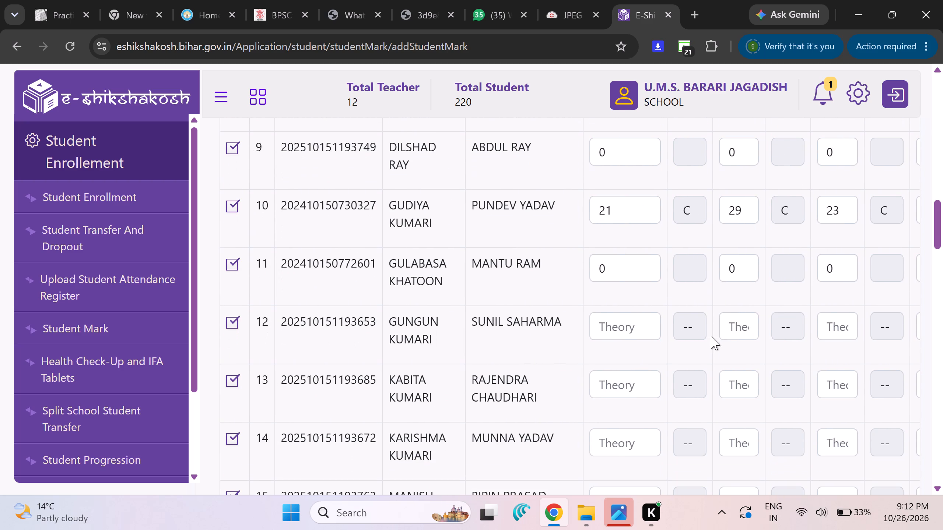
{"action": "left_click", "coordinate": [606, 339]}
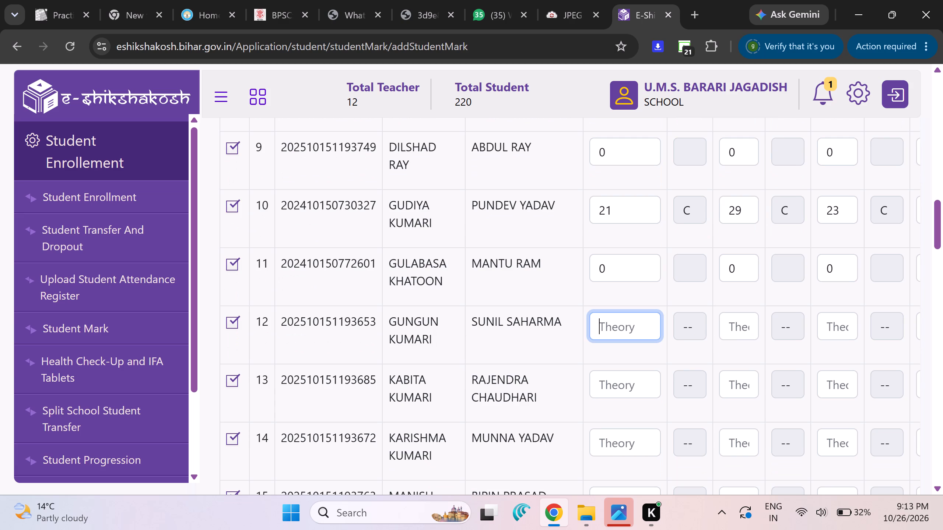
{"action": "type", "text": "18"}
{"action": "scroll", "coordinate": [606, 339], "scroll_direction": "left", "scroll_amount": 1}
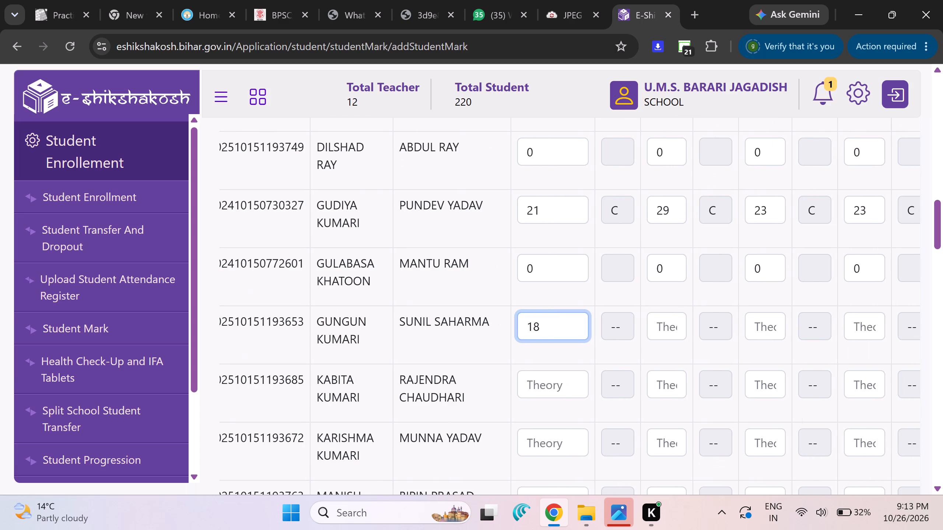
{"action": "left_click", "coordinate": [662, 333]}
{"action": "type", "text": "24"}
{"action": "scroll", "coordinate": [662, 333], "scroll_direction": "left", "scroll_amount": 1}
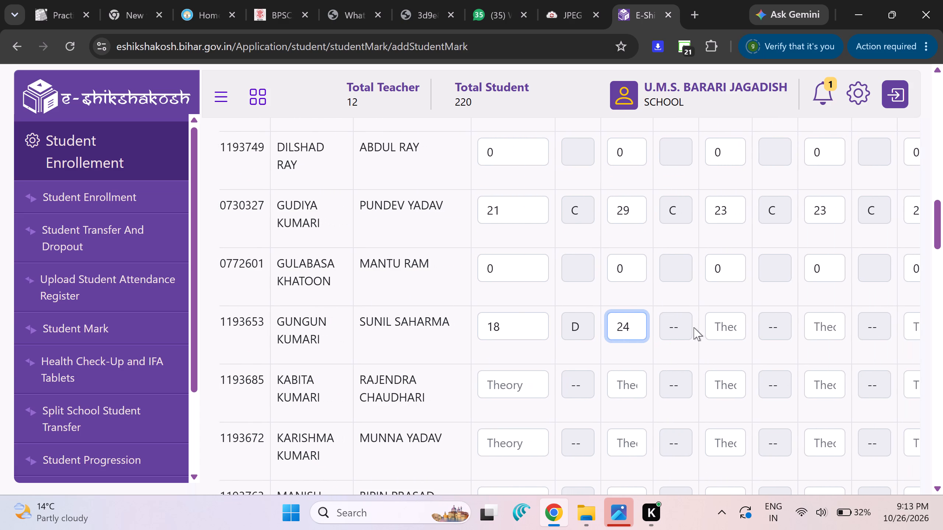
{"action": "double_click", "coordinate": [716, 327]}
{"action": "type", "text": "21"}
{"action": "scroll", "coordinate": [716, 327], "scroll_direction": "right", "scroll_amount": 1}
{"action": "left_click", "coordinate": [820, 330]}
{"action": "key", "text": "1"}
{"action": "key", "text": "8"}
Enter the row 12 student's remaining theory marks, Hindi 17 and Sanskrit 20, leaving the subject between them blank.
{"action": "scroll", "coordinate": [820, 330], "scroll_direction": "left", "scroll_amount": 1}
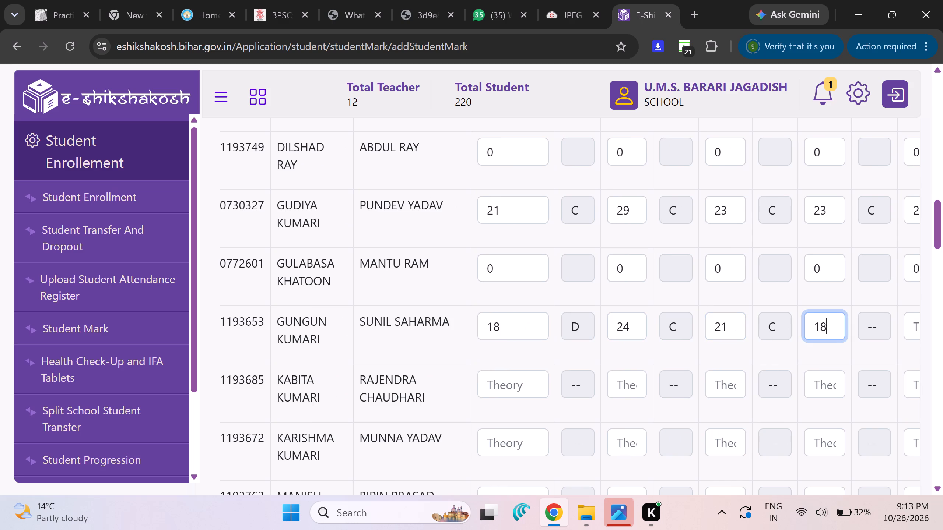
{"action": "scroll", "coordinate": [820, 330], "scroll_direction": "left", "scroll_amount": 2}
{"action": "left_click", "coordinate": [789, 330]}
{"action": "type", "text": "17"}
{"action": "scroll", "coordinate": [789, 330], "scroll_direction": "left", "scroll_amount": 2}
{"action": "left_click", "coordinate": [867, 319]}
{"action": "type", "text": "20"}
{"action": "scroll", "coordinate": [867, 319], "scroll_direction": "left", "scroll_amount": 2}
{"action": "left_click", "coordinate": [803, 333]}
{"action": "scroll", "coordinate": [803, 333], "scroll_direction": "left", "scroll_amount": 3}
{"action": "scroll", "coordinate": [803, 333], "scroll_direction": "right", "scroll_amount": 7}
{"action": "scroll", "coordinate": [803, 333], "scroll_direction": "left", "scroll_amount": 5}
{"action": "scroll", "coordinate": [607, 359], "scroll_direction": "right", "scroll_amount": 8}
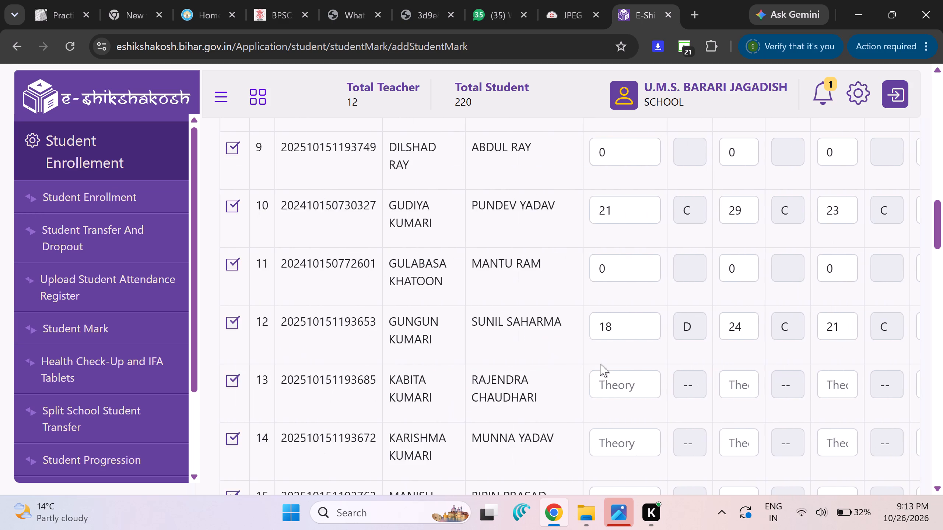
Enter the row 13 student's theory marks: Mathematics 20, English 20 and Science 18.
{"action": "scroll", "coordinate": [593, 371], "scroll_direction": "down", "scroll_amount": 1}
{"action": "left_click", "coordinate": [620, 289]}
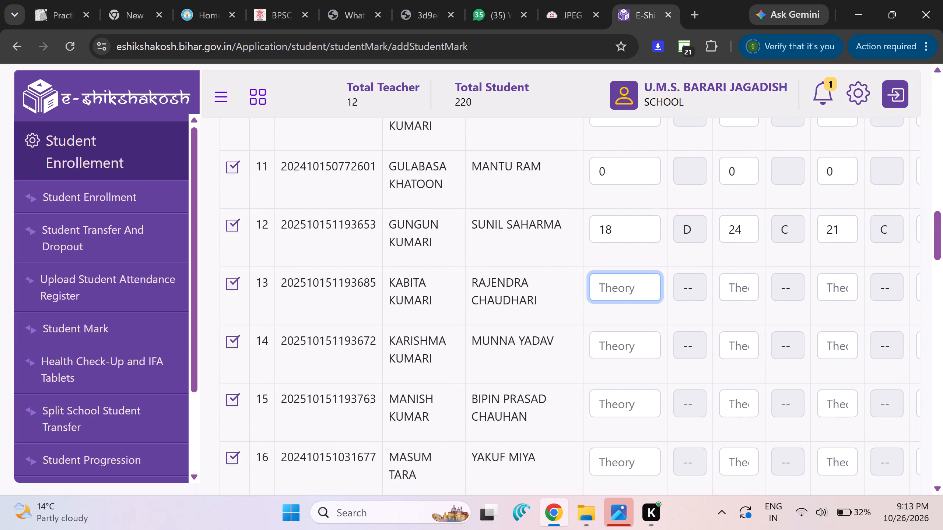
{"action": "type", "text": "22"}
{"action": "key", "text": "BackSpace"}
{"action": "key", "text": "9"}
{"action": "key", "text": "BackSpace"}
{"action": "key", "text": "9"}
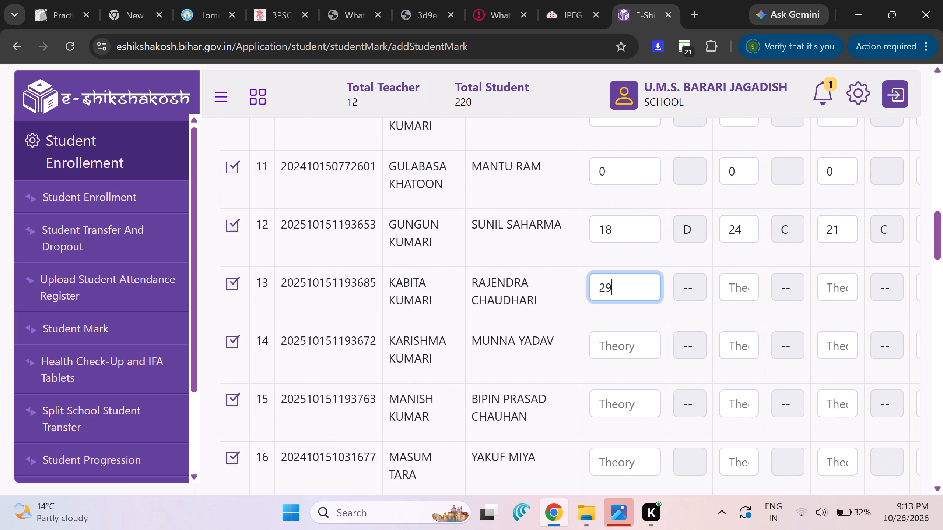
{"action": "key", "text": "BackSpace"}
{"action": "key", "text": "0"}
{"action": "left_click", "coordinate": [725, 289]}
{"action": "type", "text": "20"}
{"action": "left_click_drag", "start_coordinate": [813, 288], "coordinate": [839, 289]}
{"action": "left_click", "coordinate": [839, 289]}
{"action": "type", "text": "18"}
Enter the row 13 student's remaining theory marks: Social Science 18, Hindi 20 and Sanskrit 25.
{"action": "scroll", "coordinate": [839, 289], "scroll_direction": "left", "scroll_amount": 2}
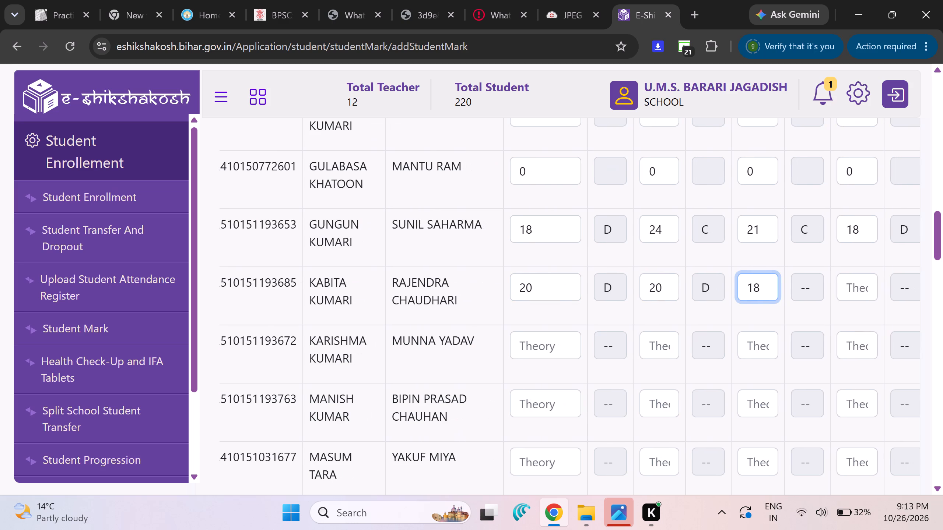
{"action": "left_click", "coordinate": [852, 286]}
{"action": "type", "text": "18"}
{"action": "scroll", "coordinate": [852, 286], "scroll_direction": "left", "scroll_amount": 3}
{"action": "left_click", "coordinate": [799, 281]}
{"action": "type", "text": "20"}
{"action": "scroll", "coordinate": [799, 281], "scroll_direction": "left", "scroll_amount": 3}
{"action": "left_click", "coordinate": [737, 287]}
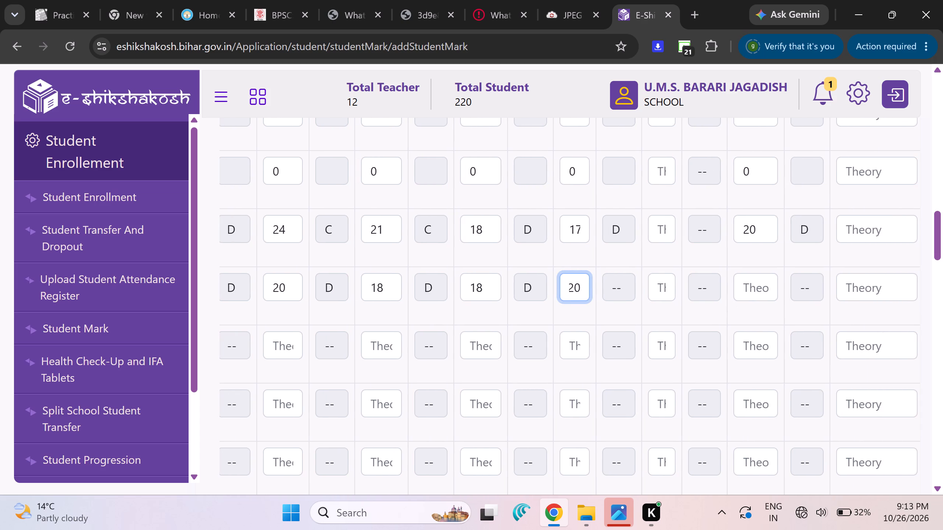
{"action": "type", "text": "25"}
{"action": "scroll", "coordinate": [737, 287], "scroll_direction": "left", "scroll_amount": 3}
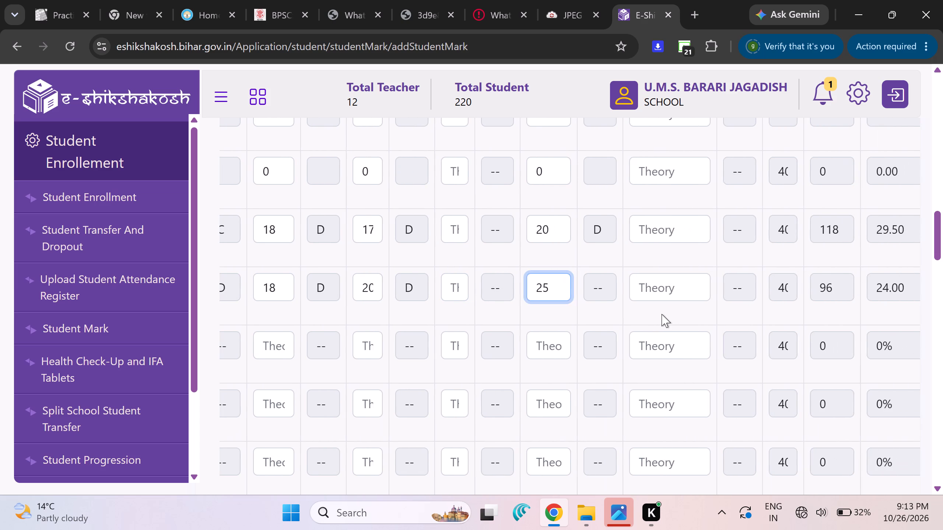
{"action": "left_click", "coordinate": [662, 314]}
Enter the row 14 student's theory marks: Mathematics 18, English 20 and Science 18.
{"action": "scroll", "coordinate": [662, 314], "scroll_direction": "right", "scroll_amount": 7}
{"action": "scroll", "coordinate": [534, 373], "scroll_direction": "down", "scroll_amount": 2}
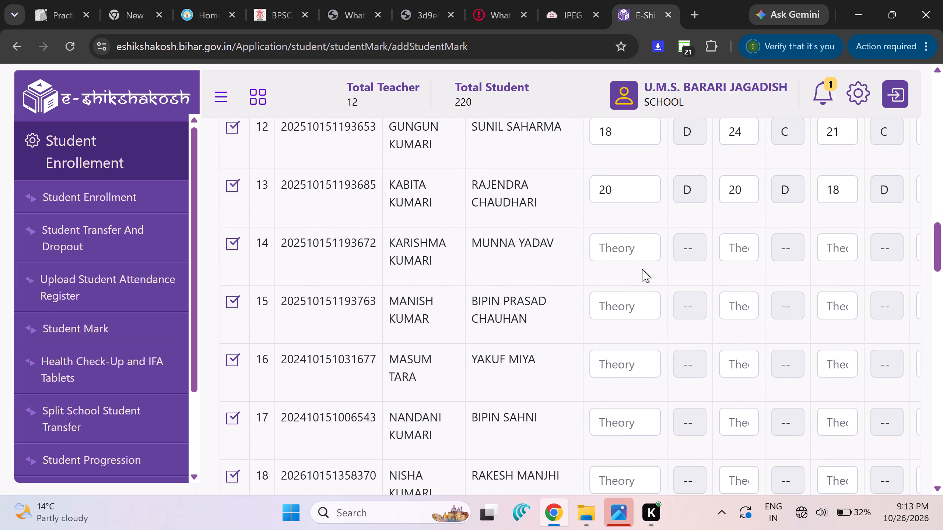
{"action": "left_click", "coordinate": [649, 252]}
{"action": "type", "text": "18"}
{"action": "scroll", "coordinate": [649, 252], "scroll_direction": "left", "scroll_amount": 1}
{"action": "left_click", "coordinate": [719, 255]}
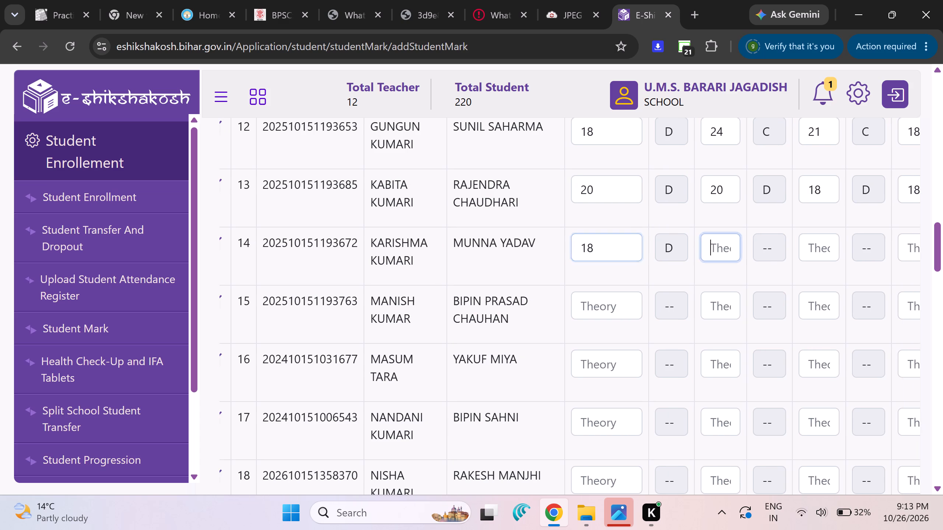
{"action": "type", "text": "20"}
{"action": "scroll", "coordinate": [719, 255], "scroll_direction": "left", "scroll_amount": 3}
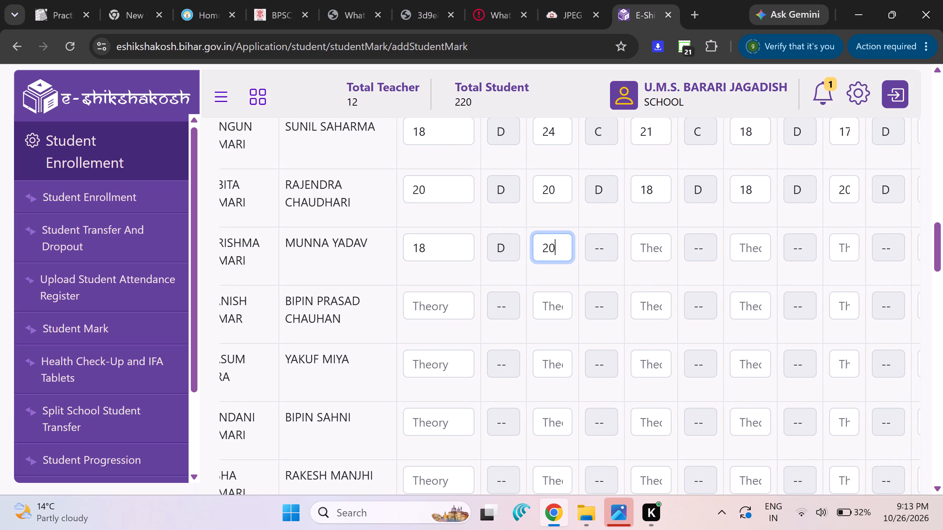
{"action": "left_click", "coordinate": [652, 256]}
{"action": "key", "text": "1"}
{"action": "key", "text": "8"}
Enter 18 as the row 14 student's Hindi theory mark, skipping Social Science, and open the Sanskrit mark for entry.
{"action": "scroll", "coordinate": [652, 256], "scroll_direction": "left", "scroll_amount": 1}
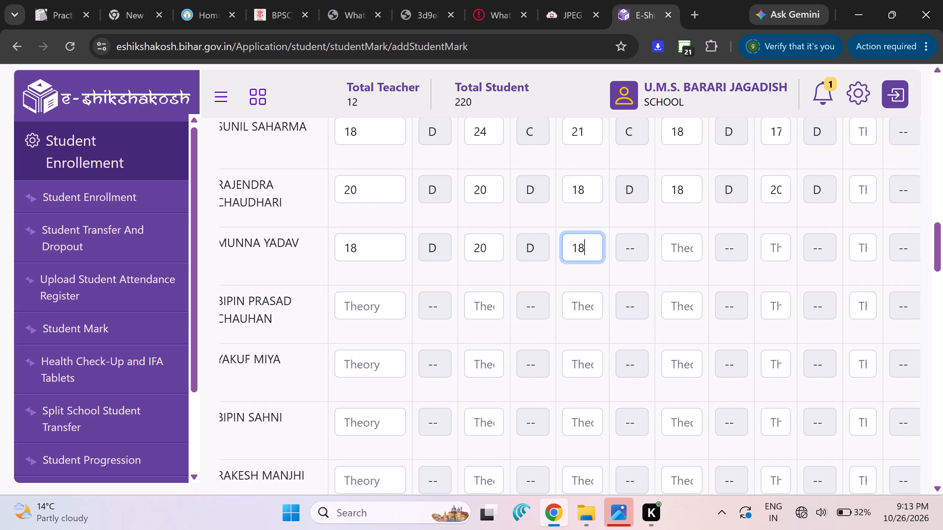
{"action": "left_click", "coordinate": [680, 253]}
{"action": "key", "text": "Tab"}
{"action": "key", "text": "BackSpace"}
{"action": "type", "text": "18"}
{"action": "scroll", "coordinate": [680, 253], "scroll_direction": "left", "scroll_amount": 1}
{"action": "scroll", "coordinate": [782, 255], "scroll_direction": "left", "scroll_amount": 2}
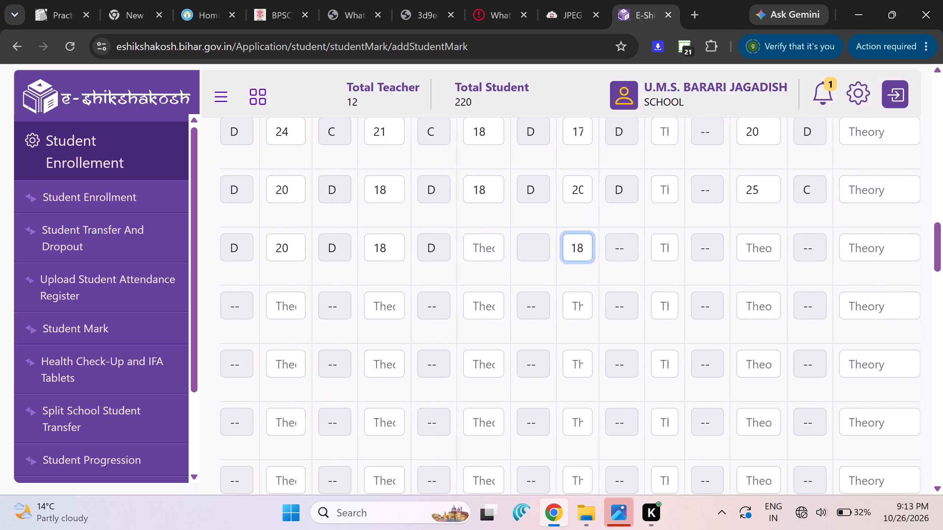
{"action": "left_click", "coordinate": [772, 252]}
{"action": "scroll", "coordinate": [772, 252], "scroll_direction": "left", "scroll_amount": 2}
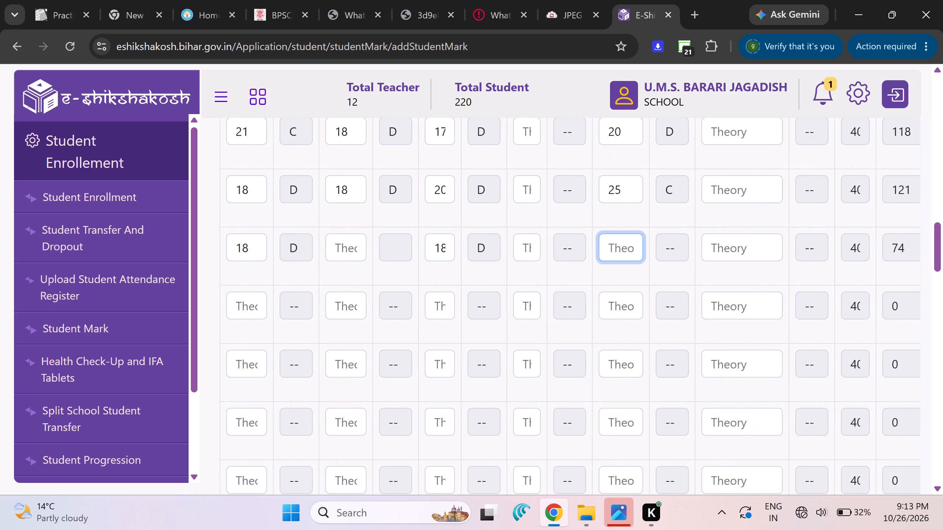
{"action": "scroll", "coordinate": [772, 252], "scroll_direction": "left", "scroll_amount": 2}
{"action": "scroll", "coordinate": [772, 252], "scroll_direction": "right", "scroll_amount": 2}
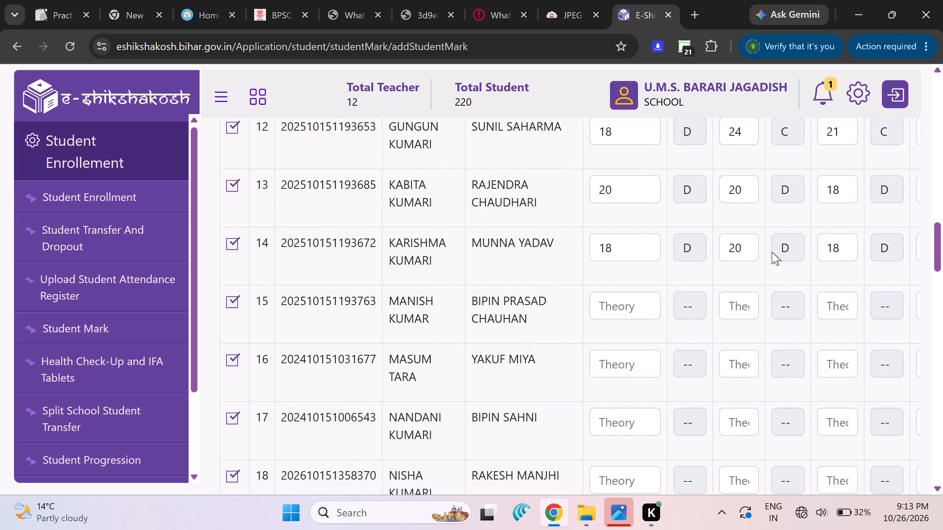
Enter 18 as the row 14 student's Social Science theory mark and set the Hindi mark to 19.
{"action": "scroll", "coordinate": [772, 252], "scroll_direction": "left", "scroll_amount": 2}
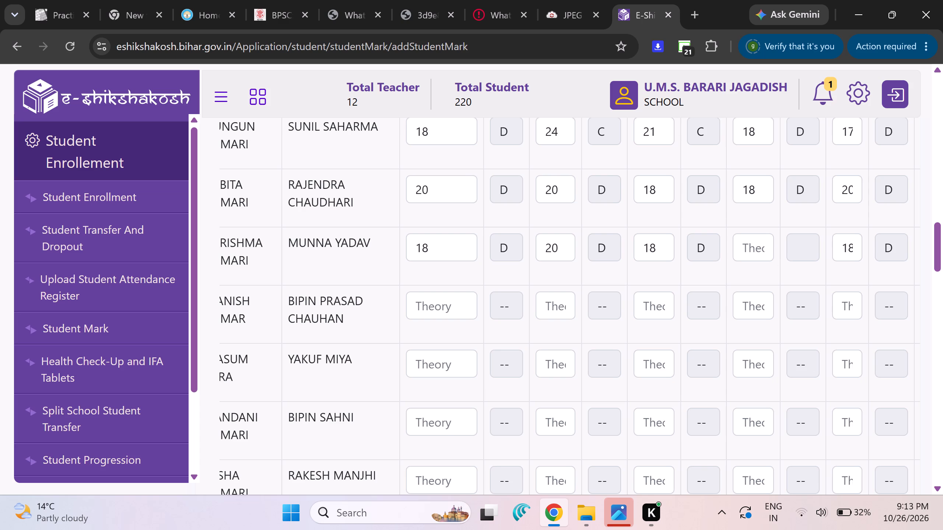
{"action": "scroll", "coordinate": [772, 252], "scroll_direction": "left", "scroll_amount": 2}
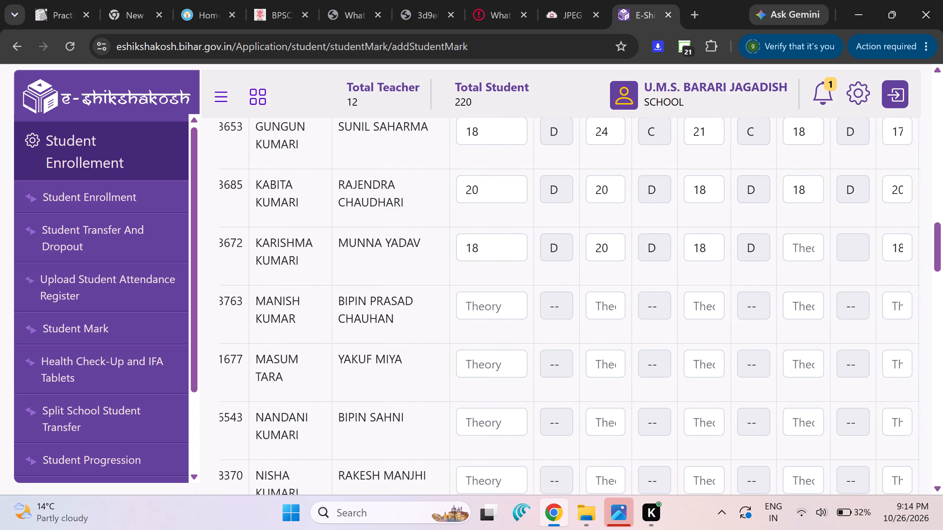
{"action": "scroll", "coordinate": [772, 252], "scroll_direction": "left", "scroll_amount": 1}
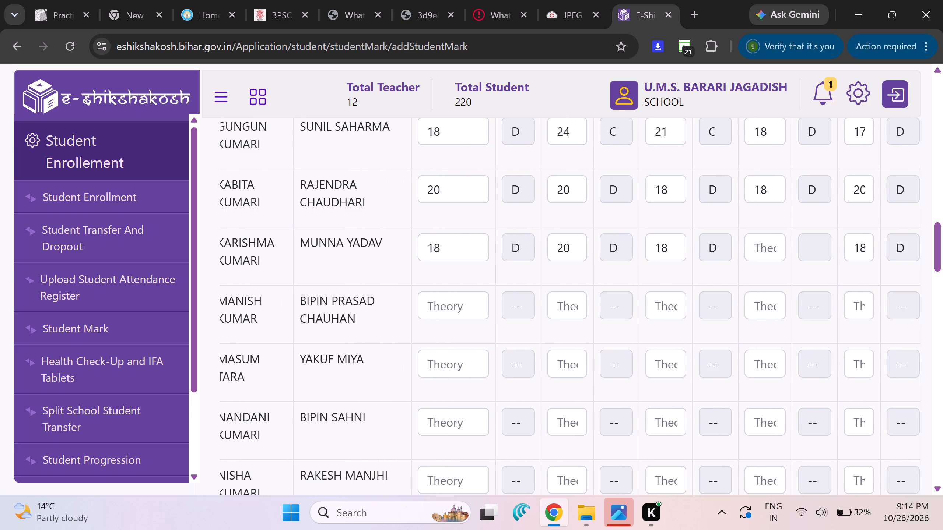
{"action": "scroll", "coordinate": [772, 252], "scroll_direction": "left", "scroll_amount": 1}
{"action": "scroll", "coordinate": [730, 265], "scroll_direction": "left", "scroll_amount": 1}
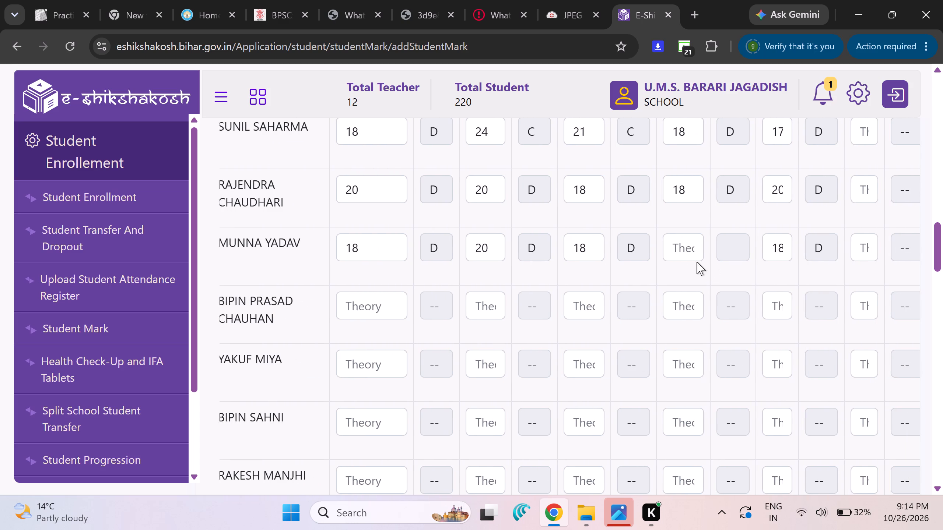
{"action": "left_click", "coordinate": [683, 238]}
{"action": "type", "text": "18"}
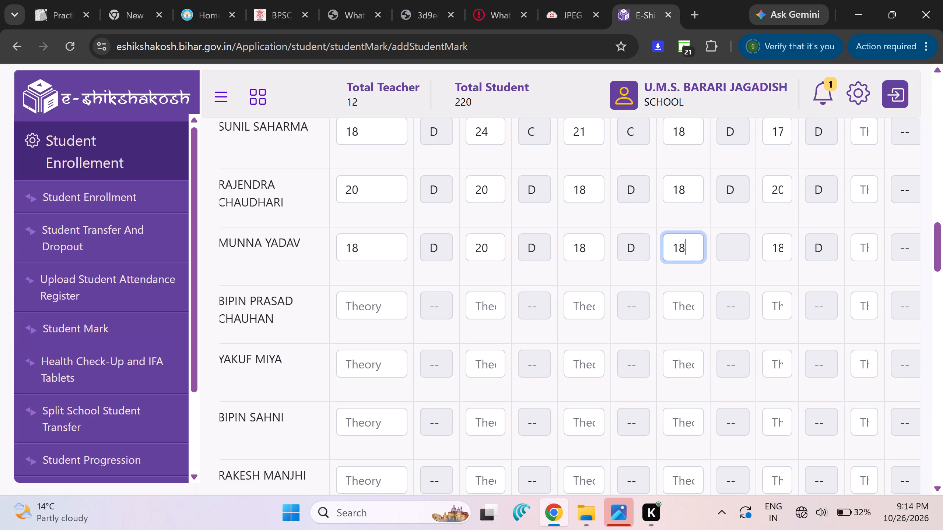
{"action": "left_click", "coordinate": [772, 244]}
{"action": "double_click", "coordinate": [781, 244]}
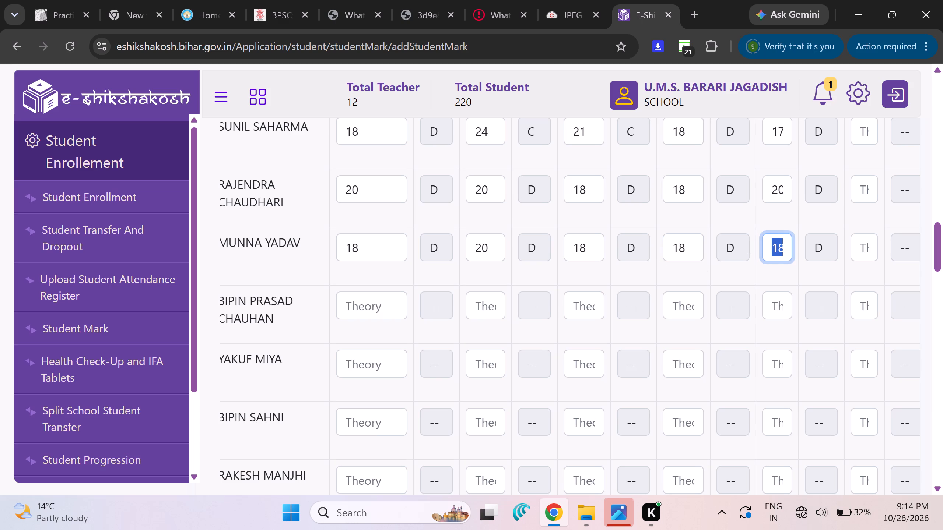
{"action": "key", "text": "BackSpace"}
{"action": "type", "text": "19"}
{"action": "scroll", "coordinate": [781, 244], "scroll_direction": "left", "scroll_amount": 2}
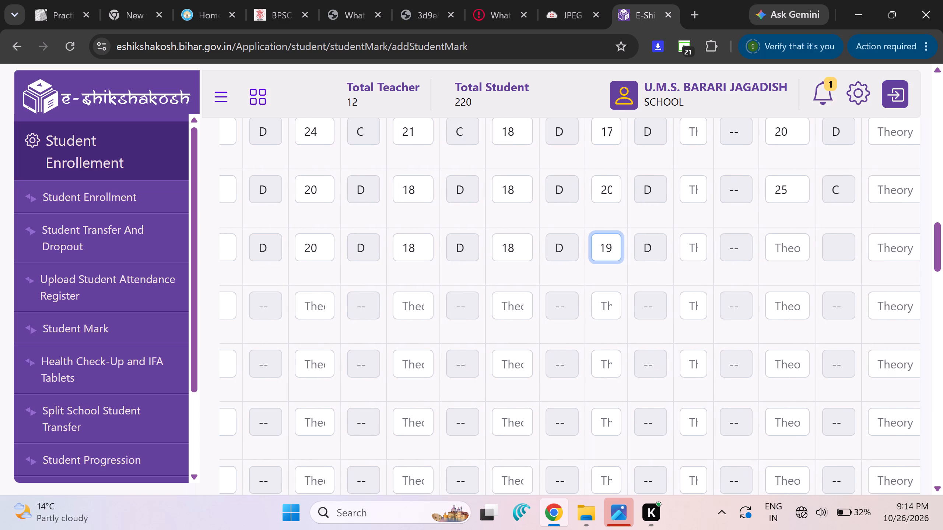
Enter 23 as the row 14 student's Sanskrit theory mark.
{"action": "left_click", "coordinate": [792, 249]}
{"action": "type", "text": "23"}
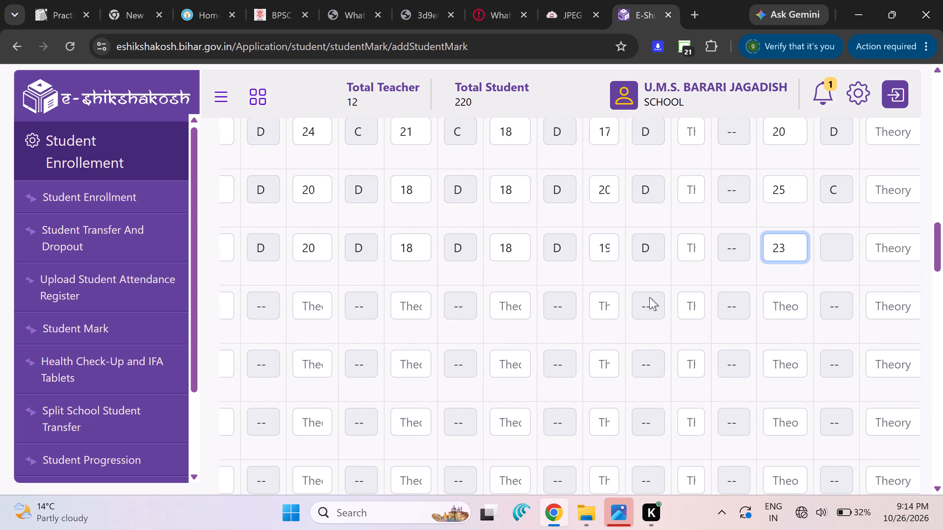
{"action": "scroll", "coordinate": [652, 297], "scroll_direction": "left", "scroll_amount": 3}
{"action": "left_click", "coordinate": [711, 279]}
Enter the row 15 student's theory marks: Mathematics 18, English 32 and Science 18.
{"action": "scroll", "coordinate": [711, 279], "scroll_direction": "right", "scroll_amount": 6}
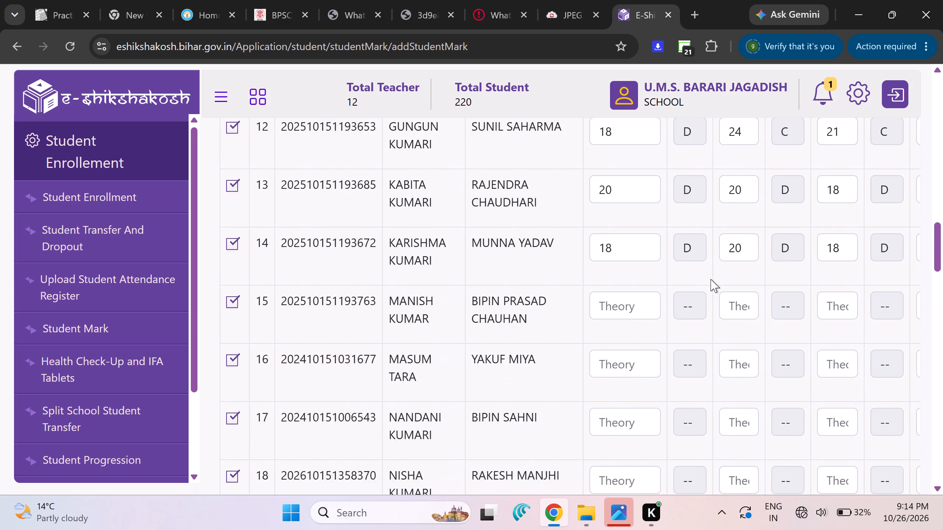
{"action": "scroll", "coordinate": [595, 340], "scroll_direction": "down", "scroll_amount": 1}
{"action": "left_click", "coordinate": [636, 229]}
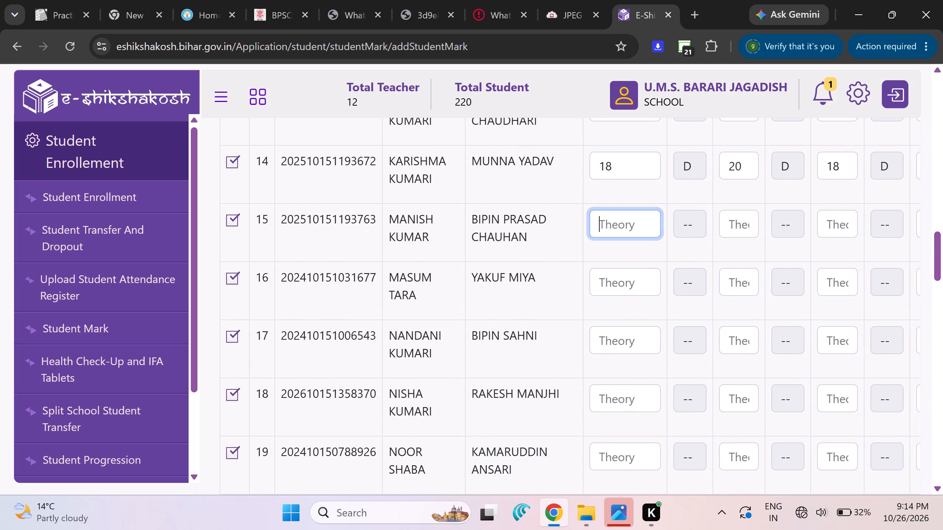
{"action": "type", "text": "18"}
{"action": "scroll", "coordinate": [636, 229], "scroll_direction": "left", "scroll_amount": 2}
{"action": "left_click", "coordinate": [661, 229]}
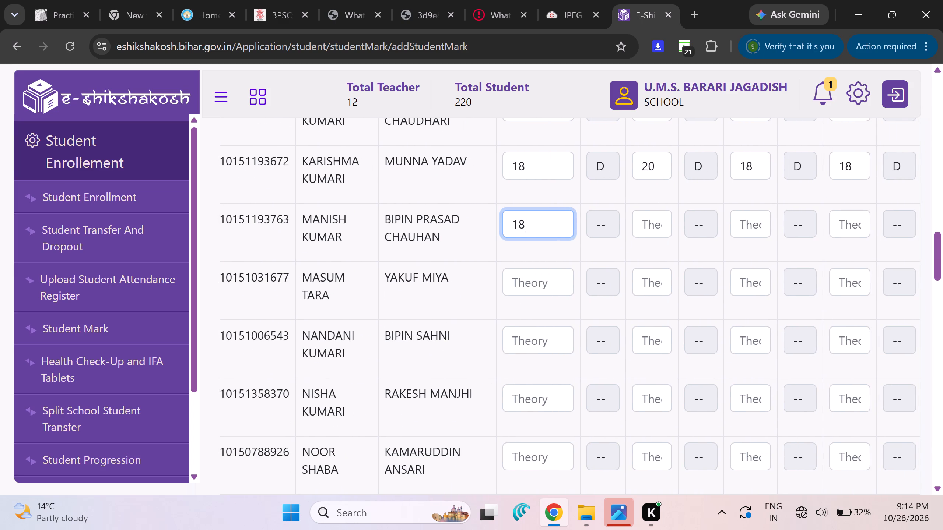
{"action": "type", "text": "32"}
{"action": "scroll", "coordinate": [661, 229], "scroll_direction": "left", "scroll_amount": 2}
{"action": "left_click", "coordinate": [642, 215]}
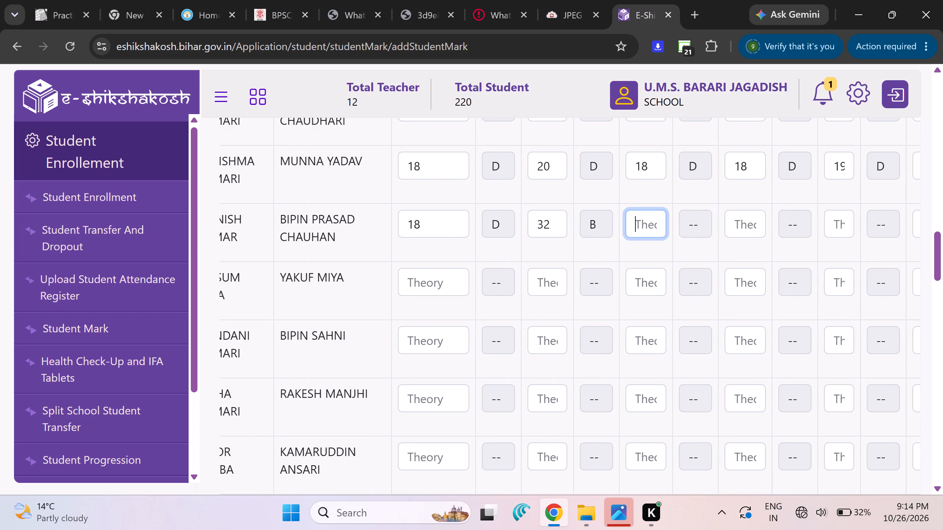
{"action": "type", "text": "18"}
Enter the row 15 student's remaining theory marks: Social Science 18, Hindi 23 and Sanskrit 20.
{"action": "scroll", "coordinate": [642, 215], "scroll_direction": "left", "scroll_amount": 1}
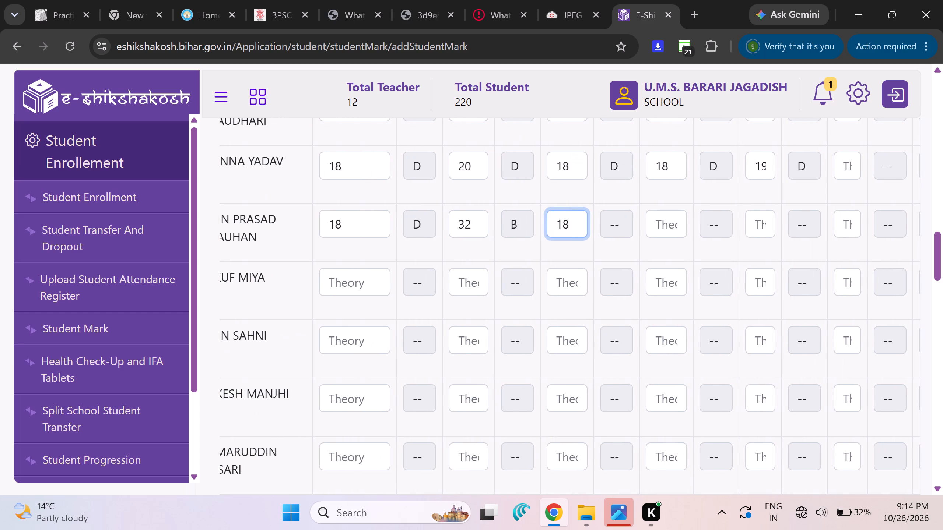
{"action": "left_click", "coordinate": [675, 218]}
{"action": "type", "text": "18"}
{"action": "scroll", "coordinate": [675, 218], "scroll_direction": "left", "scroll_amount": 1}
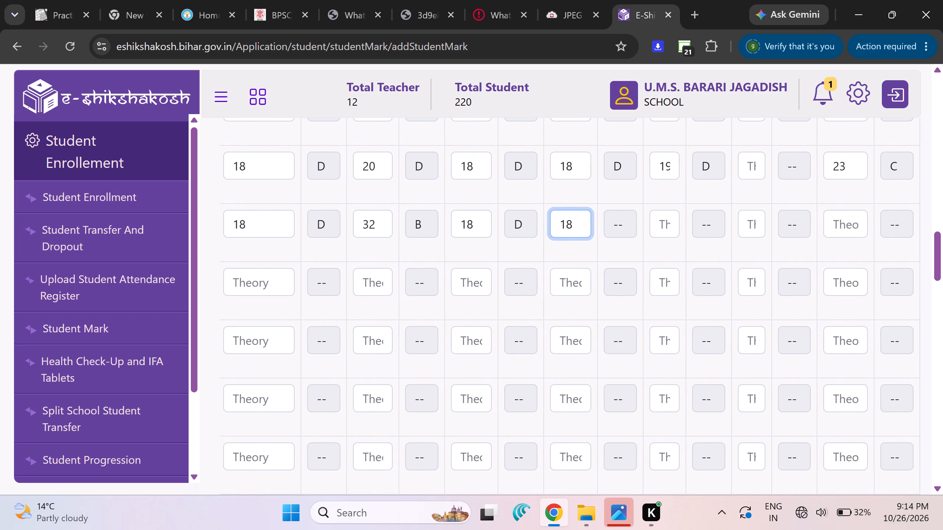
{"action": "left_click", "coordinate": [670, 221]}
{"action": "type", "text": "23"}
{"action": "scroll", "coordinate": [670, 221], "scroll_direction": "left", "scroll_amount": 1}
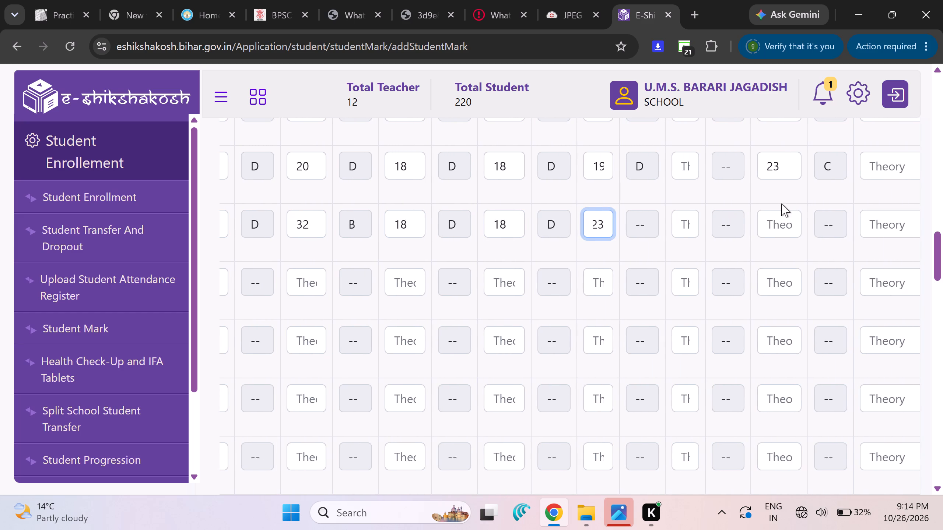
{"action": "left_click", "coordinate": [790, 218]}
{"action": "type", "text": "20"}
{"action": "scroll", "coordinate": [790, 218], "scroll_direction": "left", "scroll_amount": 1}
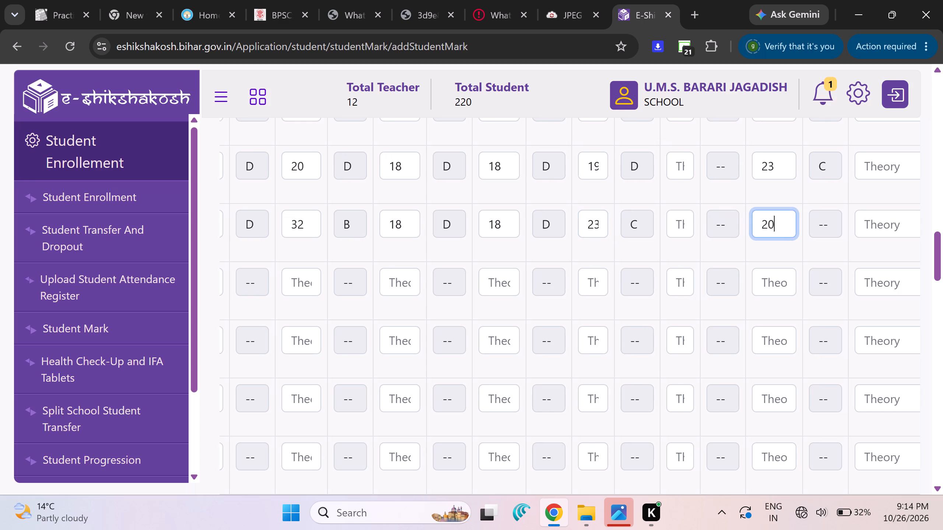
{"action": "scroll", "coordinate": [790, 218], "scroll_direction": "left", "scroll_amount": 2}
{"action": "left_click", "coordinate": [765, 233]}
Enter the row 16 student's theory marks: Mathematics 18, English 20 and Science 17.
{"action": "scroll", "coordinate": [765, 233], "scroll_direction": "right", "scroll_amount": 5}
{"action": "scroll", "coordinate": [650, 294], "scroll_direction": "down", "scroll_amount": 1}
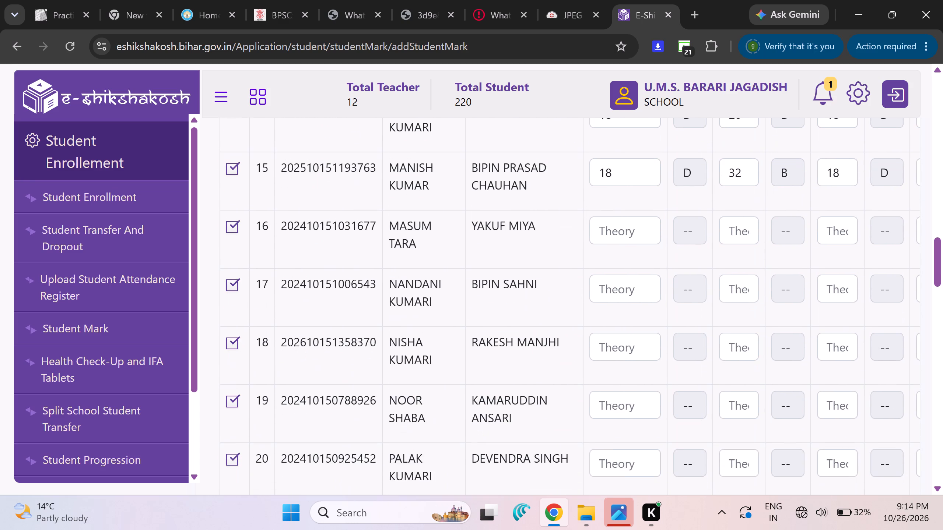
{"action": "left_click", "coordinate": [606, 227]}
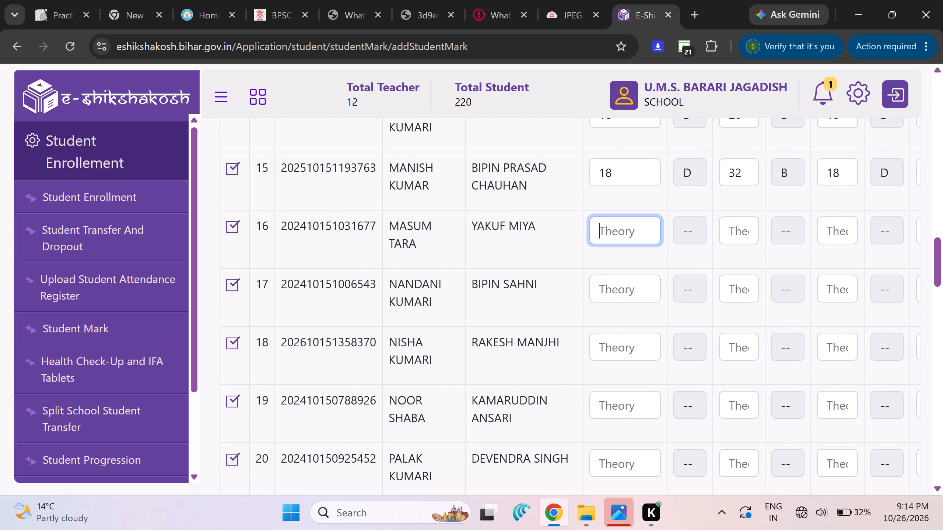
{"action": "scroll", "coordinate": [606, 227], "scroll_direction": "left", "scroll_amount": 6}
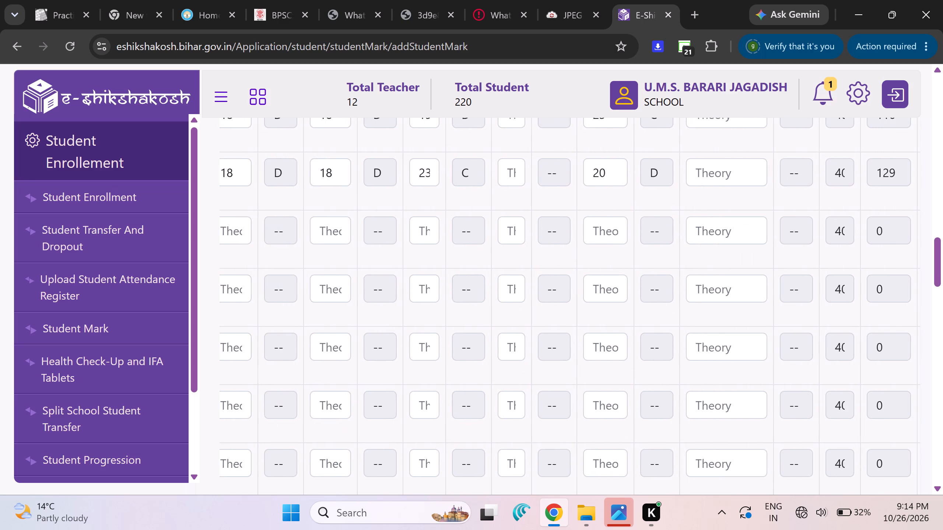
{"action": "scroll", "coordinate": [606, 227], "scroll_direction": "left", "scroll_amount": 3}
{"action": "scroll", "coordinate": [606, 227], "scroll_direction": "up", "scroll_amount": 1}
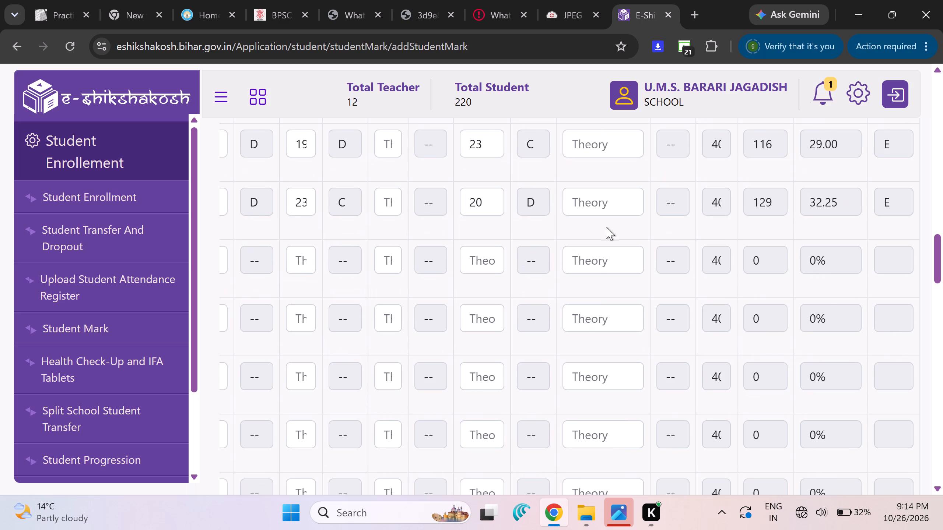
{"action": "scroll", "coordinate": [606, 227], "scroll_direction": "right", "scroll_amount": 6}
{"action": "left_click", "coordinate": [616, 256]}
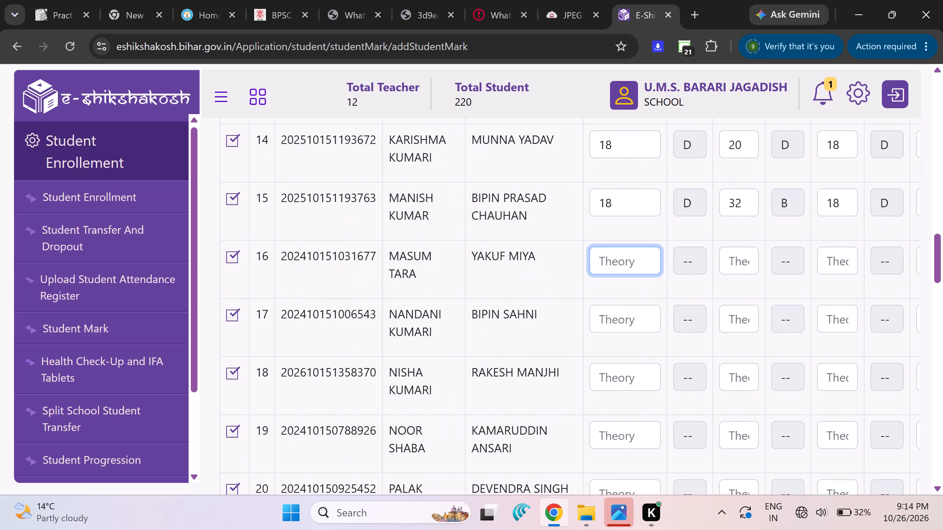
{"action": "type", "text": "18"}
{"action": "scroll", "coordinate": [616, 256], "scroll_direction": "left", "scroll_amount": 1}
{"action": "left_click", "coordinate": [663, 258]}
{"action": "key", "text": "2"}
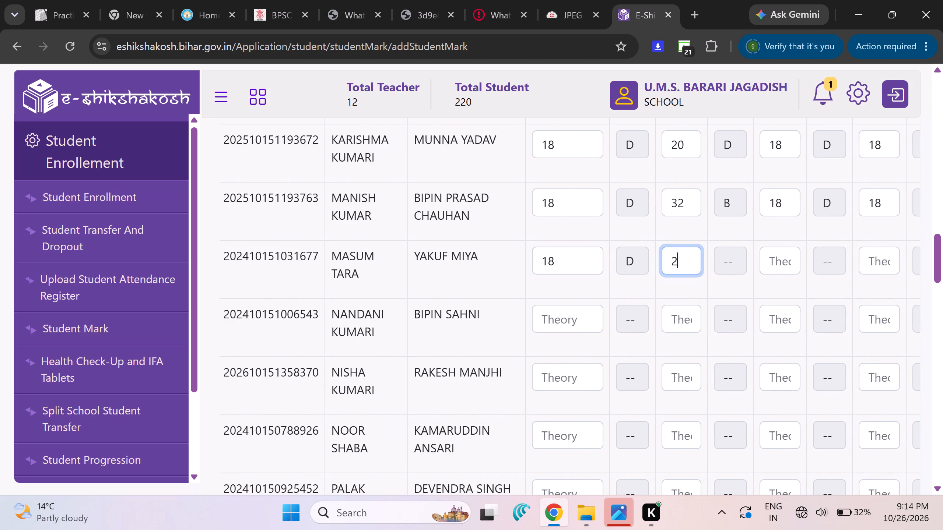
{"action": "key", "text": "0"}
{"action": "scroll", "coordinate": [663, 258], "scroll_direction": "left", "scroll_amount": 2}
{"action": "left_click", "coordinate": [663, 259]}
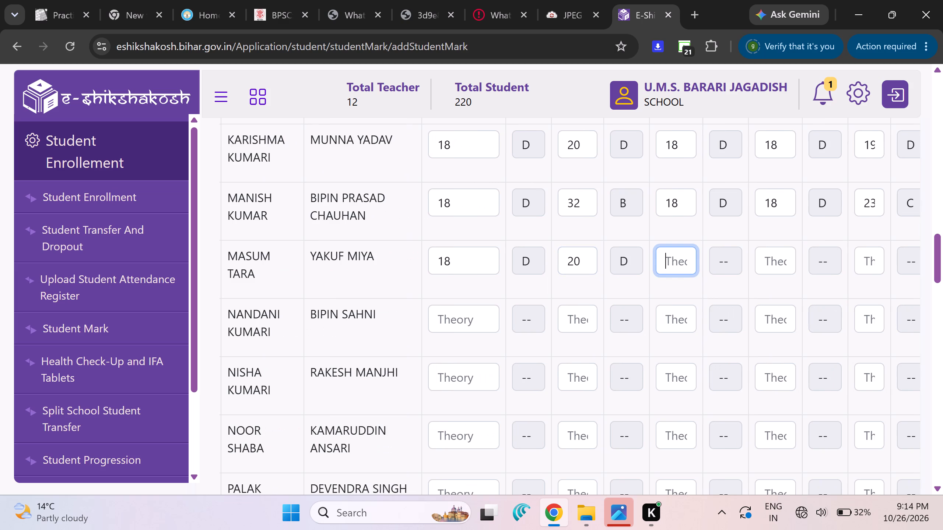
{"action": "type", "text": "17"}
Enter the row 16 student's remaining theory marks: Social Science 18, Hindi 17 and Sanskrit 23.
{"action": "scroll", "coordinate": [663, 259], "scroll_direction": "left", "scroll_amount": 1}
{"action": "left_click", "coordinate": [770, 255]}
{"action": "key", "text": "1"}
{"action": "key", "text": "8"}
{"action": "scroll", "coordinate": [770, 255], "scroll_direction": "left", "scroll_amount": 1}
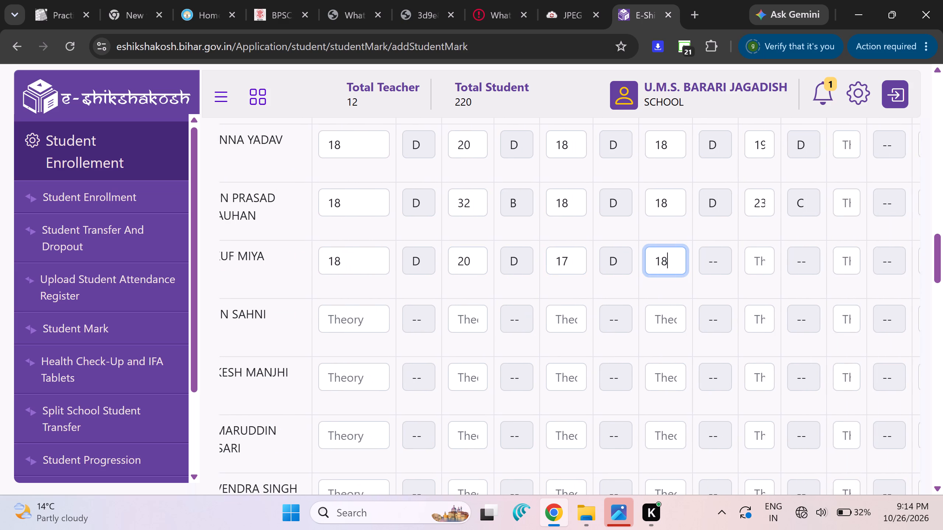
{"action": "left_click", "coordinate": [750, 259]}
{"action": "key", "text": "1"}
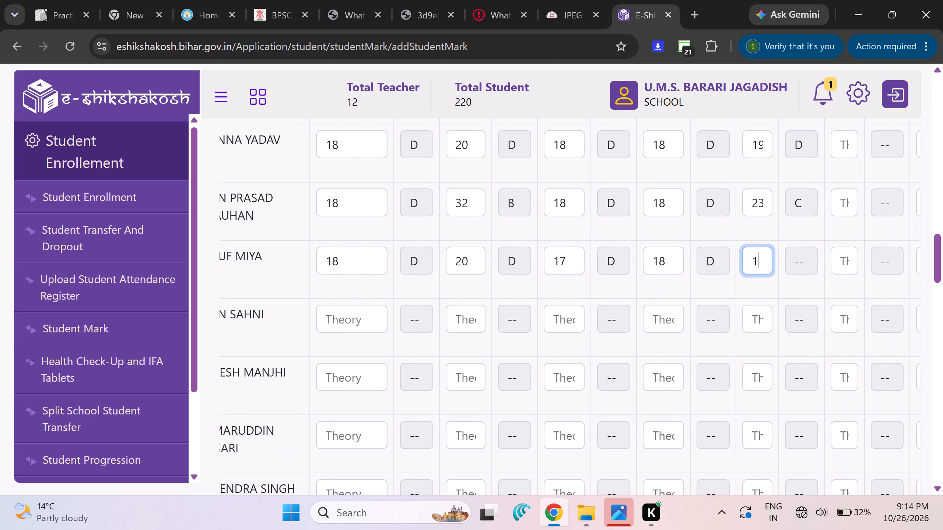
{"action": "key", "text": "7"}
{"action": "scroll", "coordinate": [750, 259], "scroll_direction": "left", "scroll_amount": 2}
{"action": "left_click", "coordinate": [799, 261]}
{"action": "key", "text": "1"}
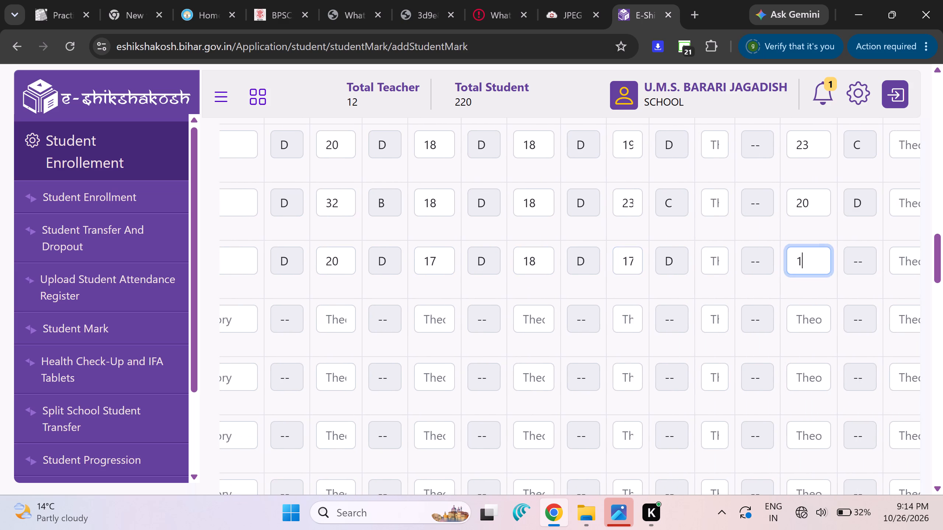
{"action": "key", "text": "BackSpace"}
{"action": "type", "text": "23"}
{"action": "scroll", "coordinate": [799, 261], "scroll_direction": "left", "scroll_amount": 4}
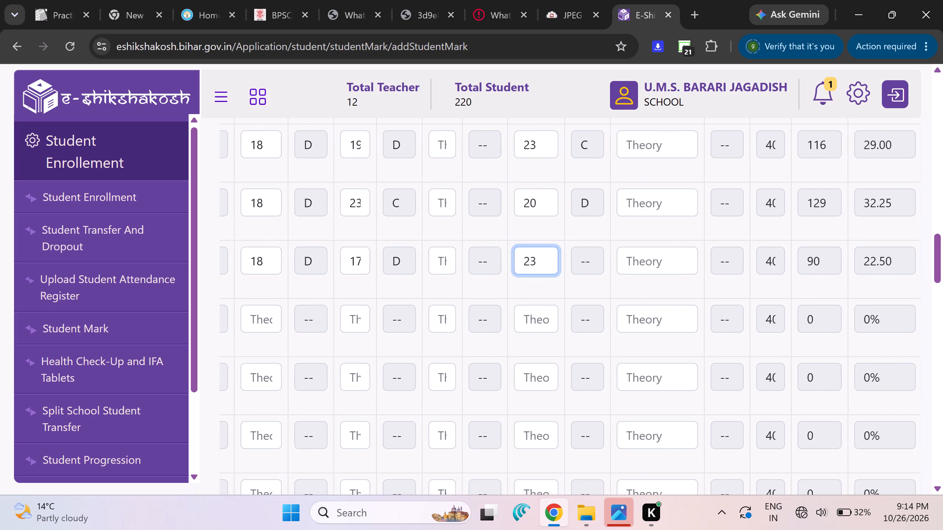
{"action": "left_click", "coordinate": [733, 284]}
Enter the row 17 student's theory marks: Mathematics 20, English 28 and Science 25.
{"action": "scroll", "coordinate": [733, 284], "scroll_direction": "right", "scroll_amount": 4}
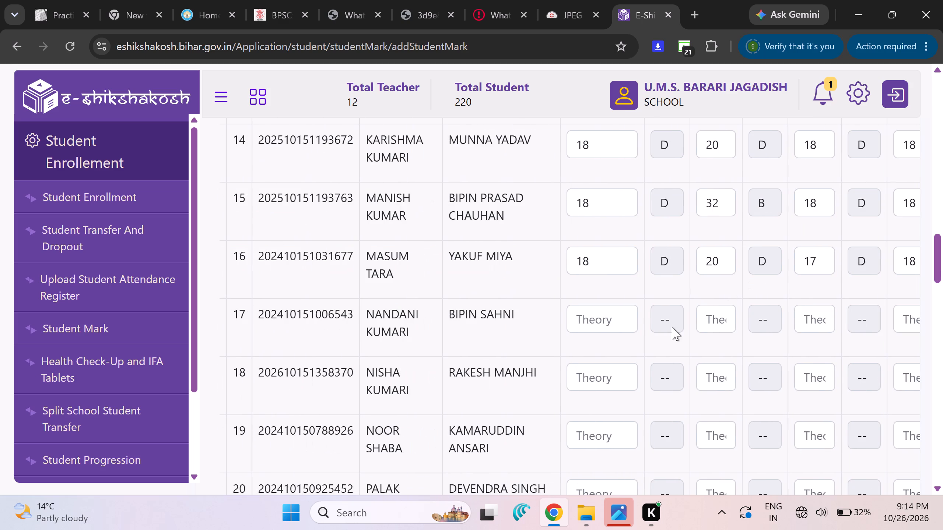
{"action": "scroll", "coordinate": [672, 327], "scroll_direction": "down", "scroll_amount": 1}
{"action": "left_click", "coordinate": [624, 285]}
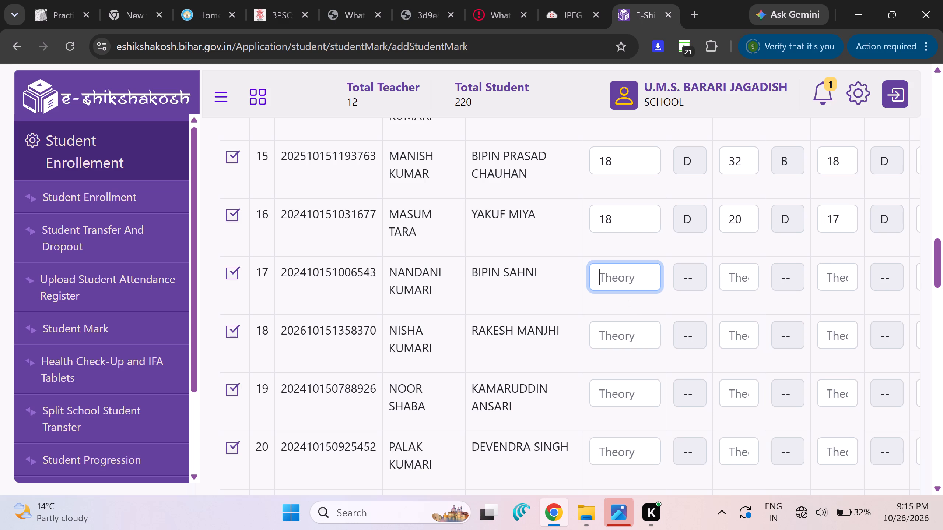
{"action": "type", "text": "20"}
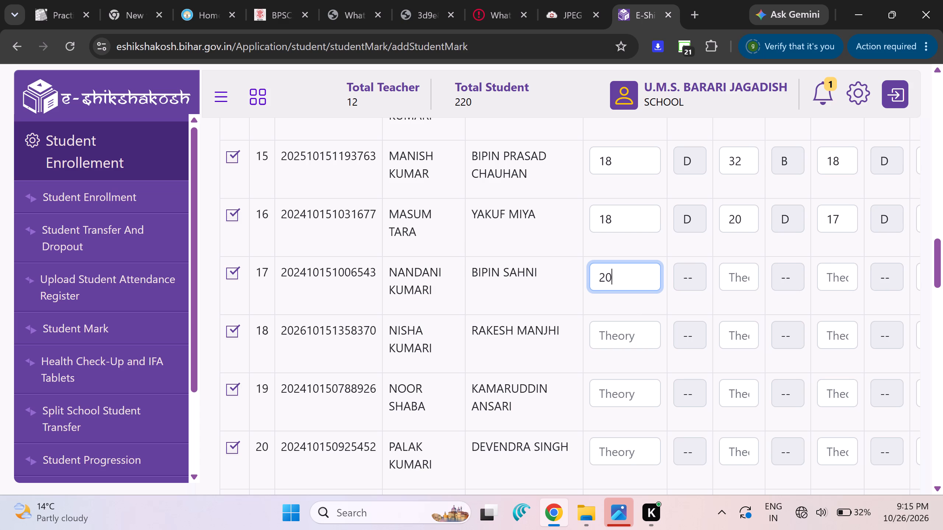
{"action": "scroll", "coordinate": [624, 285], "scroll_direction": "left", "scroll_amount": 1}
{"action": "left_click", "coordinate": [621, 283]}
{"action": "type", "text": "28"}
{"action": "scroll", "coordinate": [621, 283], "scroll_direction": "left", "scroll_amount": 1}
{"action": "left_click", "coordinate": [640, 286]}
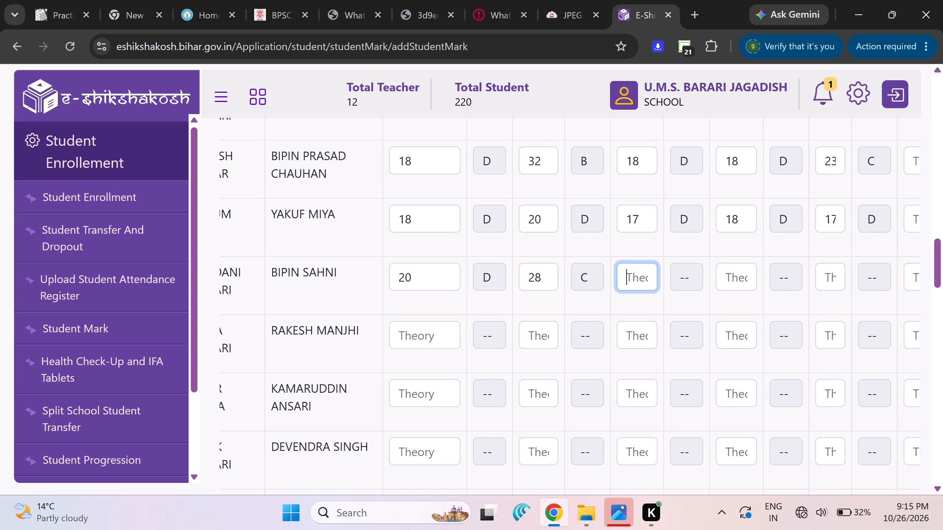
{"action": "type", "text": "25"}
Enter the row 17 student's Social Science theory mark as 22 and Hindi theory mark as 23.
{"action": "scroll", "coordinate": [640, 286], "scroll_direction": "left", "scroll_amount": 1}
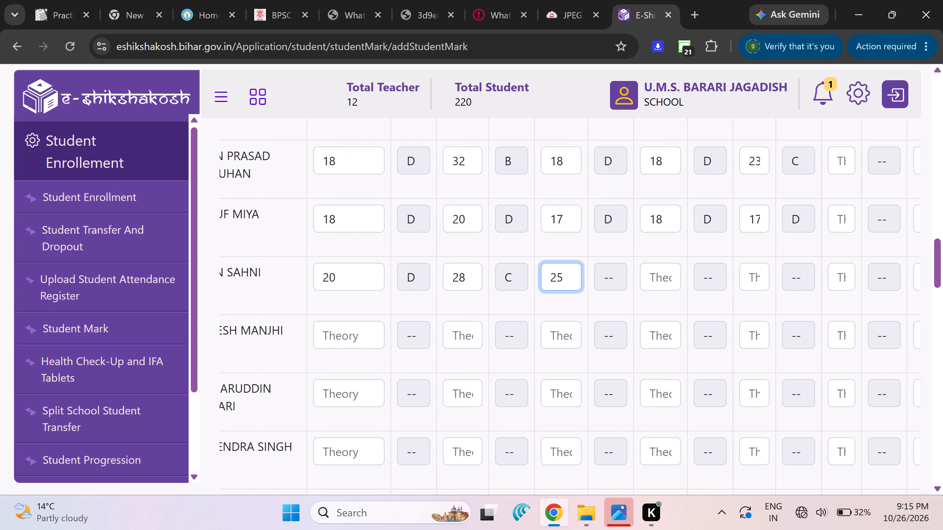
{"action": "left_click", "coordinate": [661, 287]}
{"action": "type", "text": "22"}
{"action": "scroll", "coordinate": [661, 287], "scroll_direction": "left", "scroll_amount": 1}
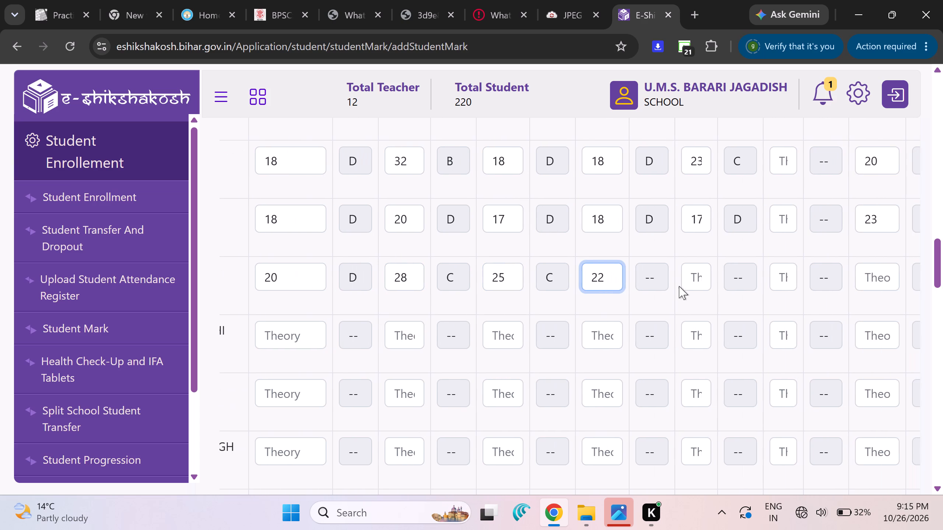
{"action": "left_click", "coordinate": [697, 275]}
{"action": "type", "text": "23"}
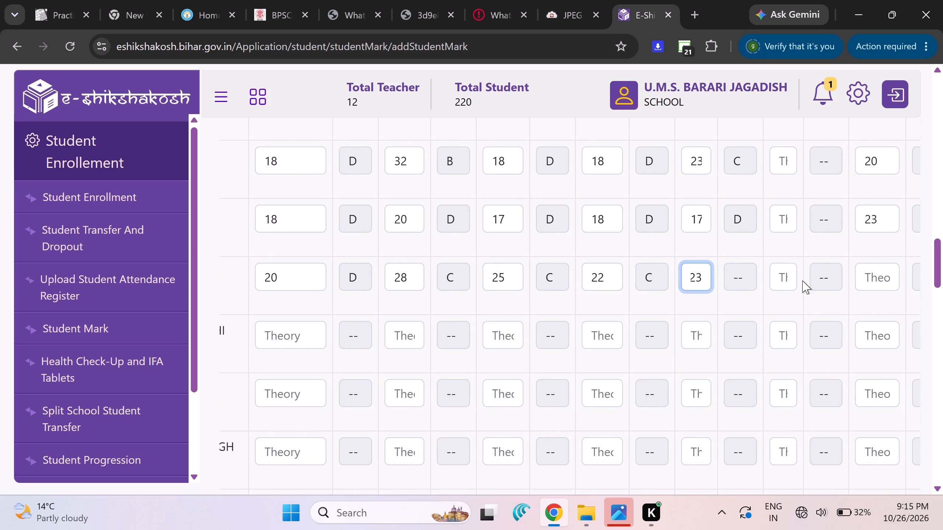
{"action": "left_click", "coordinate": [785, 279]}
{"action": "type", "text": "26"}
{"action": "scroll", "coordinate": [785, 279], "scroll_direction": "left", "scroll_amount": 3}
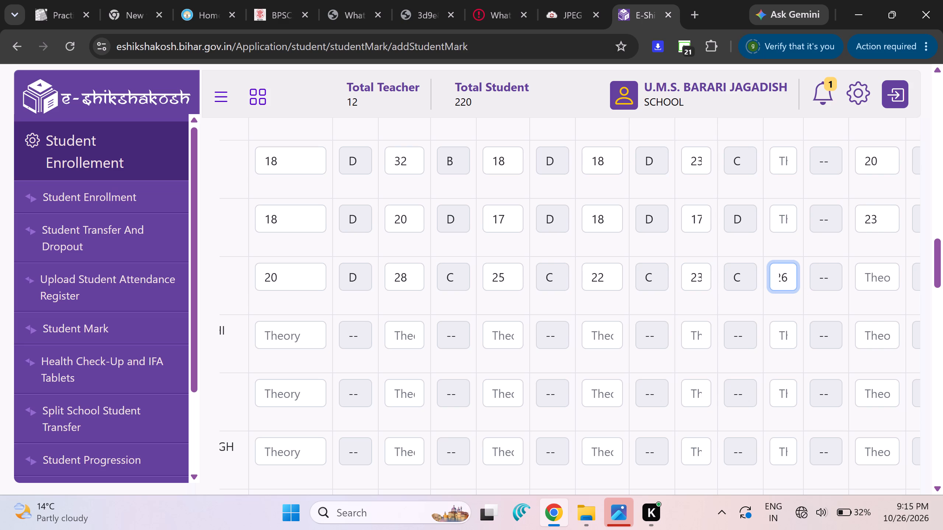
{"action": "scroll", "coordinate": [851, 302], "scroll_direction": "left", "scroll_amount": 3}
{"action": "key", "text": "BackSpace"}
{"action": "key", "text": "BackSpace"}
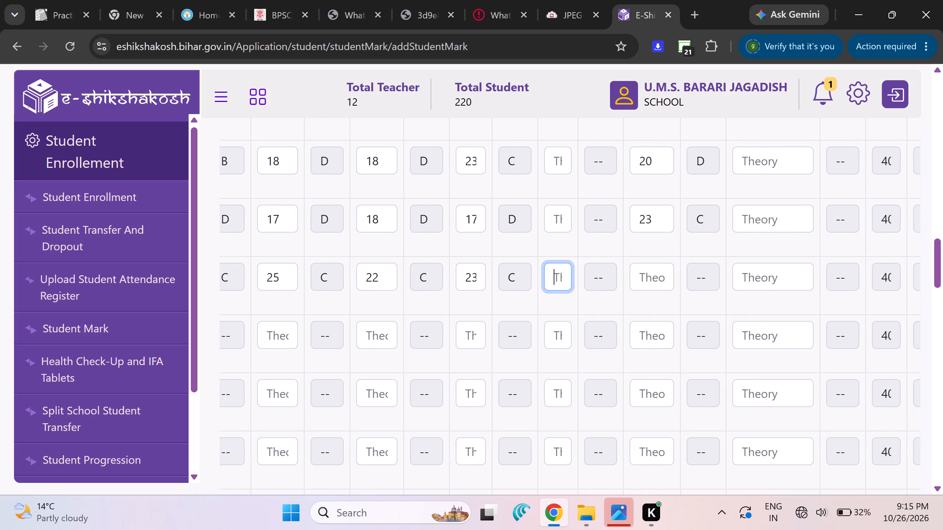
Enter 26 as the row 17 student's Sanskrit theory mark.
{"action": "left_click", "coordinate": [660, 275]}
{"action": "type", "text": "26"}
{"action": "scroll", "coordinate": [660, 275], "scroll_direction": "left", "scroll_amount": 2}
{"action": "left_click", "coordinate": [618, 303]}
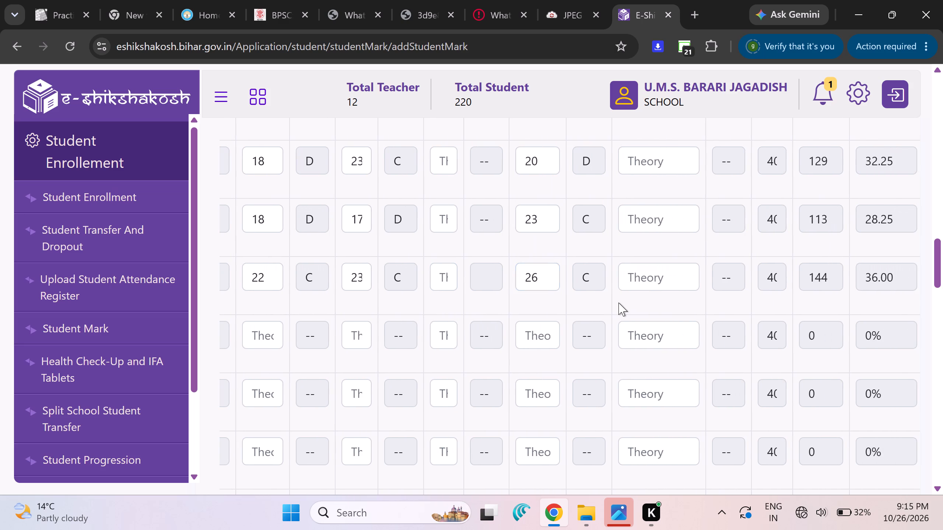
Enter the row 18 student's theory marks: Mathematics 18, English 0 and Science 18.
{"action": "scroll", "coordinate": [618, 303], "scroll_direction": "right", "scroll_amount": 1}
{"action": "scroll", "coordinate": [522, 361], "scroll_direction": "right", "scroll_amount": 2}
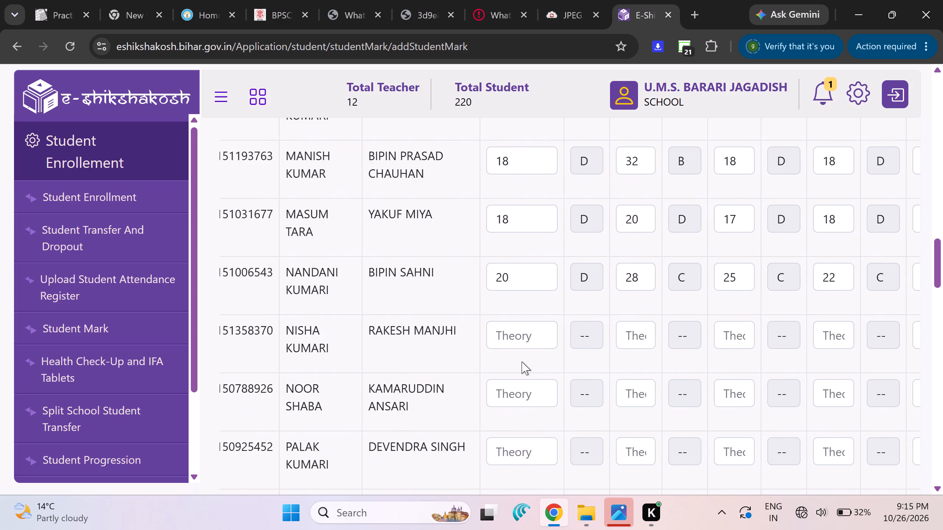
{"action": "scroll", "coordinate": [522, 361], "scroll_direction": "down", "scroll_amount": 1}
{"action": "left_click", "coordinate": [523, 336]}
{"action": "scroll", "coordinate": [523, 336], "scroll_direction": "down", "scroll_amount": 1}
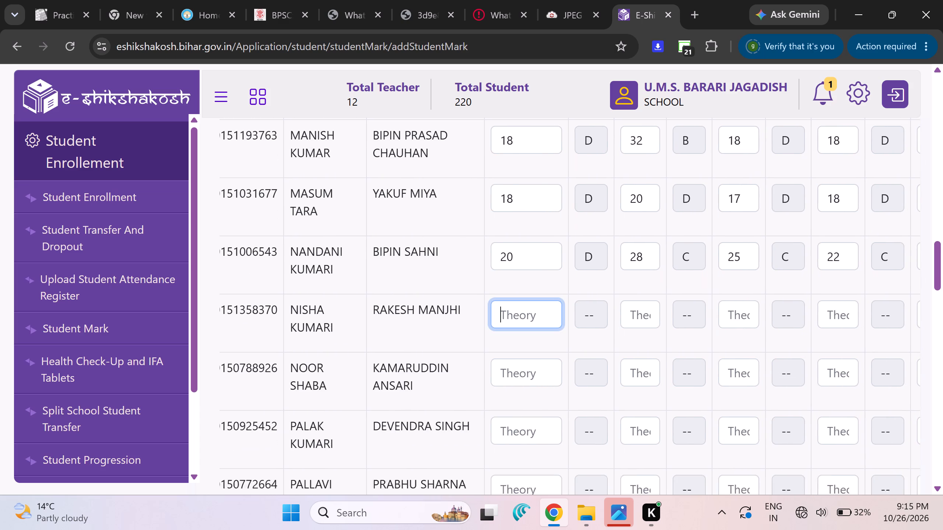
{"action": "scroll", "coordinate": [523, 336], "scroll_direction": "down", "scroll_amount": 1}
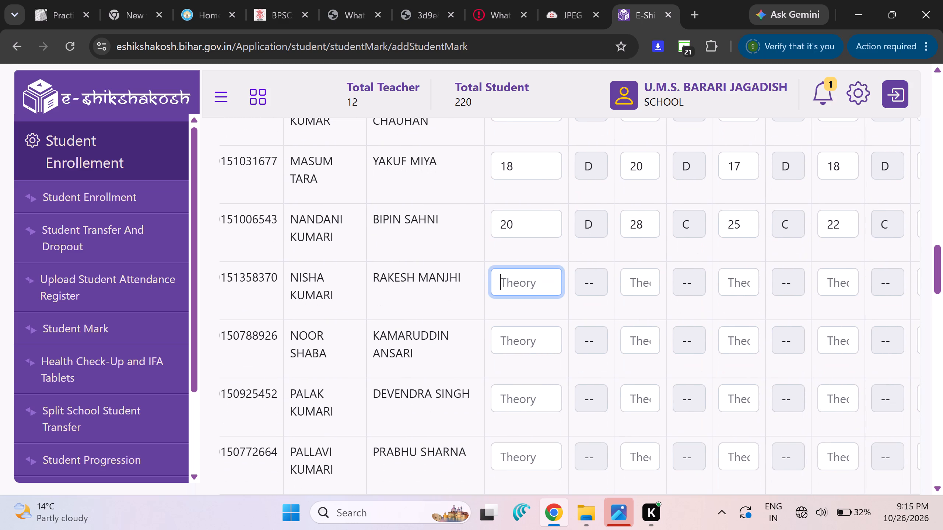
{"action": "type", "text": "18"}
{"action": "scroll", "coordinate": [531, 286], "scroll_direction": "left", "scroll_amount": 1}
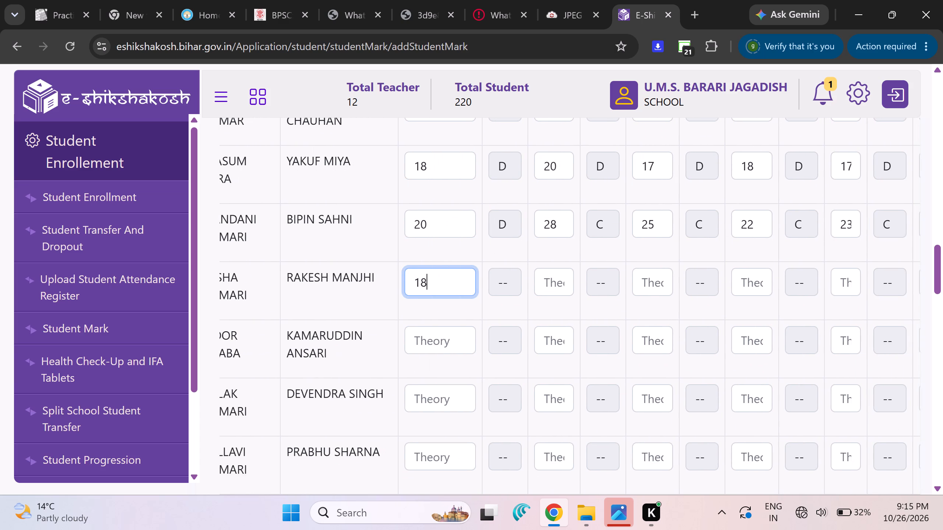
{"action": "left_click", "coordinate": [549, 288]}
{"action": "key", "text": "0"}
{"action": "scroll", "coordinate": [549, 288], "scroll_direction": "left", "scroll_amount": 1}
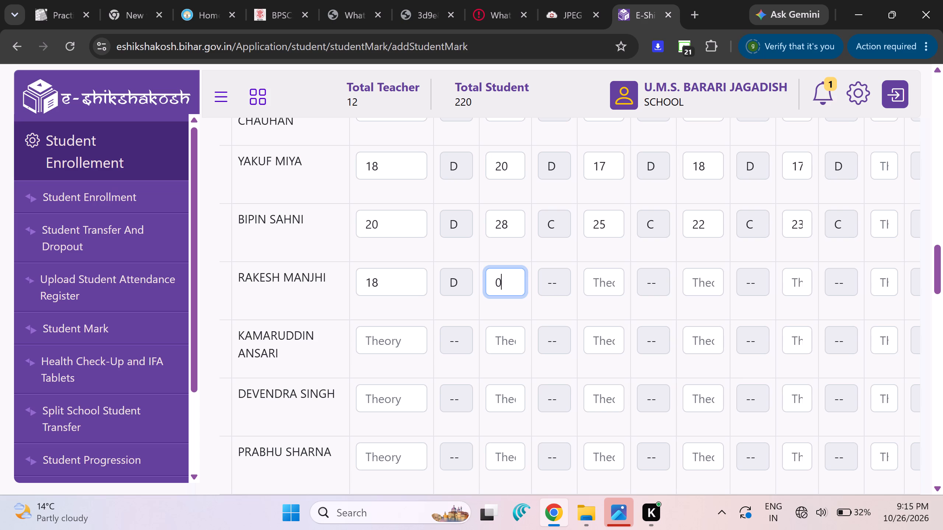
{"action": "left_click", "coordinate": [598, 286]}
{"action": "type", "text": "18"}
Enter the row 18 student's remaining theory marks: Social Science 0, Hindi 17 and Sanskrit 18.
{"action": "scroll", "coordinate": [598, 286], "scroll_direction": "left", "scroll_amount": 1}
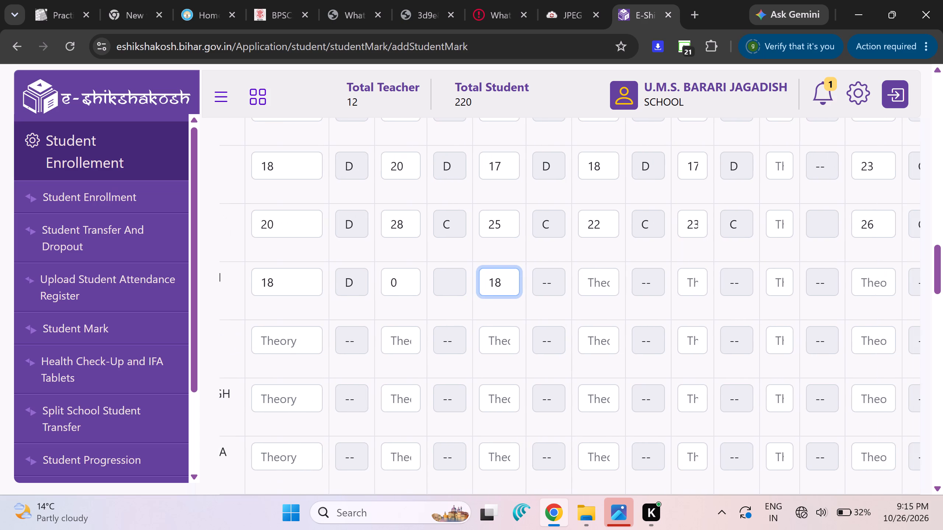
{"action": "left_click", "coordinate": [606, 286]}
{"action": "key", "text": "0"}
{"action": "scroll", "coordinate": [606, 286], "scroll_direction": "left", "scroll_amount": 1}
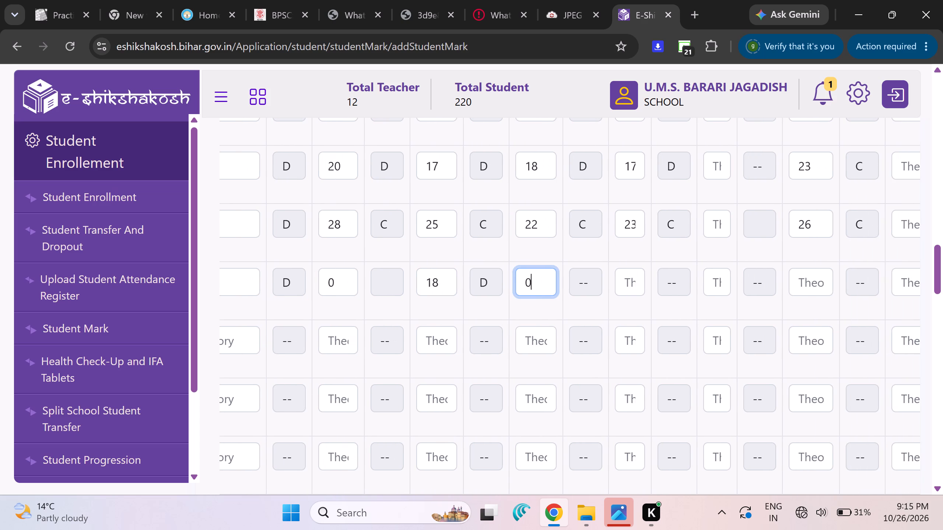
{"action": "left_click", "coordinate": [627, 291]}
{"action": "type", "text": "17"}
{"action": "scroll", "coordinate": [627, 291], "scroll_direction": "left", "scroll_amount": 1}
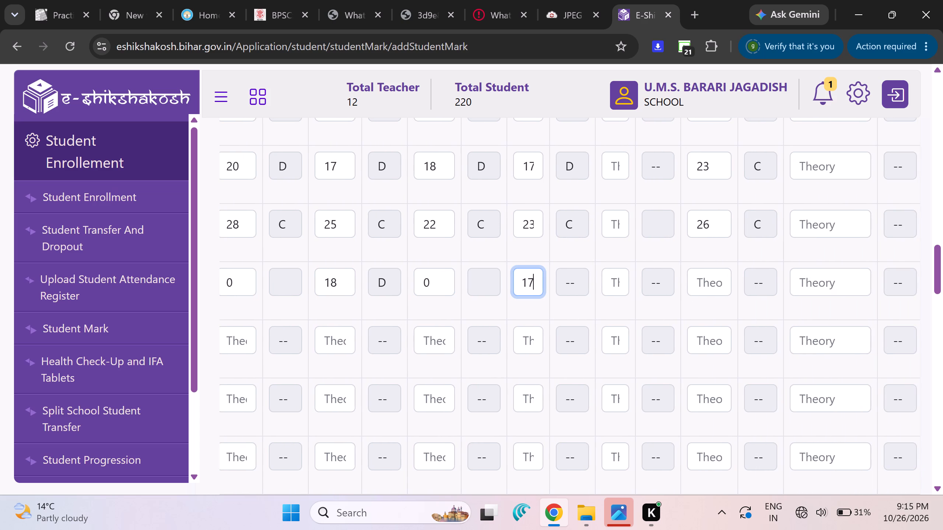
{"action": "left_click", "coordinate": [699, 291]}
{"action": "type", "text": "18"}
{"action": "scroll", "coordinate": [699, 291], "scroll_direction": "left", "scroll_amount": 3}
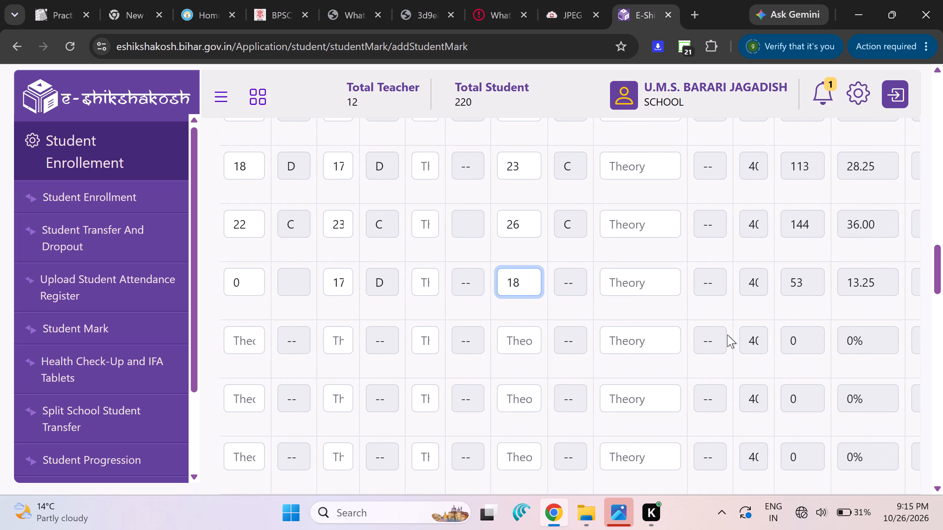
{"action": "left_click", "coordinate": [727, 335]}
Enter the row 19 student's theory marks: Mathematics 18, English 0 and Science 0.
{"action": "scroll", "coordinate": [727, 335], "scroll_direction": "right", "scroll_amount": 5}
{"action": "scroll", "coordinate": [727, 335], "scroll_direction": "left", "scroll_amount": 5}
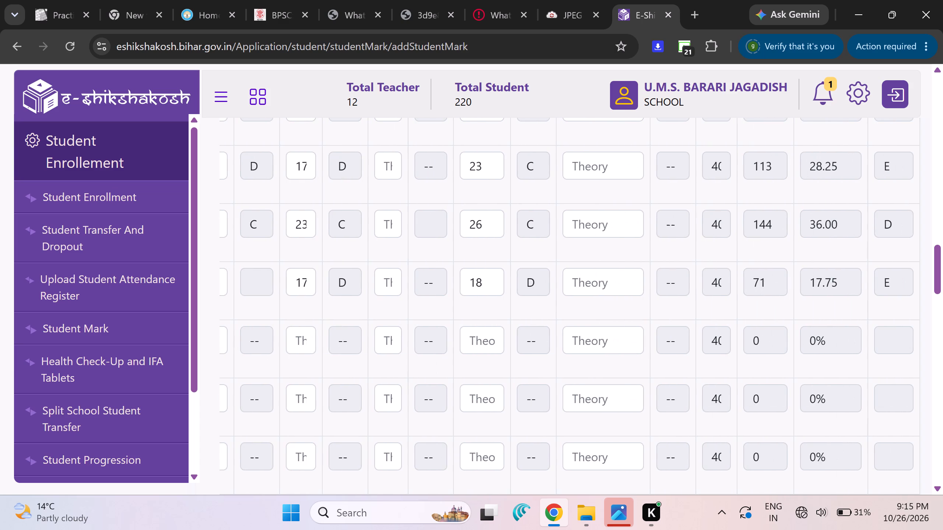
{"action": "scroll", "coordinate": [624, 353], "scroll_direction": "right", "scroll_amount": 6}
{"action": "scroll", "coordinate": [557, 408], "scroll_direction": "down", "scroll_amount": 1}
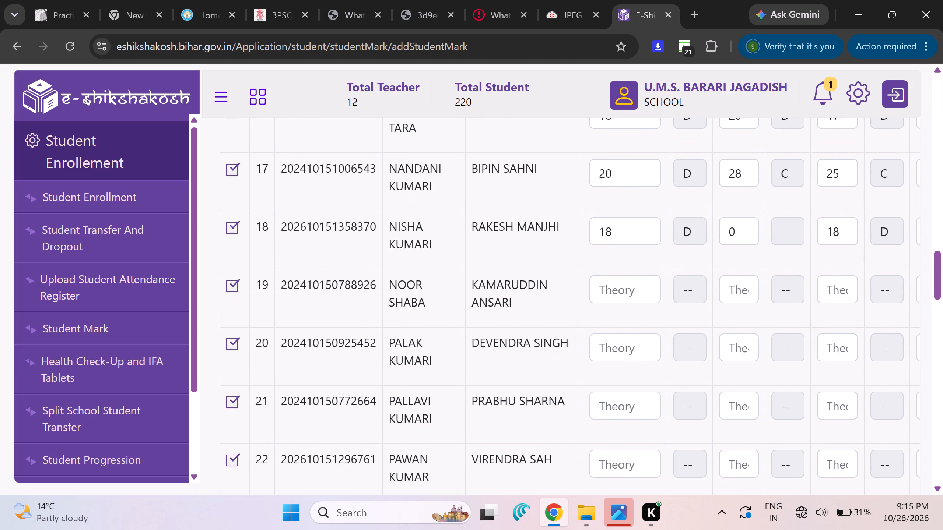
{"action": "left_click", "coordinate": [632, 298]}
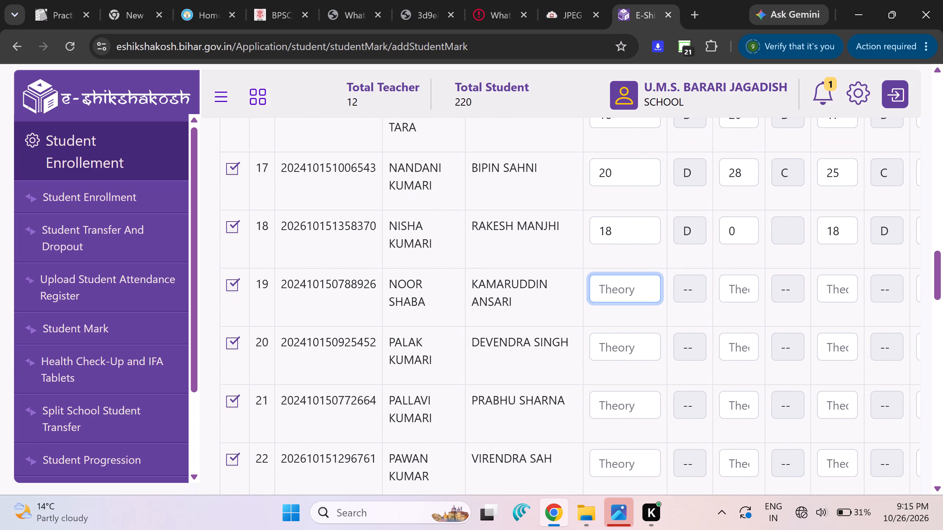
{"action": "type", "text": "18"}
{"action": "scroll", "coordinate": [712, 296], "scroll_direction": "left", "scroll_amount": 1}
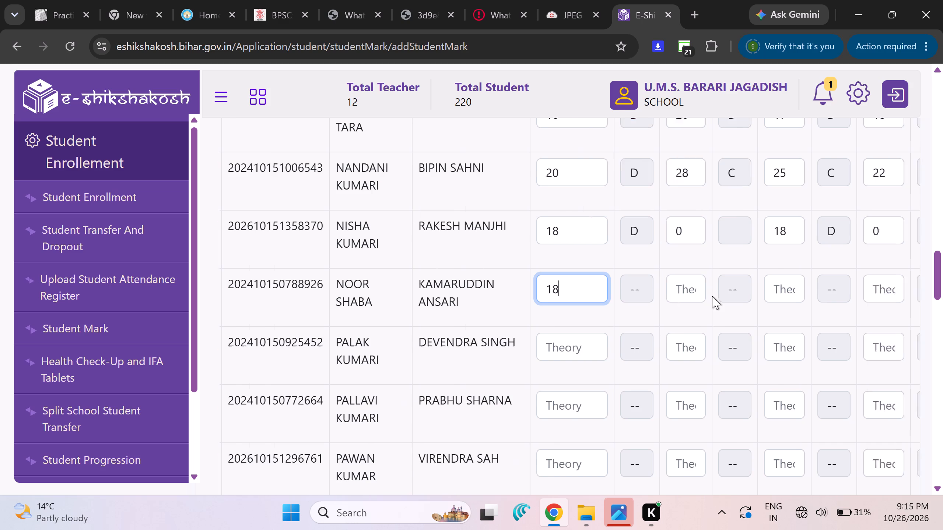
{"action": "scroll", "coordinate": [712, 296], "scroll_direction": "left", "scroll_amount": 1}
{"action": "left_click", "coordinate": [582, 296]}
{"action": "key", "text": "0"}
{"action": "scroll", "coordinate": [582, 296], "scroll_direction": "left", "scroll_amount": 1}
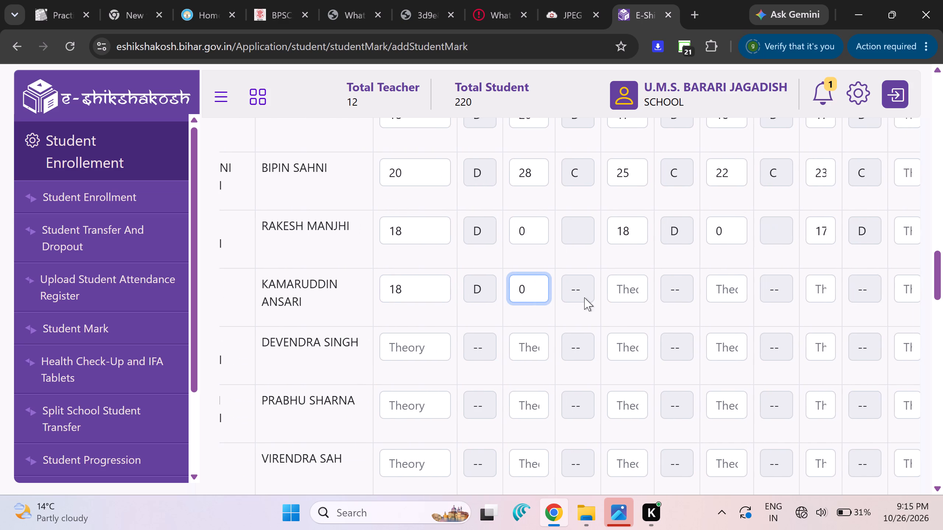
{"action": "left_click", "coordinate": [618, 287]}
{"action": "key", "text": "0"}
Enter the row 19 student's remaining theory marks: Social Science 0, Hindi 0 and Sanskrit 18.
{"action": "scroll", "coordinate": [618, 287], "scroll_direction": "left", "scroll_amount": 1}
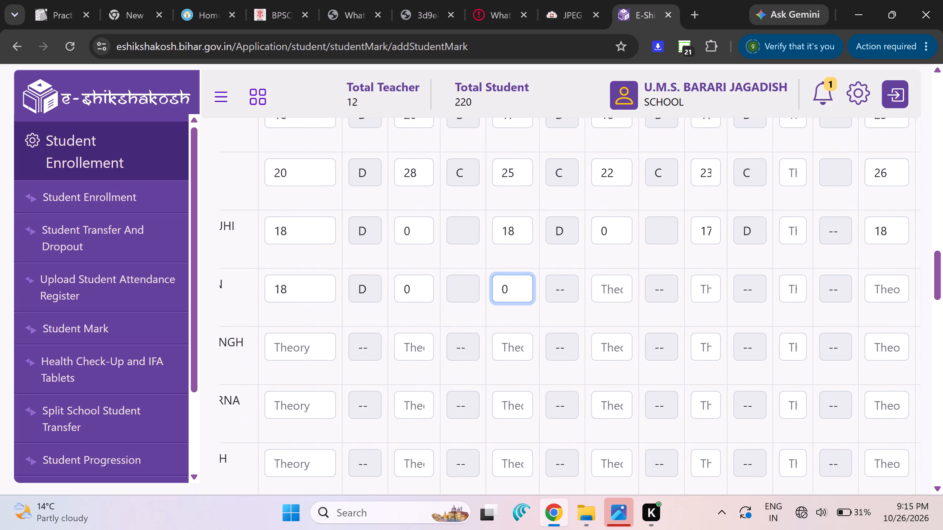
{"action": "left_click", "coordinate": [624, 289]}
{"action": "key", "text": "0"}
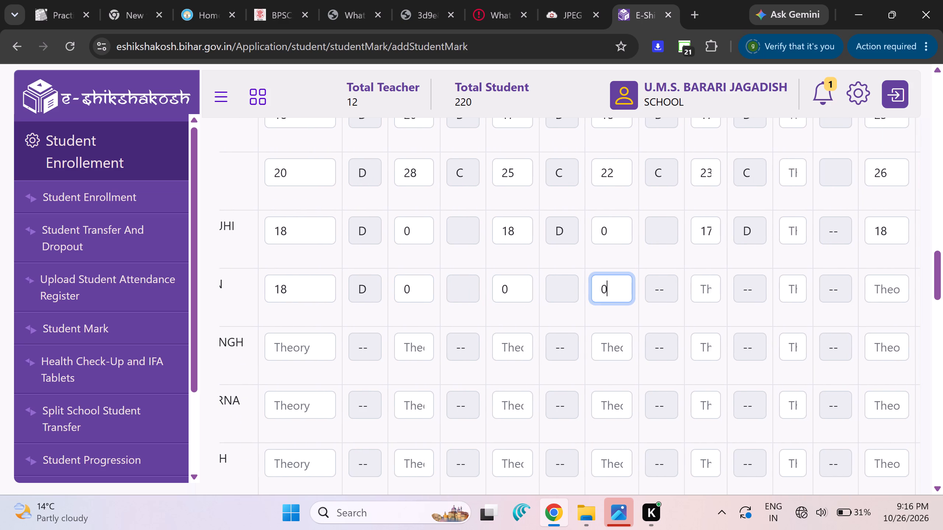
{"action": "scroll", "coordinate": [624, 289], "scroll_direction": "left", "scroll_amount": 2}
{"action": "left_click", "coordinate": [561, 287]}
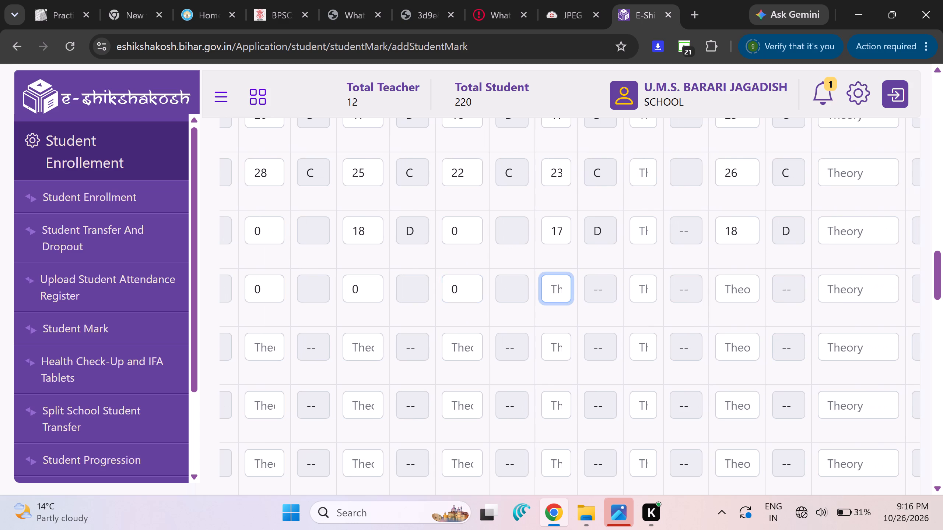
{"action": "key", "text": "0"}
{"action": "left_click", "coordinate": [726, 289]}
{"action": "type", "text": "18"}
{"action": "scroll", "coordinate": [726, 289], "scroll_direction": "left", "scroll_amount": 4}
{"action": "left_click", "coordinate": [674, 316]}
Enter the row 20 student's theory marks: Mathematics 18, English 23 and Science 21.
{"action": "scroll", "coordinate": [674, 316], "scroll_direction": "right", "scroll_amount": 8}
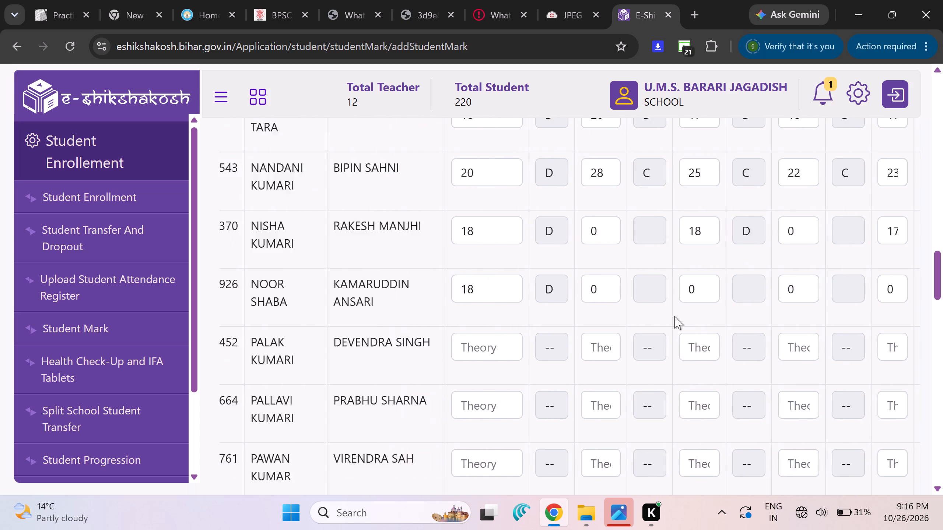
{"action": "scroll", "coordinate": [581, 375], "scroll_direction": "down", "scroll_amount": 2}
{"action": "left_click", "coordinate": [603, 221]}
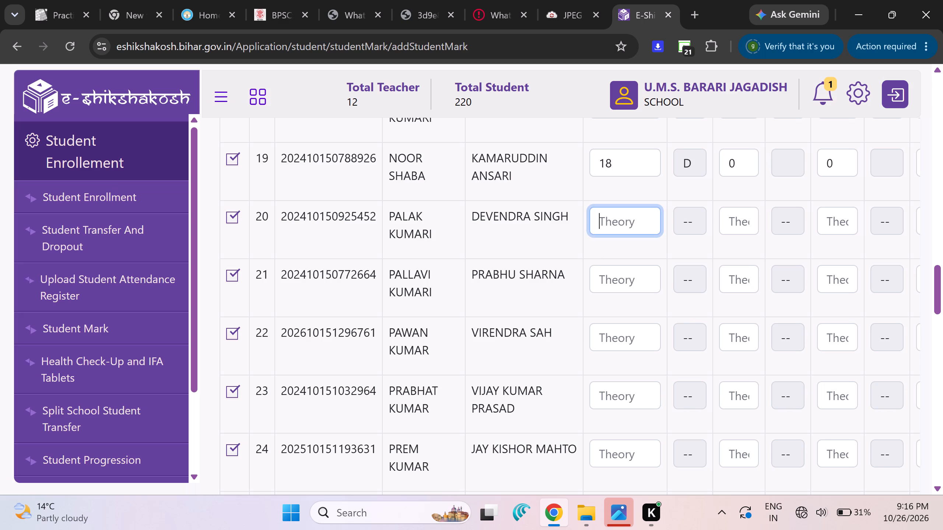
{"action": "type", "text": "18"}
{"action": "scroll", "coordinate": [603, 221], "scroll_direction": "left", "scroll_amount": 1}
{"action": "left_click", "coordinate": [710, 217]}
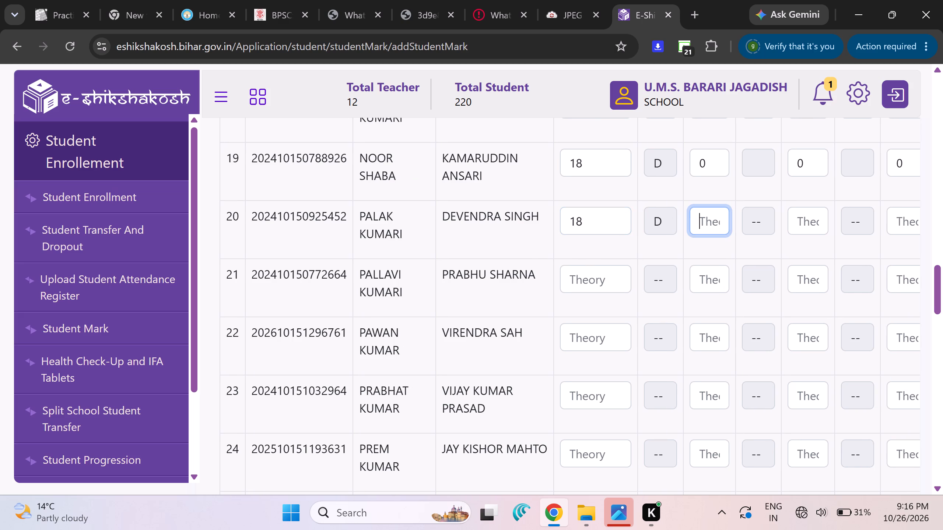
{"action": "type", "text": "23"}
{"action": "scroll", "coordinate": [710, 217], "scroll_direction": "left", "scroll_amount": 1}
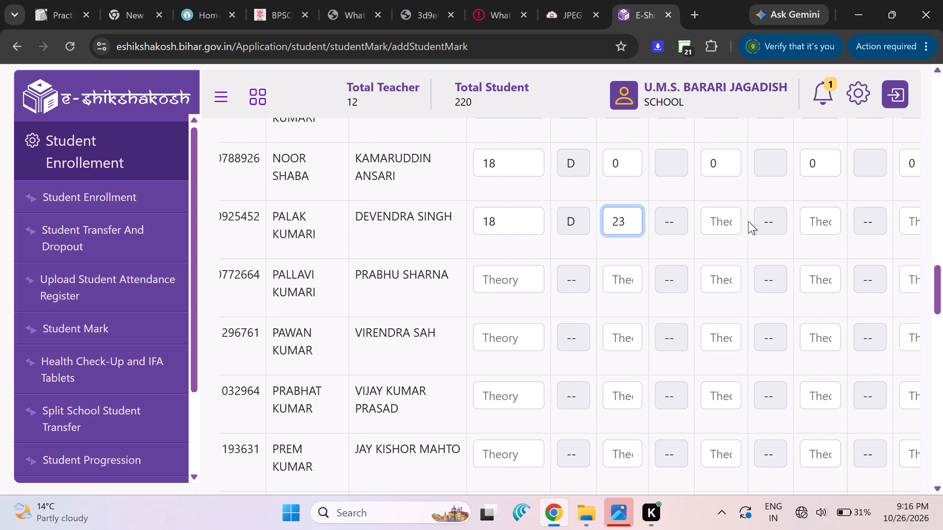
{"action": "left_click", "coordinate": [713, 223]}
{"action": "type", "text": "21"}
Enter the row 20 student's remaining theory marks: Social Science 19, Hindi 19 and Sanskrit 19.
{"action": "scroll", "coordinate": [713, 223], "scroll_direction": "left", "scroll_amount": 1}
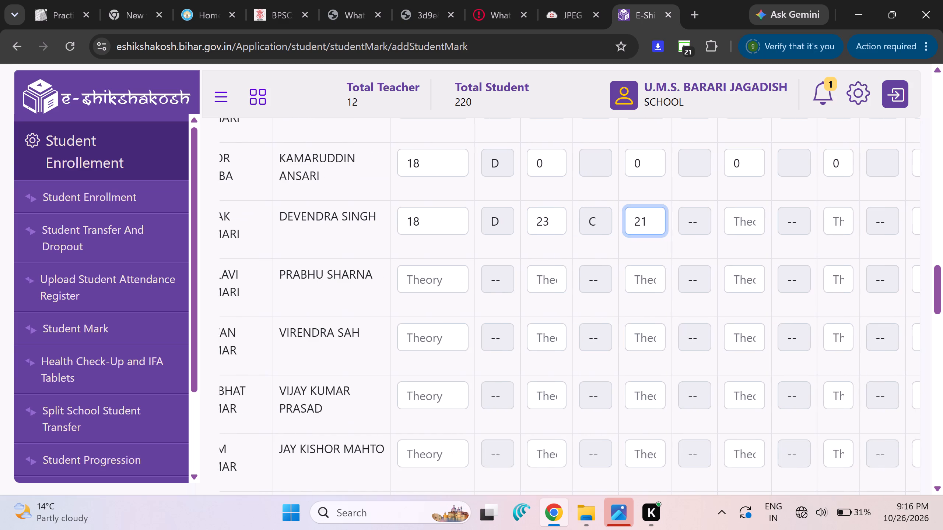
{"action": "left_click", "coordinate": [736, 222]}
{"action": "type", "text": "19"}
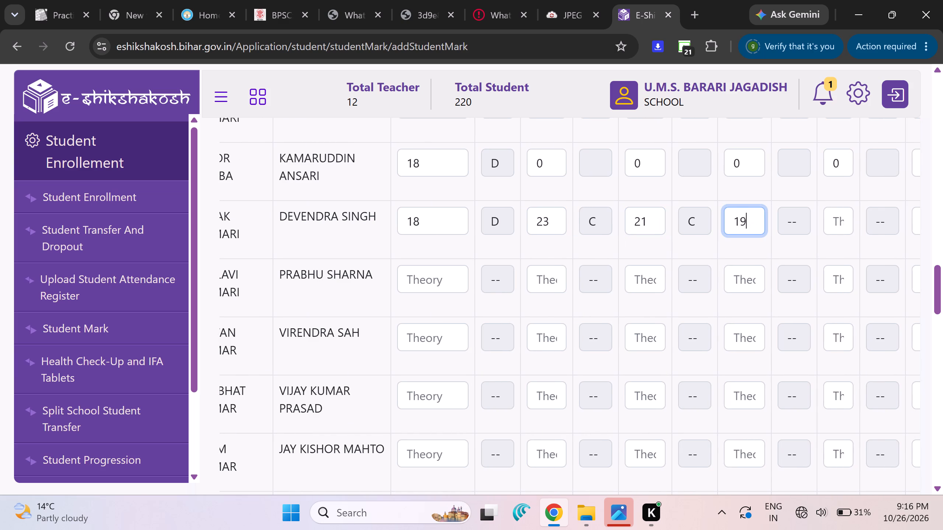
{"action": "scroll", "coordinate": [736, 222], "scroll_direction": "left", "scroll_amount": 3}
{"action": "left_click", "coordinate": [696, 220]}
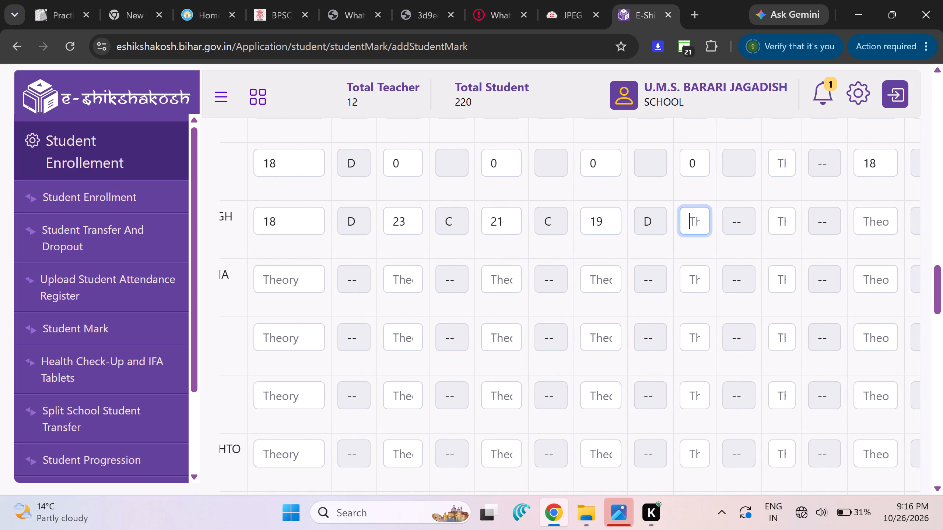
{"action": "scroll", "coordinate": [696, 220], "scroll_direction": "up", "scroll_amount": 2}
{"action": "scroll", "coordinate": [702, 287], "scroll_direction": "left", "scroll_amount": 1}
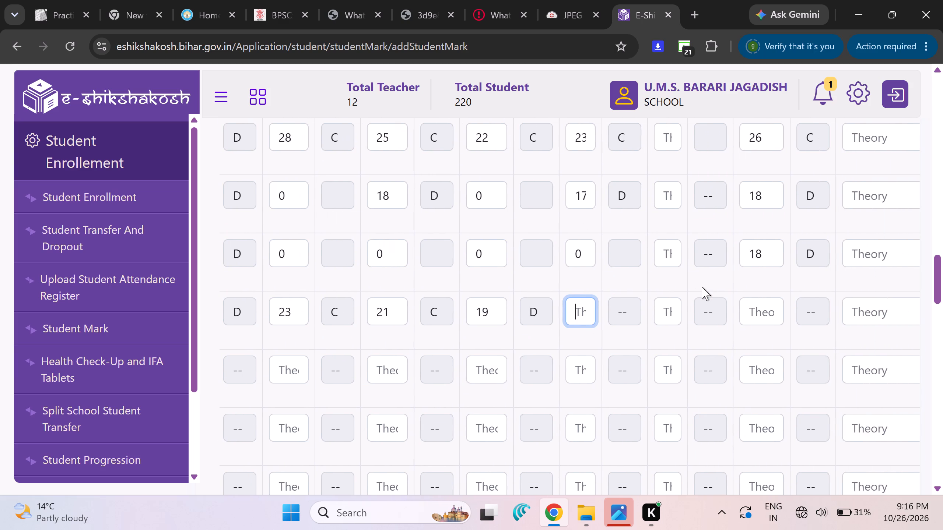
{"action": "scroll", "coordinate": [702, 287], "scroll_direction": "left", "scroll_amount": 1}
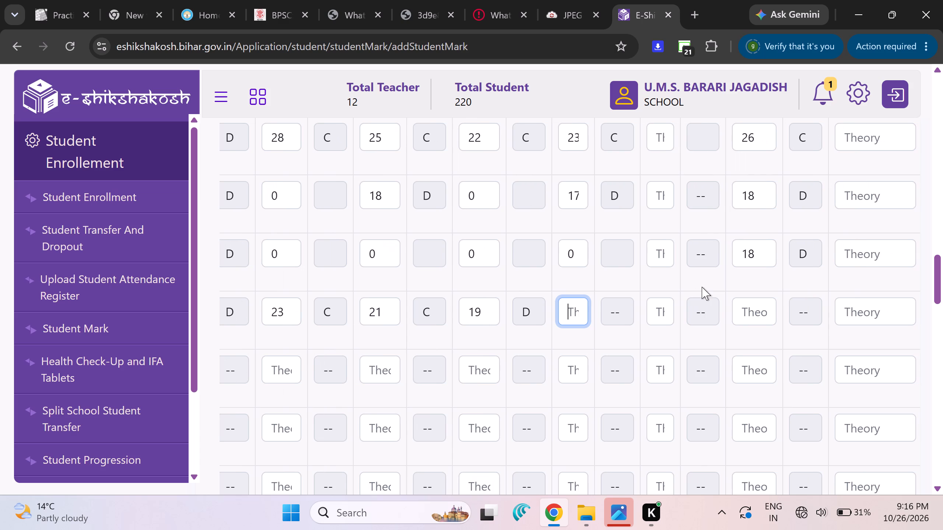
{"action": "type", "text": "19"}
{"action": "left_click", "coordinate": [754, 303]}
{"action": "type", "text": "19"}
{"action": "scroll", "coordinate": [728, 318], "scroll_direction": "left", "scroll_amount": 1}
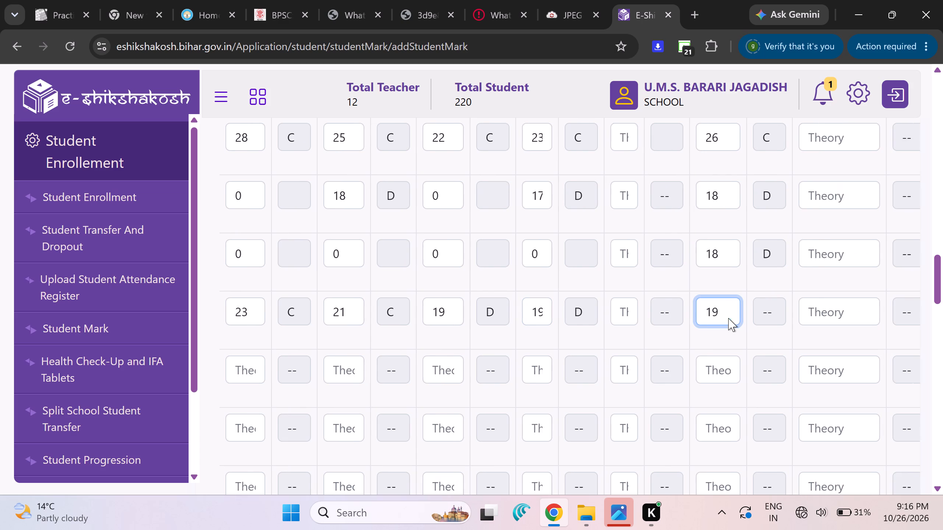
{"action": "scroll", "coordinate": [728, 318], "scroll_direction": "left", "scroll_amount": 1}
{"action": "left_click", "coordinate": [716, 323]}
Enter the row 21 student's theory marks: Mathematics 18, English 29 and Science 18.
{"action": "scroll", "coordinate": [716, 323], "scroll_direction": "right", "scroll_amount": 6}
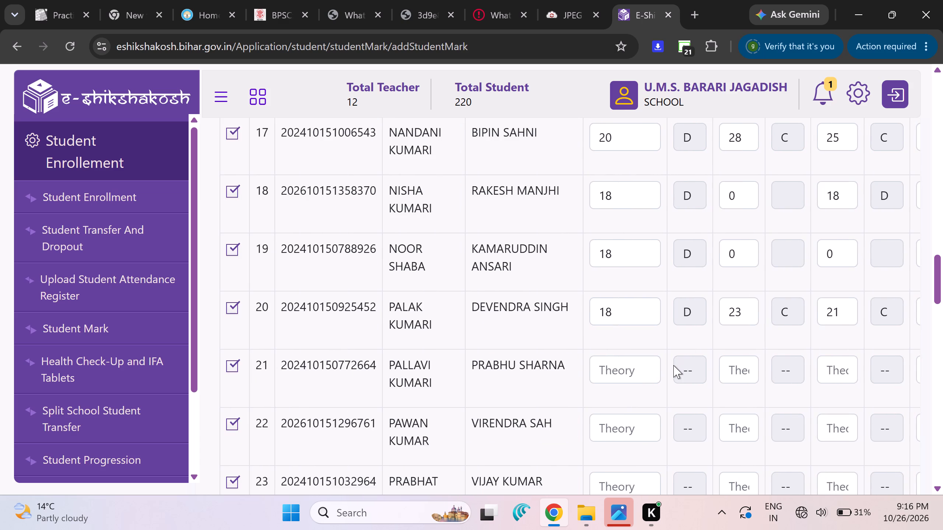
{"action": "scroll", "coordinate": [673, 365], "scroll_direction": "down", "scroll_amount": 2}
{"action": "left_click", "coordinate": [616, 239]}
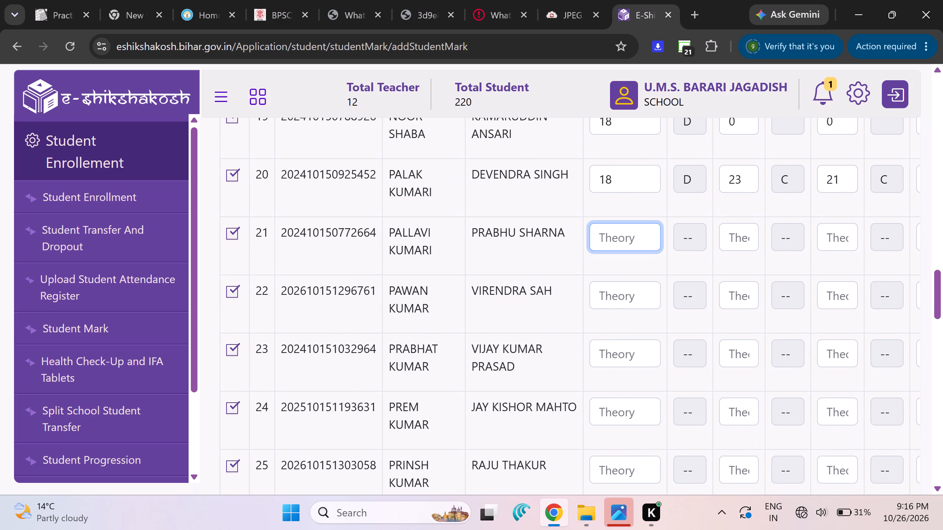
{"action": "type", "text": "18"}
{"action": "scroll", "coordinate": [616, 239], "scroll_direction": "left", "scroll_amount": 1}
{"action": "left_click", "coordinate": [673, 242]}
{"action": "type", "text": "29"}
{"action": "scroll", "coordinate": [673, 242], "scroll_direction": "left", "scroll_amount": 2}
{"action": "left_click", "coordinate": [637, 251]}
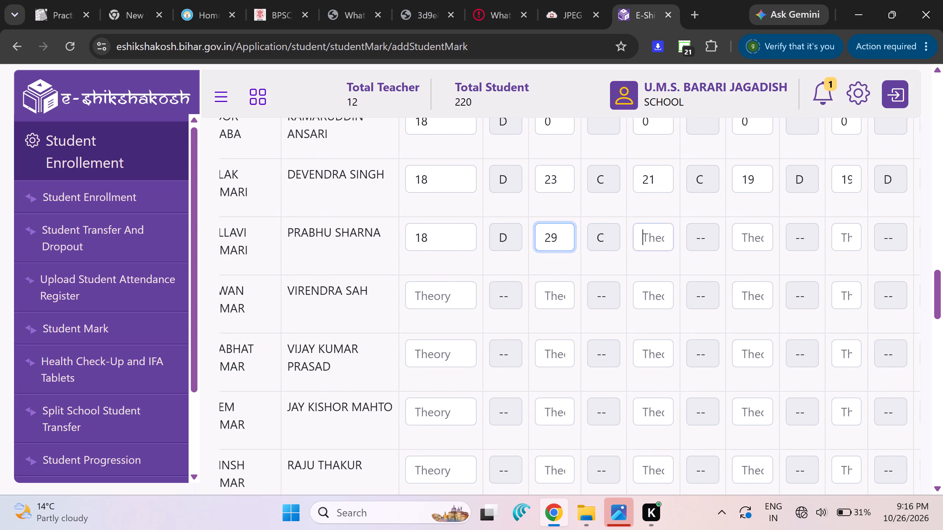
{"action": "type", "text": "18"}
Enter the row 21 student's remaining theory marks: Social Science 18, Hindi 17 and Sanskrit 24.
{"action": "scroll", "coordinate": [637, 251], "scroll_direction": "left", "scroll_amount": 1}
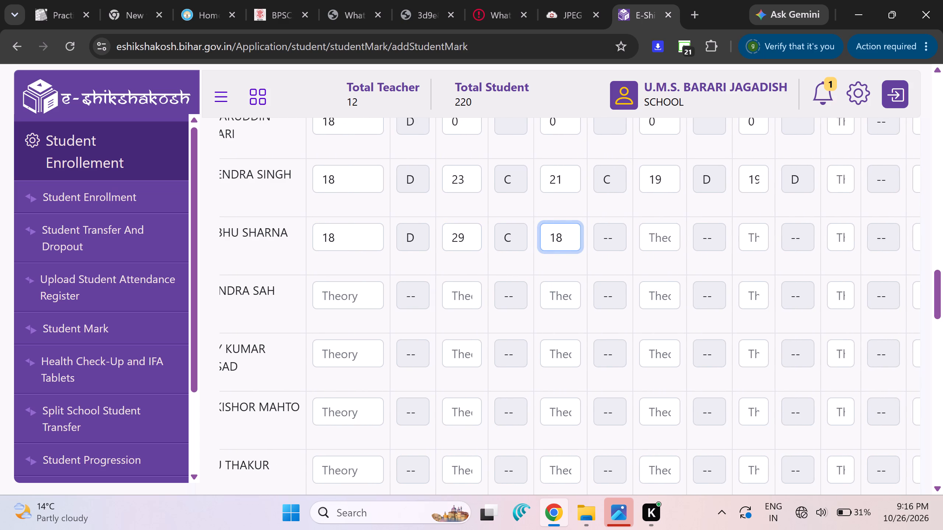
{"action": "left_click", "coordinate": [670, 234]}
{"action": "type", "text": "18"}
{"action": "scroll", "coordinate": [670, 234], "scroll_direction": "left", "scroll_amount": 1}
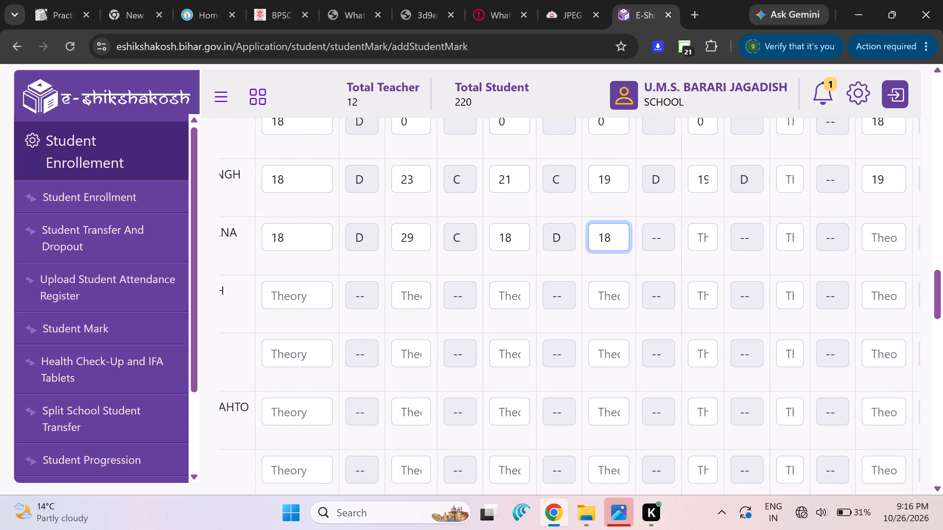
{"action": "left_click", "coordinate": [705, 238]}
{"action": "type", "text": "17"}
{"action": "scroll", "coordinate": [705, 238], "scroll_direction": "left", "scroll_amount": 1}
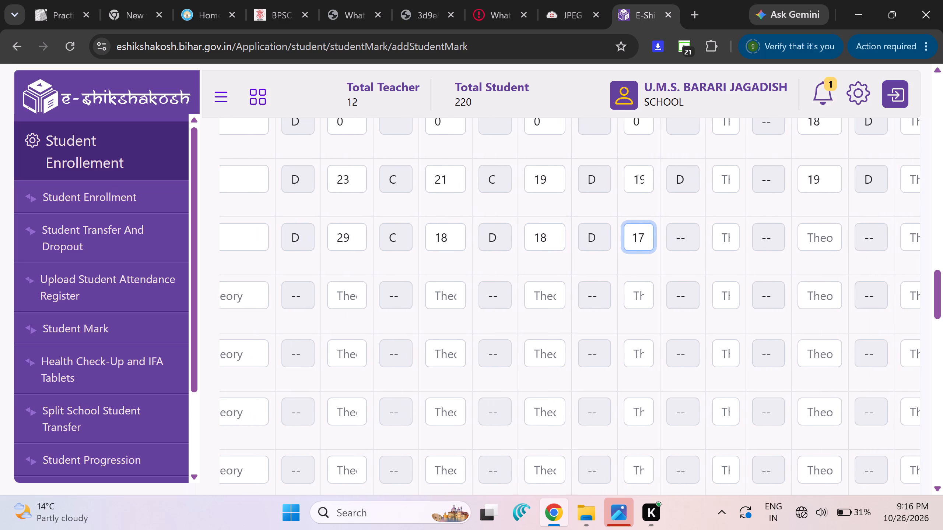
{"action": "scroll", "coordinate": [737, 241], "scroll_direction": "up", "scroll_amount": 1}
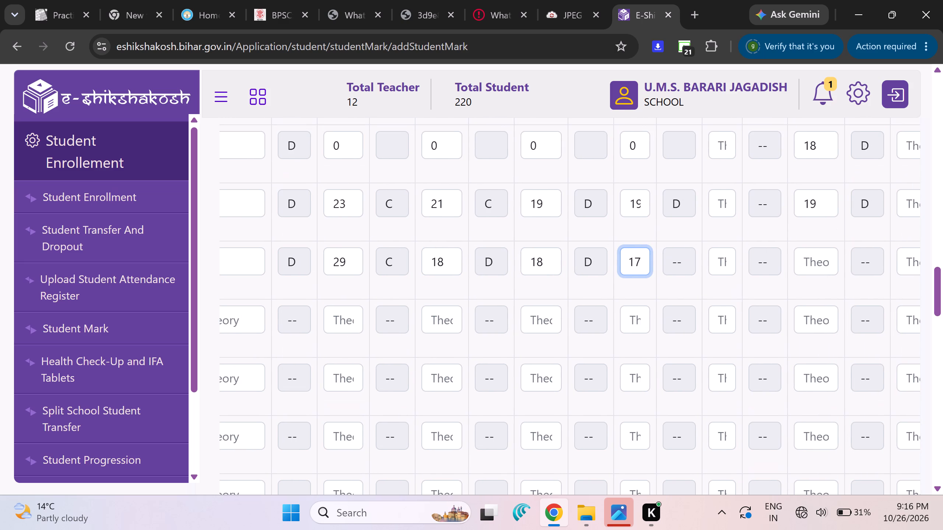
{"action": "left_click", "coordinate": [801, 257]}
{"action": "type", "text": "24"}
{"action": "scroll", "coordinate": [801, 257], "scroll_direction": "left", "scroll_amount": 3}
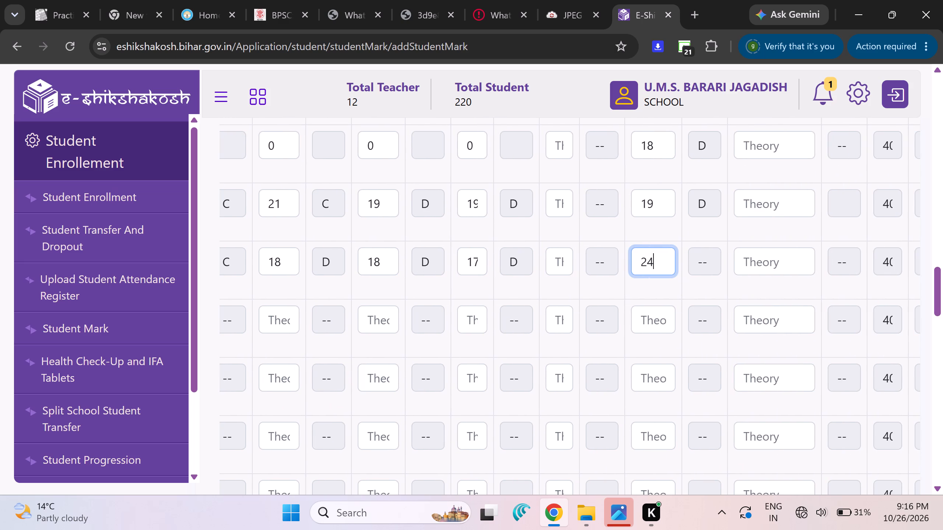
{"action": "left_click", "coordinate": [778, 272]}
{"action": "scroll", "coordinate": [778, 272], "scroll_direction": "left", "scroll_amount": 2}
{"action": "left_click", "coordinate": [752, 289]}
Enter the row 22 student's theory marks: Mathematics 19, English 32 and Science 30.
{"action": "scroll", "coordinate": [752, 289], "scroll_direction": "right", "scroll_amount": 3}
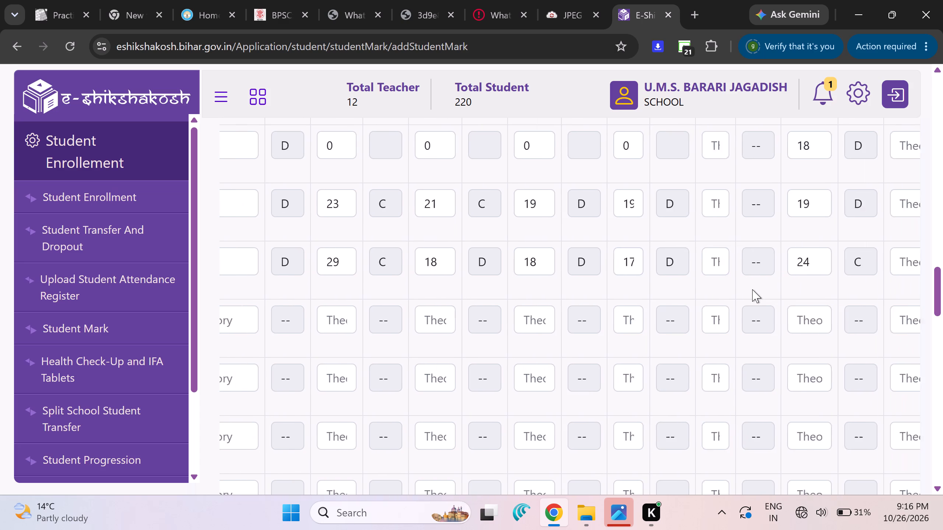
{"action": "scroll", "coordinate": [679, 322], "scroll_direction": "right", "scroll_amount": 1}
{"action": "scroll", "coordinate": [627, 372], "scroll_direction": "down", "scroll_amount": 1}
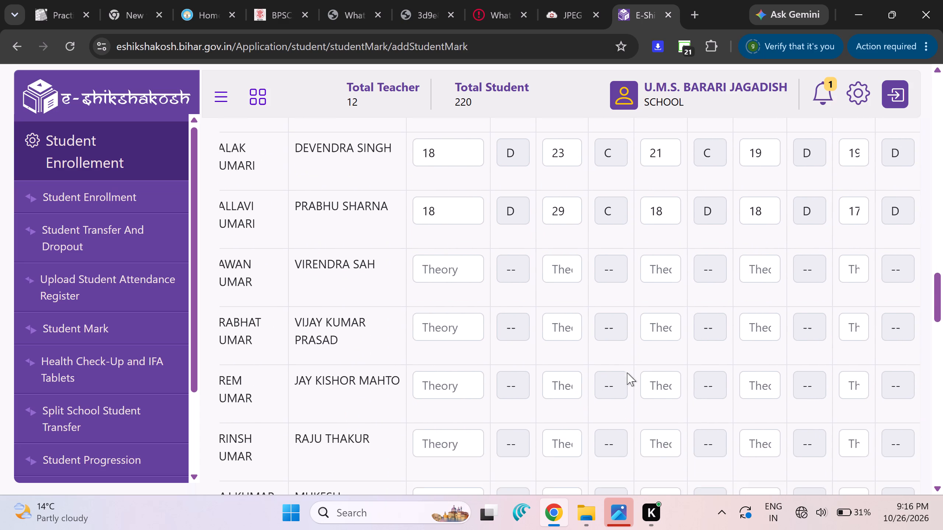
{"action": "scroll", "coordinate": [627, 372], "scroll_direction": "right", "scroll_amount": 1}
{"action": "scroll", "coordinate": [531, 382], "scroll_direction": "right", "scroll_amount": 1}
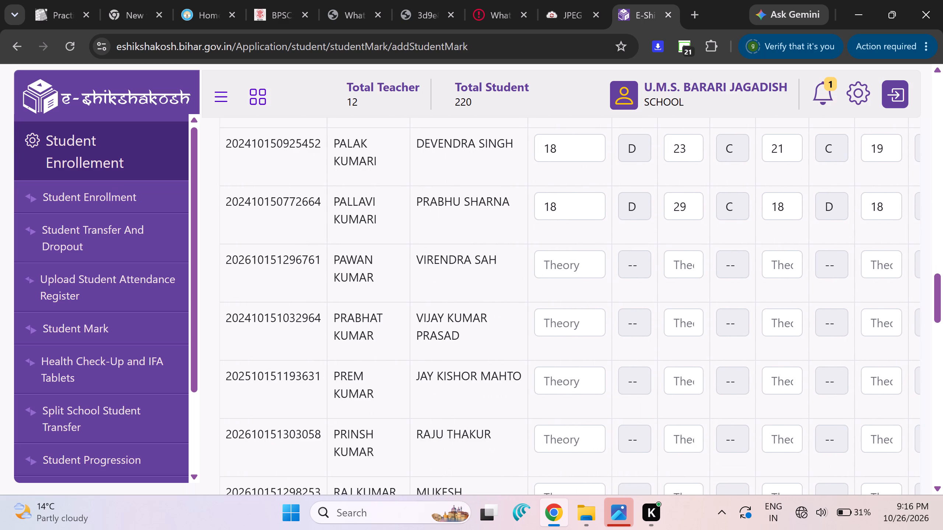
{"action": "left_click", "coordinate": [570, 265]}
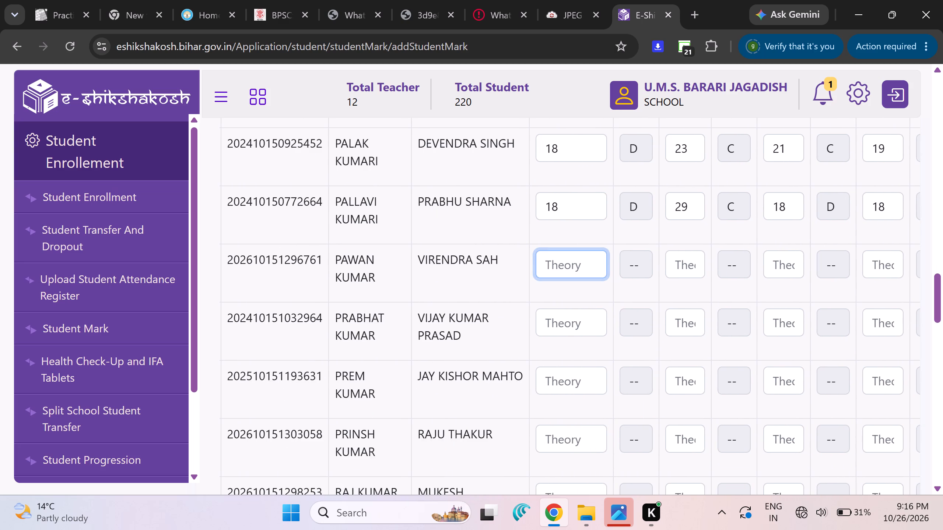
{"action": "type", "text": "19"}
{"action": "key", "text": "BackSpace"}
{"action": "key", "text": "BackSpace"}
{"action": "type", "text": "19"}
{"action": "scroll", "coordinate": [570, 265], "scroll_direction": "left", "scroll_amount": 1}
{"action": "left_click", "coordinate": [632, 265]}
{"action": "type", "text": "32"}
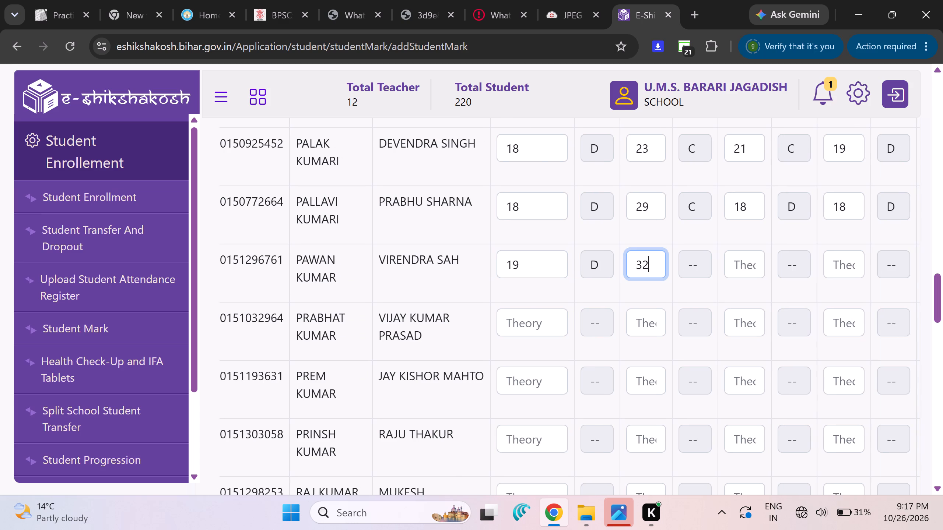
{"action": "scroll", "coordinate": [632, 265], "scroll_direction": "left", "scroll_amount": 1}
{"action": "left_click", "coordinate": [619, 265]}
{"action": "key", "text": "2"}
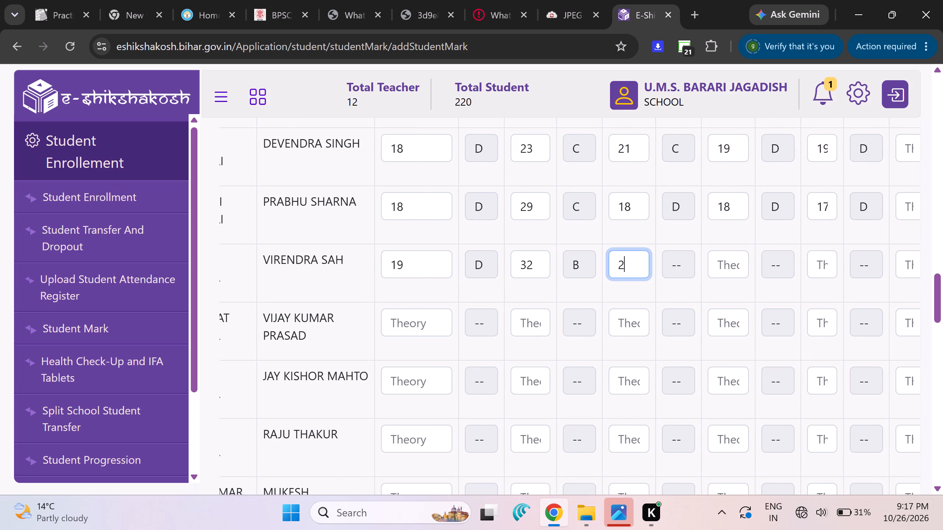
{"action": "key", "text": "BackSpace"}
{"action": "type", "text": "30"}
Enter the row 22 student's remaining theory marks: Social Science 18, Hindi 28 and Sanskrit 22.
{"action": "left_click", "coordinate": [716, 265]}
{"action": "type", "text": "18"}
{"action": "scroll", "coordinate": [716, 265], "scroll_direction": "left", "scroll_amount": 1}
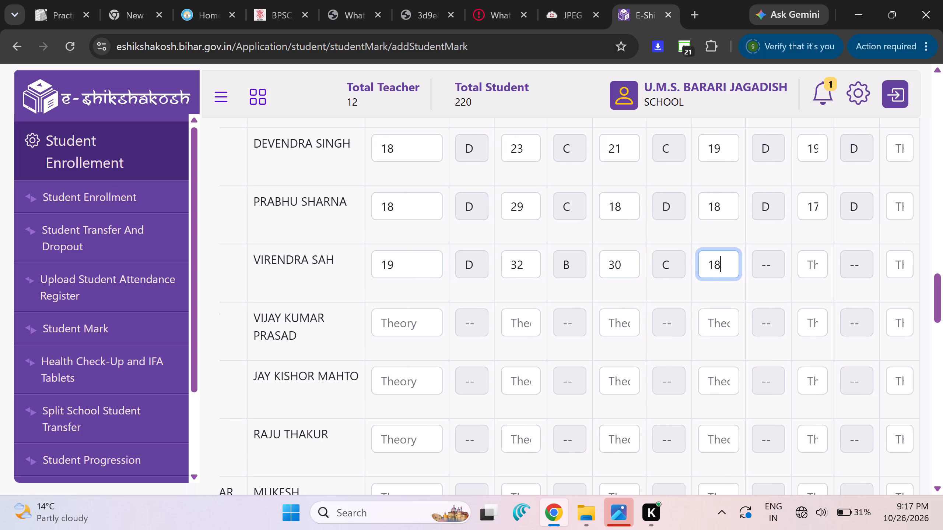
{"action": "scroll", "coordinate": [716, 265], "scroll_direction": "left", "scroll_amount": 1}
{"action": "left_click", "coordinate": [706, 265]}
{"action": "type", "text": "28"}
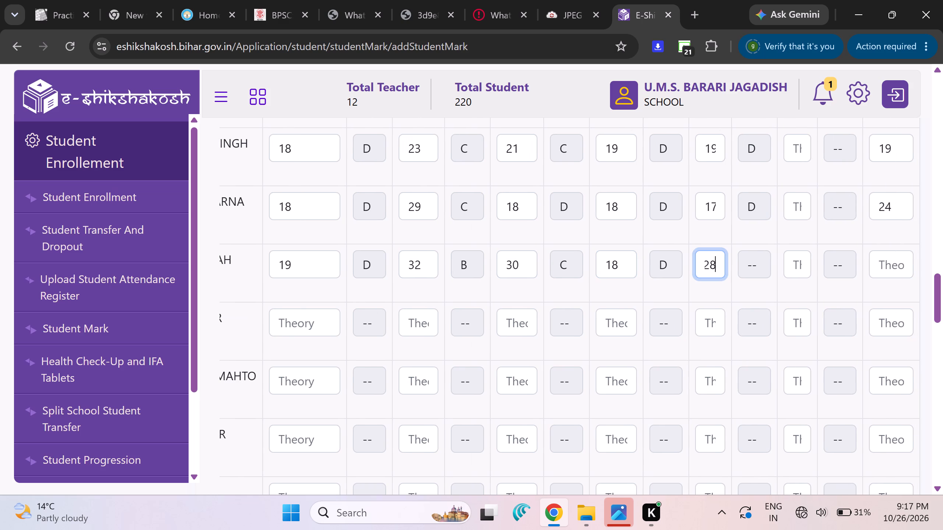
{"action": "scroll", "coordinate": [706, 265], "scroll_direction": "left", "scroll_amount": 2}
{"action": "left_click", "coordinate": [722, 275]}
{"action": "type", "text": "22"}
{"action": "scroll", "coordinate": [722, 275], "scroll_direction": "left", "scroll_amount": 2}
{"action": "left_click", "coordinate": [675, 285]}
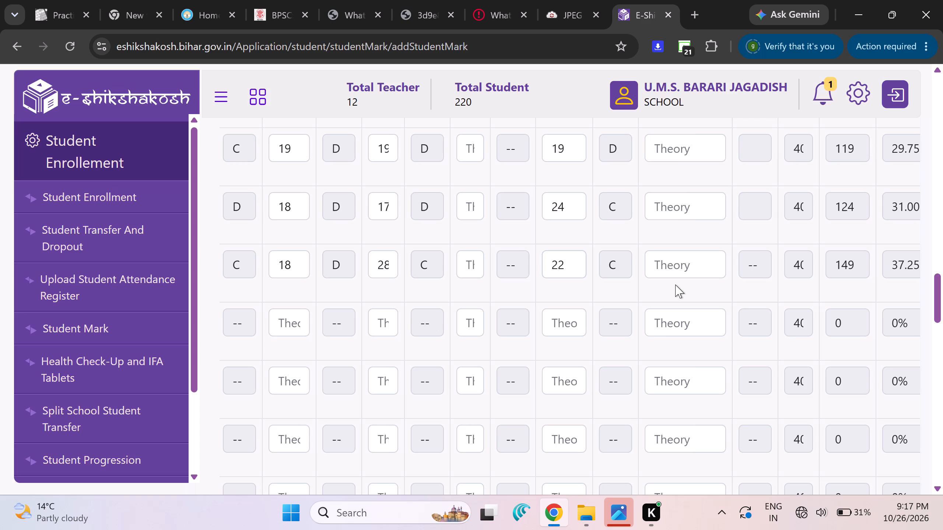
Enter the row 23 student's theory marks: Mathematics 25, English 23 and Science 28.
{"action": "scroll", "coordinate": [675, 285], "scroll_direction": "right", "scroll_amount": 2}
{"action": "scroll", "coordinate": [563, 321], "scroll_direction": "right", "scroll_amount": 1}
{"action": "scroll", "coordinate": [530, 355], "scroll_direction": "down", "scroll_amount": 1}
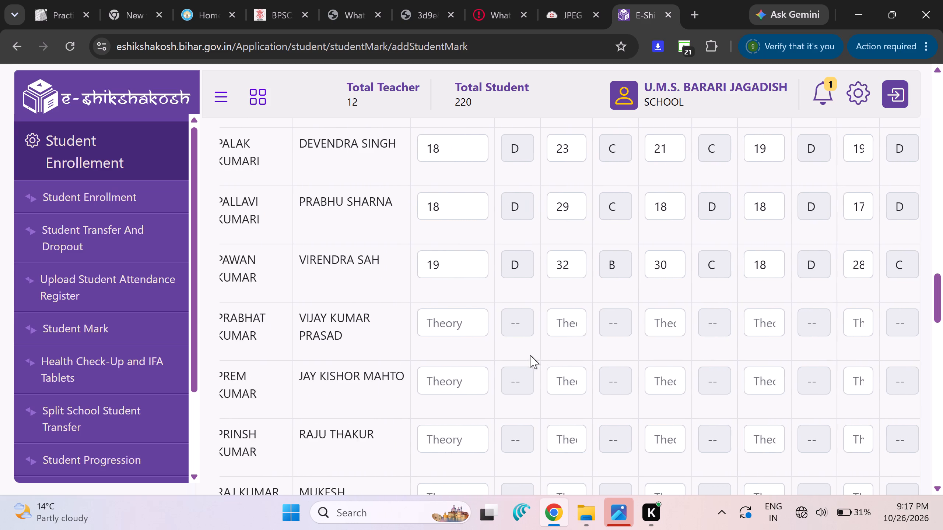
{"action": "scroll", "coordinate": [530, 355], "scroll_direction": "down", "scroll_amount": 2}
{"action": "left_click", "coordinate": [547, 256]}
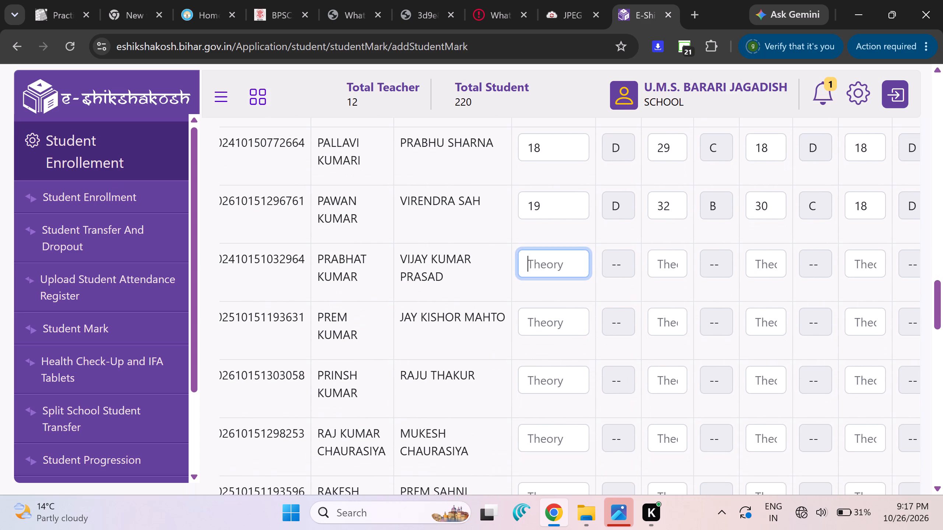
{"action": "scroll", "coordinate": [547, 256], "scroll_direction": "down", "scroll_amount": 1}
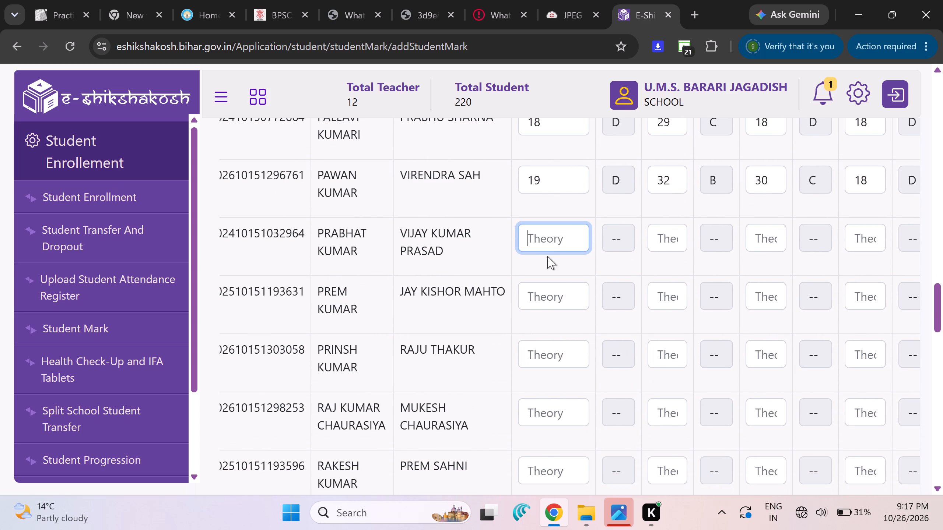
{"action": "type", "text": "25"}
{"action": "scroll", "coordinate": [547, 256], "scroll_direction": "left", "scroll_amount": 1}
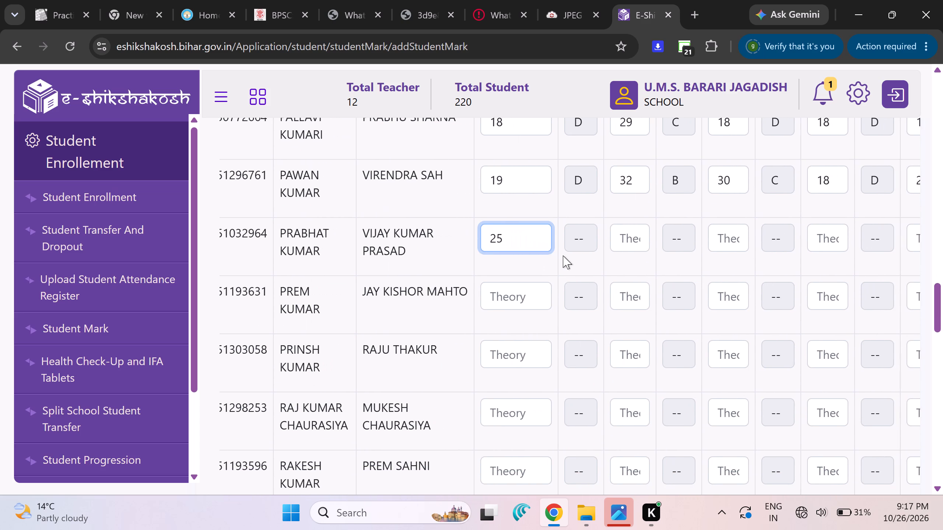
{"action": "left_click", "coordinate": [622, 241]}
{"action": "type", "text": "23"}
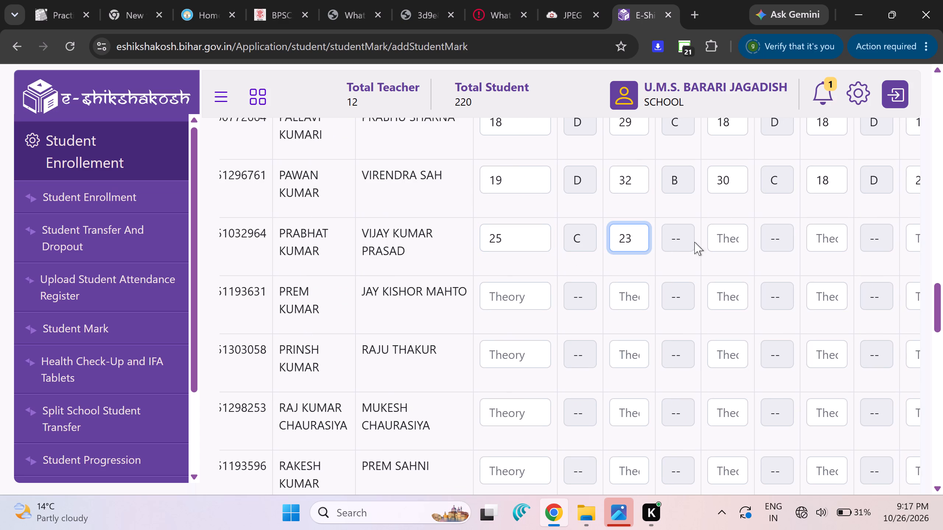
{"action": "left_click", "coordinate": [733, 239]}
{"action": "type", "text": "28"}
Enter the row 23 student's remaining theory marks: Social Science 26, Hindi 25 and Sanskrit 29.
{"action": "scroll", "coordinate": [733, 239], "scroll_direction": "left", "scroll_amount": 1}
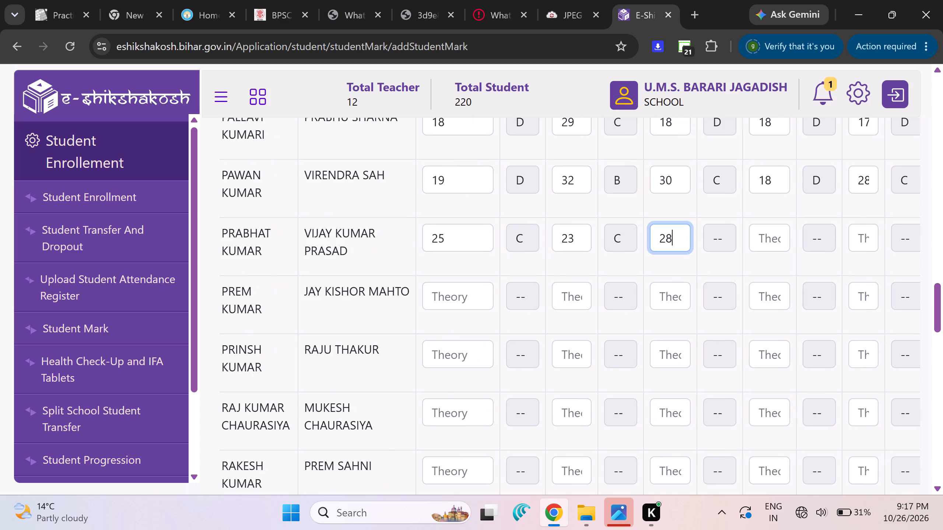
{"action": "scroll", "coordinate": [733, 239], "scroll_direction": "left", "scroll_amount": 1}
{"action": "left_click", "coordinate": [705, 229]}
{"action": "type", "text": "26"}
{"action": "left_click", "coordinate": [810, 234]}
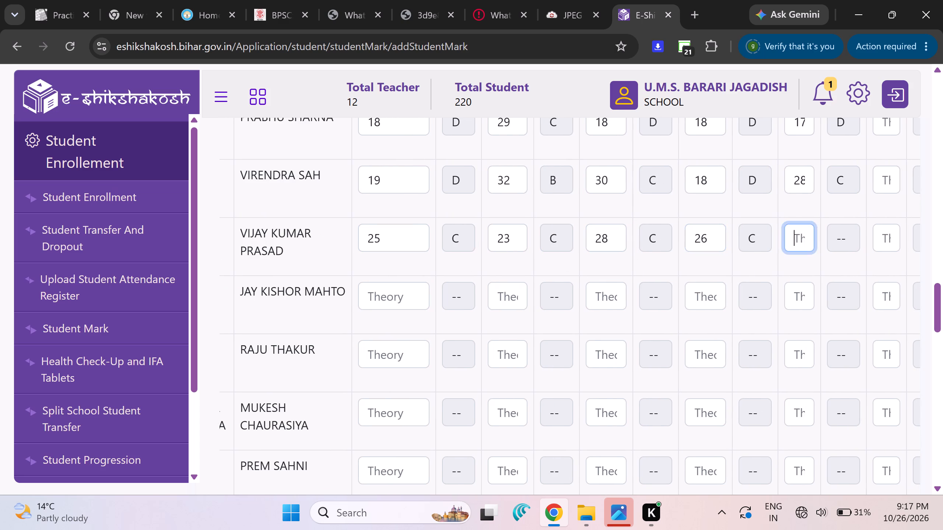
{"action": "type", "text": "25"}
{"action": "scroll", "coordinate": [810, 234], "scroll_direction": "left", "scroll_amount": 2}
{"action": "left_click", "coordinate": [853, 246]}
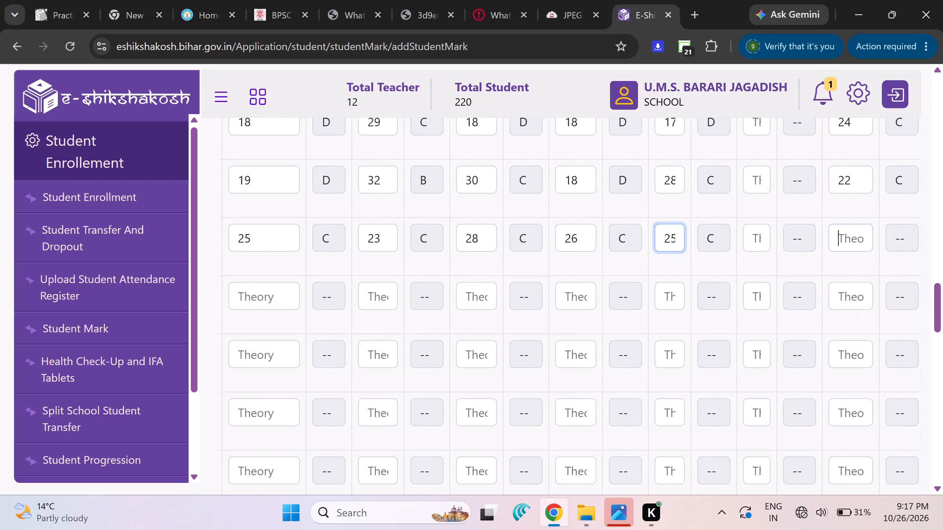
{"action": "type", "text": "29"}
{"action": "scroll", "coordinate": [853, 246], "scroll_direction": "left", "scroll_amount": 3}
{"action": "left_click", "coordinate": [774, 264]}
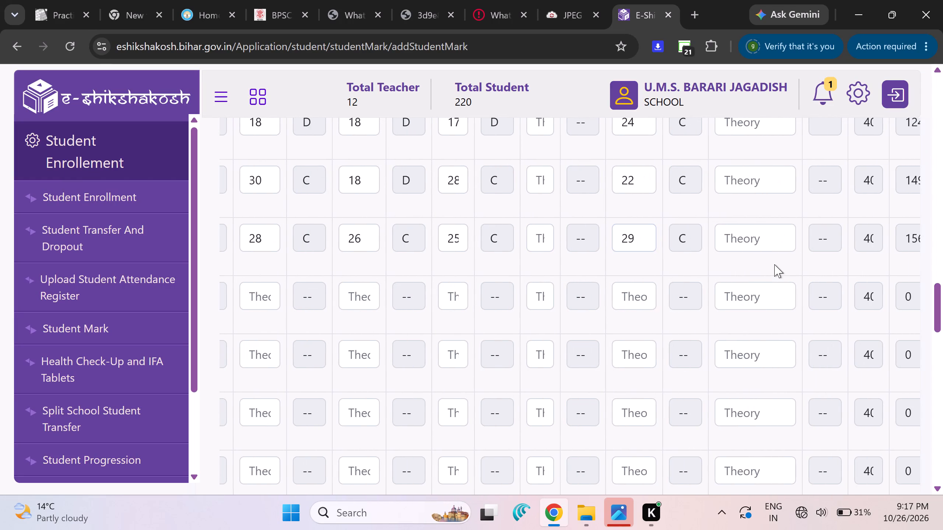
Enter the row 24 student's theory marks: Mathematics 18, English 19 and Science 18.
{"action": "scroll", "coordinate": [774, 264], "scroll_direction": "left", "scroll_amount": 1}
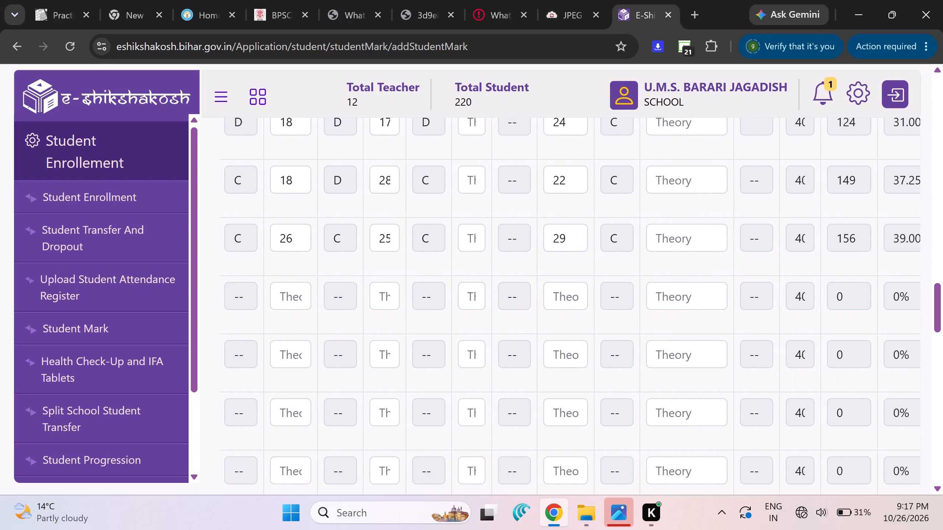
{"action": "scroll", "coordinate": [558, 287], "scroll_direction": "right", "scroll_amount": 3}
{"action": "left_click", "coordinate": [620, 305]}
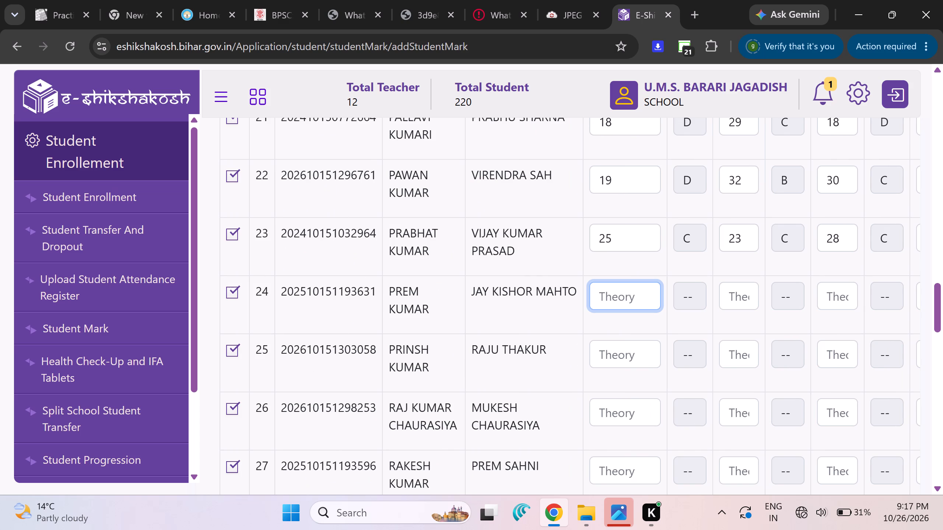
{"action": "type", "text": "18"}
{"action": "scroll", "coordinate": [620, 305], "scroll_direction": "left", "scroll_amount": 1}
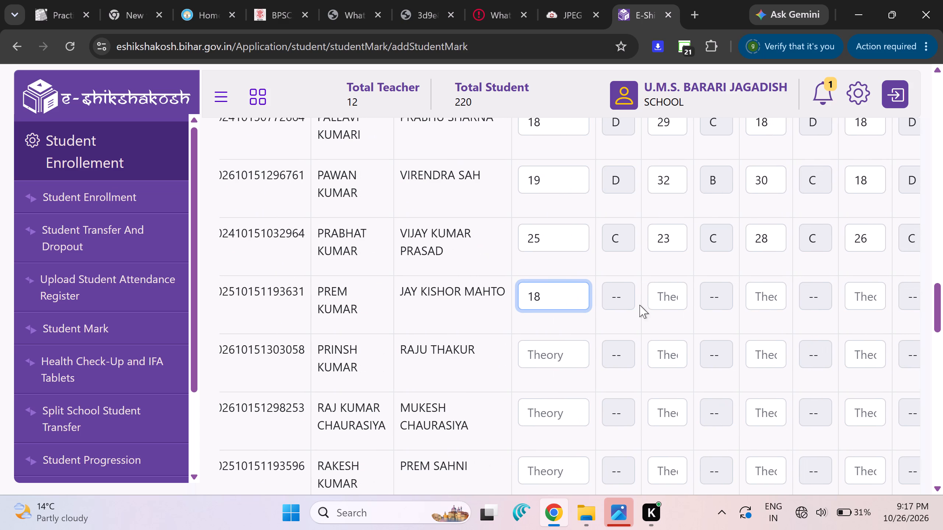
{"action": "left_click", "coordinate": [667, 302]}
{"action": "key", "text": "1"}
{"action": "key", "text": "9"}
{"action": "scroll", "coordinate": [667, 302], "scroll_direction": "left", "scroll_amount": 2}
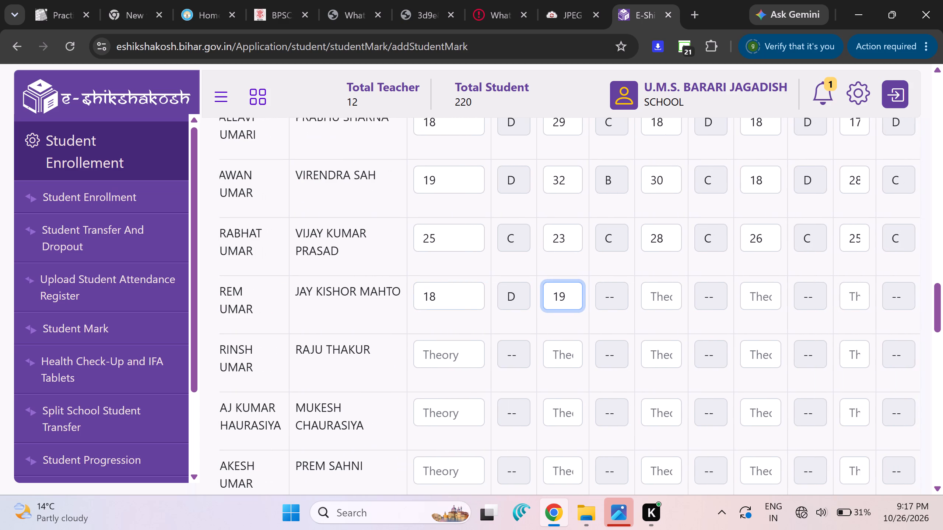
{"action": "left_click", "coordinate": [659, 304]}
{"action": "type", "text": "18"}
Enter the row 24 student's remaining theory marks: Social Science 19, Hindi 17 and Sanskrit 18.
{"action": "scroll", "coordinate": [659, 304], "scroll_direction": "left", "scroll_amount": 1}
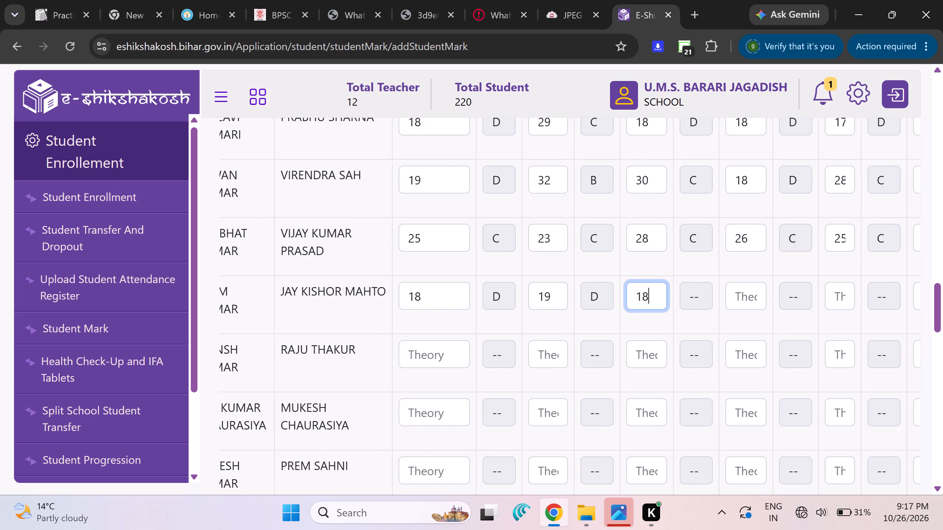
{"action": "scroll", "coordinate": [659, 304], "scroll_direction": "left", "scroll_amount": 1}
{"action": "left_click", "coordinate": [731, 304]}
{"action": "key", "text": "1"}
{"action": "key", "text": "9"}
{"action": "scroll", "coordinate": [731, 304], "scroll_direction": "left", "scroll_amount": 1}
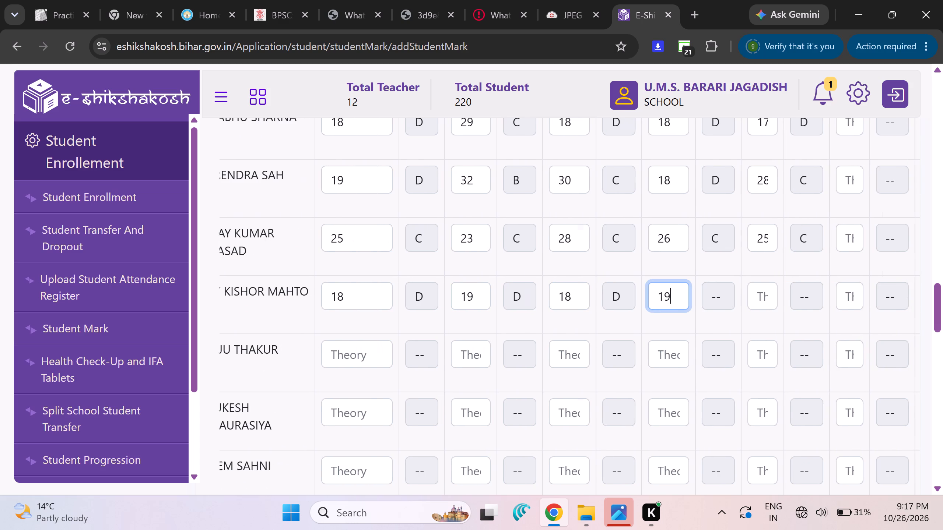
{"action": "scroll", "coordinate": [731, 304], "scroll_direction": "left", "scroll_amount": 1}
{"action": "left_click", "coordinate": [748, 303]}
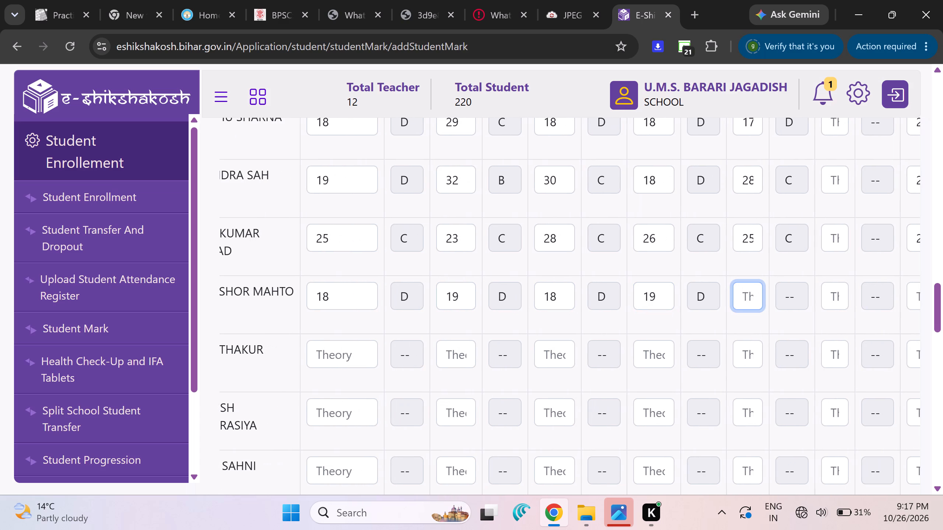
{"action": "type", "text": "17"}
{"action": "scroll", "coordinate": [748, 303], "scroll_direction": "left", "scroll_amount": 2}
{"action": "left_click", "coordinate": [827, 299]}
{"action": "key", "text": "1"}
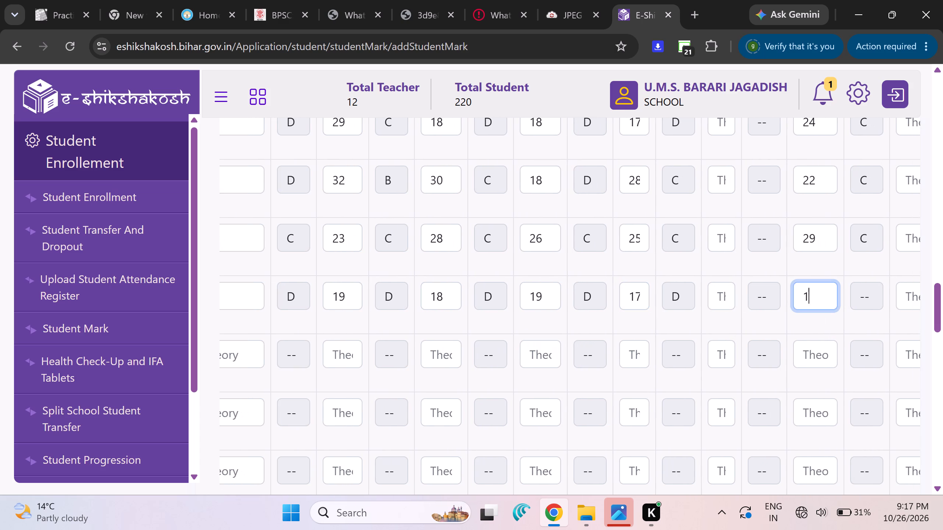
{"action": "key", "text": "8"}
{"action": "scroll", "coordinate": [827, 299], "scroll_direction": "left", "scroll_amount": 4}
{"action": "left_click", "coordinate": [765, 307]}
{"action": "scroll", "coordinate": [765, 307], "scroll_direction": "right", "scroll_amount": 1}
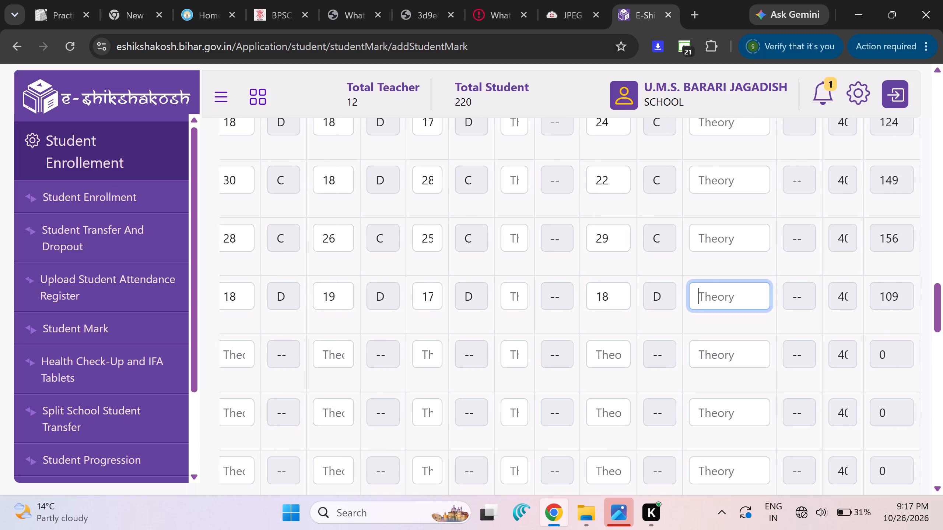
Enter the row 25 student's theory marks: Mathematics 18, English 34 and Science 18.
{"action": "scroll", "coordinate": [765, 307], "scroll_direction": "right", "scroll_amount": 1}
{"action": "scroll", "coordinate": [580, 376], "scroll_direction": "down", "scroll_amount": 1}
{"action": "scroll", "coordinate": [580, 376], "scroll_direction": "right", "scroll_amount": 1}
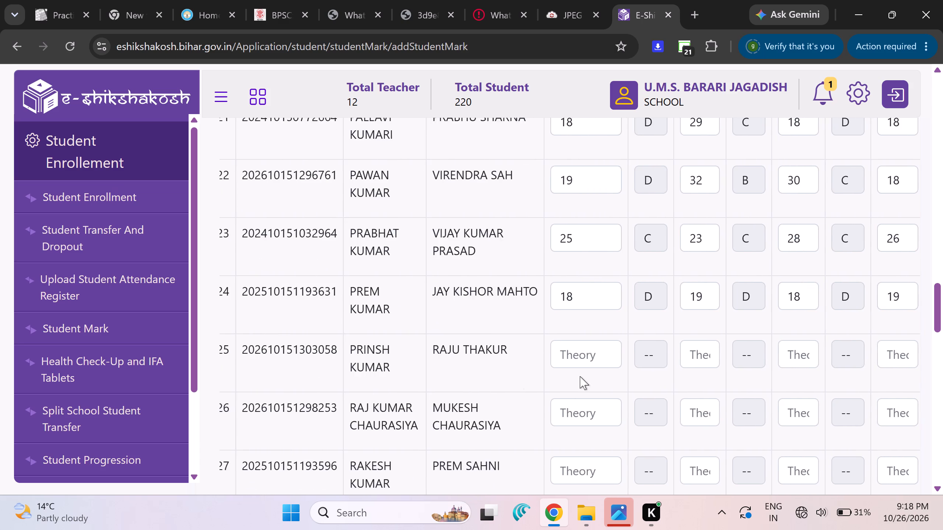
{"action": "scroll", "coordinate": [580, 376], "scroll_direction": "down", "scroll_amount": 1}
{"action": "left_click", "coordinate": [571, 283]}
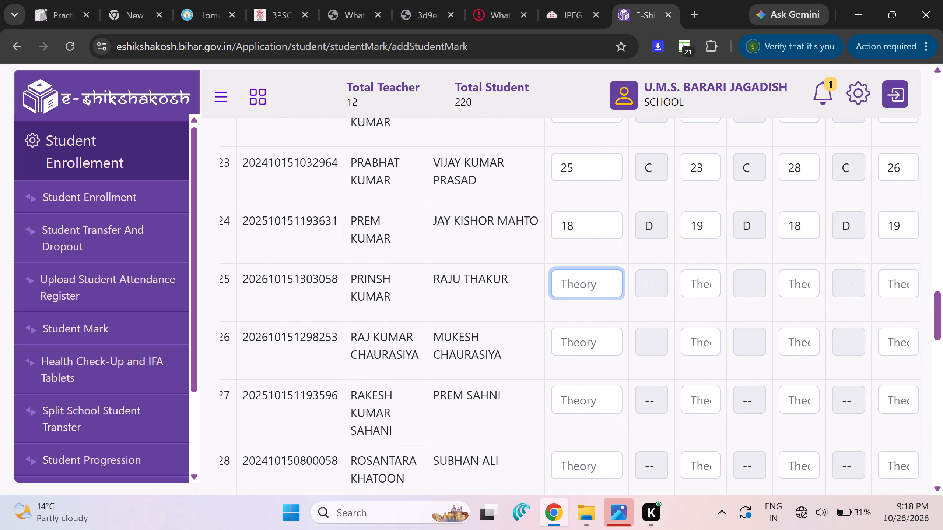
{"action": "type", "text": "18"}
{"action": "scroll", "coordinate": [571, 283], "scroll_direction": "left", "scroll_amount": 1}
{"action": "left_click", "coordinate": [662, 286]}
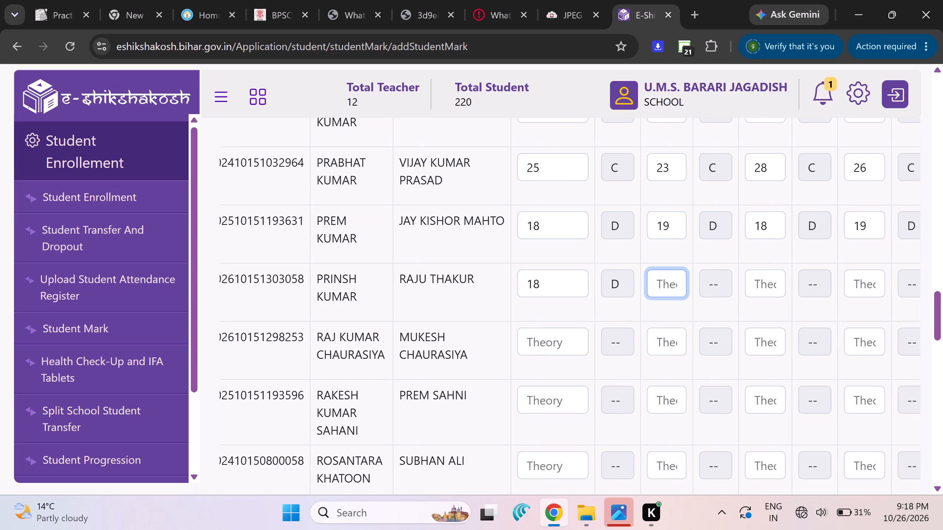
{"action": "type", "text": "34"}
{"action": "left_click", "coordinate": [753, 291]}
{"action": "key", "text": "1"}
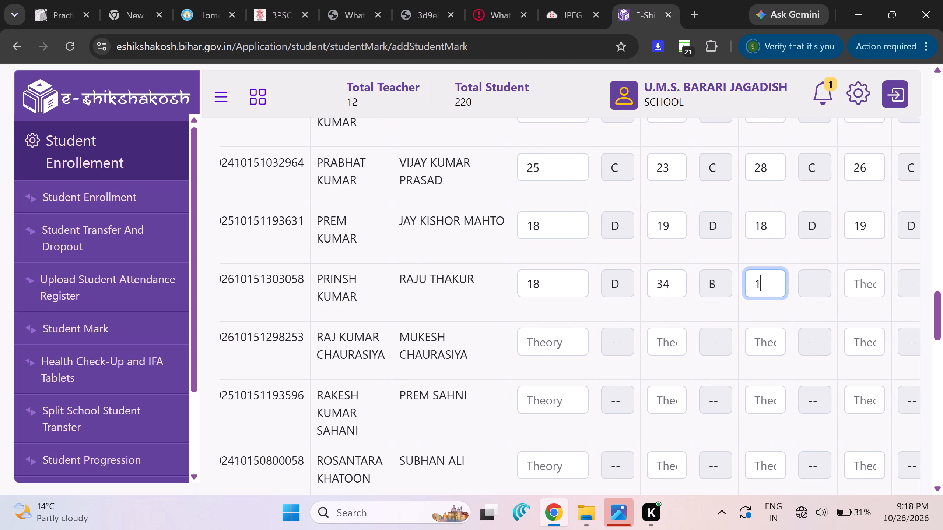
{"action": "key", "text": "8"}
Enter the row 25 student's remaining theory marks: Social Science 18, Hindi 20 and Sanskrit 25.
{"action": "scroll", "coordinate": [753, 291], "scroll_direction": "left", "scroll_amount": 2}
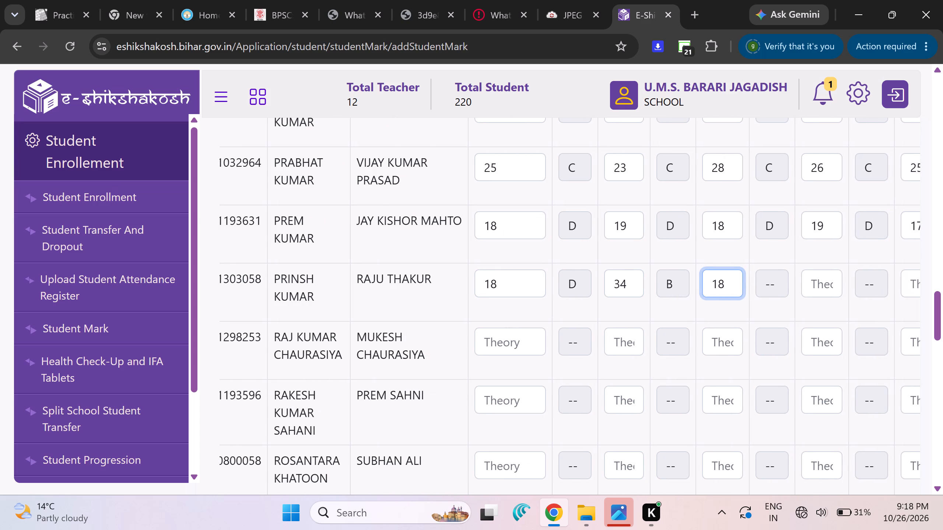
{"action": "left_click", "coordinate": [812, 290]}
{"action": "key", "text": "1"}
{"action": "key", "text": "8"}
{"action": "scroll", "coordinate": [812, 290], "scroll_direction": "left", "scroll_amount": 2}
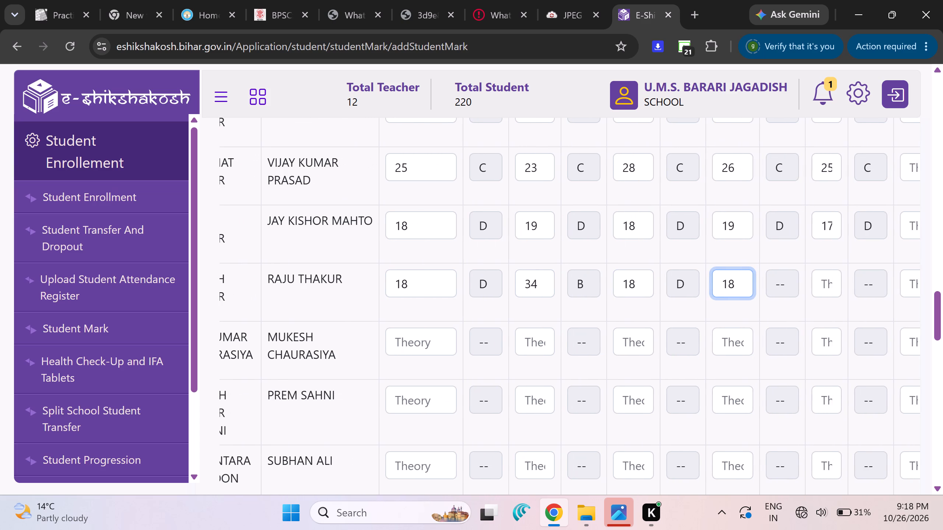
{"action": "left_click", "coordinate": [821, 289]}
{"action": "type", "text": "20"}
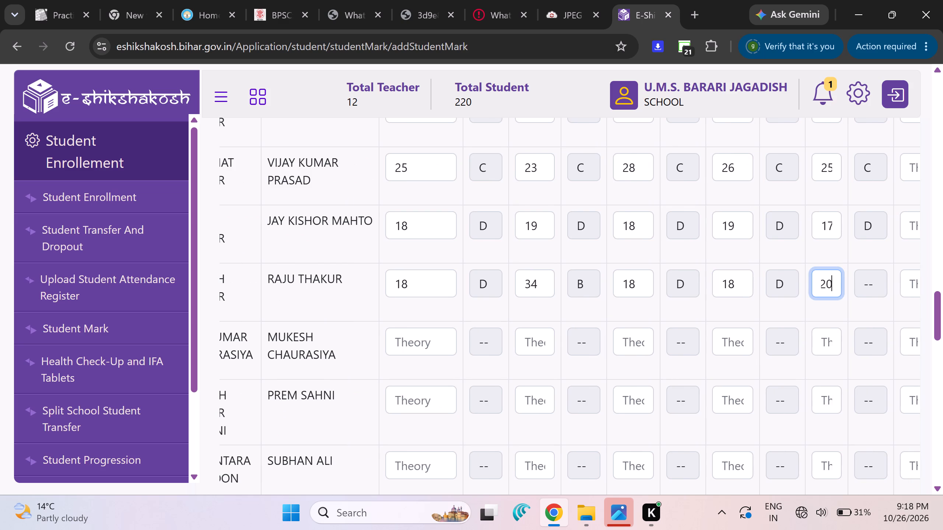
{"action": "scroll", "coordinate": [821, 289], "scroll_direction": "left", "scroll_amount": 4}
{"action": "left_click", "coordinate": [679, 290]}
{"action": "key", "text": "2"}
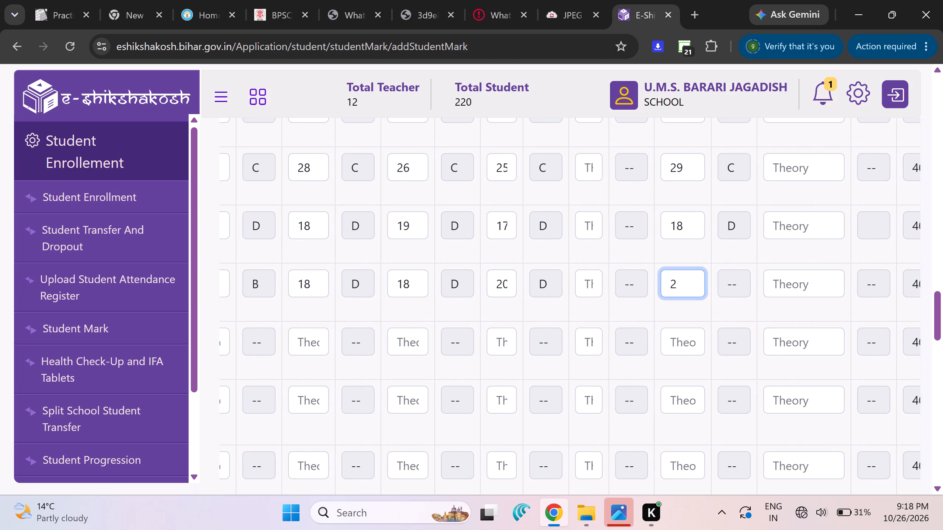
{"action": "key", "text": "5"}
{"action": "scroll", "coordinate": [679, 290], "scroll_direction": "left", "scroll_amount": 2}
{"action": "left_click", "coordinate": [645, 300]}
Open the row 26 student's Mathematics theory mark for entry.
{"action": "scroll", "coordinate": [645, 300], "scroll_direction": "right", "scroll_amount": 7}
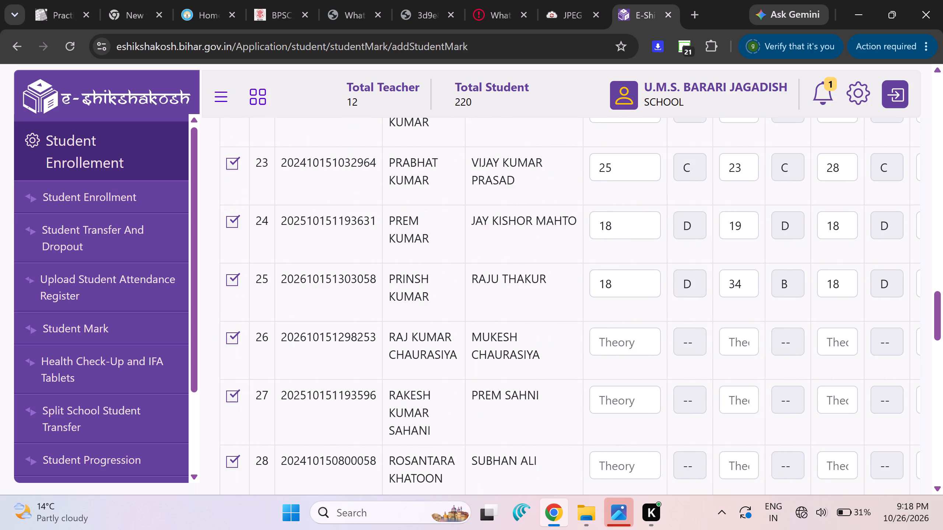
{"action": "scroll", "coordinate": [614, 334], "scroll_direction": "down", "scroll_amount": 1}
{"action": "left_click", "coordinate": [640, 273]}
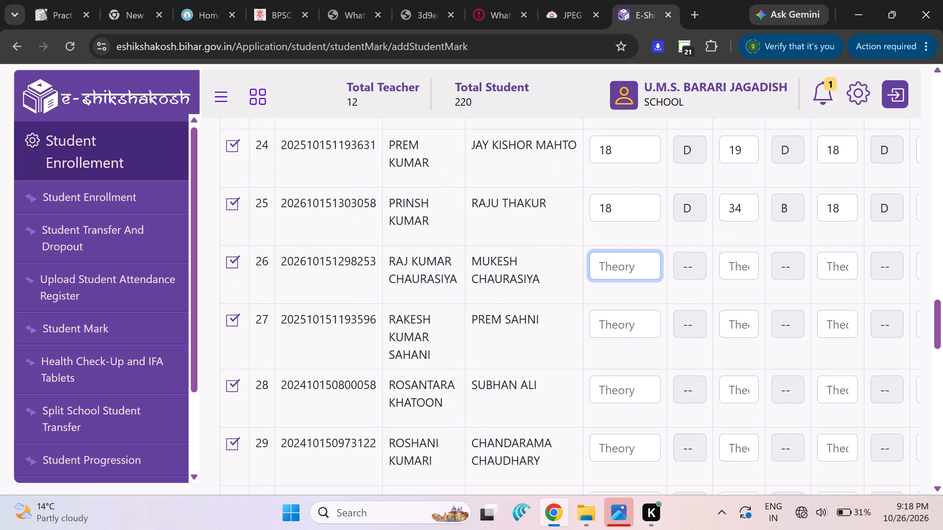
Enter the row 26 student's theory marks: Mathematics 18, English 36 and Science 21.
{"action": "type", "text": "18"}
{"action": "scroll", "coordinate": [640, 273], "scroll_direction": "left", "scroll_amount": 1}
{"action": "left_click", "coordinate": [669, 273]}
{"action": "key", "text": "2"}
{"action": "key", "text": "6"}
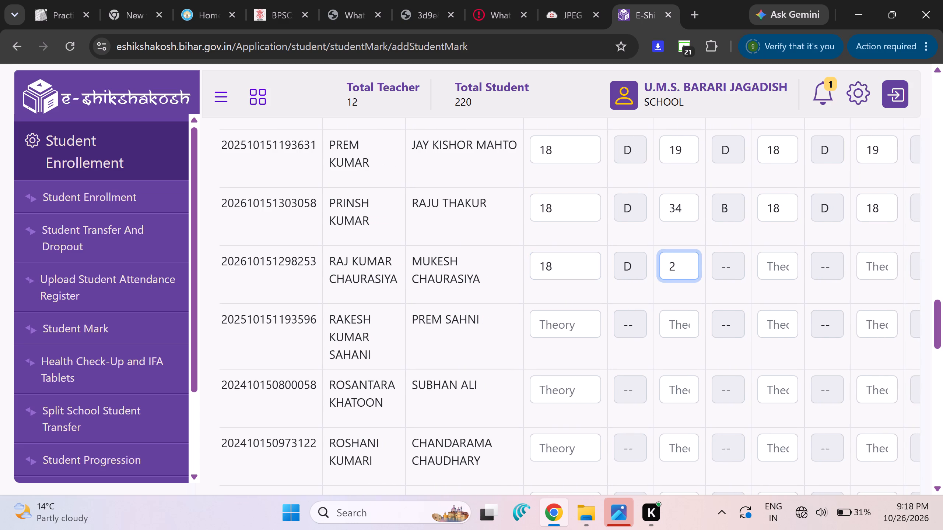
{"action": "scroll", "coordinate": [669, 273], "scroll_direction": "left", "scroll_amount": 1}
{"action": "key", "text": "BackSpace"}
{"action": "key", "text": "BackSpace"}
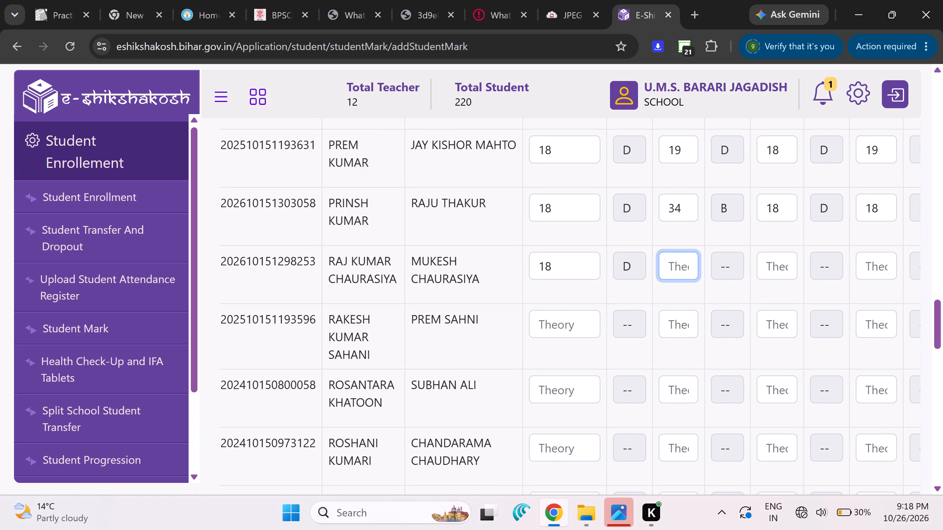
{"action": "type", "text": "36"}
{"action": "scroll", "coordinate": [669, 273], "scroll_direction": "left", "scroll_amount": 1}
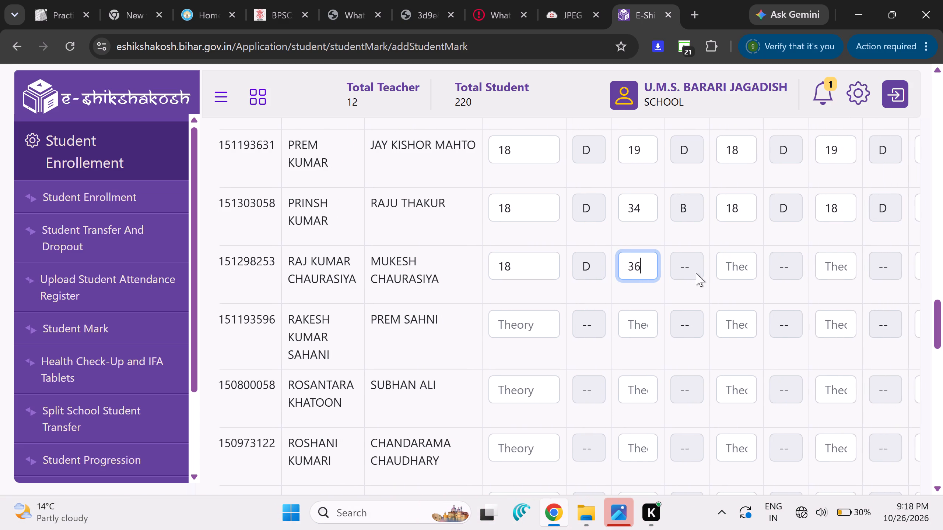
{"action": "left_click", "coordinate": [740, 267]}
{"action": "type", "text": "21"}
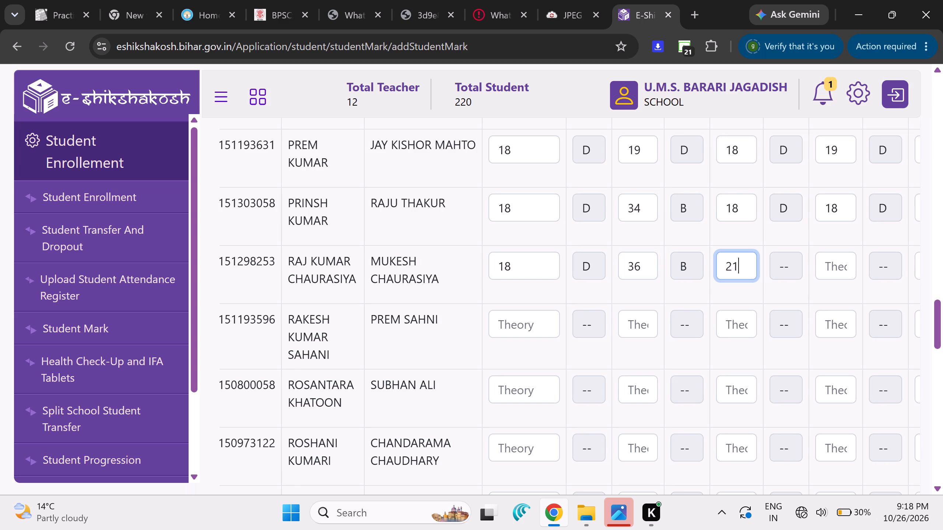
Enter the row 26 student's remaining theory marks: Social Science 29, Hindi 17 and Sanskrit 31.
{"action": "left_click", "coordinate": [828, 266]}
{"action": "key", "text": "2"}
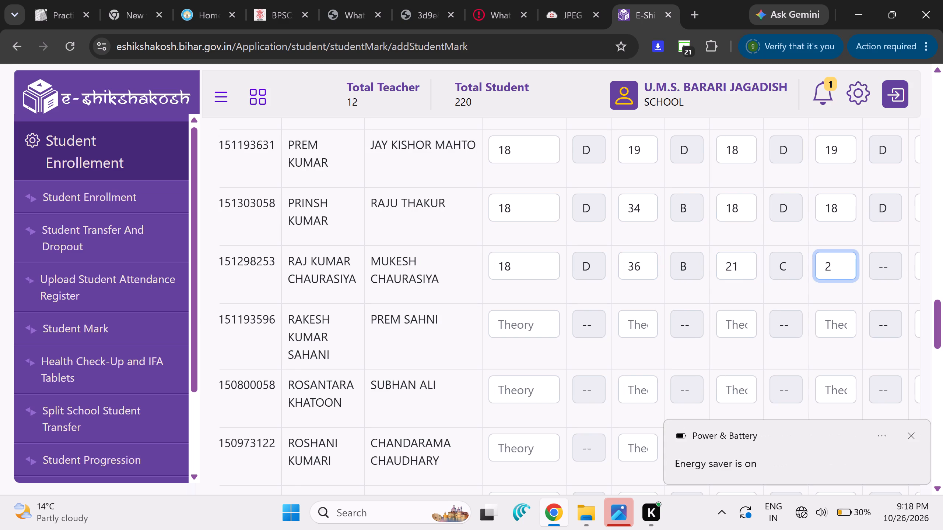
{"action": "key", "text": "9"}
{"action": "scroll", "coordinate": [828, 266], "scroll_direction": "left", "scroll_amount": 3}
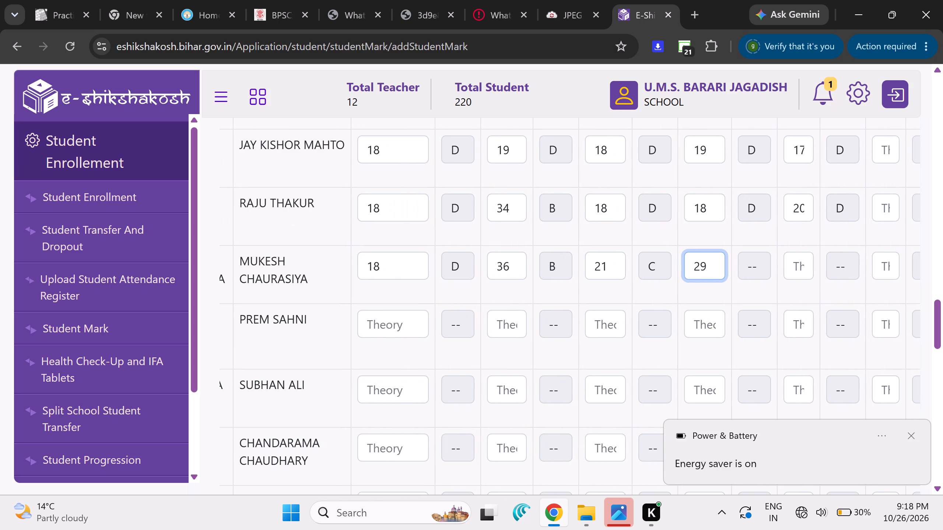
{"action": "left_click", "coordinate": [802, 269]}
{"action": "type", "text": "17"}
{"action": "scroll", "coordinate": [802, 269], "scroll_direction": "left", "scroll_amount": 2}
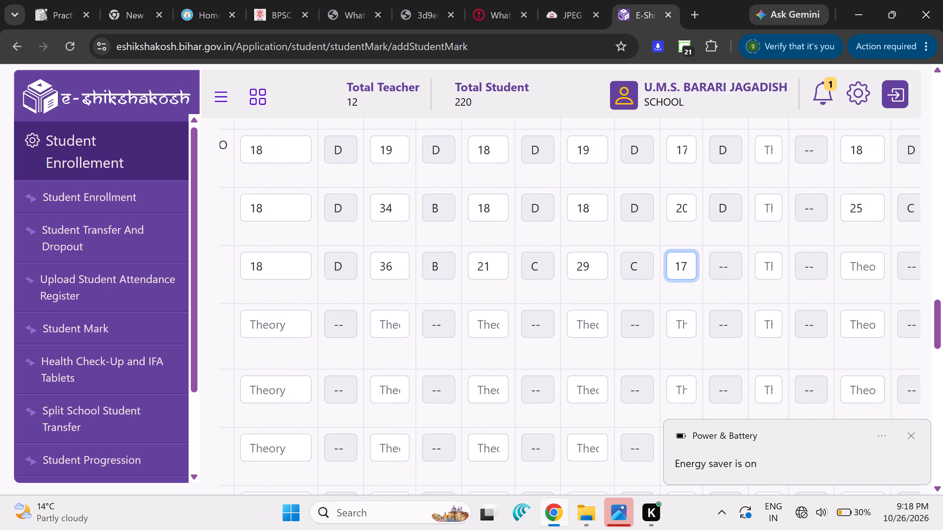
{"action": "left_click_drag", "start_coordinate": [858, 280], "coordinate": [863, 275]}
{"action": "left_click", "coordinate": [863, 275]}
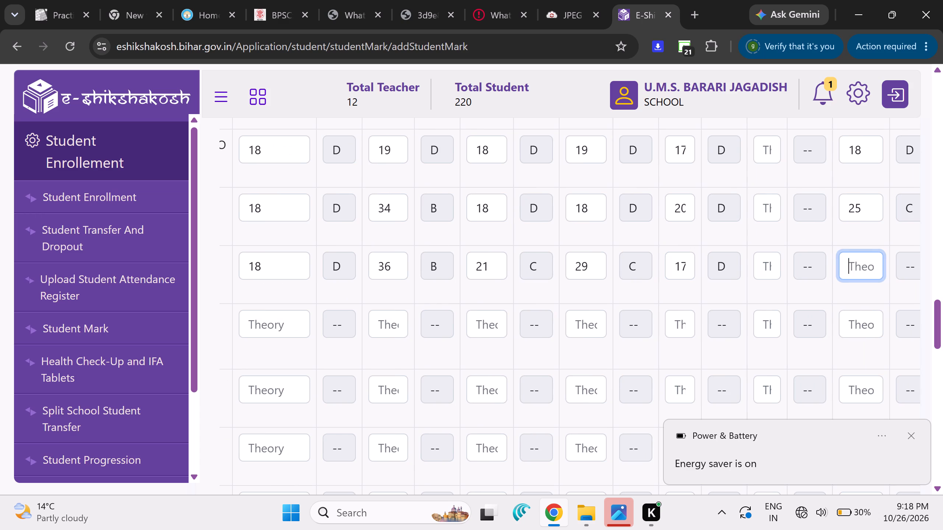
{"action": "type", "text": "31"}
{"action": "scroll", "coordinate": [863, 275], "scroll_direction": "left", "scroll_amount": 4}
{"action": "left_click", "coordinate": [789, 278]}
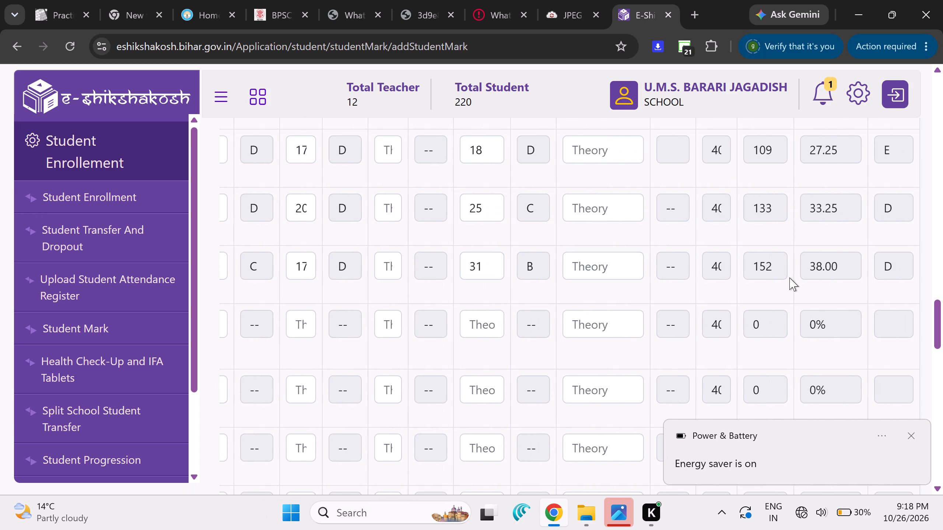
Enter the row 27 student's first theory marks: Mathematics 21 and English 38.
{"action": "scroll", "coordinate": [789, 278], "scroll_direction": "right", "scroll_amount": 4}
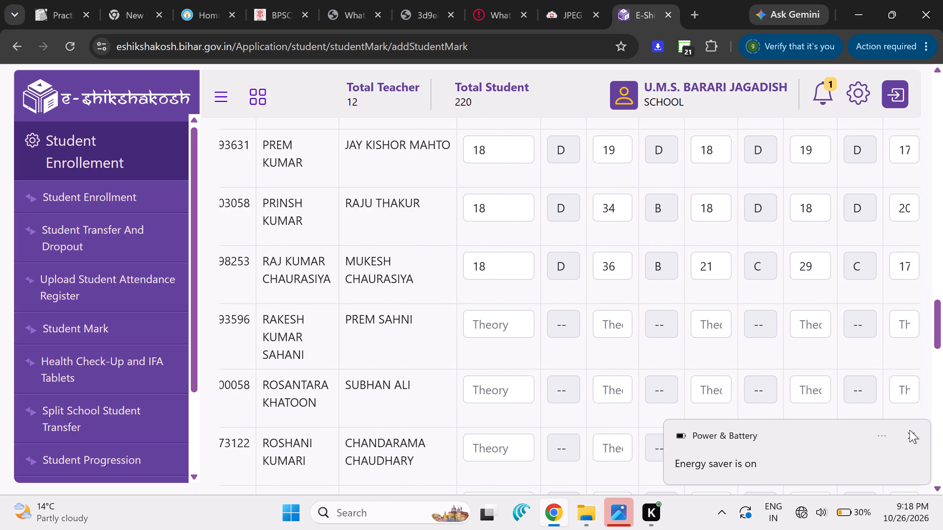
{"action": "left_click", "coordinate": [909, 430]}
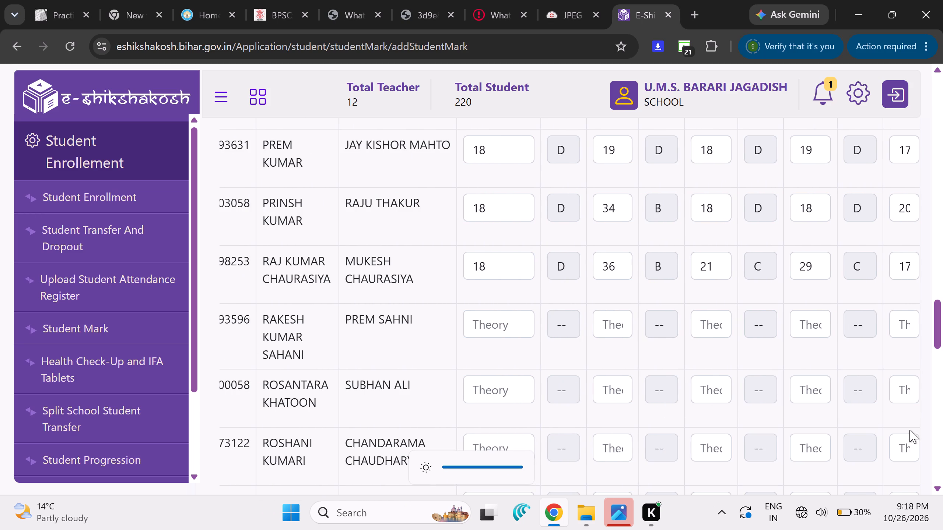
{"action": "scroll", "coordinate": [793, 458], "scroll_direction": "down", "scroll_amount": 1}
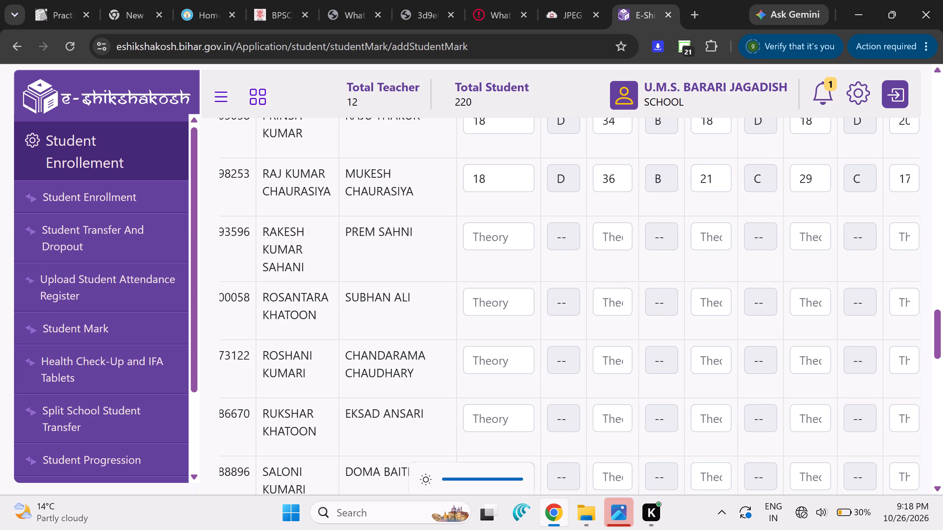
{"action": "left_click", "coordinate": [515, 245]}
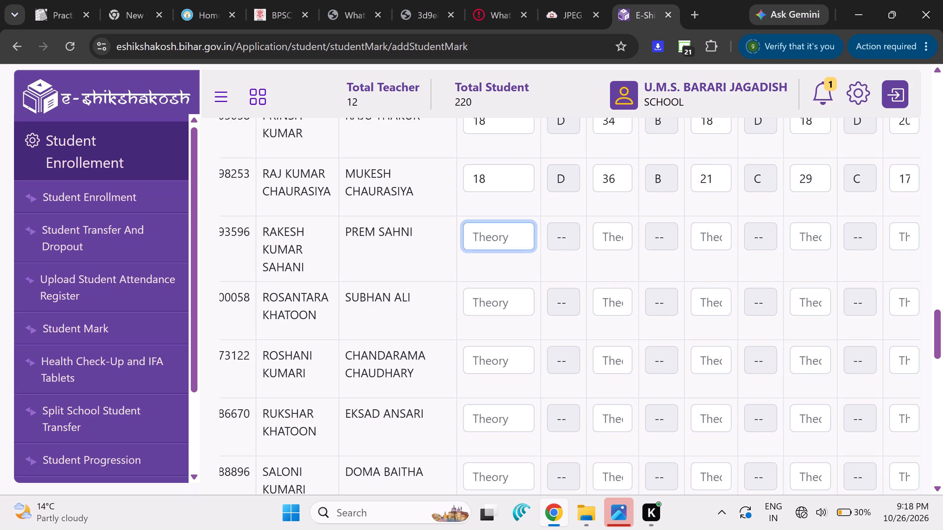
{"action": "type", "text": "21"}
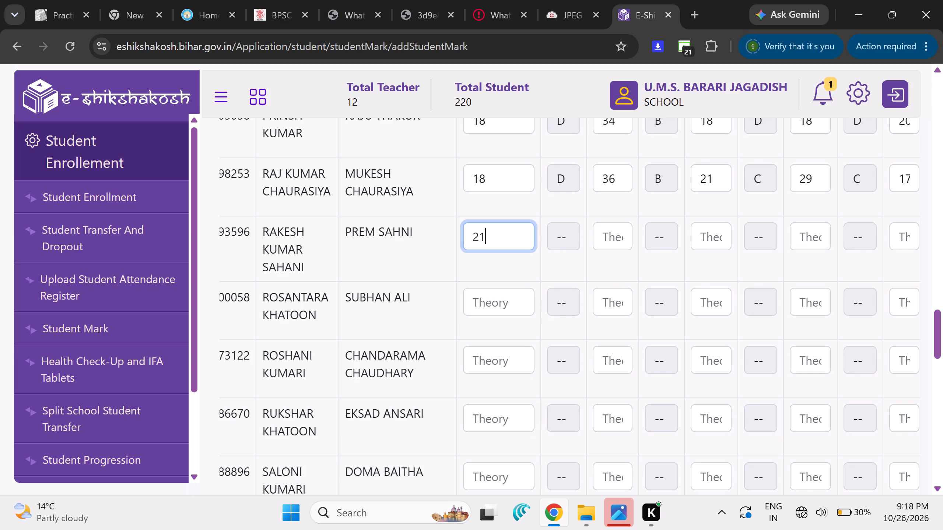
{"action": "left_click", "coordinate": [599, 225]}
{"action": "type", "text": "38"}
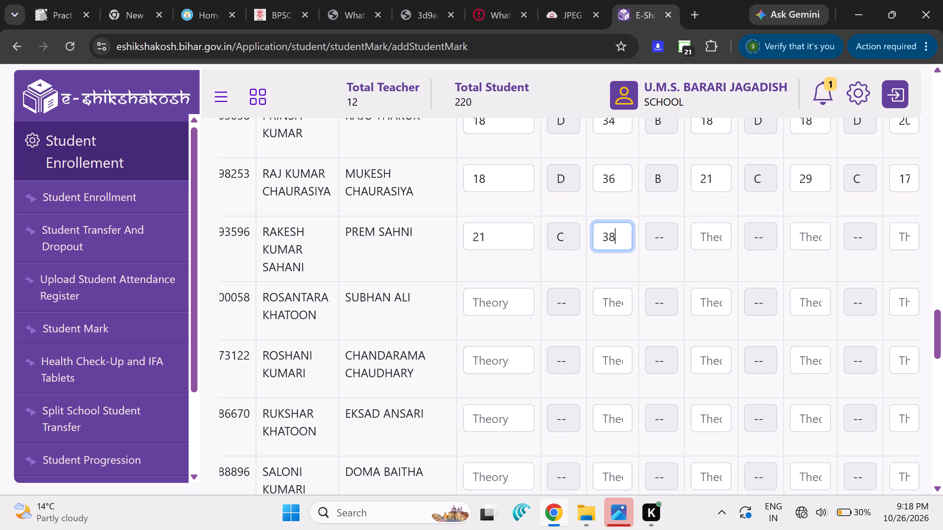
Enter the row 27 student's remaining theory marks: Science 36, Social Science 25, Hindi 33 and Sanskrit 31.
{"action": "left_click", "coordinate": [713, 247]}
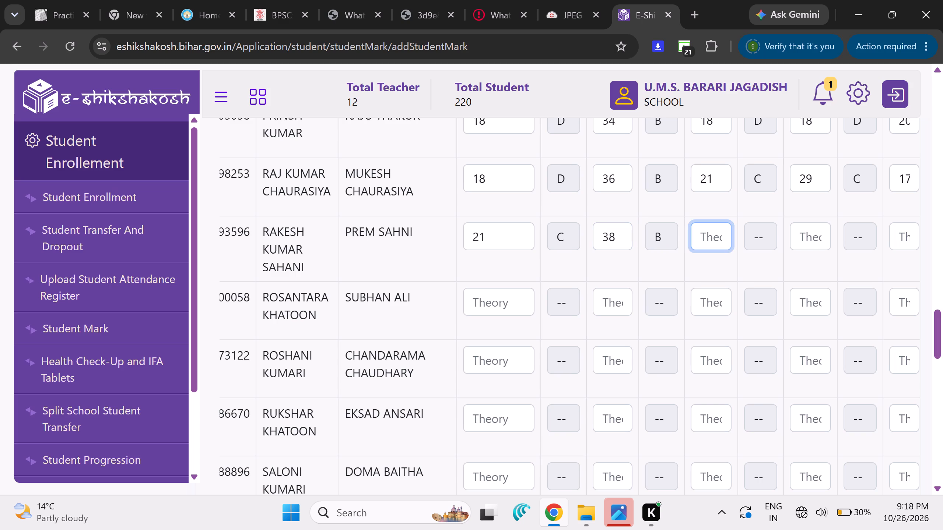
{"action": "type", "text": "36"}
{"action": "scroll", "coordinate": [713, 247], "scroll_direction": "left", "scroll_amount": 1}
{"action": "left_click", "coordinate": [714, 235]}
{"action": "type", "text": "25"}
{"action": "scroll", "coordinate": [714, 235], "scroll_direction": "left", "scroll_amount": 1}
{"action": "left_click", "coordinate": [712, 231]}
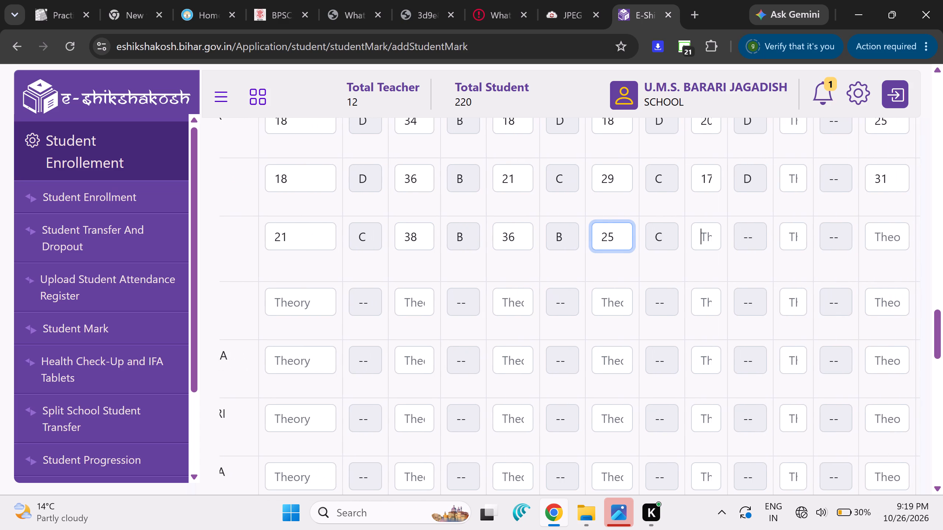
{"action": "type", "text": "33"}
{"action": "scroll", "coordinate": [712, 231], "scroll_direction": "left", "scroll_amount": 1}
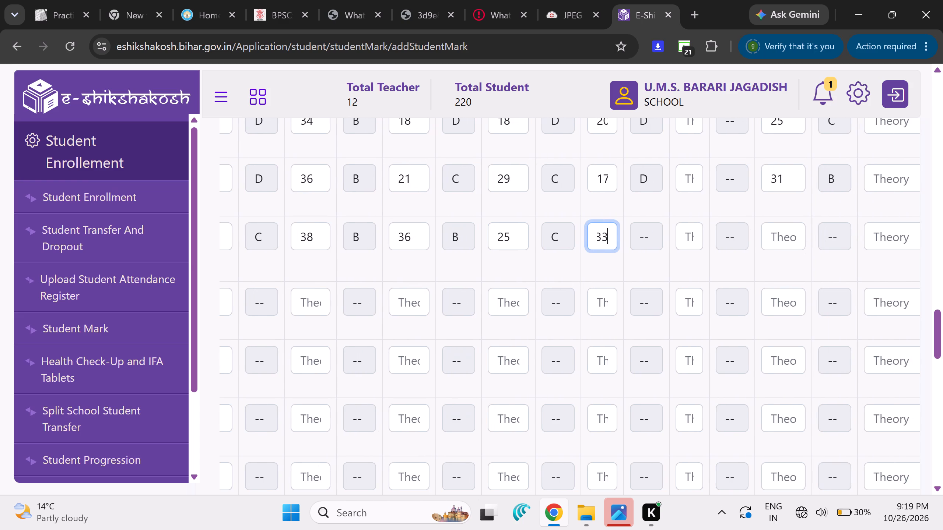
{"action": "left_click", "coordinate": [796, 243]}
{"action": "type", "text": "31"}
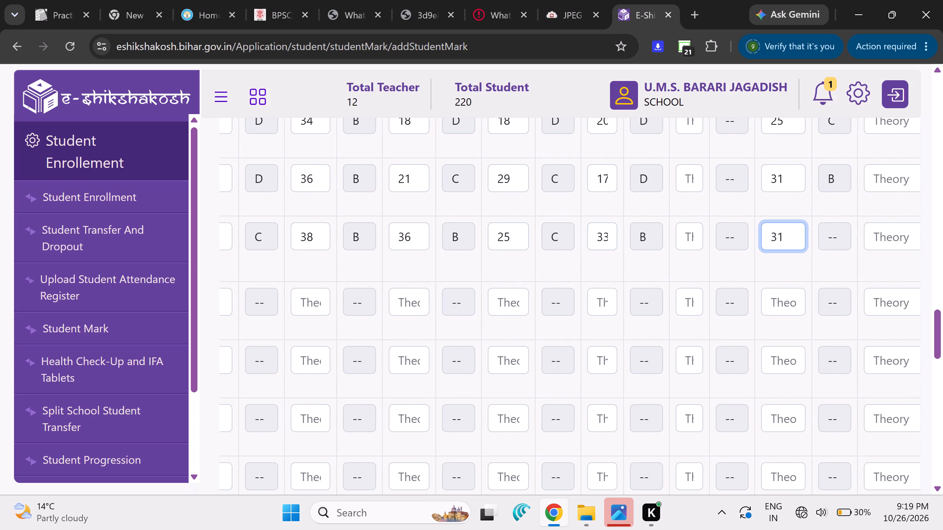
{"action": "left_click", "coordinate": [778, 268]}
Enter the row 28 student's theory marks: Mathematics 18, English 20 and Science 20.
{"action": "scroll", "coordinate": [778, 268], "scroll_direction": "left", "scroll_amount": 3}
{"action": "scroll", "coordinate": [778, 268], "scroll_direction": "right", "scroll_amount": 1}
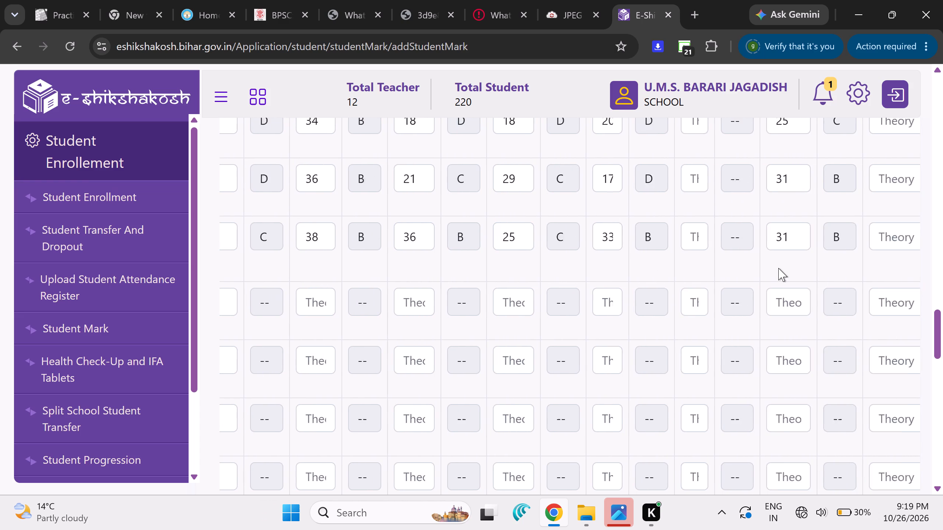
{"action": "scroll", "coordinate": [640, 297], "scroll_direction": "down", "scroll_amount": 1}
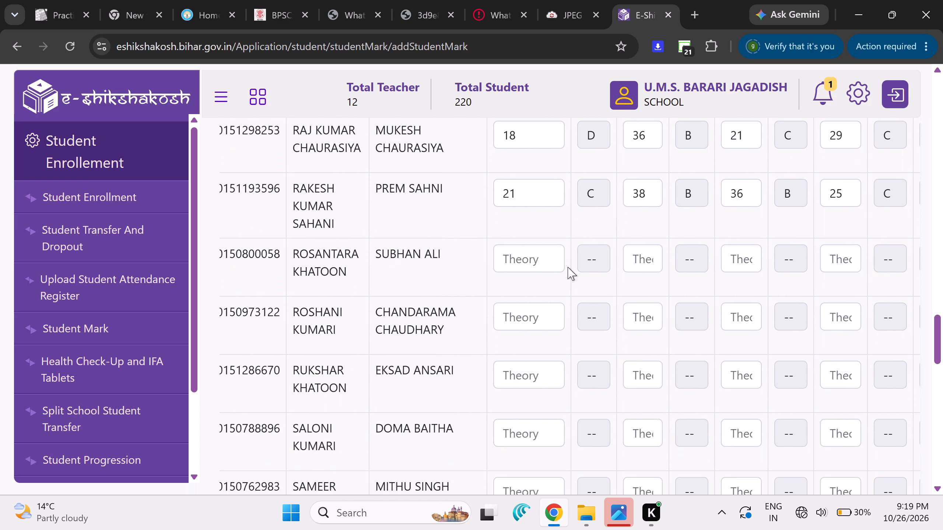
{"action": "left_click", "coordinate": [529, 256]}
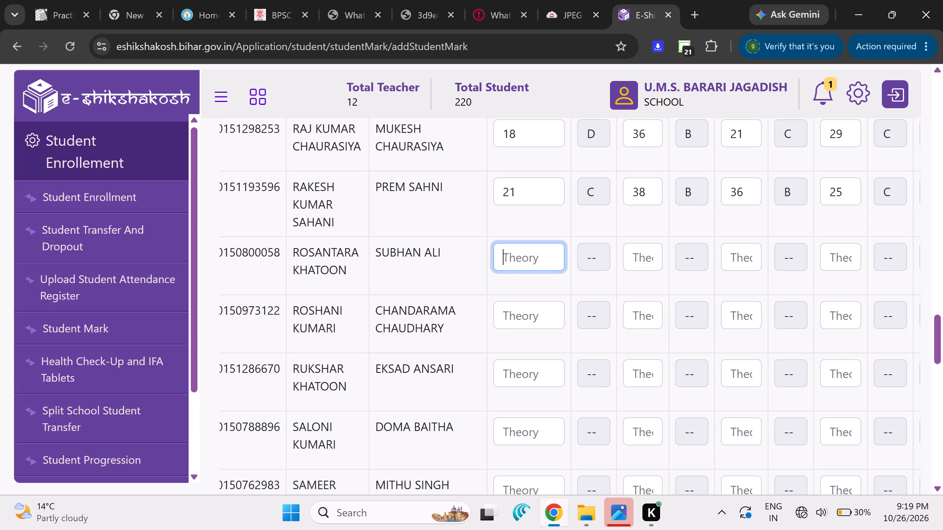
{"action": "key", "text": "1"}
{"action": "key", "text": "8"}
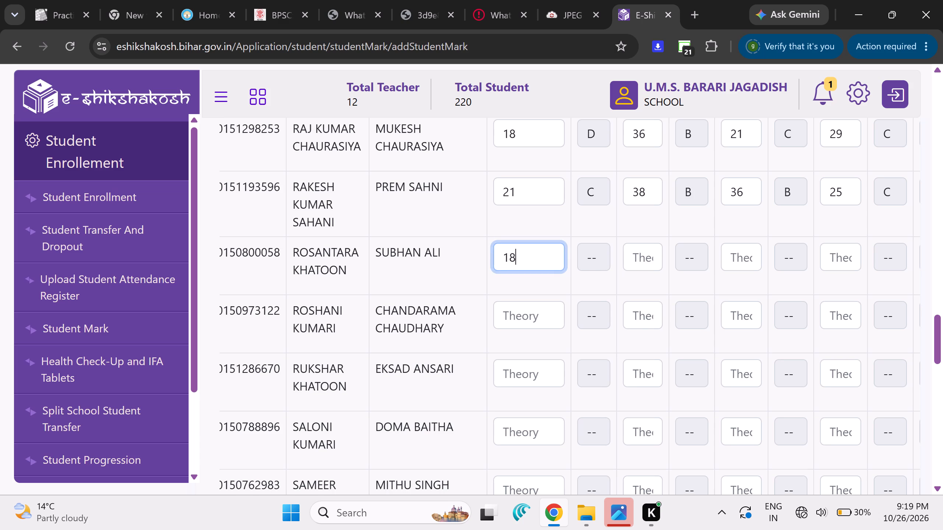
{"action": "left_click", "coordinate": [648, 265]}
{"action": "key", "text": "2"}
{"action": "key", "text": "0"}
{"action": "scroll", "coordinate": [648, 265], "scroll_direction": "left", "scroll_amount": 1}
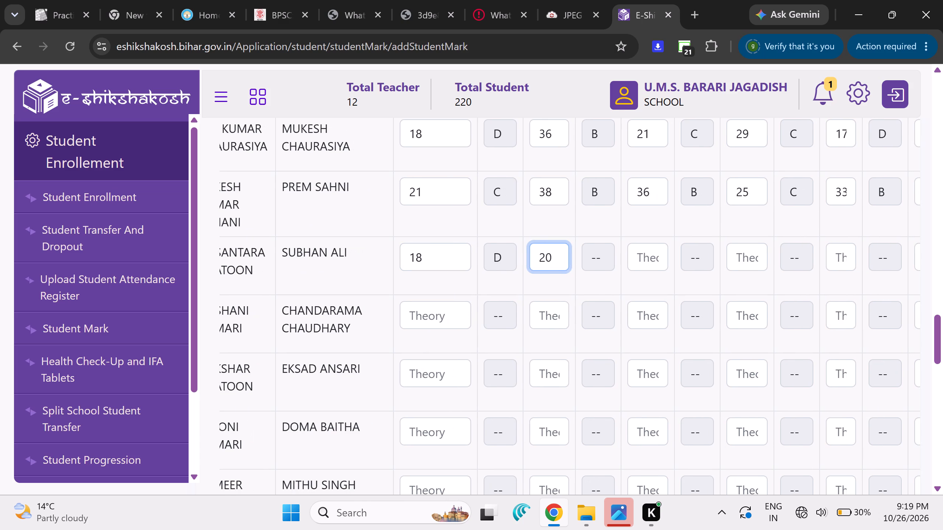
{"action": "left_click", "coordinate": [628, 261]}
{"action": "type", "text": "20"}
Enter the row 28 student's remaining theory marks: Social Science 19, Hindi 17 and Sanskrit 21.
{"action": "scroll", "coordinate": [628, 261], "scroll_direction": "left", "scroll_amount": 1}
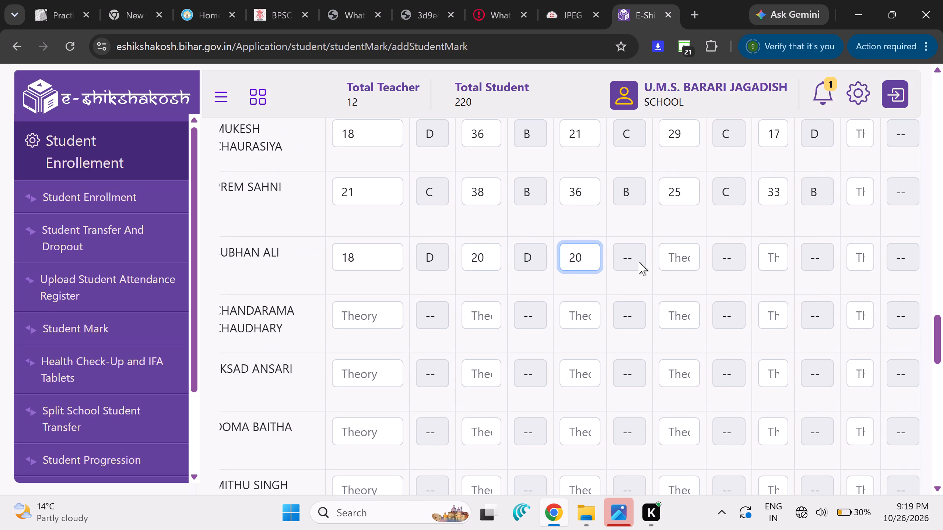
{"action": "left_click", "coordinate": [673, 257]}
{"action": "key", "text": "1"}
{"action": "key", "text": "9"}
{"action": "scroll", "coordinate": [673, 257], "scroll_direction": "left", "scroll_amount": 1}
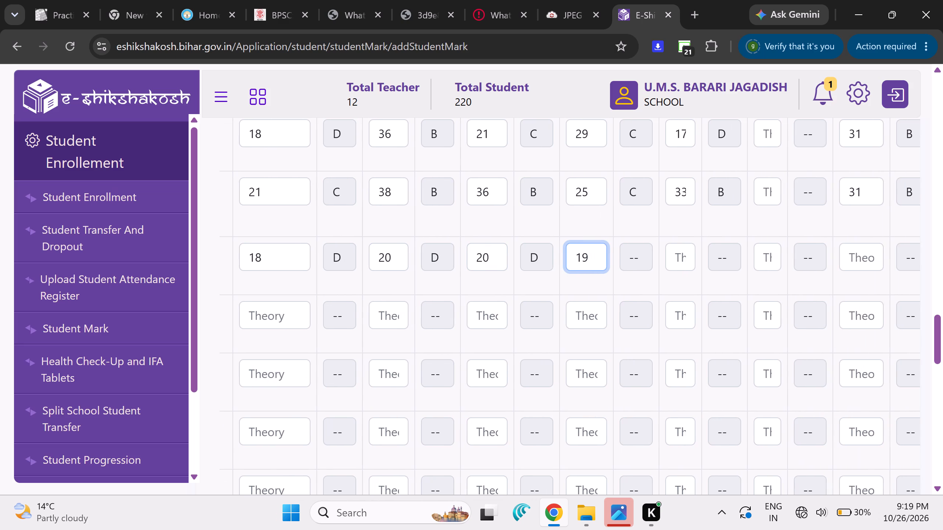
{"action": "left_click", "coordinate": [679, 258]}
{"action": "type", "text": "17"}
{"action": "scroll", "coordinate": [679, 258], "scroll_direction": "left", "scroll_amount": 1}
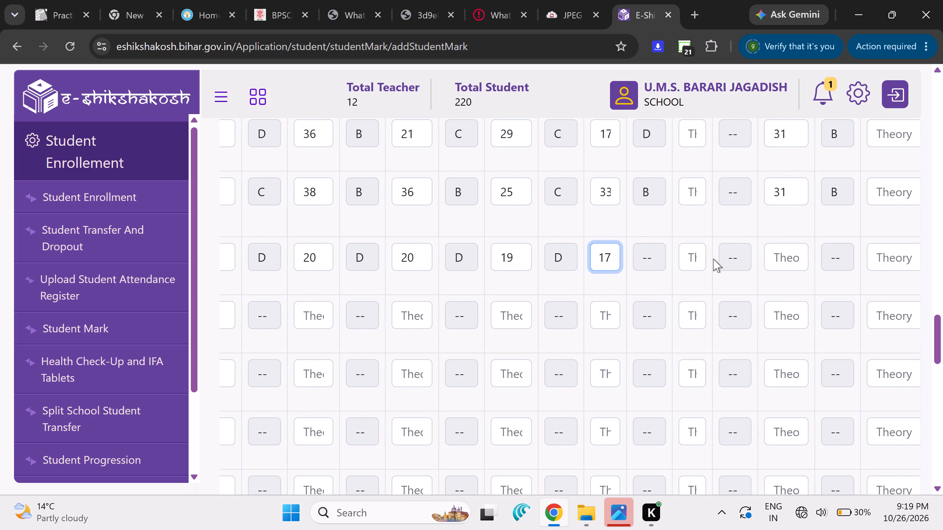
{"action": "left_click", "coordinate": [777, 259]}
{"action": "type", "text": "21"}
{"action": "scroll", "coordinate": [777, 259], "scroll_direction": "left", "scroll_amount": 1}
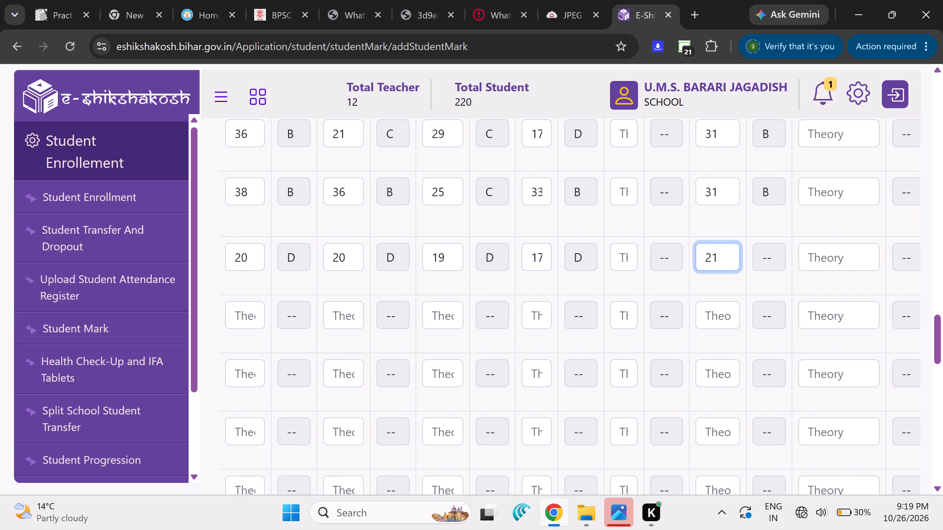
{"action": "scroll", "coordinate": [777, 259], "scroll_direction": "left", "scroll_amount": 1}
{"action": "left_click", "coordinate": [747, 273]}
Enter the row 29 student's theory marks: Mathematics 18, English 22 and Science 22.
{"action": "scroll", "coordinate": [747, 273], "scroll_direction": "left", "scroll_amount": 2}
{"action": "scroll", "coordinate": [747, 273], "scroll_direction": "right", "scroll_amount": 4}
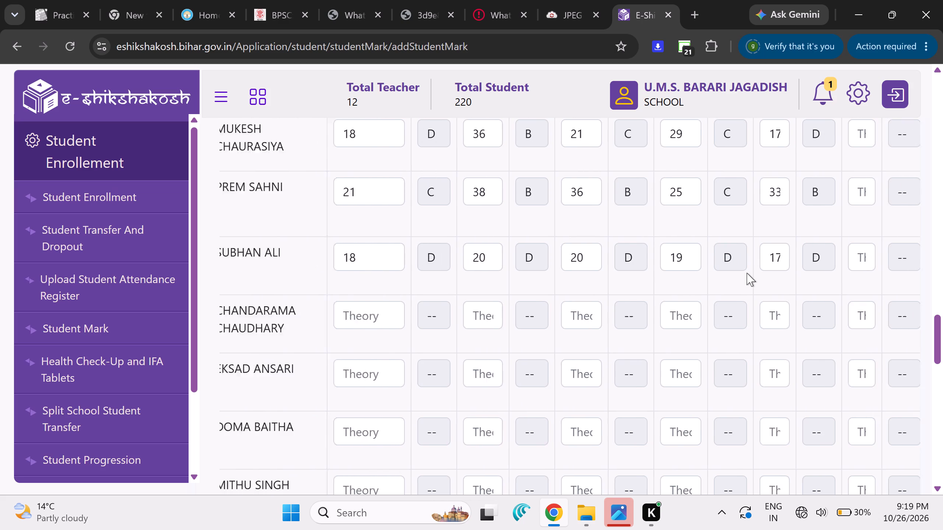
{"action": "scroll", "coordinate": [624, 355], "scroll_direction": "down", "scroll_amount": 1}
{"action": "scroll", "coordinate": [535, 379], "scroll_direction": "right", "scroll_amount": 2}
{"action": "scroll", "coordinate": [535, 379], "scroll_direction": "down", "scroll_amount": 1}
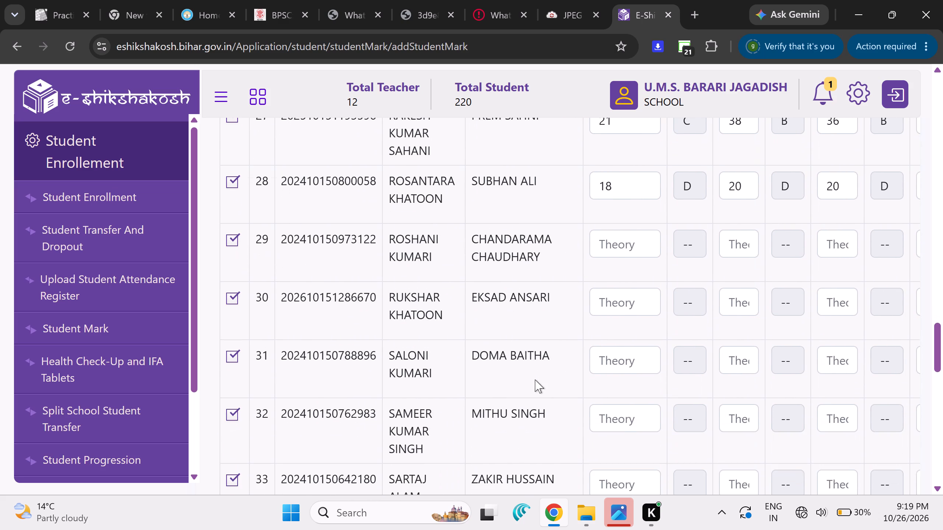
{"action": "left_click", "coordinate": [612, 246]}
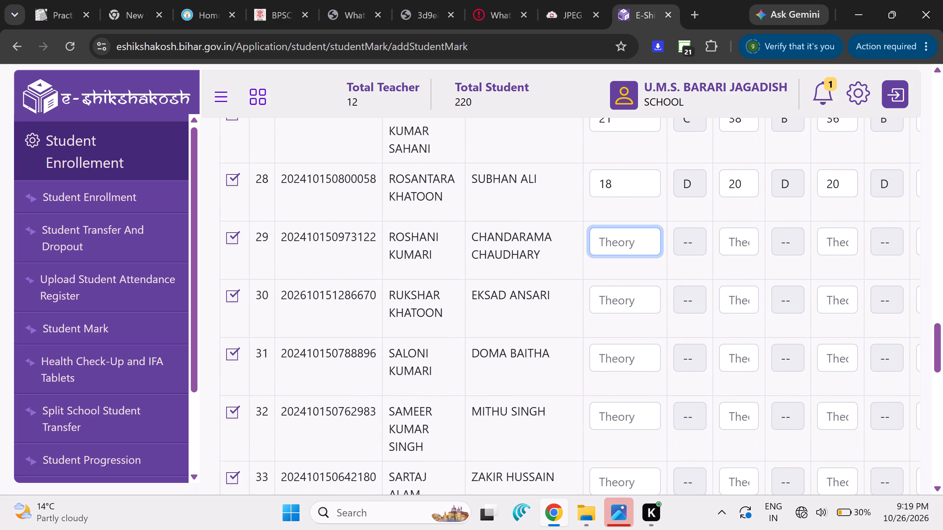
{"action": "type", "text": "18"}
{"action": "scroll", "coordinate": [612, 246], "scroll_direction": "left", "scroll_amount": 1}
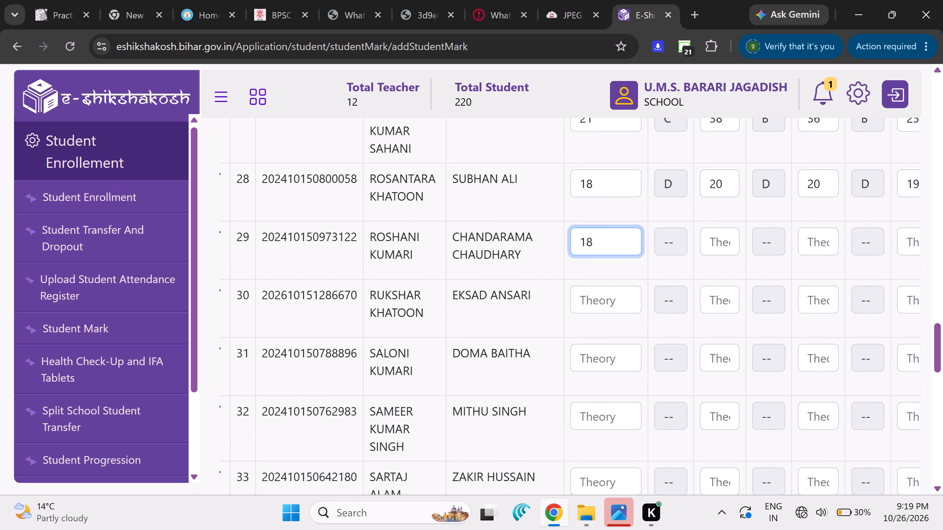
{"action": "left_click", "coordinate": [727, 244]}
{"action": "type", "text": "22"}
{"action": "scroll", "coordinate": [727, 244], "scroll_direction": "left", "scroll_amount": 2}
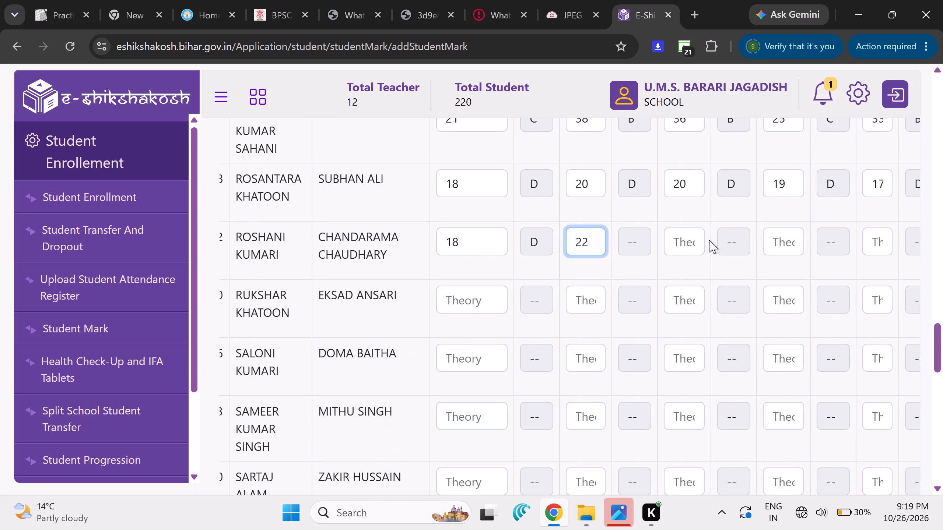
{"action": "left_click", "coordinate": [680, 239]}
{"action": "type", "text": "22"}
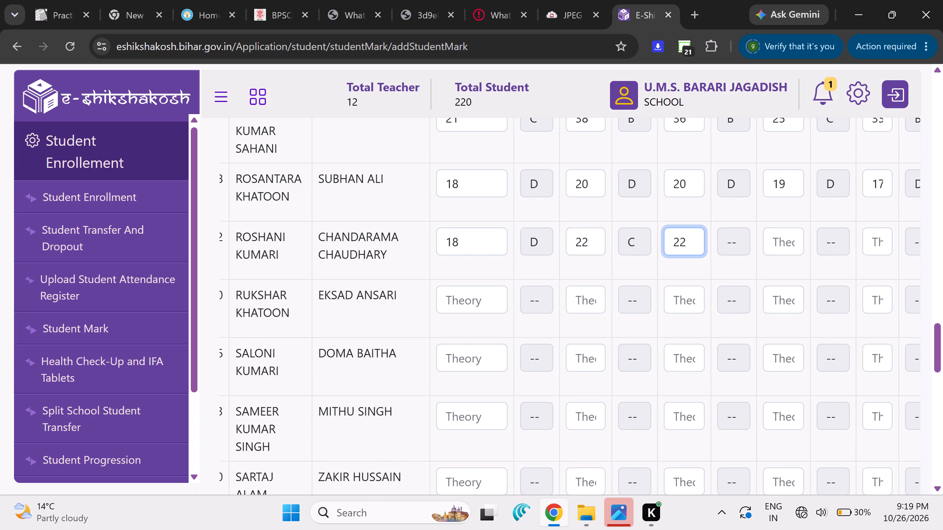
Enter the row 29 student's remaining theory marks: Social Science 21, Hindi 26 and Sanskrit 23.
{"action": "left_click", "coordinate": [766, 243]}
{"action": "key", "text": "2"}
{"action": "key", "text": "1"}
{"action": "scroll", "coordinate": [890, 266], "scroll_direction": "left", "scroll_amount": 2}
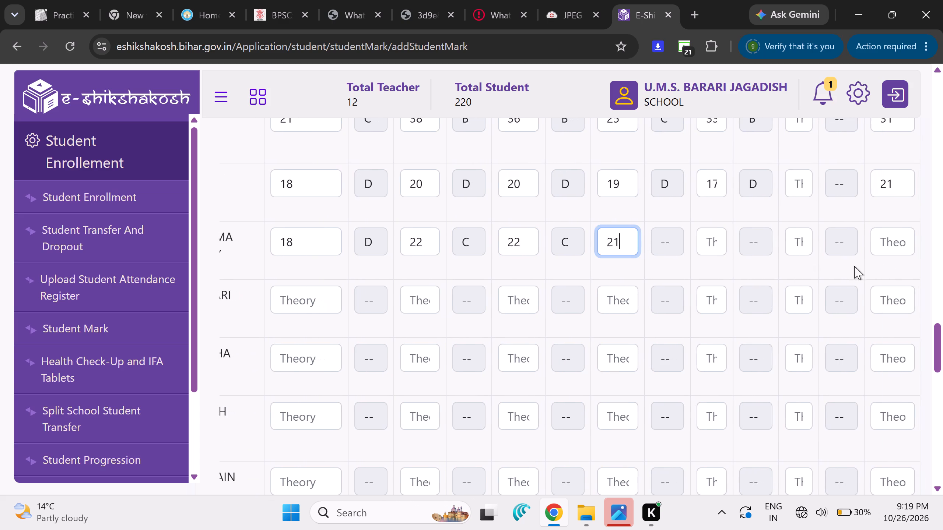
{"action": "left_click", "coordinate": [712, 248]}
{"action": "type", "text": "26"}
{"action": "scroll", "coordinate": [712, 248], "scroll_direction": "left", "scroll_amount": 2}
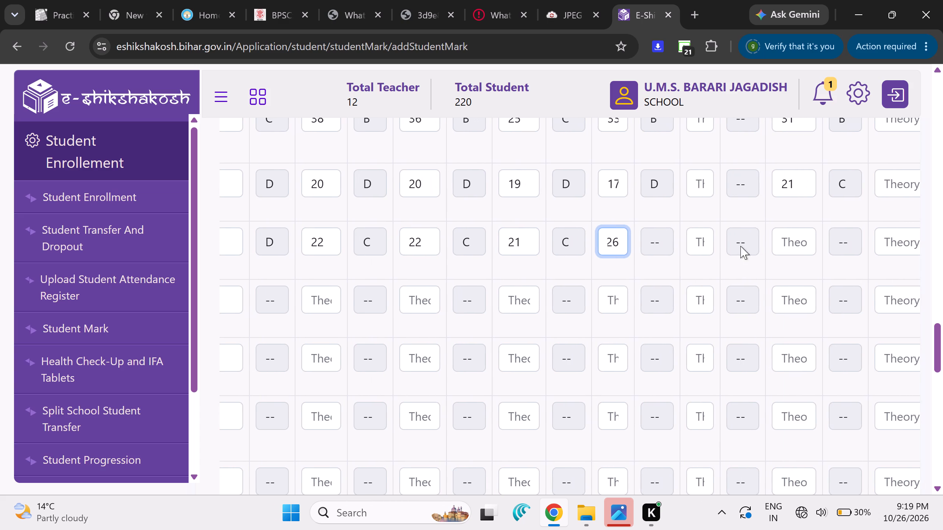
{"action": "left_click", "coordinate": [806, 245]}
{"action": "key", "text": "2"}
{"action": "key", "text": "3"}
{"action": "scroll", "coordinate": [806, 245], "scroll_direction": "left", "scroll_amount": 3}
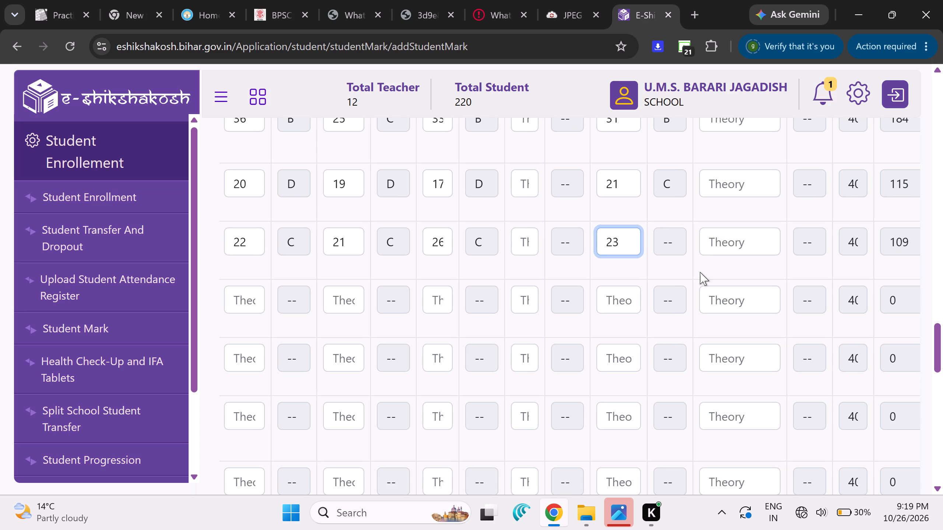
{"action": "left_click", "coordinate": [700, 272]}
Enter the row 30 student's theory marks: Mathematics 21, English 20 and Science 20.
{"action": "scroll", "coordinate": [700, 272], "scroll_direction": "right", "scroll_amount": 5}
{"action": "scroll", "coordinate": [656, 342], "scroll_direction": "down", "scroll_amount": 1}
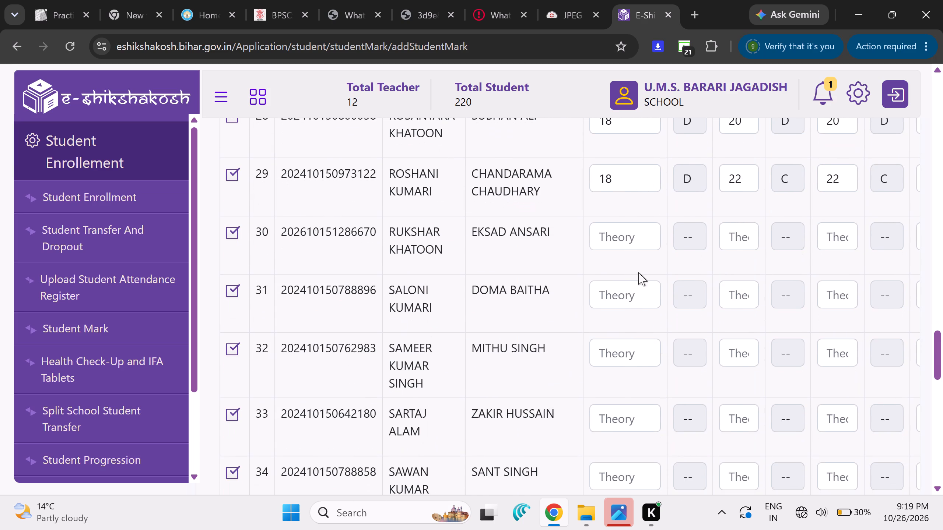
{"action": "left_click", "coordinate": [624, 239]}
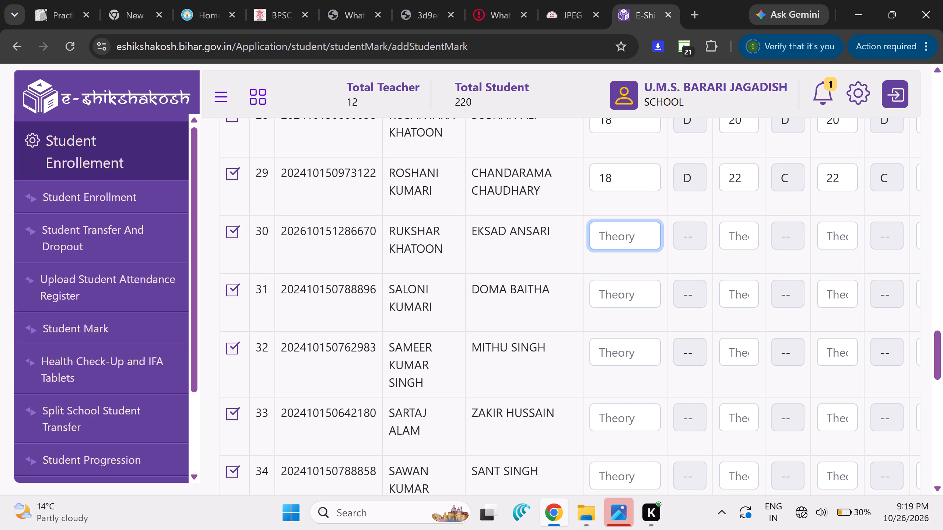
{"action": "type", "text": "21"}
{"action": "left_click", "coordinate": [736, 239]}
{"action": "key", "text": "2"}
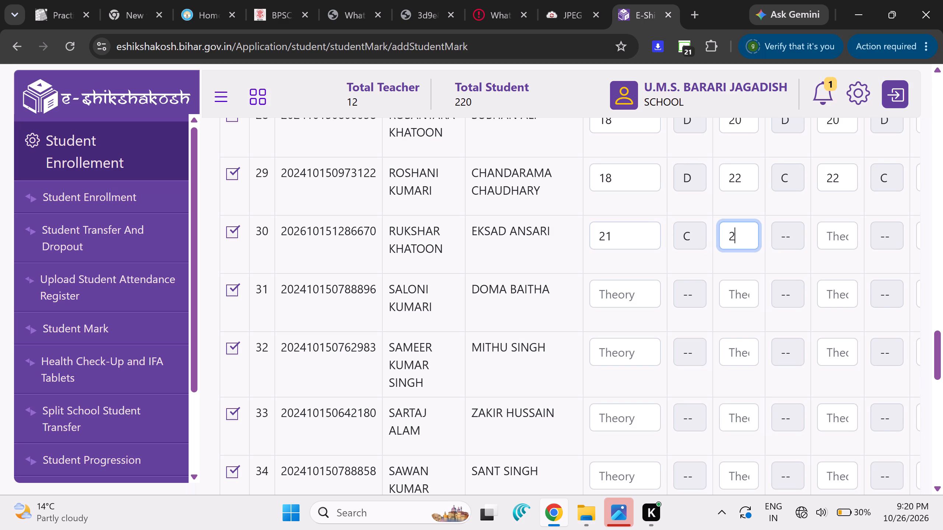
{"action": "key", "text": "0"}
{"action": "scroll", "coordinate": [736, 239], "scroll_direction": "left", "scroll_amount": 2}
{"action": "left_click", "coordinate": [717, 241]}
{"action": "type", "text": "20"}
Enter the row 30 student's remaining theory marks: Social Science 18, Hindi 26 and Sanskrit 32.
{"action": "scroll", "coordinate": [717, 241], "scroll_direction": "left", "scroll_amount": 1}
{"action": "left_click", "coordinate": [758, 241]}
{"action": "key", "text": "1"}
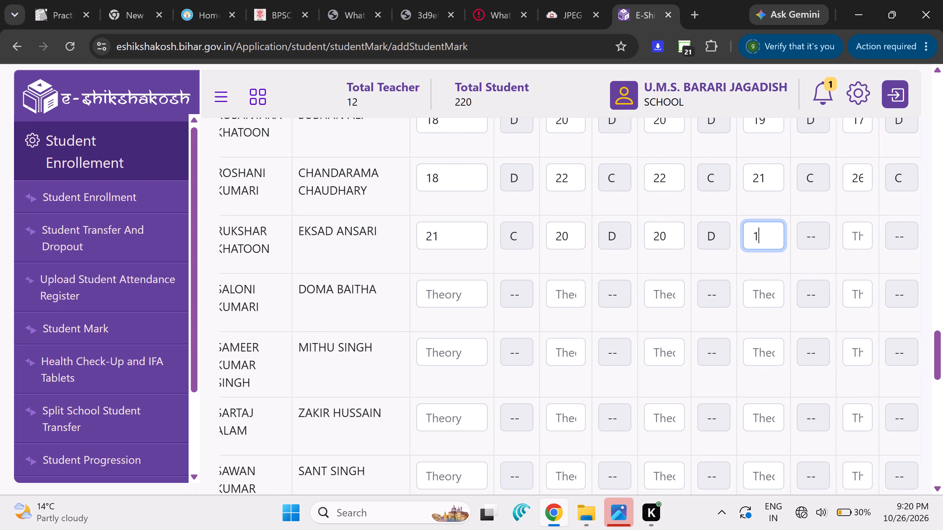
{"action": "key", "text": "8"}
{"action": "scroll", "coordinate": [758, 241], "scroll_direction": "left", "scroll_amount": 2}
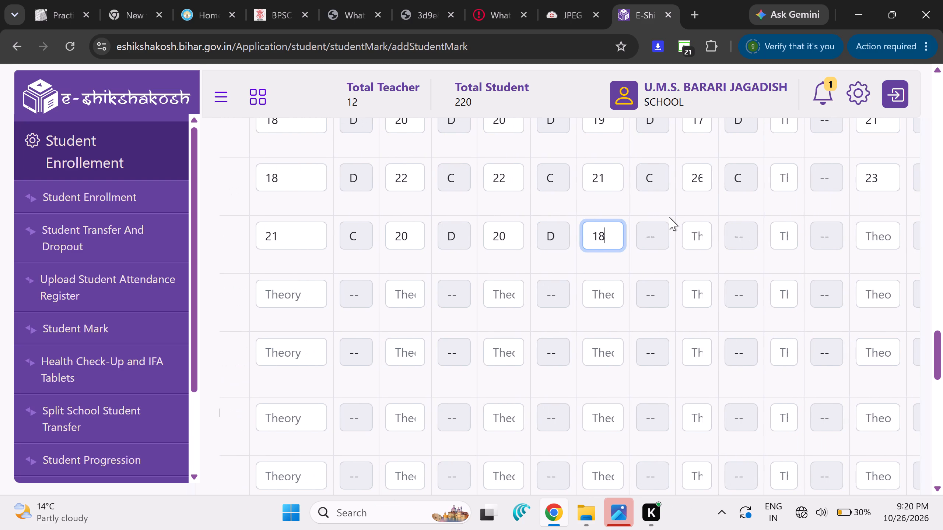
{"action": "left_click", "coordinate": [681, 222]}
{"action": "left_click", "coordinate": [698, 244]}
{"action": "type", "text": "26"}
{"action": "scroll", "coordinate": [698, 244], "scroll_direction": "left", "scroll_amount": 2}
{"action": "left_click", "coordinate": [822, 241]}
{"action": "type", "text": "32"}
{"action": "scroll", "coordinate": [822, 241], "scroll_direction": "left", "scroll_amount": 3}
{"action": "left_click", "coordinate": [758, 249]}
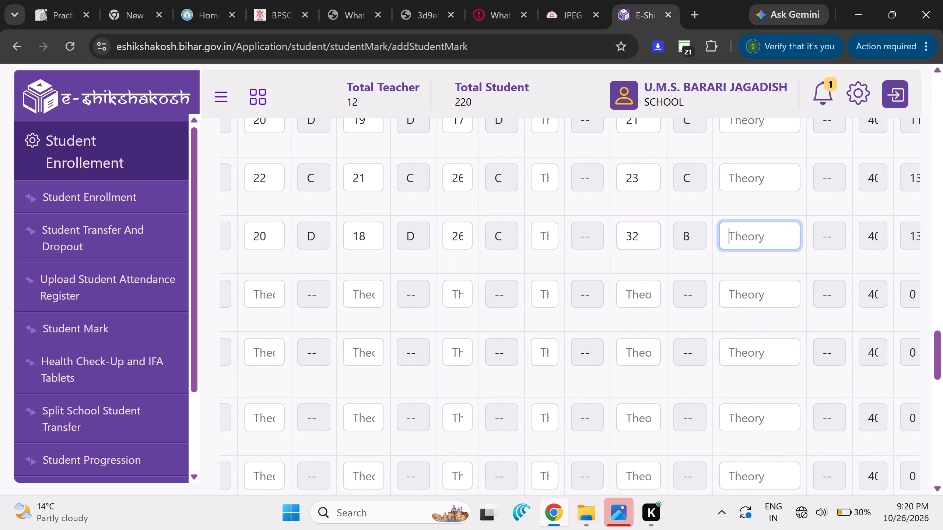
Enter the row 31 student's theory marks: Mathematics 21, English 20 and Science 21.
{"action": "scroll", "coordinate": [758, 249], "scroll_direction": "up", "scroll_amount": 2}
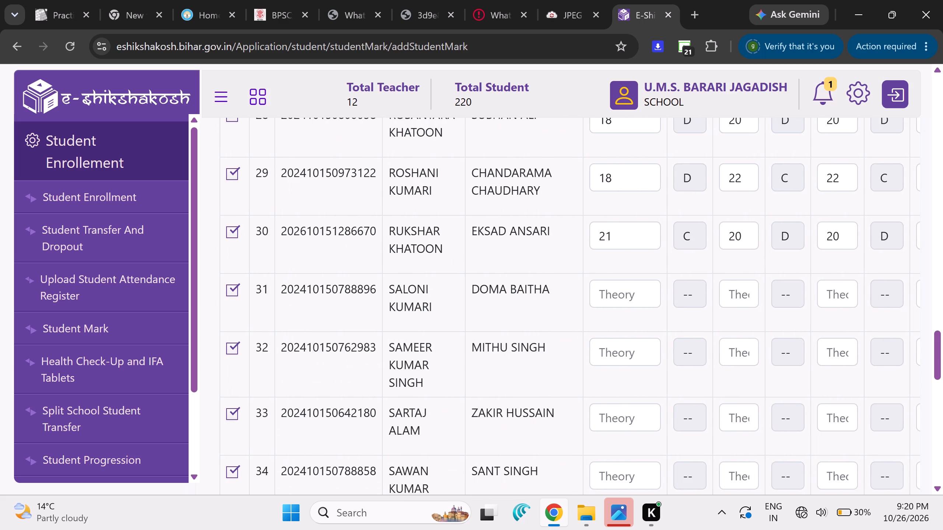
{"action": "scroll", "coordinate": [597, 342], "scroll_direction": "down", "scroll_amount": 1}
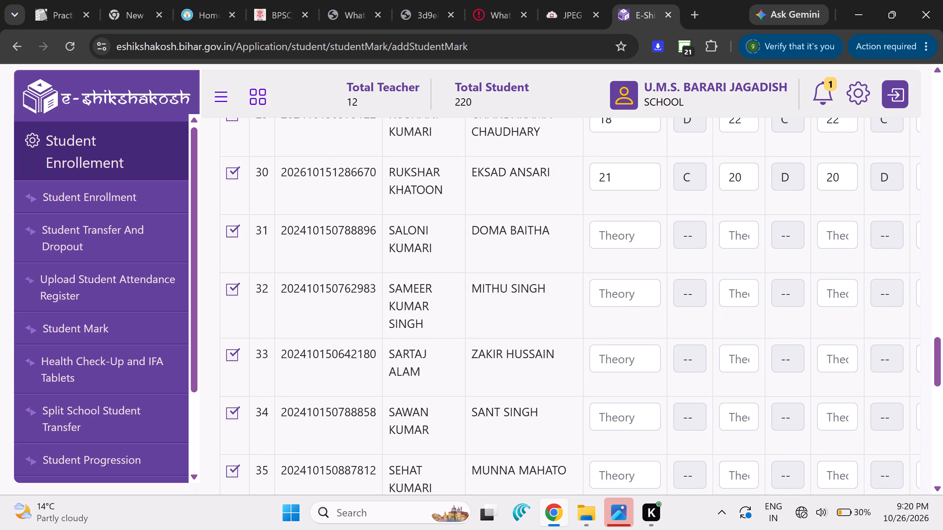
{"action": "left_click", "coordinate": [628, 240]}
{"action": "type", "text": "21"}
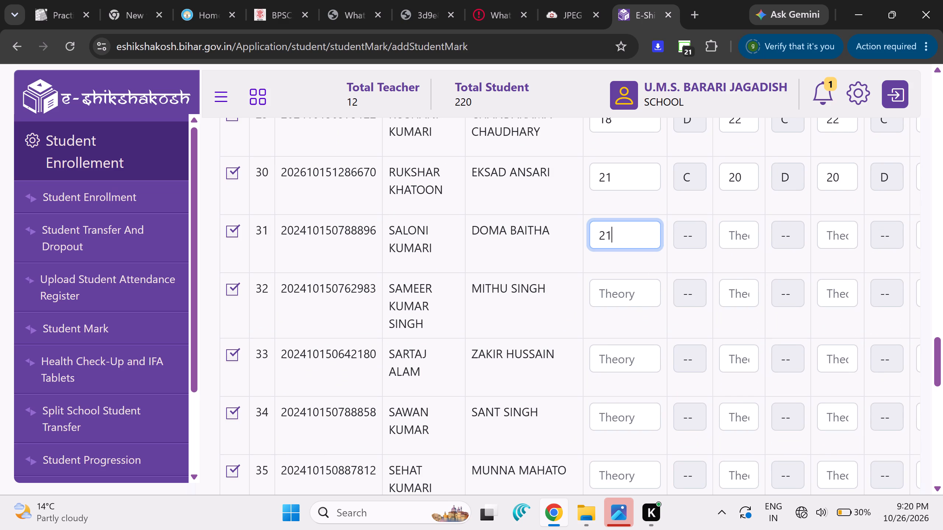
{"action": "left_click", "coordinate": [731, 237]}
{"action": "type", "text": "20"}
{"action": "scroll", "coordinate": [731, 237], "scroll_direction": "left", "scroll_amount": 2}
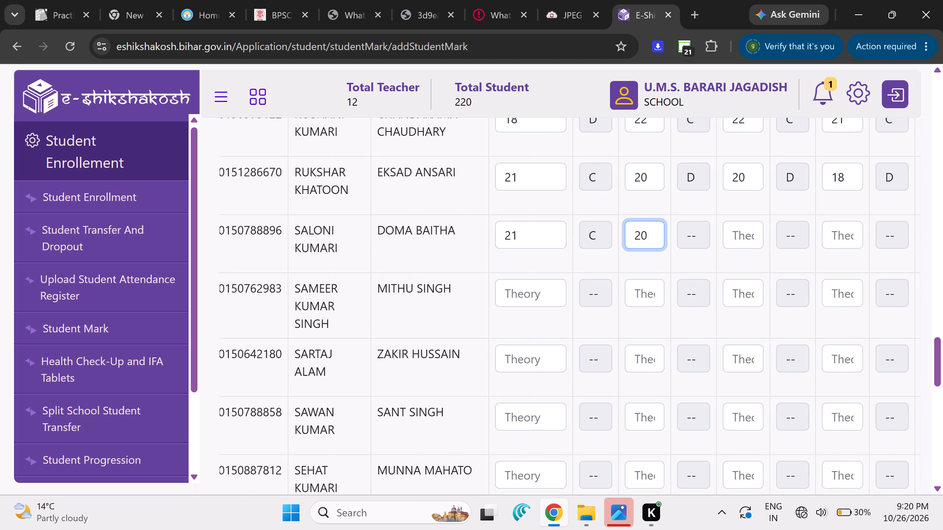
{"action": "scroll", "coordinate": [731, 237], "scroll_direction": "left", "scroll_amount": 1}
{"action": "left_click", "coordinate": [671, 224]}
{"action": "type", "text": "21"}
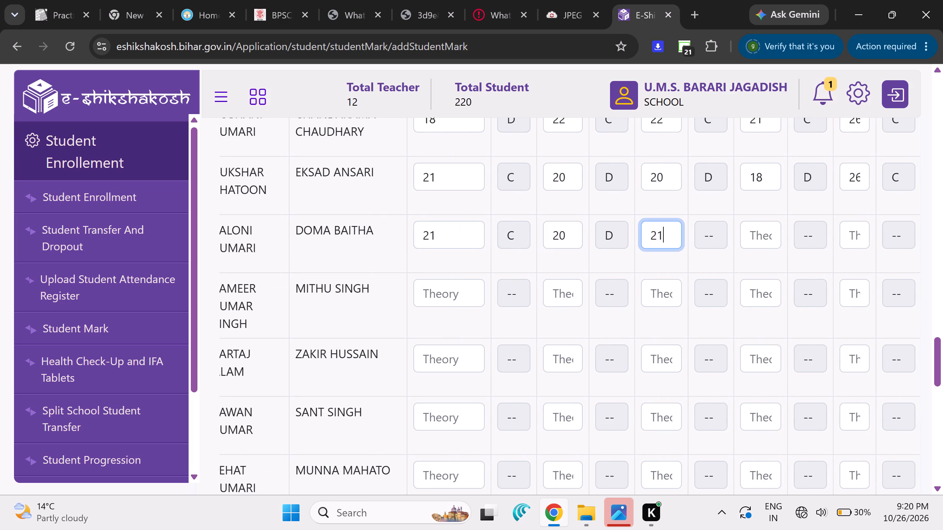
Enter the row 31 student's remaining theory marks: Social Science 18, Hindi 25 and Sanskrit 23.
{"action": "left_click", "coordinate": [750, 227]}
{"action": "key", "text": "1"}
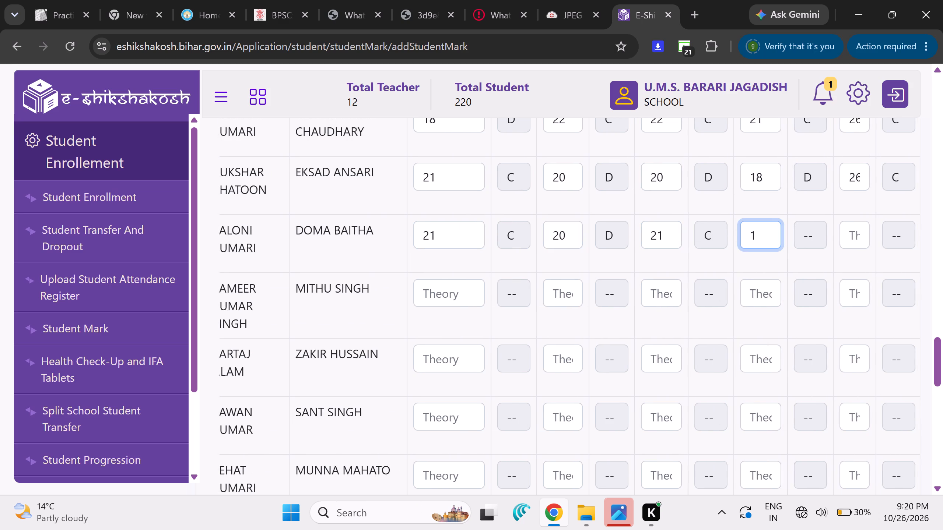
{"action": "key", "text": "8"}
{"action": "scroll", "coordinate": [750, 227], "scroll_direction": "left", "scroll_amount": 2}
{"action": "left_click", "coordinate": [724, 236]}
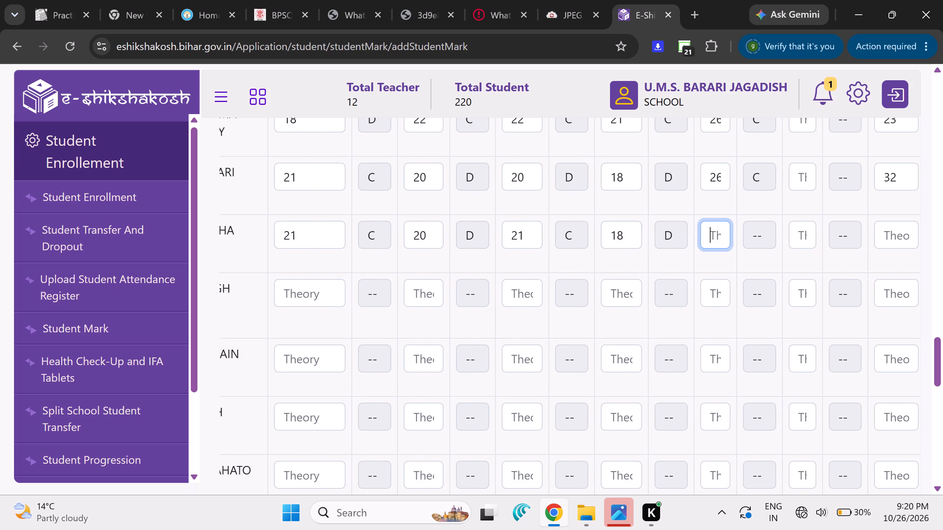
{"action": "type", "text": "35"}
{"action": "scroll", "coordinate": [724, 236], "scroll_direction": "left", "scroll_amount": 1}
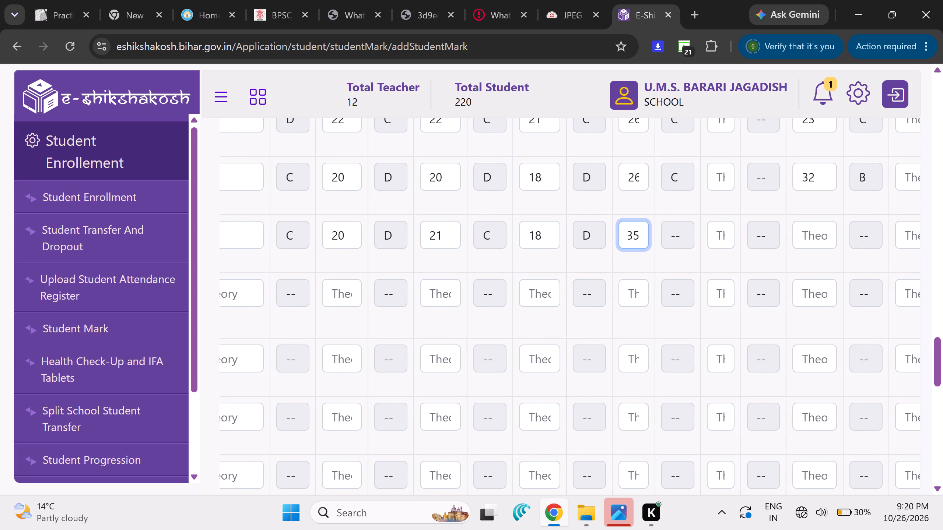
{"action": "scroll", "coordinate": [797, 236], "scroll_direction": "left", "scroll_amount": 2}
{"action": "scroll", "coordinate": [751, 253], "scroll_direction": "up", "scroll_amount": 1}
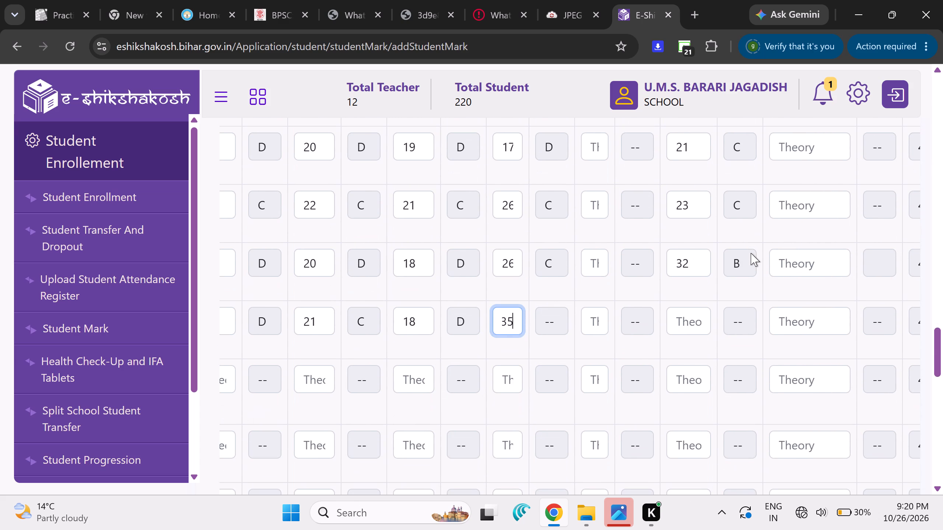
{"action": "key", "text": "BackSpace"}
{"action": "key", "text": "BackSpace"}
{"action": "type", "text": "25"}
{"action": "left_click", "coordinate": [689, 311]}
{"action": "type", "text": "23"}
{"action": "scroll", "coordinate": [689, 311], "scroll_direction": "left", "scroll_amount": 4}
{"action": "left_click", "coordinate": [648, 333]}
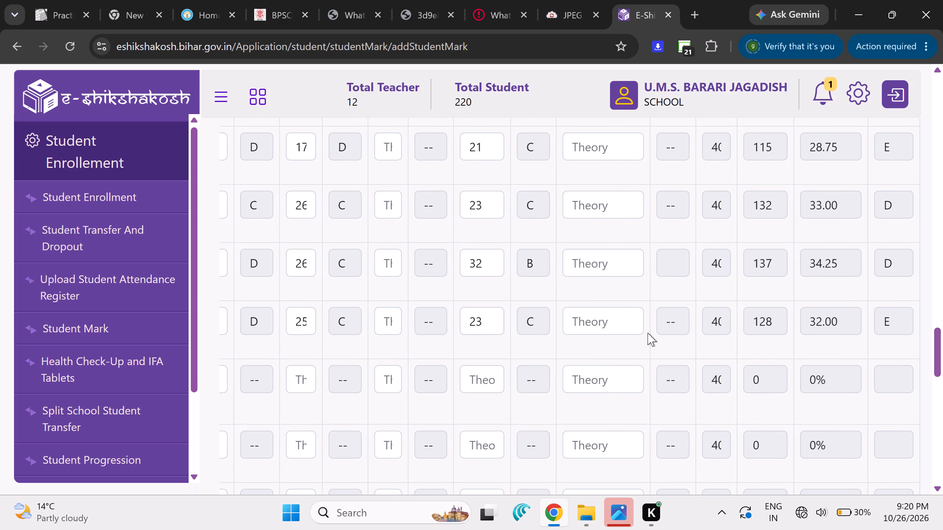
Enter the row 32 student's theory marks: Mathematics 18, English 20 and Science 18.
{"action": "scroll", "coordinate": [648, 333], "scroll_direction": "right", "scroll_amount": 4}
{"action": "scroll", "coordinate": [536, 371], "scroll_direction": "right", "scroll_amount": 2}
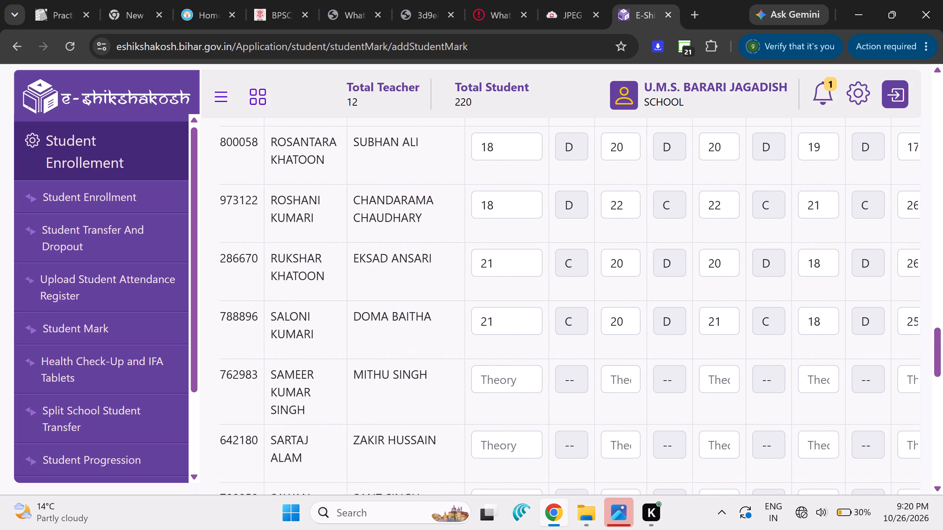
{"action": "scroll", "coordinate": [507, 453], "scroll_direction": "down", "scroll_amount": 1}
{"action": "scroll", "coordinate": [507, 453], "scroll_direction": "right", "scroll_amount": 1}
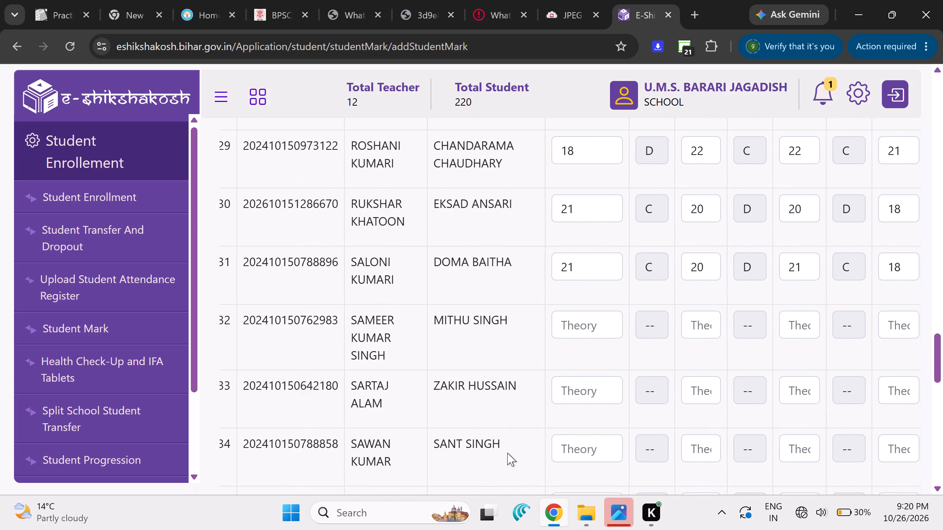
{"action": "left_click", "coordinate": [599, 318]}
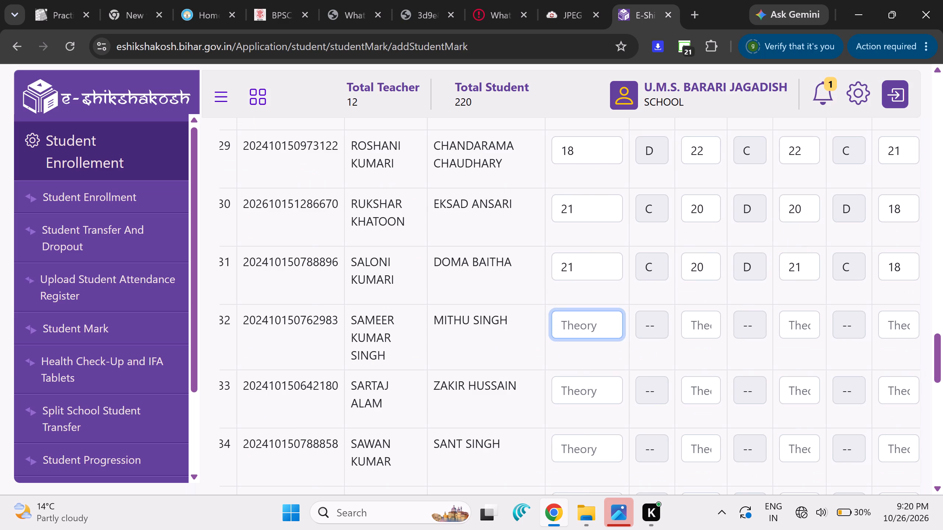
{"action": "type", "text": "18"}
{"action": "left_click", "coordinate": [688, 324]}
{"action": "type", "text": "20"}
{"action": "scroll", "coordinate": [688, 324], "scroll_direction": "left", "scroll_amount": 2}
{"action": "left_click", "coordinate": [665, 331]}
{"action": "type", "text": "18"}
Enter the row 32 student's remaining theory marks: Social Science 18, Hindi 18 and Sanskrit 20.
{"action": "scroll", "coordinate": [665, 331], "scroll_direction": "left", "scroll_amount": 1}
{"action": "left_click", "coordinate": [725, 329]}
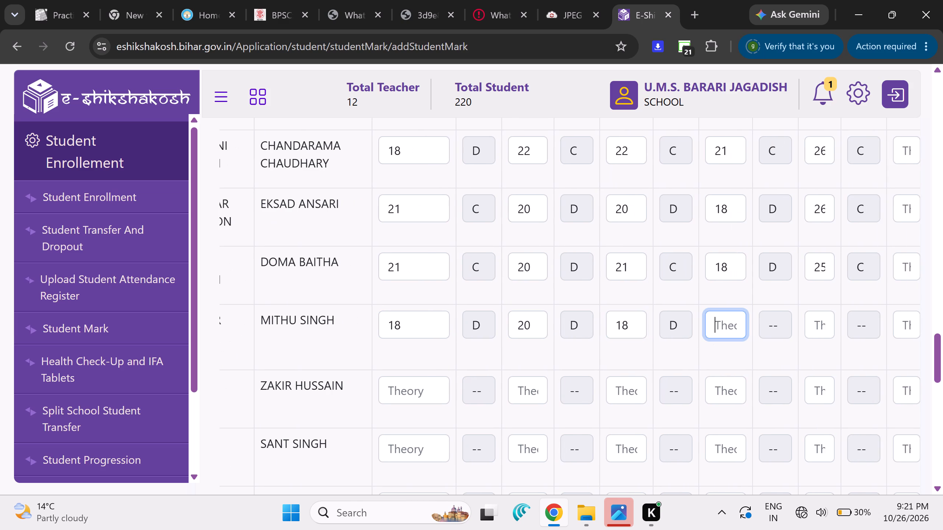
{"action": "type", "text": "18"}
{"action": "scroll", "coordinate": [725, 329], "scroll_direction": "left", "scroll_amount": 2}
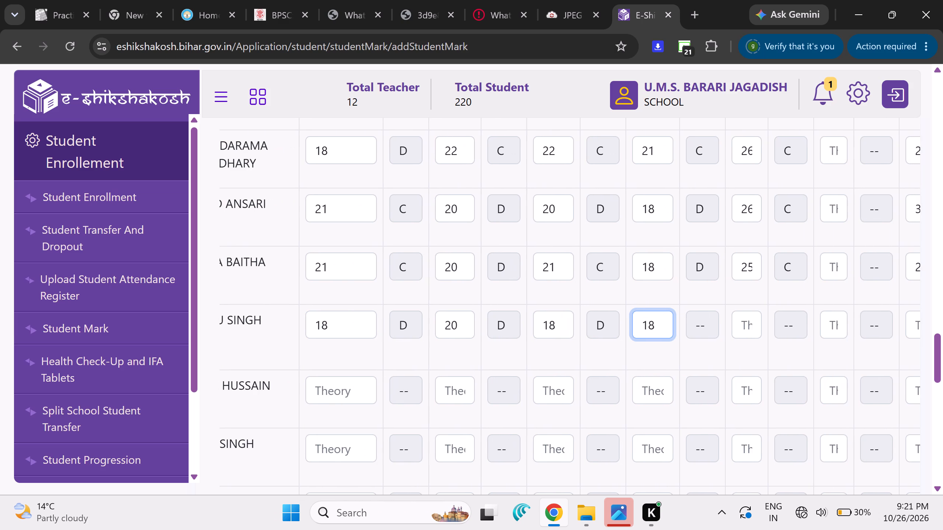
{"action": "left_click", "coordinate": [753, 338]}
{"action": "type", "text": "18"}
{"action": "scroll", "coordinate": [753, 338], "scroll_direction": "left", "scroll_amount": 2}
{"action": "left_click", "coordinate": [818, 330]}
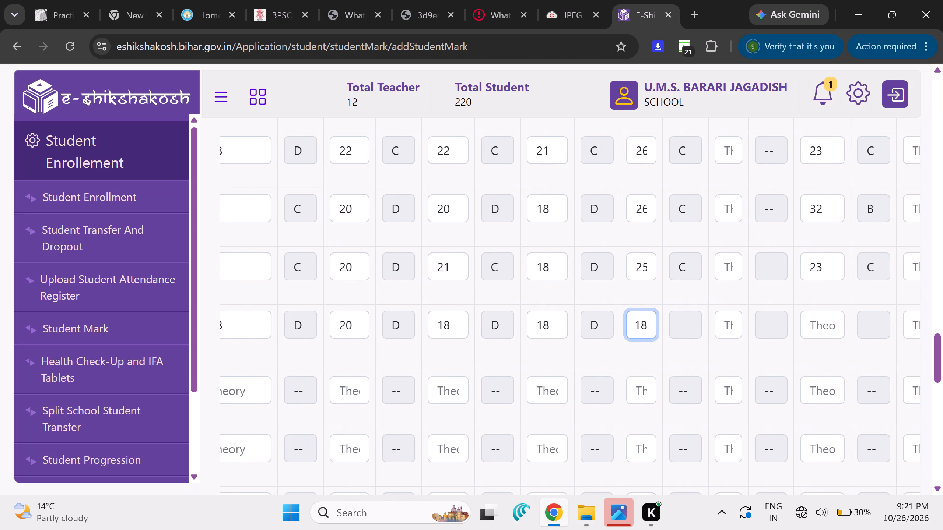
{"action": "type", "text": "20"}
{"action": "scroll", "coordinate": [818, 330], "scroll_direction": "left", "scroll_amount": 3}
{"action": "left_click", "coordinate": [757, 342]}
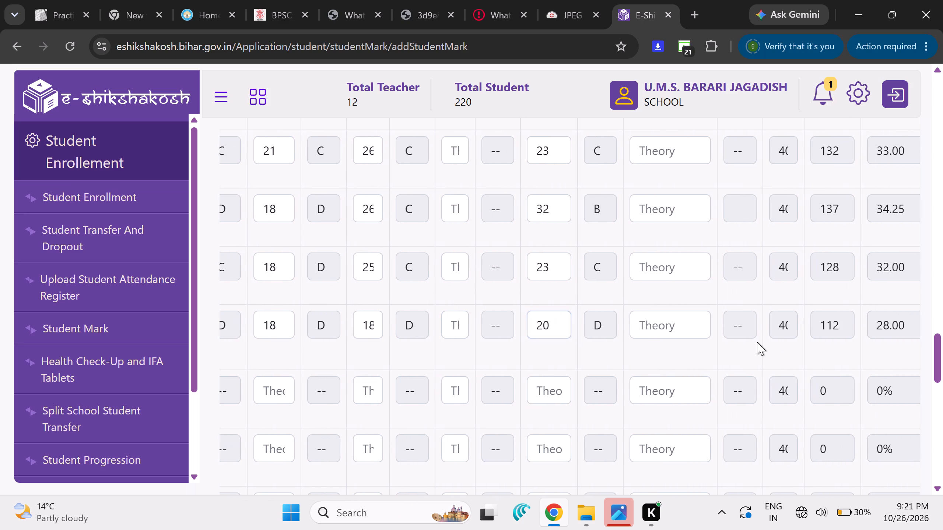
Enter the row 33 student's theory marks: Mathematics 18, English 20 and Science 18.
{"action": "scroll", "coordinate": [757, 342], "scroll_direction": "right", "scroll_amount": 8}
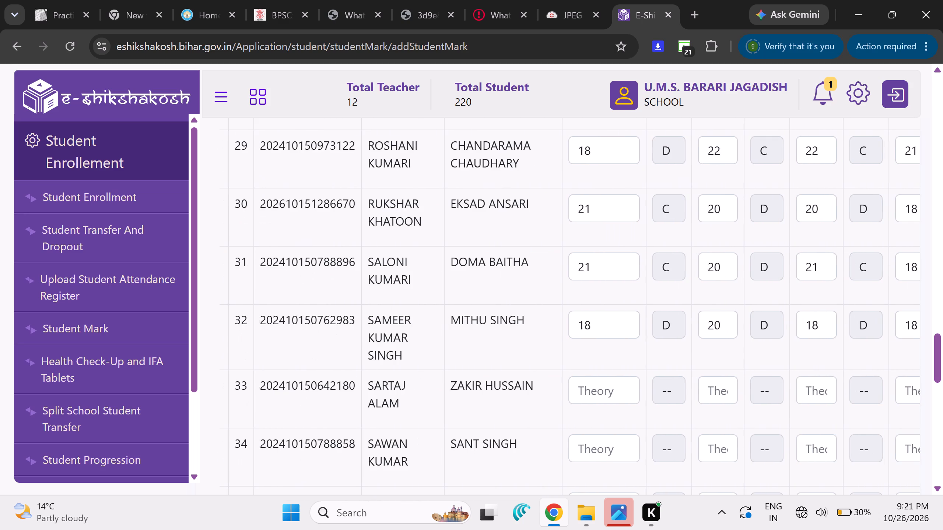
{"action": "scroll", "coordinate": [633, 390], "scroll_direction": "down", "scroll_amount": 2}
{"action": "left_click", "coordinate": [622, 305]}
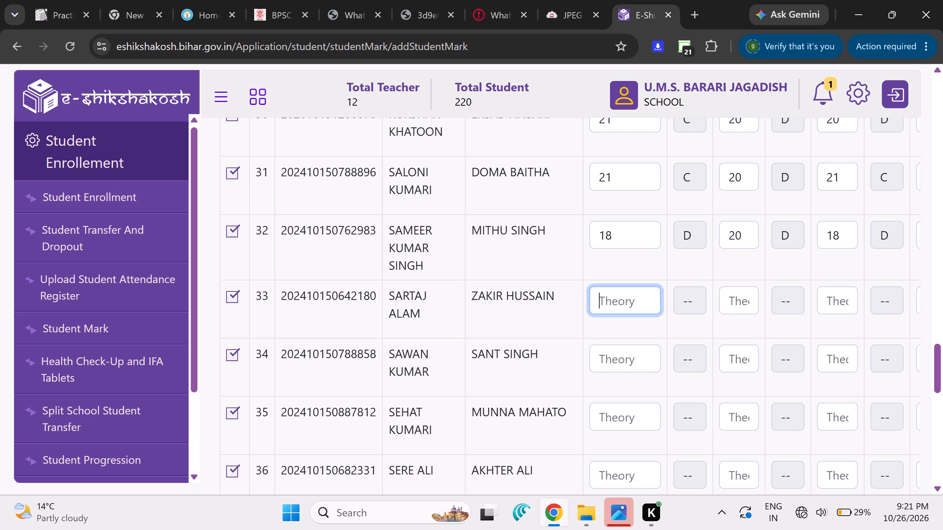
{"action": "type", "text": "18"}
{"action": "left_click", "coordinate": [742, 307]}
{"action": "type", "text": "20"}
{"action": "scroll", "coordinate": [742, 307], "scroll_direction": "left", "scroll_amount": 2}
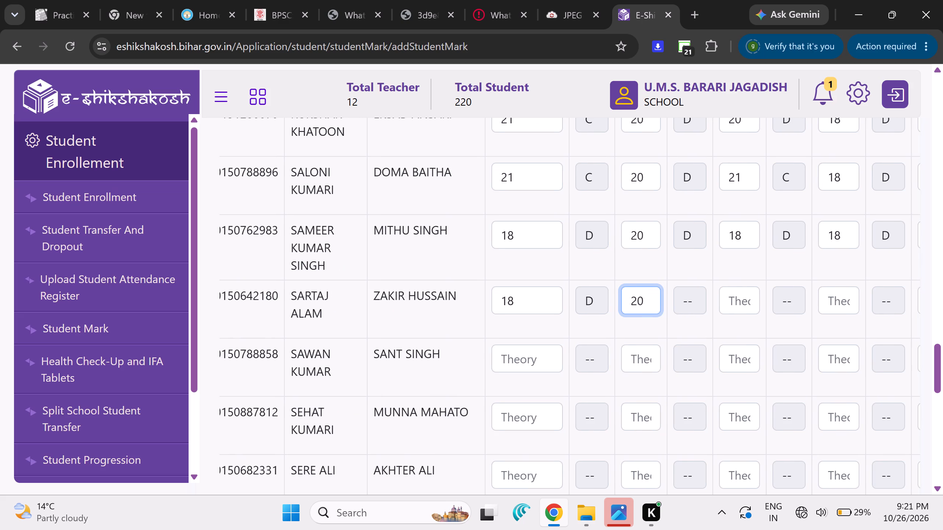
{"action": "left_click", "coordinate": [724, 300]}
{"action": "type", "text": "18"}
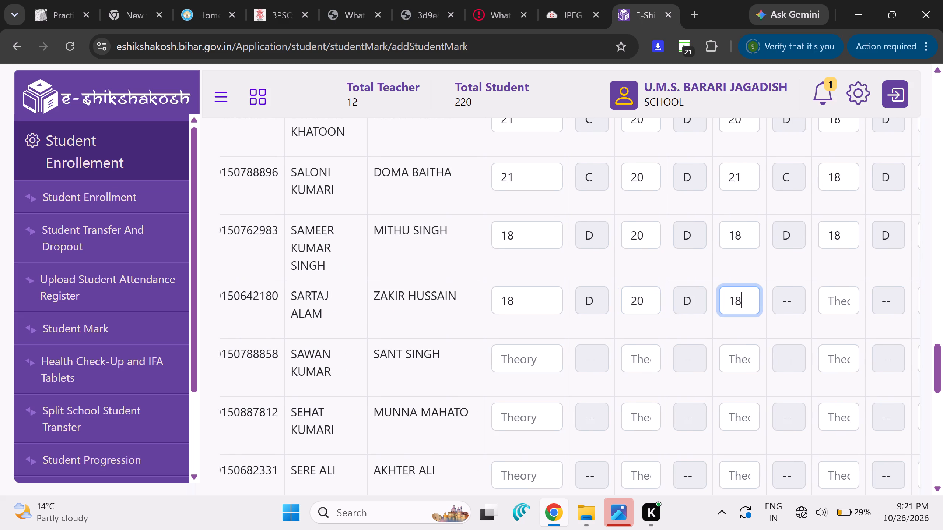
Enter the row 33 student's remaining theory marks: Social Science 18, Hindi 17 and Sanskrit 18.
{"action": "left_click", "coordinate": [841, 297]}
{"action": "type", "text": "18"}
{"action": "scroll", "coordinate": [841, 297], "scroll_direction": "left", "scroll_amount": 2}
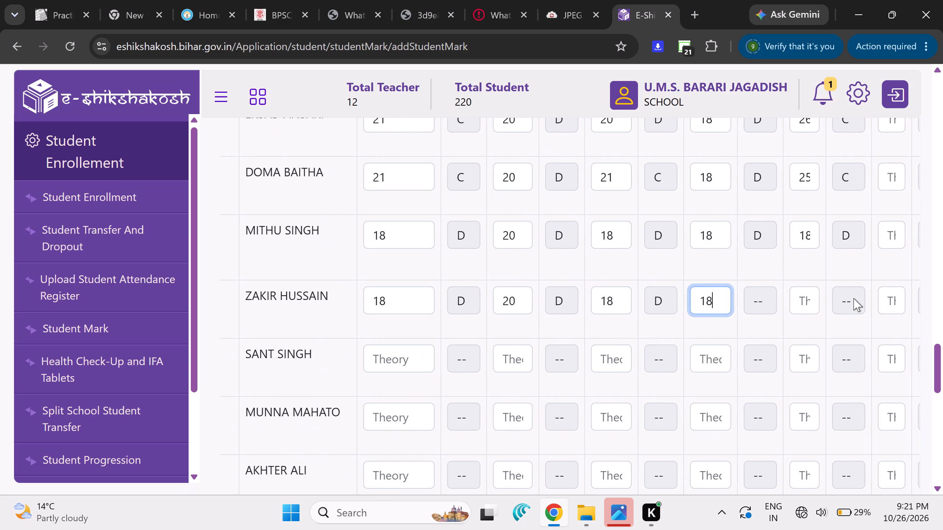
{"action": "left_click", "coordinate": [806, 302]}
{"action": "type", "text": "17"}
{"action": "scroll", "coordinate": [806, 302], "scroll_direction": "left", "scroll_amount": 2}
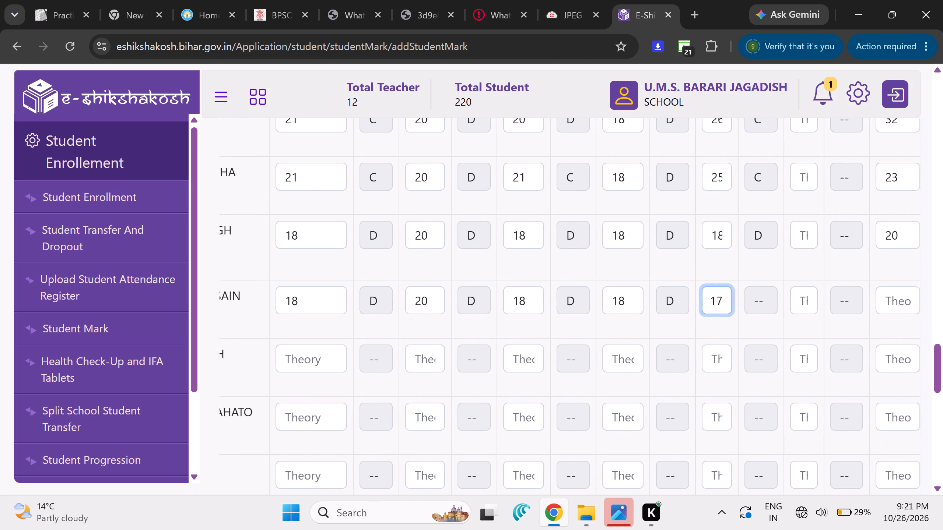
{"action": "scroll", "coordinate": [806, 302], "scroll_direction": "left", "scroll_amount": 1}
{"action": "left_click", "coordinate": [877, 303]}
{"action": "type", "text": "18"}
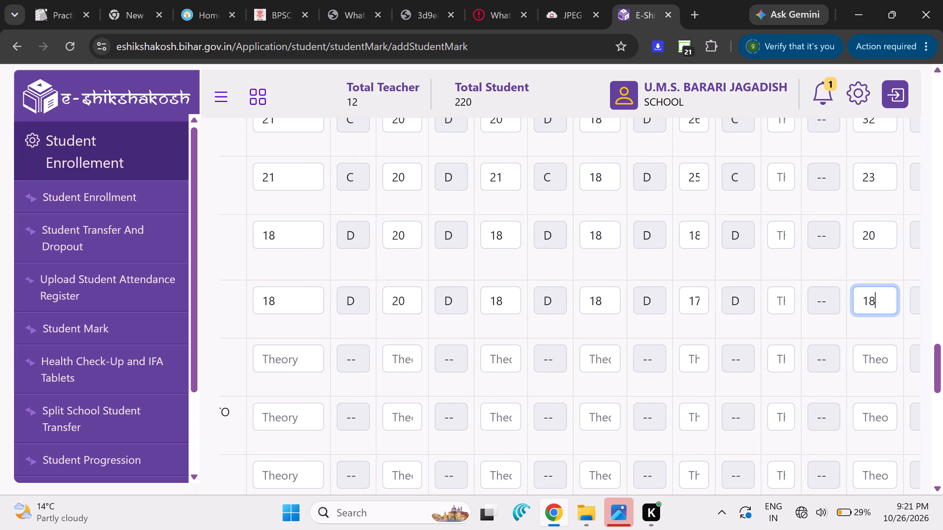
{"action": "scroll", "coordinate": [877, 303], "scroll_direction": "left", "scroll_amount": 4}
{"action": "left_click", "coordinate": [774, 308]}
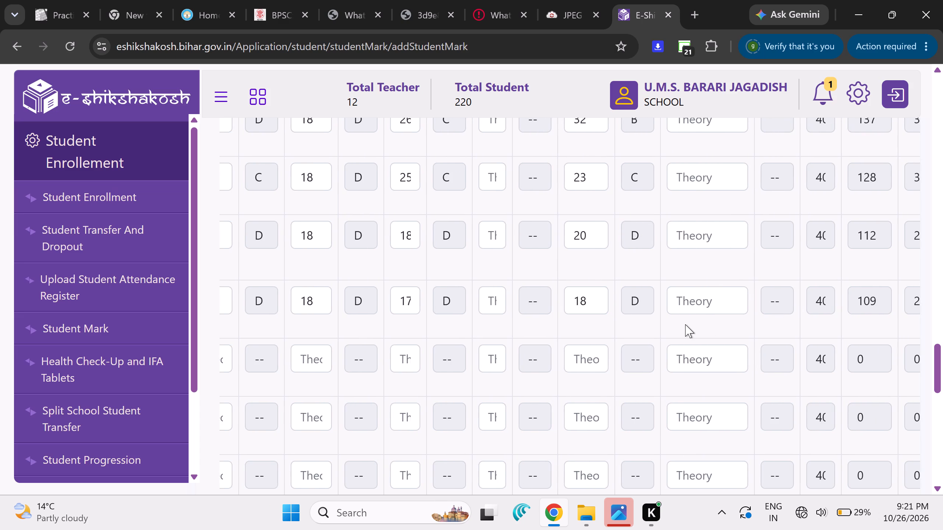
Enter the row 34 student's theory marks: Mathematics 18, English 25 and Science 18.
{"action": "scroll", "coordinate": [685, 324], "scroll_direction": "right", "scroll_amount": 6}
{"action": "scroll", "coordinate": [671, 347], "scroll_direction": "down", "scroll_amount": 1}
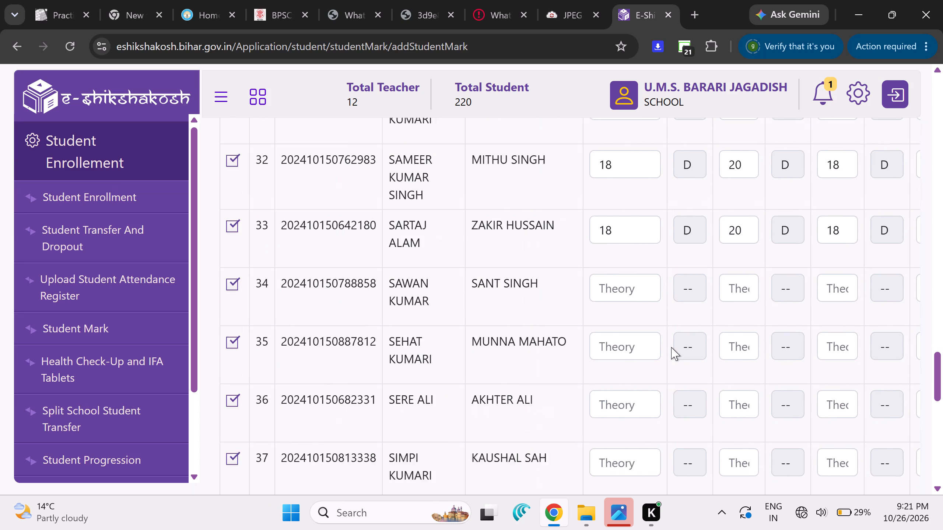
{"action": "scroll", "coordinate": [671, 347], "scroll_direction": "down", "scroll_amount": 1}
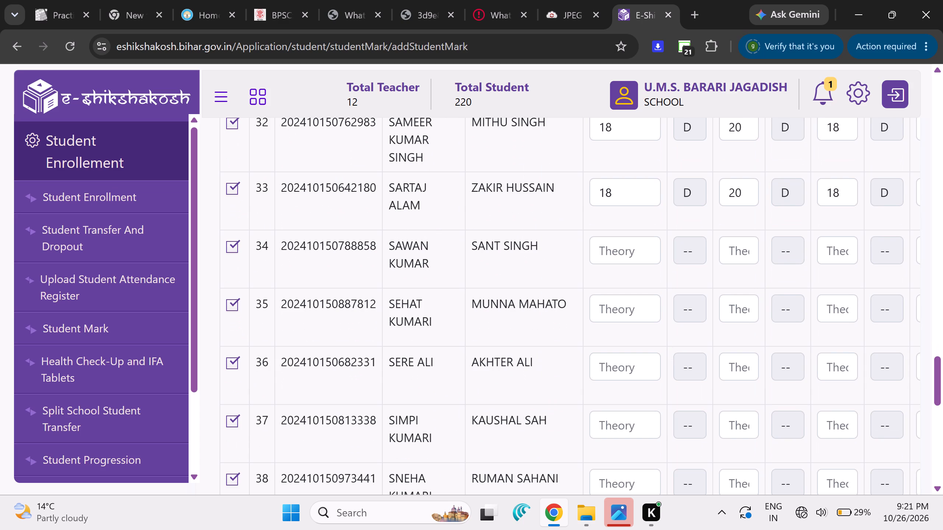
{"action": "left_click", "coordinate": [634, 251]}
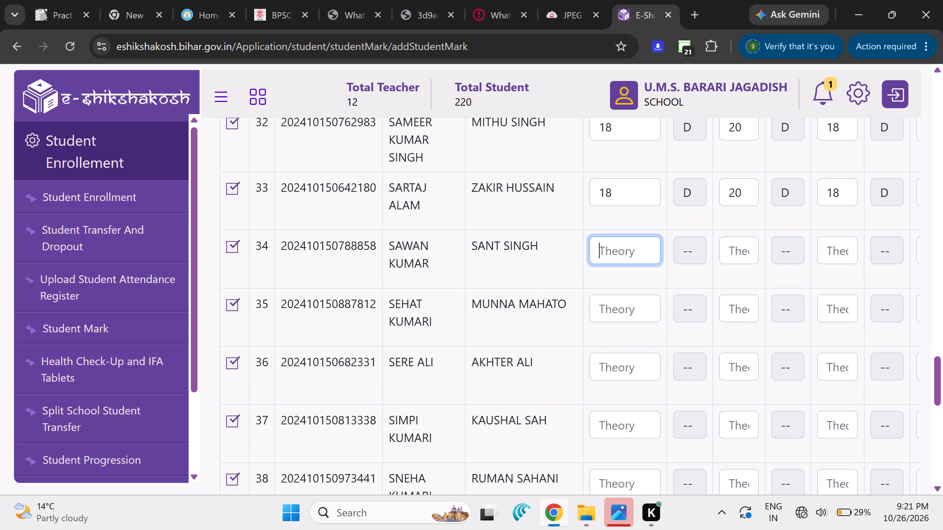
{"action": "type", "text": "18"}
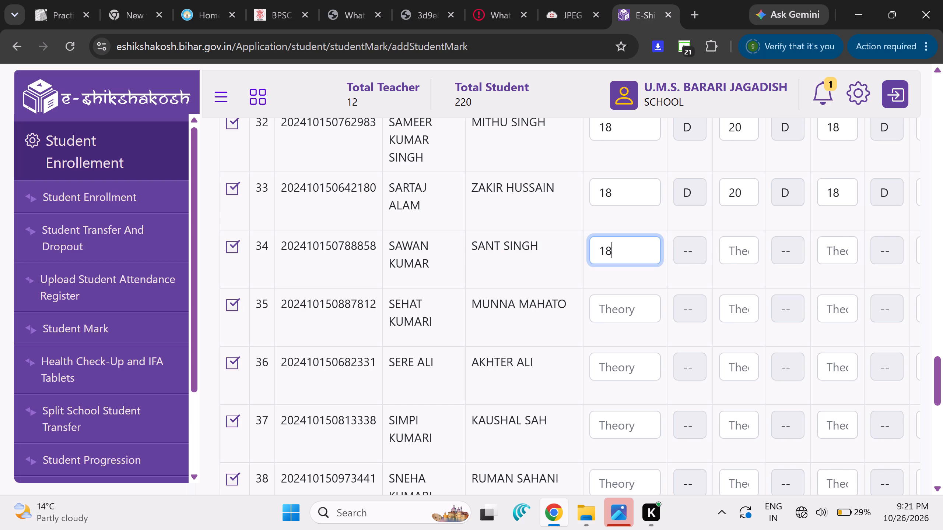
{"action": "left_click", "coordinate": [754, 238]}
{"action": "type", "text": "25"}
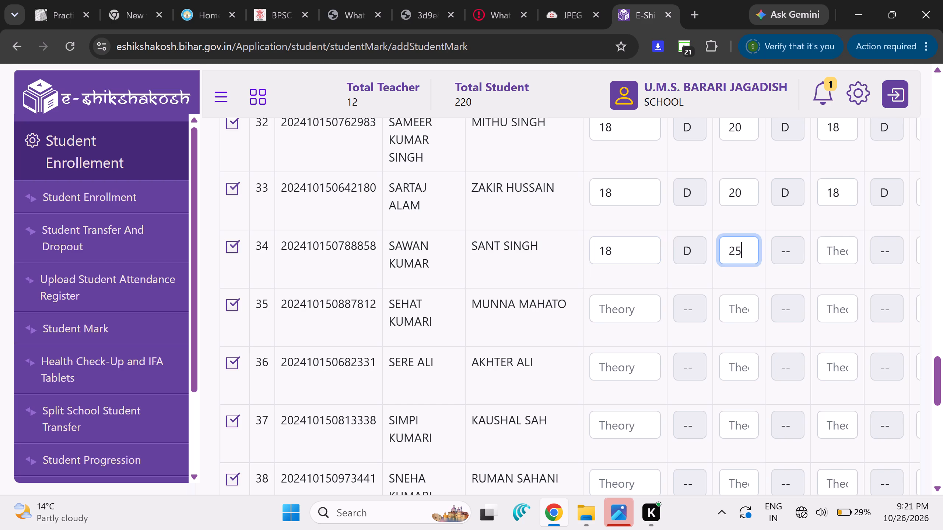
{"action": "scroll", "coordinate": [809, 240], "scroll_direction": "left", "scroll_amount": 4}
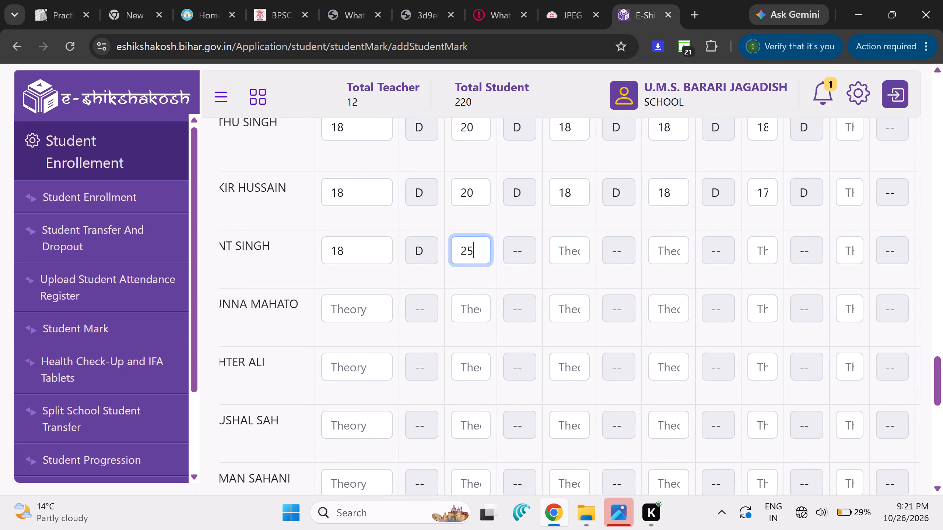
{"action": "left_click", "coordinate": [565, 255]}
{"action": "type", "text": "18"}
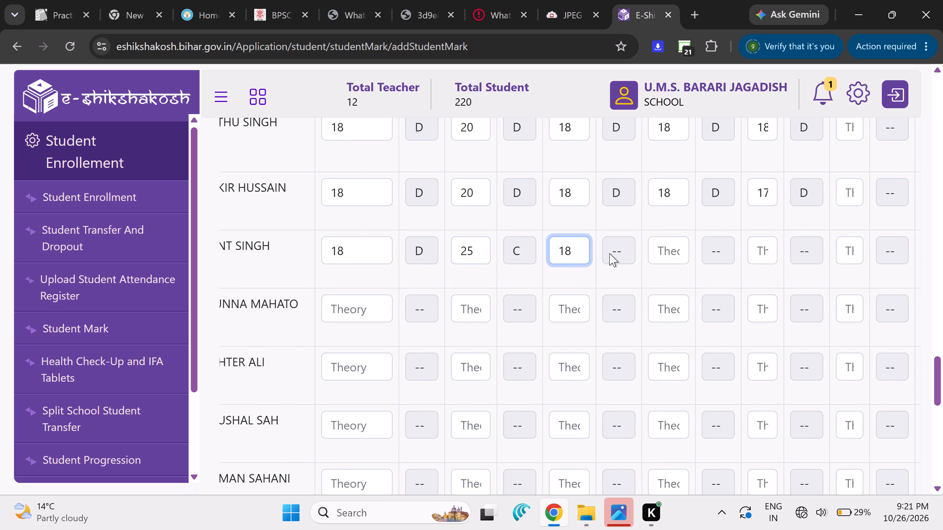
Enter the row 34 student's remaining theory marks: Social Science 18, Hindi 17 and Sanskrit 20.
{"action": "left_click", "coordinate": [675, 261]}
{"action": "key", "text": "2"}
{"action": "key", "text": "BackSpace"}
{"action": "key", "text": "1"}
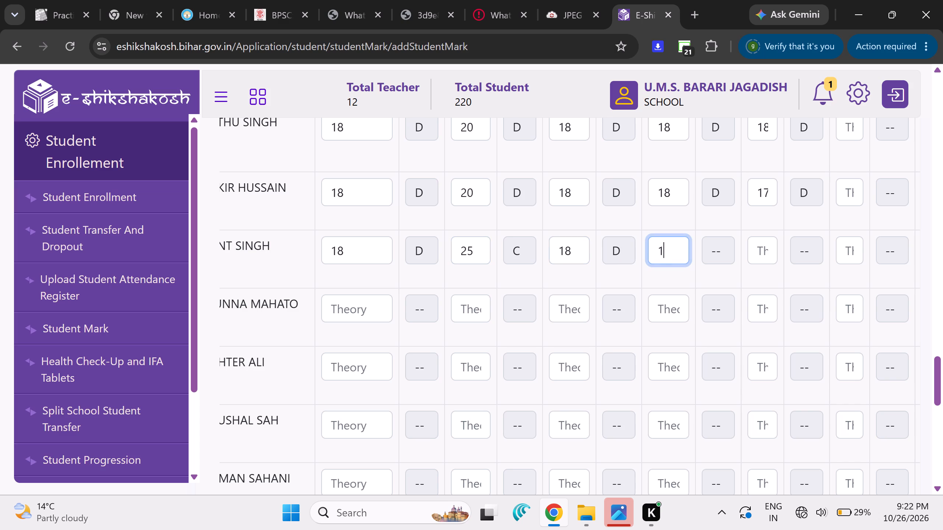
{"action": "key", "text": "8"}
{"action": "scroll", "coordinate": [675, 261], "scroll_direction": "left", "scroll_amount": 1}
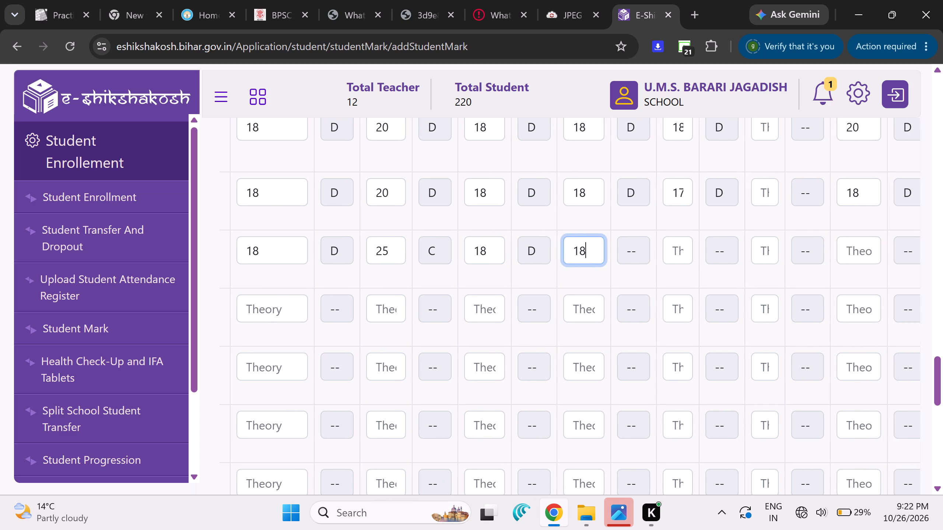
{"action": "left_click", "coordinate": [687, 253]}
{"action": "key", "text": "1"}
{"action": "key", "text": "7"}
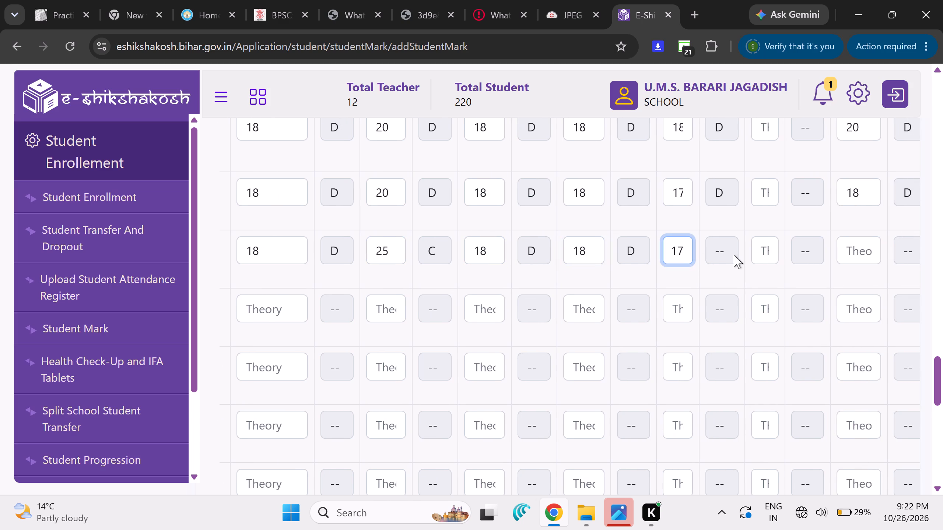
{"action": "left_click", "coordinate": [865, 252]}
{"action": "type", "text": "20"}
{"action": "scroll", "coordinate": [865, 252], "scroll_direction": "left", "scroll_amount": 2}
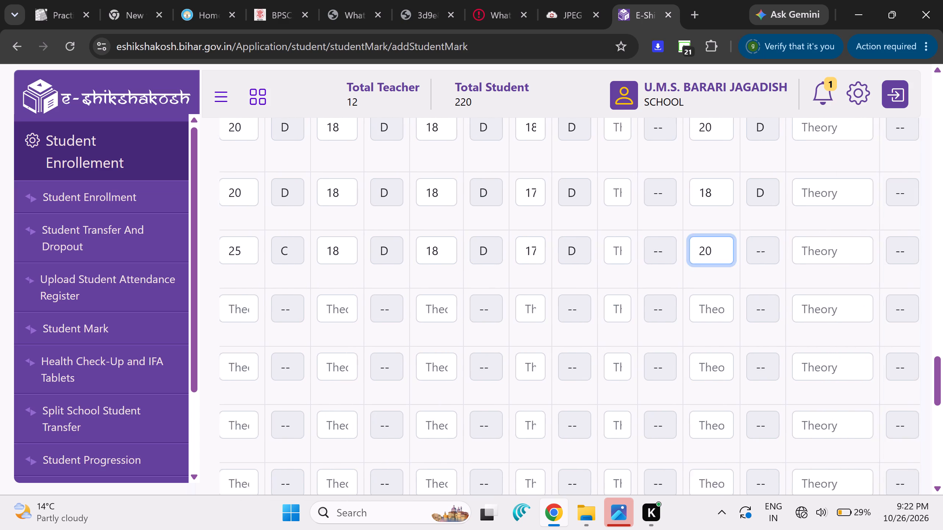
{"action": "scroll", "coordinate": [865, 252], "scroll_direction": "left", "scroll_amount": 1}
{"action": "left_click", "coordinate": [833, 262]}
{"action": "scroll", "coordinate": [833, 262], "scroll_direction": "left", "scroll_amount": 1}
{"action": "left_click", "coordinate": [818, 271]}
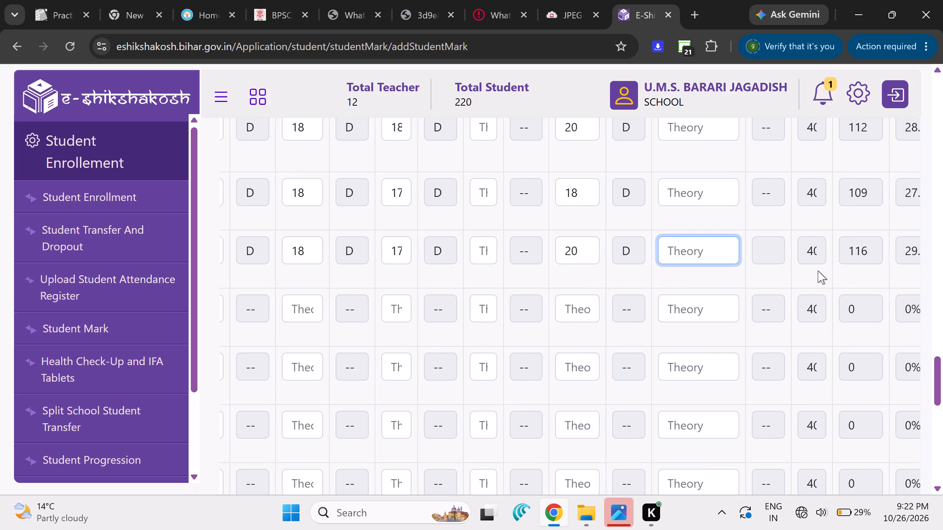
{"action": "left_click", "coordinate": [786, 282]}
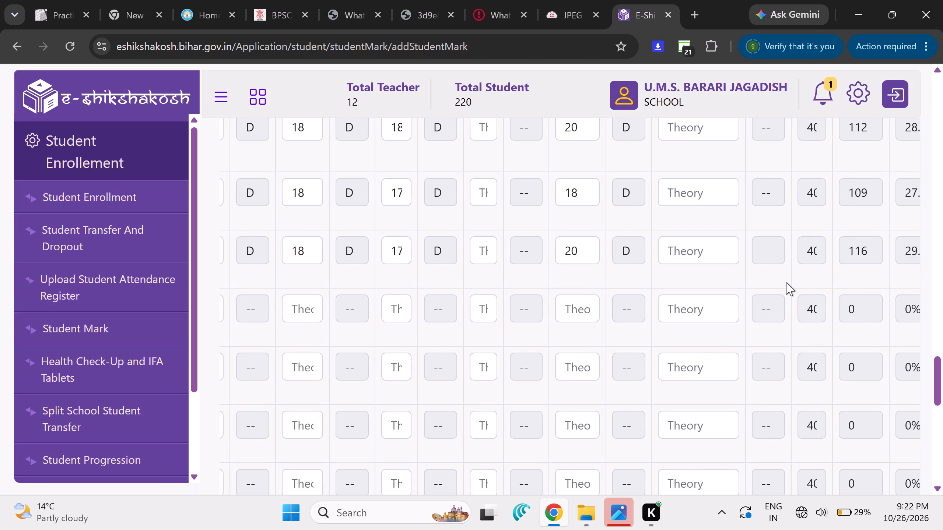
Enter the row 35 student's theory marks: Mathematics 17, English 19 and Science 18.
{"action": "scroll", "coordinate": [786, 282], "scroll_direction": "right", "scroll_amount": 2}
{"action": "scroll", "coordinate": [648, 297], "scroll_direction": "right", "scroll_amount": 2}
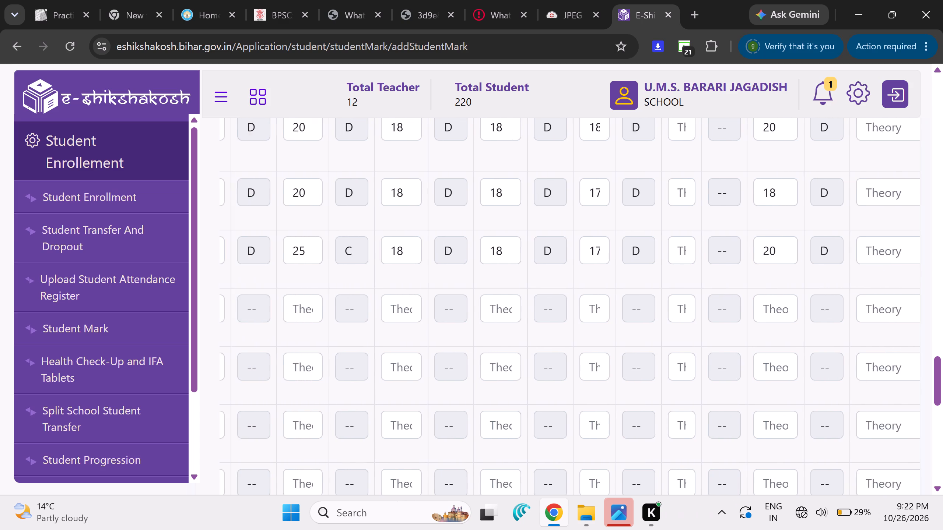
{"action": "scroll", "coordinate": [648, 297], "scroll_direction": "right", "scroll_amount": 3}
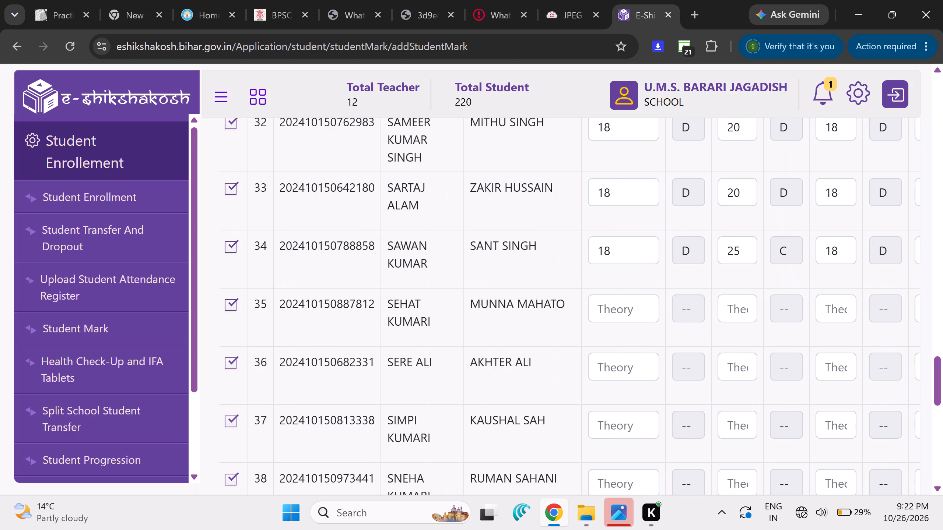
{"action": "left_click", "coordinate": [639, 310]}
{"action": "type", "text": "17"}
{"action": "left_click", "coordinate": [750, 311]}
{"action": "key", "text": "1"}
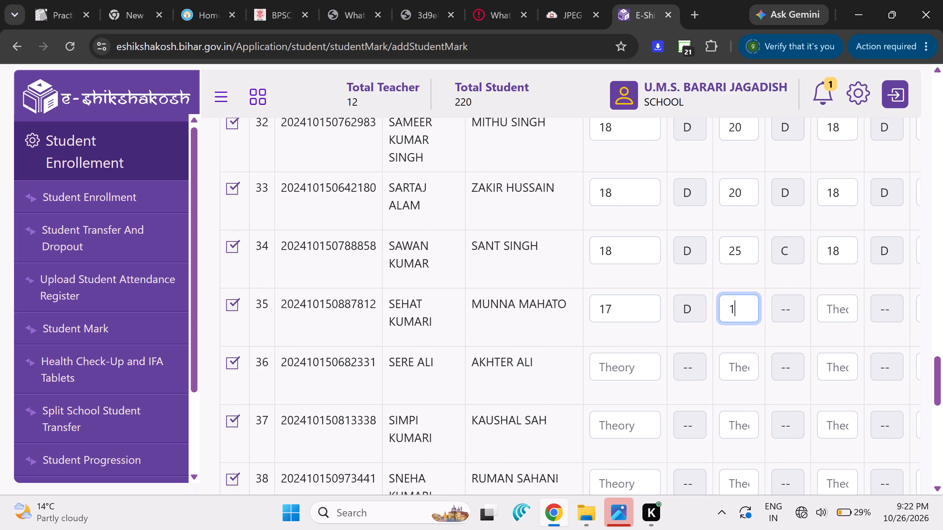
{"action": "key", "text": "9"}
{"action": "scroll", "coordinate": [750, 311], "scroll_direction": "left", "scroll_amount": 3}
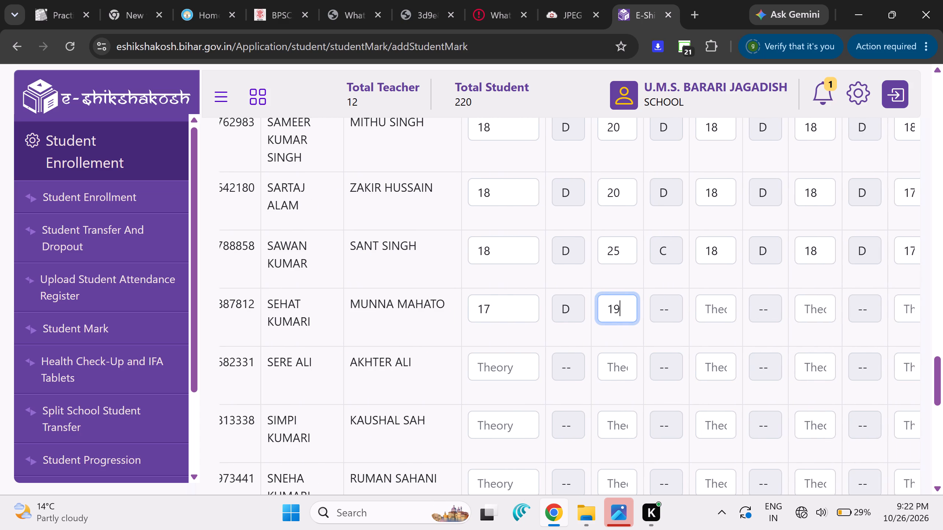
{"action": "left_click", "coordinate": [719, 309]}
{"action": "type", "text": "18"}
Enter the row 35 student's remaining theory marks: Social Science 18, Hindi 17 and Sanskrit 17.
{"action": "scroll", "coordinate": [719, 309], "scroll_direction": "left", "scroll_amount": 2}
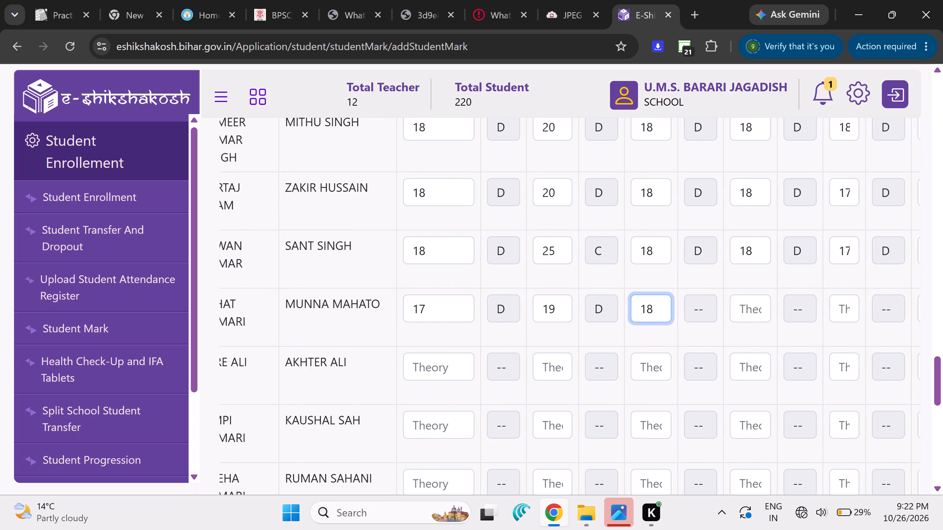
{"action": "left_click", "coordinate": [758, 309]}
{"action": "key", "text": "1"}
{"action": "key", "text": "8"}
{"action": "scroll", "coordinate": [758, 309], "scroll_direction": "left", "scroll_amount": 1}
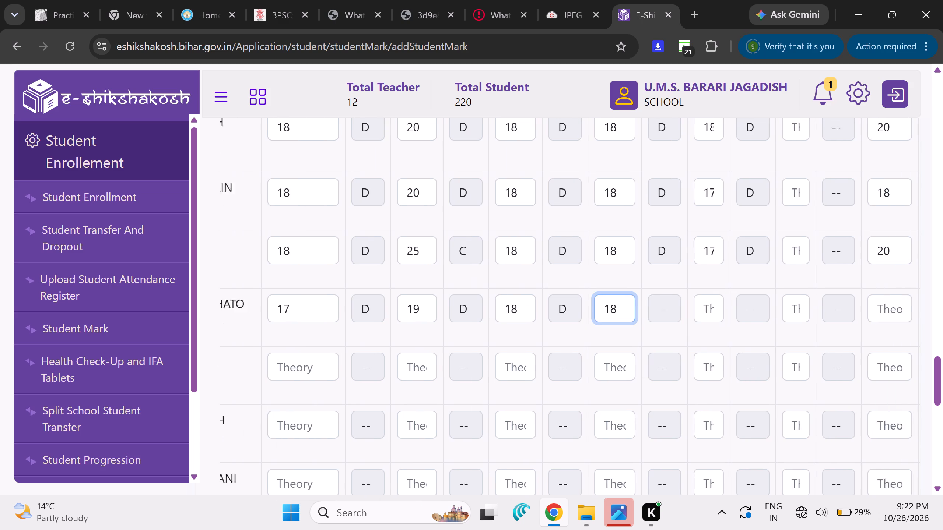
{"action": "scroll", "coordinate": [758, 309], "scroll_direction": "left", "scroll_amount": 1}
{"action": "left_click", "coordinate": [694, 305]}
{"action": "key", "text": "1"}
{"action": "key", "text": "7"}
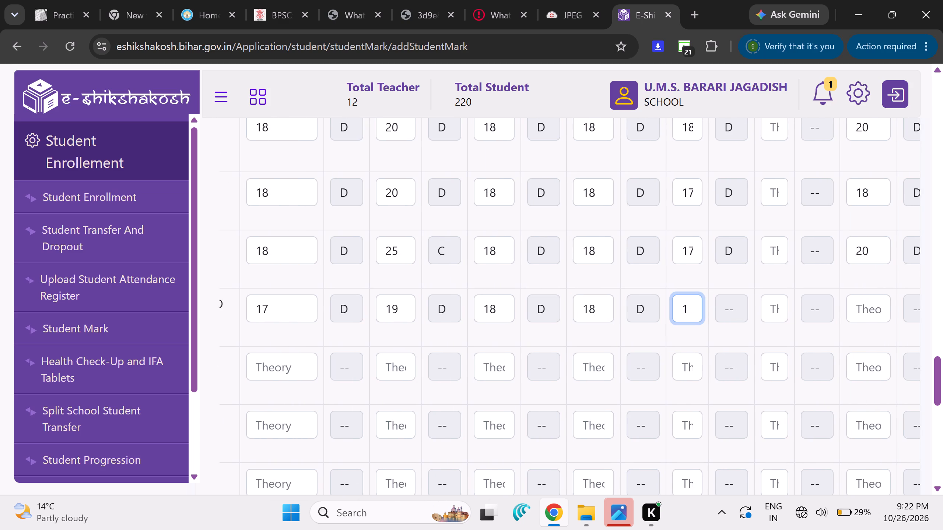
{"action": "scroll", "coordinate": [694, 305], "scroll_direction": "left", "scroll_amount": 1}
{"action": "left_click", "coordinate": [716, 309]}
{"action": "key", "text": "1"}
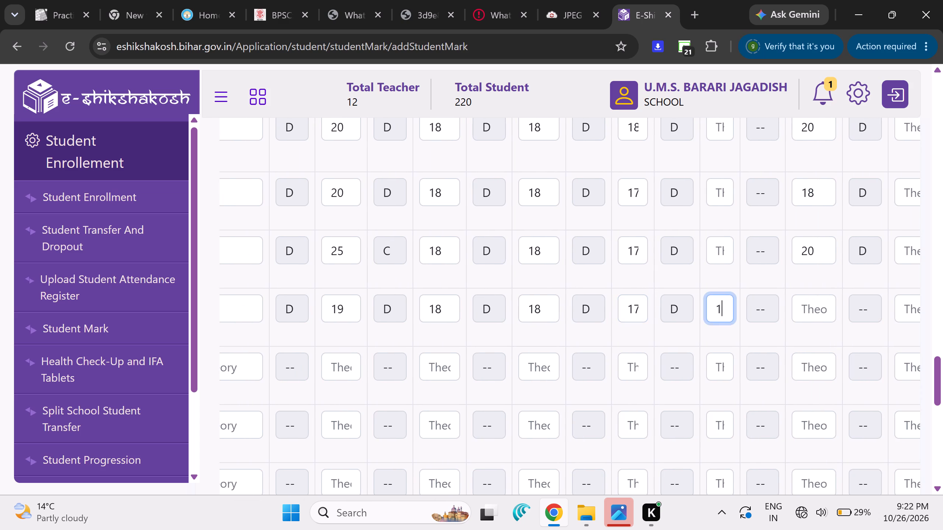
{"action": "key", "text": "BackSpace"}
{"action": "left_click", "coordinate": [818, 311]}
{"action": "key", "text": "1"}
{"action": "key", "text": "7"}
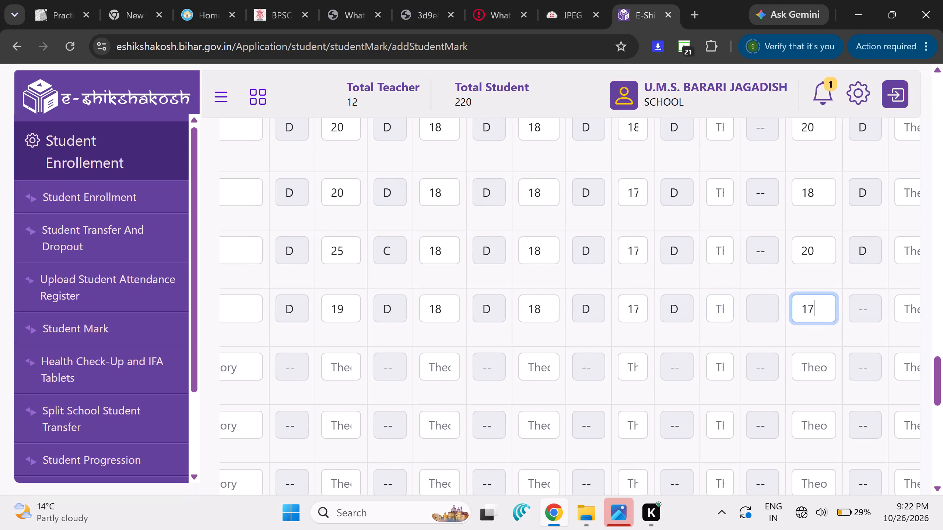
{"action": "scroll", "coordinate": [818, 311], "scroll_direction": "left", "scroll_amount": 3}
{"action": "left_click", "coordinate": [764, 326]}
Enter the row 36 student's theory marks: Mathematics 18, English 19 and Science 18.
{"action": "scroll", "coordinate": [764, 326], "scroll_direction": "right", "scroll_amount": 1}
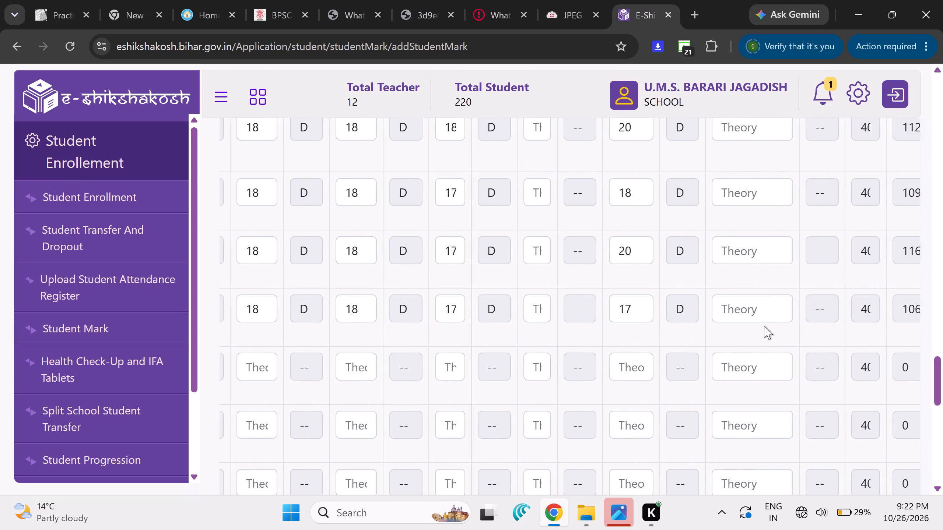
{"action": "scroll", "coordinate": [764, 326], "scroll_direction": "right", "scroll_amount": 4}
{"action": "scroll", "coordinate": [679, 365], "scroll_direction": "right", "scroll_amount": 1}
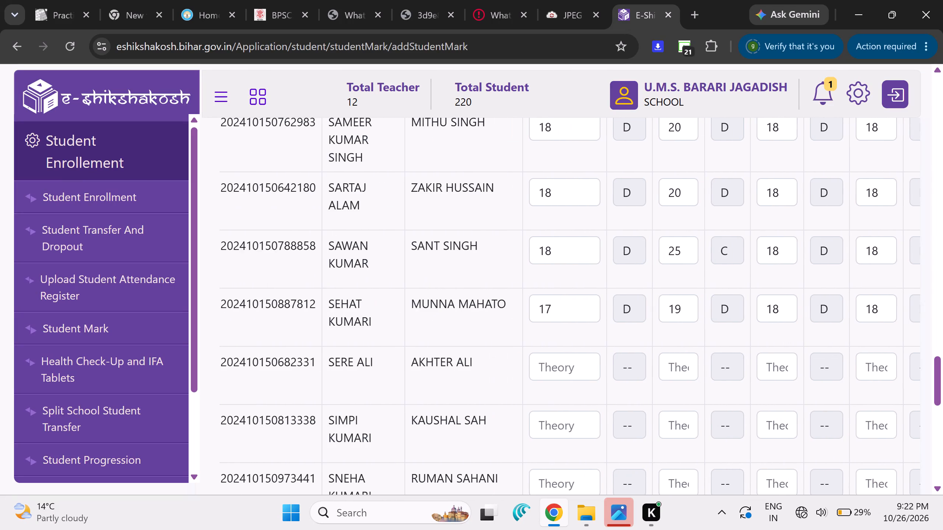
{"action": "scroll", "coordinate": [679, 365], "scroll_direction": "right", "scroll_amount": 1}
{"action": "scroll", "coordinate": [651, 410], "scroll_direction": "down", "scroll_amount": 2}
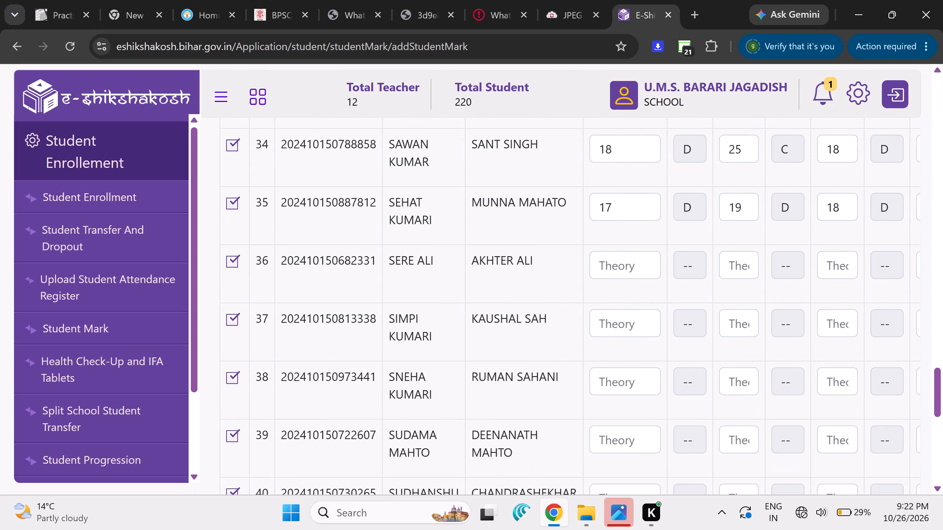
{"action": "scroll", "coordinate": [651, 410], "scroll_direction": "down", "scroll_amount": 1}
{"action": "left_click", "coordinate": [619, 268]}
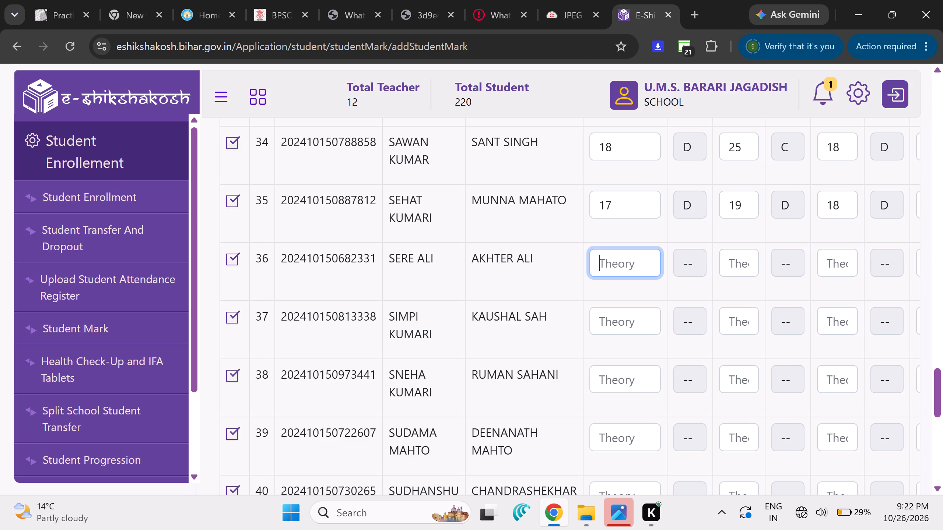
{"action": "type", "text": "18"}
{"action": "scroll", "coordinate": [619, 268], "scroll_direction": "left", "scroll_amount": 2}
{"action": "left_click", "coordinate": [646, 268]}
{"action": "key", "text": "1"}
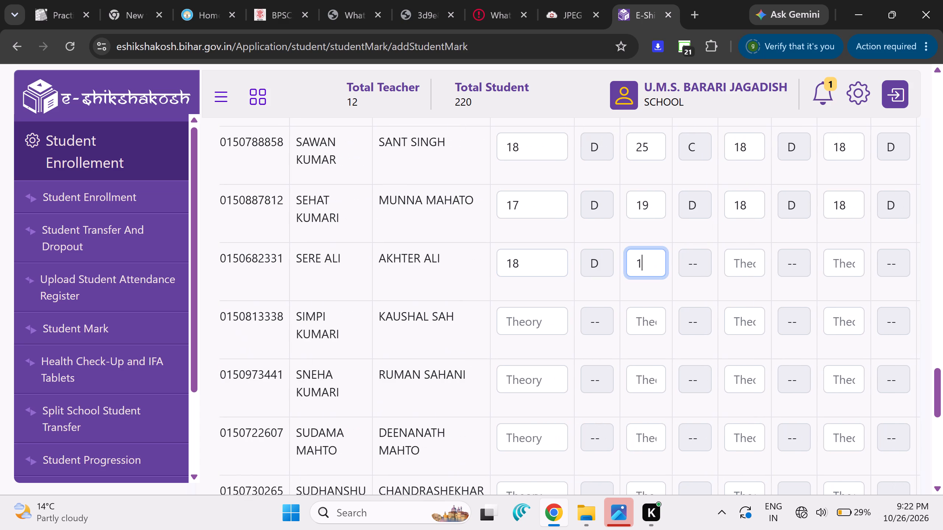
{"action": "key", "text": "9"}
{"action": "scroll", "coordinate": [646, 268], "scroll_direction": "left", "scroll_amount": 1}
{"action": "left_click", "coordinate": [649, 263]}
{"action": "key", "text": "1"}
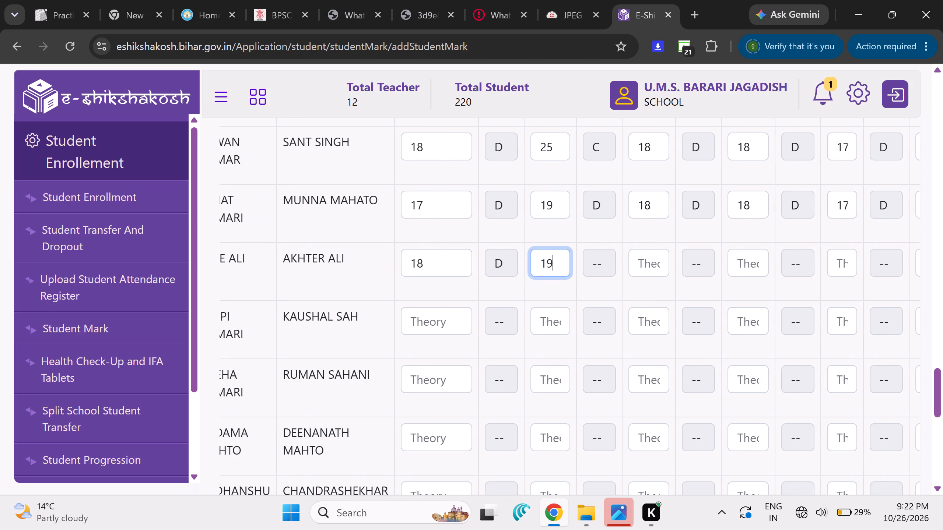
{"action": "key", "text": "8"}
Enter the row 36 student's remaining theory marks: Social Science 17, Hindi 17 and Sanskrit 18.
{"action": "scroll", "coordinate": [649, 263], "scroll_direction": "left", "scroll_amount": 1}
{"action": "left_click", "coordinate": [719, 269]}
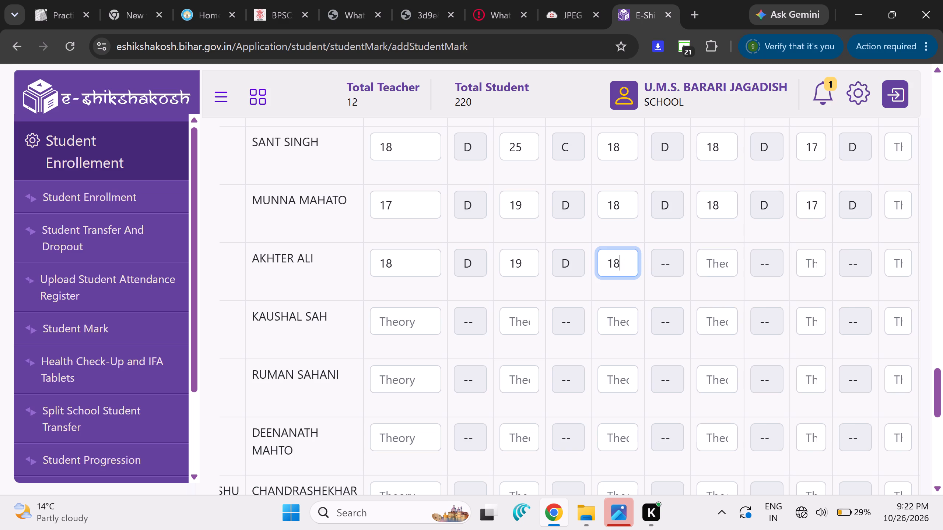
{"action": "key", "text": "1"}
{"action": "key", "text": "7"}
{"action": "scroll", "coordinate": [719, 269], "scroll_direction": "left", "scroll_amount": 2}
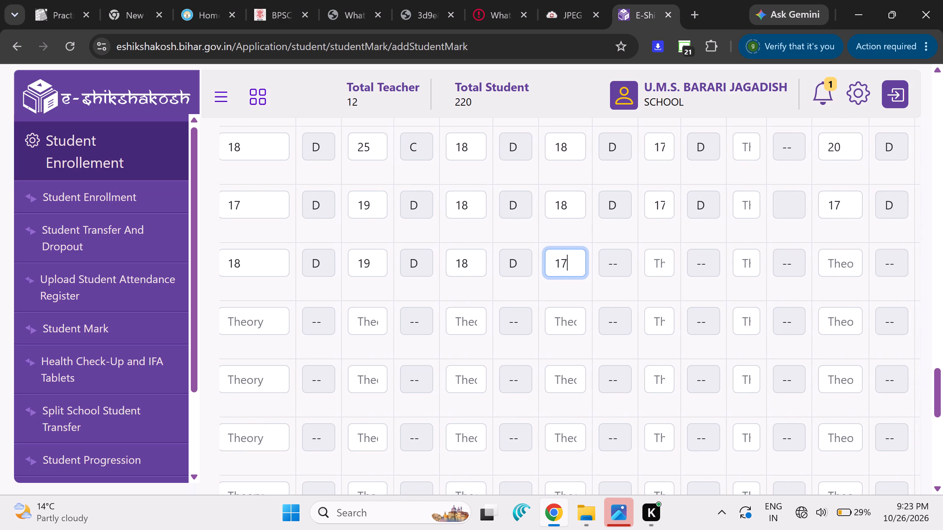
{"action": "left_click", "coordinate": [667, 263]}
{"action": "key", "text": "1"}
{"action": "key", "text": "7"}
{"action": "scroll", "coordinate": [667, 263], "scroll_direction": "left", "scroll_amount": 1}
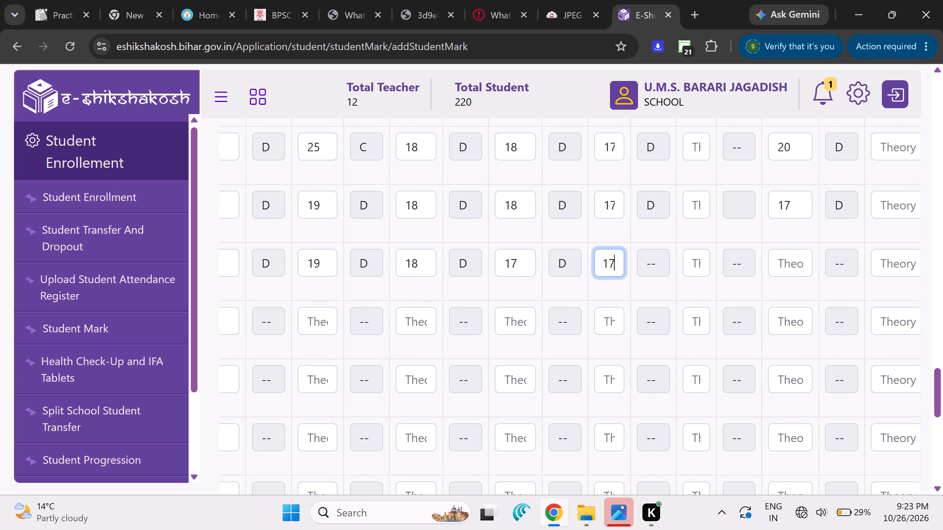
{"action": "left_click", "coordinate": [797, 268]}
{"action": "key", "text": "1"}
{"action": "key", "text": "8"}
{"action": "scroll", "coordinate": [797, 268], "scroll_direction": "left", "scroll_amount": 2}
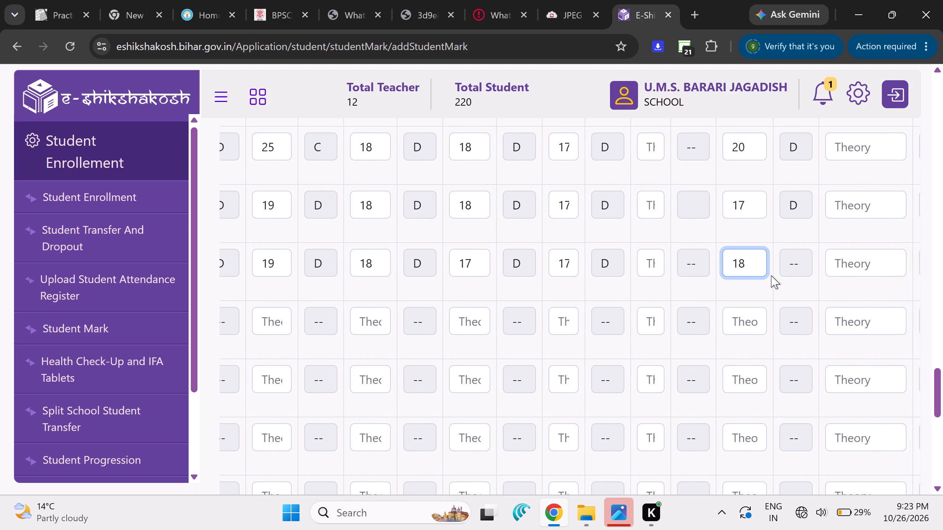
{"action": "left_click", "coordinate": [771, 275]}
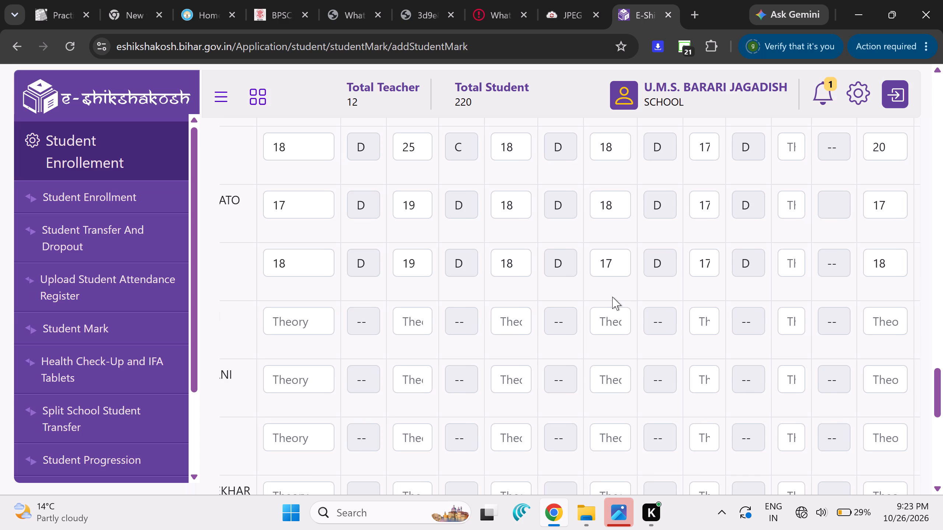
Enter the row 37 student's theory marks: Mathematics 24, English 29 and Science 40.
{"action": "scroll", "coordinate": [612, 297], "scroll_direction": "right", "scroll_amount": 1}
{"action": "scroll", "coordinate": [551, 311], "scroll_direction": "right", "scroll_amount": 1}
{"action": "scroll", "coordinate": [529, 387], "scroll_direction": "down", "scroll_amount": 1}
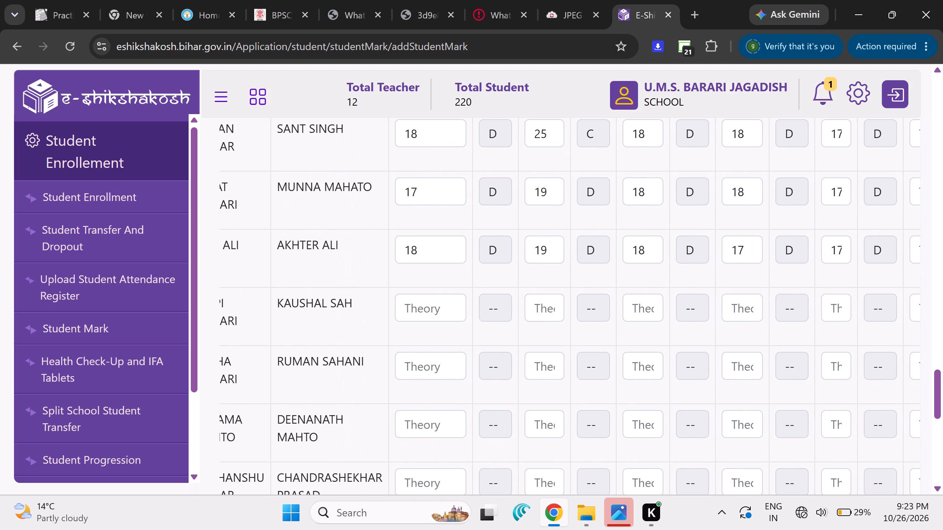
{"action": "scroll", "coordinate": [529, 387], "scroll_direction": "down", "scroll_amount": 1}
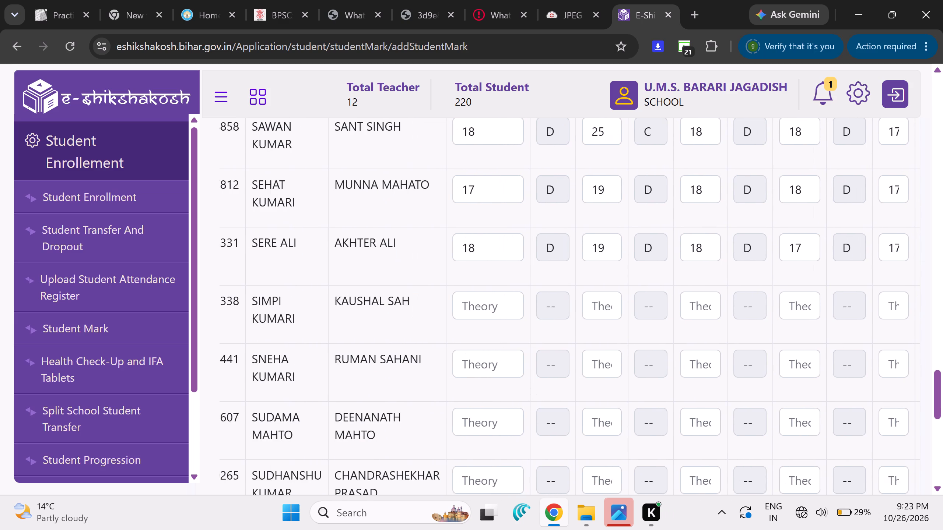
{"action": "left_click", "coordinate": [499, 308]}
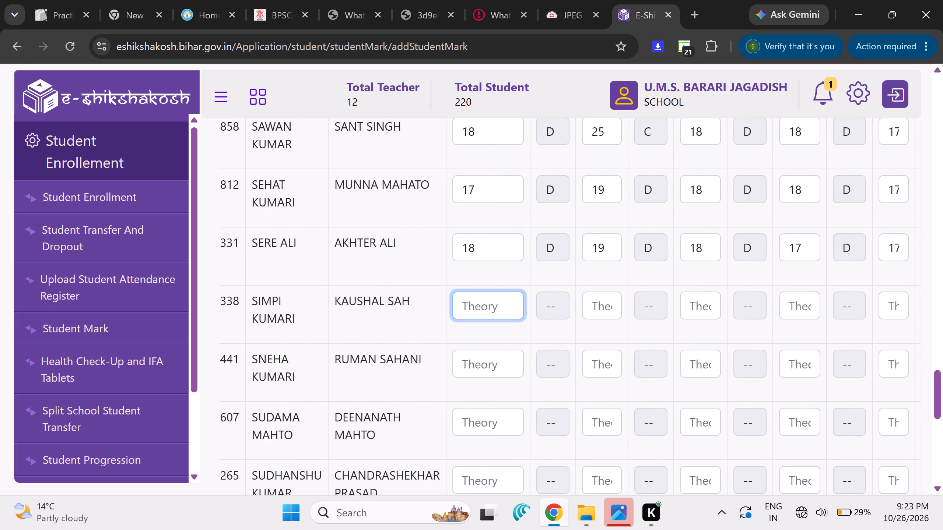
{"action": "key", "text": "1"}
{"action": "key", "text": "BackSpace"}
{"action": "type", "text": "24"}
{"action": "left_click", "coordinate": [607, 310]}
{"action": "key", "text": "2"}
{"action": "key", "text": "9"}
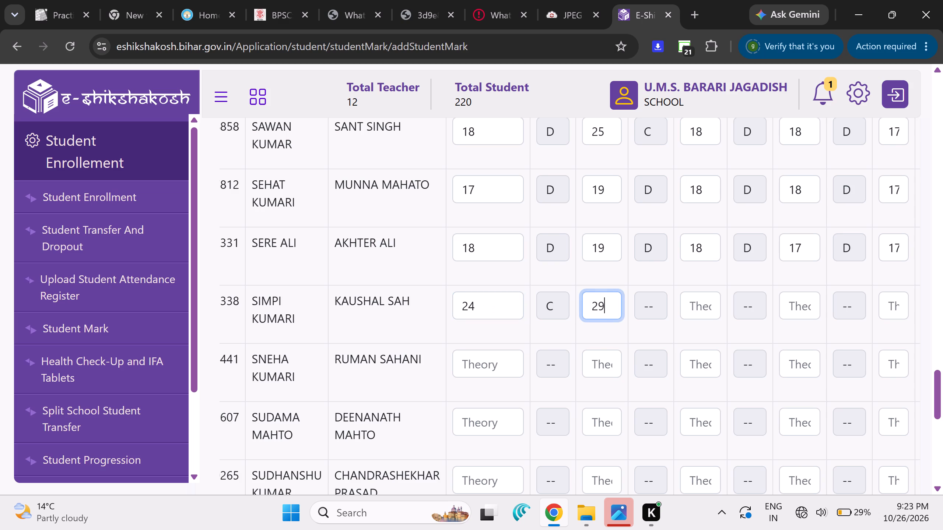
{"action": "scroll", "coordinate": [607, 310], "scroll_direction": "left", "scroll_amount": 1}
{"action": "left_click", "coordinate": [631, 300]}
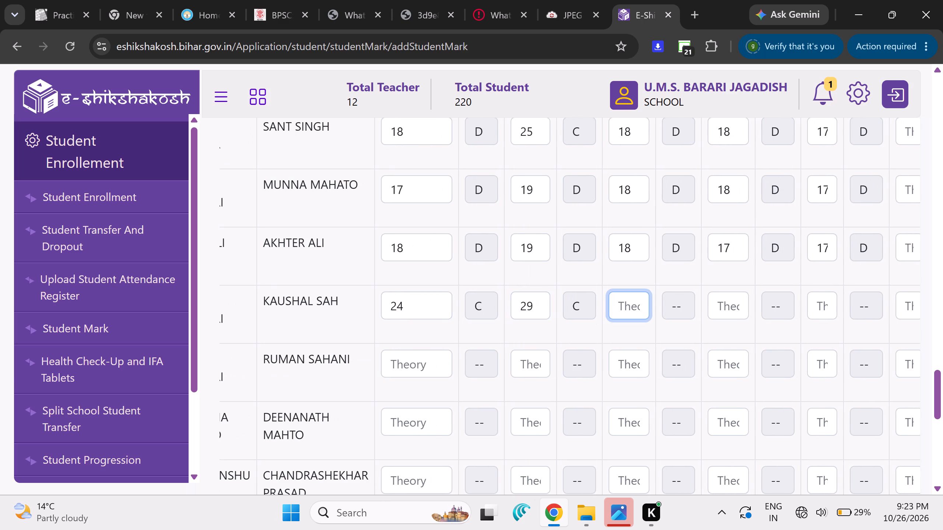
{"action": "type", "text": "40"}
Enter the row 37 student's remaining theory marks: Social Science 29, Hindi 30 and Sanskrit 31.
{"action": "scroll", "coordinate": [631, 300], "scroll_direction": "left", "scroll_amount": 1}
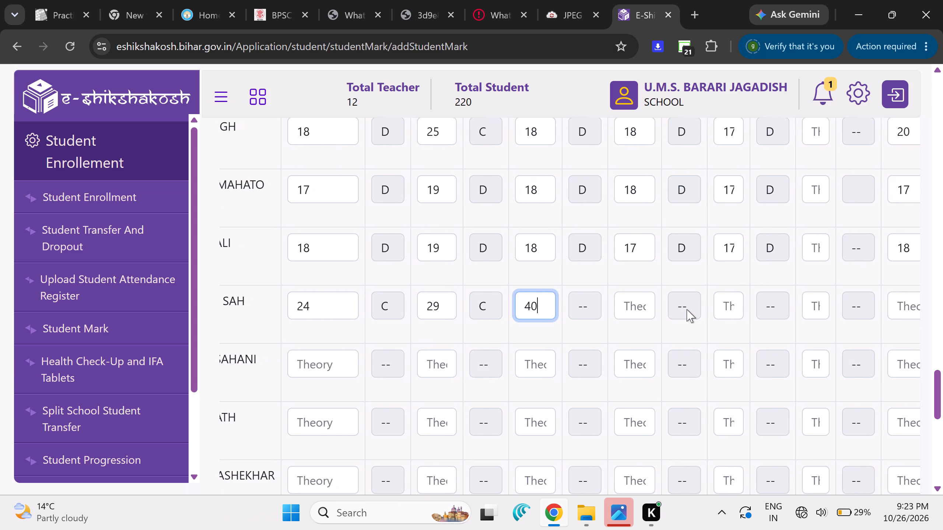
{"action": "left_click", "coordinate": [644, 307]}
{"action": "key", "text": "2"}
{"action": "key", "text": "9"}
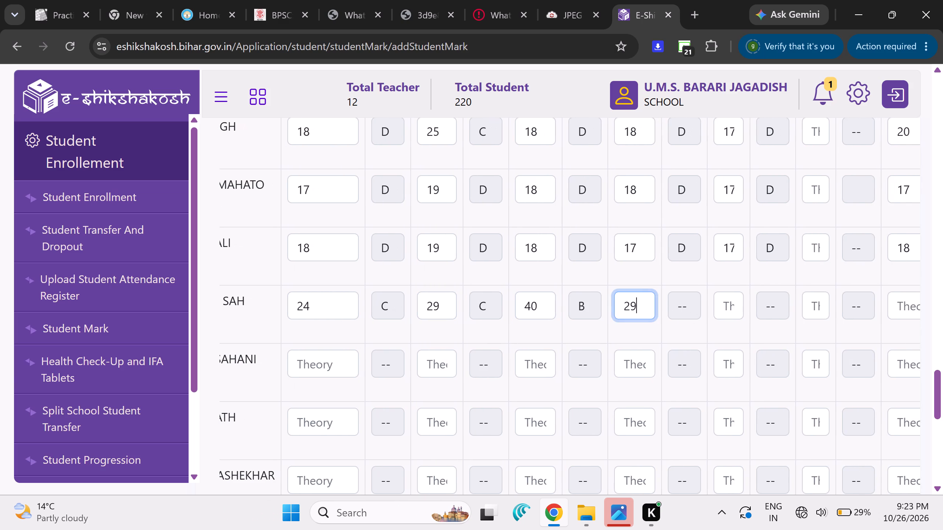
{"action": "scroll", "coordinate": [644, 307], "scroll_direction": "left", "scroll_amount": 1}
{"action": "left_click", "coordinate": [625, 312]}
{"action": "key", "text": "2"}
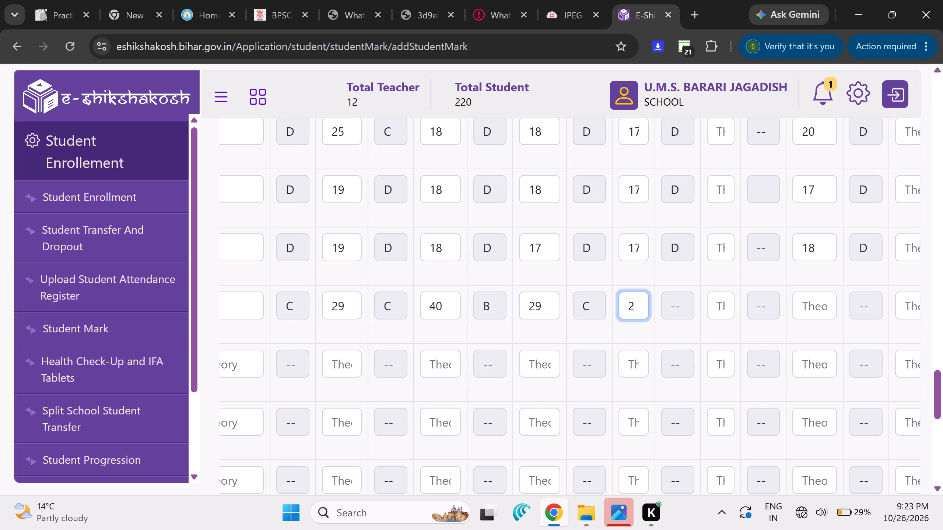
{"action": "key", "text": "BackSpace"}
{"action": "type", "text": "30"}
{"action": "scroll", "coordinate": [625, 312], "scroll_direction": "left", "scroll_amount": 1}
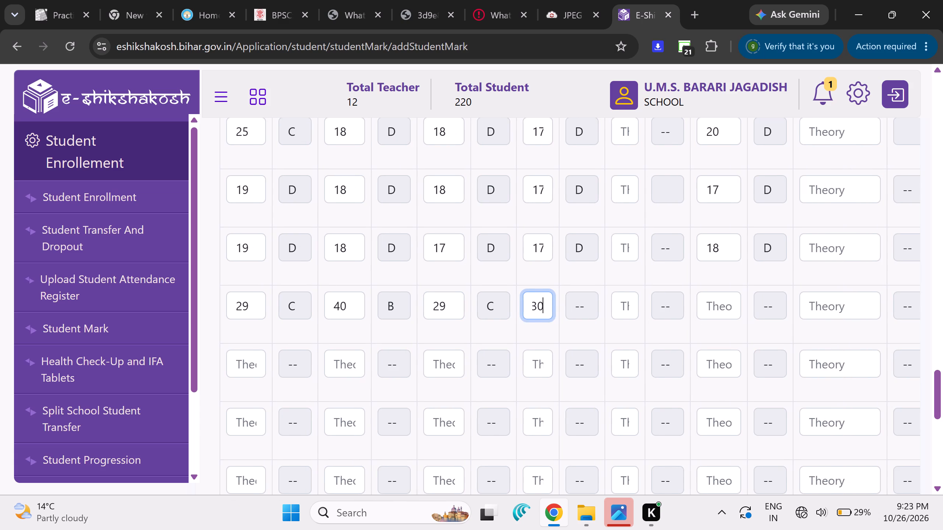
{"action": "left_click", "coordinate": [726, 309]}
{"action": "key", "text": "2"}
{"action": "key", "text": "BackSpace"}
{"action": "key", "text": "3"}
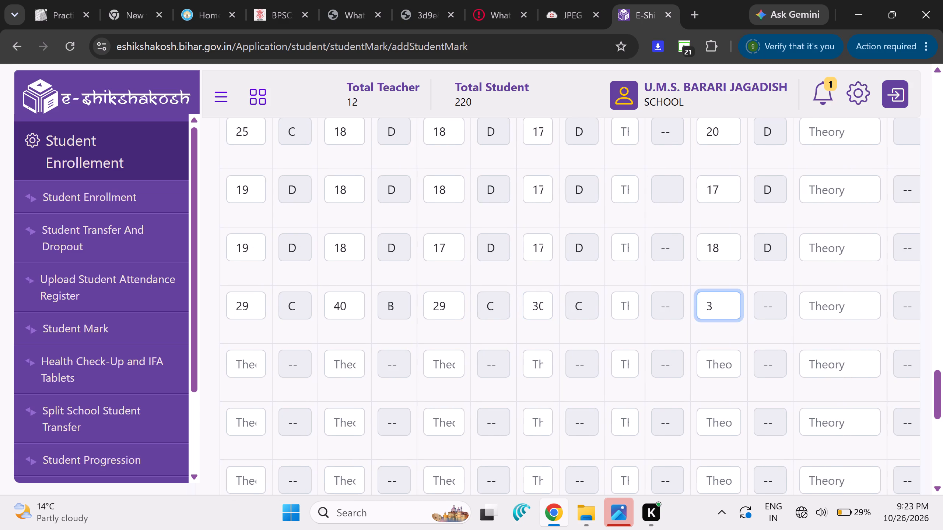
{"action": "key", "text": "1"}
{"action": "scroll", "coordinate": [714, 312], "scroll_direction": "left", "scroll_amount": 3}
{"action": "left_click", "coordinate": [702, 347]}
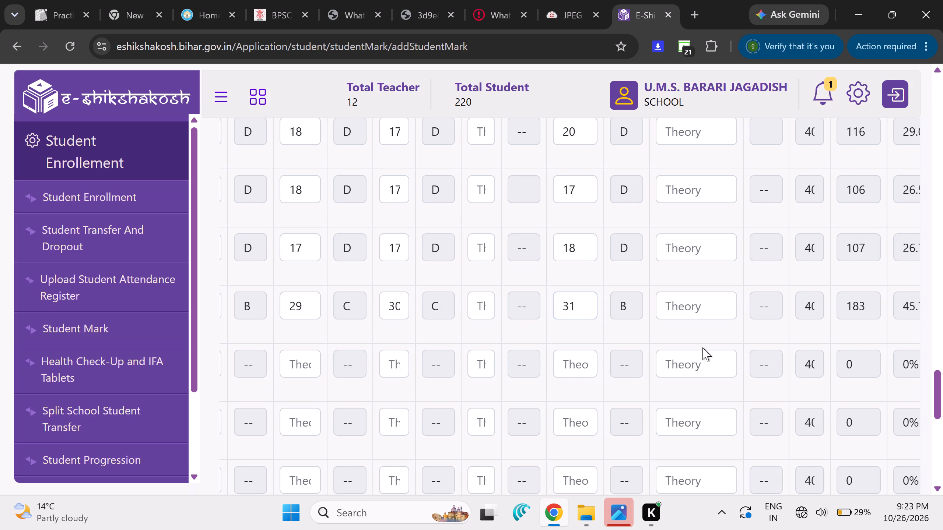
Enter the row 38 student's theory marks: Mathematics 18, English 26 and Science 19.
{"action": "scroll", "coordinate": [702, 347], "scroll_direction": "right", "scroll_amount": 4}
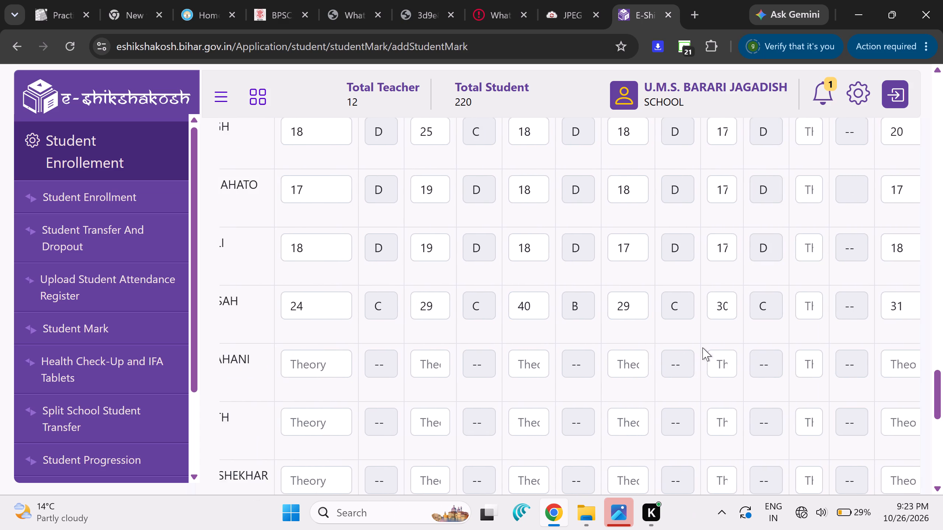
{"action": "scroll", "coordinate": [702, 347], "scroll_direction": "right", "scroll_amount": 3}
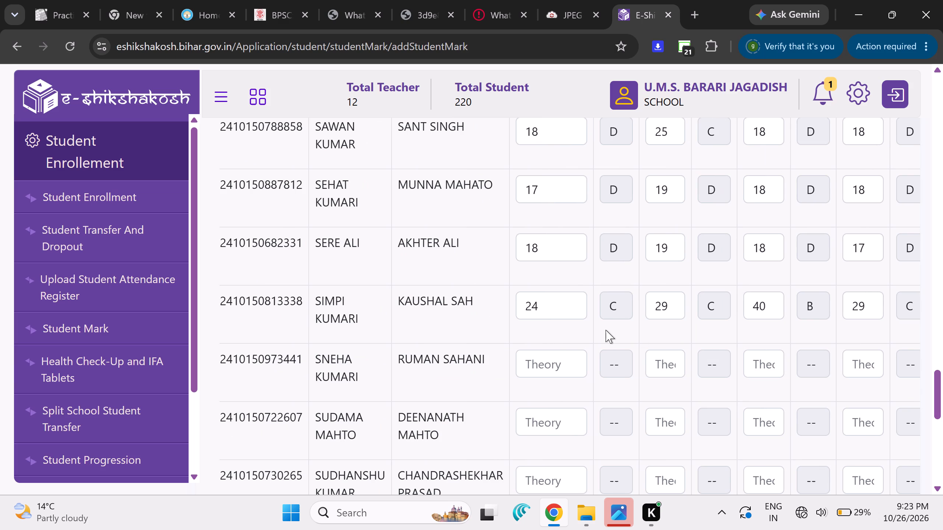
{"action": "scroll", "coordinate": [576, 344], "scroll_direction": "right", "scroll_amount": 1}
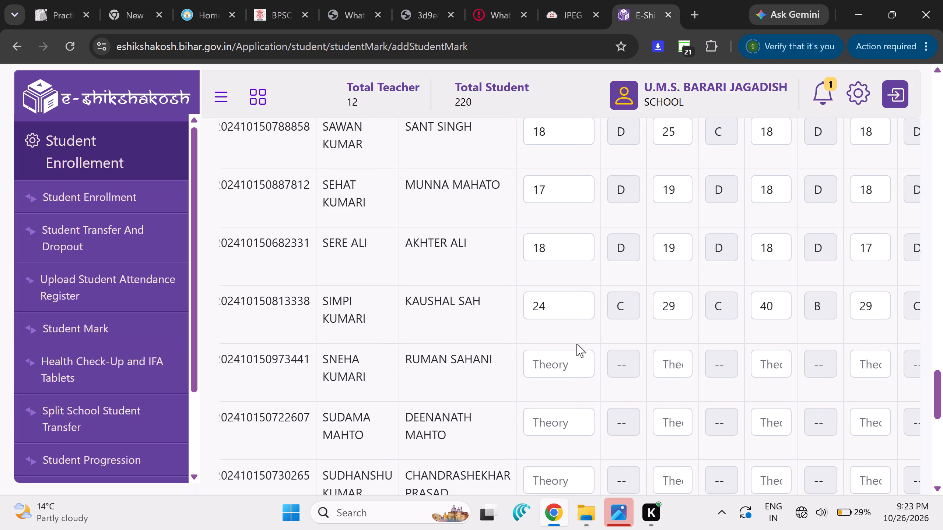
{"action": "scroll", "coordinate": [576, 344], "scroll_direction": "right", "scroll_amount": 1}
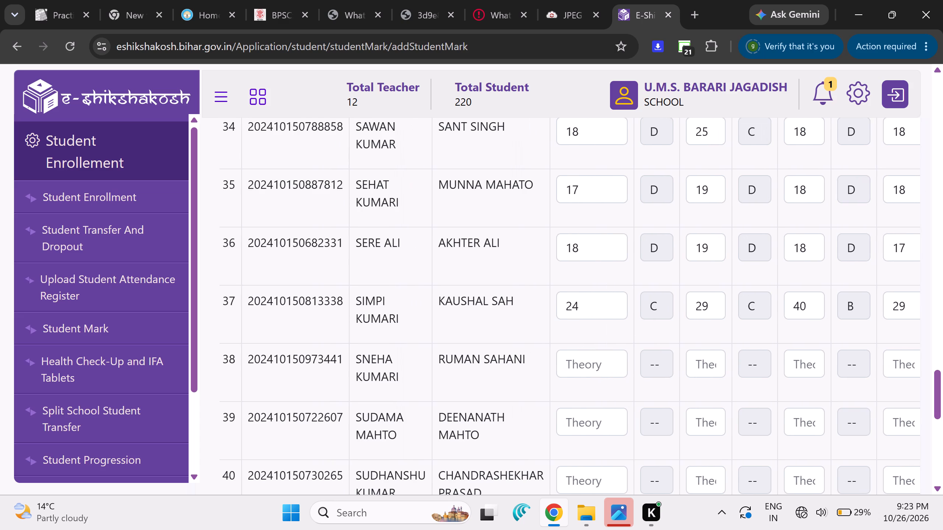
{"action": "left_click", "coordinate": [585, 363]}
{"action": "scroll", "coordinate": [585, 363], "scroll_direction": "down", "scroll_amount": 1}
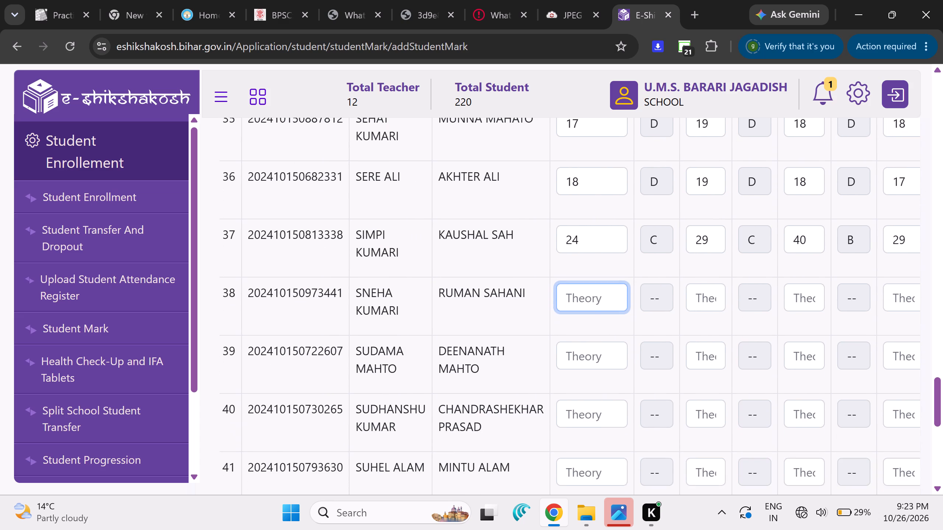
{"action": "scroll", "coordinate": [585, 363], "scroll_direction": "down", "scroll_amount": 1}
{"action": "type", "text": "18"}
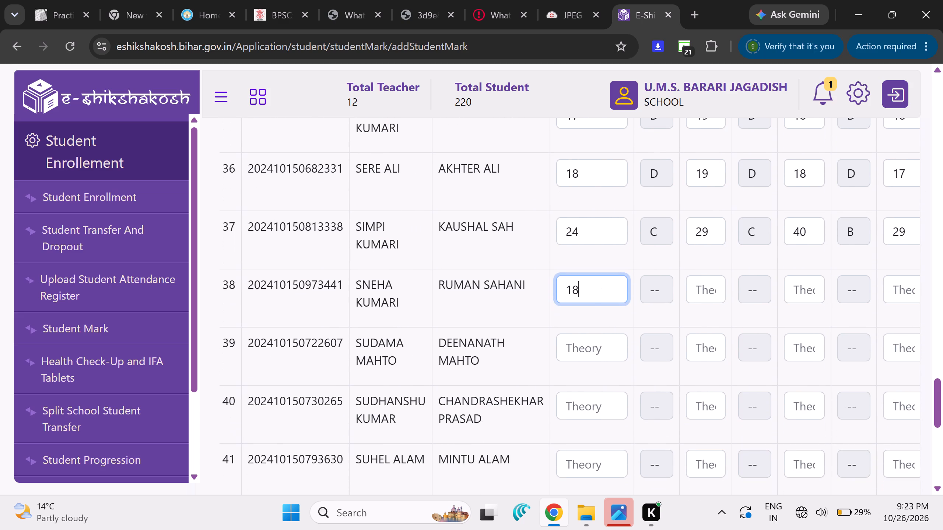
{"action": "scroll", "coordinate": [585, 363], "scroll_direction": "left", "scroll_amount": 2}
{"action": "left_click", "coordinate": [586, 299]}
{"action": "type", "text": "26"}
{"action": "scroll", "coordinate": [586, 299], "scroll_direction": "left", "scroll_amount": 1}
{"action": "left_click", "coordinate": [566, 285]}
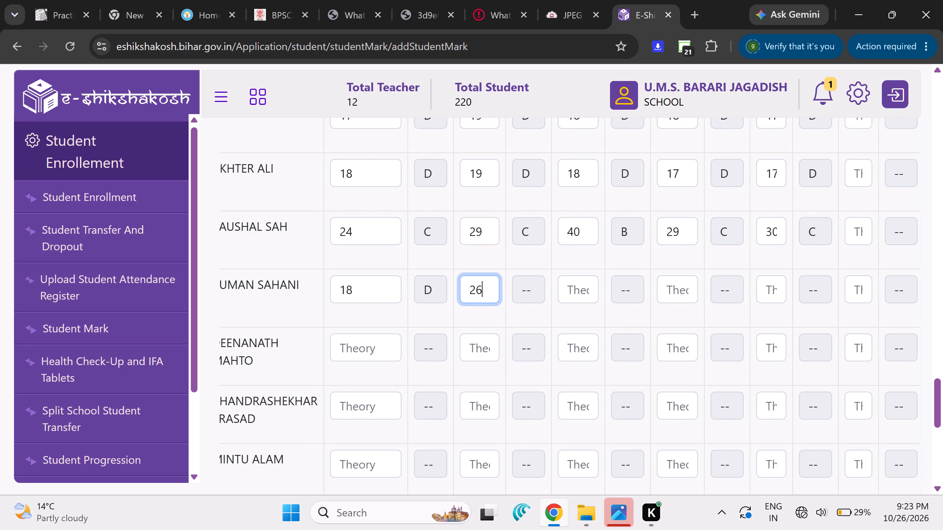
{"action": "type", "text": "19"}
Enter the row 38 student's remaining theory marks: Social Science 18, Hindi 17 and Sanskrit 28.
{"action": "scroll", "coordinate": [566, 285], "scroll_direction": "left", "scroll_amount": 1}
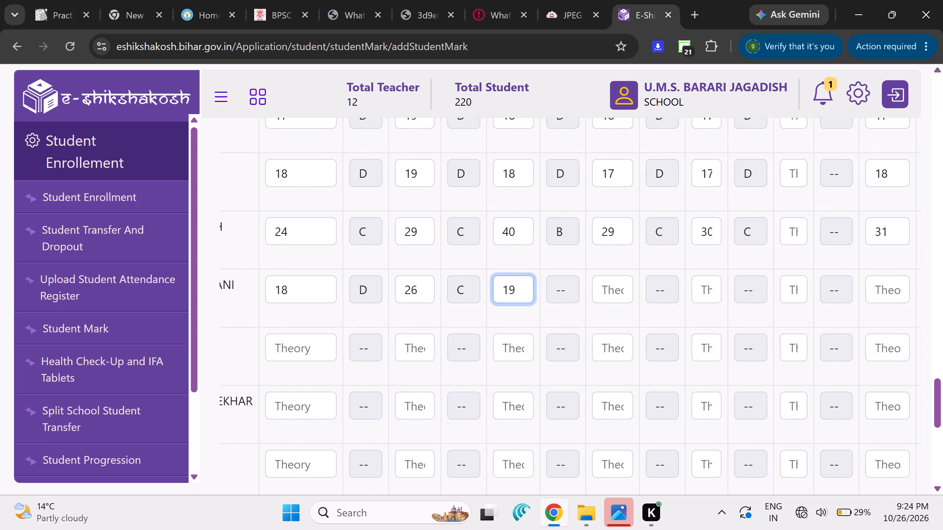
{"action": "left_click", "coordinate": [599, 287]}
{"action": "type", "text": "18"}
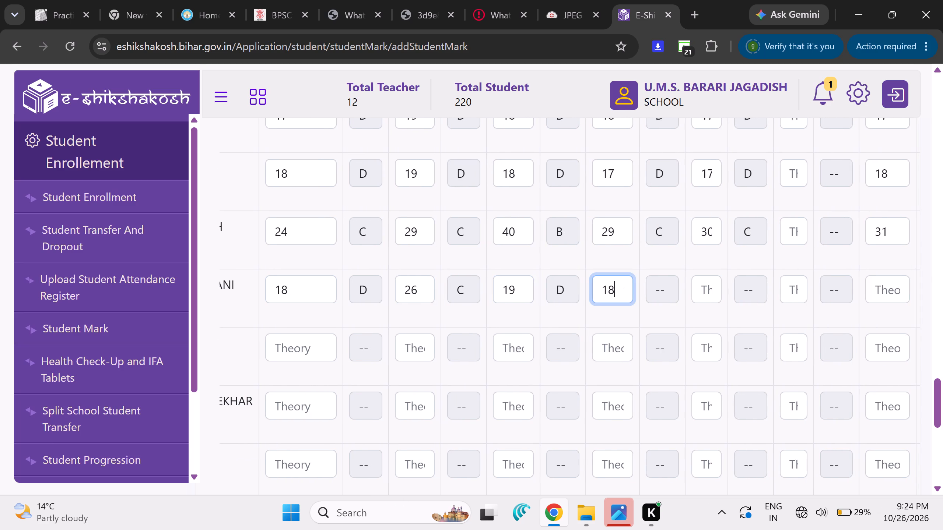
{"action": "scroll", "coordinate": [599, 287], "scroll_direction": "left", "scroll_amount": 1}
{"action": "left_click", "coordinate": [629, 287]}
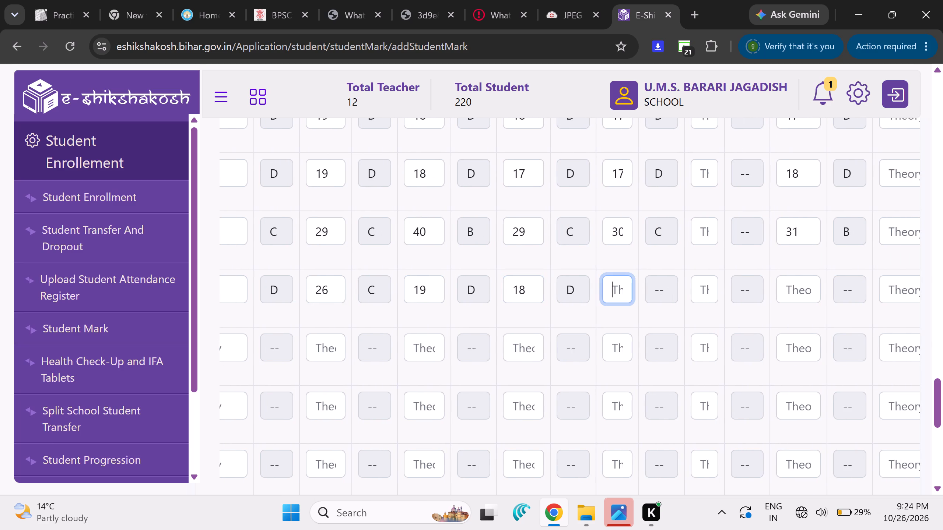
{"action": "type", "text": "17"}
{"action": "scroll", "coordinate": [629, 287], "scroll_direction": "left", "scroll_amount": 1}
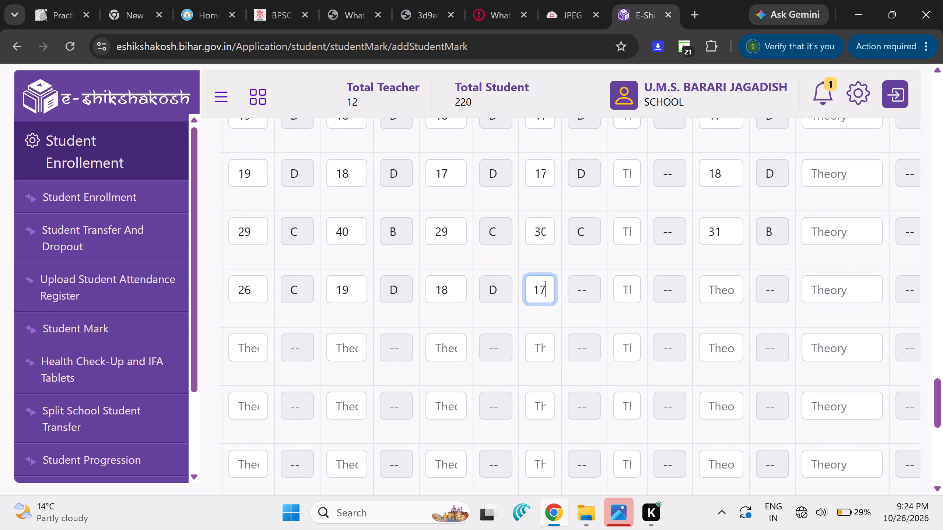
{"action": "left_click", "coordinate": [716, 288]}
{"action": "type", "text": "28"}
{"action": "scroll", "coordinate": [716, 288], "scroll_direction": "left", "scroll_amount": 1}
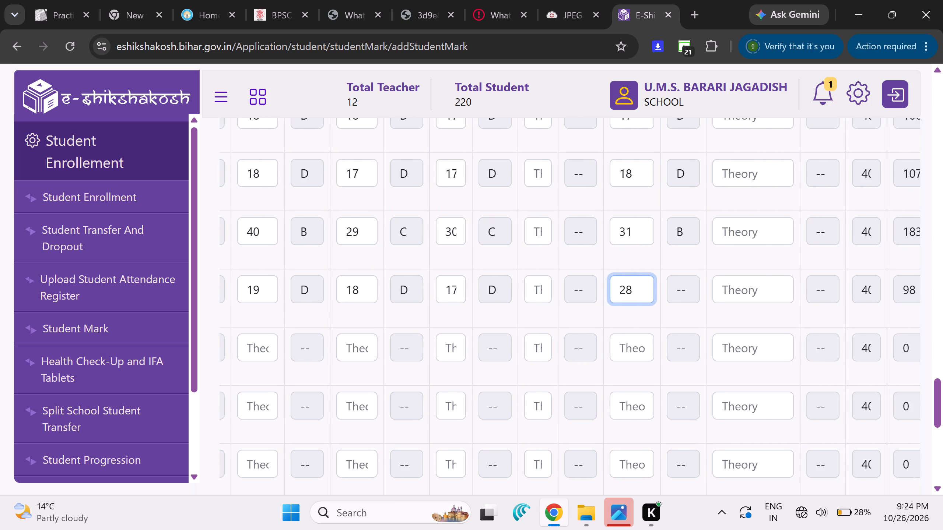
{"action": "scroll", "coordinate": [716, 288], "scroll_direction": "left", "scroll_amount": 1}
{"action": "left_click", "coordinate": [749, 319]}
Enter the row 39 student's theory marks: Mathematics 18, English 20 and Science 18.
{"action": "scroll", "coordinate": [749, 319], "scroll_direction": "right", "scroll_amount": 3}
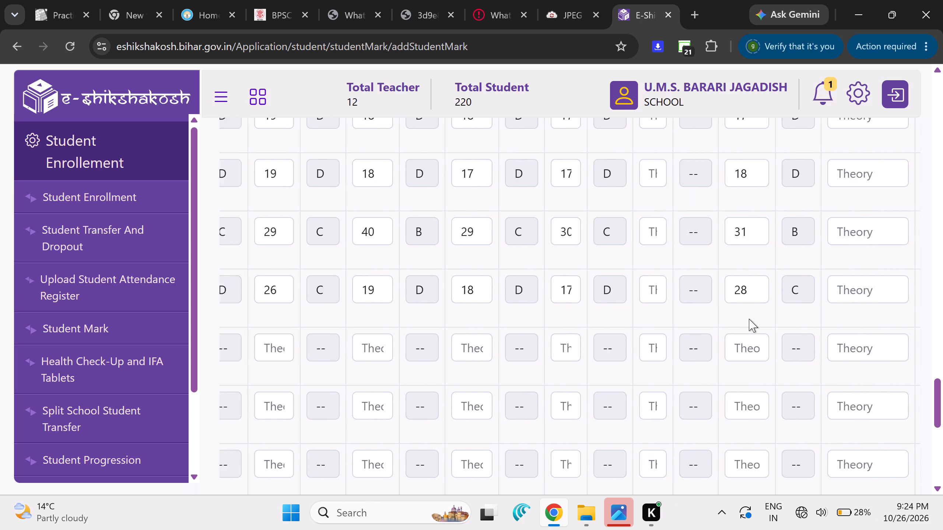
{"action": "scroll", "coordinate": [749, 319], "scroll_direction": "right", "scroll_amount": 2}
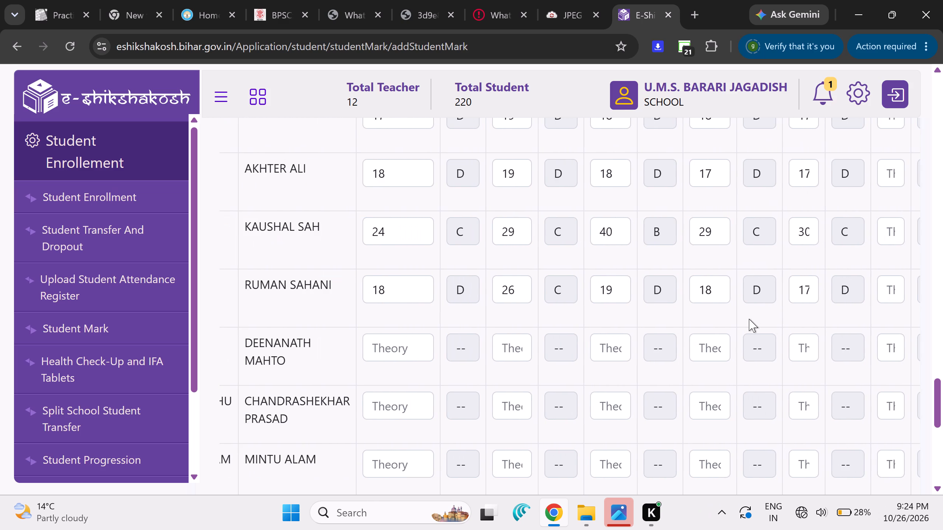
{"action": "scroll", "coordinate": [688, 325], "scroll_direction": "right", "scroll_amount": 4}
{"action": "scroll", "coordinate": [616, 343], "scroll_direction": "down", "scroll_amount": 1}
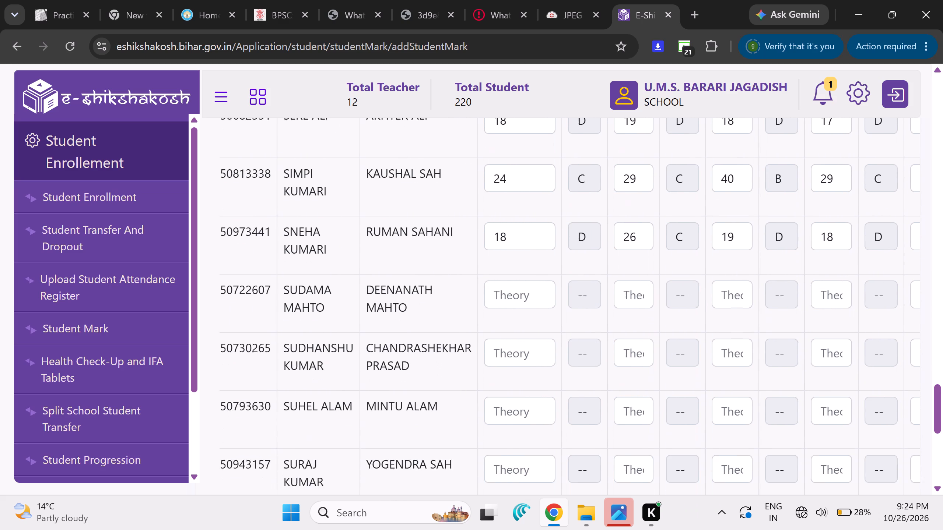
{"action": "scroll", "coordinate": [616, 343], "scroll_direction": "down", "scroll_amount": 1}
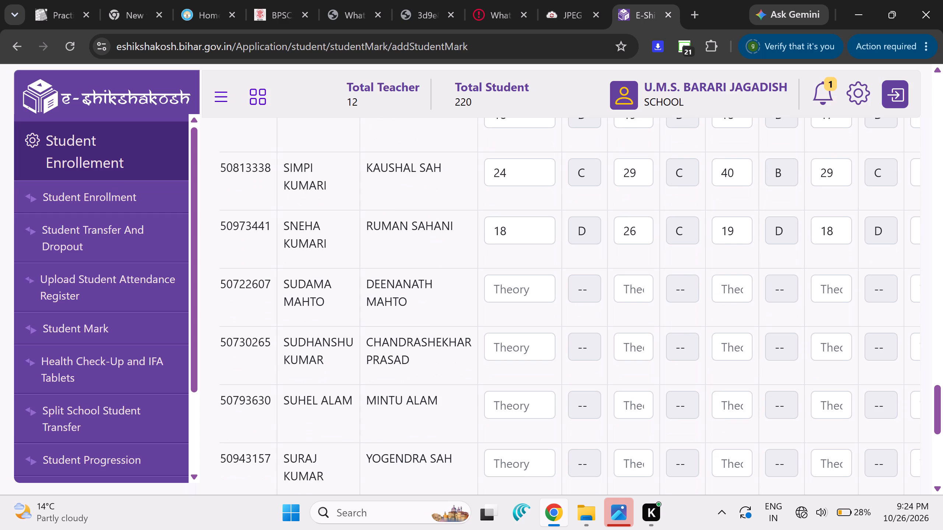
{"action": "left_click", "coordinate": [530, 291]}
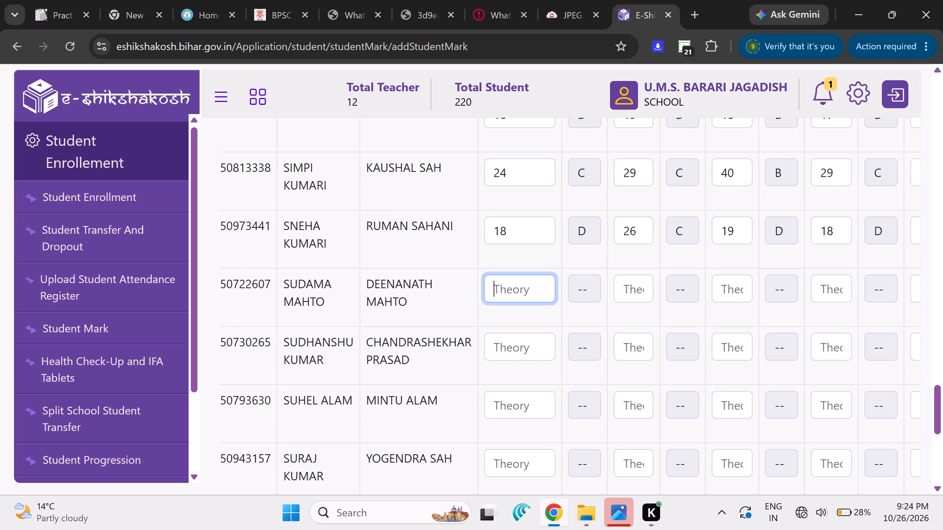
{"action": "type", "text": "18"}
{"action": "left_click", "coordinate": [624, 282]}
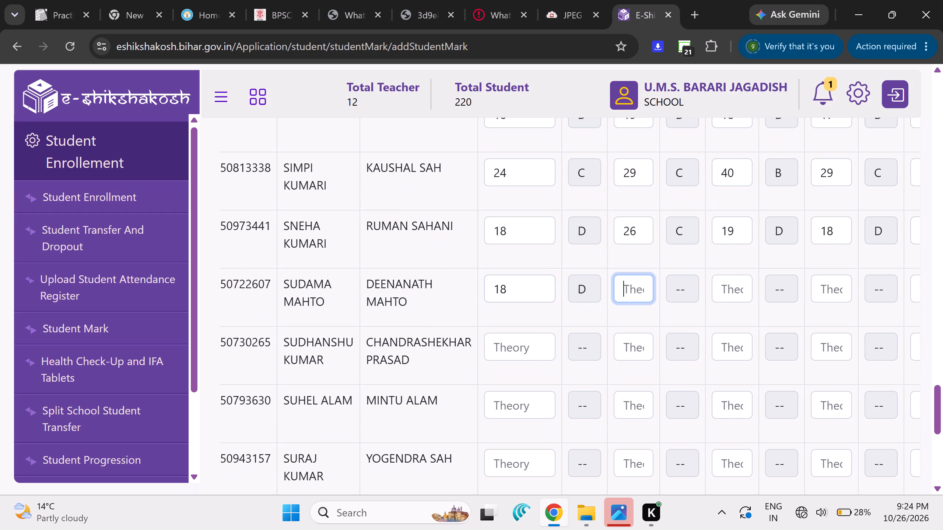
{"action": "type", "text": "20"}
{"action": "scroll", "coordinate": [624, 282], "scroll_direction": "left", "scroll_amount": 2}
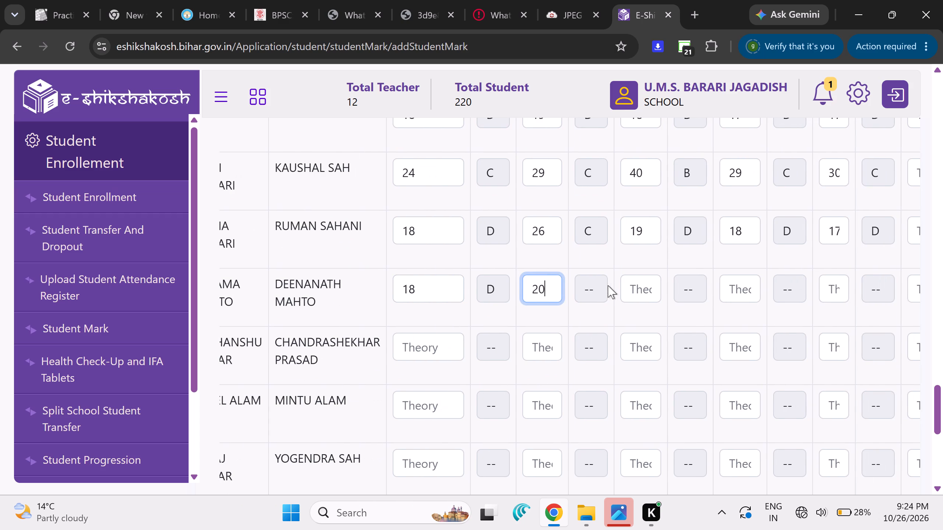
{"action": "left_click", "coordinate": [636, 282]}
{"action": "type", "text": "18"}
Enter the row 39 student's remaining theory marks: Social Science 18, Hindi 17 and Sanskrit 18.
{"action": "scroll", "coordinate": [636, 282], "scroll_direction": "left", "scroll_amount": 1}
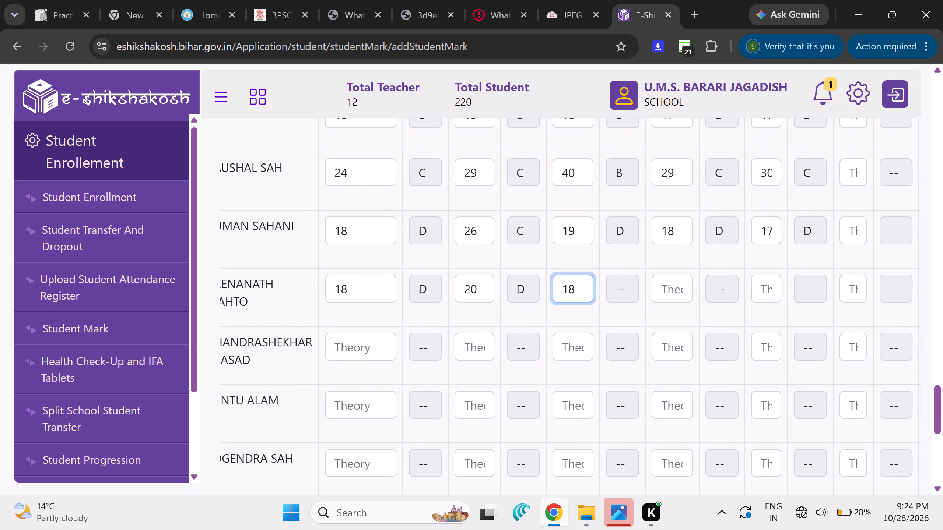
{"action": "scroll", "coordinate": [636, 282], "scroll_direction": "left", "scroll_amount": 1}
{"action": "left_click", "coordinate": [662, 284]}
{"action": "type", "text": "18"}
{"action": "scroll", "coordinate": [662, 284], "scroll_direction": "left", "scroll_amount": 1}
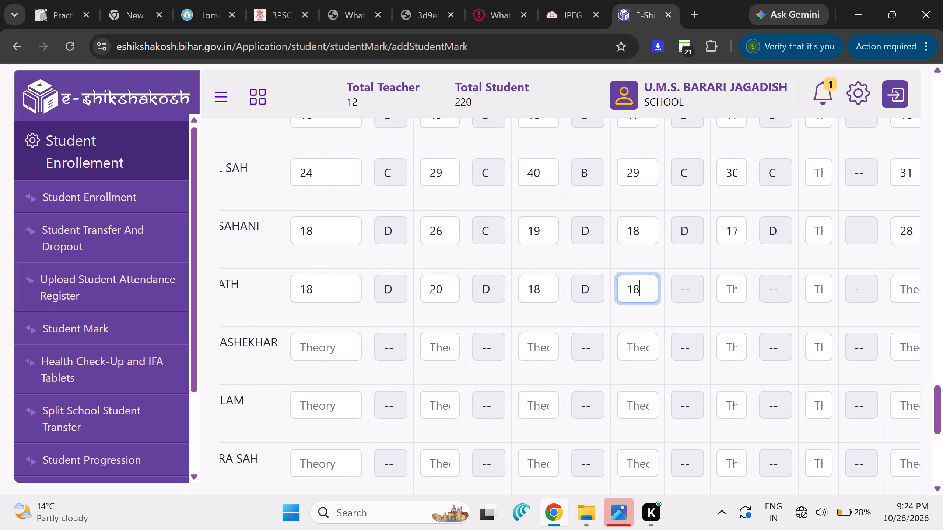
{"action": "scroll", "coordinate": [662, 284], "scroll_direction": "left", "scroll_amount": 1}
{"action": "left_click", "coordinate": [698, 282]}
{"action": "left_click", "coordinate": [694, 285]}
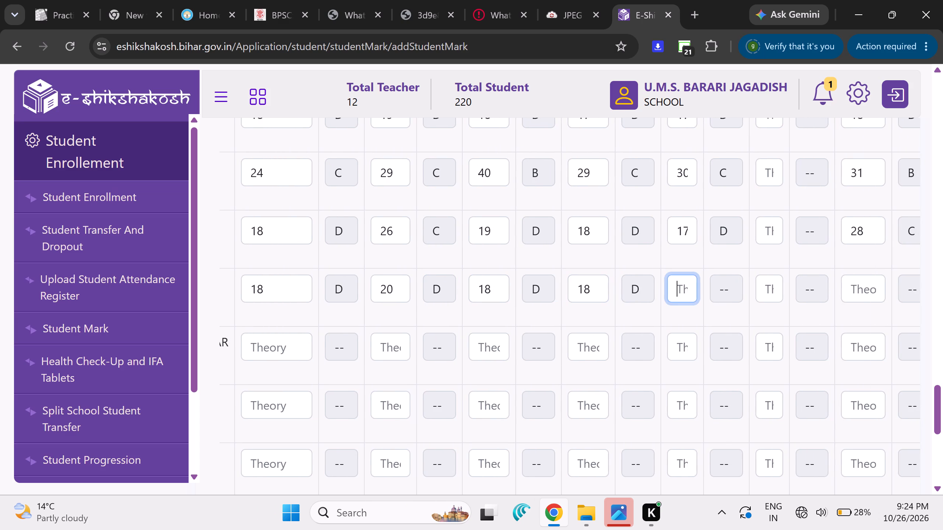
{"action": "type", "text": "17"}
{"action": "scroll", "coordinate": [694, 285], "scroll_direction": "left", "scroll_amount": 1}
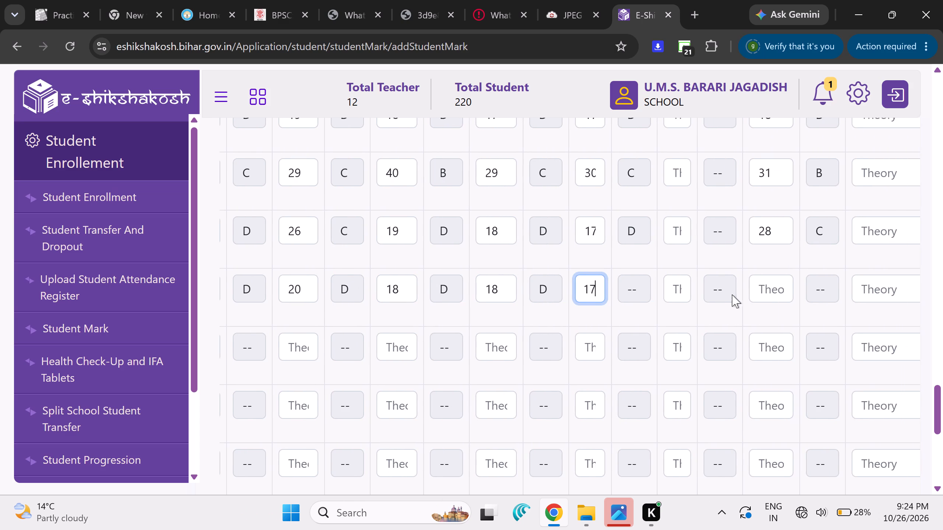
{"action": "left_click", "coordinate": [781, 301]}
{"action": "key", "text": "1"}
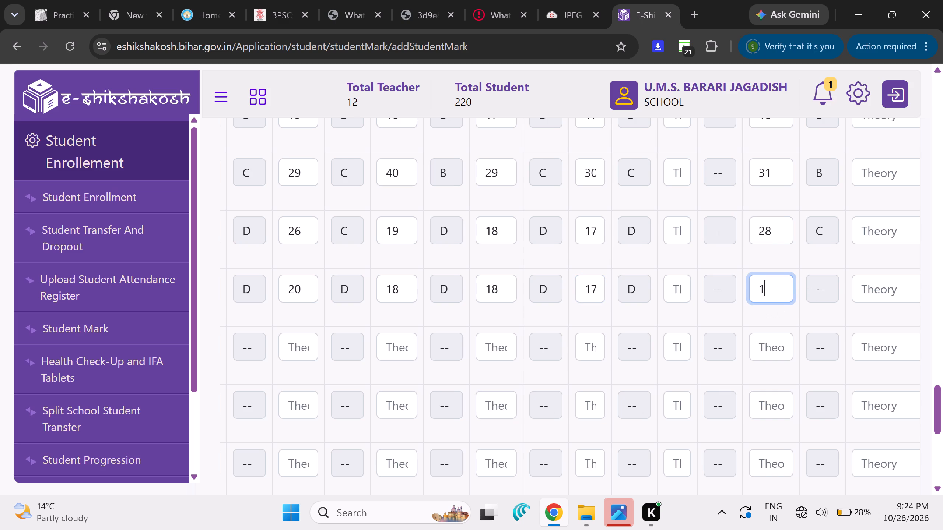
{"action": "key", "text": "8"}
{"action": "scroll", "coordinate": [807, 285], "scroll_direction": "left", "scroll_amount": 3}
{"action": "left_click", "coordinate": [835, 297]}
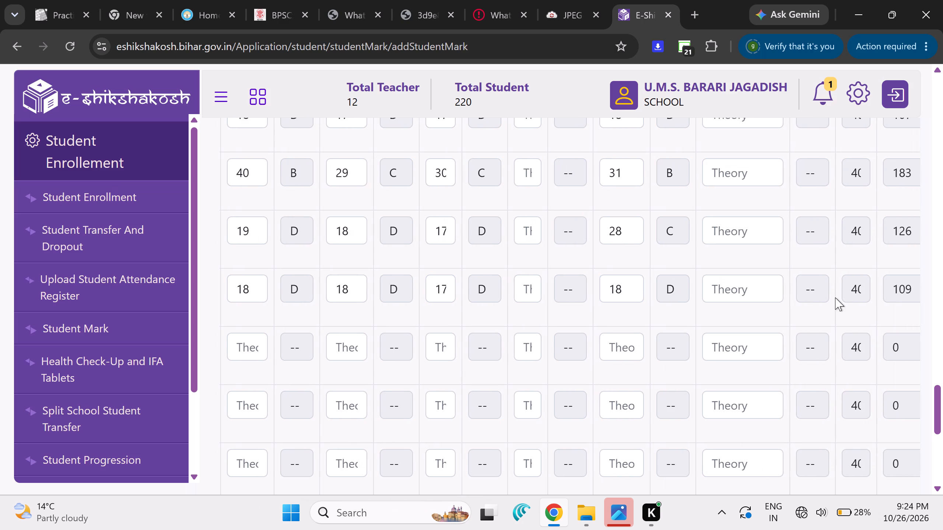
Enter the row 40 student's theory marks: Mathematics 21, English 32 and Science 32.
{"action": "scroll", "coordinate": [835, 297], "scroll_direction": "down", "scroll_amount": 2}
{"action": "scroll", "coordinate": [835, 297], "scroll_direction": "right", "scroll_amount": 1}
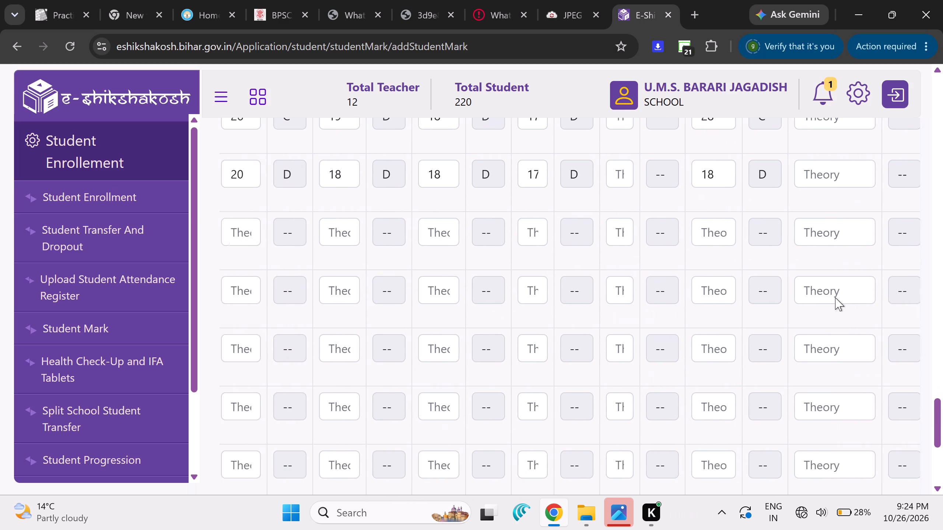
{"action": "scroll", "coordinate": [835, 297], "scroll_direction": "right", "scroll_amount": 4}
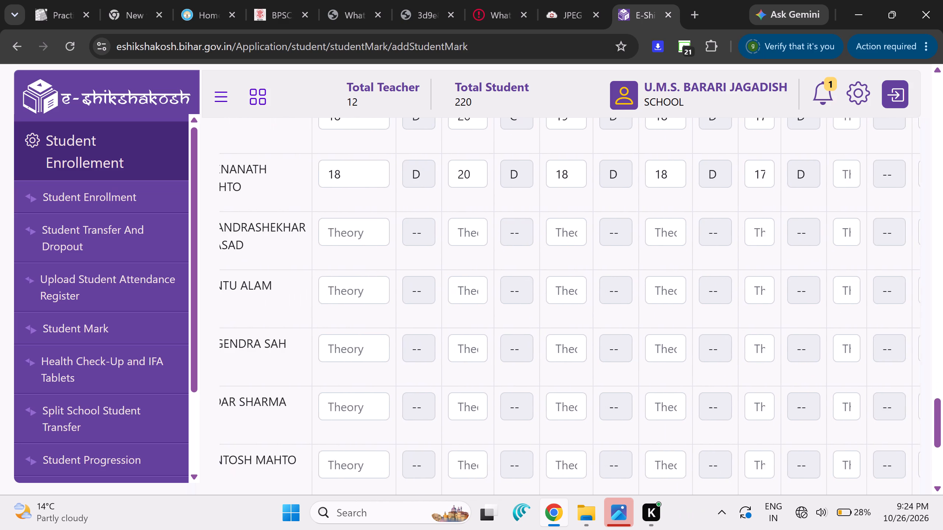
{"action": "scroll", "coordinate": [835, 297], "scroll_direction": "right", "scroll_amount": 2}
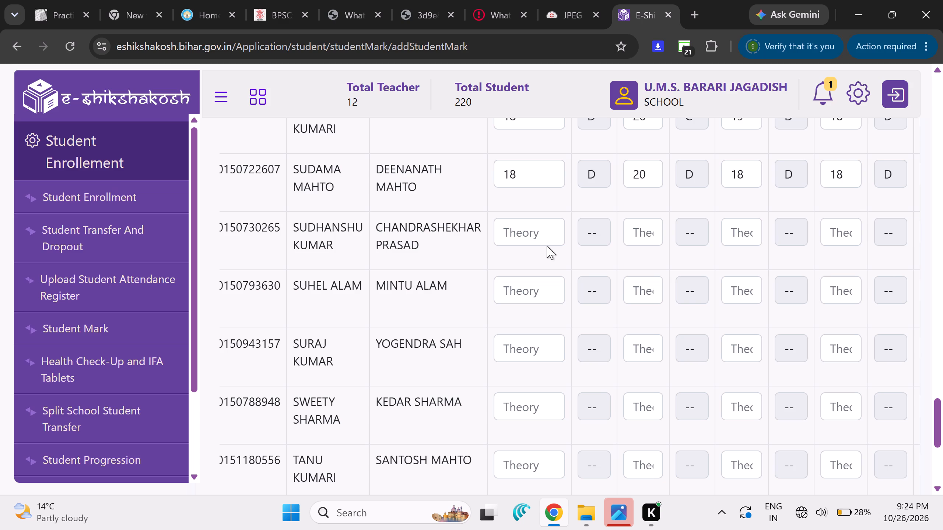
{"action": "left_click", "coordinate": [535, 239]}
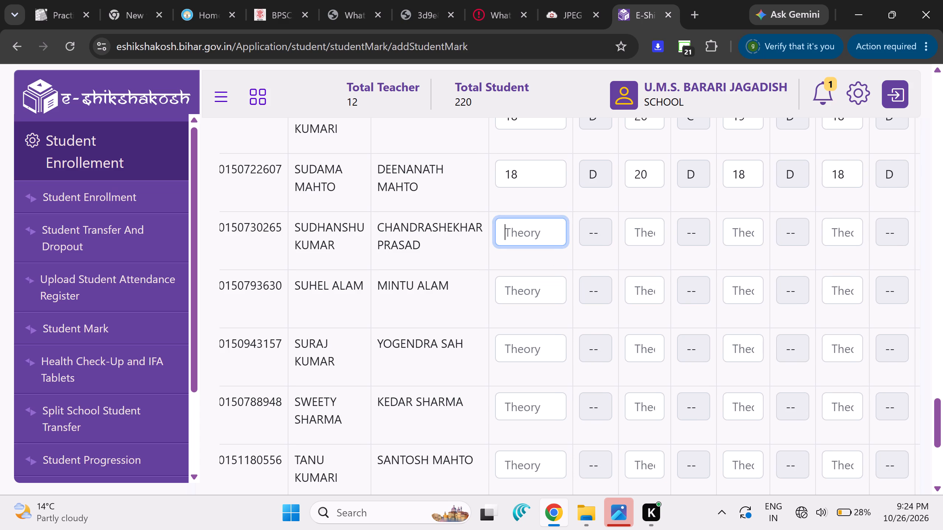
{"action": "type", "text": "21"}
{"action": "left_click", "coordinate": [631, 240]}
{"action": "type", "text": "32"}
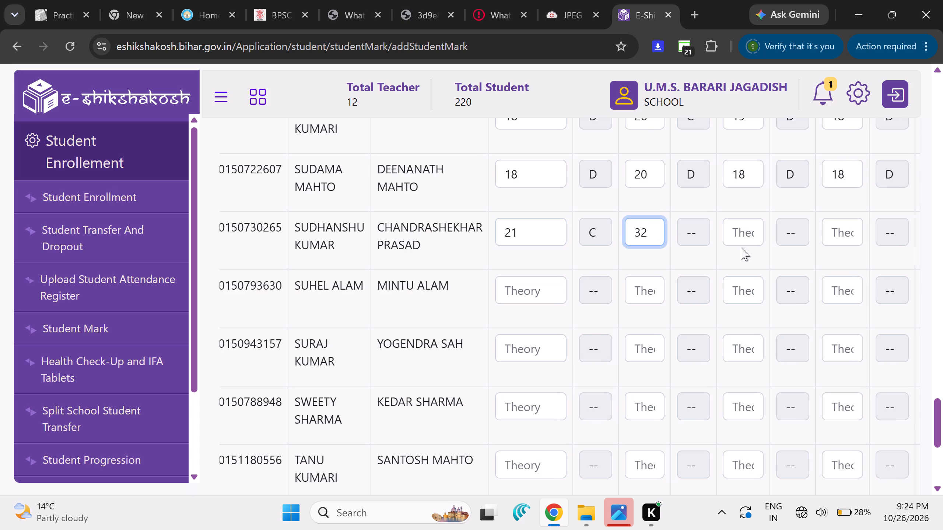
{"action": "left_click", "coordinate": [745, 245]}
{"action": "type", "text": "32"}
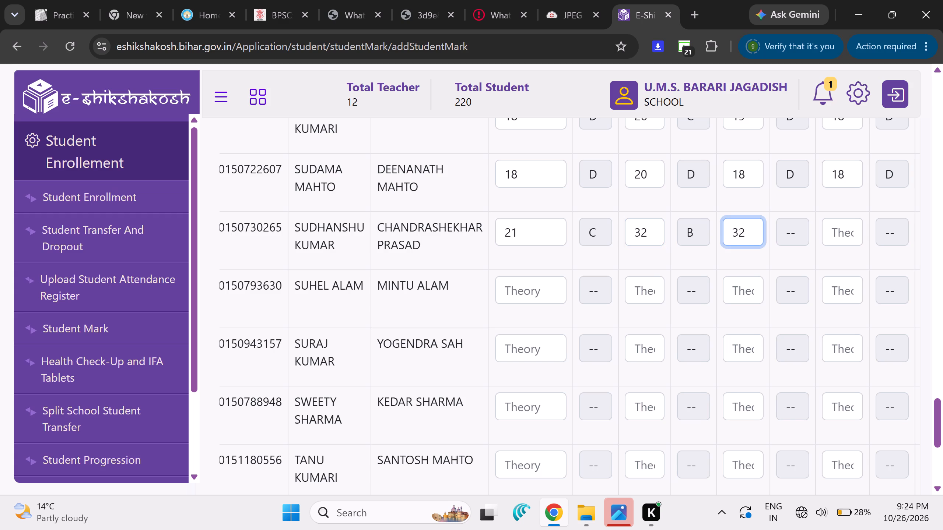
Enter the row 40 student's remaining theory marks: Social Science 20, Hindi 30 and Sanskrit 24.
{"action": "left_click", "coordinate": [836, 231]}
{"action": "type", "text": "20"}
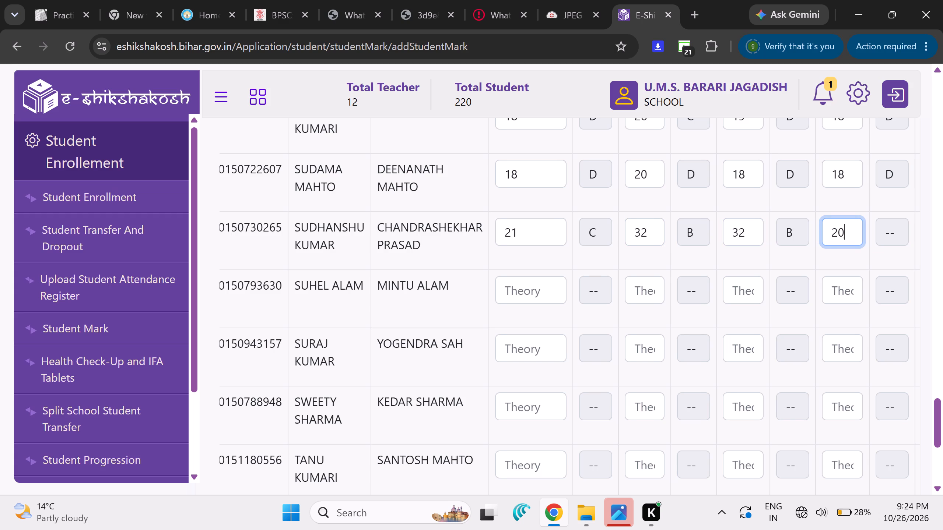
{"action": "scroll", "coordinate": [836, 231], "scroll_direction": "left", "scroll_amount": 1}
{"action": "left_click", "coordinate": [833, 228]}
{"action": "type", "text": "30"}
{"action": "scroll", "coordinate": [833, 228], "scroll_direction": "left", "scroll_amount": 1}
{"action": "scroll", "coordinate": [890, 235], "scroll_direction": "left", "scroll_amount": 1}
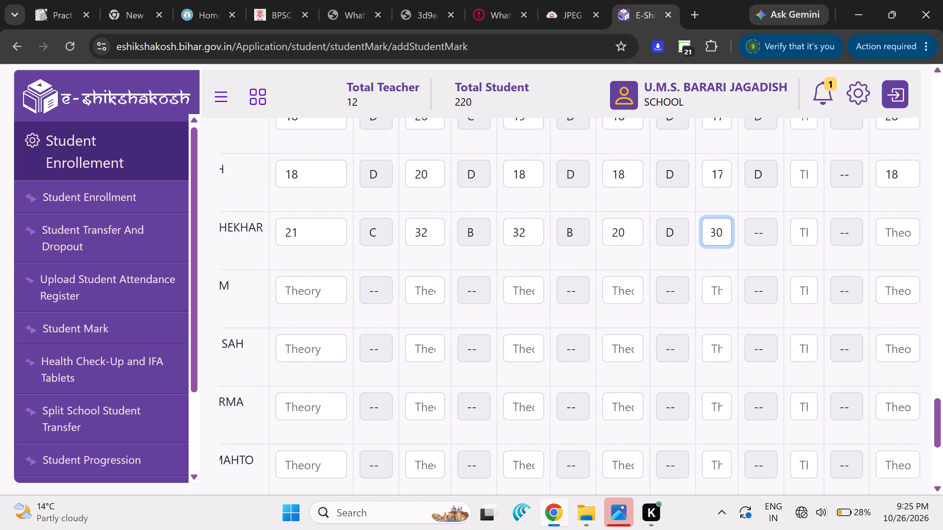
{"action": "left_click", "coordinate": [894, 235]}
{"action": "key", "text": "2"}
{"action": "key", "text": "4"}
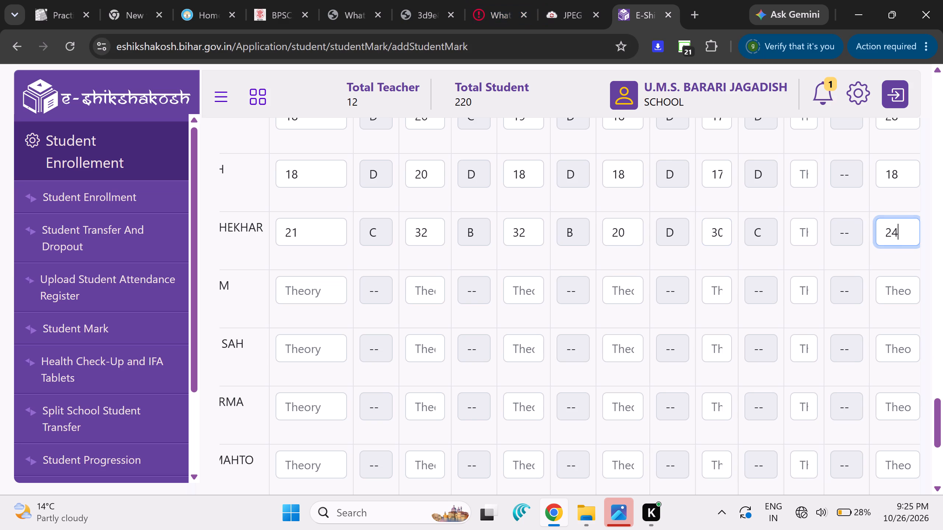
{"action": "scroll", "coordinate": [577, 46], "scroll_direction": "left", "scroll_amount": 2}
{"action": "scroll", "coordinate": [757, 258], "scroll_direction": "left", "scroll_amount": 5}
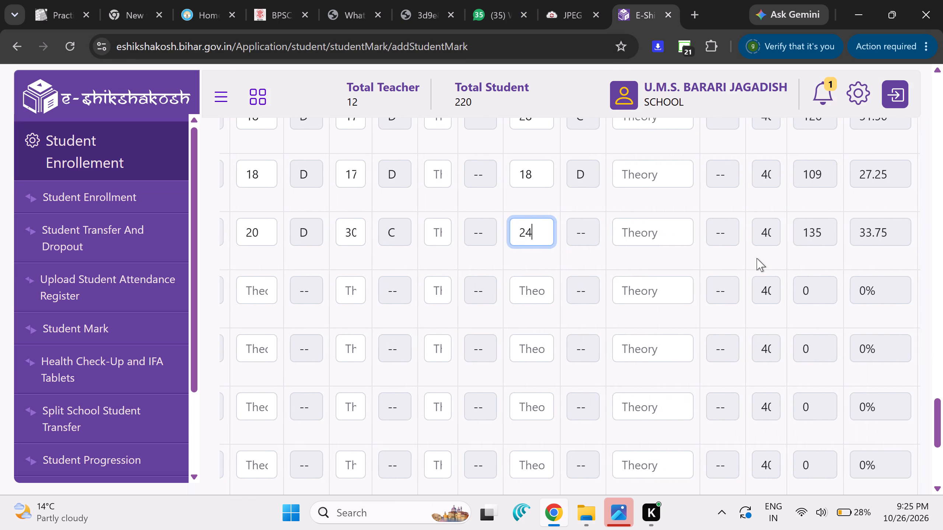
{"action": "left_click", "coordinate": [757, 258]}
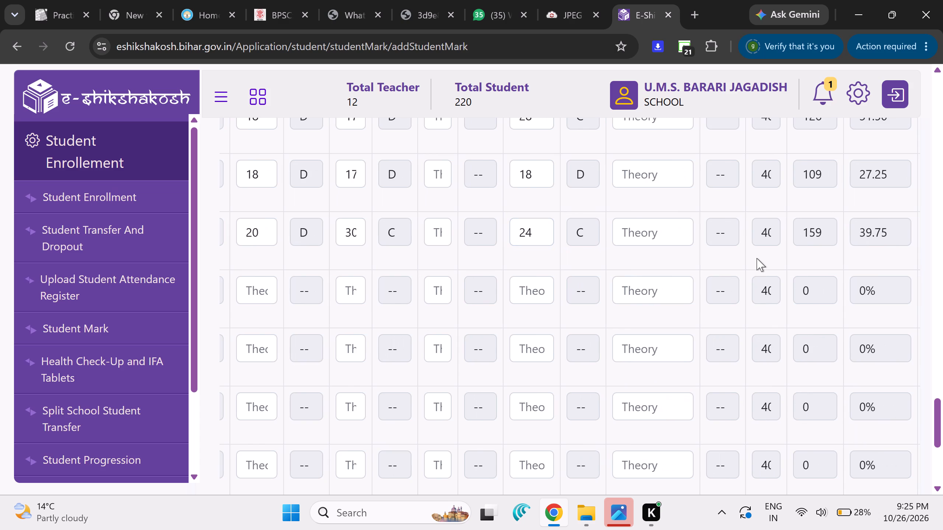
Enter the row 41 student's theory marks: Mathematics 18, English 20 and Science 18.
{"action": "scroll", "coordinate": [757, 258], "scroll_direction": "right", "scroll_amount": 5}
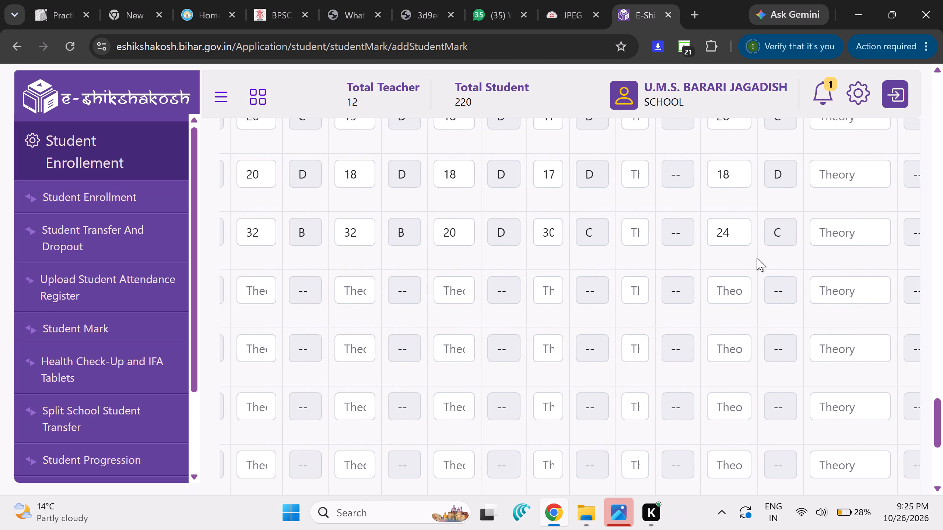
{"action": "scroll", "coordinate": [757, 258], "scroll_direction": "right", "scroll_amount": 8}
{"action": "scroll", "coordinate": [537, 291], "scroll_direction": "down", "scroll_amount": 1}
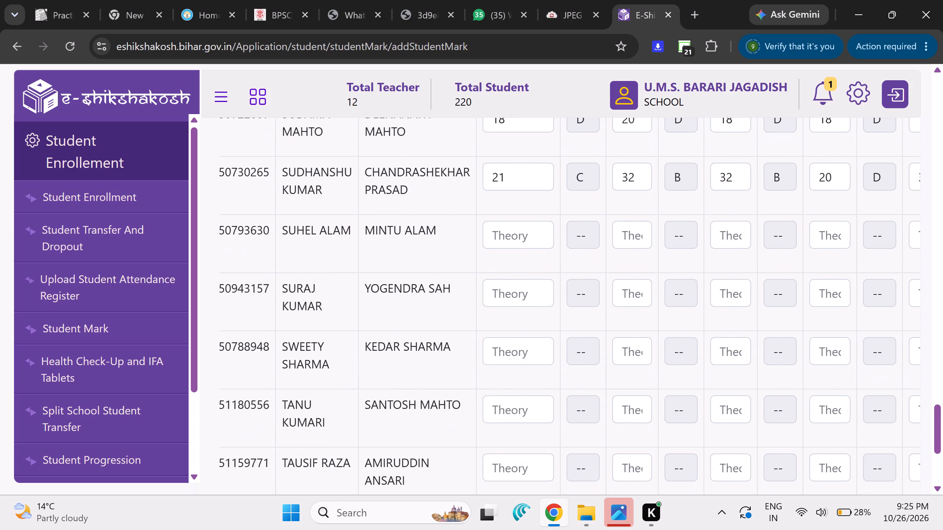
{"action": "left_click", "coordinate": [529, 240]}
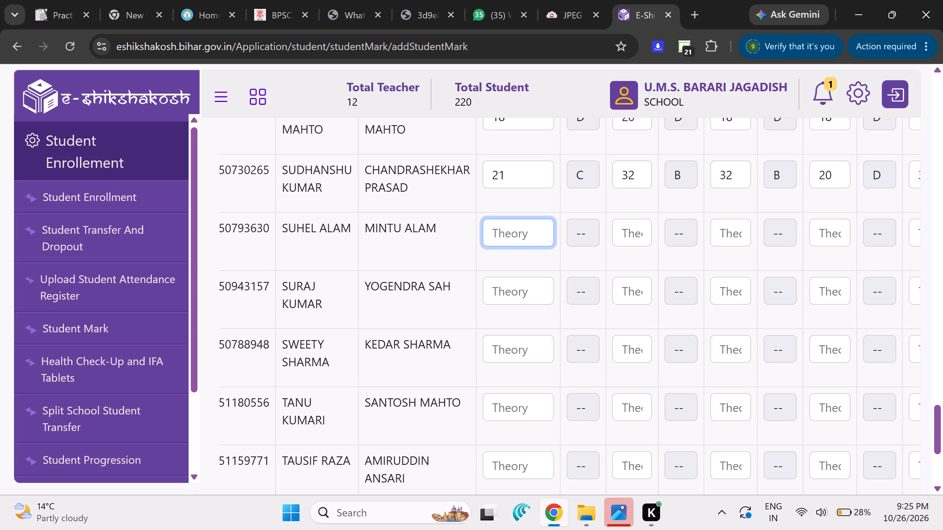
{"action": "scroll", "coordinate": [511, 241], "scroll_direction": "right", "scroll_amount": 3}
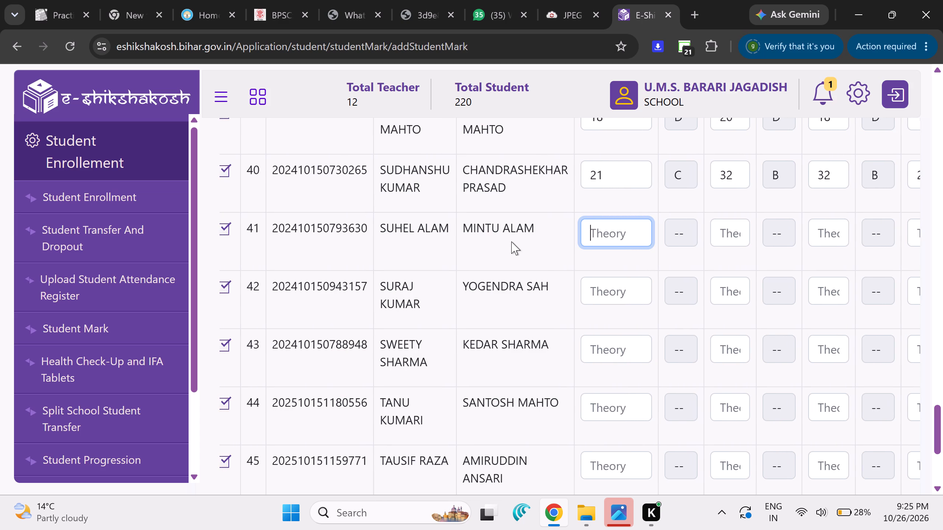
{"action": "type", "text": "18"}
{"action": "scroll", "coordinate": [556, 239], "scroll_direction": "left", "scroll_amount": 2}
{"action": "left_click", "coordinate": [586, 233]}
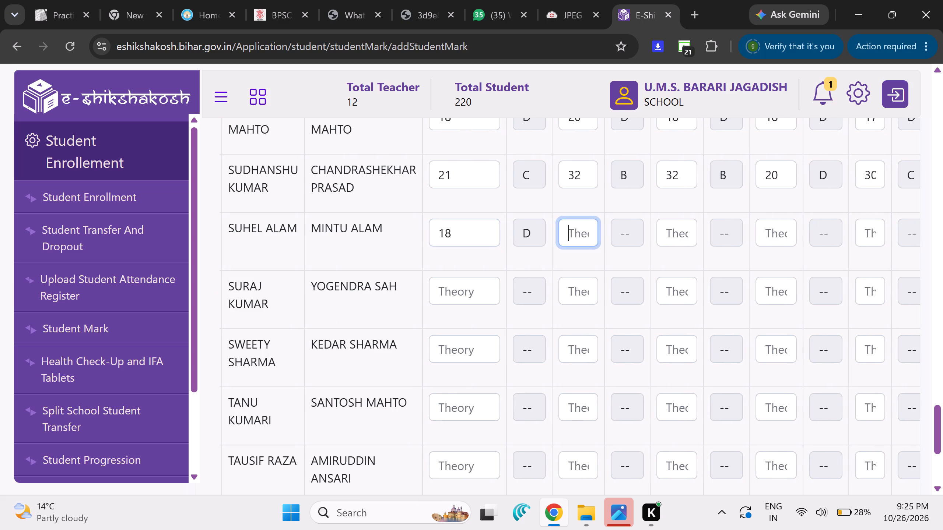
{"action": "type", "text": "20"}
{"action": "scroll", "coordinate": [586, 233], "scroll_direction": "left", "scroll_amount": 2}
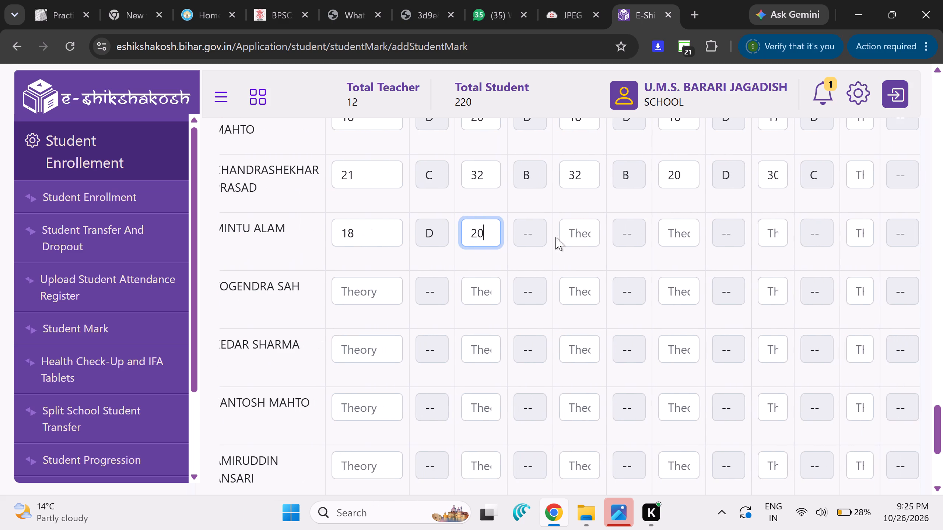
{"action": "left_click", "coordinate": [582, 236]}
{"action": "type", "text": "18"}
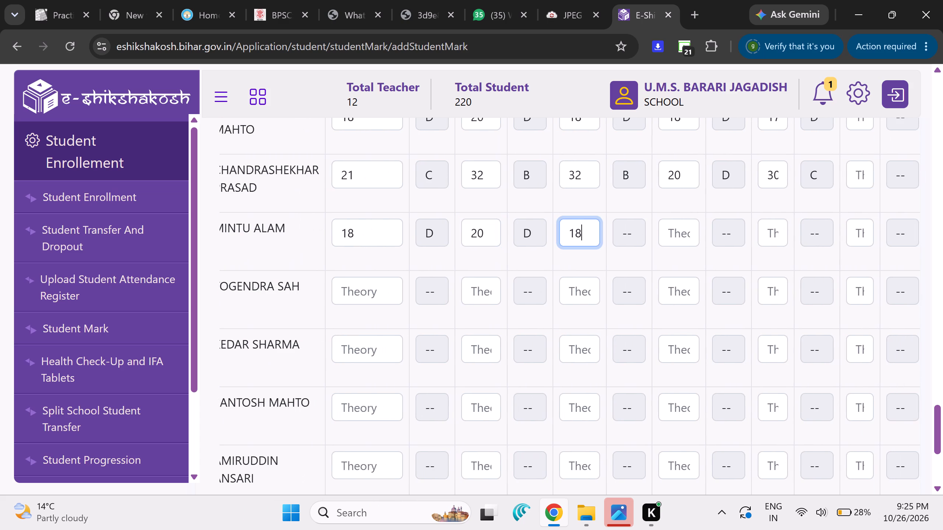
Enter the row 41 student's remaining theory marks: Social Science 18, Hindi 17 and Sanskrit 18.
{"action": "scroll", "coordinate": [582, 236], "scroll_direction": "left", "scroll_amount": 1}
{"action": "left_click", "coordinate": [595, 238]}
{"action": "type", "text": "18"}
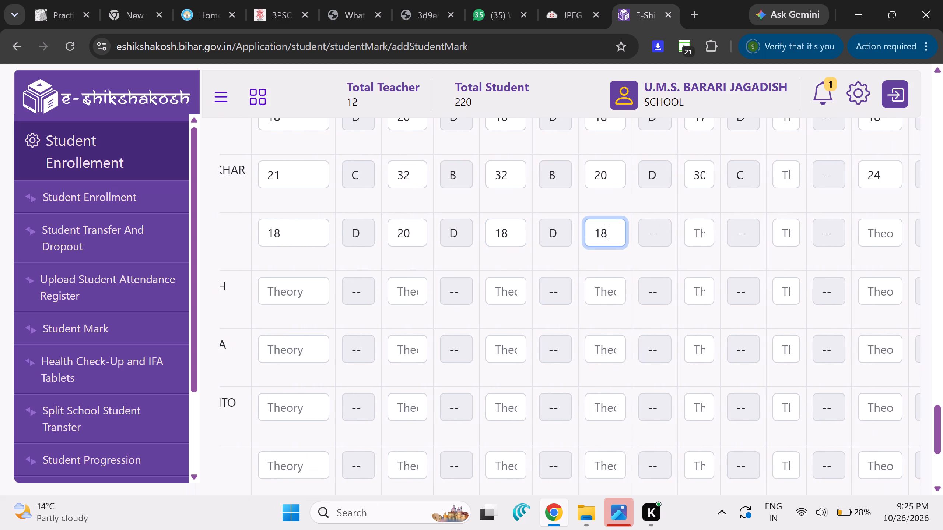
{"action": "scroll", "coordinate": [595, 238], "scroll_direction": "left", "scroll_amount": 2}
{"action": "left_click", "coordinate": [632, 234]}
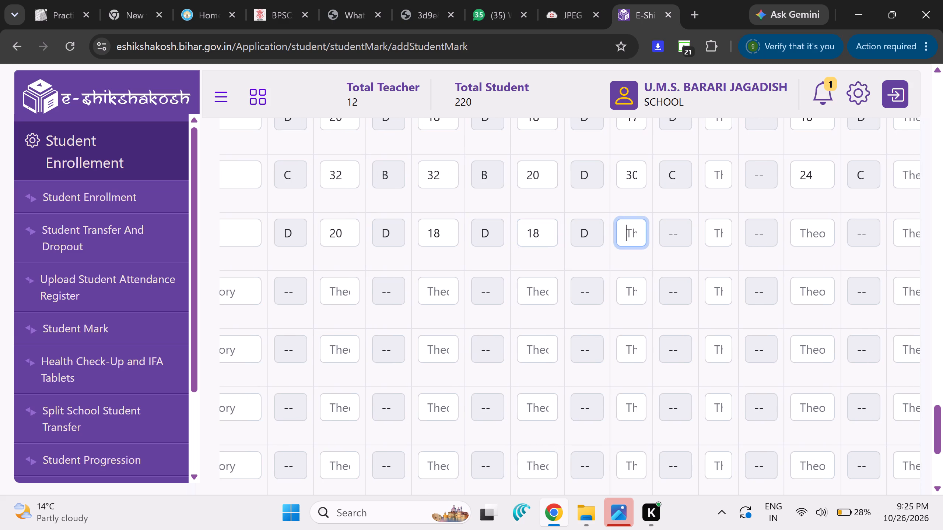
{"action": "type", "text": "17"}
{"action": "scroll", "coordinate": [632, 234], "scroll_direction": "left", "scroll_amount": 1}
{"action": "left_click", "coordinate": [761, 226]}
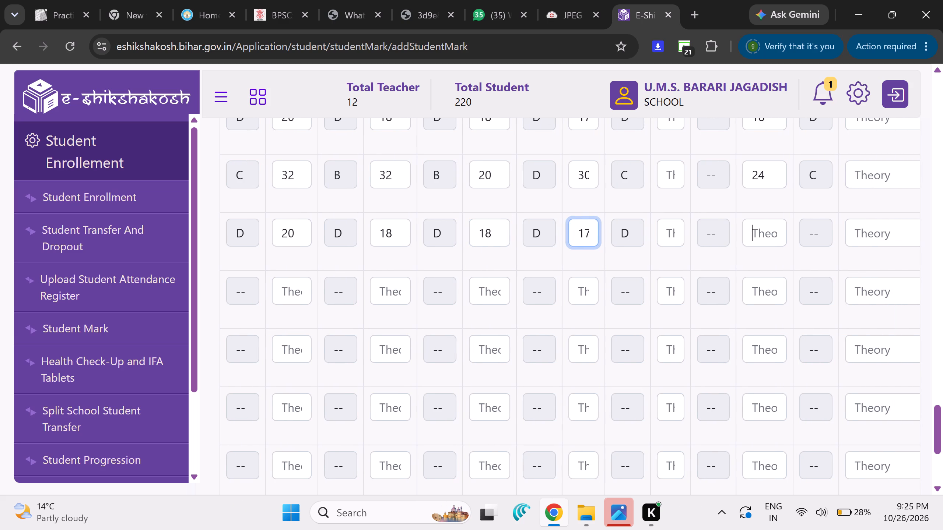
{"action": "type", "text": "18"}
{"action": "scroll", "coordinate": [761, 226], "scroll_direction": "left", "scroll_amount": 4}
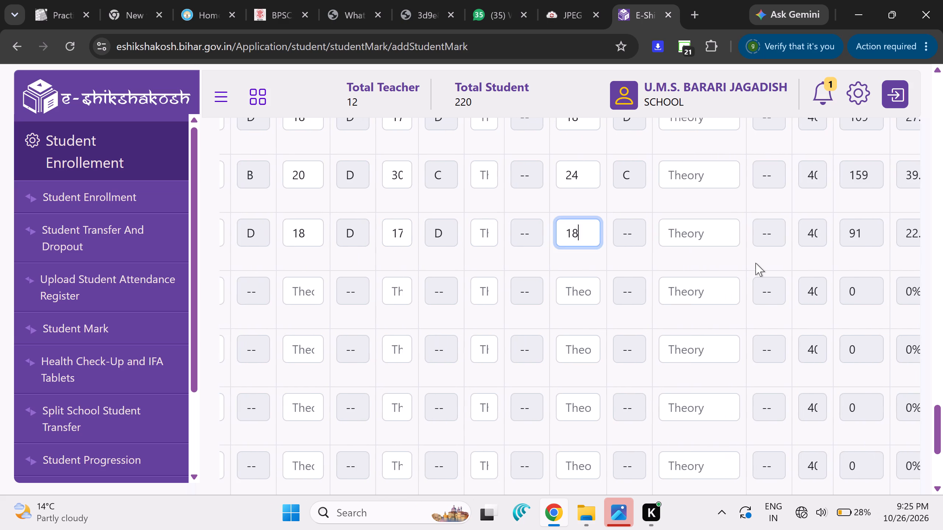
{"action": "left_click", "coordinate": [756, 263]}
Enter the row 42 student's theory marks: Mathematics 18, English 23 and Science 19.
{"action": "scroll", "coordinate": [756, 263], "scroll_direction": "right", "scroll_amount": 2}
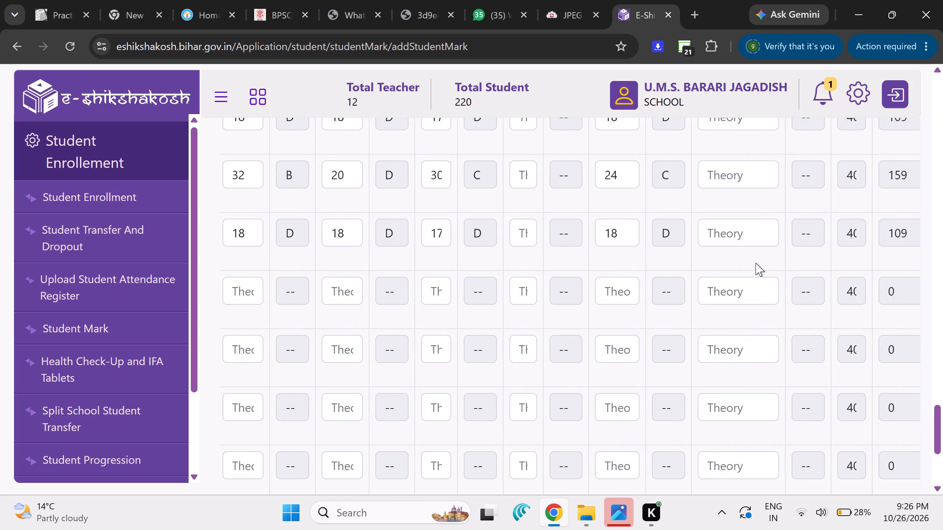
{"action": "scroll", "coordinate": [756, 263], "scroll_direction": "right", "scroll_amount": 7}
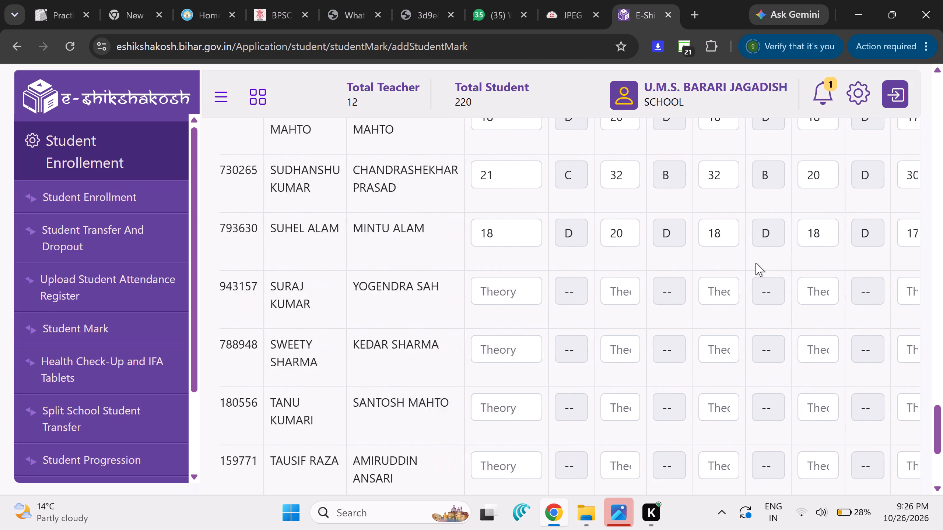
{"action": "scroll", "coordinate": [756, 263], "scroll_direction": "right", "scroll_amount": 1}
{"action": "scroll", "coordinate": [632, 309], "scroll_direction": "down", "scroll_amount": 1}
{"action": "scroll", "coordinate": [632, 309], "scroll_direction": "right", "scroll_amount": 1}
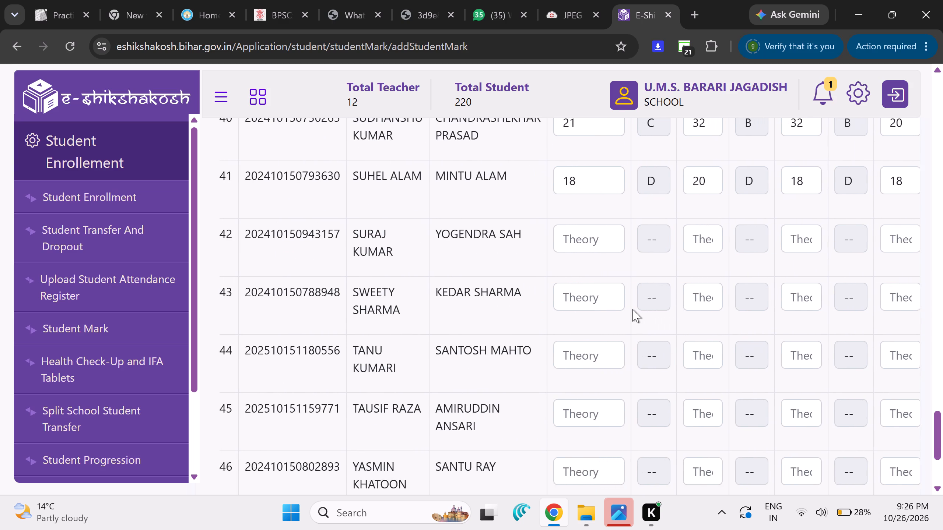
{"action": "scroll", "coordinate": [632, 309], "scroll_direction": "right", "scroll_amount": 1}
{"action": "scroll", "coordinate": [632, 309], "scroll_direction": "down", "scroll_amount": 1}
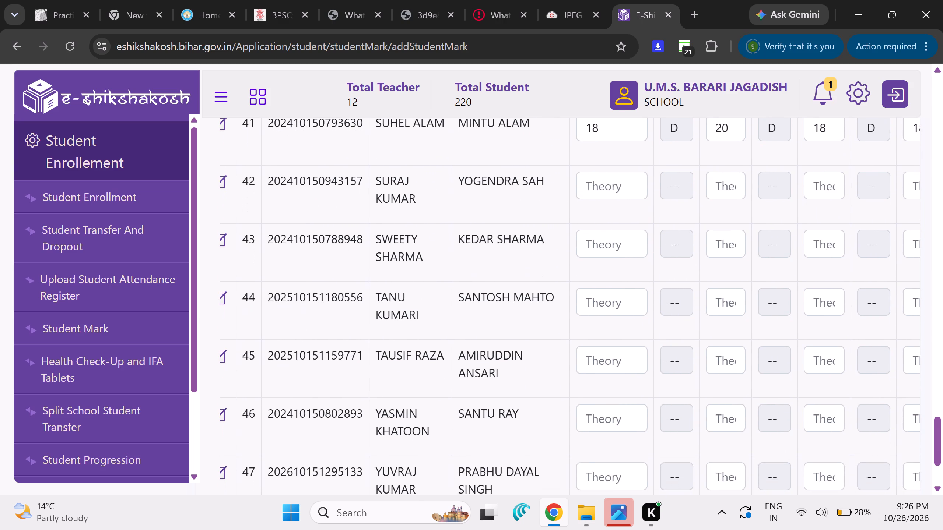
{"action": "scroll", "coordinate": [632, 309], "scroll_direction": "down", "scroll_amount": 1}
{"action": "left_click", "coordinate": [610, 180]}
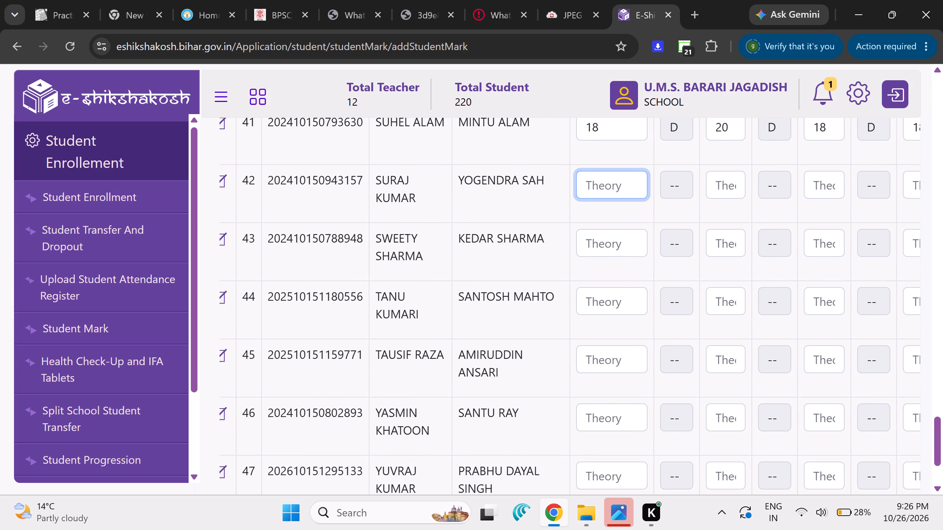
{"action": "type", "text": "18"}
{"action": "left_click", "coordinate": [709, 179]}
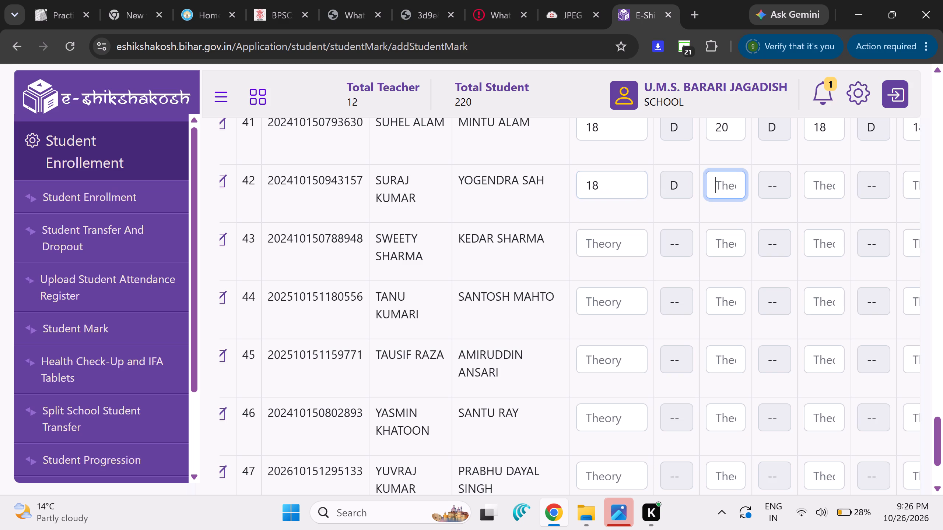
{"action": "type", "text": "23"}
{"action": "scroll", "coordinate": [709, 179], "scroll_direction": "left", "scroll_amount": 1}
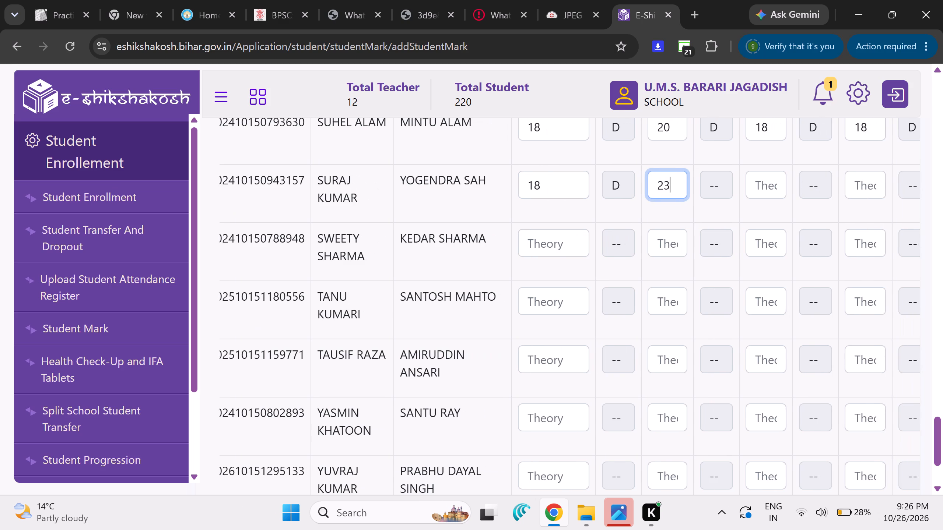
{"action": "left_click", "coordinate": [767, 178]}
{"action": "type", "text": "19"}
Enter the row 42 student's remaining theory marks: Social Science 18, Hindi 28 and Sanskrit 23.
{"action": "scroll", "coordinate": [767, 178], "scroll_direction": "left", "scroll_amount": 1}
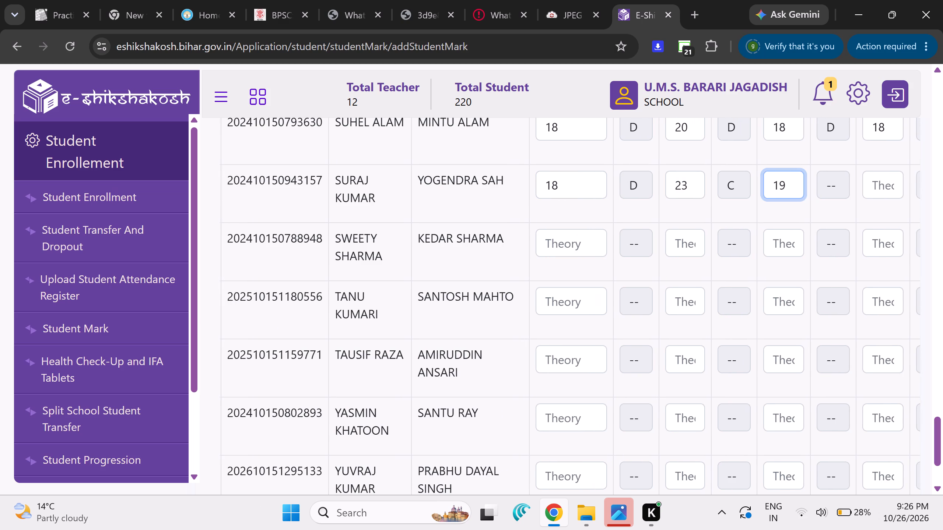
{"action": "scroll", "coordinate": [767, 178], "scroll_direction": "left", "scroll_amount": 1}
{"action": "double_click", "coordinate": [835, 185]}
{"action": "type", "text": "18"}
{"action": "scroll", "coordinate": [835, 185], "scroll_direction": "left", "scroll_amount": 1}
{"action": "left_click", "coordinate": [844, 187]}
{"action": "type", "text": "28"}
{"action": "scroll", "coordinate": [844, 187], "scroll_direction": "left", "scroll_amount": 2}
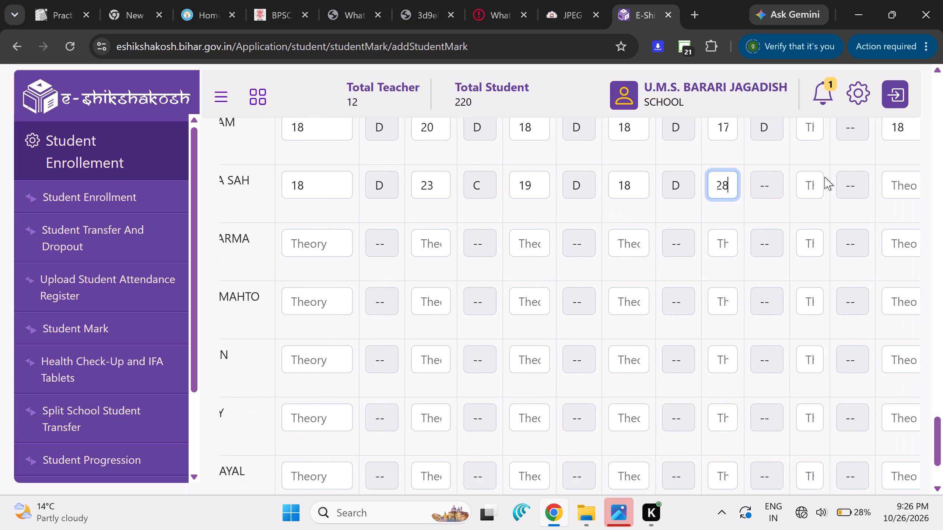
{"action": "left_click", "coordinate": [903, 184]}
{"action": "key", "text": "2"}
{"action": "key", "text": "3"}
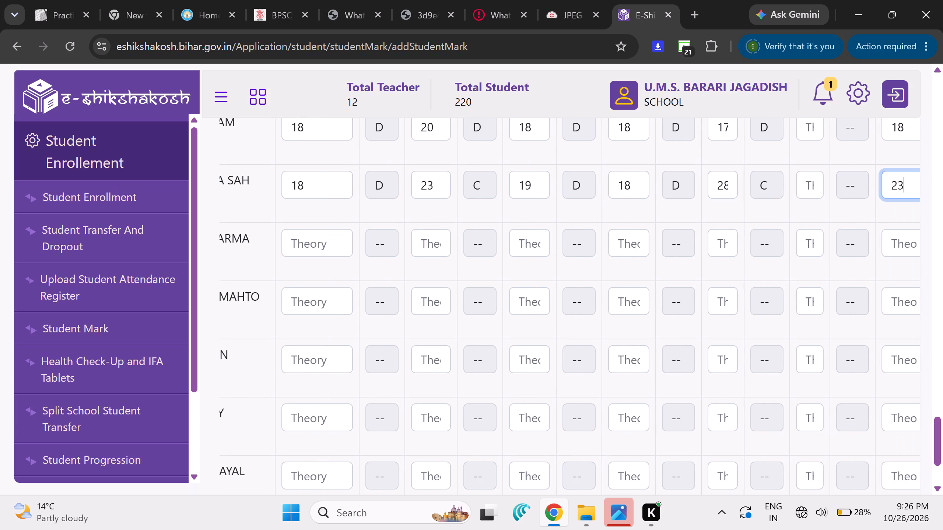
Enter the row 43 student's theory marks: Mathematics 18, English 19 and Science 18.
{"action": "left_click", "coordinate": [319, 246]}
{"action": "scroll", "coordinate": [319, 246], "scroll_direction": "left", "scroll_amount": 1}
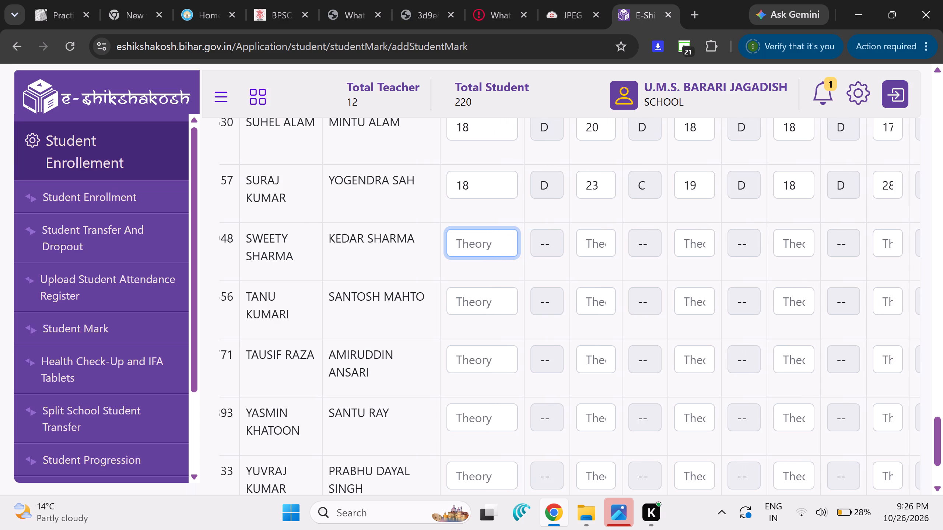
{"action": "scroll", "coordinate": [319, 246], "scroll_direction": "left", "scroll_amount": 1}
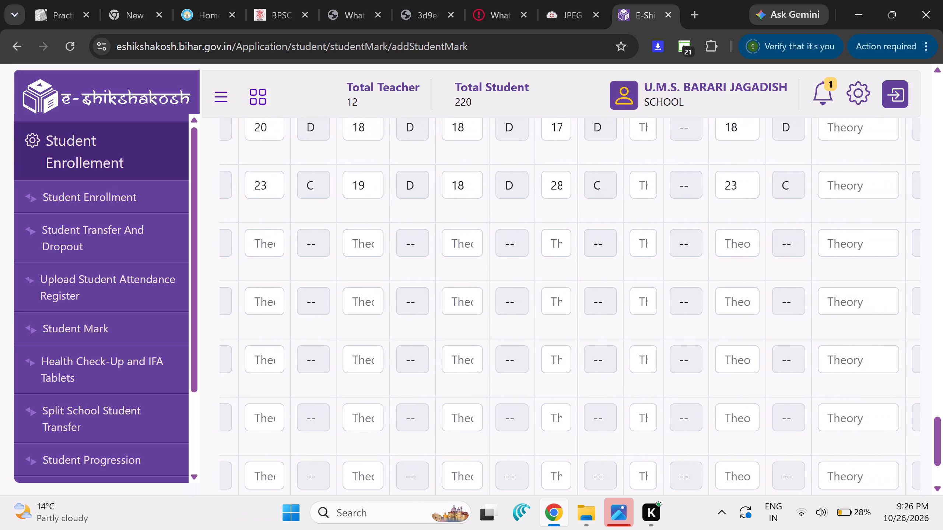
{"action": "scroll", "coordinate": [319, 246], "scroll_direction": "left", "scroll_amount": 1}
{"action": "scroll", "coordinate": [319, 246], "scroll_direction": "right", "scroll_amount": 1}
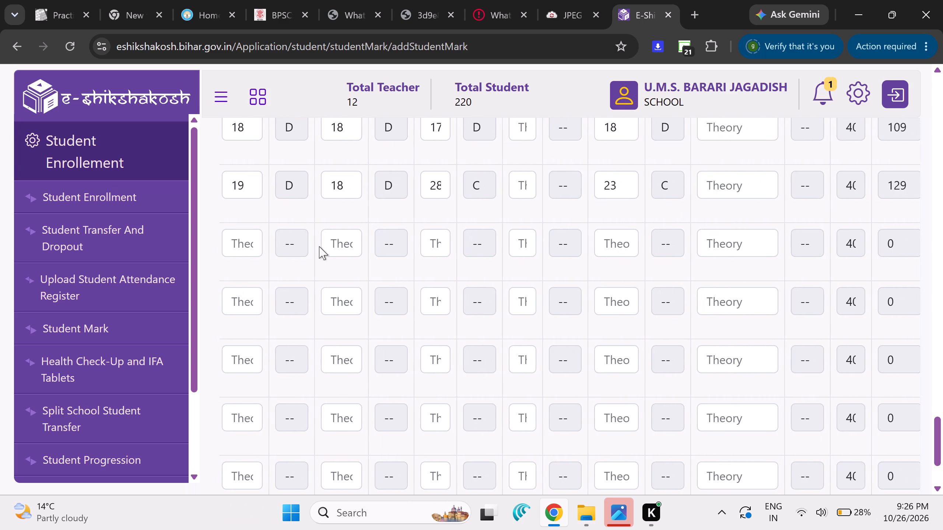
{"action": "scroll", "coordinate": [319, 246], "scroll_direction": "right", "scroll_amount": 2}
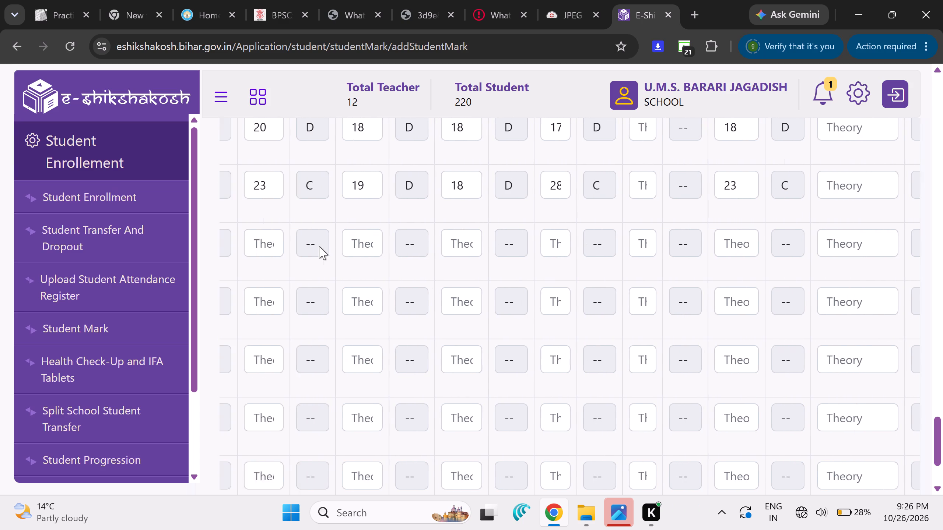
{"action": "scroll", "coordinate": [319, 246], "scroll_direction": "right", "scroll_amount": 2}
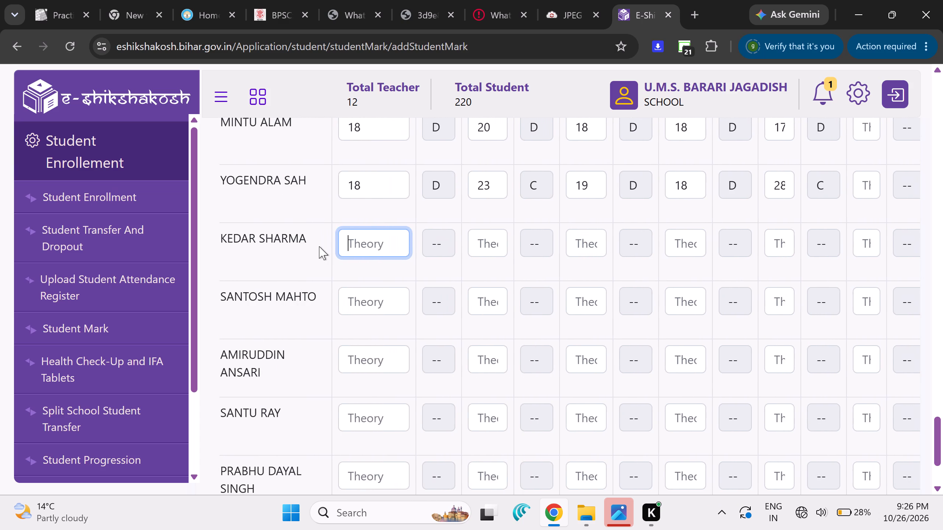
{"action": "scroll", "coordinate": [319, 246], "scroll_direction": "right", "scroll_amount": 3}
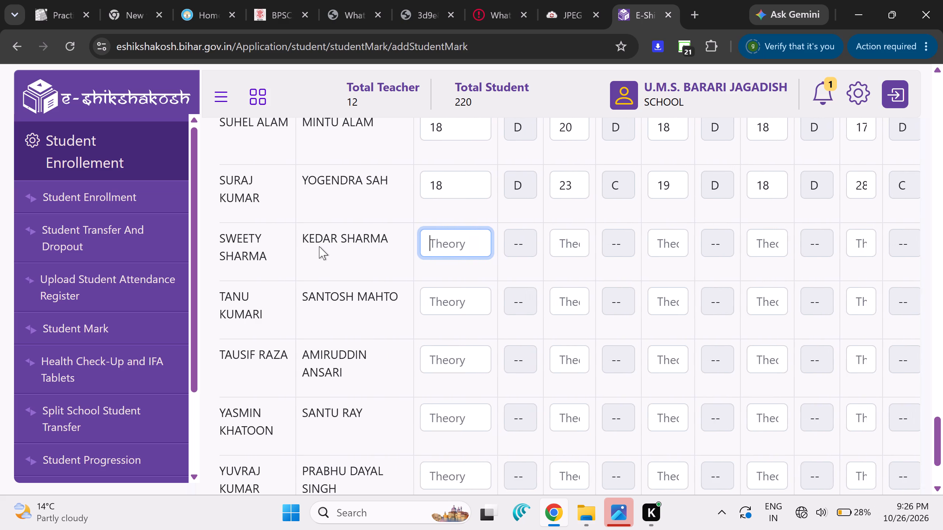
{"action": "scroll", "coordinate": [319, 246], "scroll_direction": "right", "scroll_amount": 1}
{"action": "type", "text": "18"}
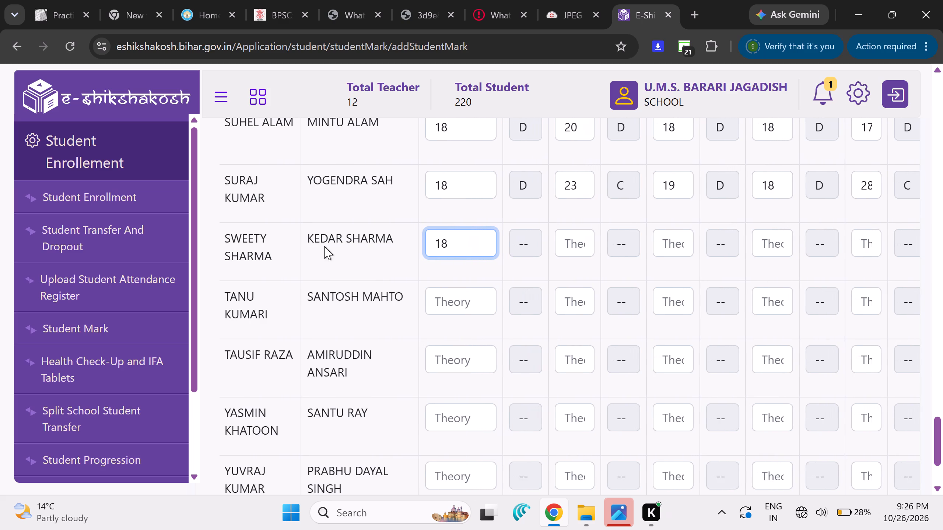
{"action": "left_click", "coordinate": [564, 242]}
{"action": "left_click", "coordinate": [564, 242]}
{"action": "key", "text": "1"}
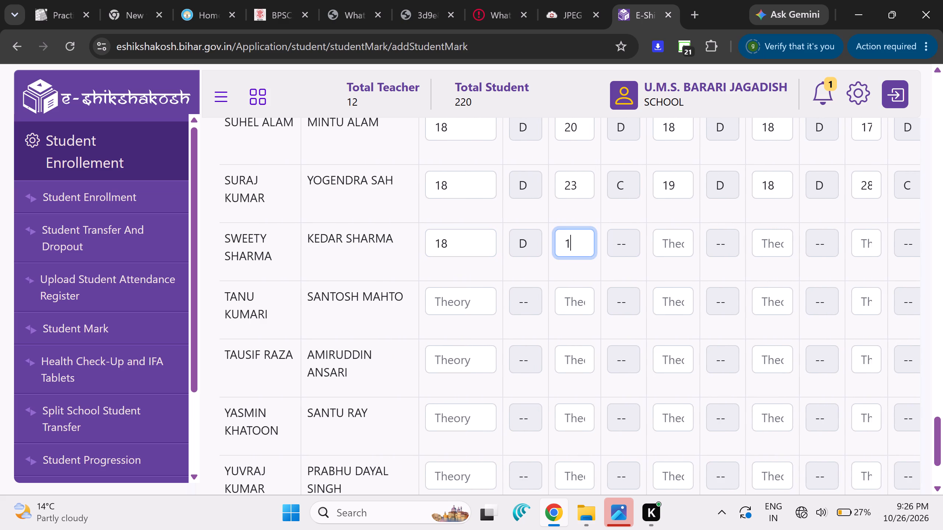
{"action": "key", "text": "9"}
{"action": "scroll", "coordinate": [564, 242], "scroll_direction": "left", "scroll_amount": 2}
{"action": "left_click", "coordinate": [570, 242]}
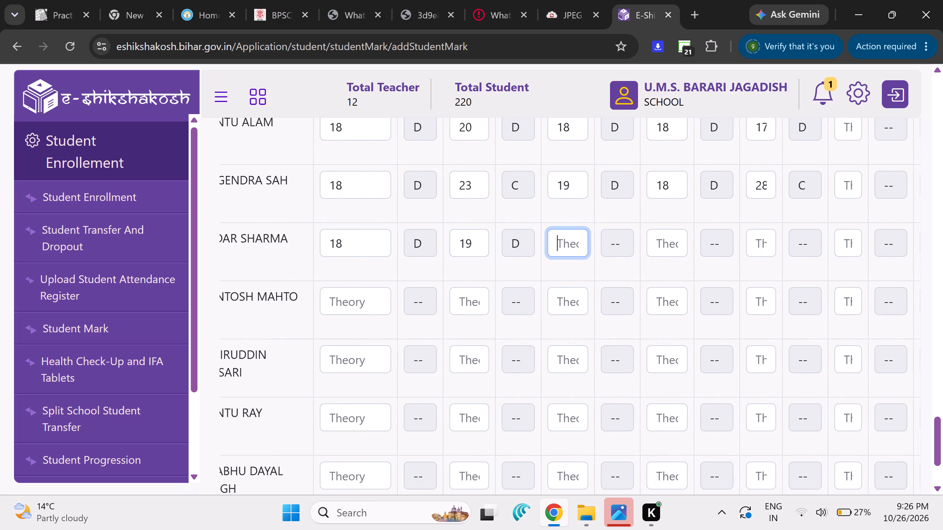
{"action": "key", "text": "1"}
{"action": "key", "text": "8"}
Enter the row 43 student's remaining theory marks: Social Science 19, Hindi 17 and Sanskrit 18.
{"action": "left_click", "coordinate": [656, 238]}
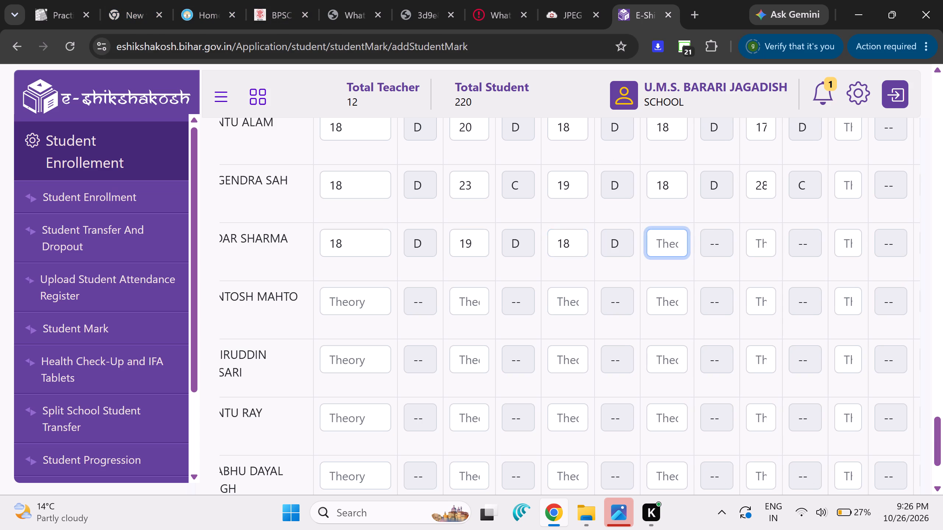
{"action": "type", "text": "19"}
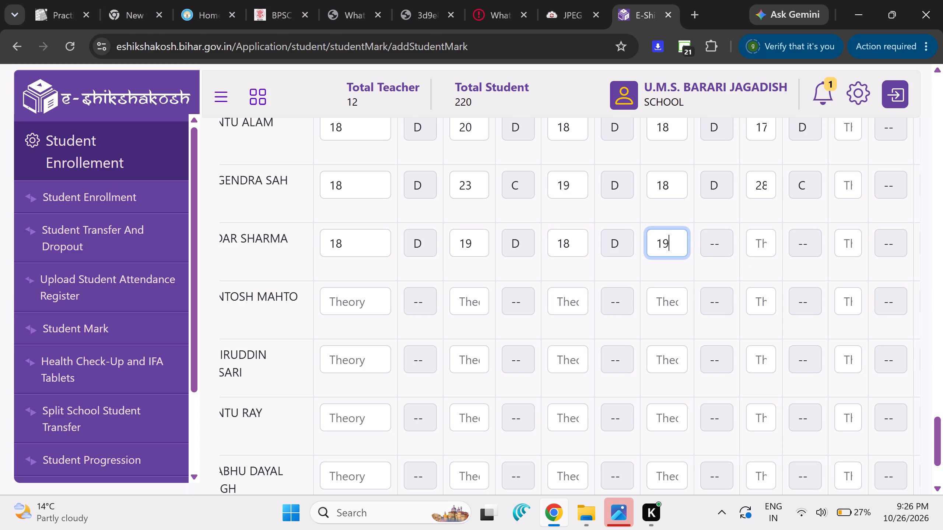
{"action": "left_click", "coordinate": [758, 252]}
{"action": "type", "text": "17"}
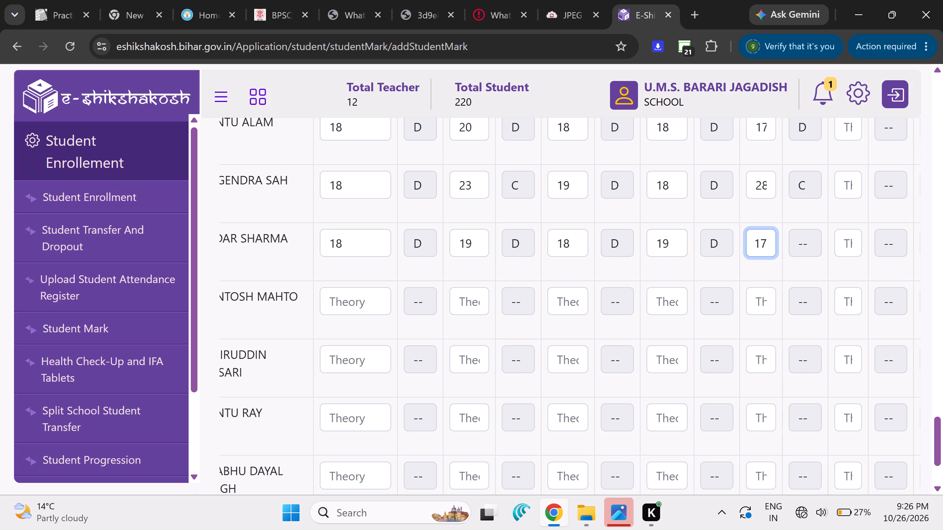
{"action": "scroll", "coordinate": [758, 252], "scroll_direction": "left", "scroll_amount": 2}
{"action": "left_click", "coordinate": [852, 243]}
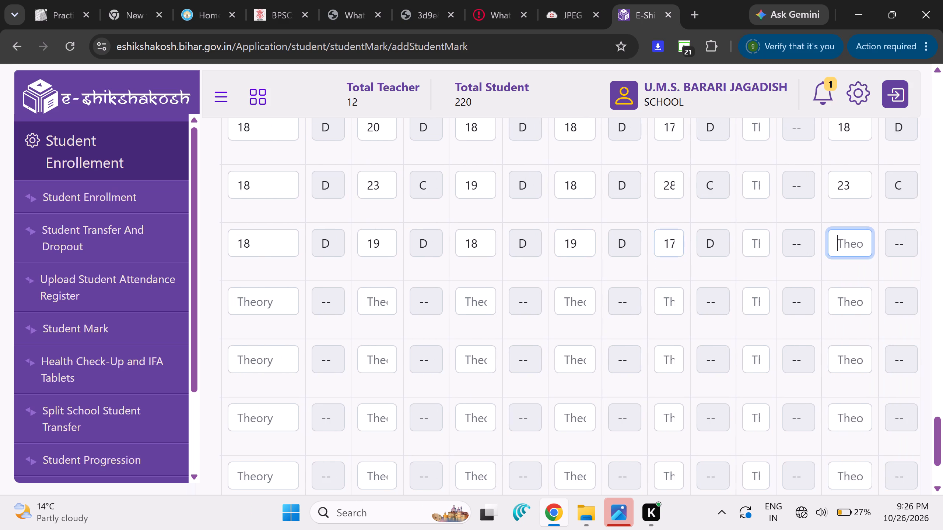
{"action": "type", "text": "18"}
{"action": "scroll", "coordinate": [852, 243], "scroll_direction": "left", "scroll_amount": 5}
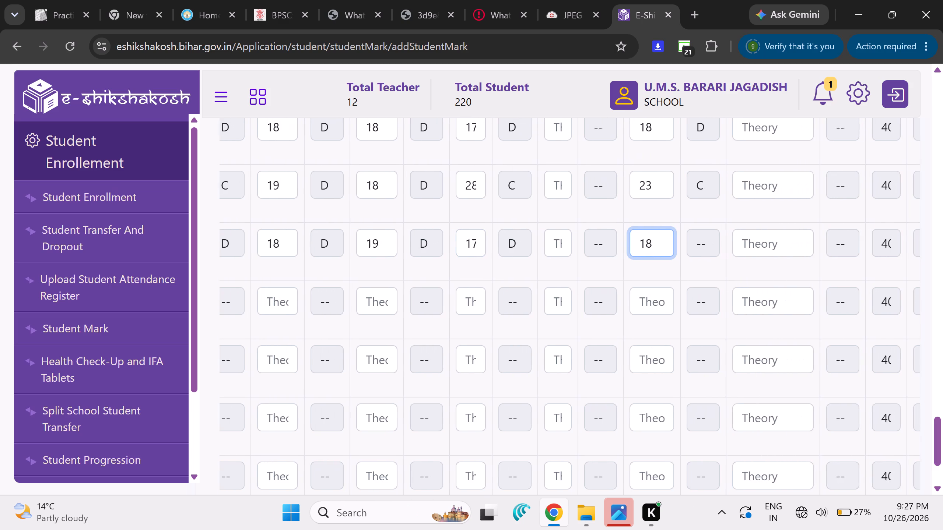
{"action": "scroll", "coordinate": [852, 243], "scroll_direction": "left", "scroll_amount": 1}
{"action": "left_click", "coordinate": [800, 263]}
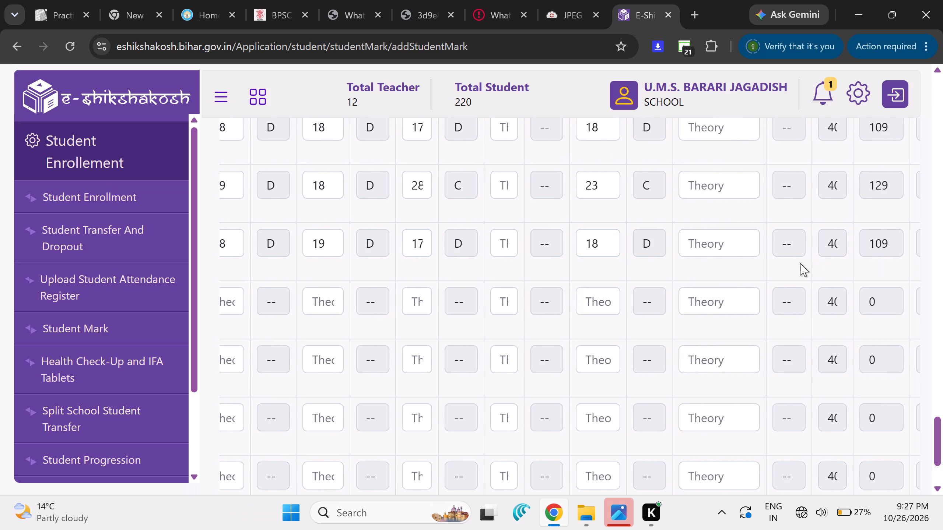
Enter the row 44 student's theory marks: Mathematics 17, English 33 and Science 25.
{"action": "scroll", "coordinate": [800, 263], "scroll_direction": "right", "scroll_amount": 6}
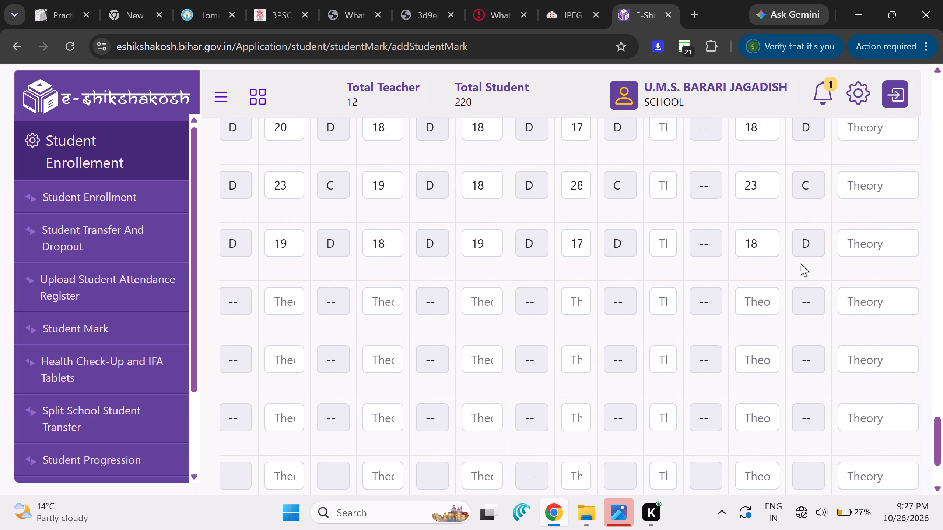
{"action": "scroll", "coordinate": [800, 263], "scroll_direction": "right", "scroll_amount": 3}
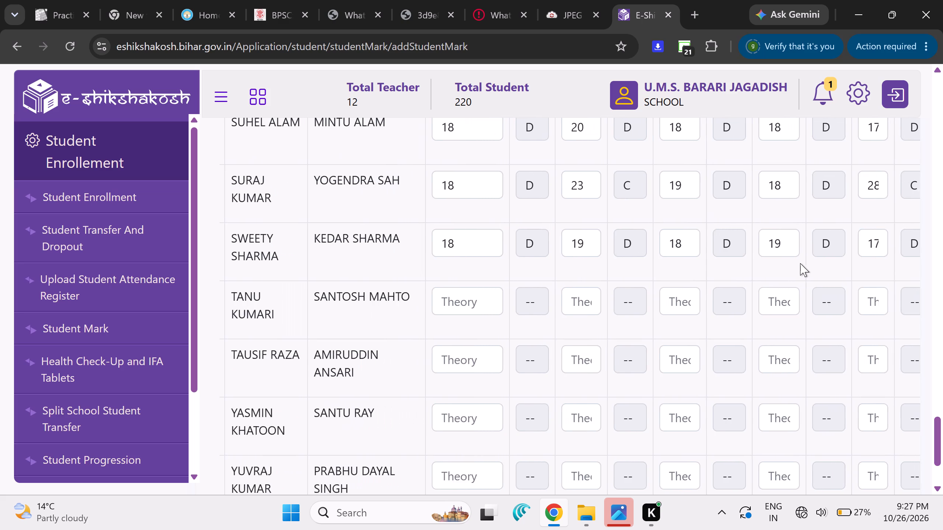
{"action": "scroll", "coordinate": [800, 263], "scroll_direction": "right", "scroll_amount": 3}
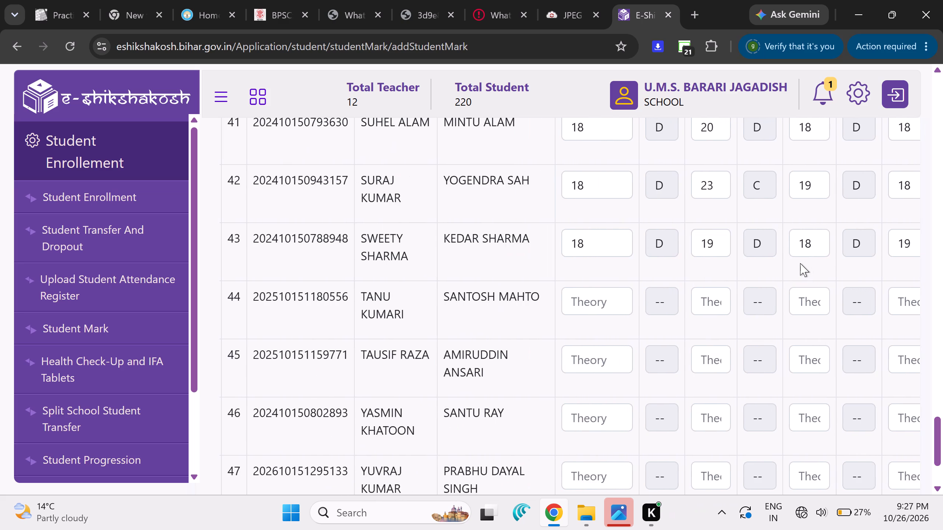
{"action": "scroll", "coordinate": [800, 263], "scroll_direction": "right", "scroll_amount": 1}
{"action": "scroll", "coordinate": [724, 311], "scroll_direction": "down", "scroll_amount": 1}
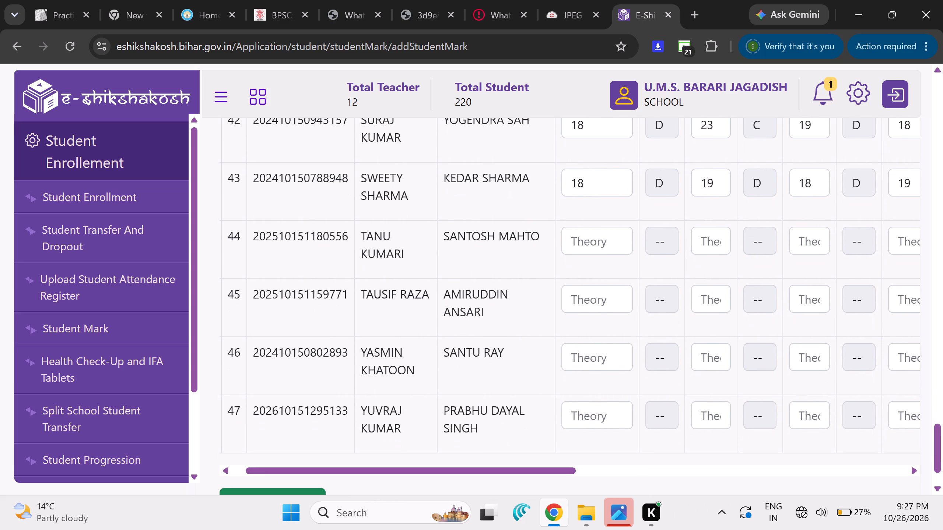
{"action": "left_click", "coordinate": [623, 244]}
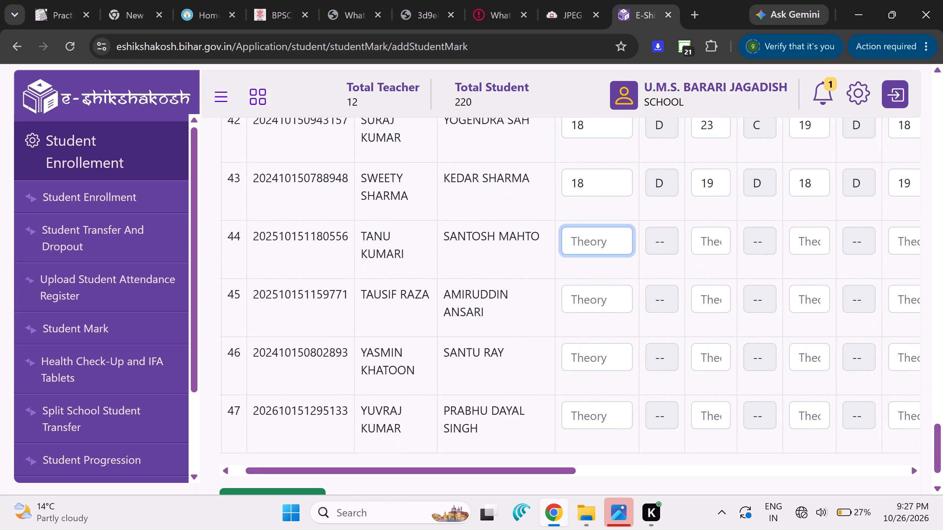
{"action": "type", "text": "17"}
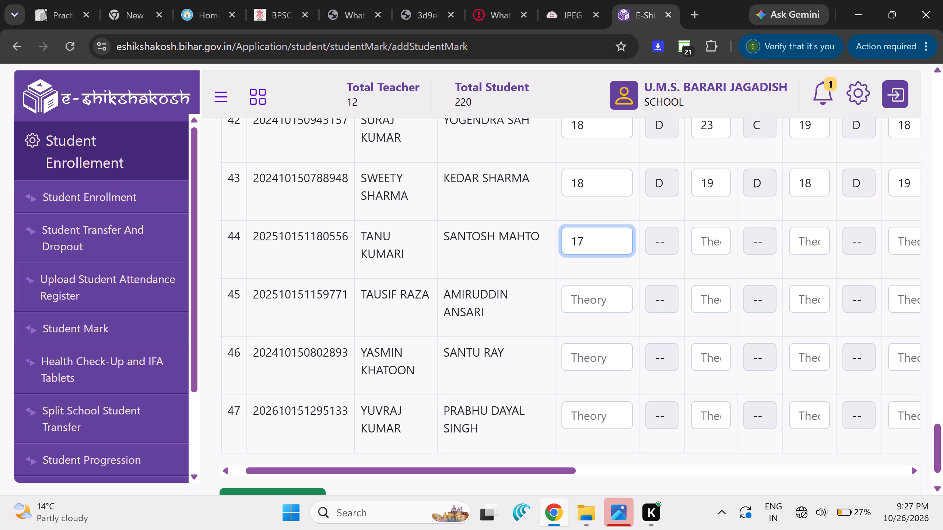
{"action": "left_click", "coordinate": [710, 237]}
{"action": "type", "text": "33"}
{"action": "scroll", "coordinate": [710, 237], "scroll_direction": "left", "scroll_amount": 3}
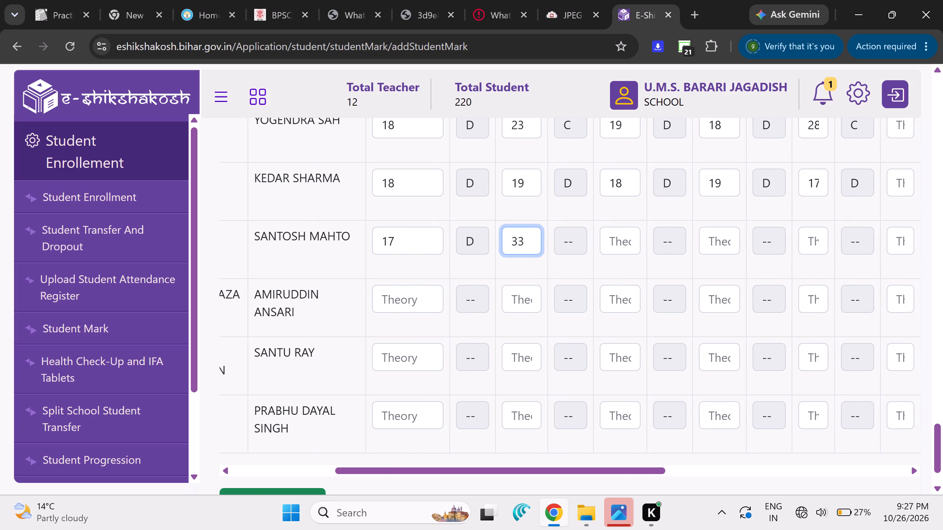
{"action": "left_click", "coordinate": [620, 242]}
{"action": "type", "text": "25"}
Enter the row 44 student's remaining theory marks: Social Science 31, Hindi 32 and Sanskrit 18.
{"action": "left_click", "coordinate": [730, 239]}
{"action": "type", "text": "31"}
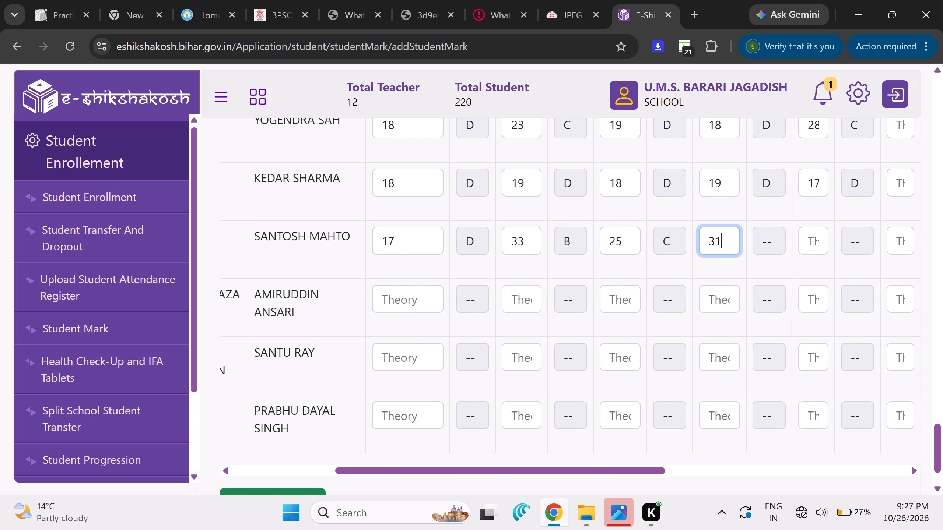
{"action": "scroll", "coordinate": [730, 239], "scroll_direction": "left", "scroll_amount": 2}
{"action": "left_click", "coordinate": [714, 238]}
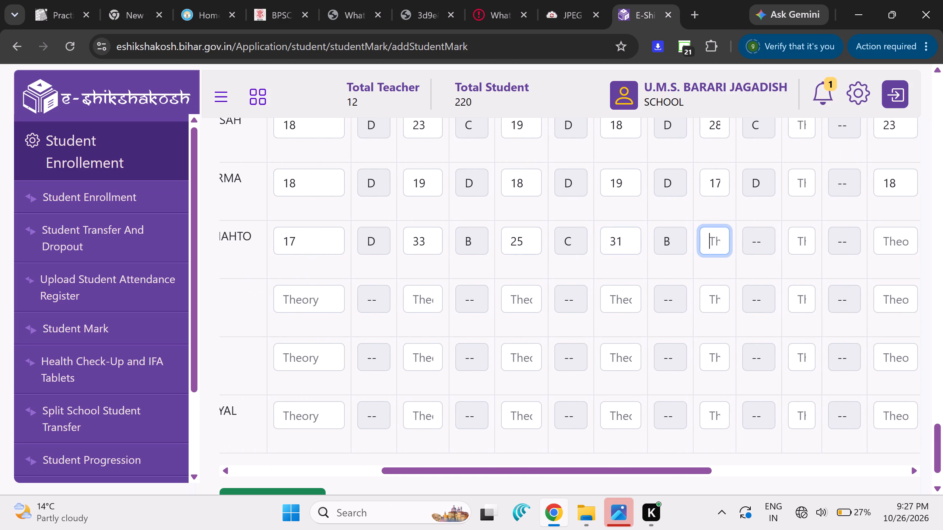
{"action": "type", "text": "32"}
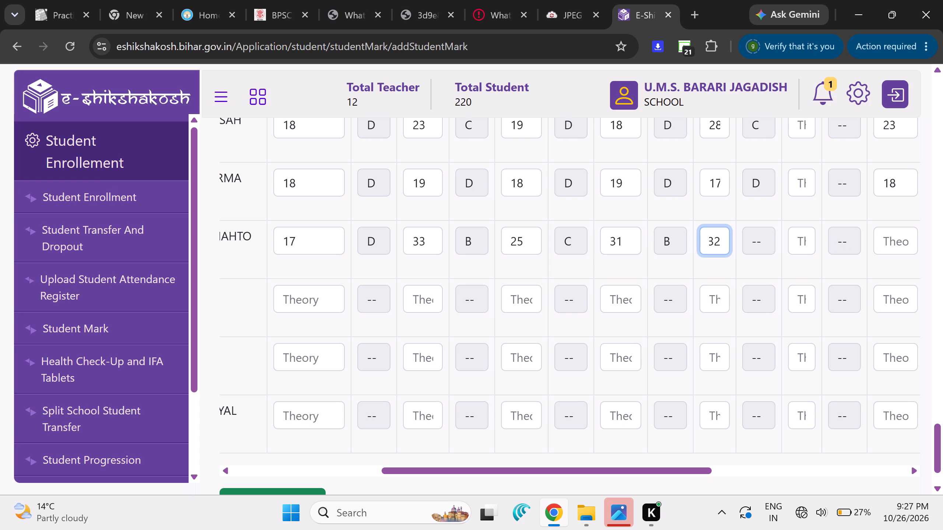
{"action": "left_click", "coordinate": [884, 249]}
{"action": "type", "text": "18"}
{"action": "scroll", "coordinate": [884, 249], "scroll_direction": "left", "scroll_amount": 1}
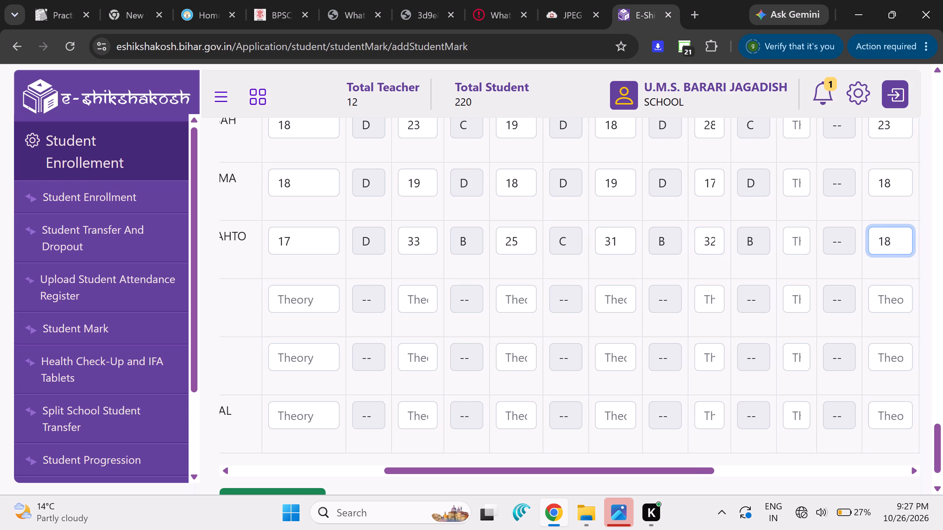
{"action": "scroll", "coordinate": [884, 249], "scroll_direction": "left", "scroll_amount": 1}
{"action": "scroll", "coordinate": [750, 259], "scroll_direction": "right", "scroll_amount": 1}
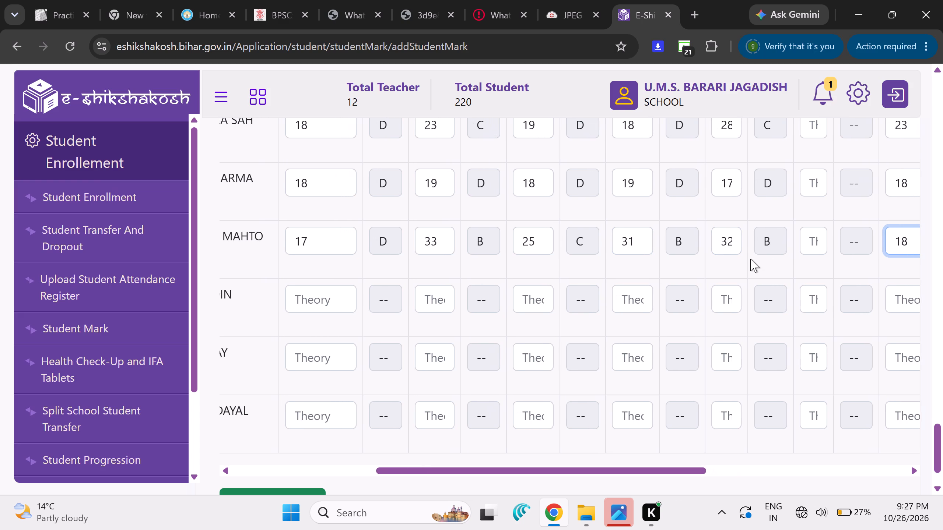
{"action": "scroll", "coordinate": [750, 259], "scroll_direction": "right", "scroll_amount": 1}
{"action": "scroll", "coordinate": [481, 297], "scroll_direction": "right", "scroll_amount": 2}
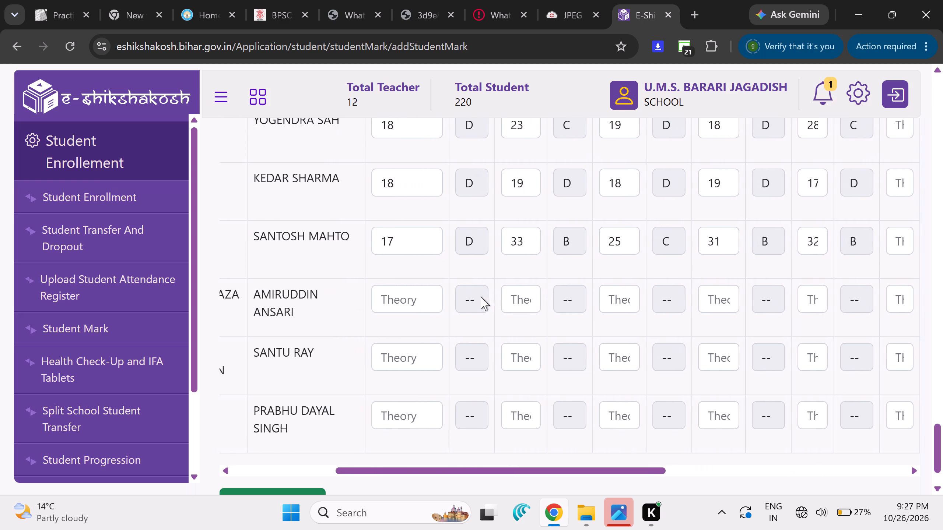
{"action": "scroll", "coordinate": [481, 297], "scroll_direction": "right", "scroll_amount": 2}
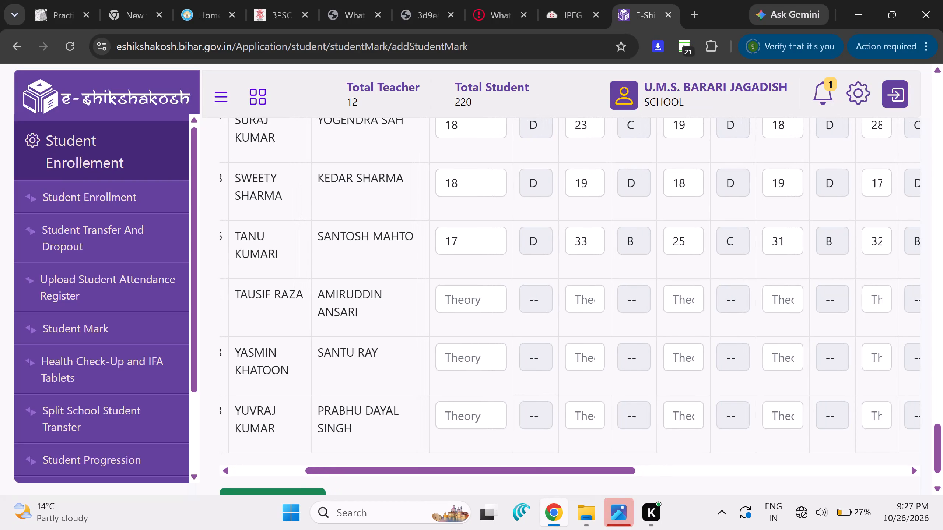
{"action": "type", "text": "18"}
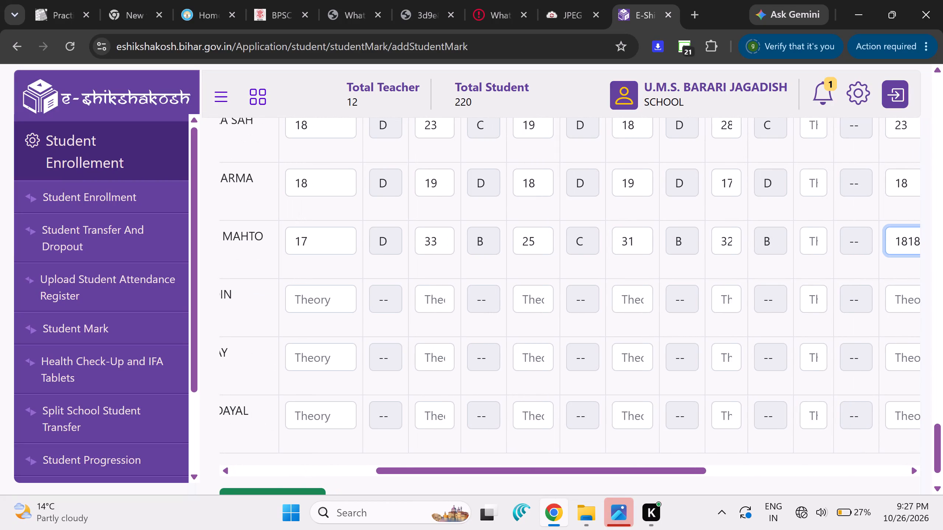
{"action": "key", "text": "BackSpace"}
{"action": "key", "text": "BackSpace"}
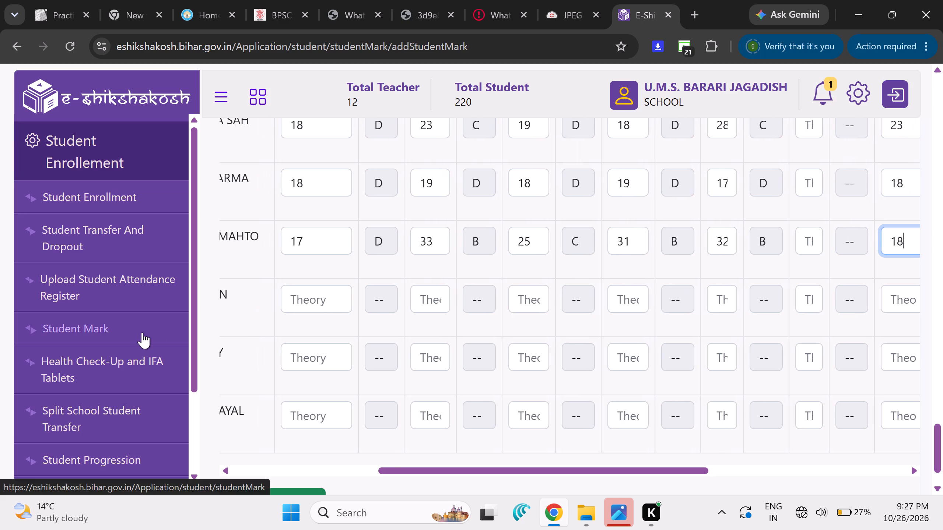
Enter the row 45 student's theory marks: Mathematics 18, English 20 and Science 18.
{"action": "scroll", "coordinate": [142, 332], "scroll_direction": "right", "scroll_amount": 2}
{"action": "scroll", "coordinate": [249, 313], "scroll_direction": "right", "scroll_amount": 2}
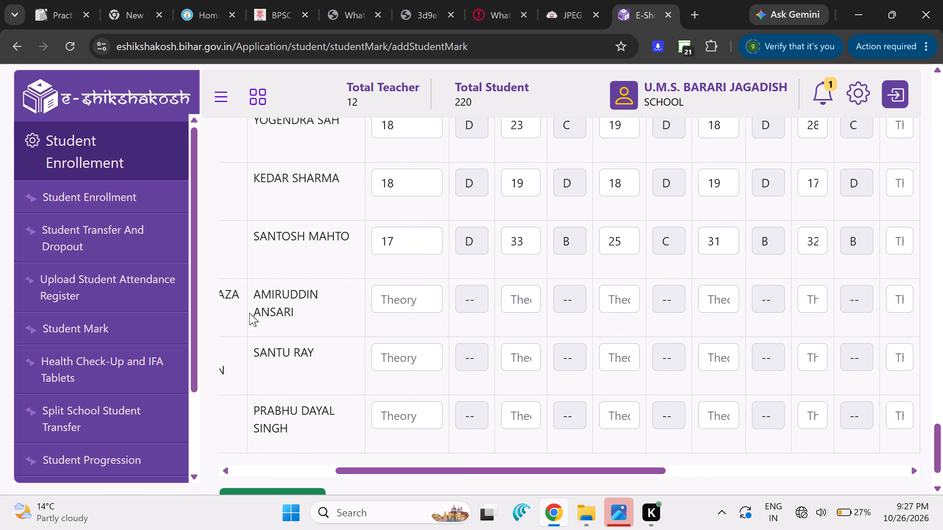
{"action": "scroll", "coordinate": [249, 313], "scroll_direction": "right", "scroll_amount": 2}
{"action": "left_click", "coordinate": [467, 298]}
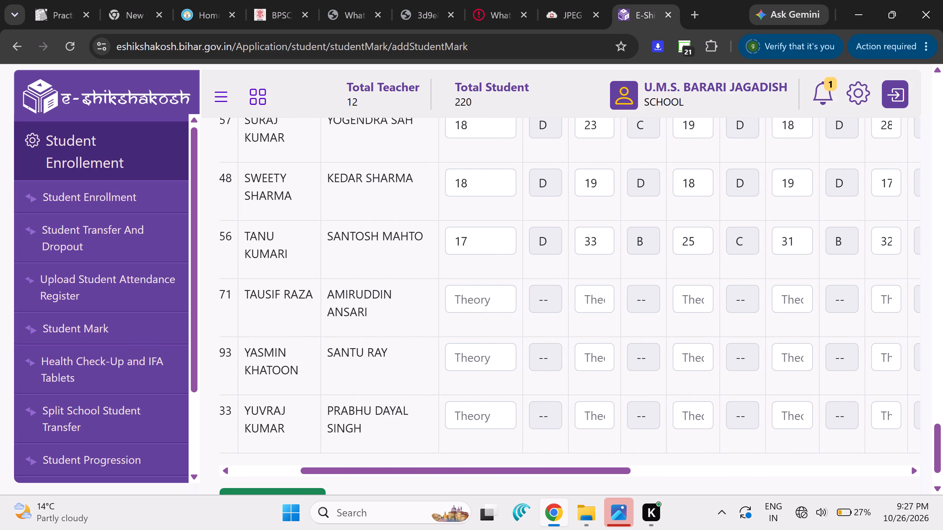
{"action": "type", "text": "18"}
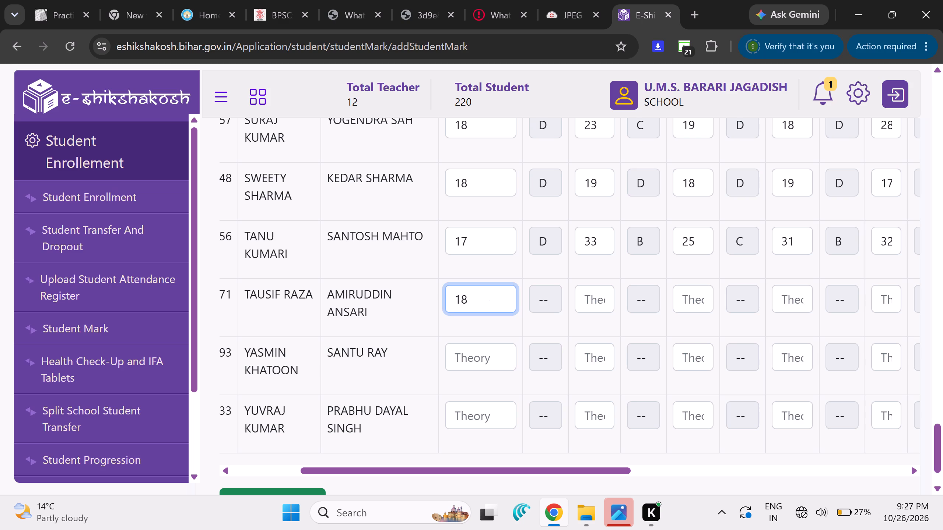
{"action": "left_click", "coordinate": [594, 298]}
{"action": "type", "text": "20"}
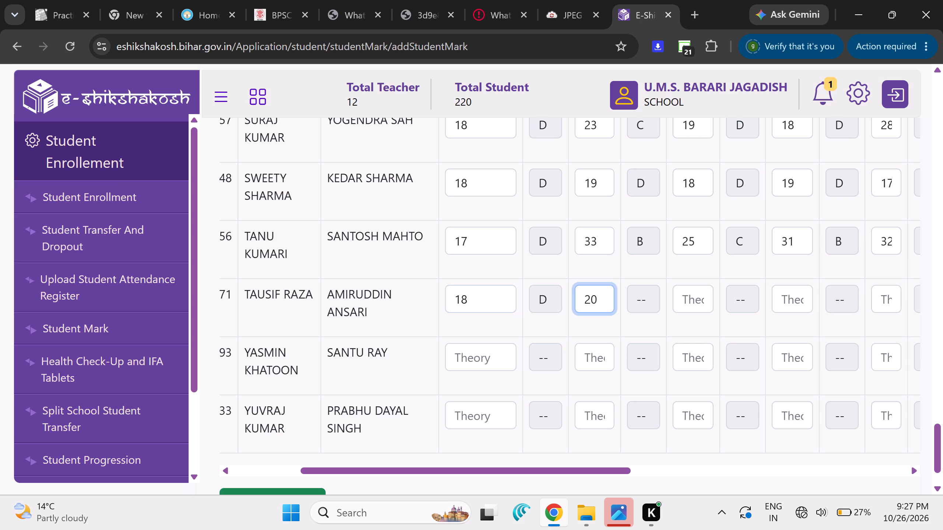
{"action": "left_click", "coordinate": [696, 298]}
{"action": "key", "text": "2"}
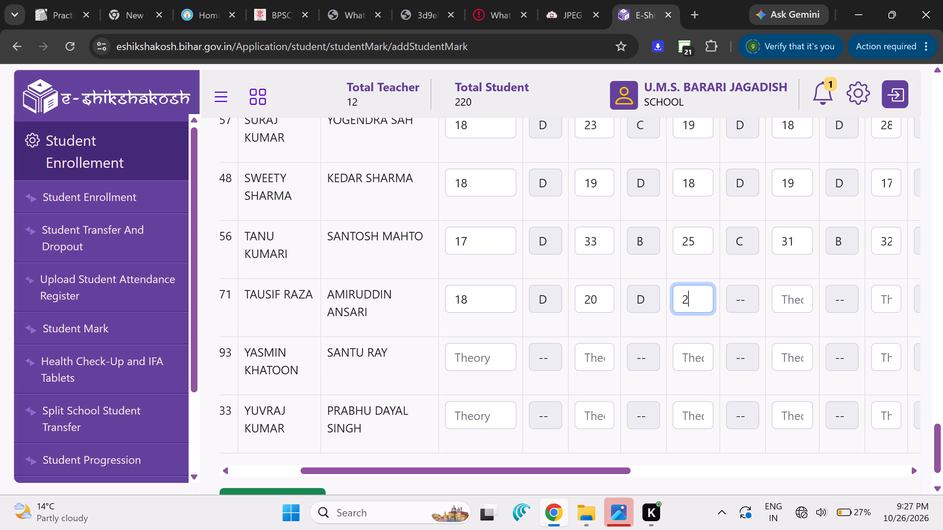
{"action": "key", "text": "BackSpace"}
{"action": "type", "text": "18"}
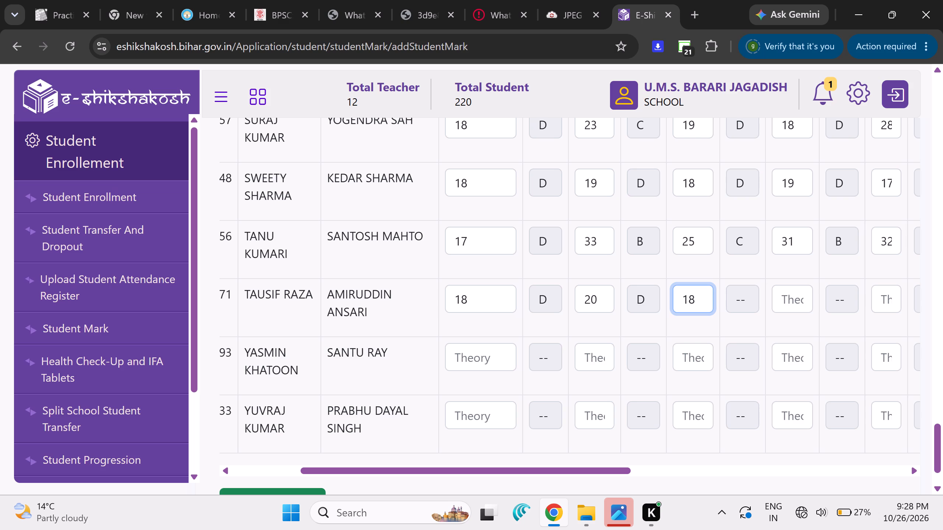
Enter the row 45 student's remaining theory marks: Social Science 17, Hindi 26 and Sanskrit 25.
{"action": "left_click", "coordinate": [789, 305]}
{"action": "type", "text": "17"}
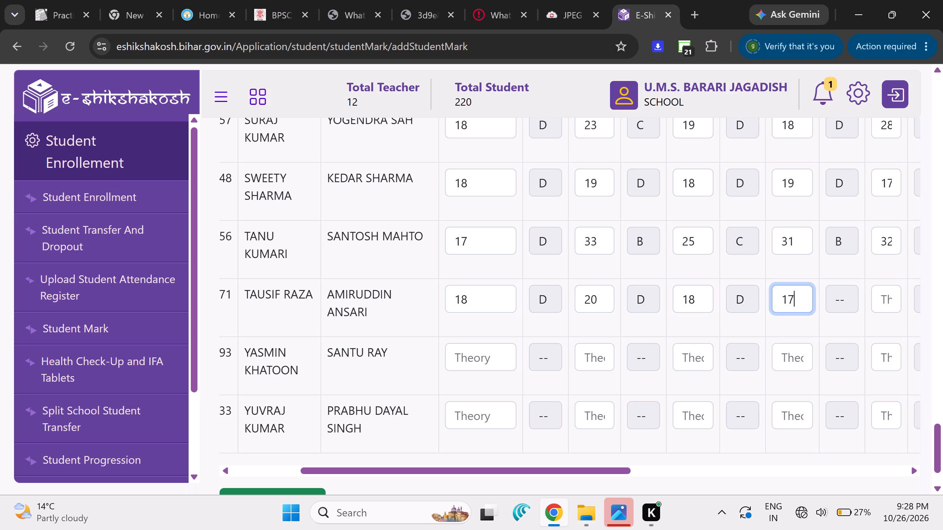
{"action": "scroll", "coordinate": [789, 305], "scroll_direction": "left", "scroll_amount": 3}
{"action": "left_click", "coordinate": [760, 305]}
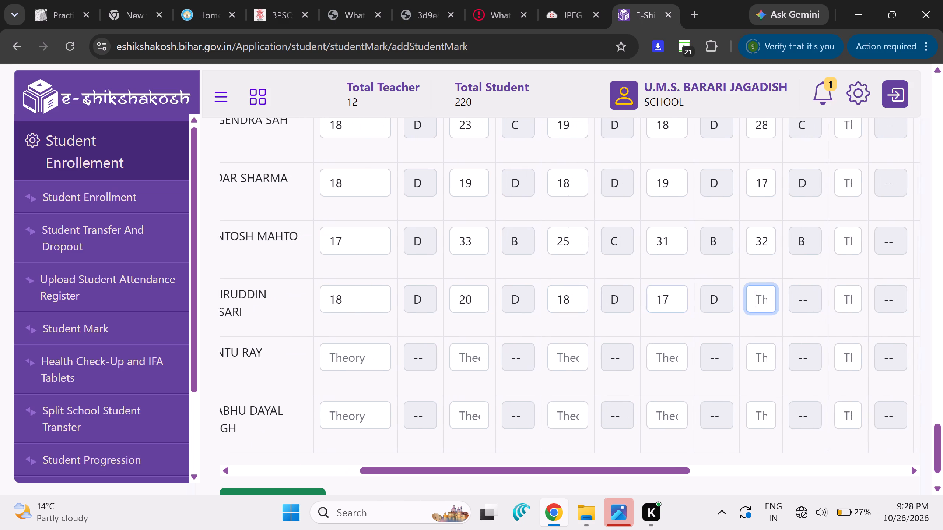
{"action": "type", "text": "26"}
{"action": "scroll", "coordinate": [760, 305], "scroll_direction": "left", "scroll_amount": 2}
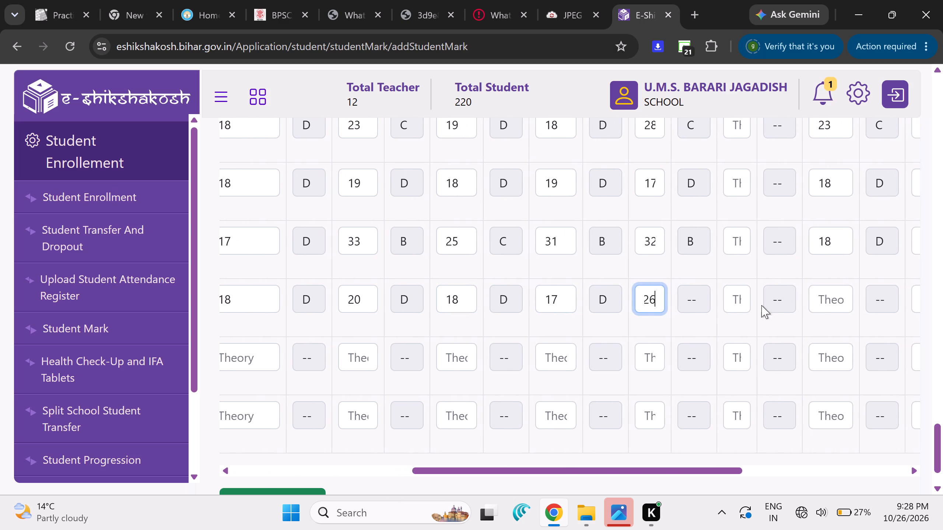
{"action": "left_click", "coordinate": [840, 300]}
{"action": "type", "text": "25"}
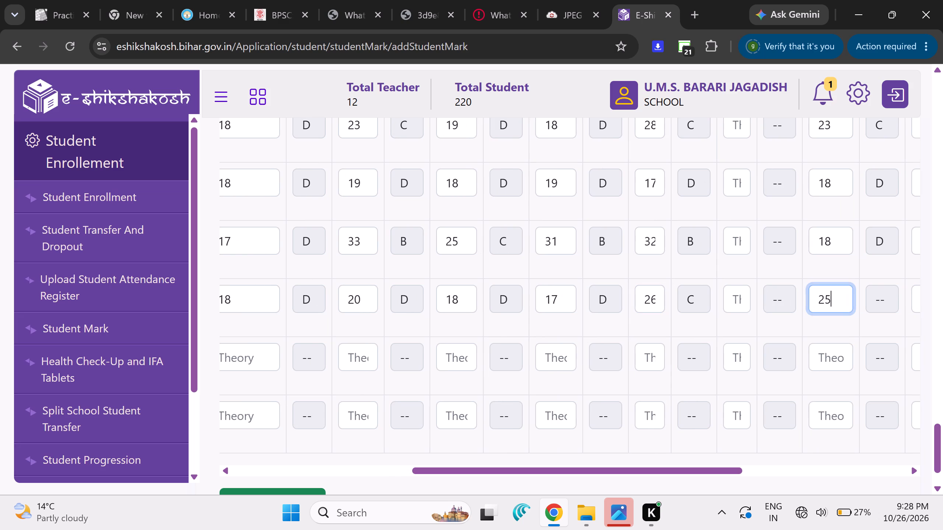
{"action": "scroll", "coordinate": [822, 304], "scroll_direction": "left", "scroll_amount": 3}
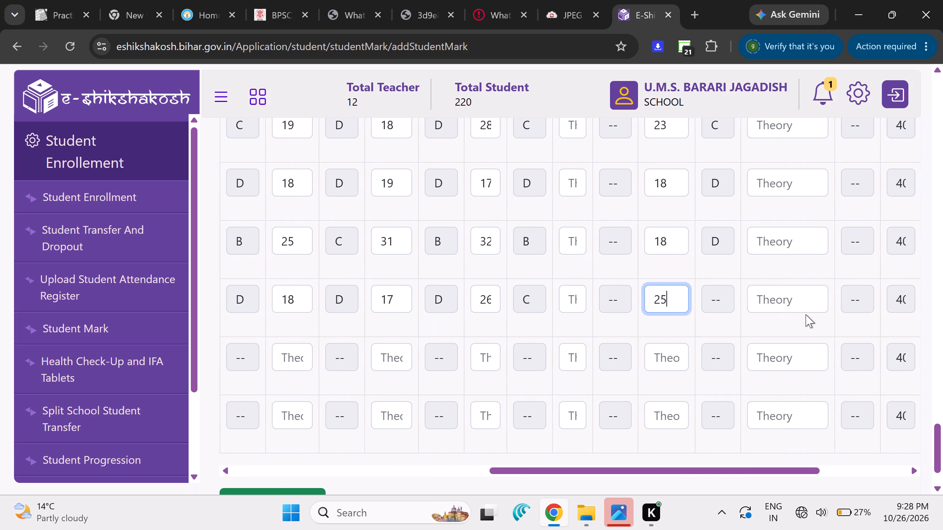
{"action": "scroll", "coordinate": [806, 314], "scroll_direction": "left", "scroll_amount": 1}
{"action": "left_click", "coordinate": [789, 321]}
{"action": "scroll", "coordinate": [789, 321], "scroll_direction": "left", "scroll_amount": 1}
Enter the row 46 student's theory marks: Mathematics 25, English 31 and Science 32.
{"action": "scroll", "coordinate": [789, 321], "scroll_direction": "right", "scroll_amount": 1}
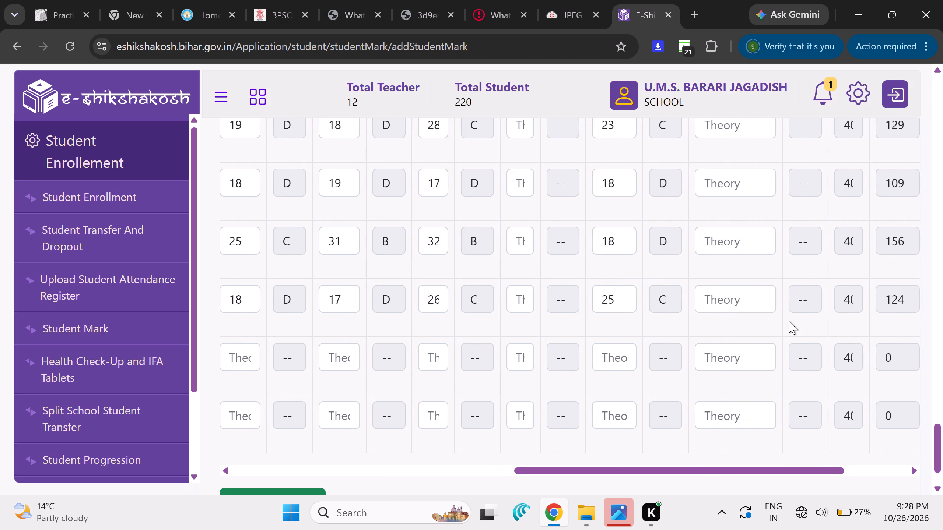
{"action": "scroll", "coordinate": [789, 321], "scroll_direction": "right", "scroll_amount": 6}
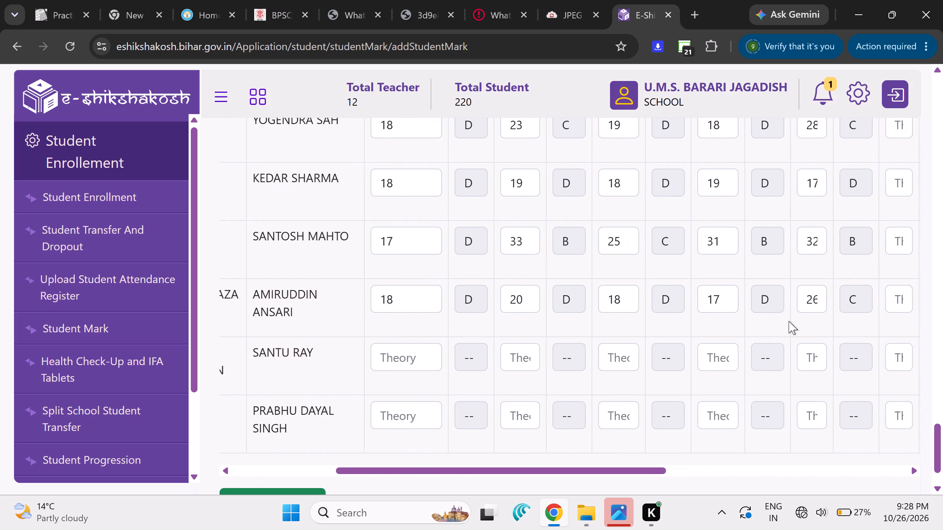
{"action": "scroll", "coordinate": [789, 321], "scroll_direction": "right", "scroll_amount": 4}
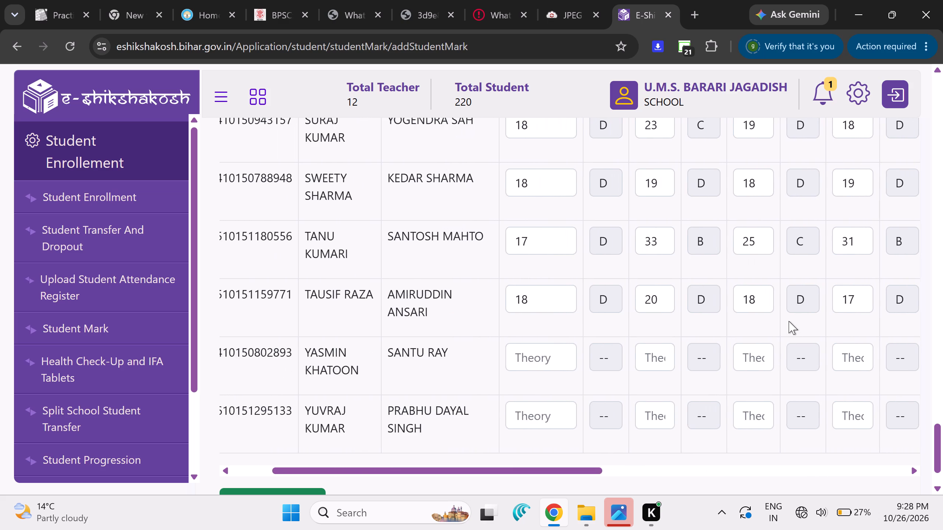
{"action": "scroll", "coordinate": [789, 321], "scroll_direction": "right", "scroll_amount": 1}
{"action": "scroll", "coordinate": [711, 355], "scroll_direction": "down", "scroll_amount": 1}
{"action": "left_click", "coordinate": [554, 339]}
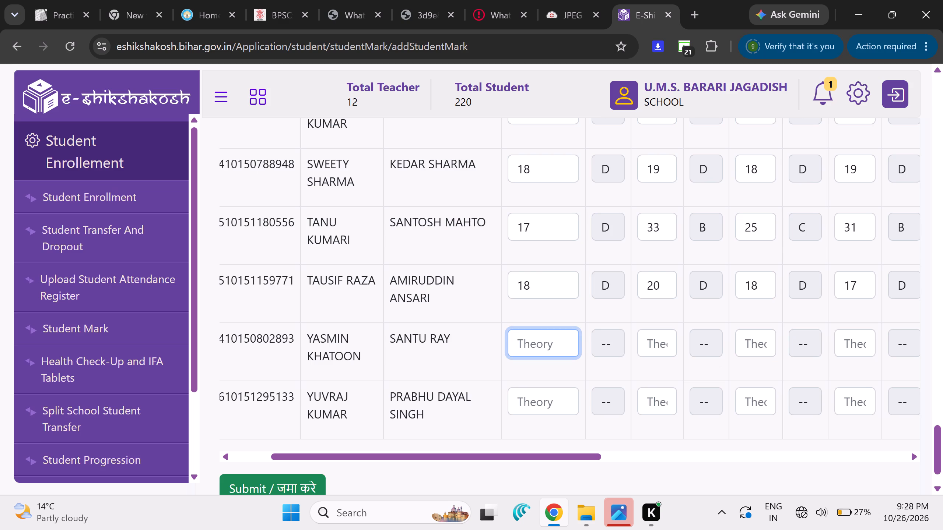
{"action": "type", "text": "25"}
{"action": "left_click", "coordinate": [645, 346]}
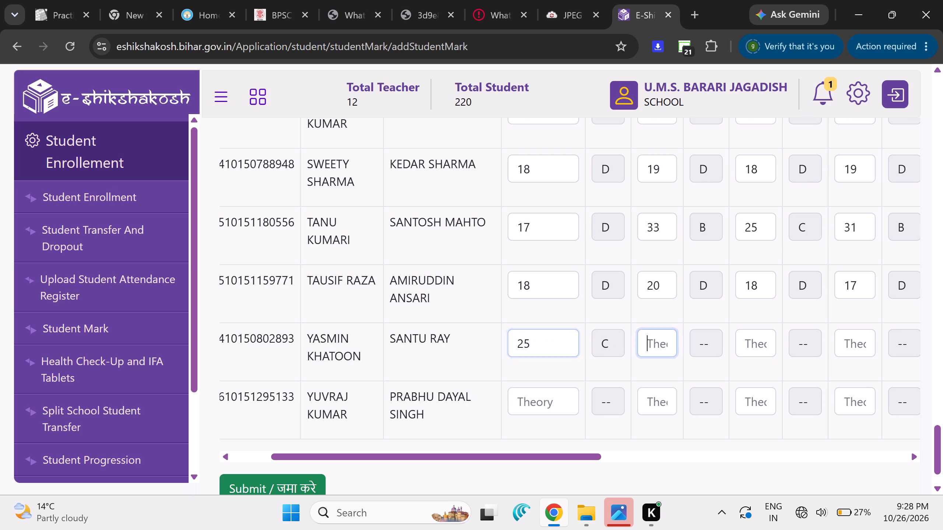
{"action": "type", "text": "31"}
{"action": "left_click", "coordinate": [746, 353]}
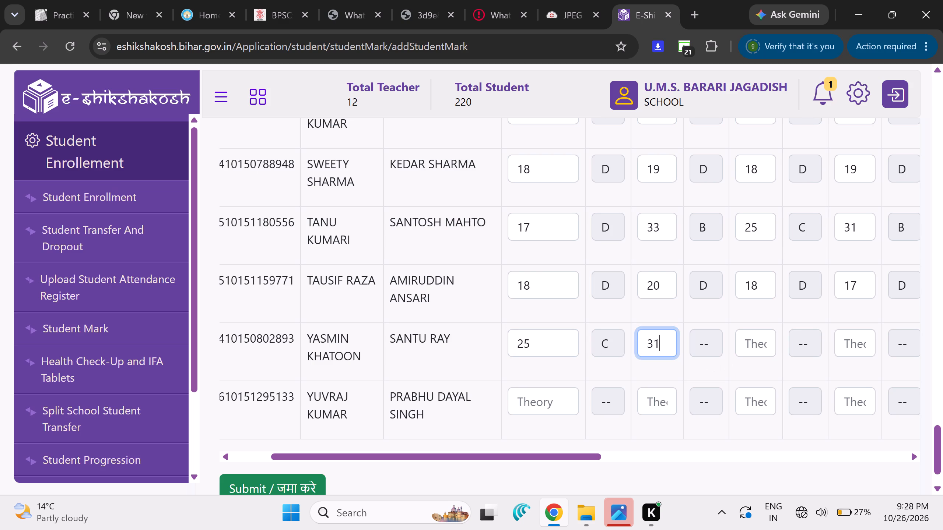
{"action": "type", "text": "32"}
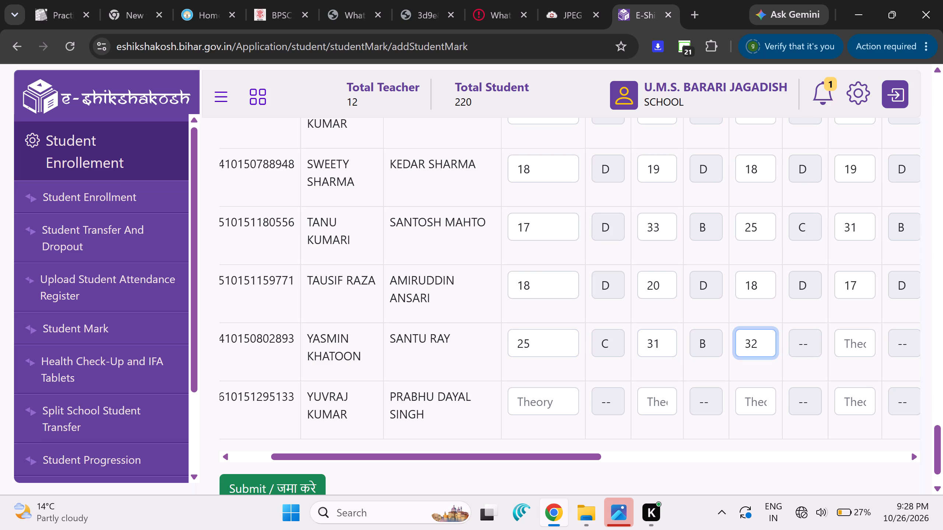
Enter the row 46 student's remaining theory marks: Social Science 21, Hindi 32 and Sanskrit 26.
{"action": "left_click", "coordinate": [847, 344]}
{"action": "type", "text": "21"}
{"action": "scroll", "coordinate": [847, 344], "scroll_direction": "left", "scroll_amount": 1}
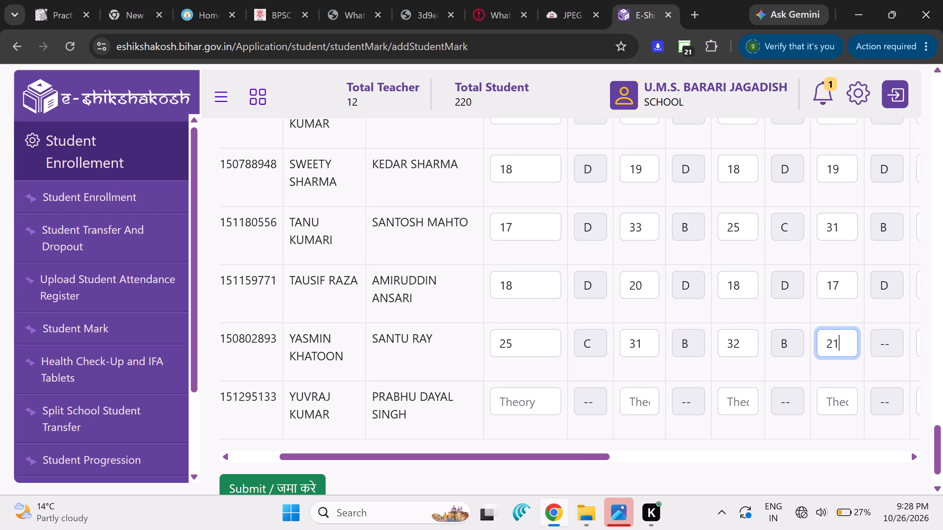
{"action": "scroll", "coordinate": [847, 344], "scroll_direction": "left", "scroll_amount": 3}
{"action": "left_click", "coordinate": [636, 340]}
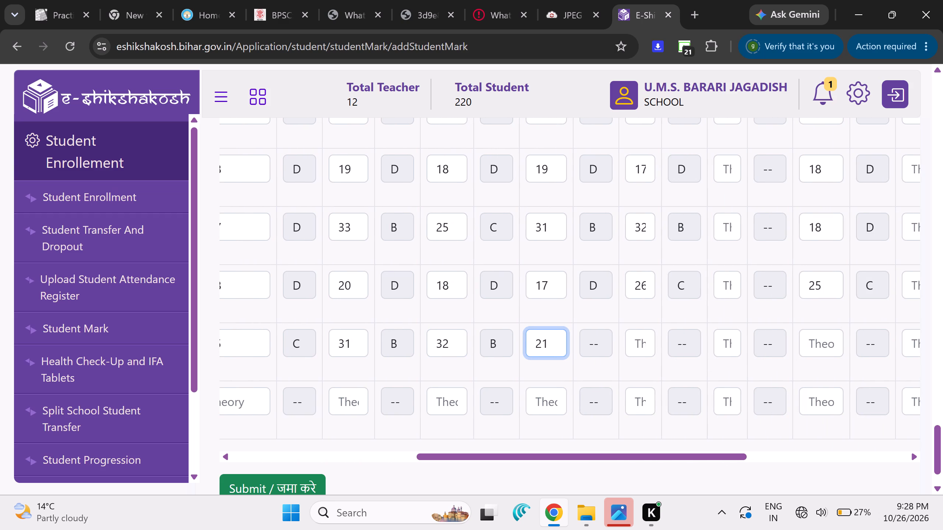
{"action": "type", "text": "32"}
{"action": "left_click", "coordinate": [814, 349]}
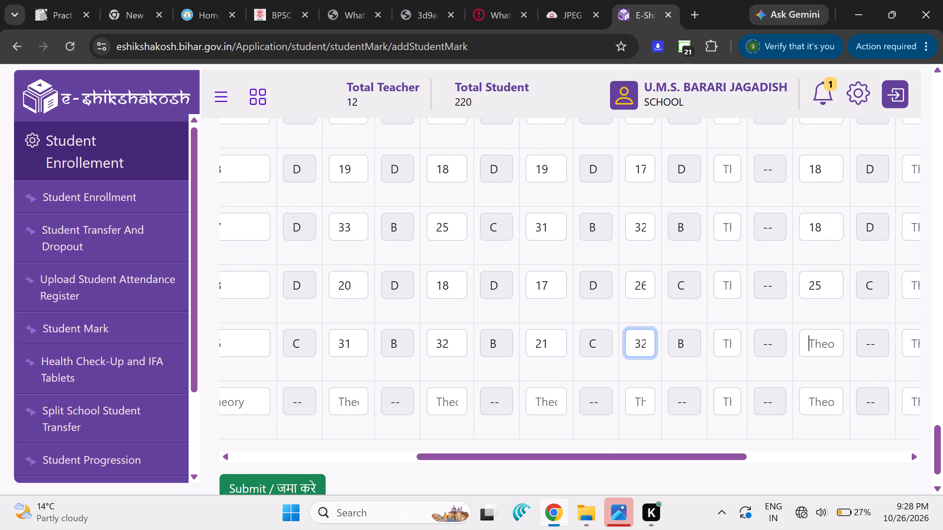
{"action": "type", "text": "26"}
{"action": "scroll", "coordinate": [814, 349], "scroll_direction": "left", "scroll_amount": 1}
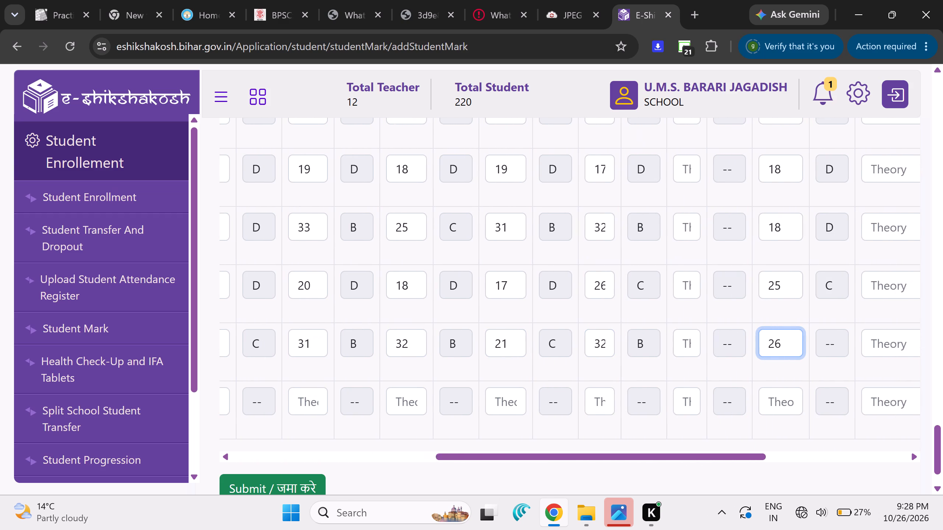
{"action": "scroll", "coordinate": [814, 349], "scroll_direction": "left", "scroll_amount": 2}
{"action": "left_click", "coordinate": [884, 368]}
{"action": "scroll", "coordinate": [884, 368], "scroll_direction": "left", "scroll_amount": 2}
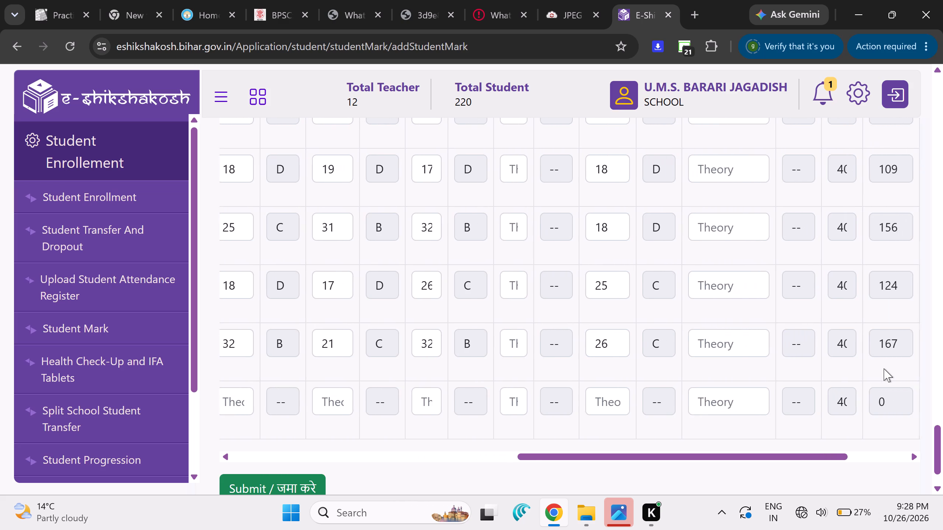
{"action": "scroll", "coordinate": [884, 368], "scroll_direction": "left", "scroll_amount": 1}
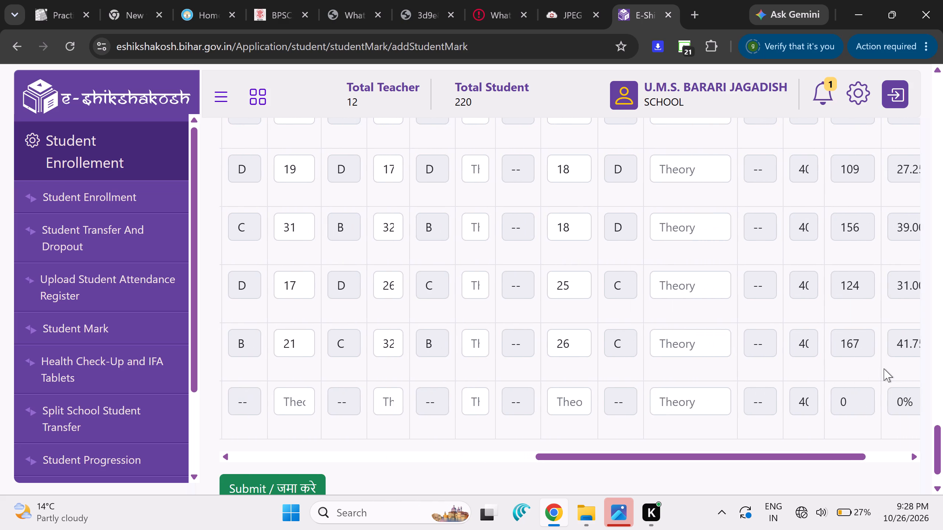
Enter the row 47 student's theory marks: Mathematics 21, English 30 and Science 18.
{"action": "scroll", "coordinate": [719, 371], "scroll_direction": "right", "scroll_amount": 3}
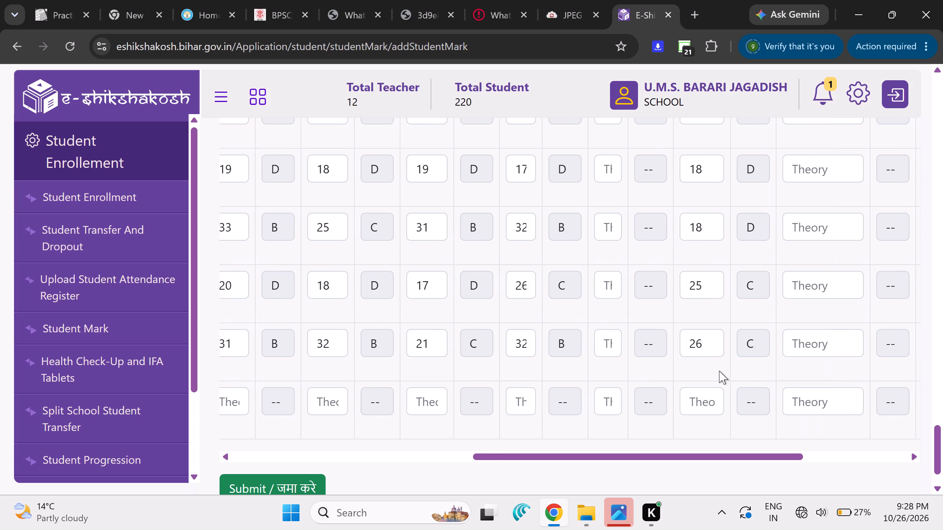
{"action": "left_click_drag", "start_coordinate": [685, 457], "coordinate": [564, 460]}
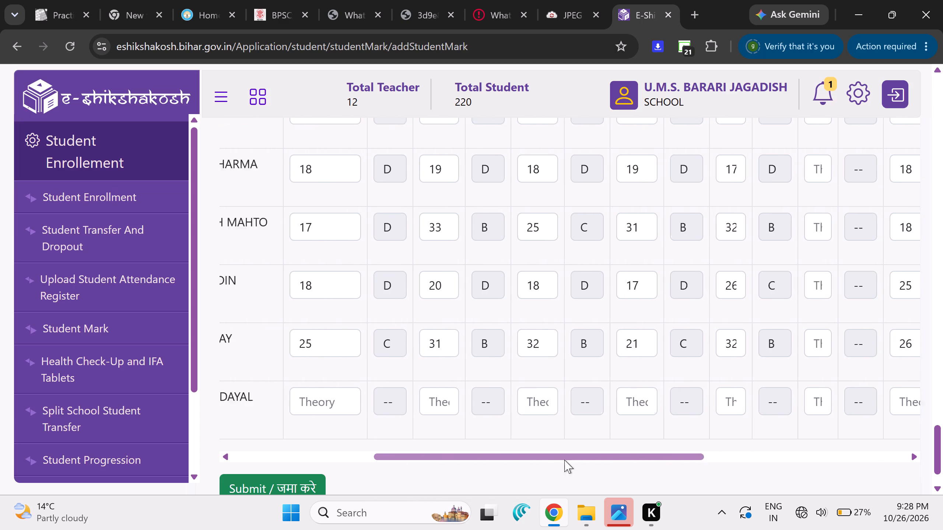
{"action": "left_click_drag", "start_coordinate": [564, 460], "coordinate": [459, 457]}
{"action": "left_click", "coordinate": [586, 401]}
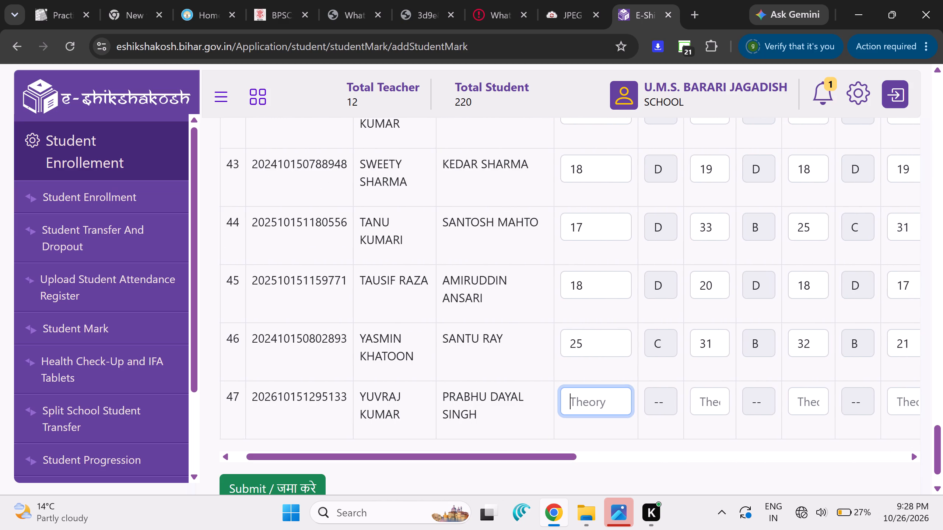
{"action": "type", "text": "21"}
{"action": "left_click", "coordinate": [700, 407]}
{"action": "type", "text": "30"}
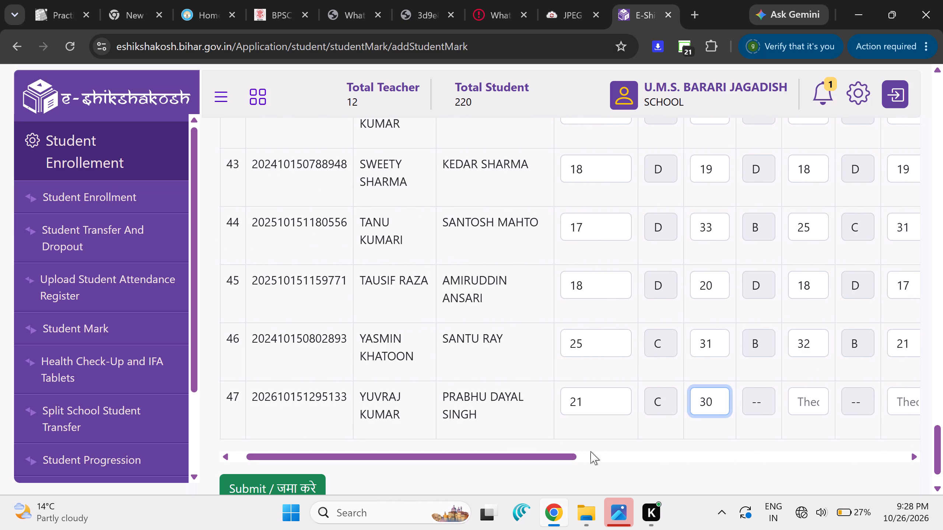
{"action": "left_click_drag", "start_coordinate": [569, 455], "coordinate": [673, 465]}
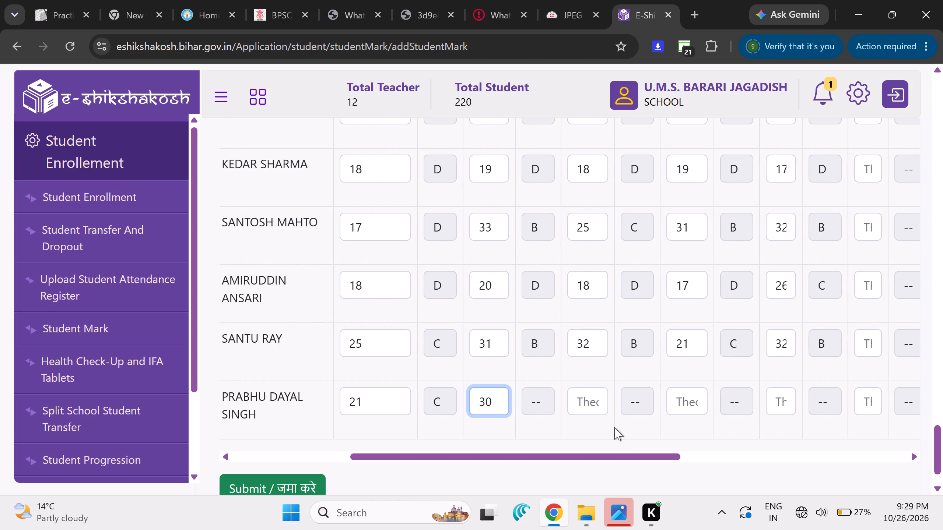
{"action": "left_click", "coordinate": [592, 405]}
{"action": "type", "text": "18"}
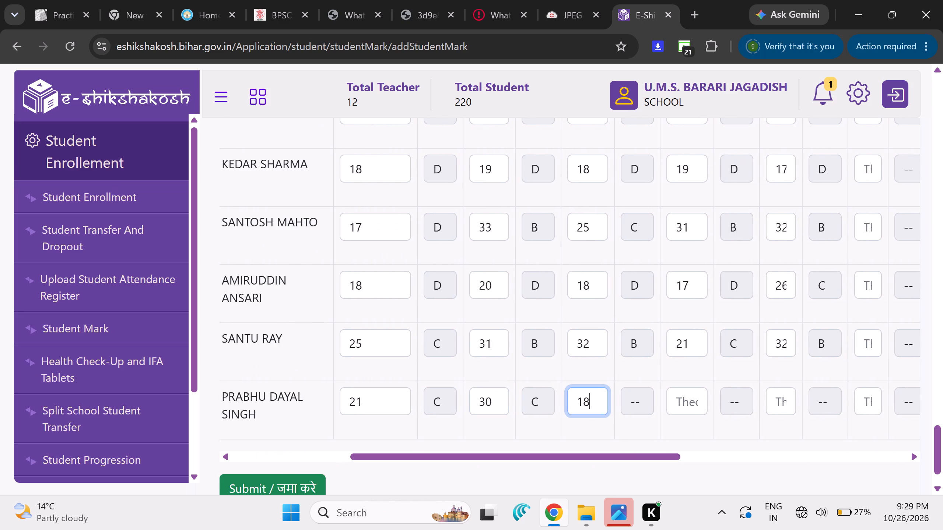
Enter the row 47 student's remaining theory marks: Social Science 18, Hindi 19, and a Sanskrit mark starting with 2.
{"action": "left_click", "coordinate": [683, 392]}
{"action": "type", "text": "18"}
{"action": "scroll", "coordinate": [683, 392], "scroll_direction": "left", "scroll_amount": 2}
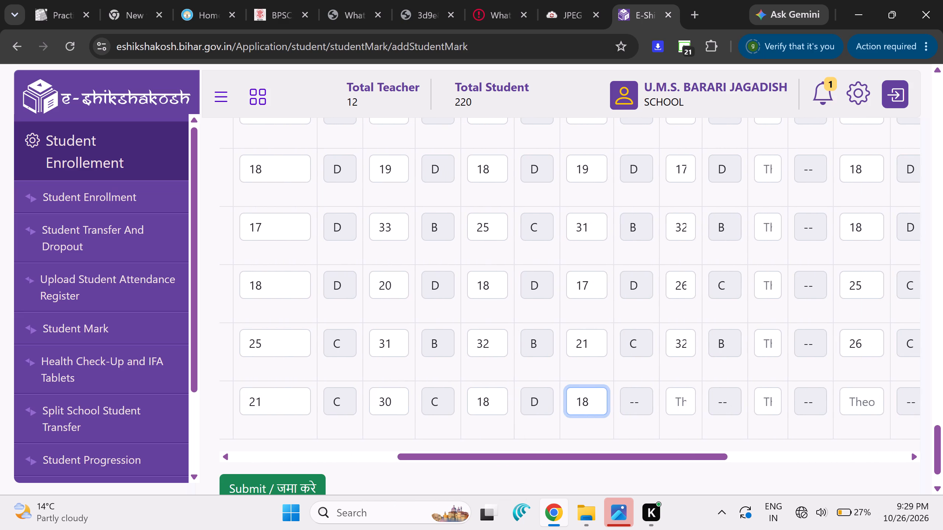
{"action": "left_click", "coordinate": [687, 403]}
{"action": "type", "text": "19"}
{"action": "scroll", "coordinate": [687, 403], "scroll_direction": "left", "scroll_amount": 2}
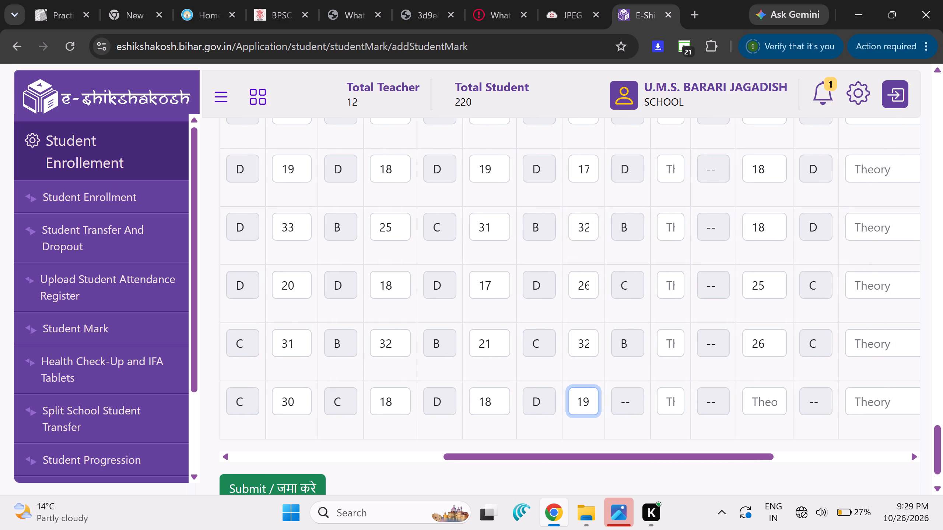
{"action": "left_click", "coordinate": [777, 397]}
{"action": "key", "text": "2"}
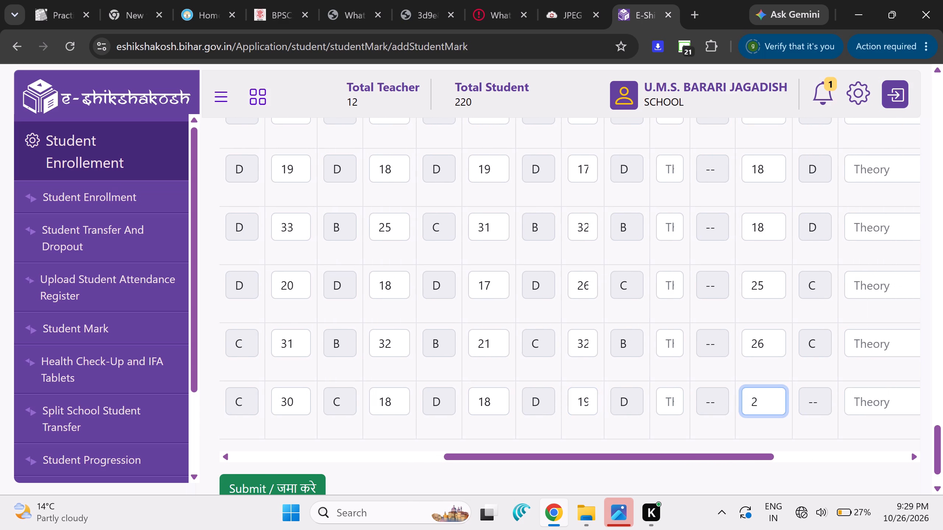
Complete the row 47 student's Sanskrit theory mark as 20 and check the row's entries.
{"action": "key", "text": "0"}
{"action": "scroll", "coordinate": [806, 414], "scroll_direction": "left", "scroll_amount": 4}
{"action": "left_click", "coordinate": [802, 418]}
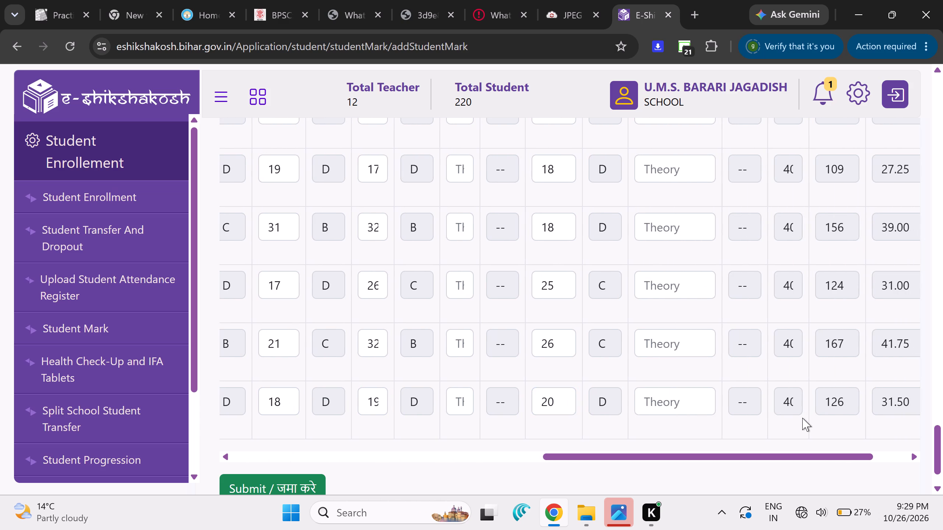
{"action": "scroll", "coordinate": [802, 418], "scroll_direction": "right", "scroll_amount": 2}
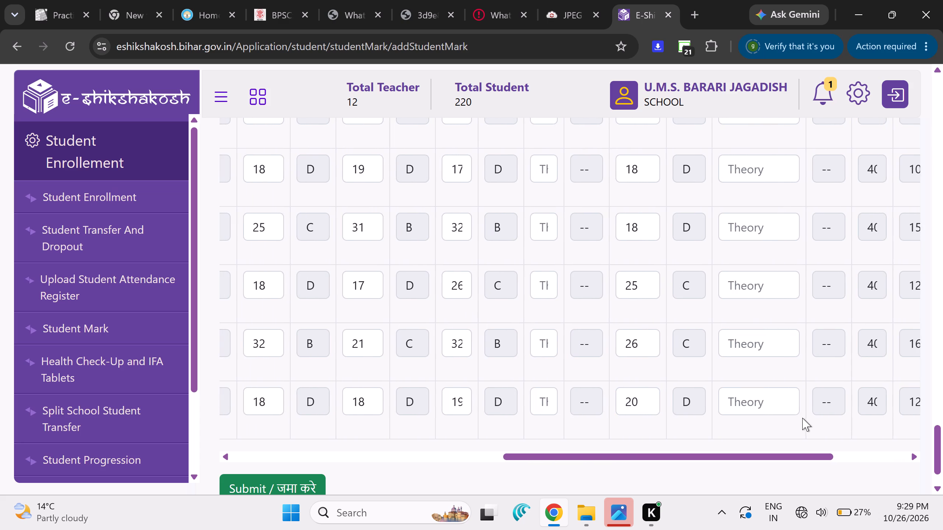
{"action": "scroll", "coordinate": [802, 418], "scroll_direction": "right", "scroll_amount": 3}
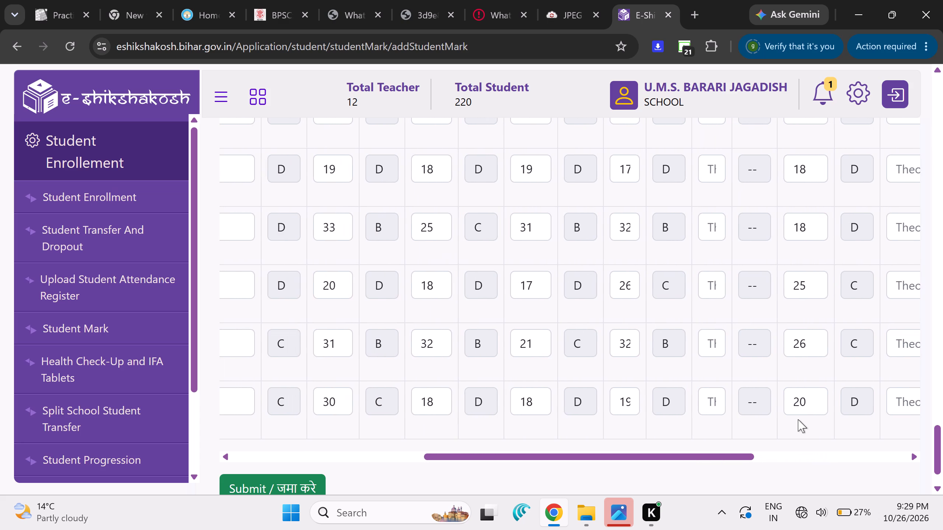
{"action": "left_click_drag", "start_coordinate": [740, 453], "coordinate": [486, 468]}
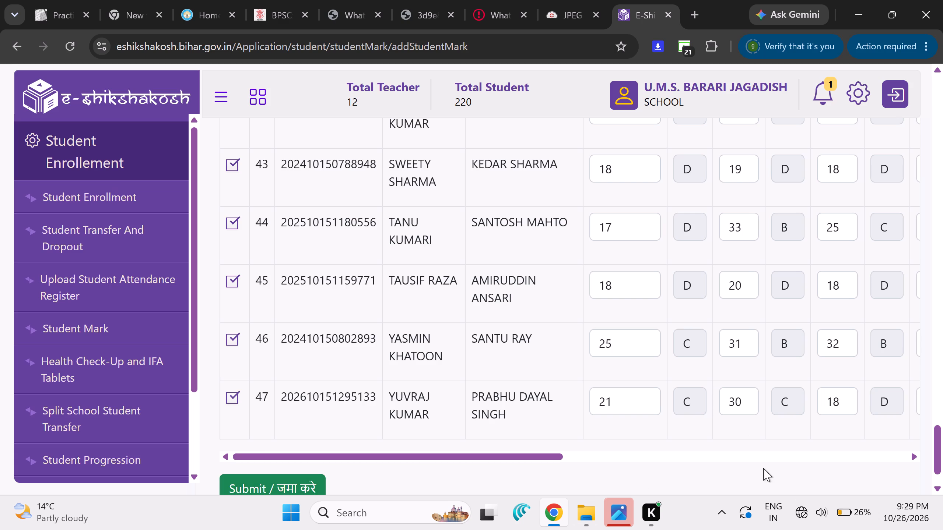
Connect the computer to the Redmi note 10 pro Wi-Fi network and return to the marks page.
{"action": "left_click", "coordinate": [802, 507]}
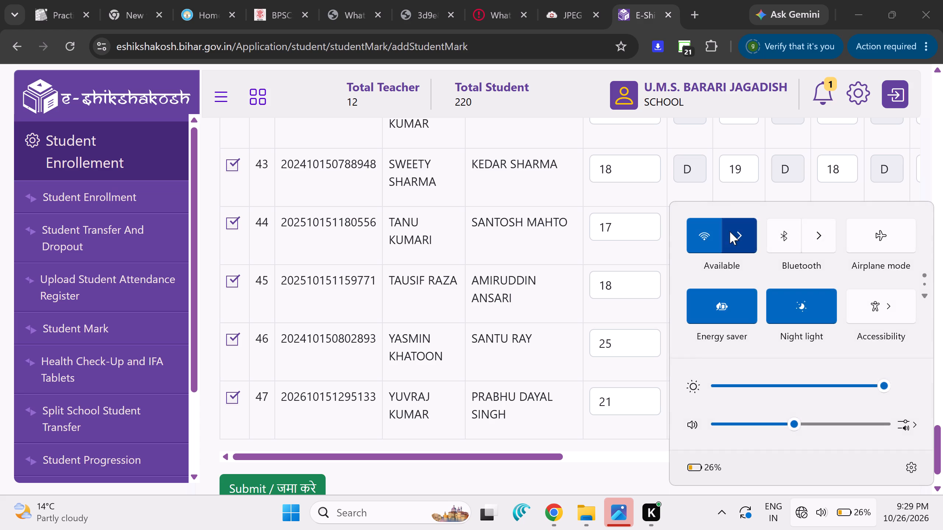
{"action": "left_click", "coordinate": [730, 232]}
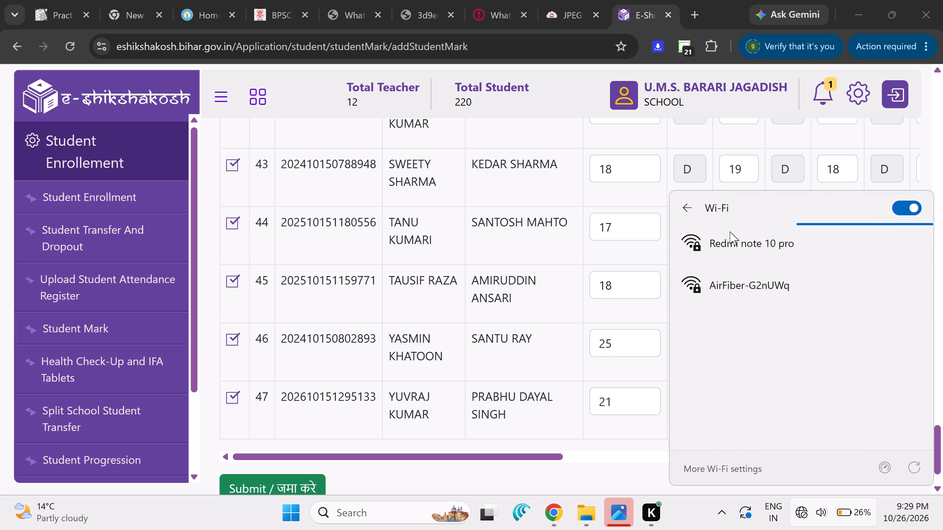
{"action": "left_click", "coordinate": [733, 245]}
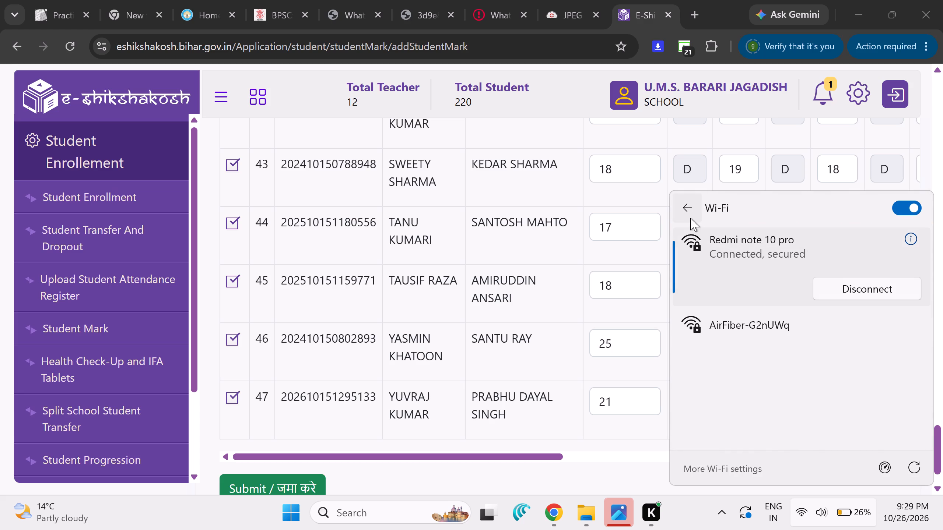
{"action": "left_click", "coordinate": [690, 218]}
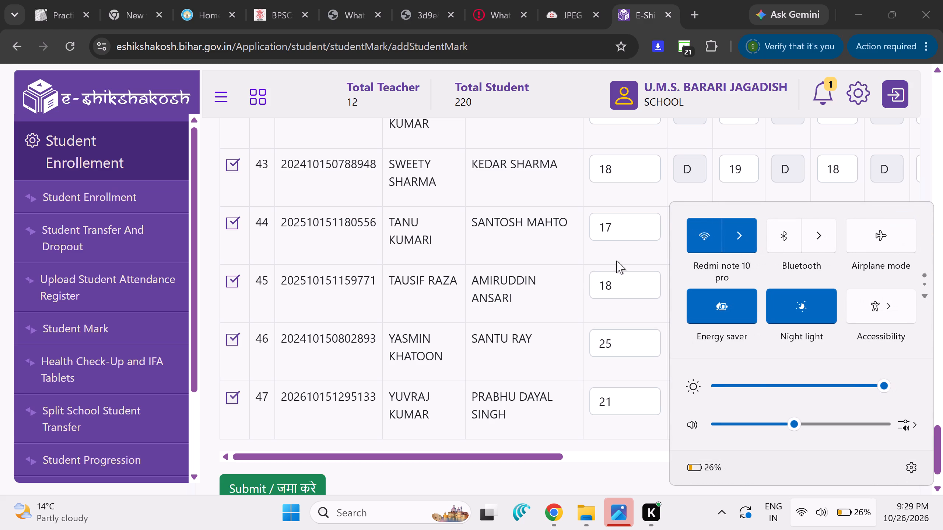
{"action": "left_click", "coordinate": [414, 409]}
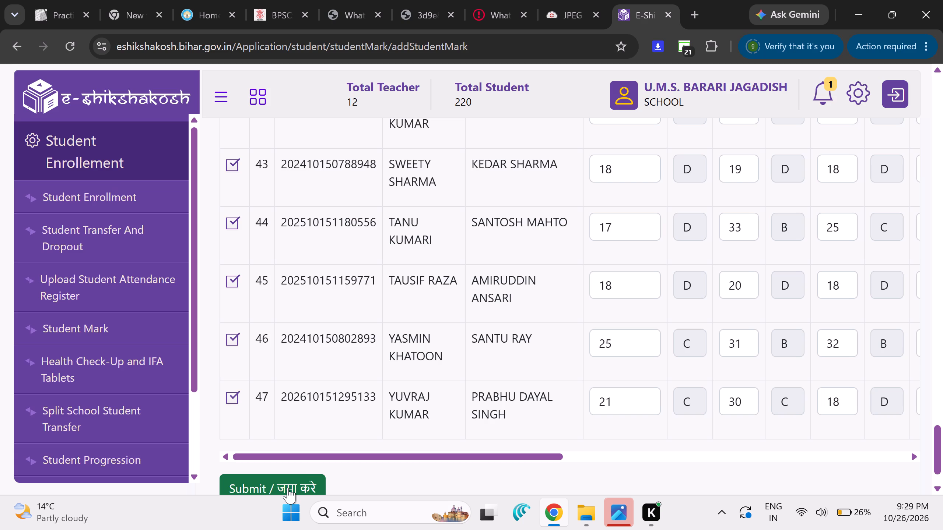
Submit the Class 7, Section A half-yearly marks and confirm the submission.
{"action": "left_click", "coordinate": [280, 475]}
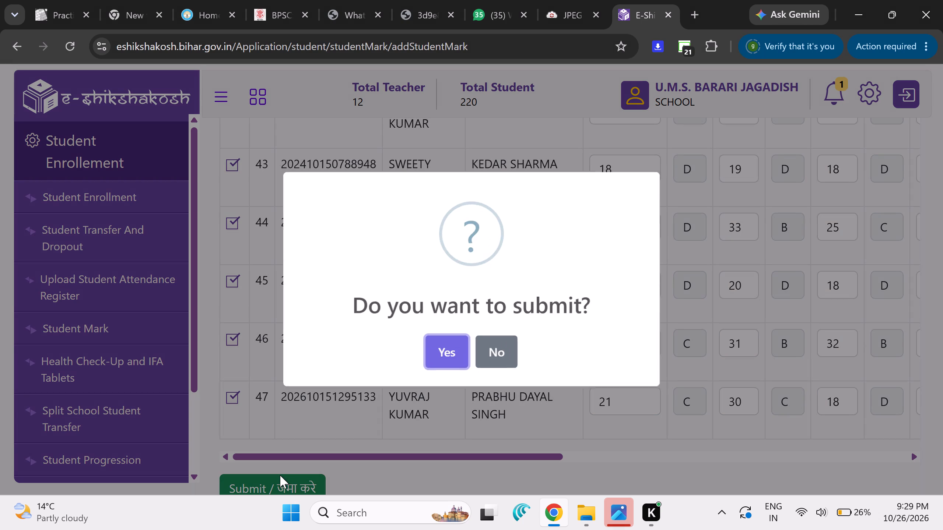
{"action": "left_click", "coordinate": [458, 361]}
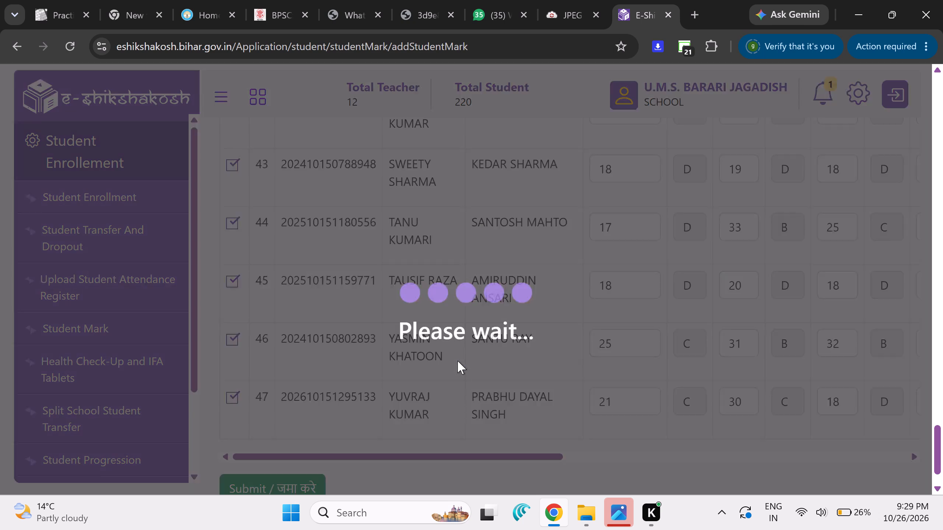